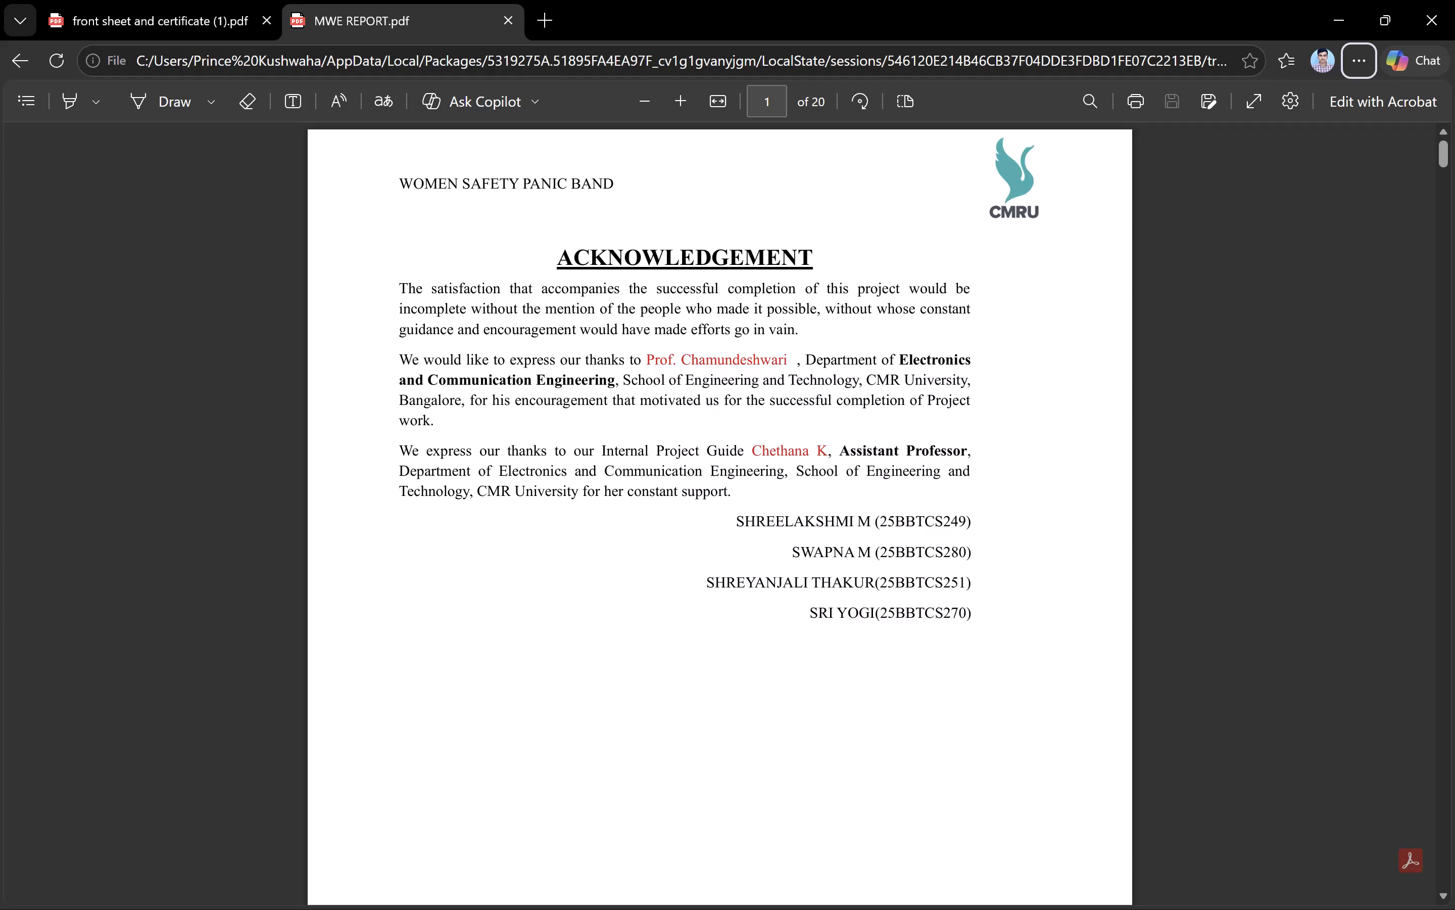
Replace the pet feeder title in Word's Document2 with “WOMEN SAFETY PAINC BAND” from the front sheet PDF, keeping single opening and closing quotation marks.
{"action": "left_click", "coordinate": [134, 30]}
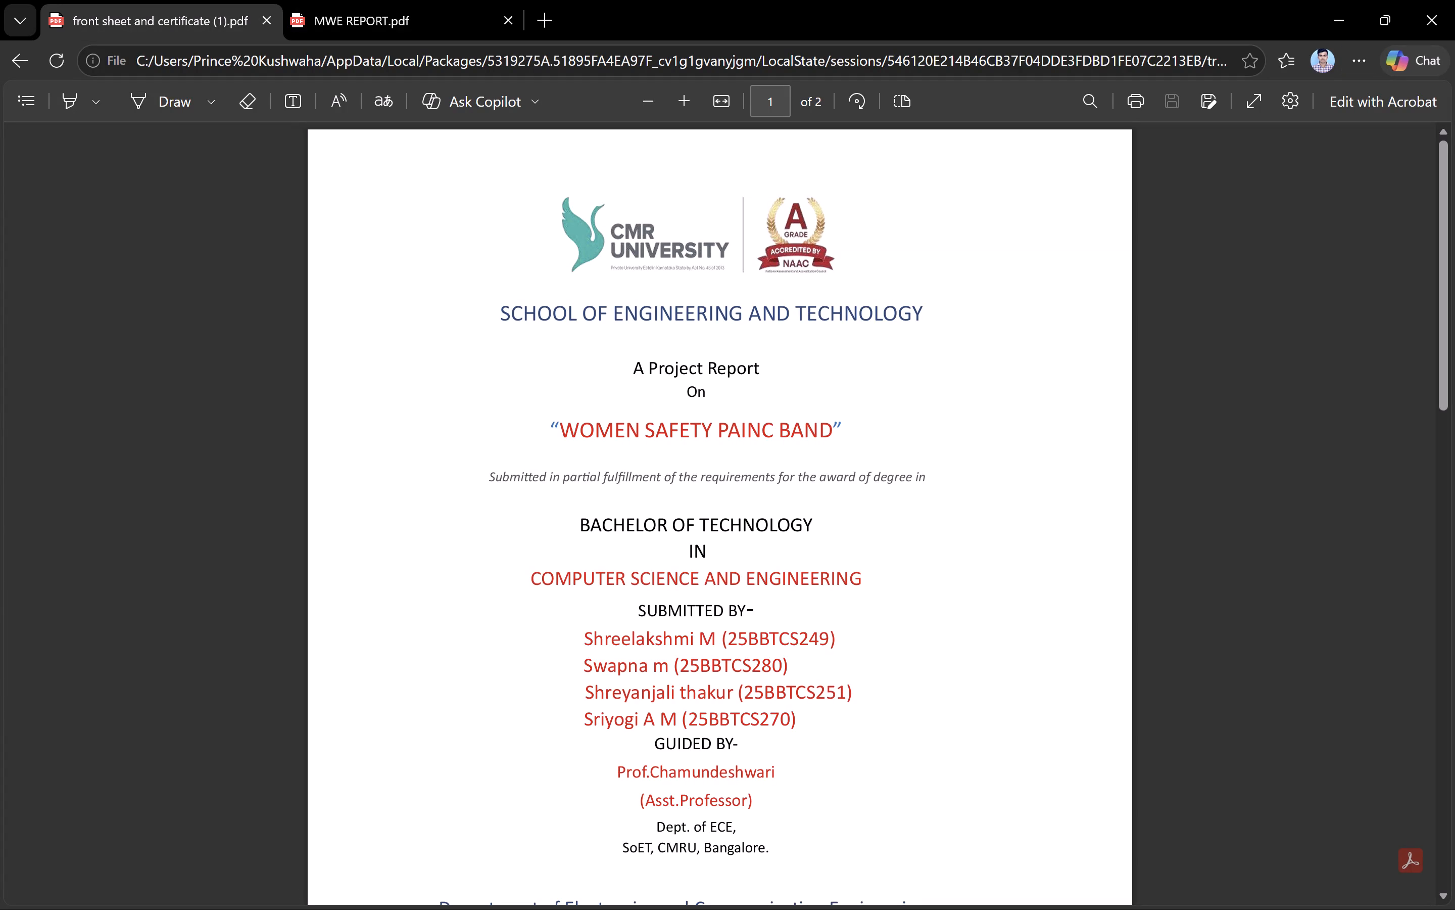
{"action": "left_click_drag", "start_coordinate": [837, 429], "coordinate": [556, 418]}
{"action": "left_click", "coordinate": [765, 407]}
{"action": "left_click_drag", "start_coordinate": [546, 426], "coordinate": [875, 440]}
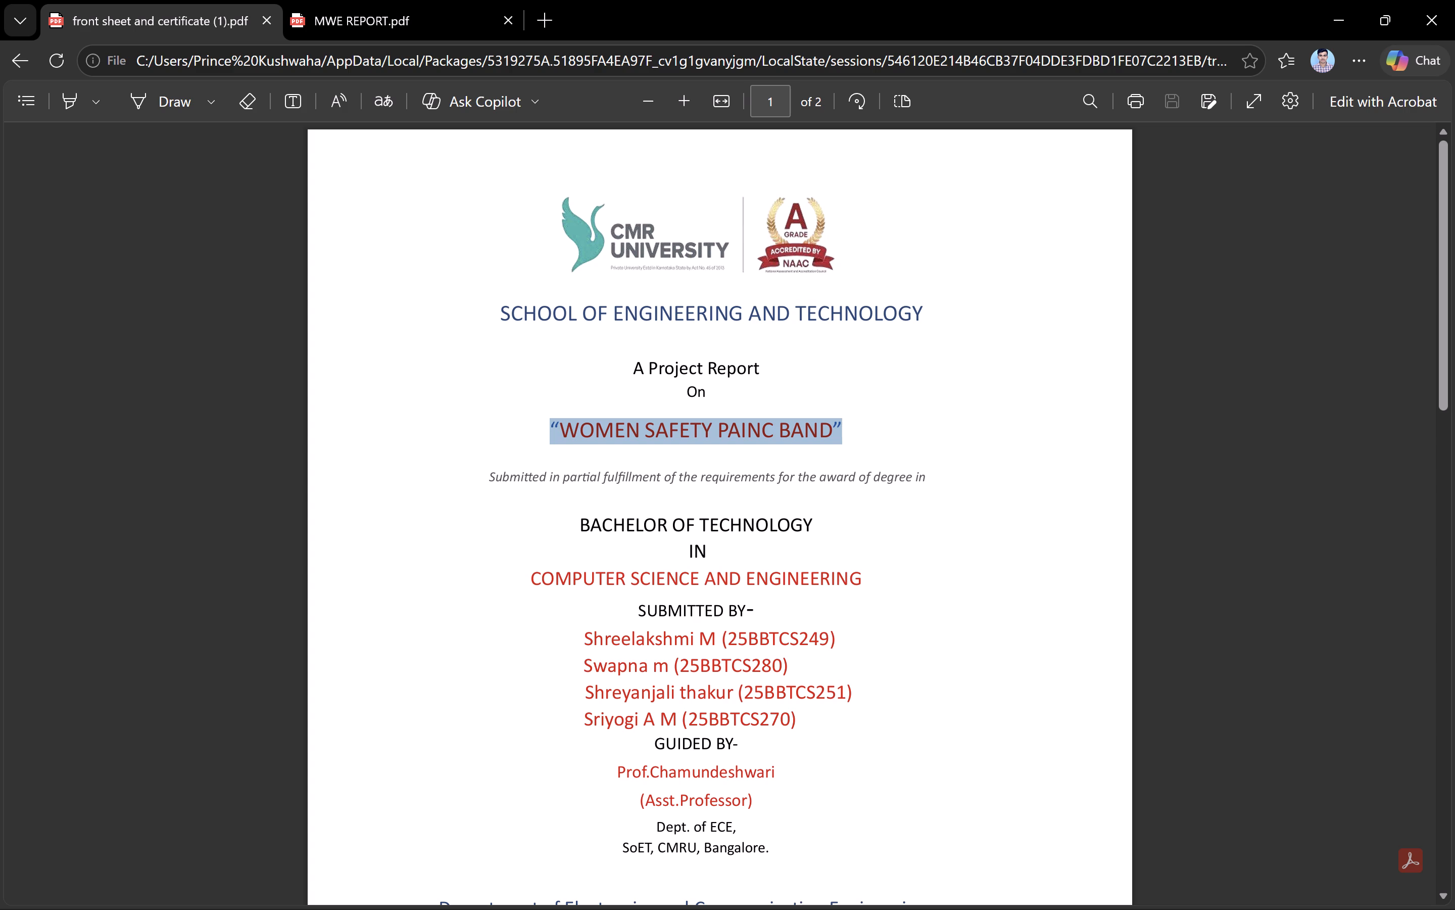
{"action": "key", "text": "ctrl+c"}
{"action": "key", "text": "alt+Tab"}
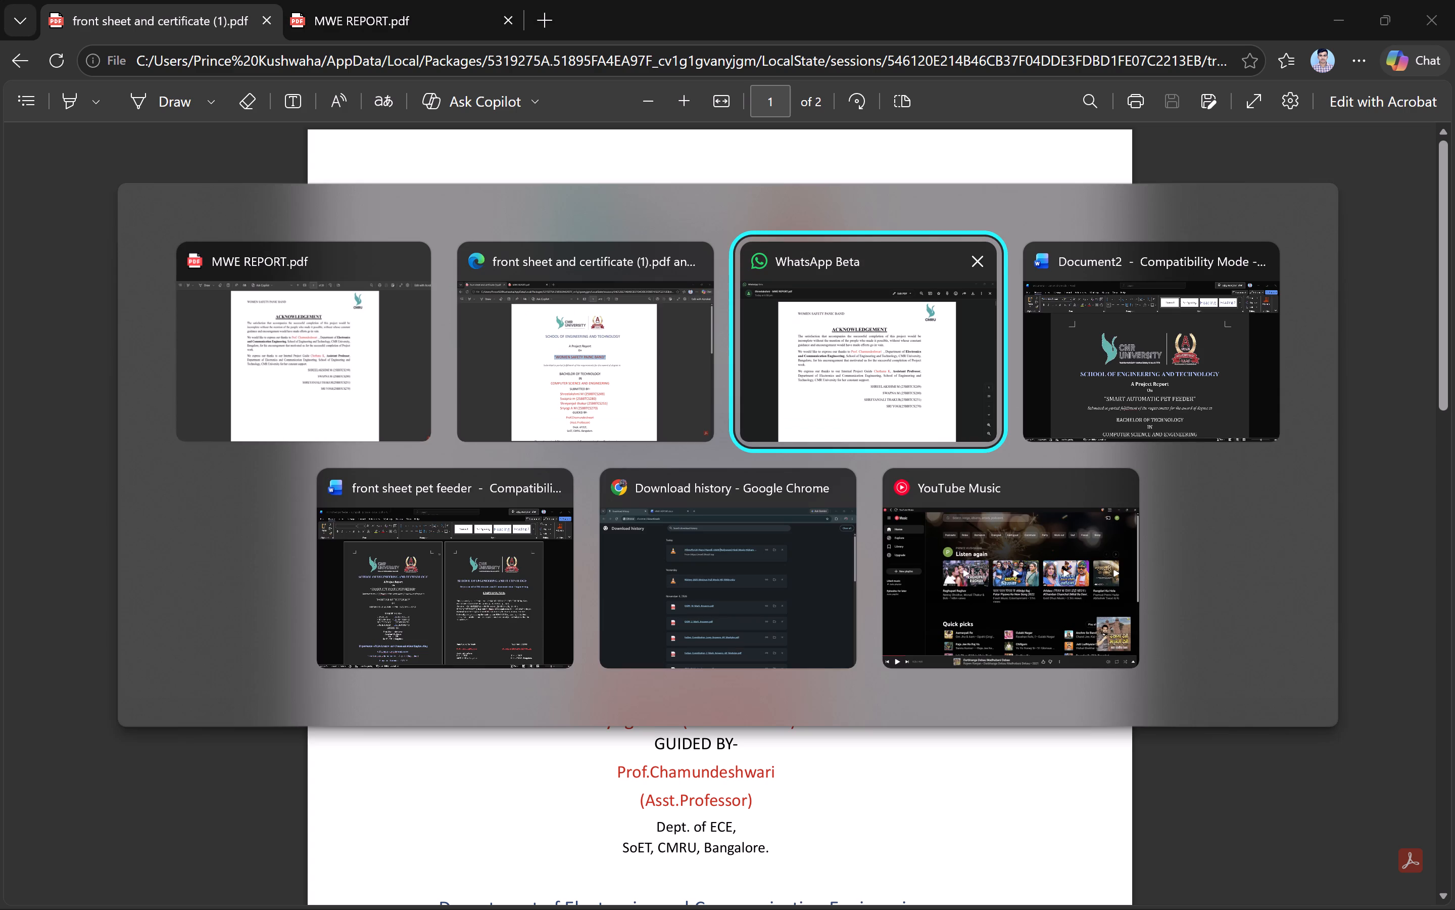
{"action": "left_click", "coordinate": [979, 260], "text": "alt"}
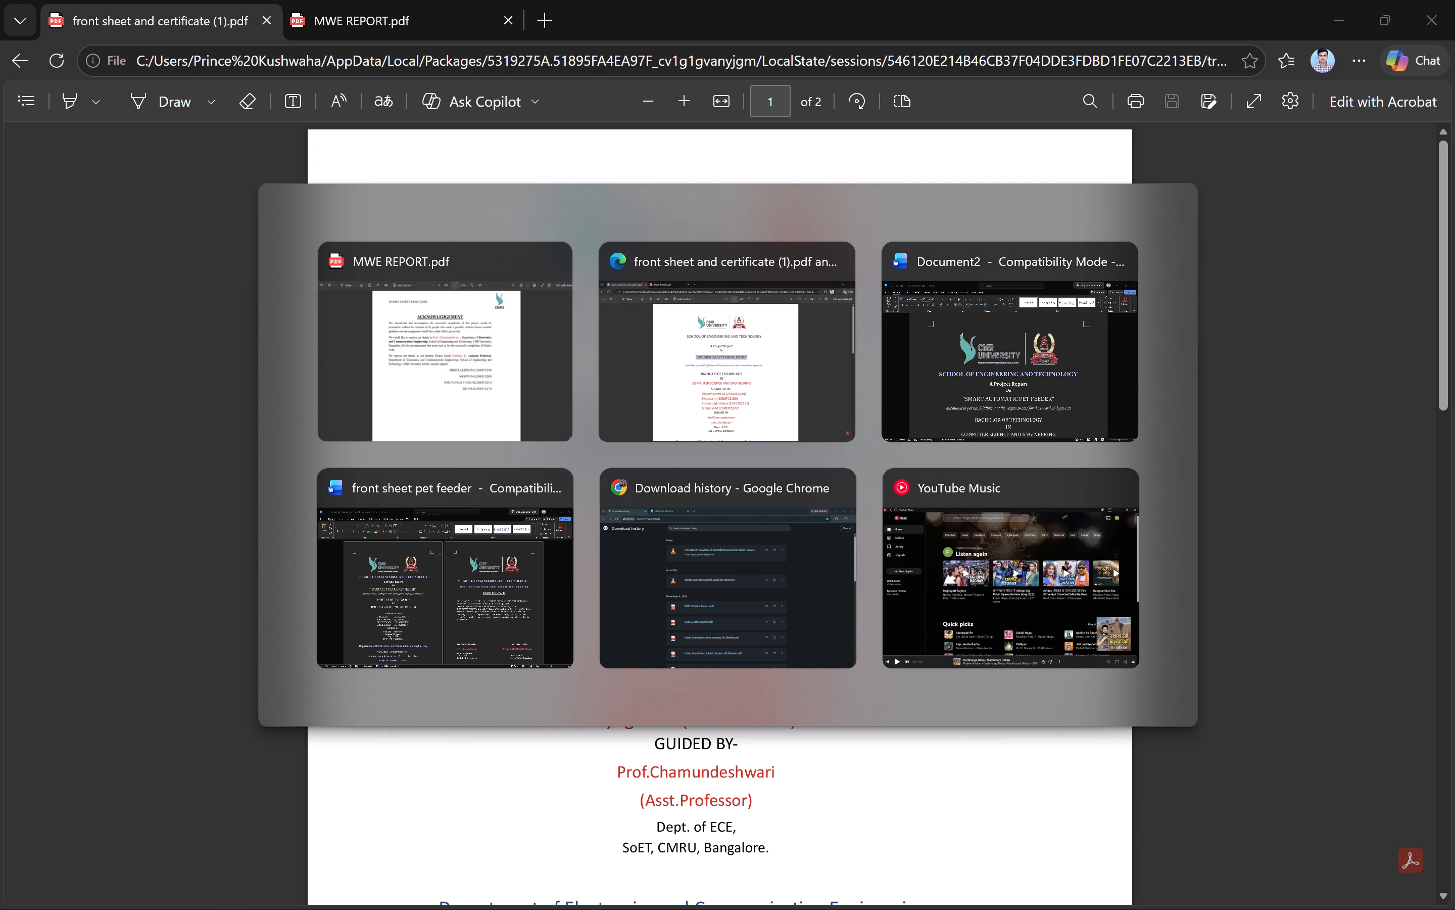
{"action": "left_click", "coordinate": [1006, 320], "text": "alt"}
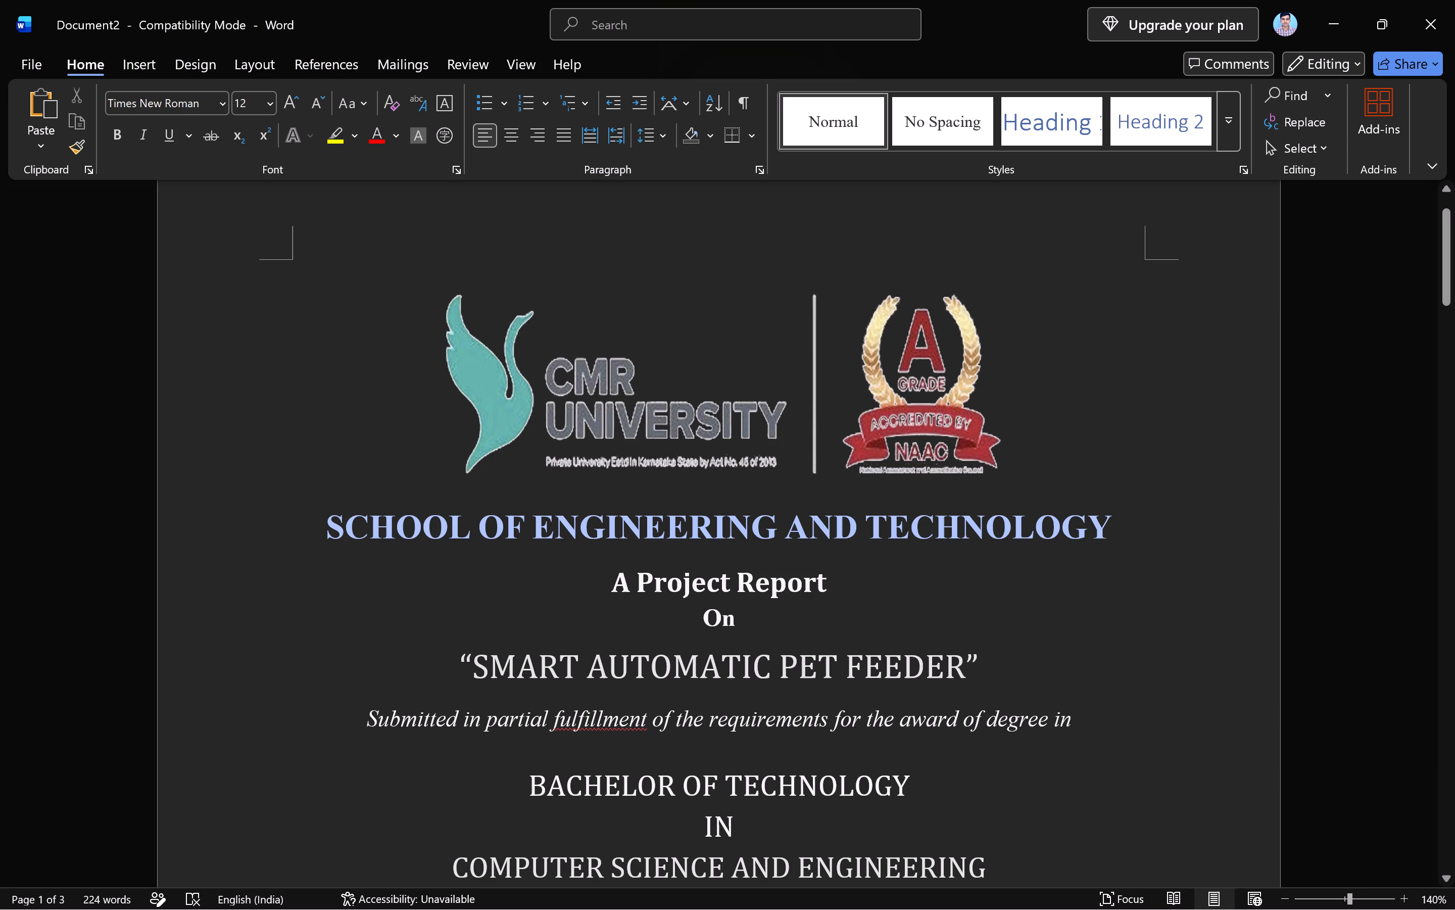
{"action": "left_click_drag", "start_coordinate": [962, 668], "coordinate": [506, 656]}
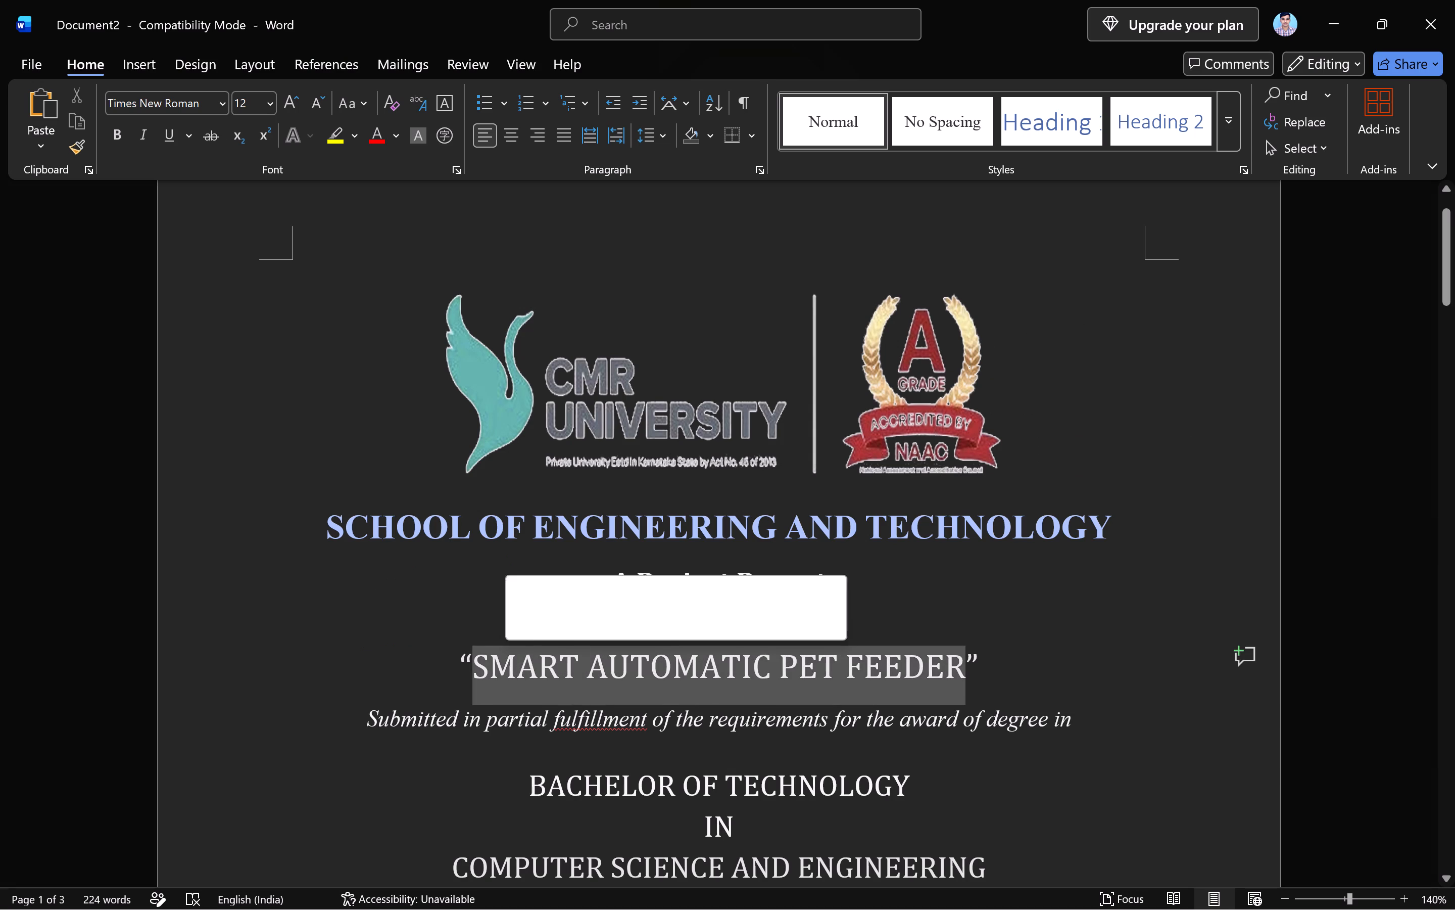
{"action": "key", "text": "ctrl+v"}
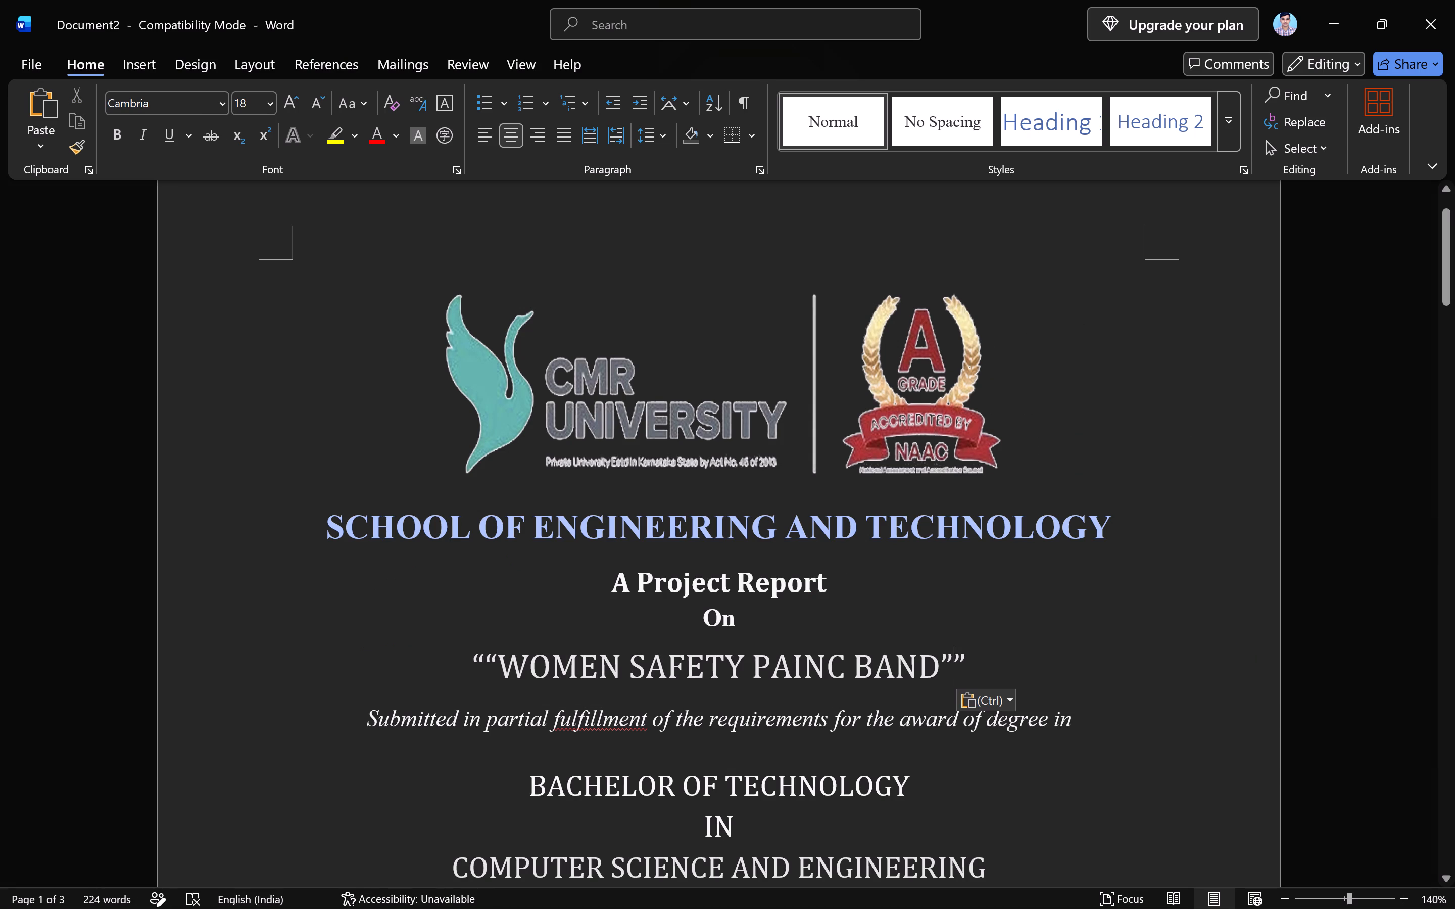
{"action": "key", "text": "Delete"}
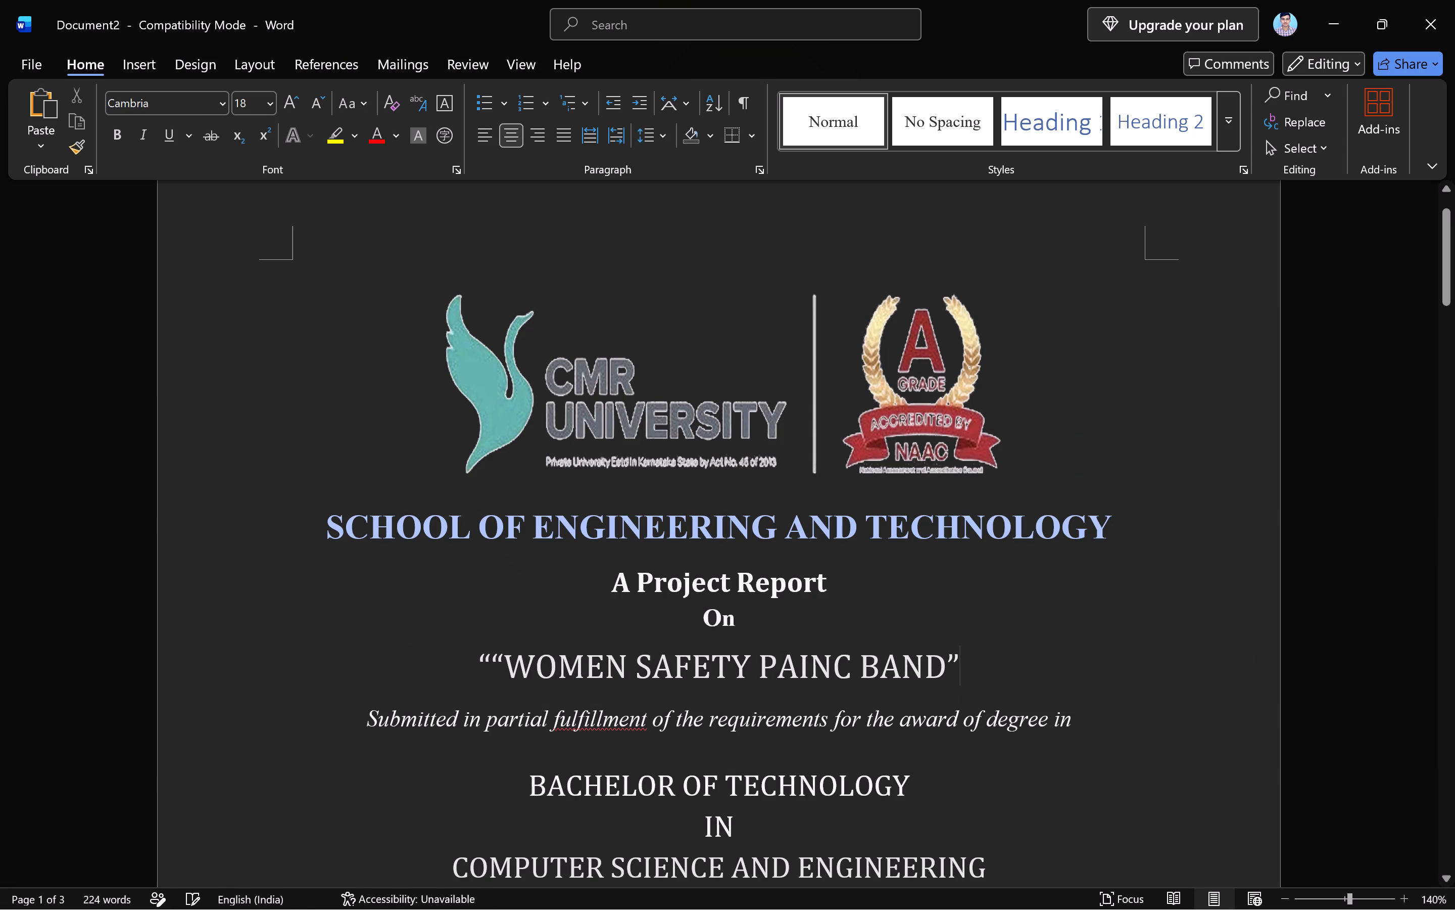
{"action": "left_click", "coordinate": [484, 653]}
{"action": "key", "text": "Delete"}
Replace the four student entries under SUBMITTED BY in Document2 with the four names and roll numbers from the front sheet PDF.
{"action": "scroll", "coordinate": [751, 677], "scroll_direction": "down", "scroll_amount": 1}
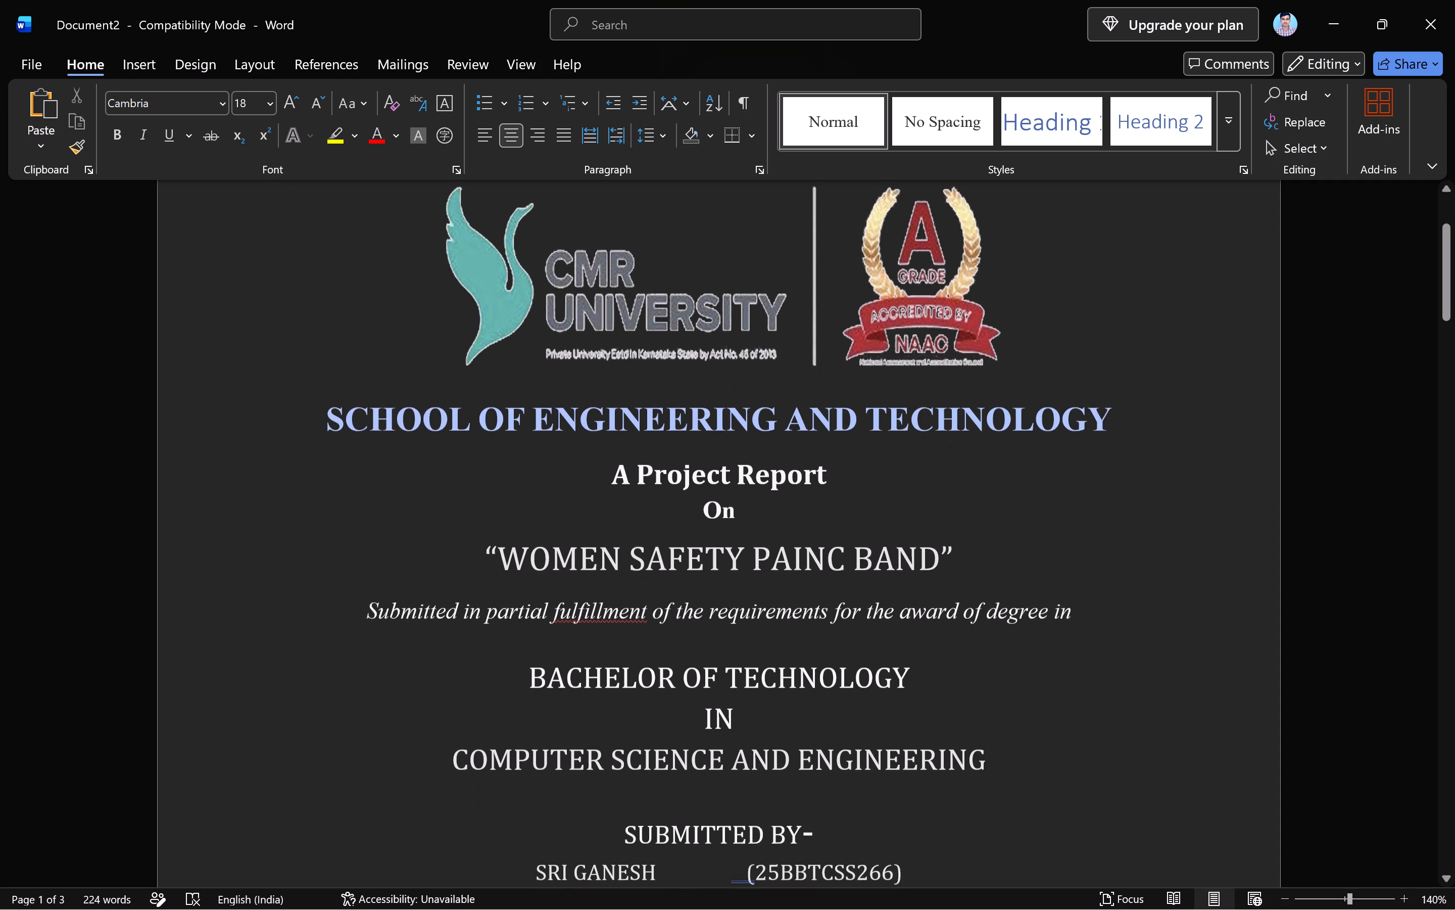
{"action": "scroll", "coordinate": [747, 682], "scroll_direction": "down", "scroll_amount": 3}
{"action": "left_click_drag", "start_coordinate": [925, 633], "coordinate": [676, 599]}
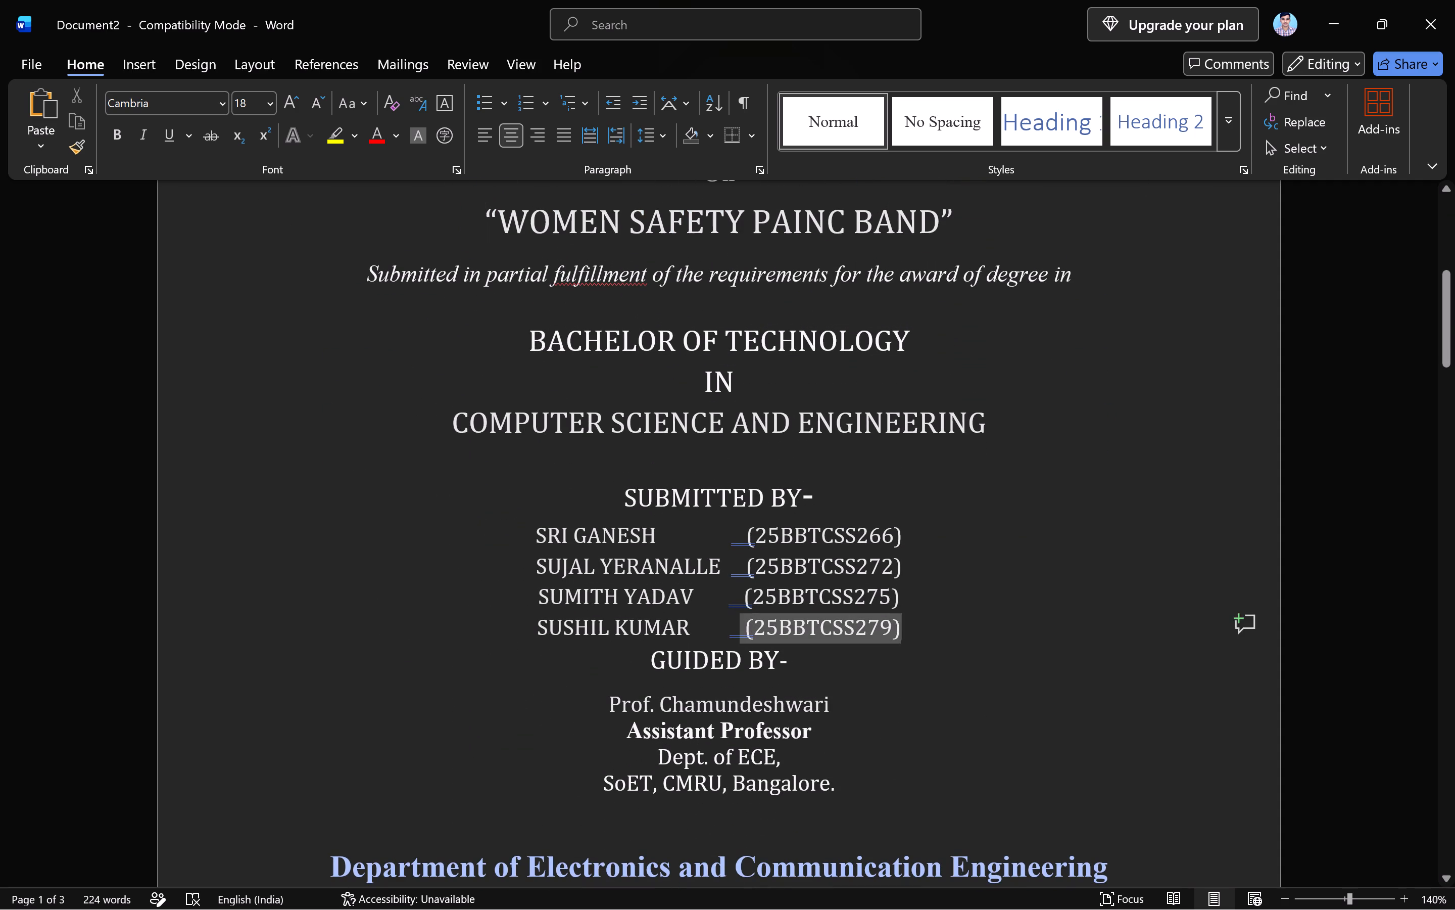
{"action": "left_click_drag", "start_coordinate": [676, 599], "coordinate": [544, 533]}
{"action": "key", "text": "alt+Tab"}
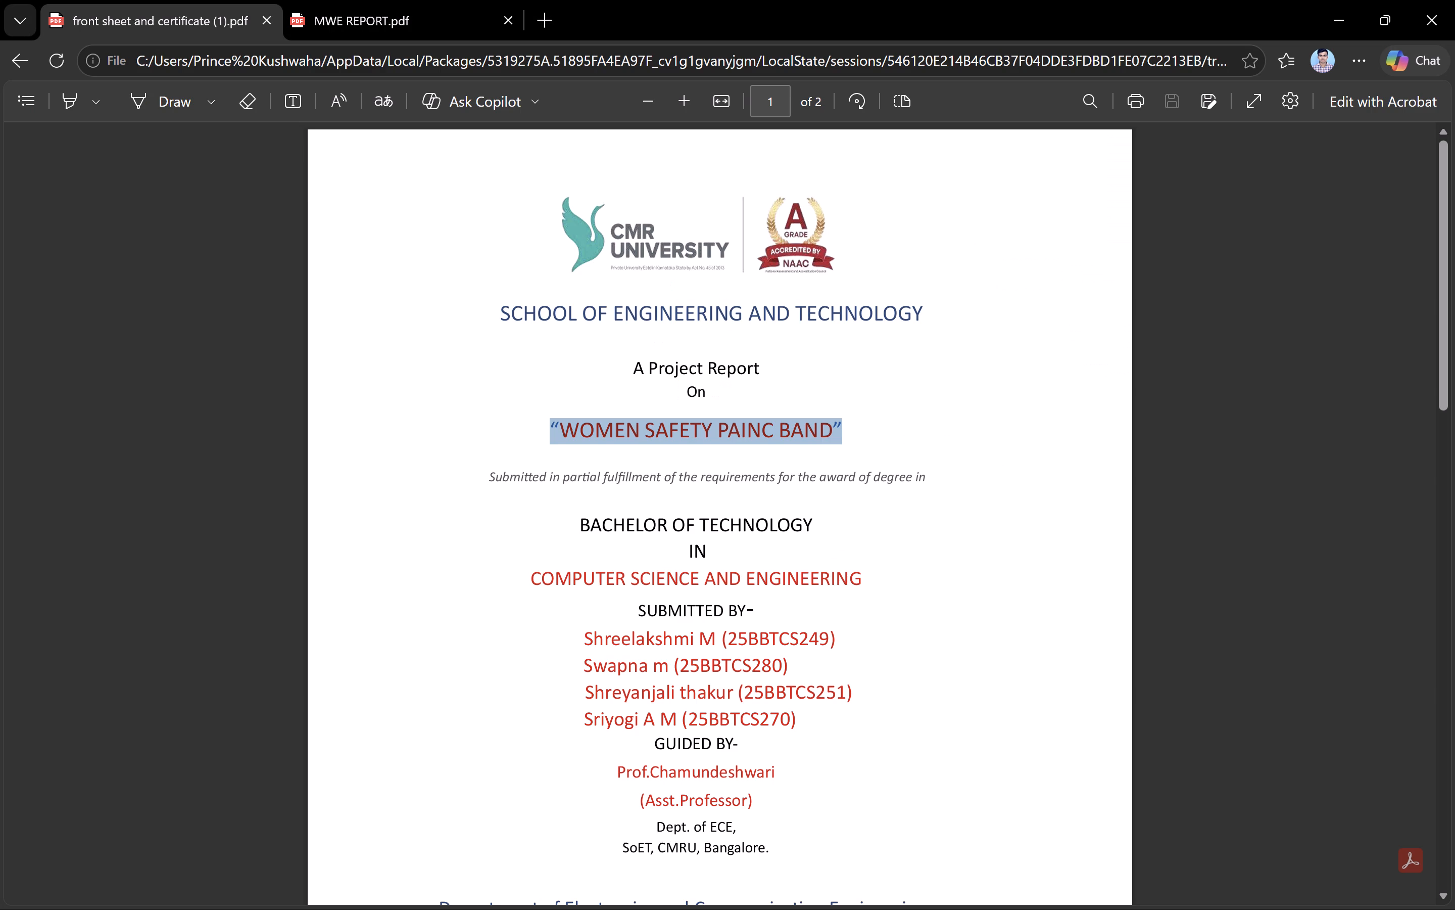
{"action": "scroll", "coordinate": [542, 532], "scroll_direction": "down", "scroll_amount": 1}
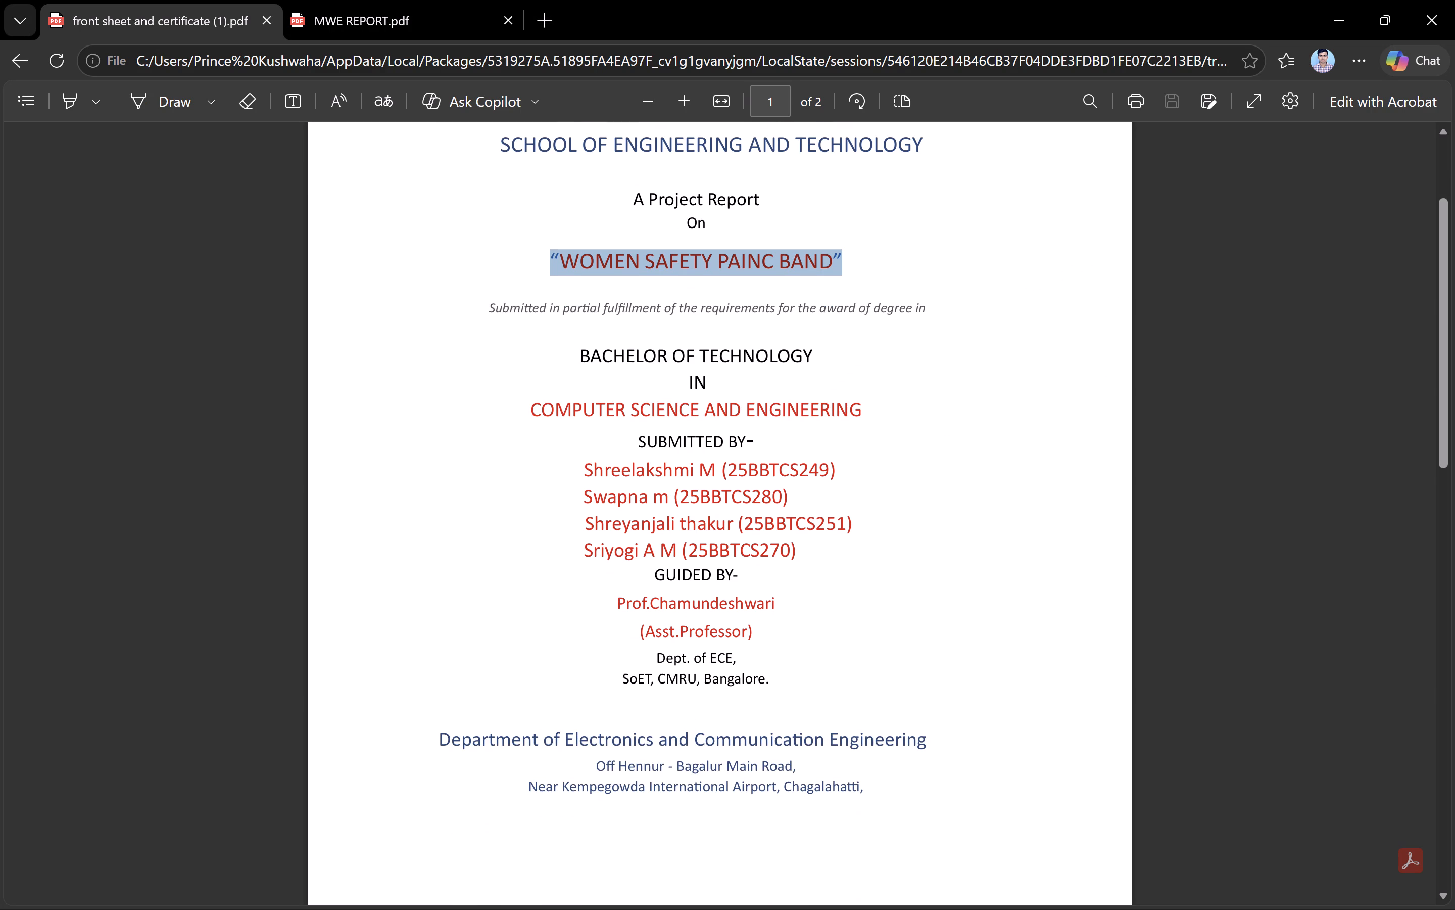
{"action": "left_click_drag", "start_coordinate": [797, 551], "coordinate": [599, 461]}
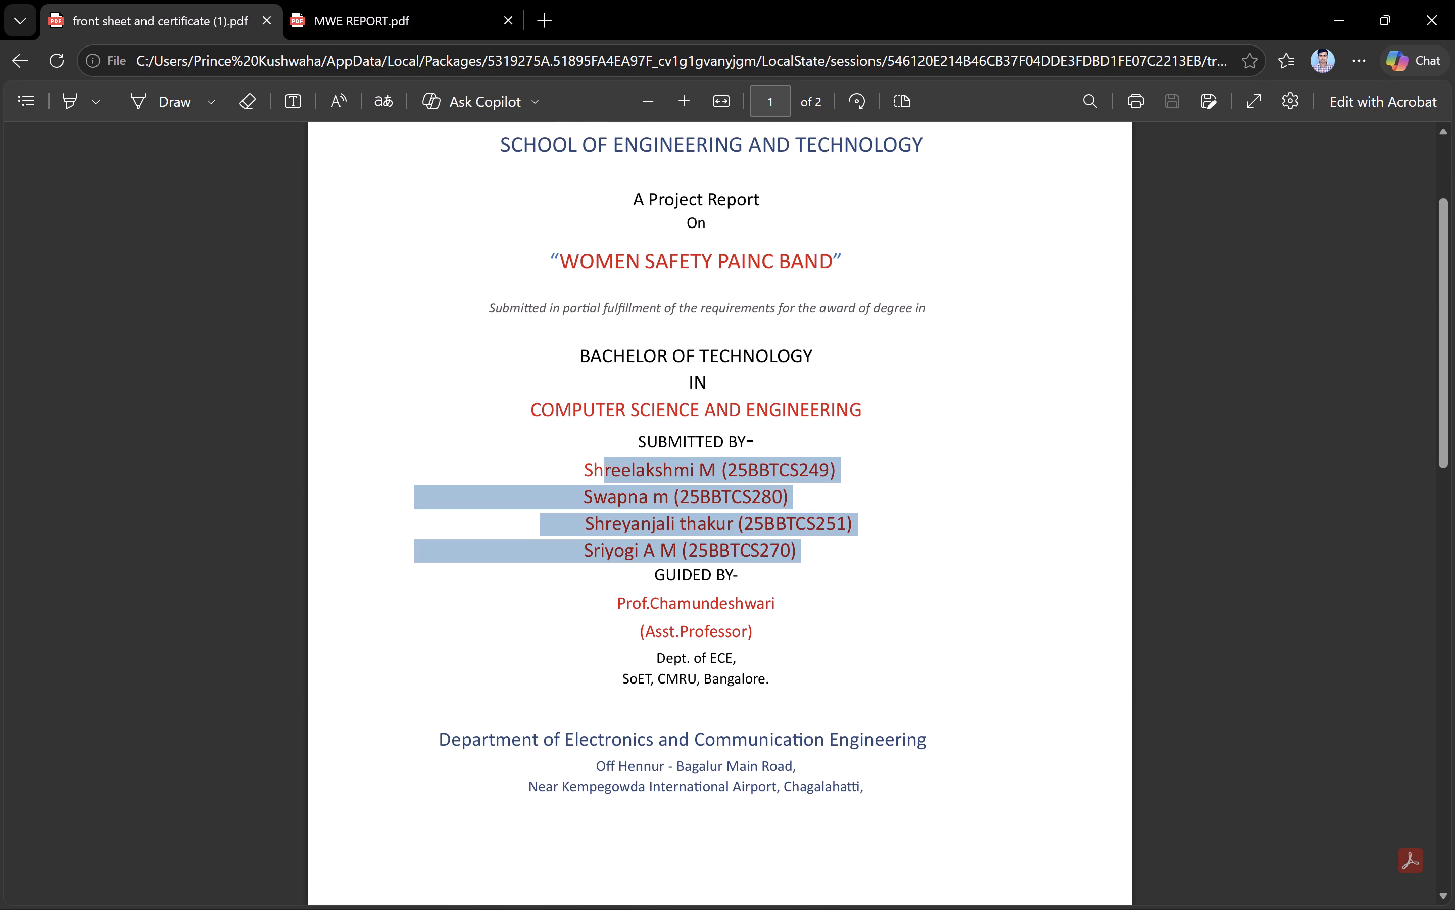
{"action": "left_click_drag", "start_coordinate": [599, 461], "coordinate": [577, 477]}
{"action": "key", "text": "ctrl+c"}
{"action": "key", "text": "alt+Tab"}
{"action": "key", "text": "ctrl+v"}
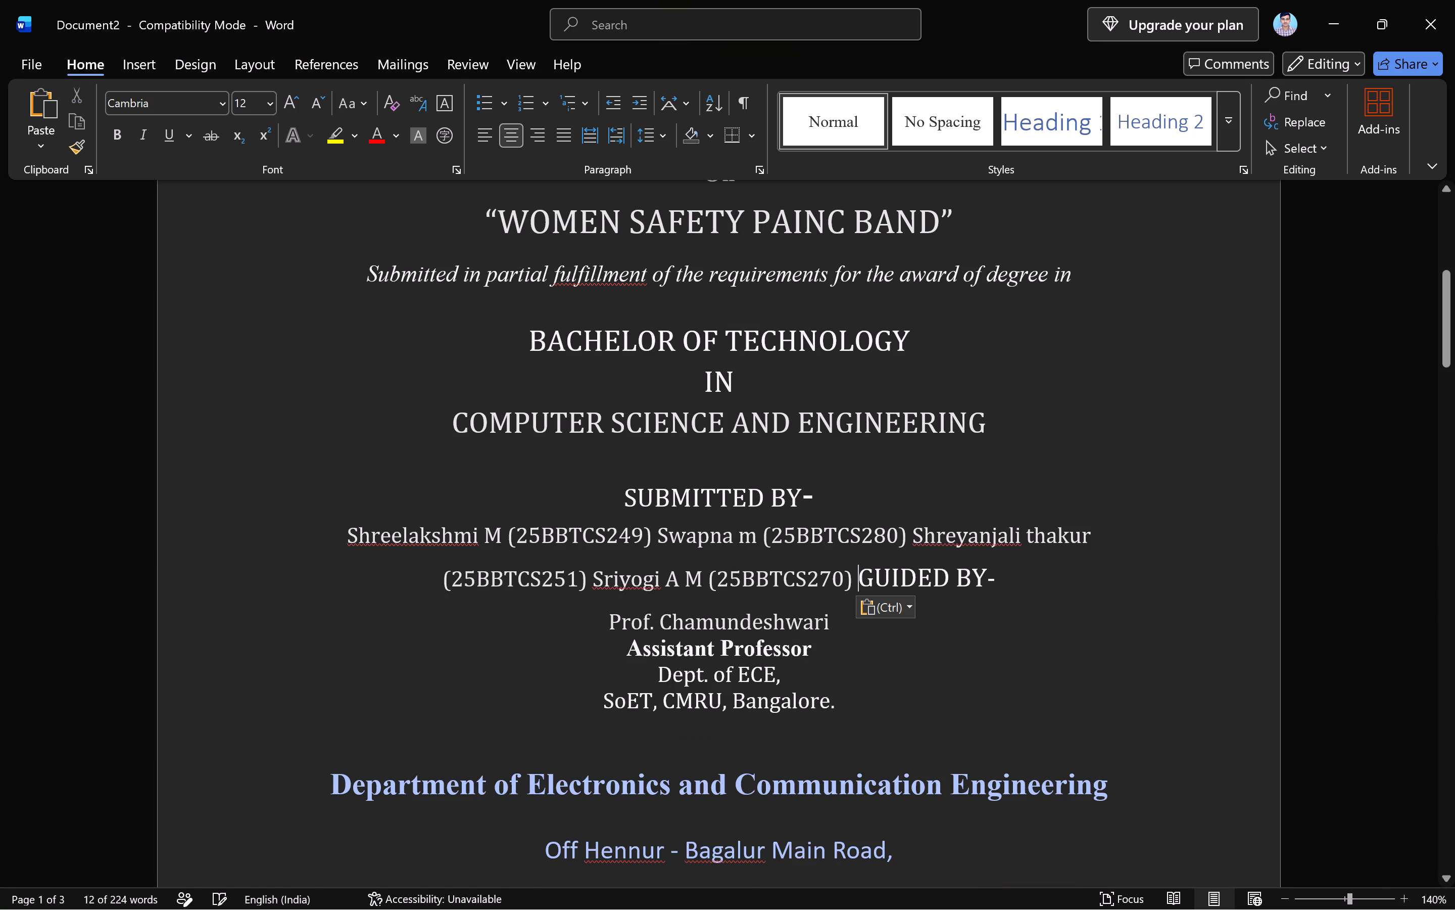
Break the pasted student list so each student and the GUIDED BY heading start on separate lines.
{"action": "left_click", "coordinate": [658, 539]}
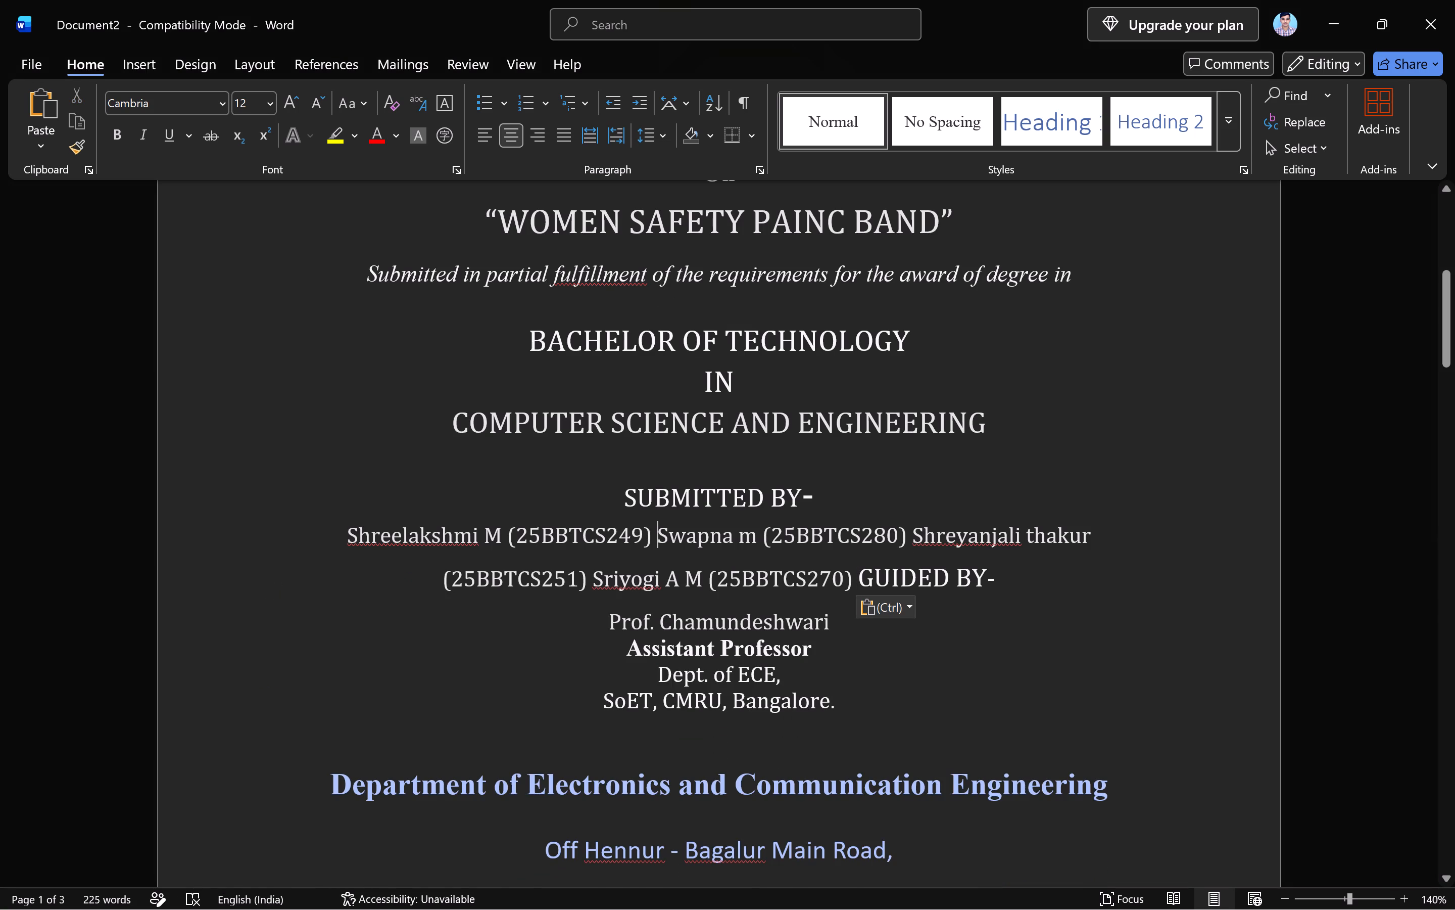
{"action": "key", "text": "Return"}
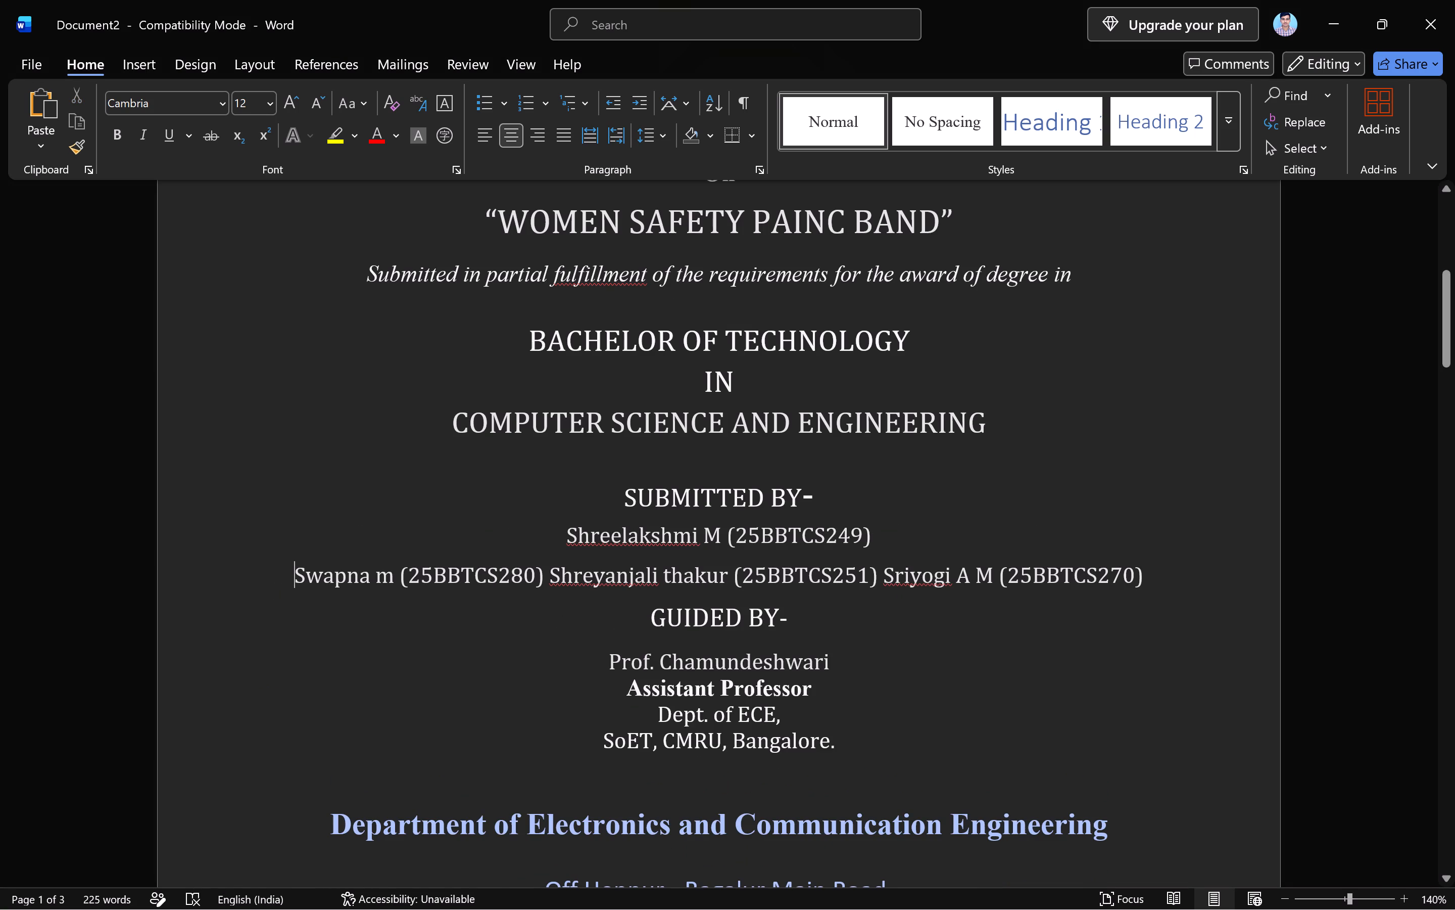
{"action": "left_click", "coordinate": [543, 576]}
{"action": "key", "text": "Return"}
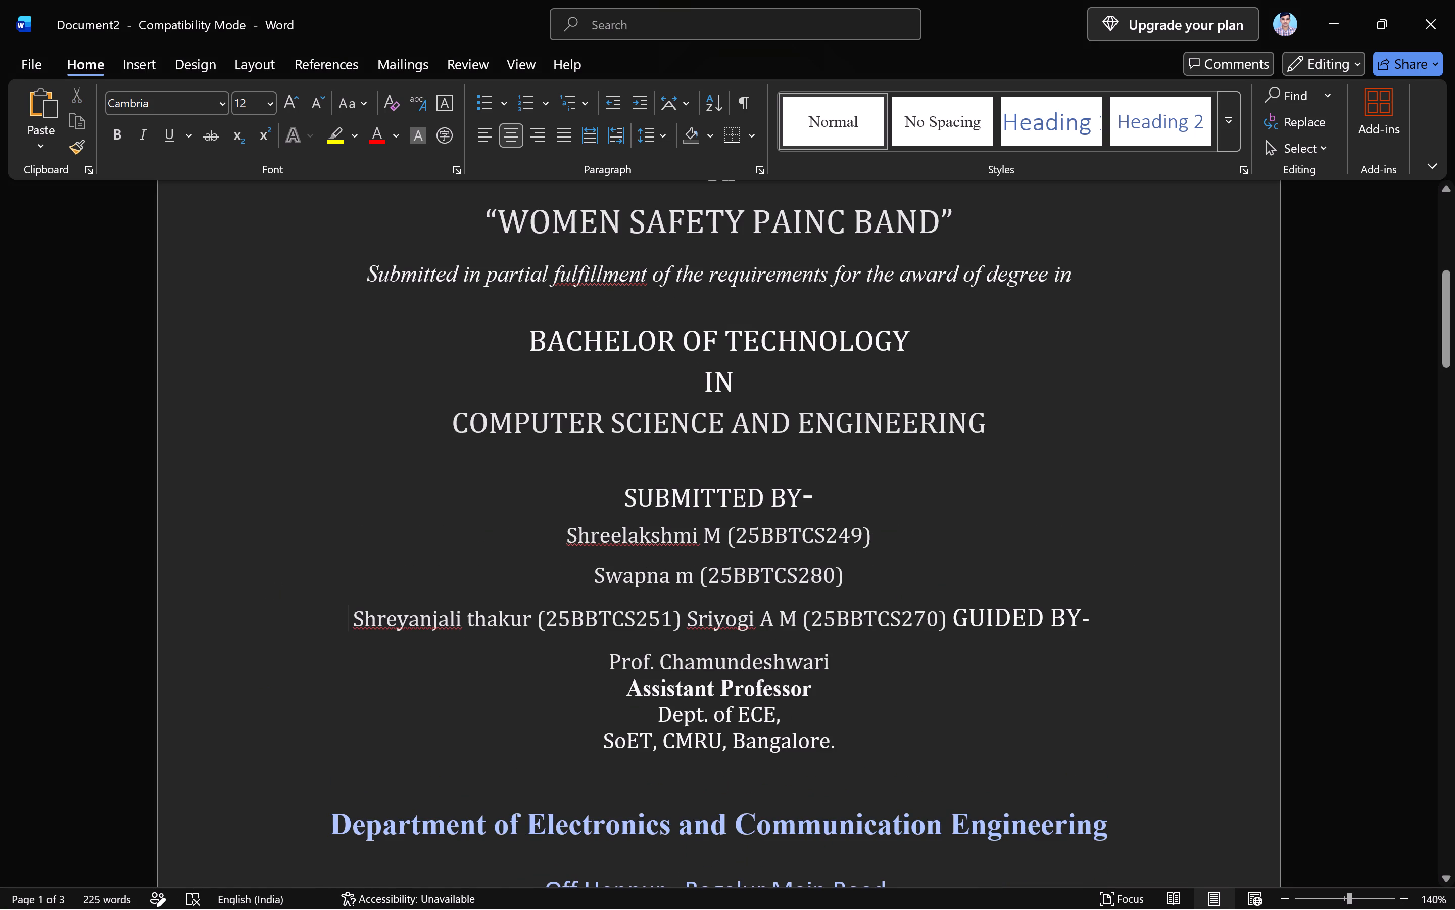
{"action": "left_click", "coordinate": [684, 620]}
{"action": "key", "text": "Return"}
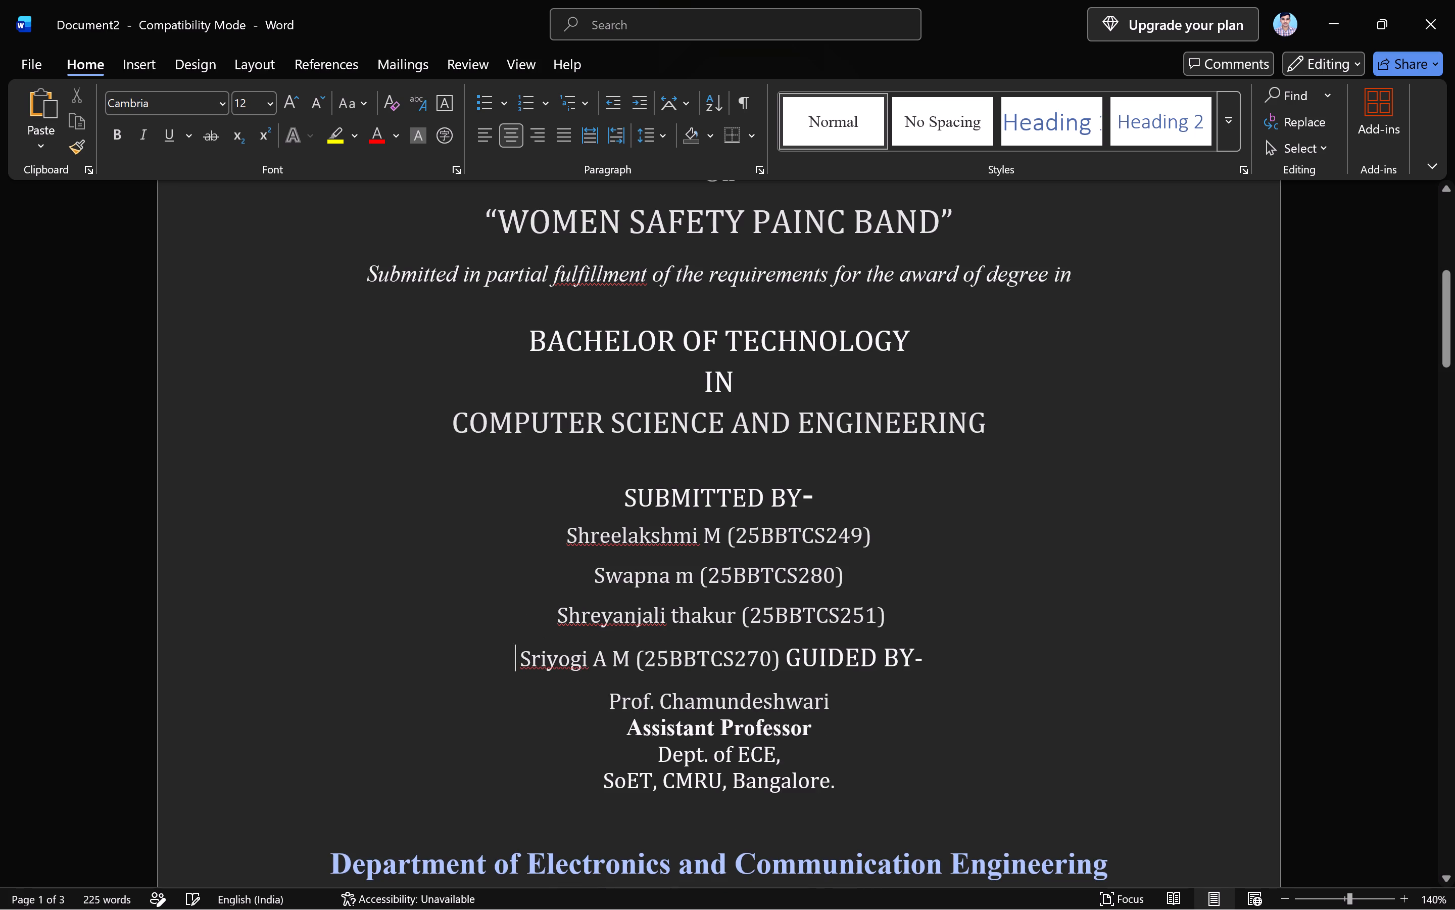
{"action": "left_click", "coordinate": [787, 655]}
{"action": "key", "text": "Return"}
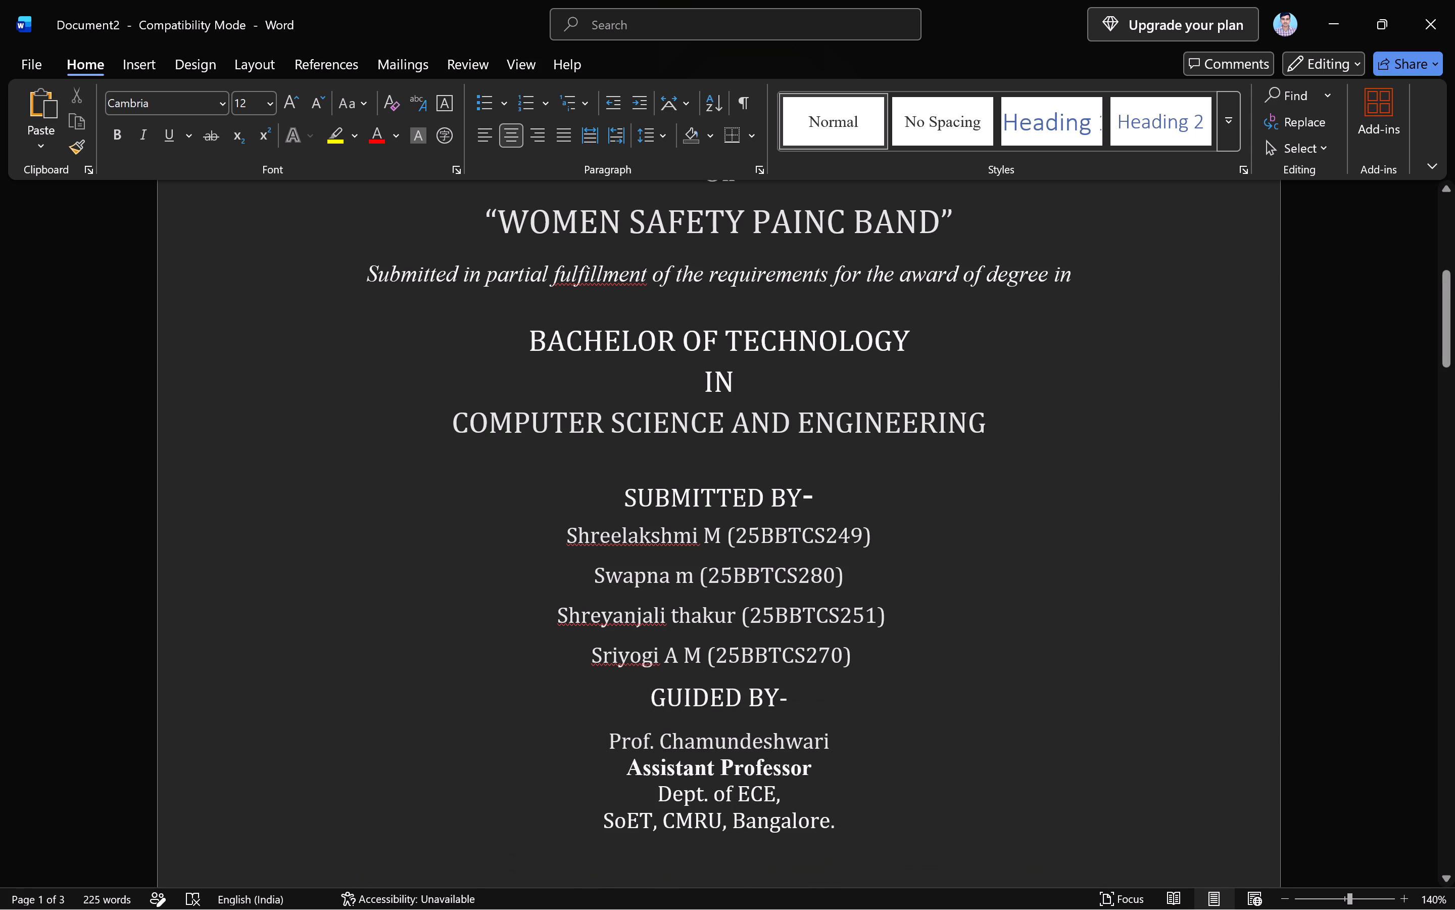
Set line spacing to 1.0 from the BACHELOR OF TECHNOLOGY line through the first student entry.
{"action": "scroll", "coordinate": [802, 655], "scroll_direction": "down", "scroll_amount": 6}
{"action": "scroll", "coordinate": [801, 645], "scroll_direction": "up", "scroll_amount": 6}
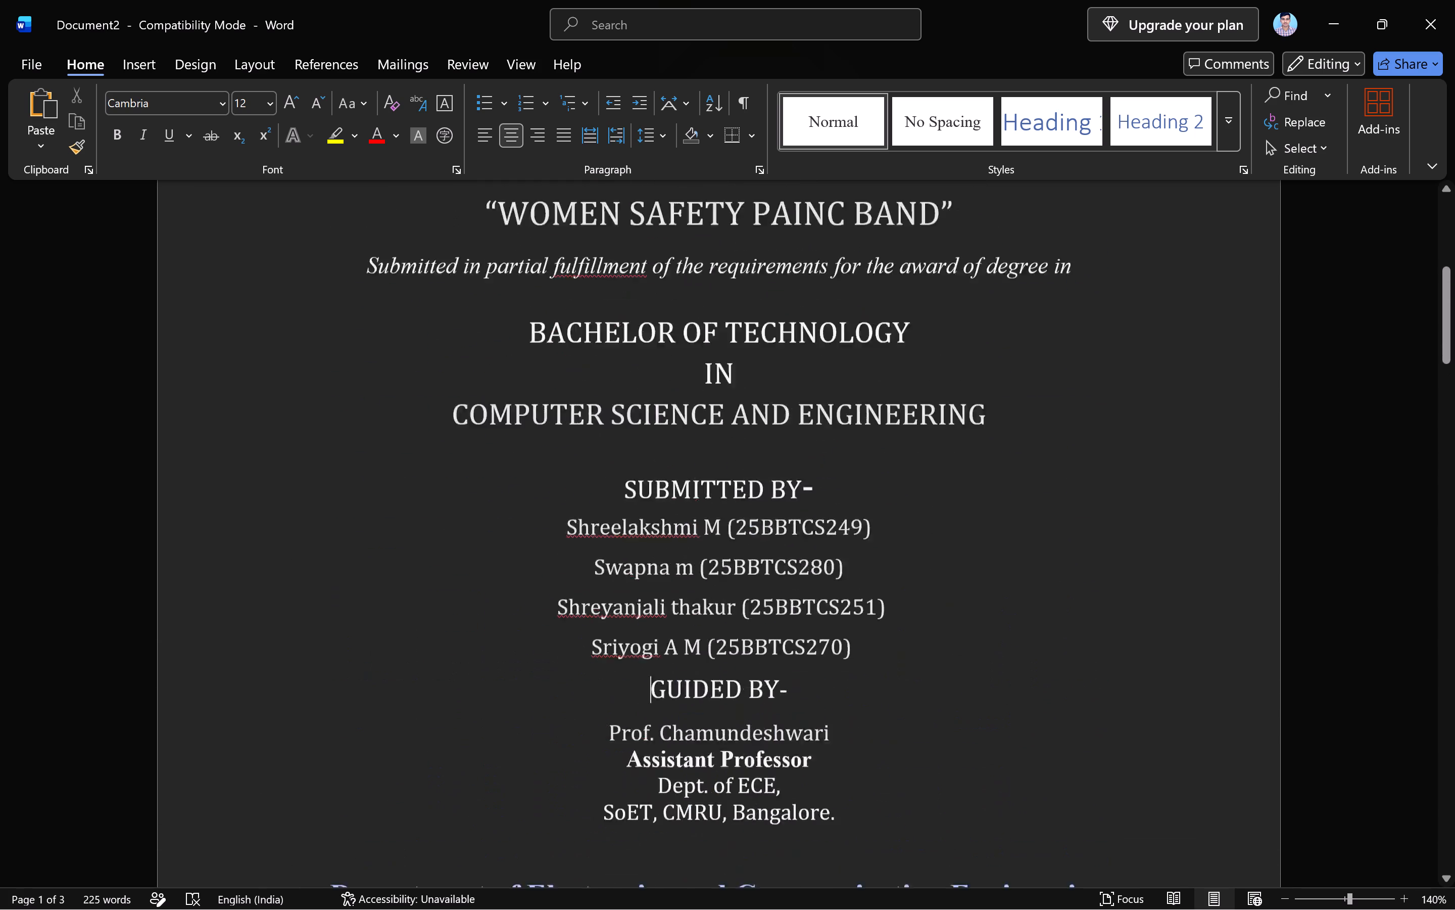
{"action": "scroll", "coordinate": [801, 645], "scroll_direction": "up", "scroll_amount": 2}
{"action": "left_click", "coordinate": [727, 697]}
{"action": "left_click", "coordinate": [716, 672]}
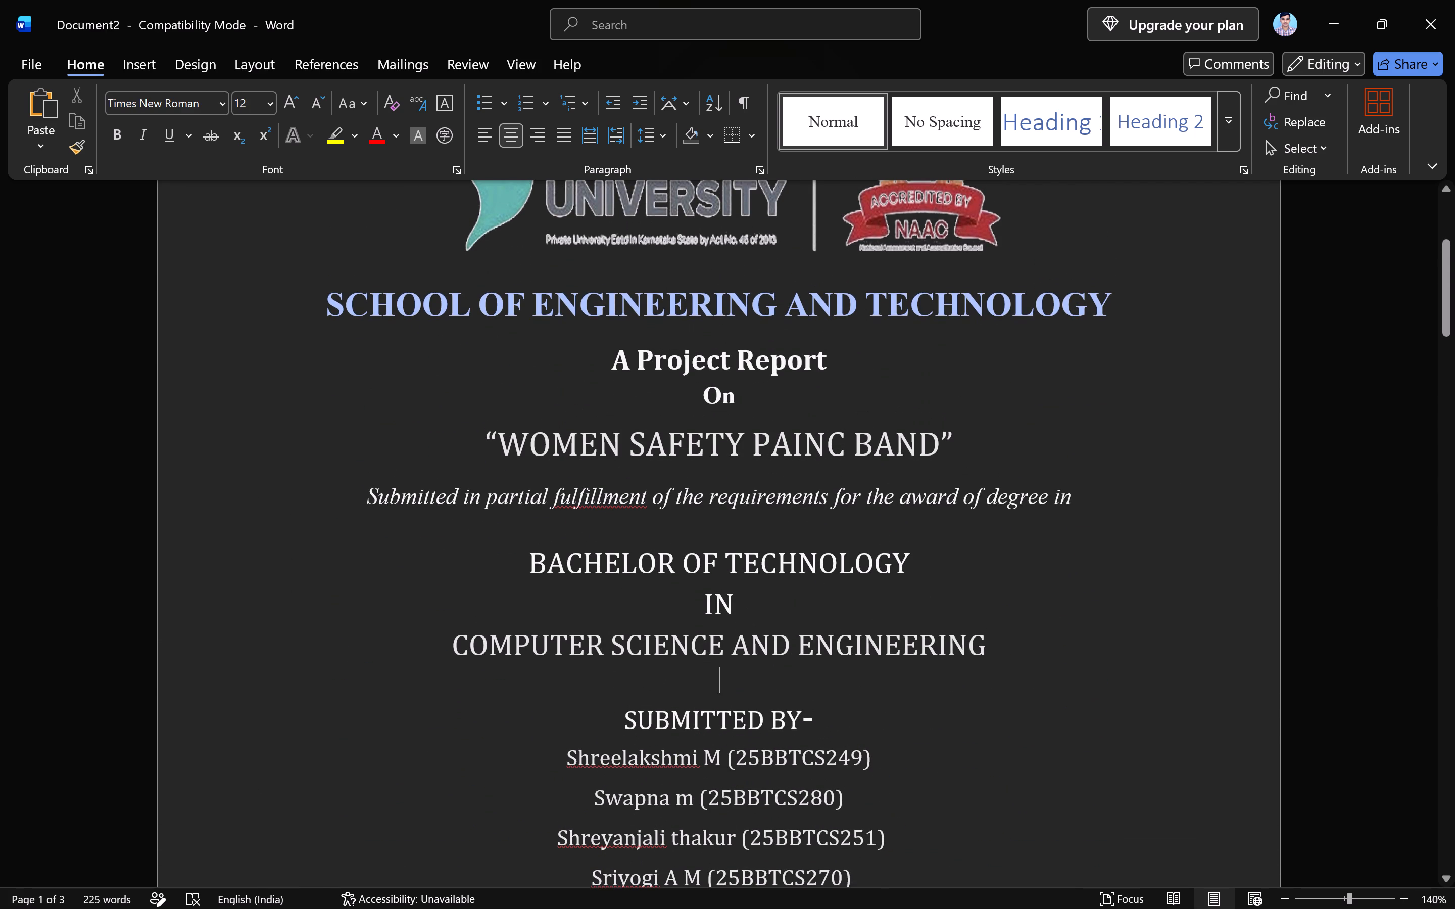
{"action": "left_click_drag", "start_coordinate": [903, 760], "coordinate": [557, 548]}
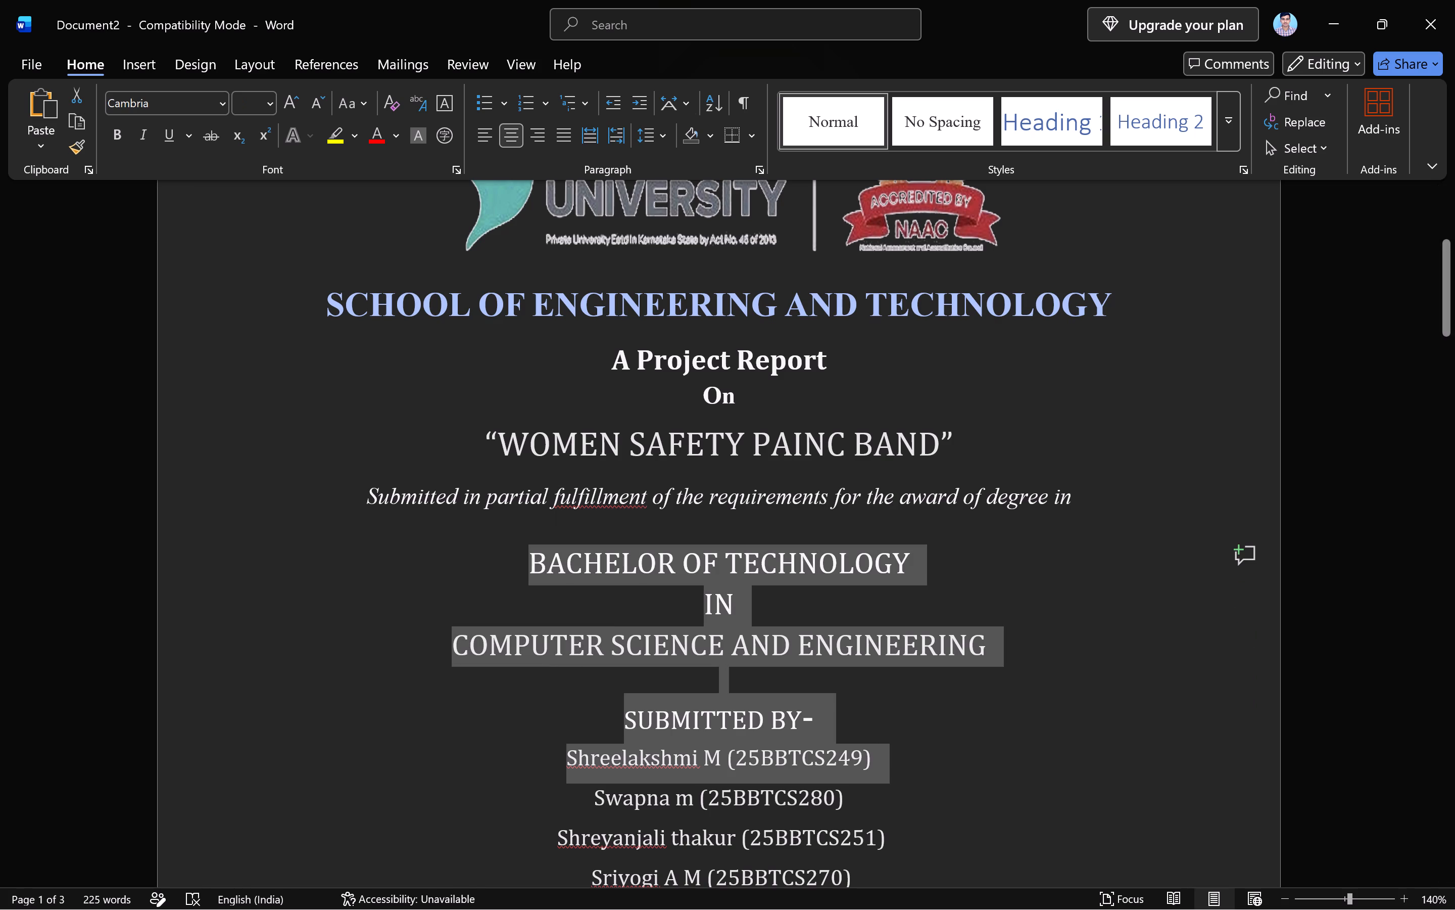
{"action": "left_click", "coordinate": [661, 134]}
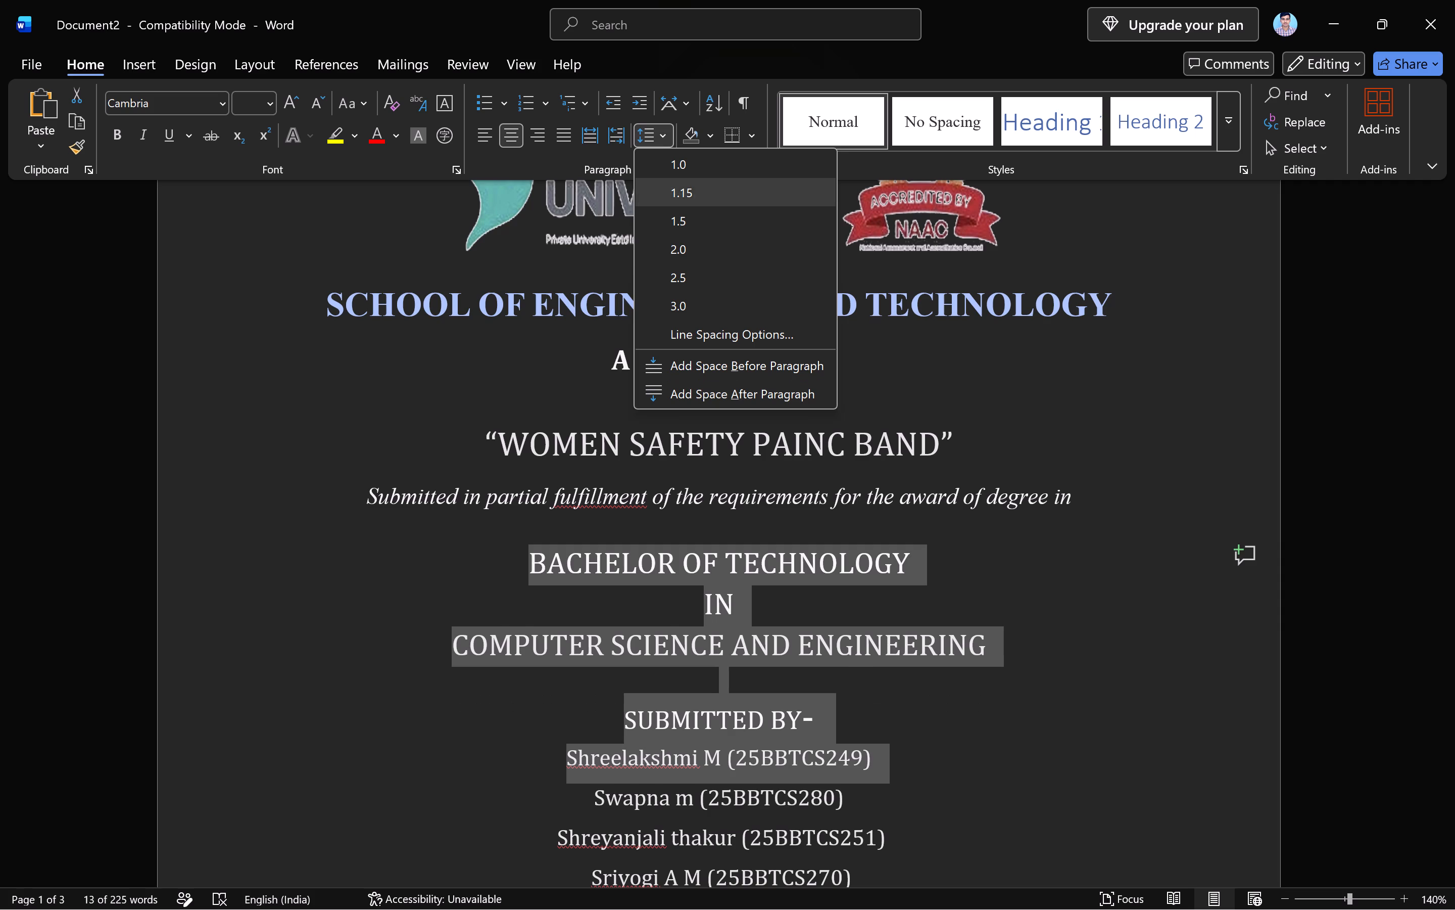
{"action": "left_click", "coordinate": [677, 160]}
{"action": "scroll", "coordinate": [842, 395], "scroll_direction": "down", "scroll_amount": 2}
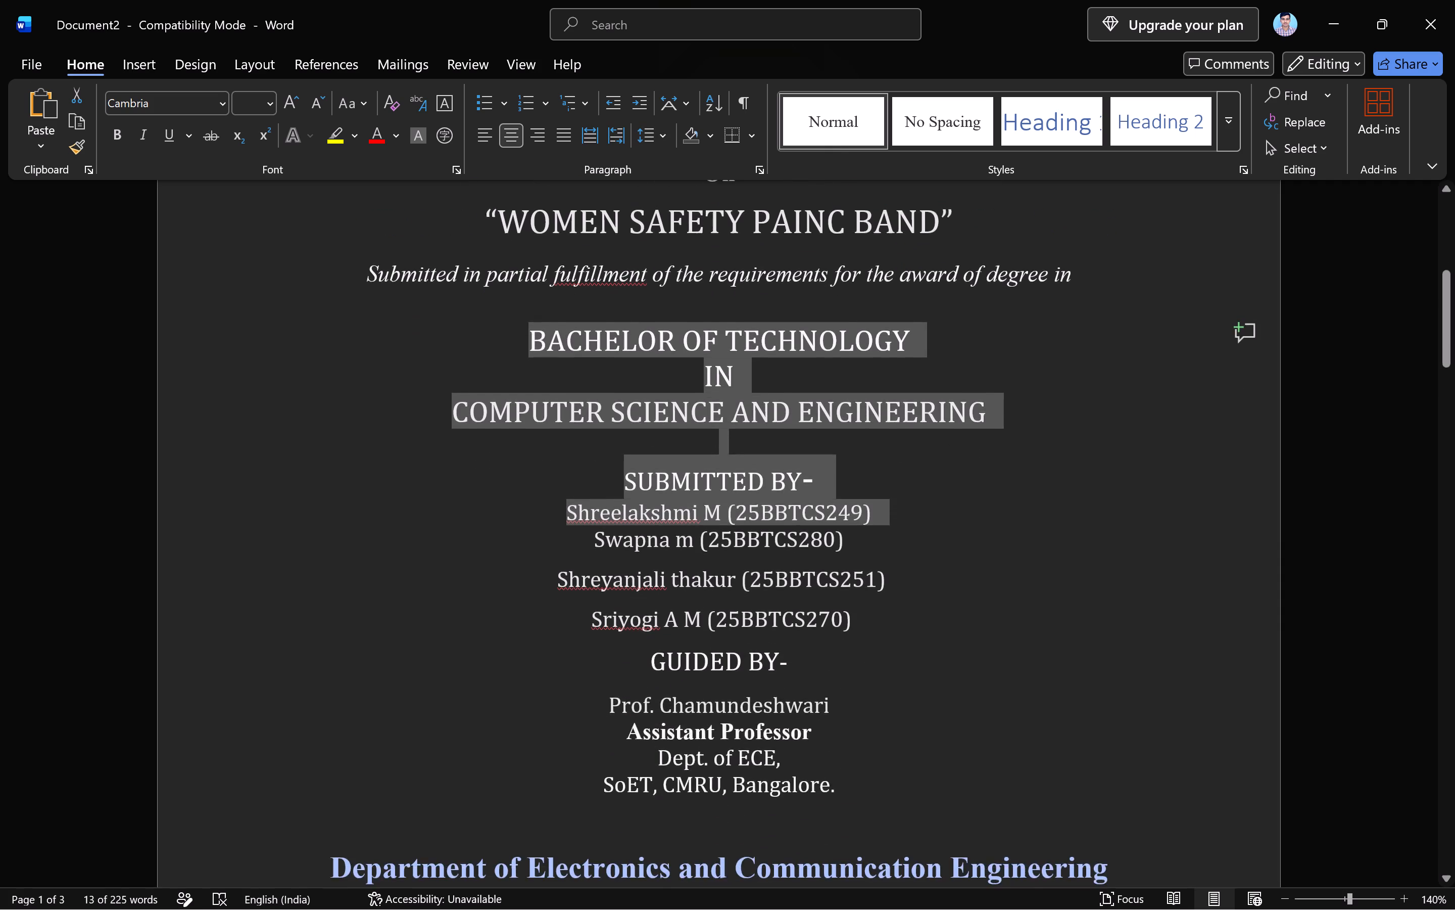
Remove the spacing between same-style paragraphs in the cover page's department heading and address block.
{"action": "scroll", "coordinate": [865, 465], "scroll_direction": "down", "scroll_amount": 6}
{"action": "scroll", "coordinate": [869, 473], "scroll_direction": "up", "scroll_amount": 2}
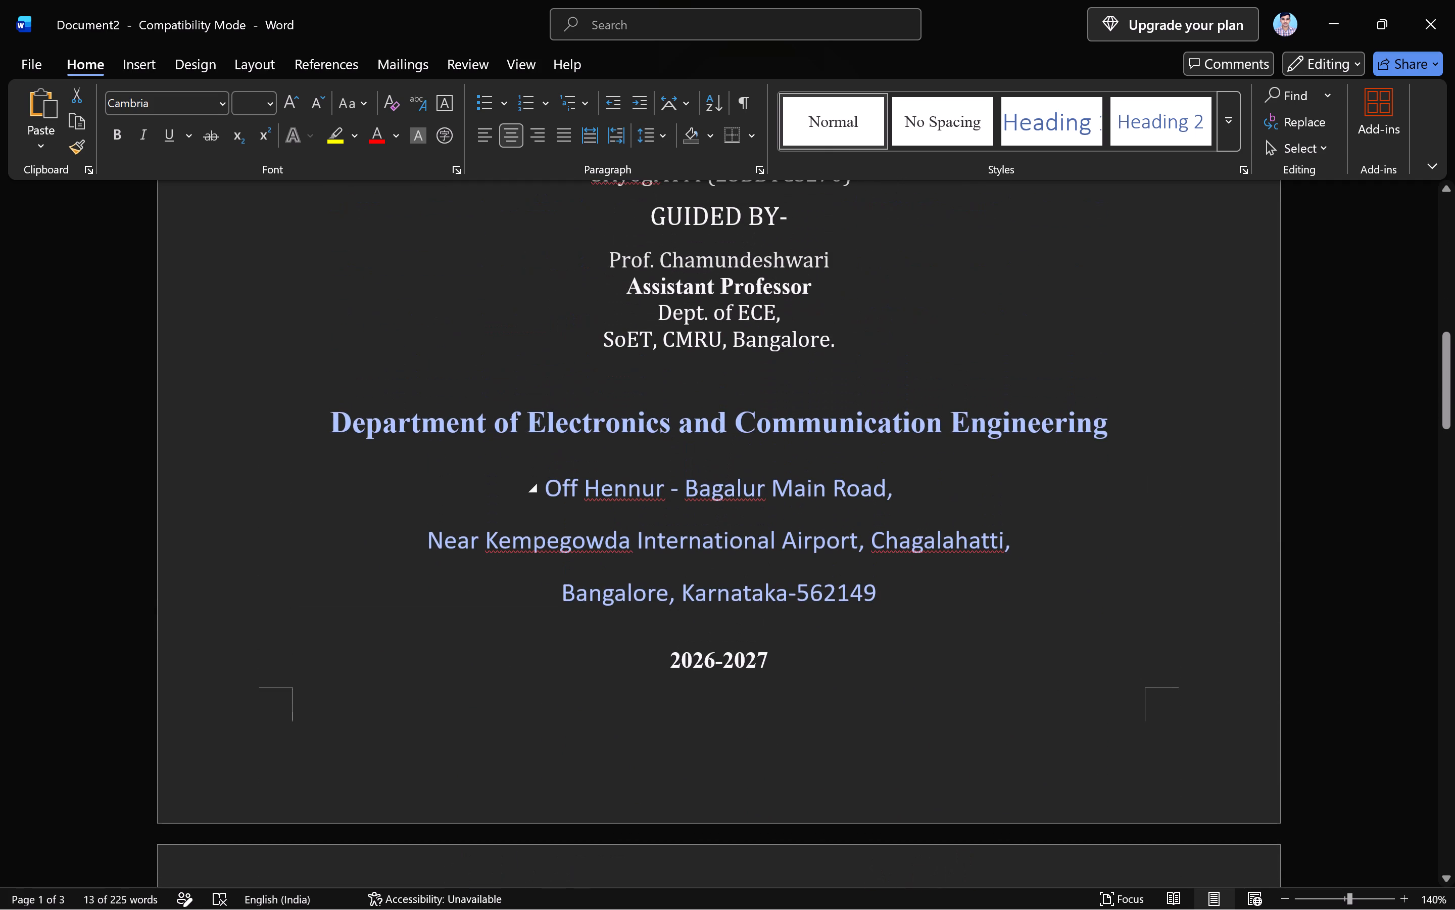
{"action": "left_click_drag", "start_coordinate": [883, 616], "coordinate": [281, 354]}
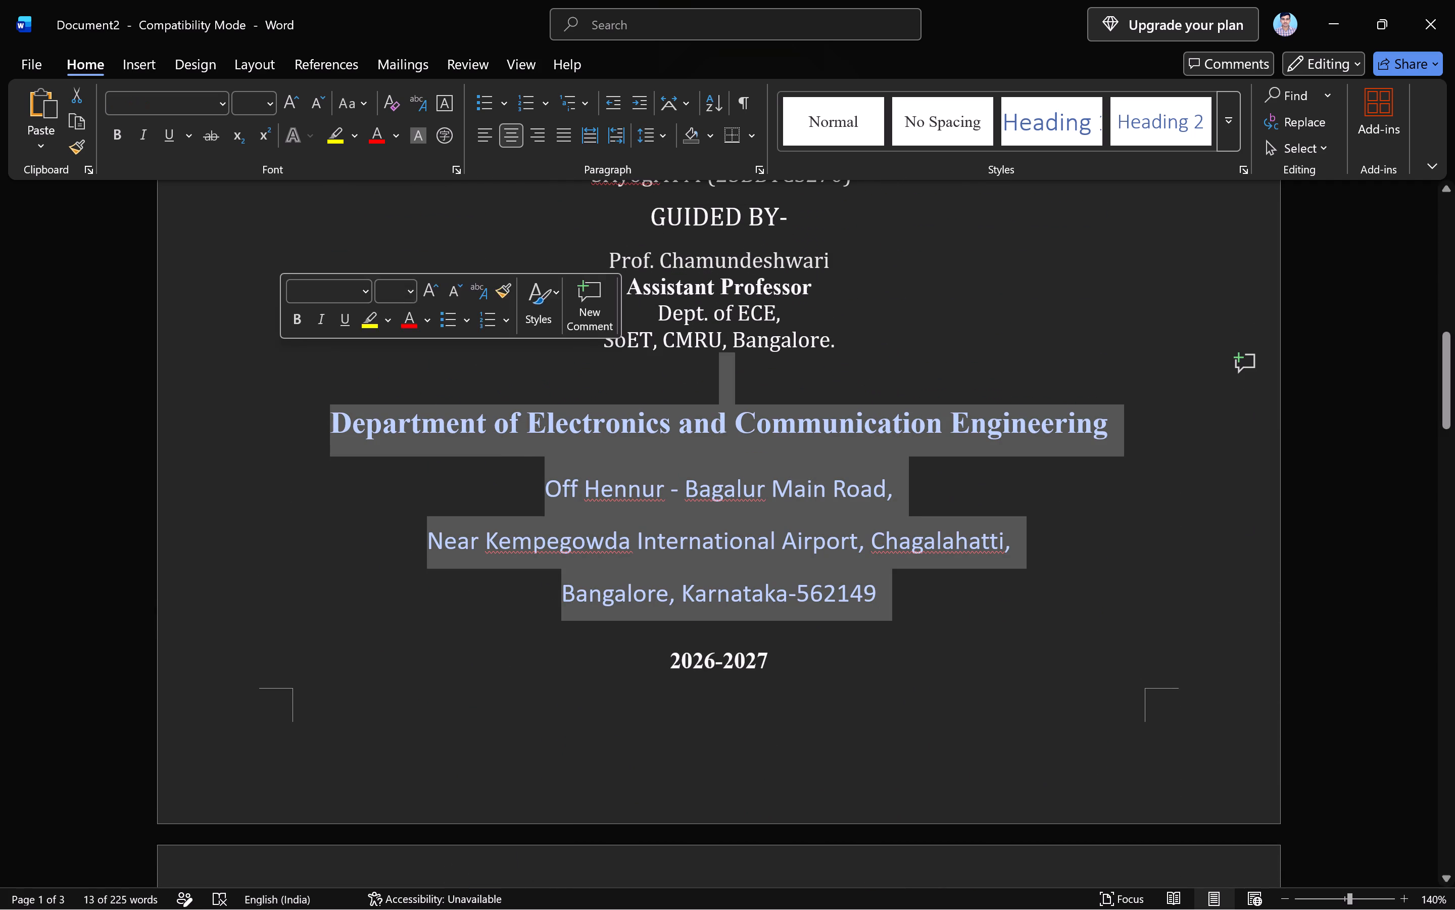
{"action": "left_click", "coordinate": [656, 136]}
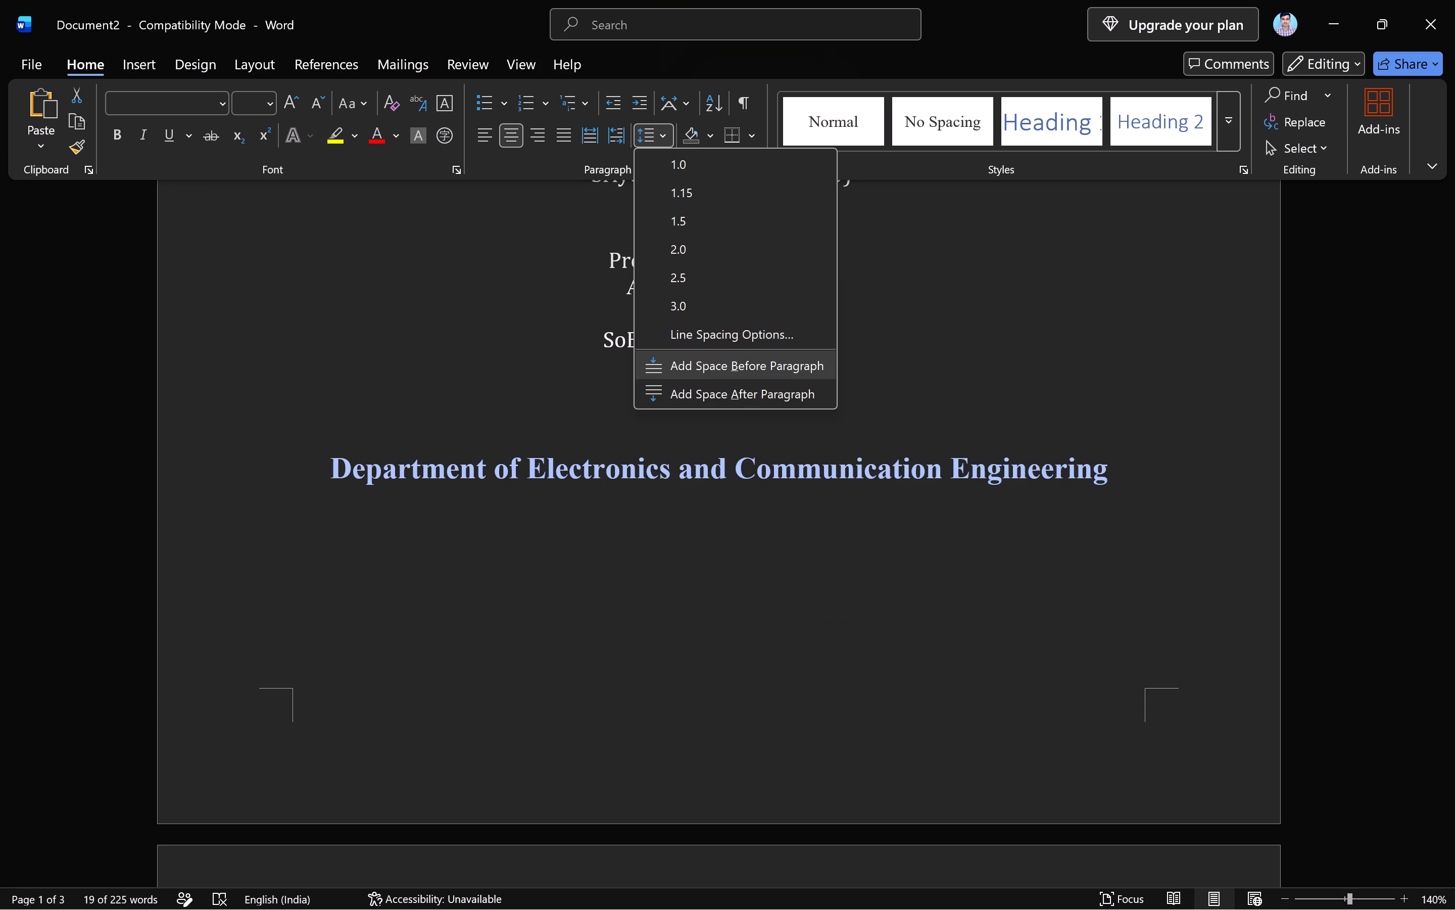
{"action": "left_click", "coordinate": [707, 338]}
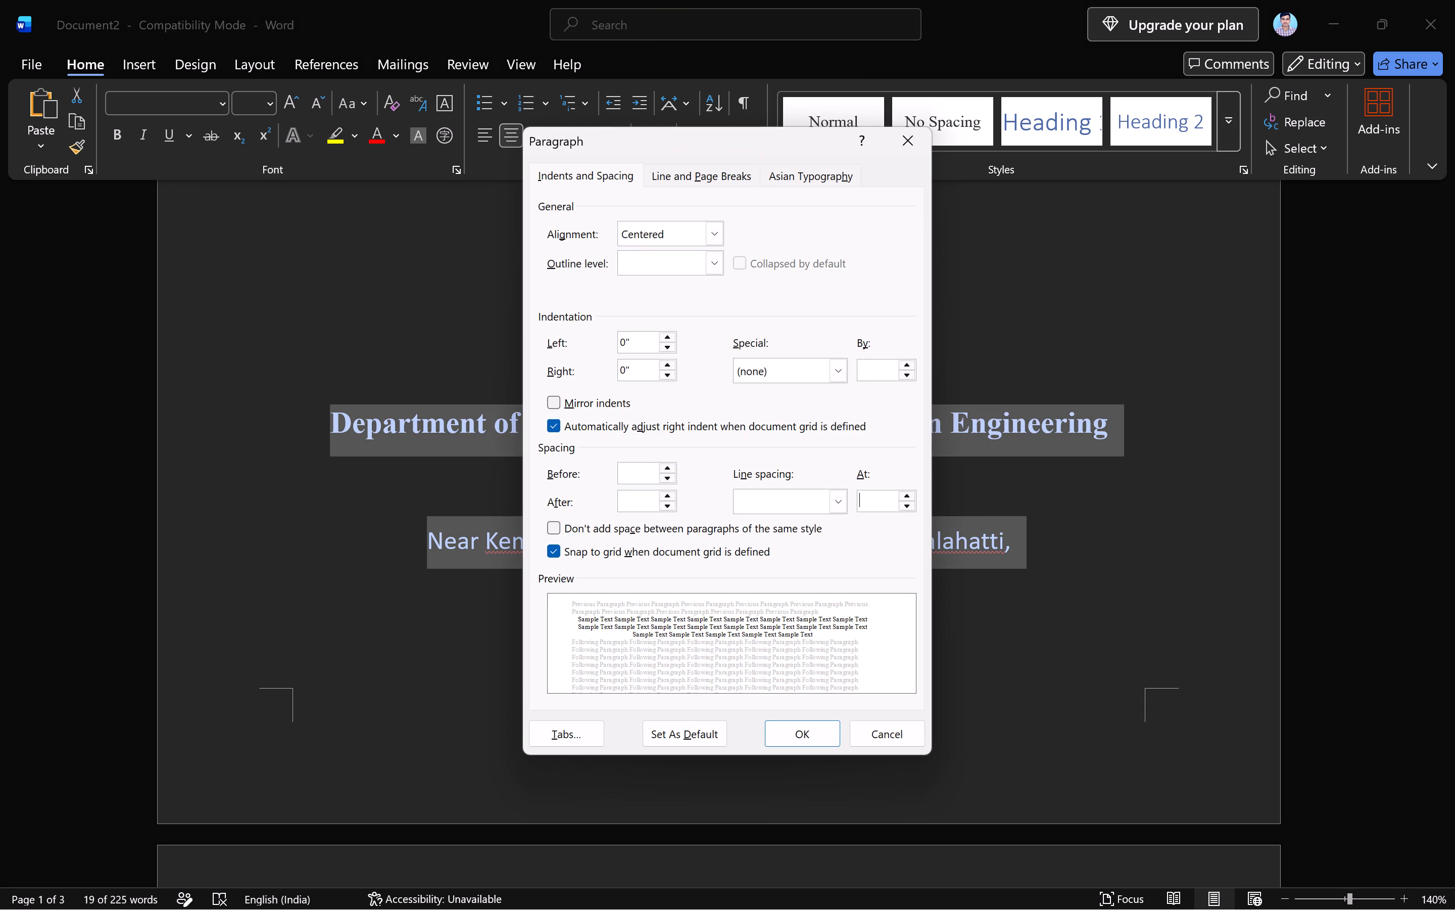
{"action": "left_click", "coordinate": [722, 532]}
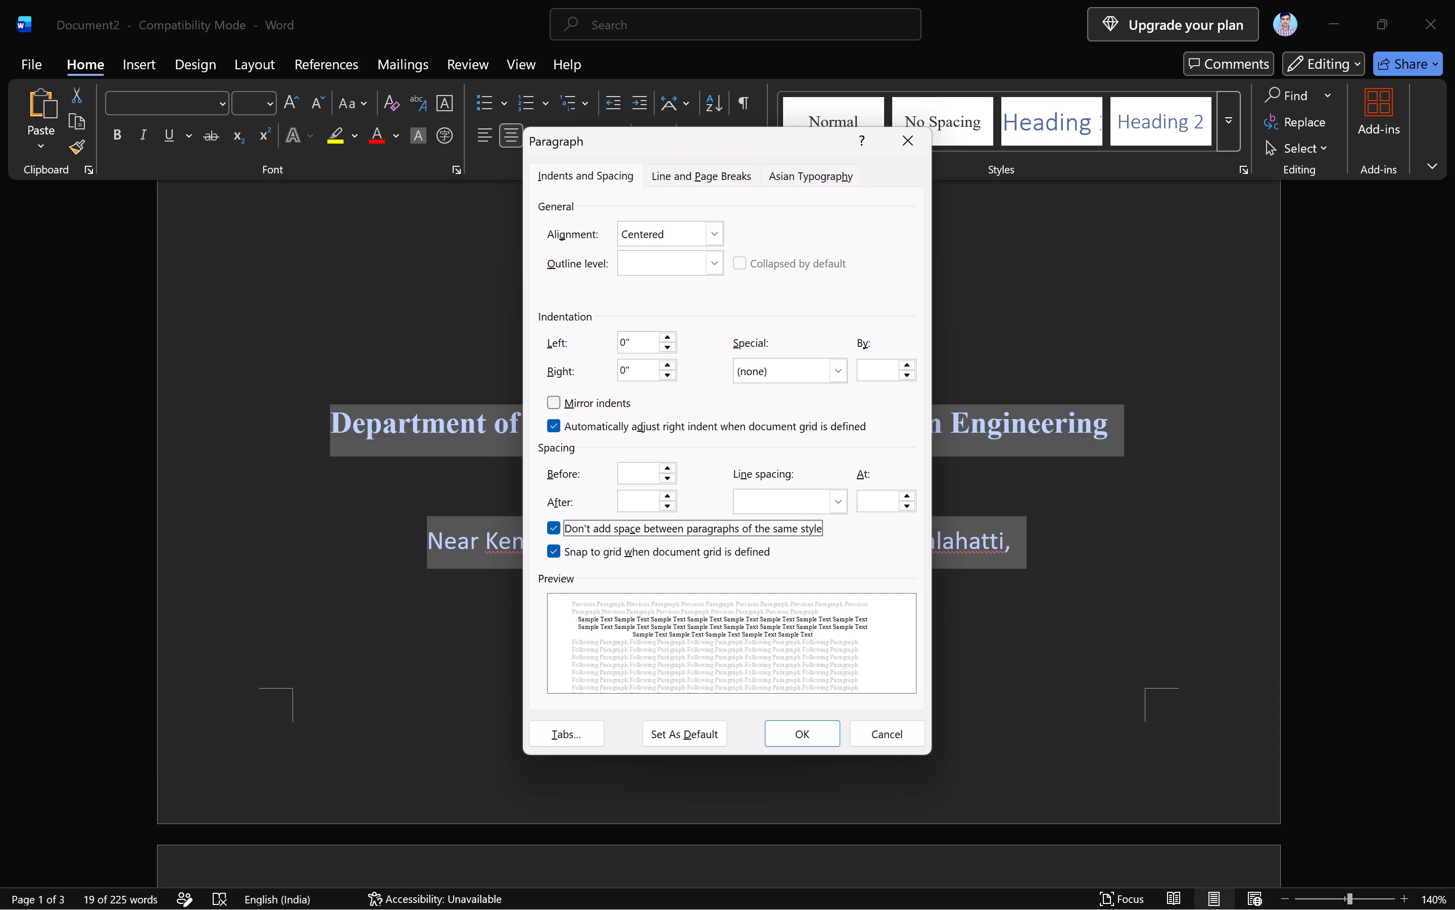
{"action": "left_click", "coordinate": [799, 737]}
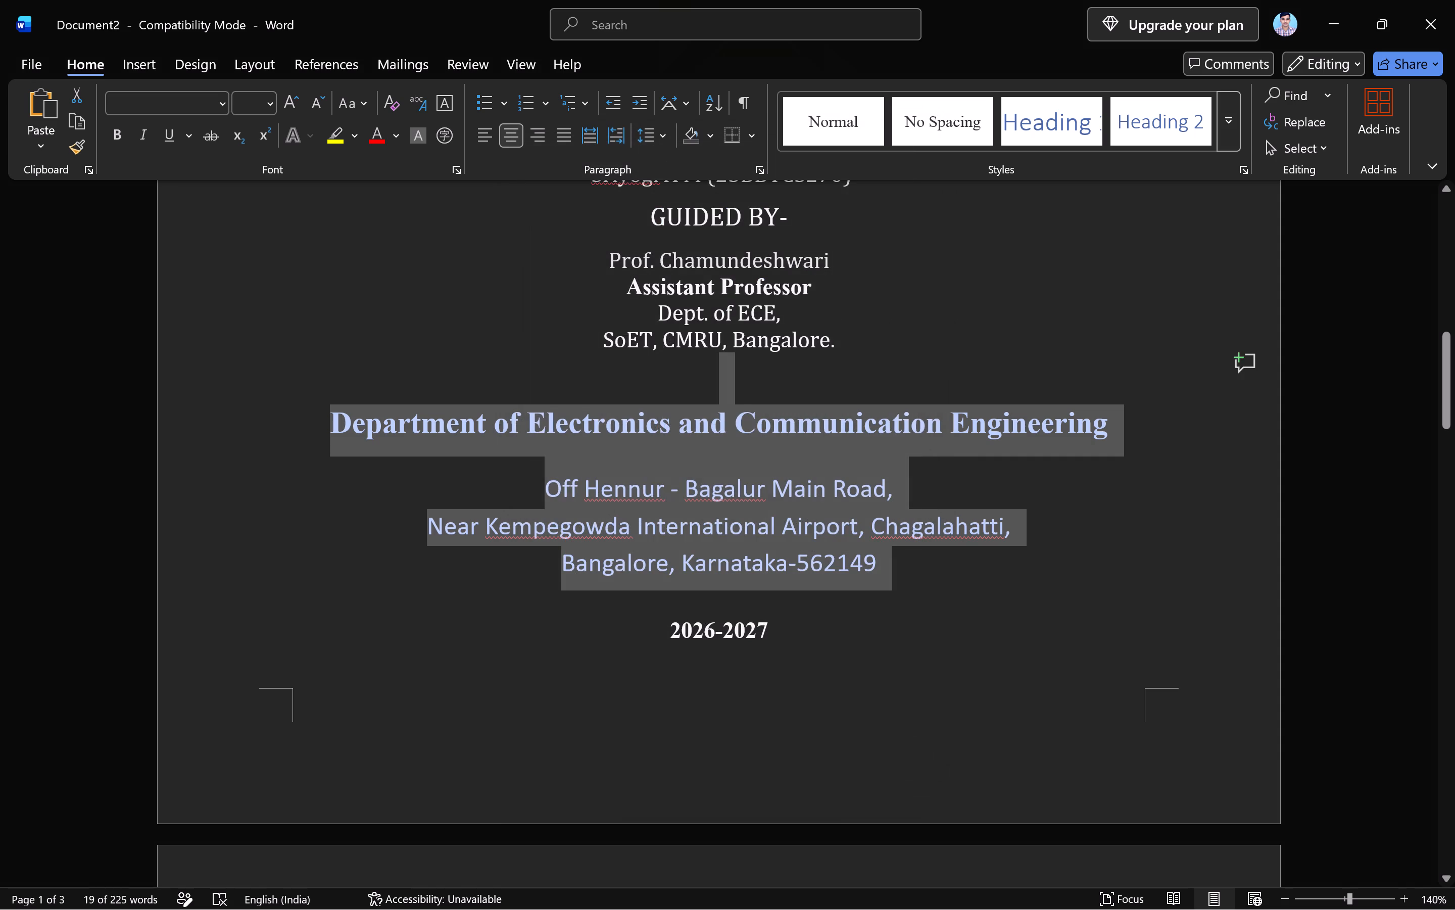
{"action": "left_click", "coordinate": [889, 663]}
Apply the no-space-between-same-style-paragraphs setting to the four student lines under SUBMITTED BY on the cover page.
{"action": "scroll", "coordinate": [857, 591], "scroll_direction": "up", "scroll_amount": 3}
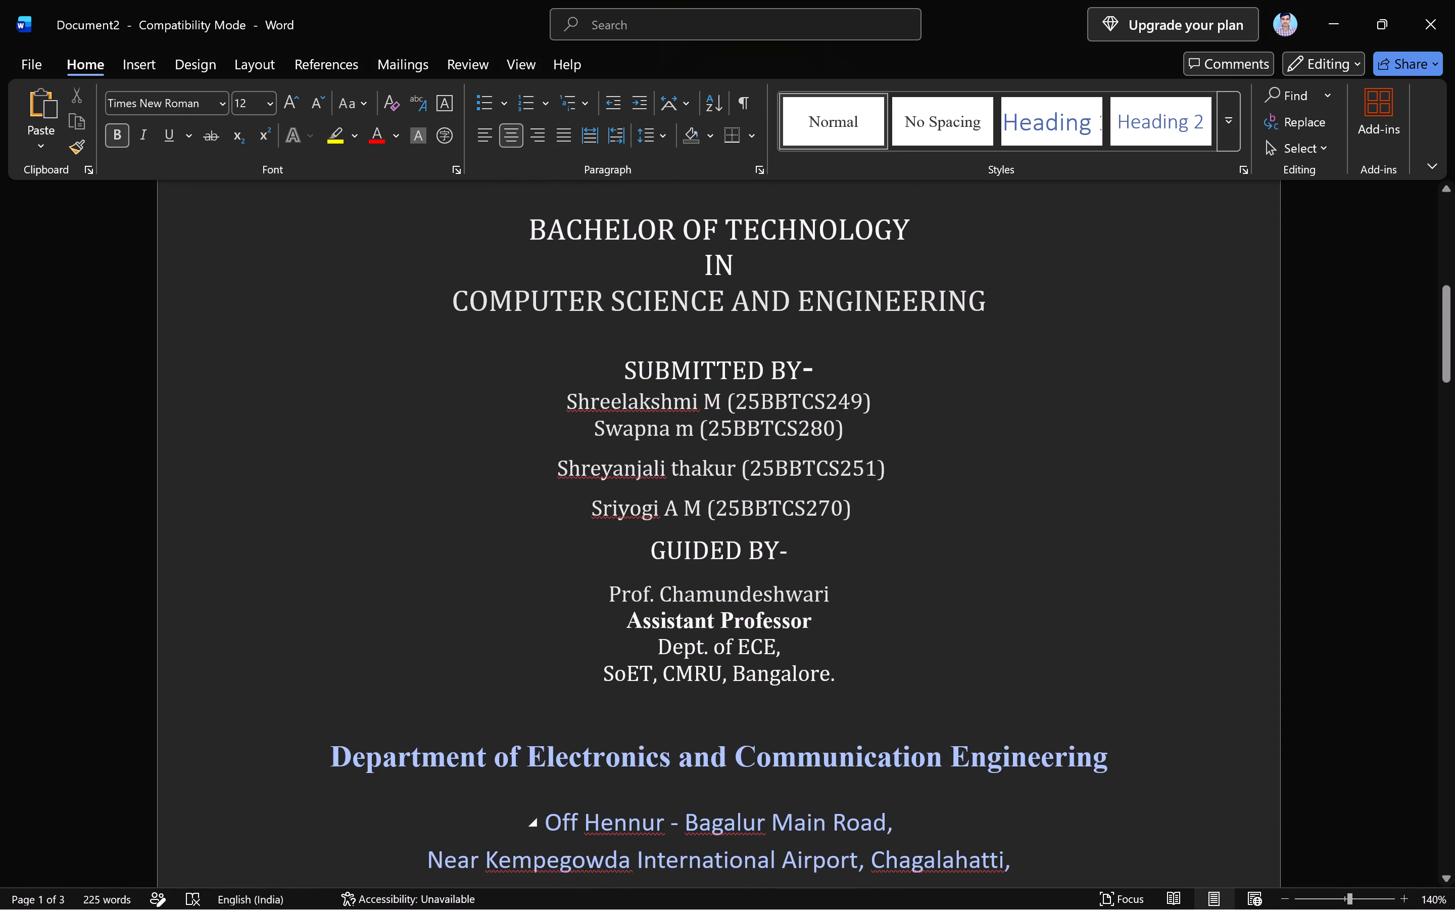
{"action": "left_click_drag", "start_coordinate": [846, 678], "coordinate": [737, 605]}
{"action": "left_click", "coordinate": [764, 610]}
{"action": "left_click_drag", "start_coordinate": [857, 508], "coordinate": [626, 402]}
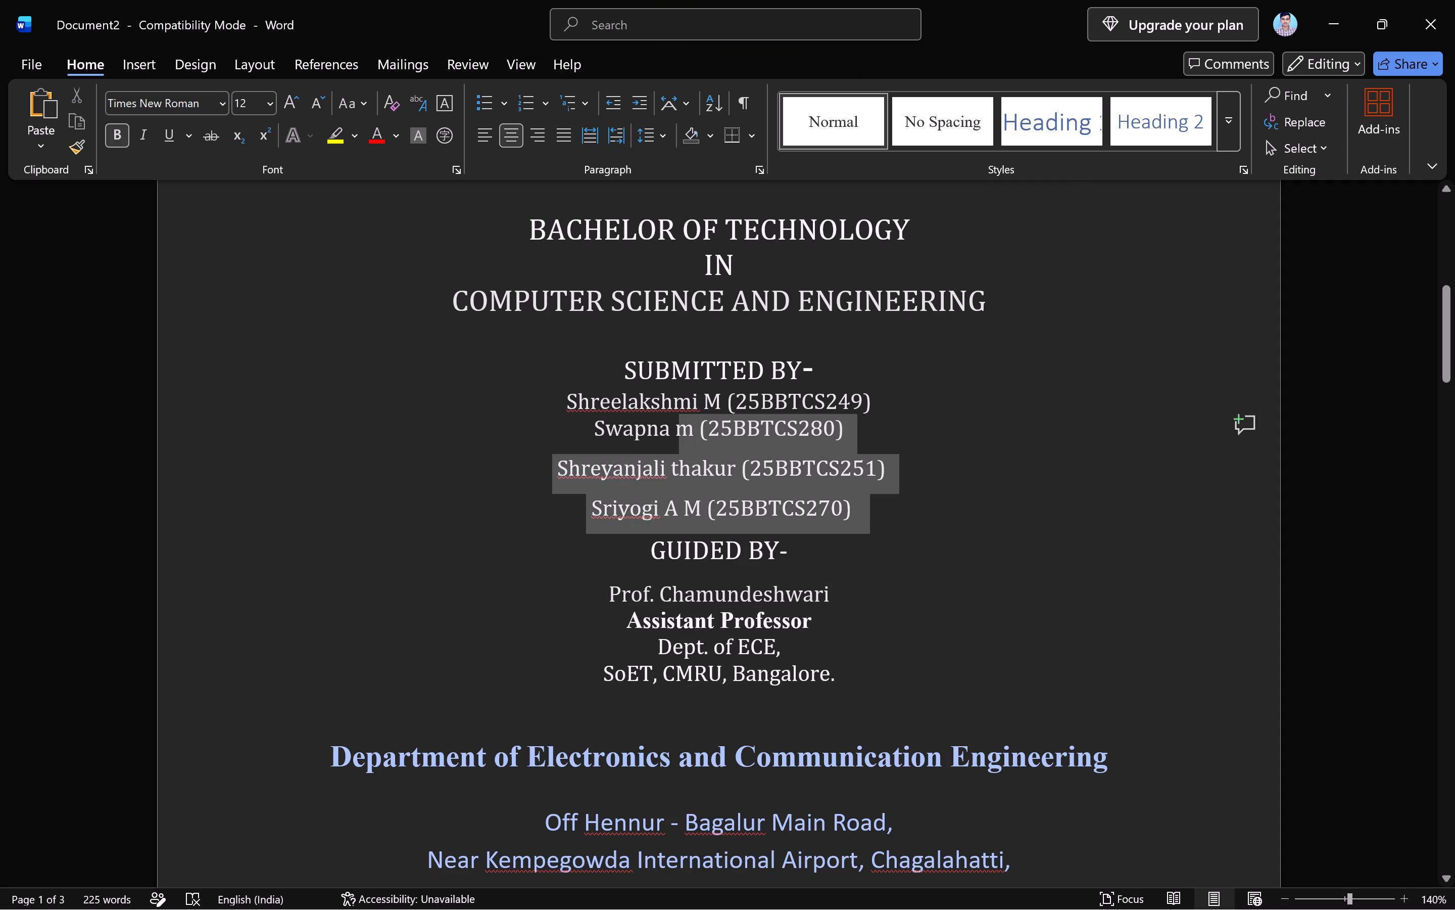
{"action": "left_click_drag", "start_coordinate": [626, 402], "coordinate": [550, 411]}
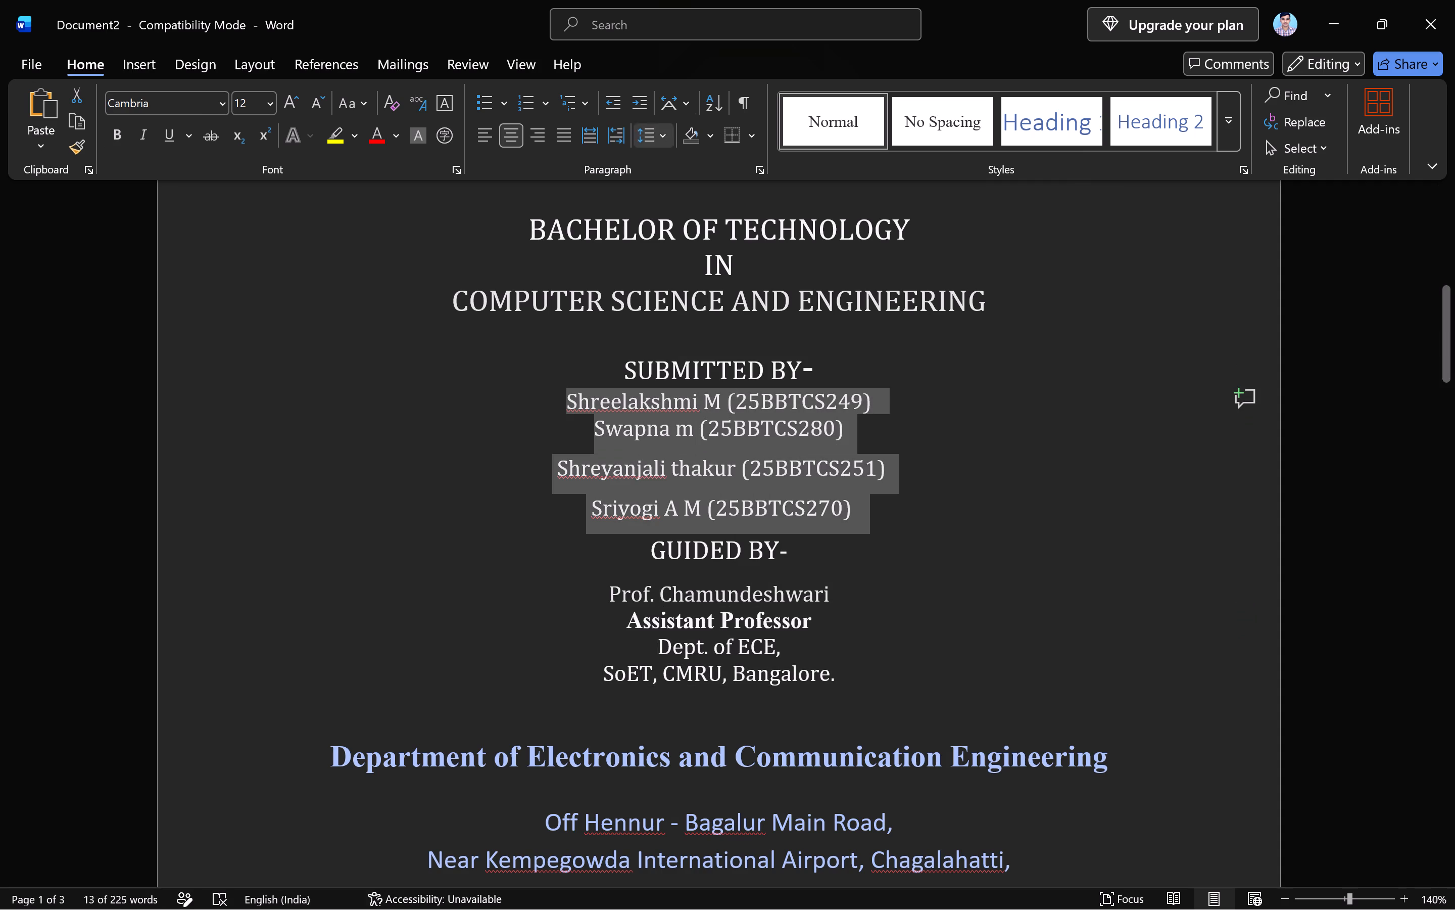
{"action": "left_click", "coordinate": [664, 132]}
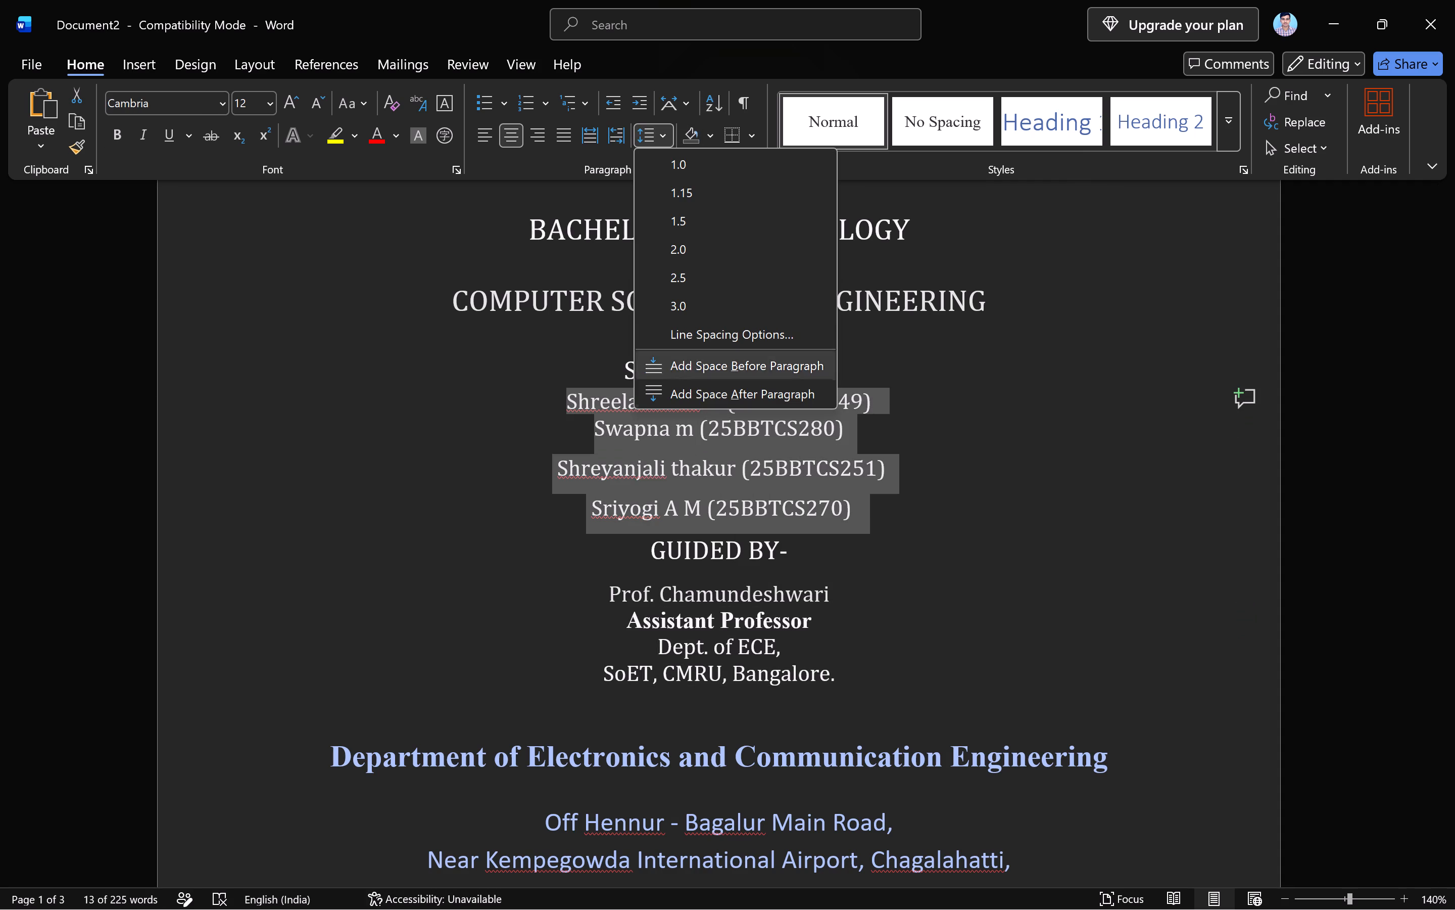
{"action": "left_click", "coordinate": [717, 342]}
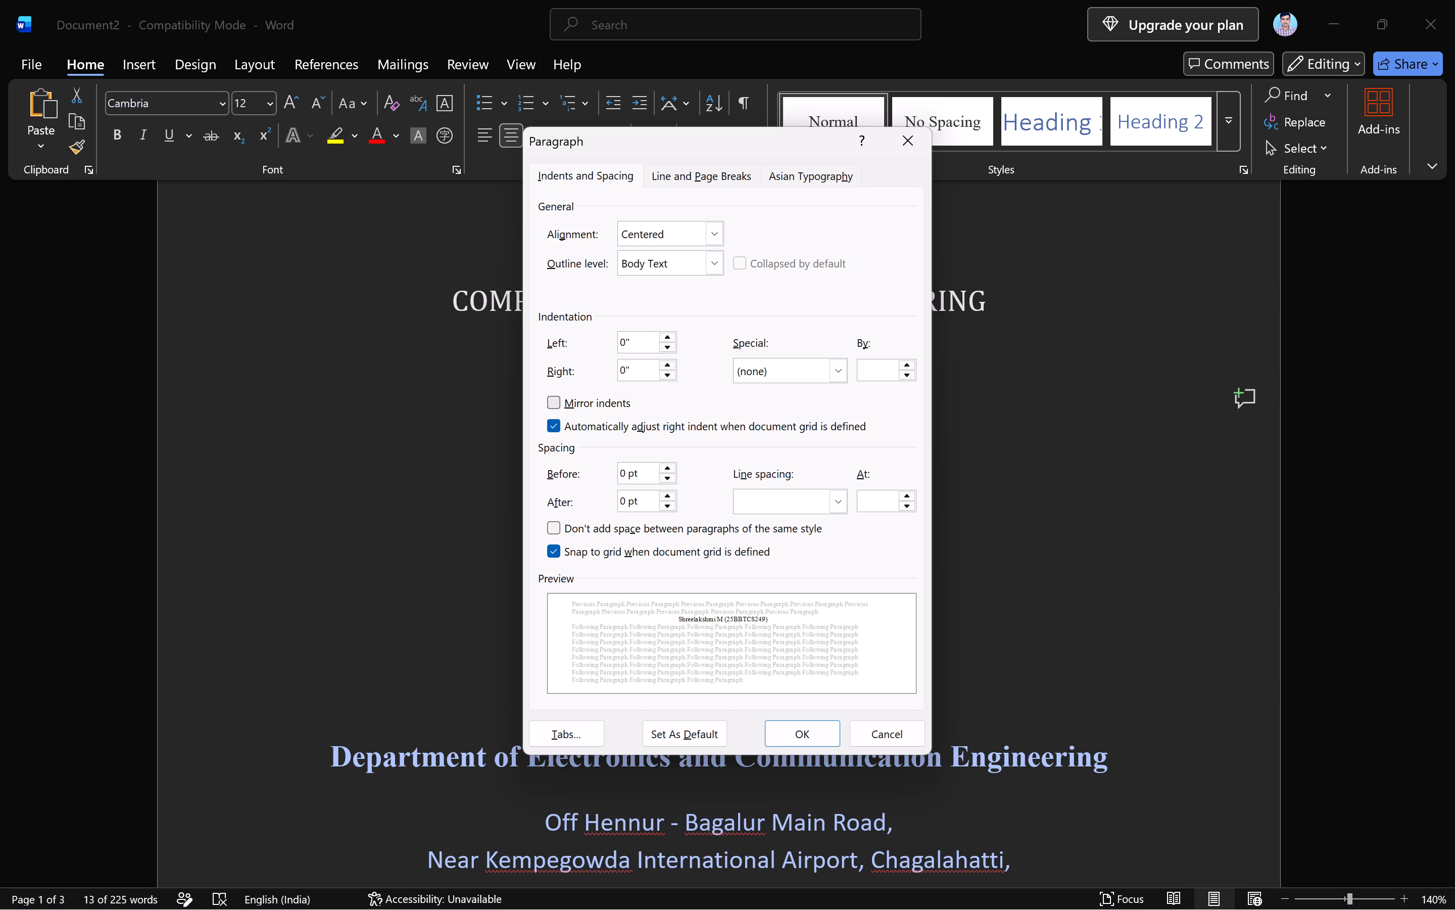
{"action": "left_click", "coordinate": [616, 527]}
{"action": "left_click", "coordinate": [807, 723]}
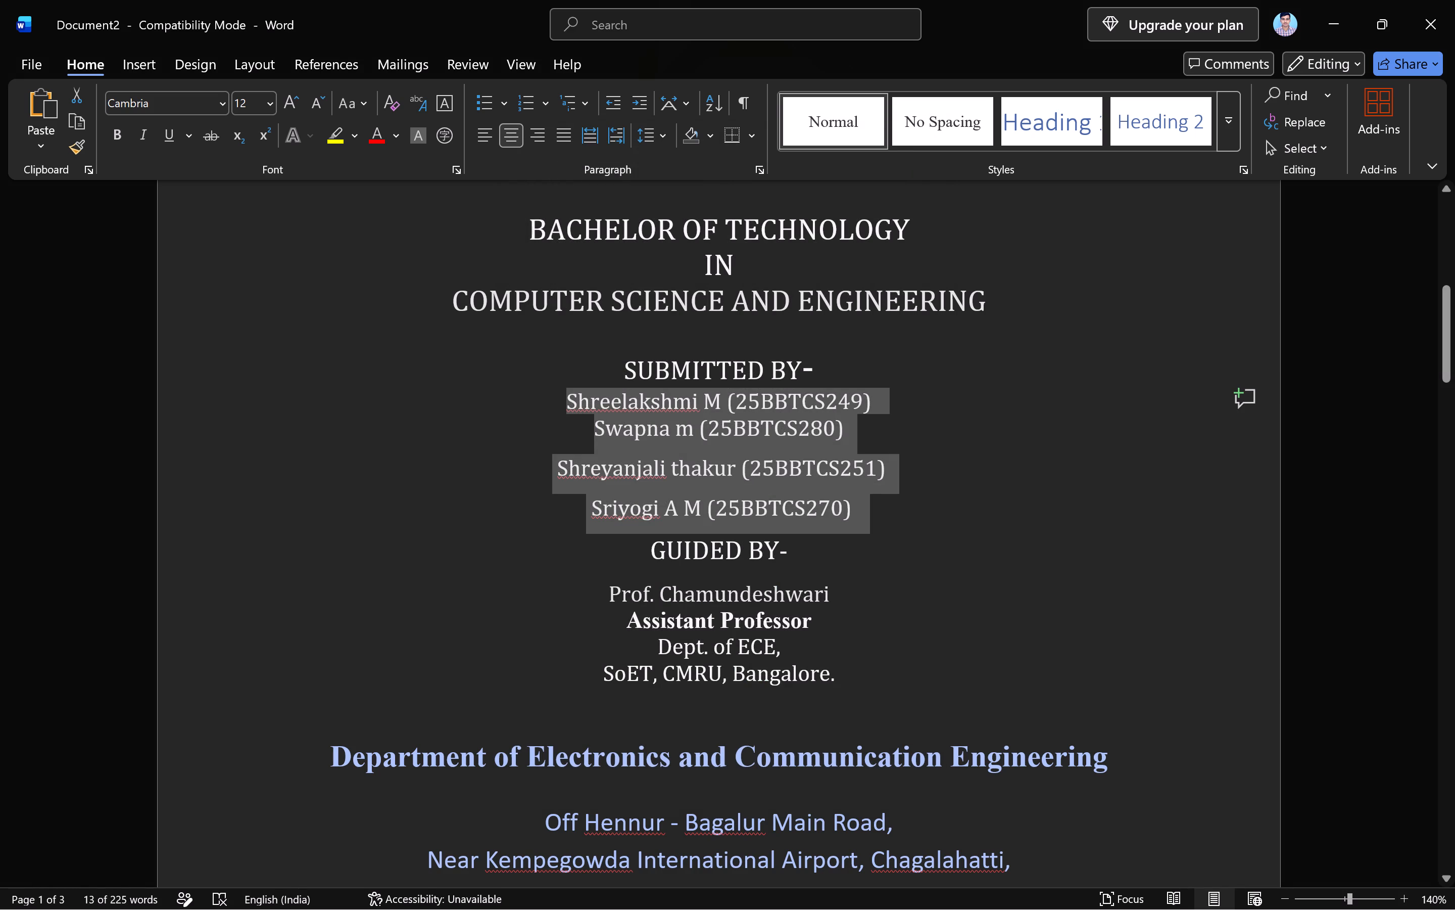
{"action": "left_click", "coordinate": [1319, 494]}
Switch to Edge and copy the certificate passage from the "WOMEN SAFETY PAINC BAND" title through the last student's ID in the front sheet PDF.
{"action": "scroll", "coordinate": [1188, 558], "scroll_direction": "down", "scroll_amount": 7}
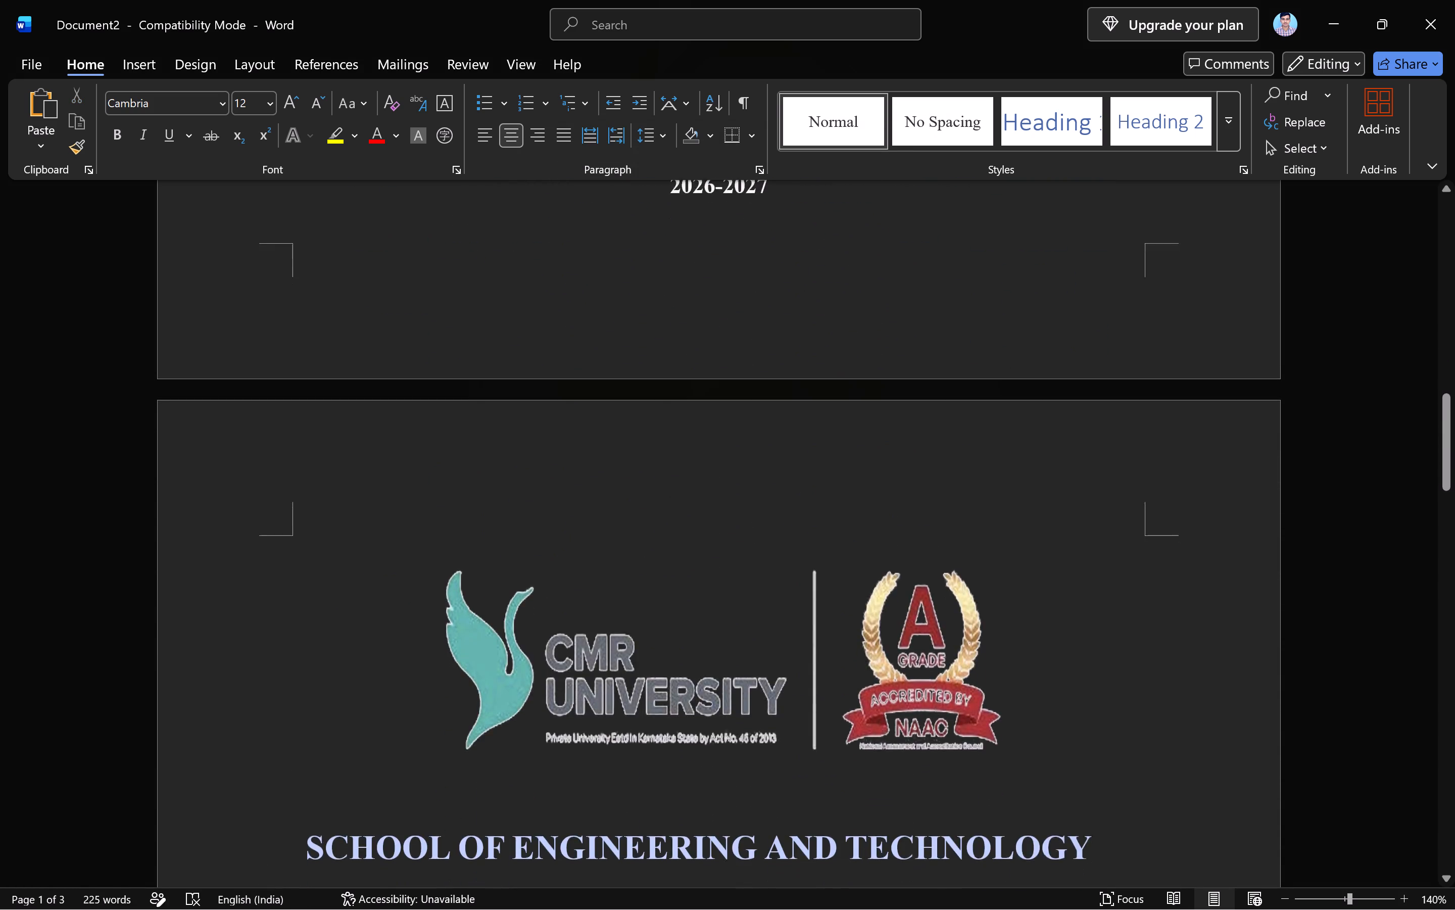
{"action": "scroll", "coordinate": [1083, 563], "scroll_direction": "down", "scroll_amount": 4}
{"action": "scroll", "coordinate": [977, 554], "scroll_direction": "down", "scroll_amount": 1}
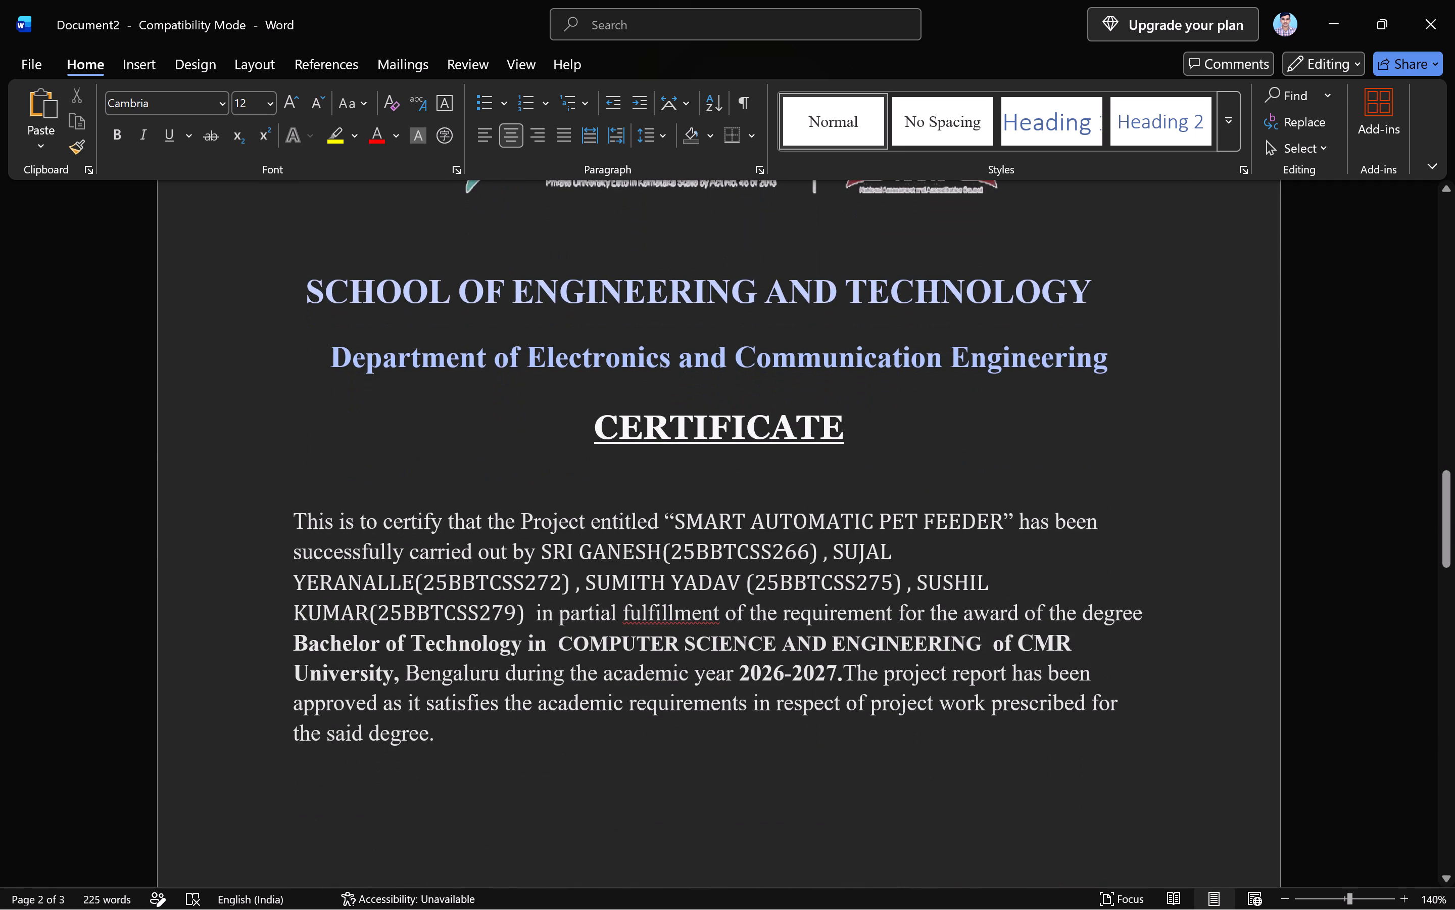
{"action": "key", "text": "alt+Tab"}
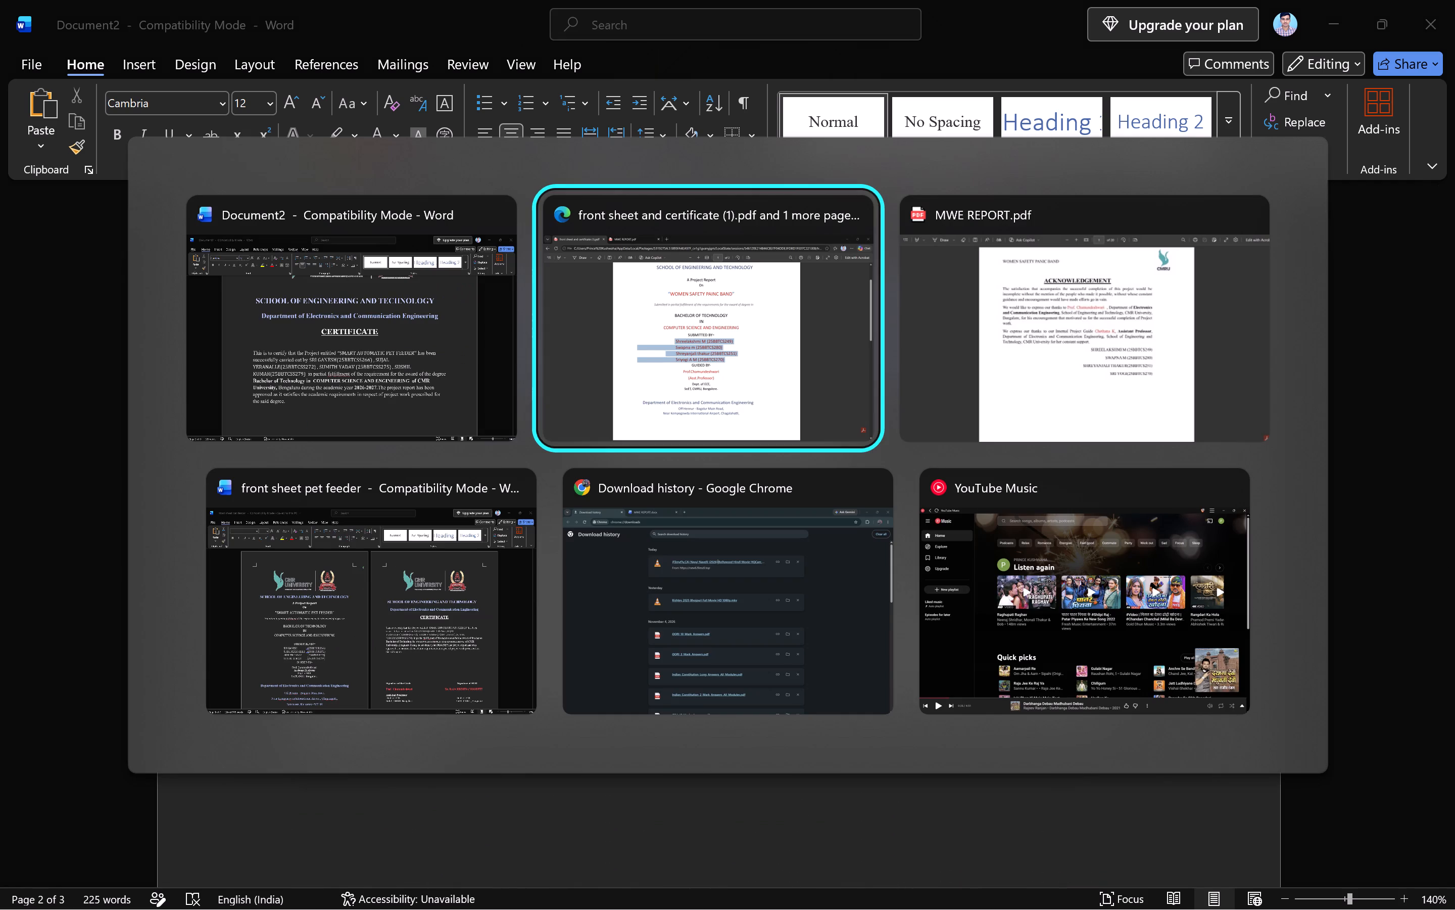
{"action": "key", "text": "alt+Tab"}
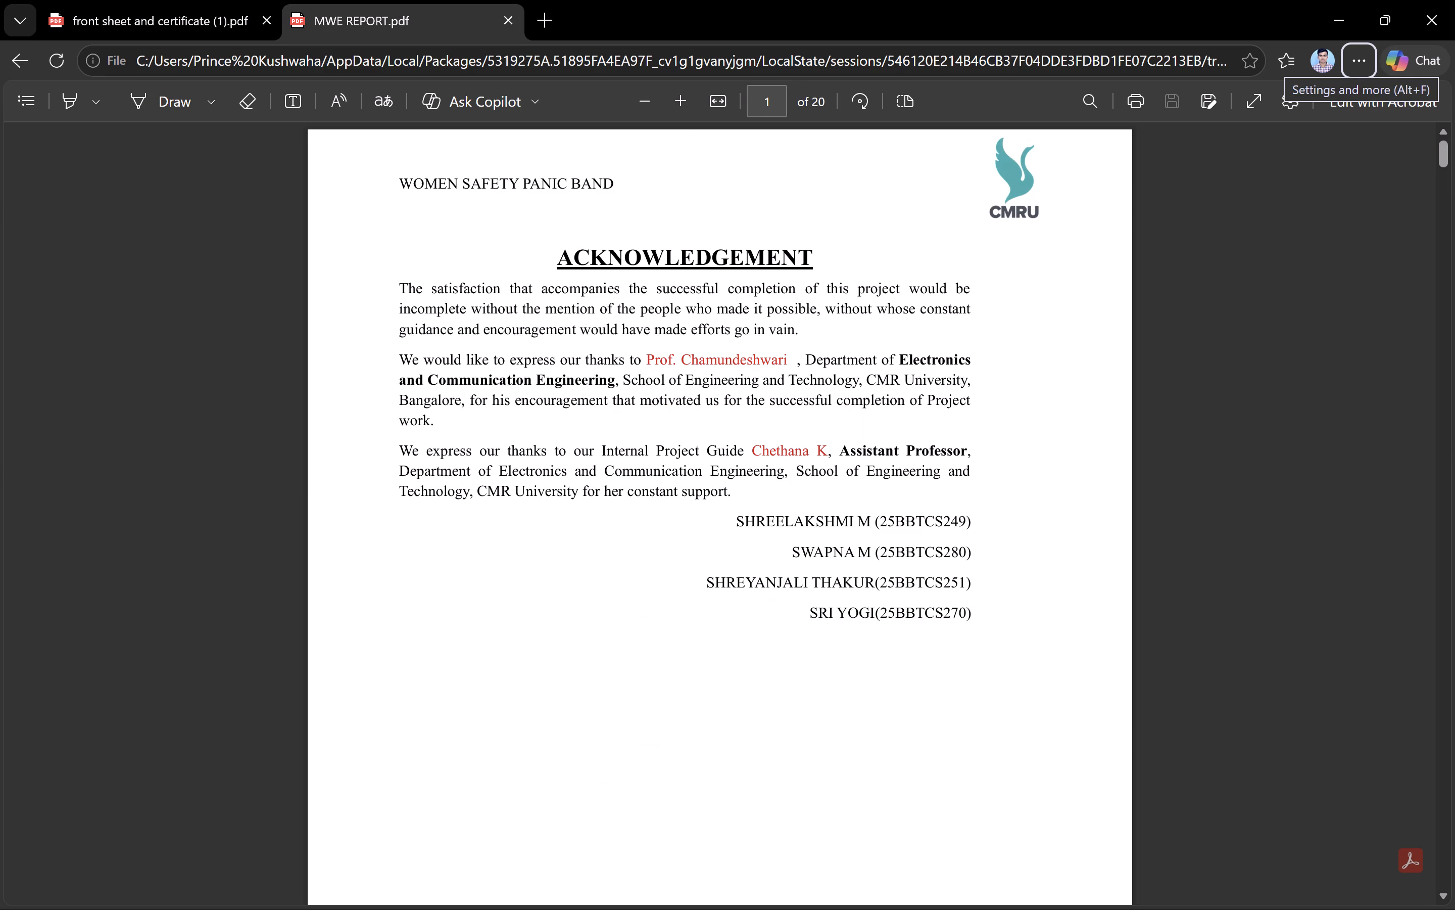
{"action": "scroll", "coordinate": [805, 443], "scroll_direction": "up", "scroll_amount": 4}
{"action": "left_click", "coordinate": [186, 10]}
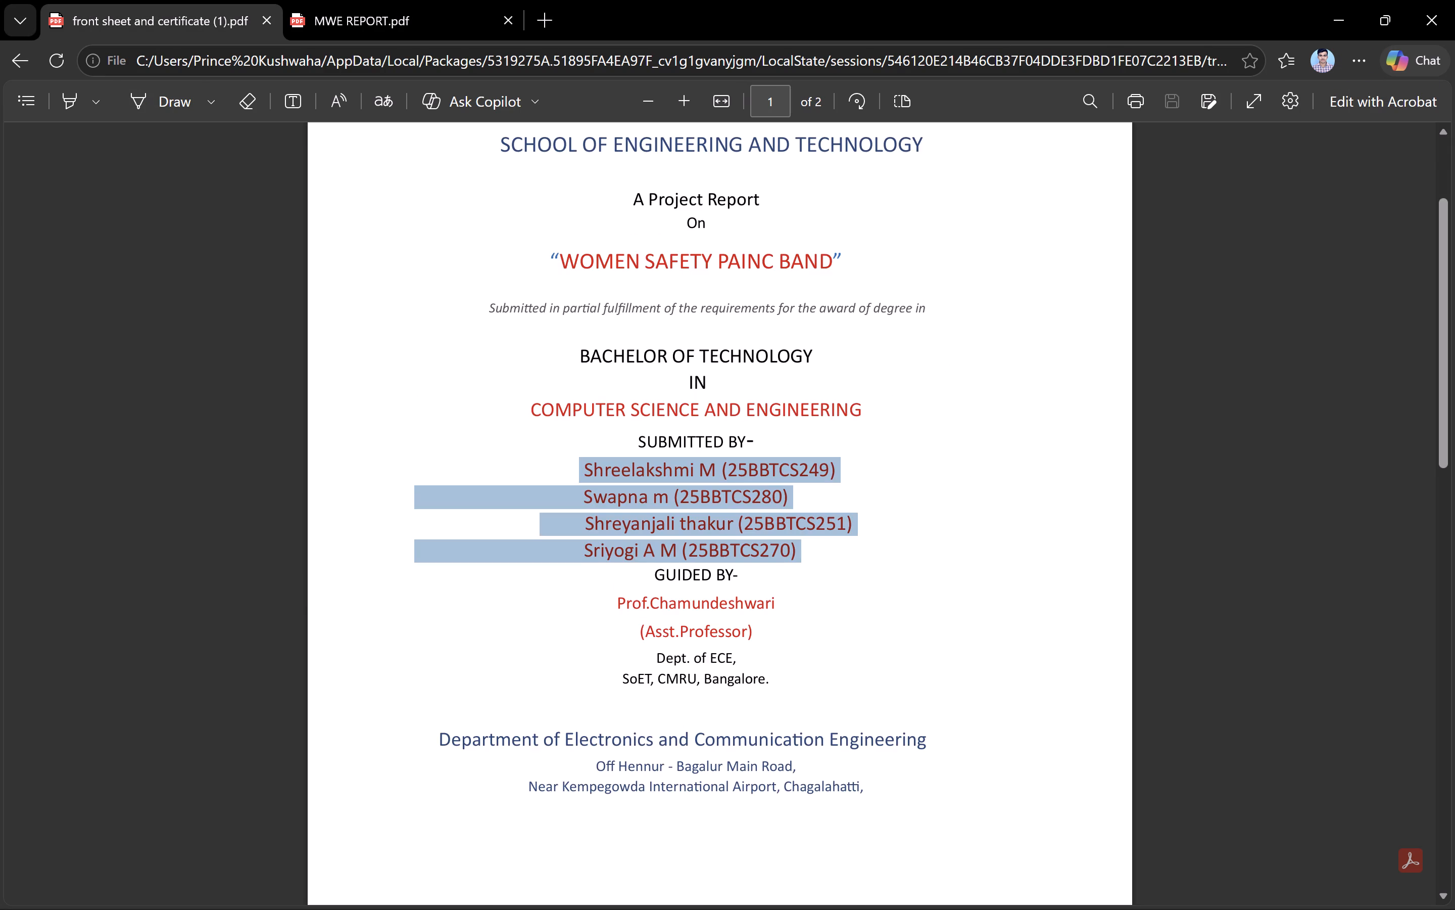
{"action": "scroll", "coordinate": [502, 355], "scroll_direction": "down", "scroll_amount": 5}
{"action": "left_click", "coordinate": [836, 622]}
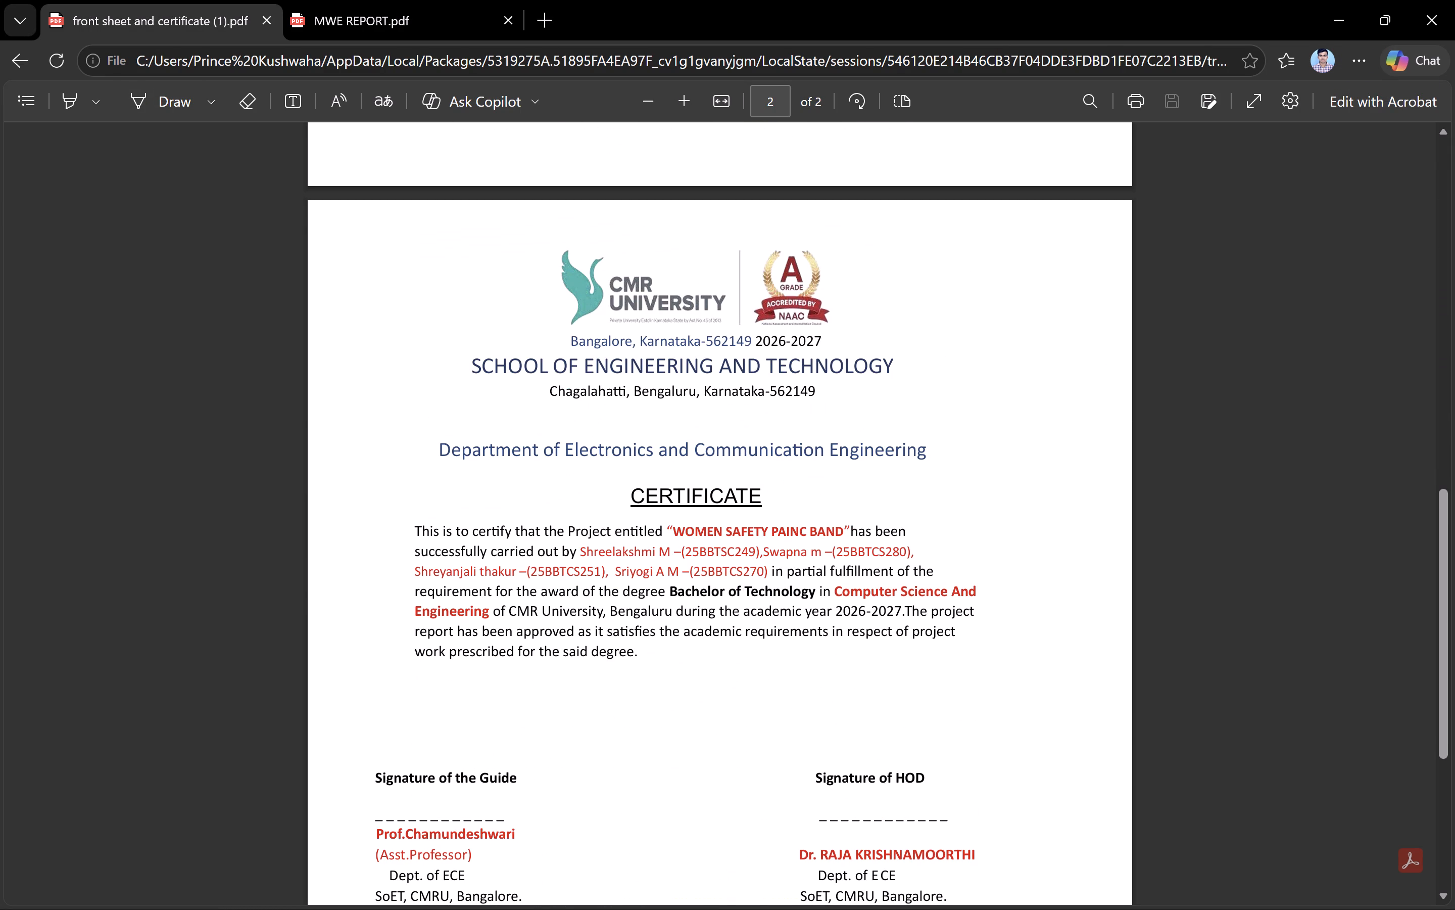
{"action": "left_click_drag", "start_coordinate": [769, 571], "coordinate": [656, 529]}
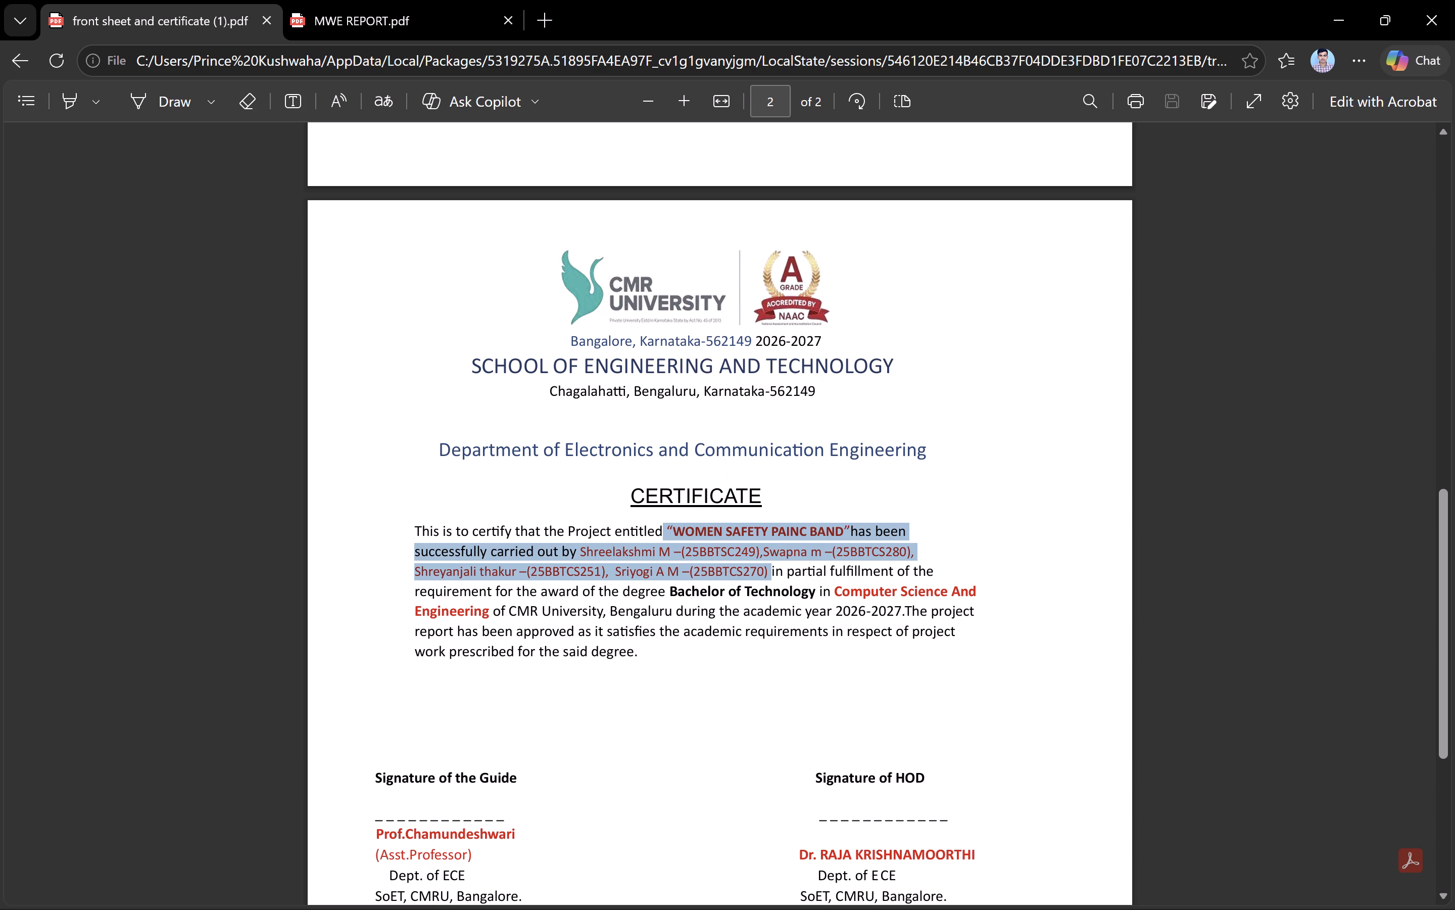
{"action": "key", "text": "ctrl+c"}
Back in Word's Document2, replace the certificate's "SMART AUTOMATIC PET FEEDER" title and student list with the copied passage.
{"action": "key", "text": "alt+Tab"}
{"action": "key", "text": "alt+Tab"}
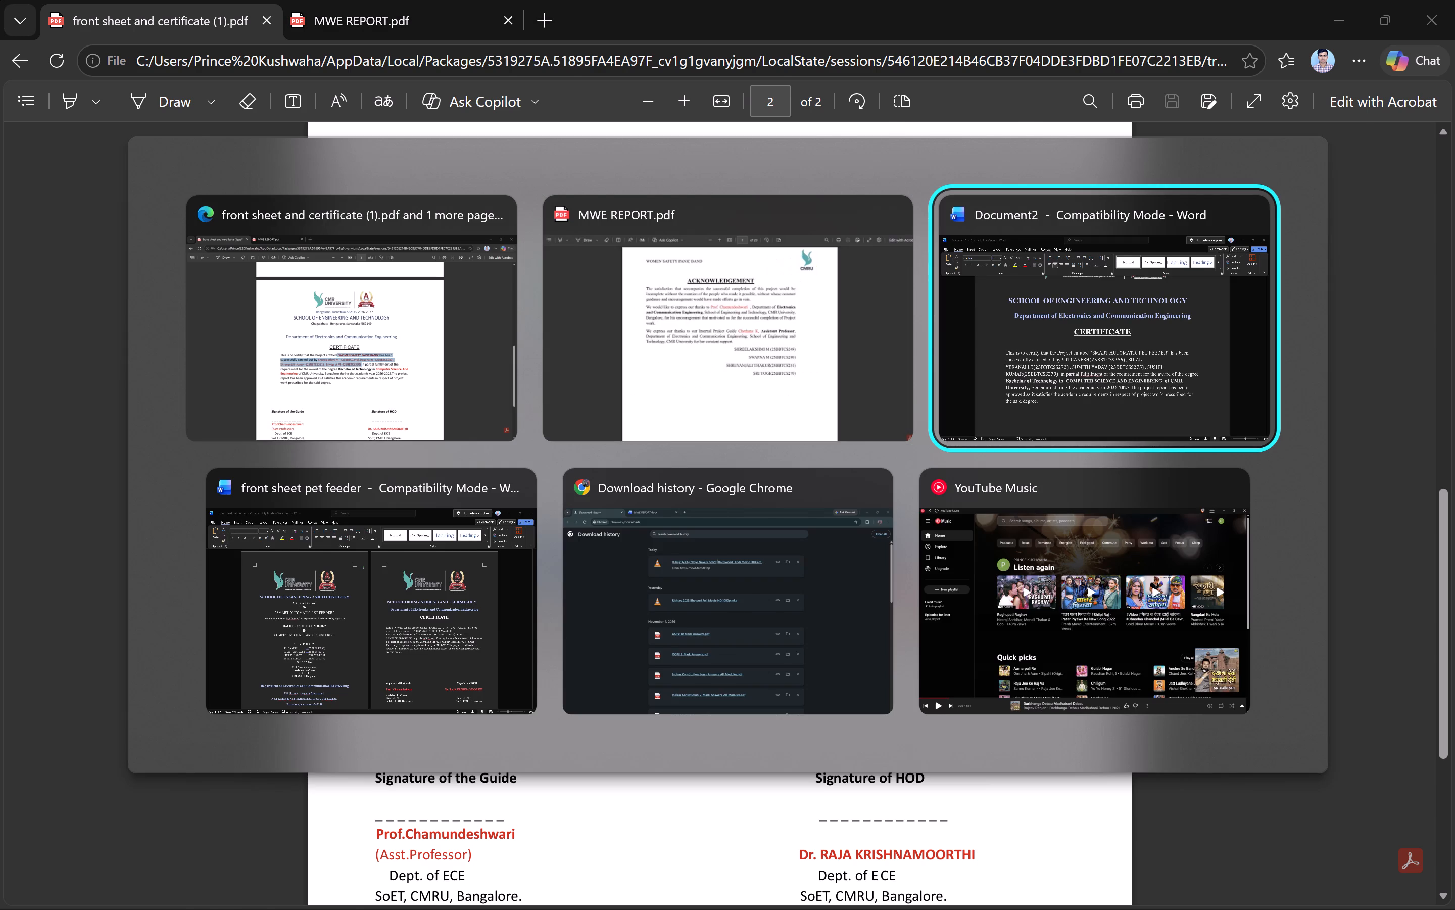
{"action": "left_click_drag", "start_coordinate": [665, 511], "coordinate": [680, 528]}
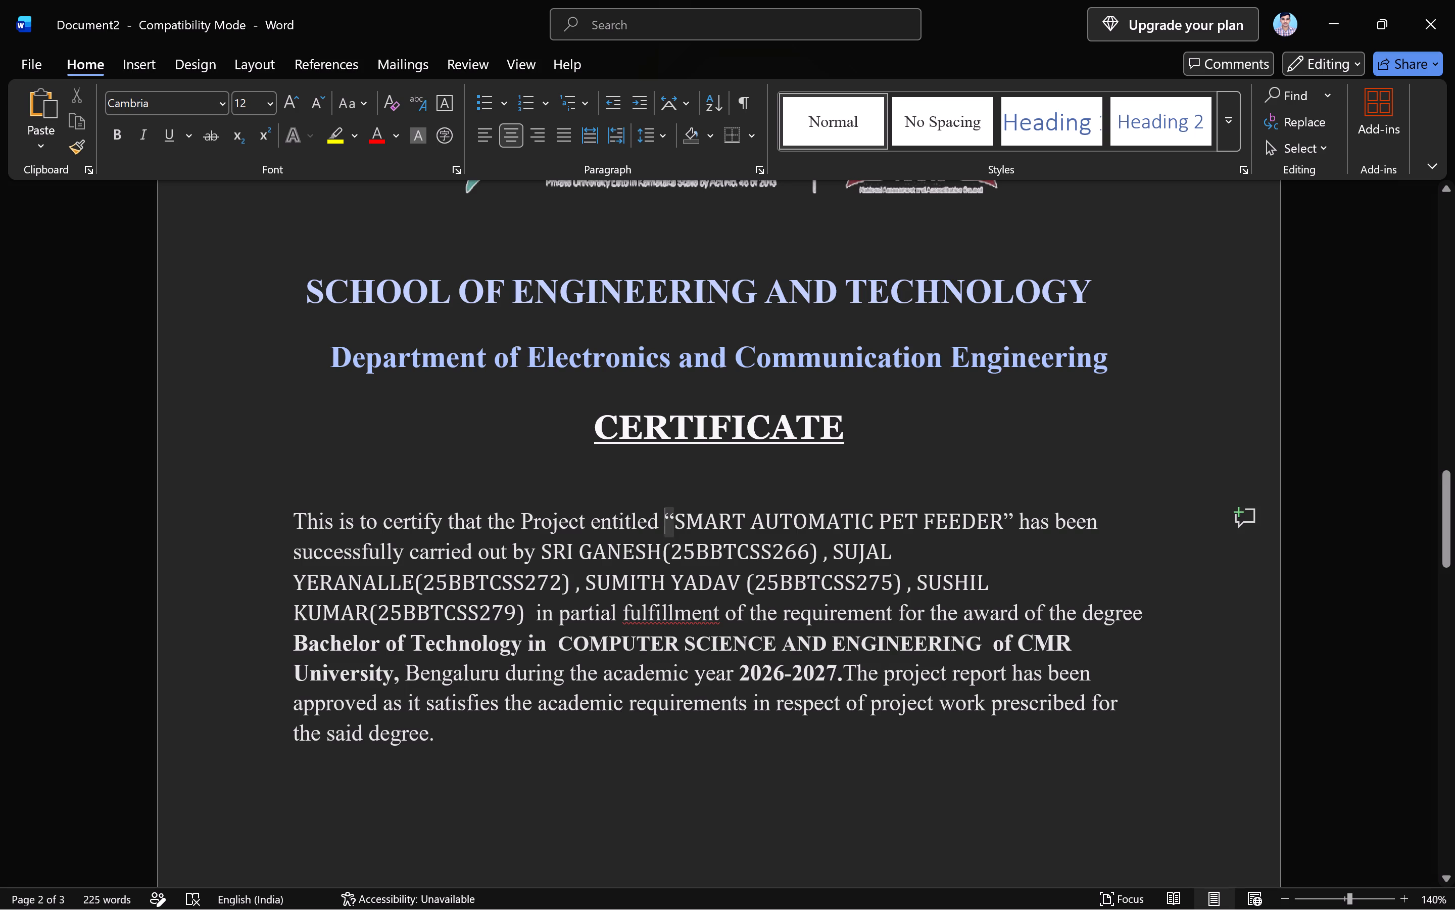
{"action": "left_click_drag", "start_coordinate": [680, 528], "coordinate": [524, 610]}
{"action": "key", "text": "ctrl+v"}
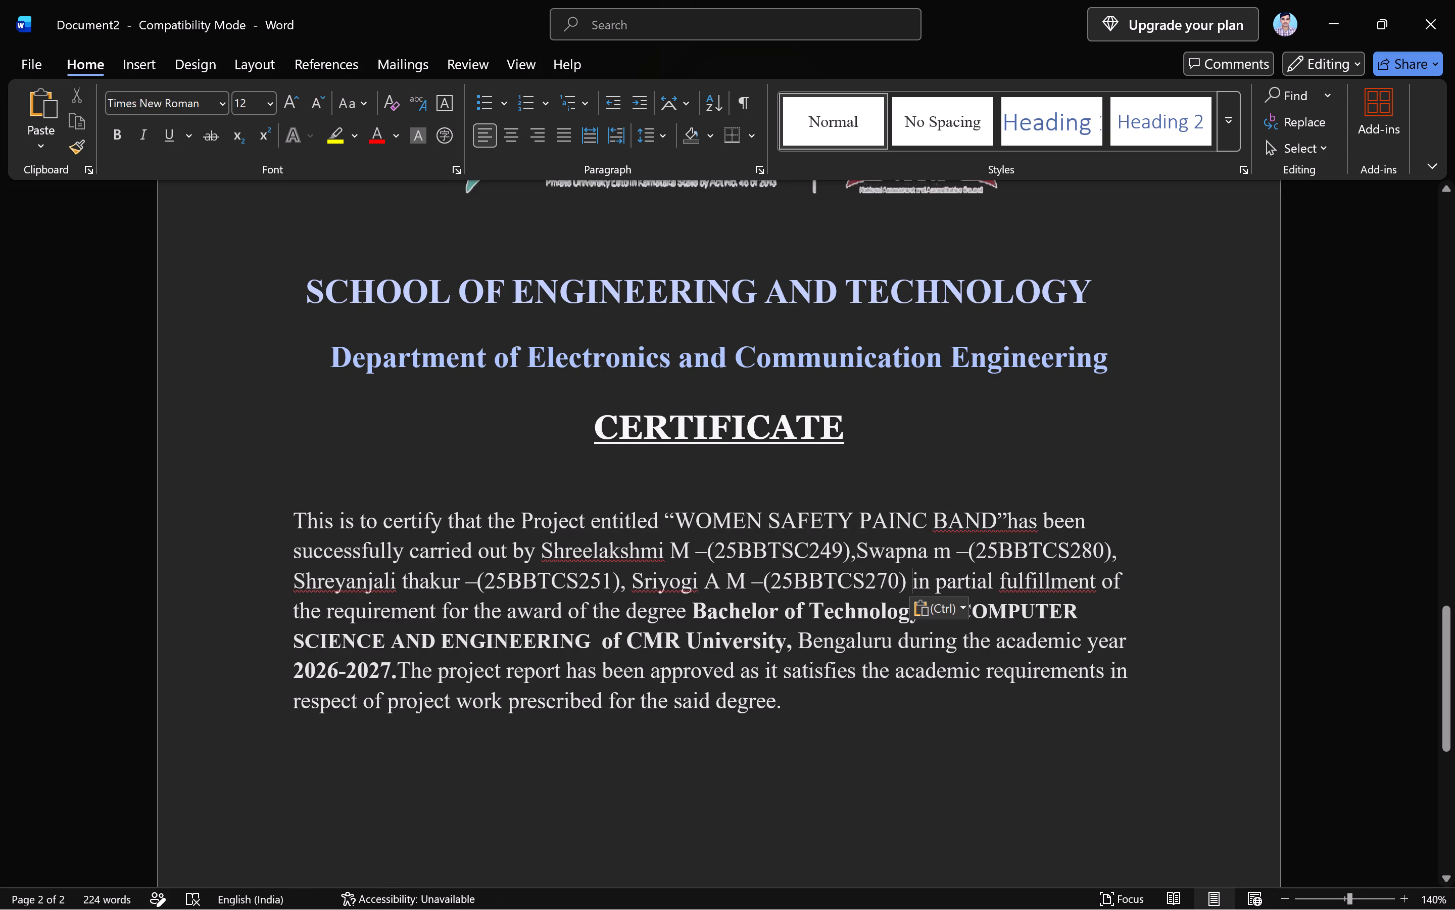
Delete one blank line above the 2026-2027 year at the bottom of the certificate page.
{"action": "scroll", "coordinate": [789, 711], "scroll_direction": "down", "scroll_amount": 4}
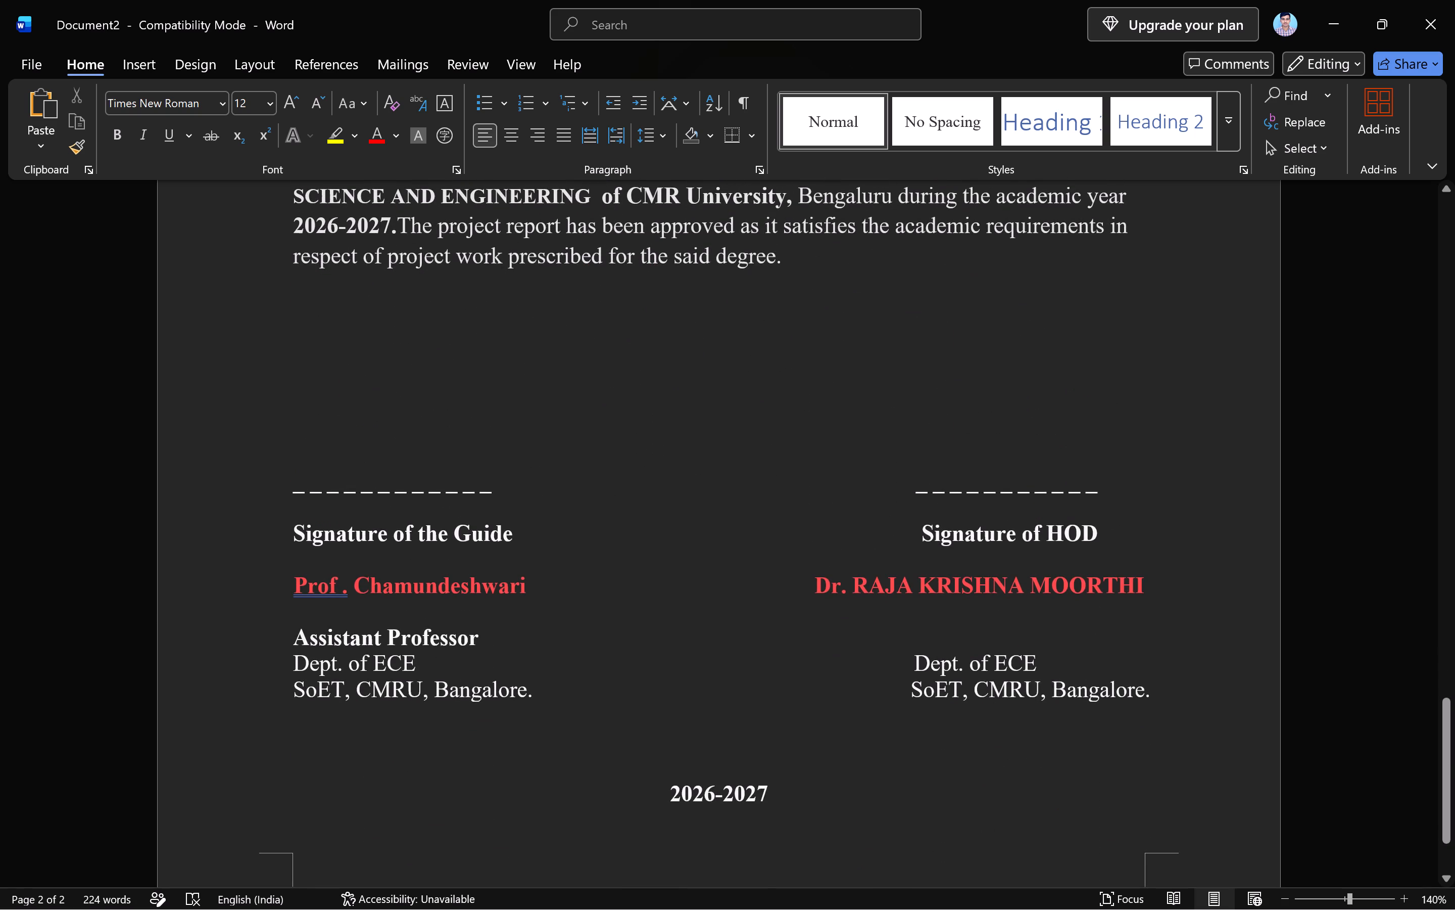
{"action": "scroll", "coordinate": [788, 677], "scroll_direction": "up", "scroll_amount": 1}
{"action": "scroll", "coordinate": [788, 676], "scroll_direction": "down", "scroll_amount": 7}
{"action": "left_click", "coordinate": [797, 606]}
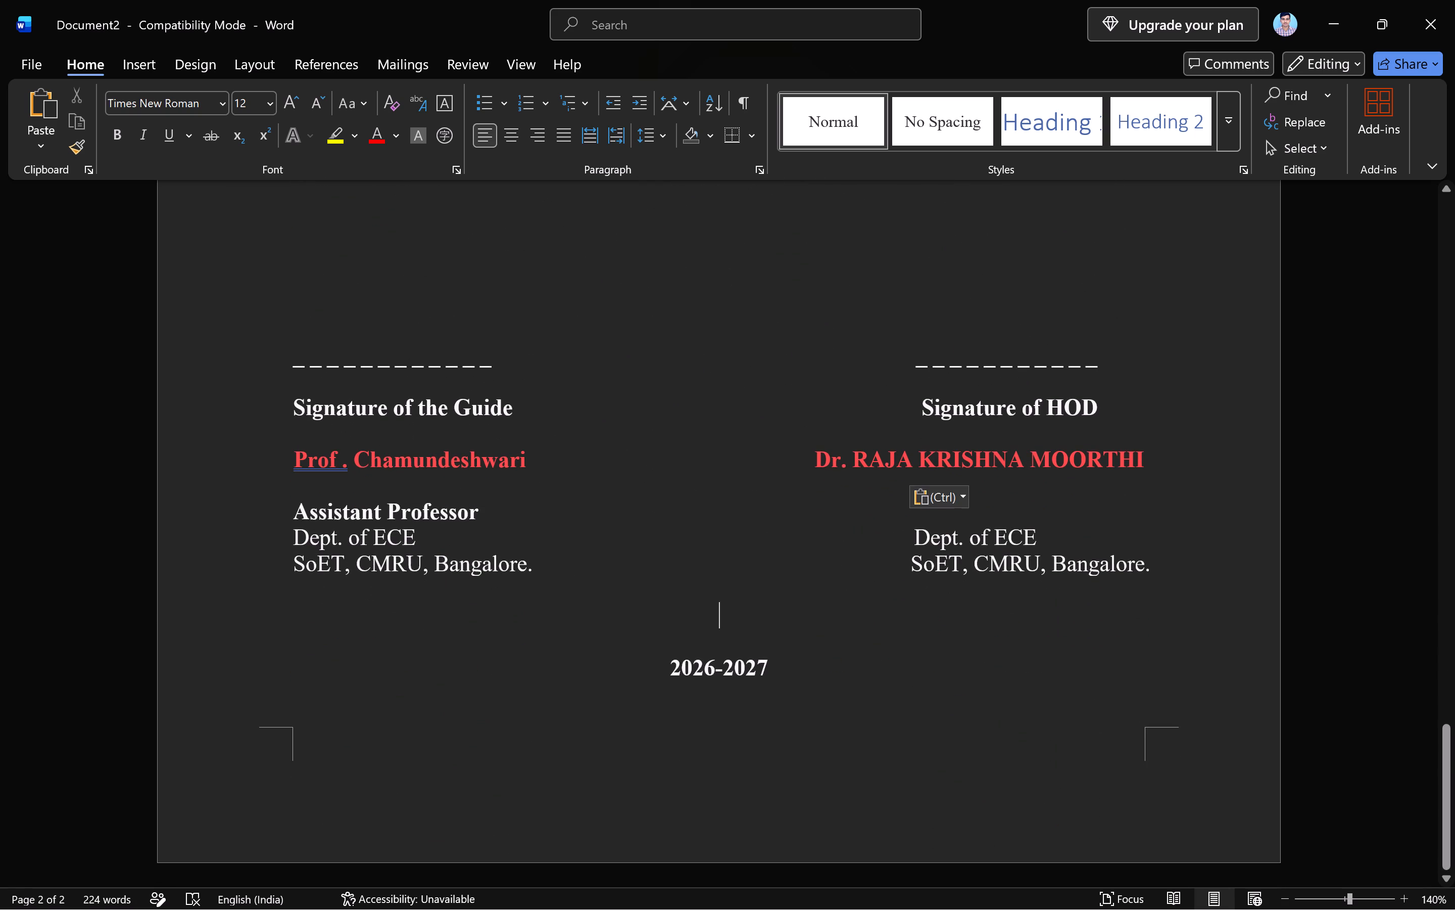
{"action": "key", "text": "Delete"}
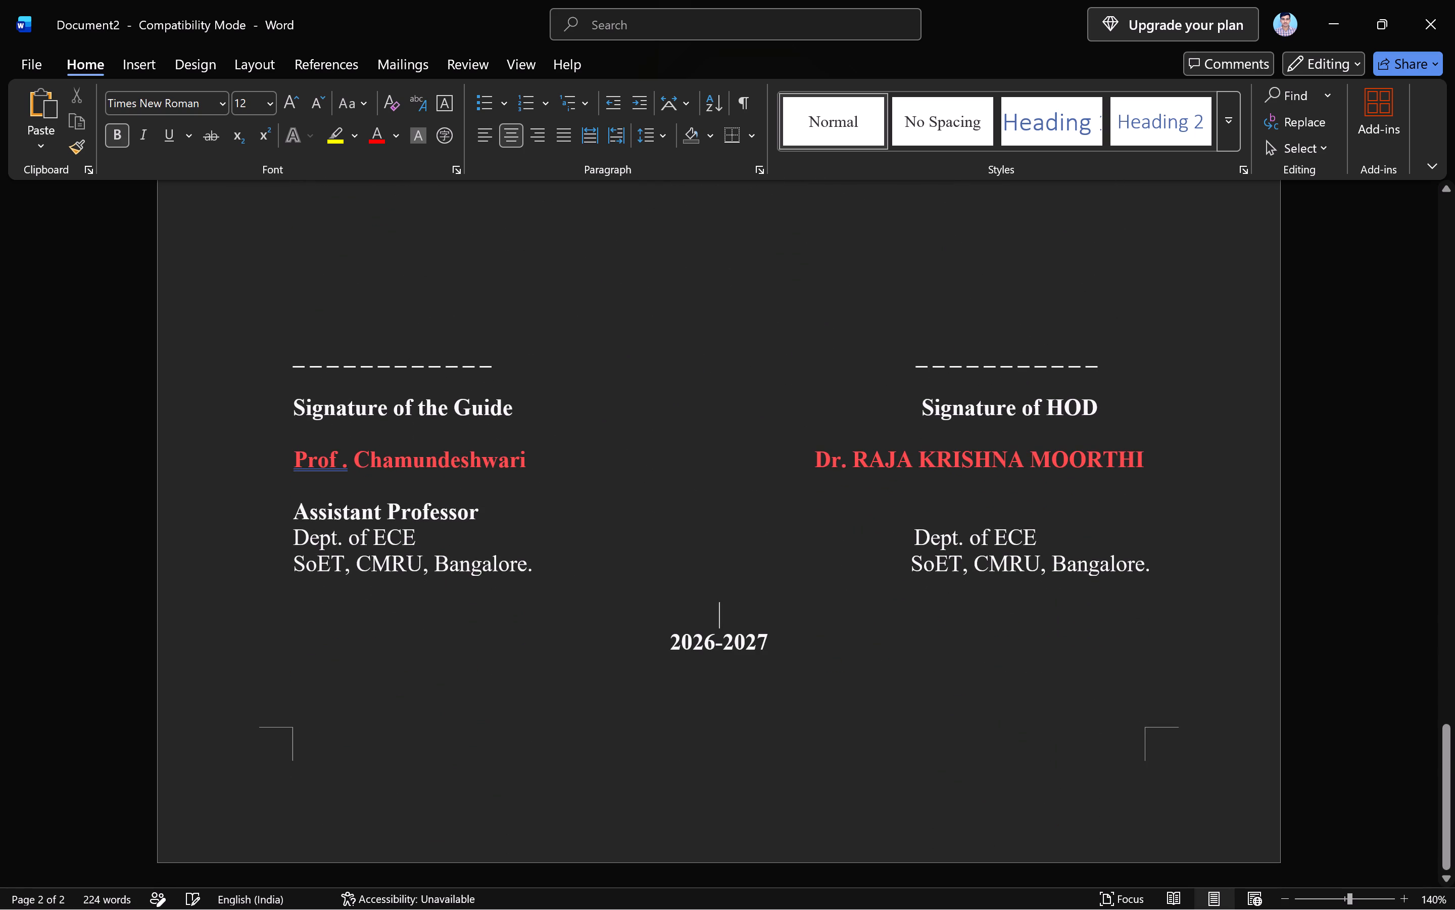
Insert an extra blank line above the signature lines on the certificate page.
{"action": "left_click", "coordinate": [810, 269]}
{"action": "key", "text": "Return"}
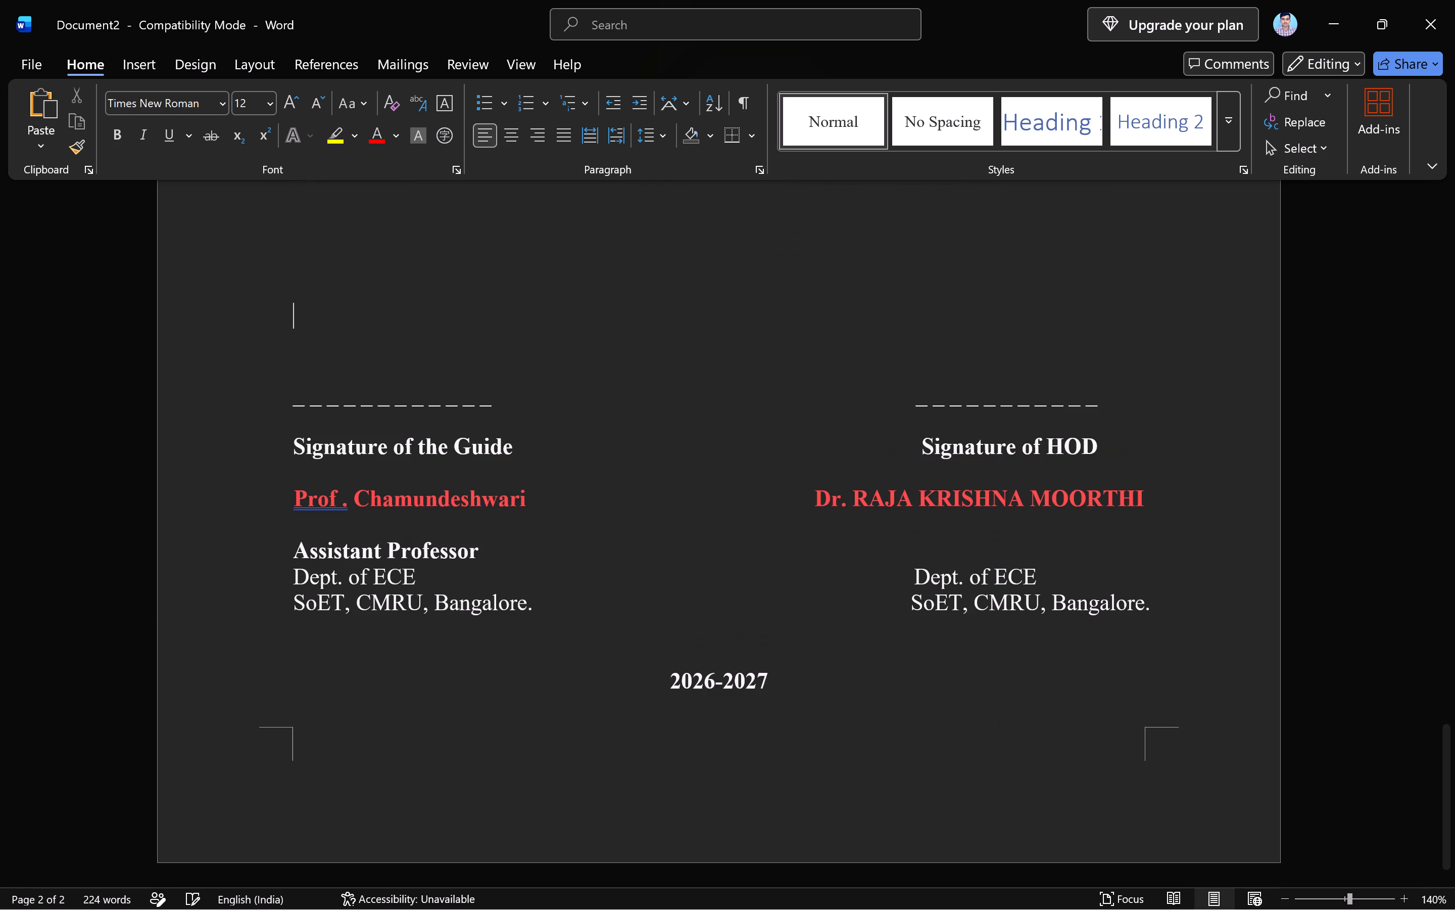
Zoom out to 50% and add a new paragraph after 2026-2027 at the end of the certificate page.
{"action": "scroll", "coordinate": [817, 306], "scroll_direction": "down", "scroll_amount": 3}
{"action": "scroll", "coordinate": [795, 410], "scroll_direction": "down", "scroll_amount": 3}
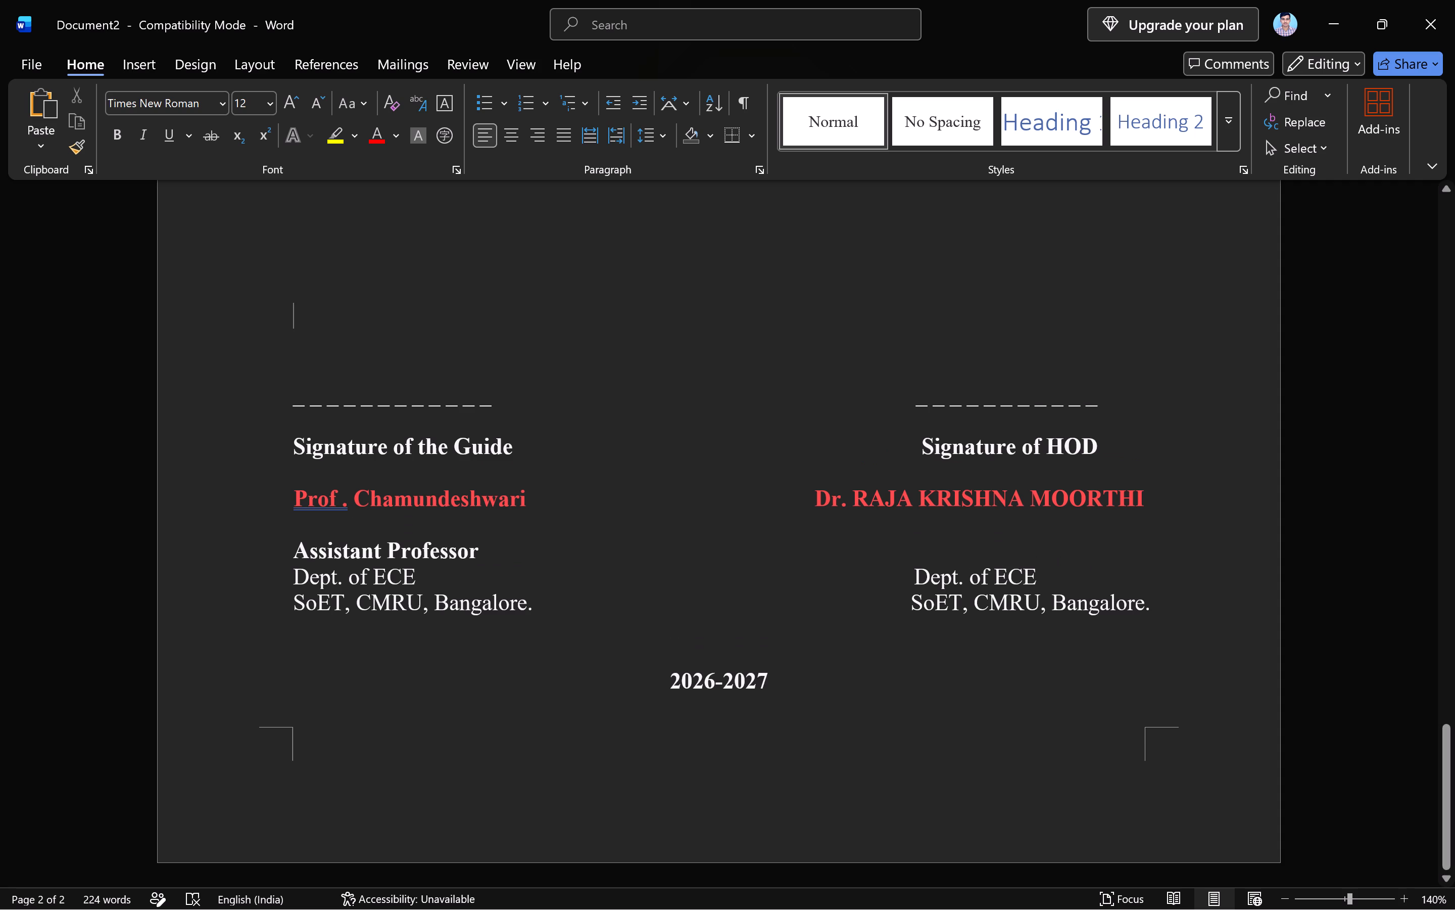
{"action": "scroll", "coordinate": [800, 417], "scroll_direction": "down", "scroll_amount": 2}
{"action": "left_click", "coordinate": [1407, 510]}
{"action": "scroll", "coordinate": [727, 888], "scroll_direction": "down", "scroll_amount": 5}
{"action": "scroll", "coordinate": [721, 829], "scroll_direction": "down", "scroll_amount": 6, "text": "ctrl"}
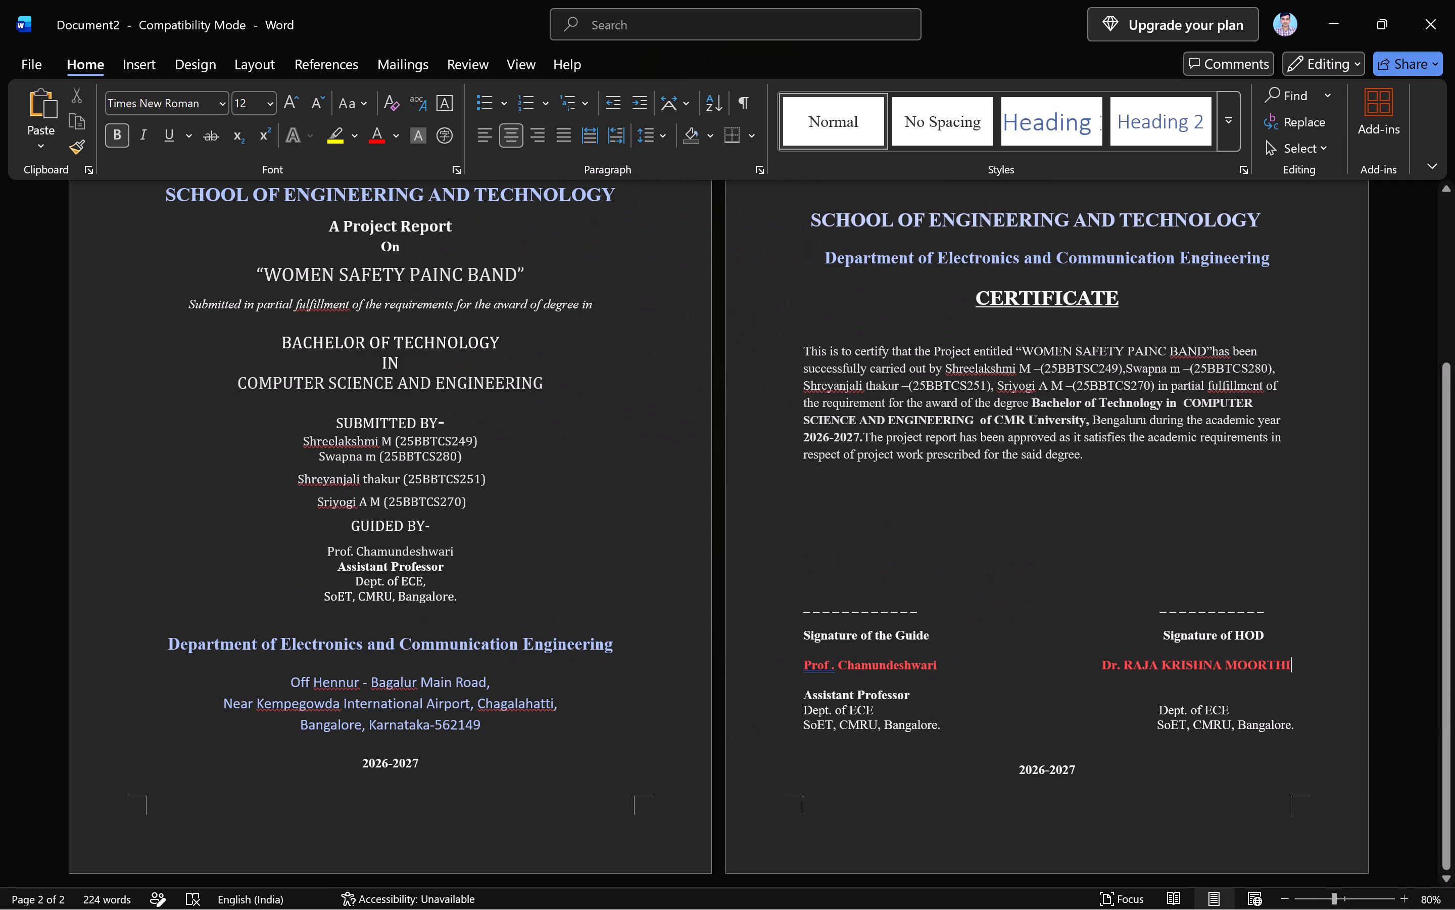
{"action": "scroll", "coordinate": [764, 786], "scroll_direction": "down", "scroll_amount": 5}
{"action": "left_click", "coordinate": [973, 755]}
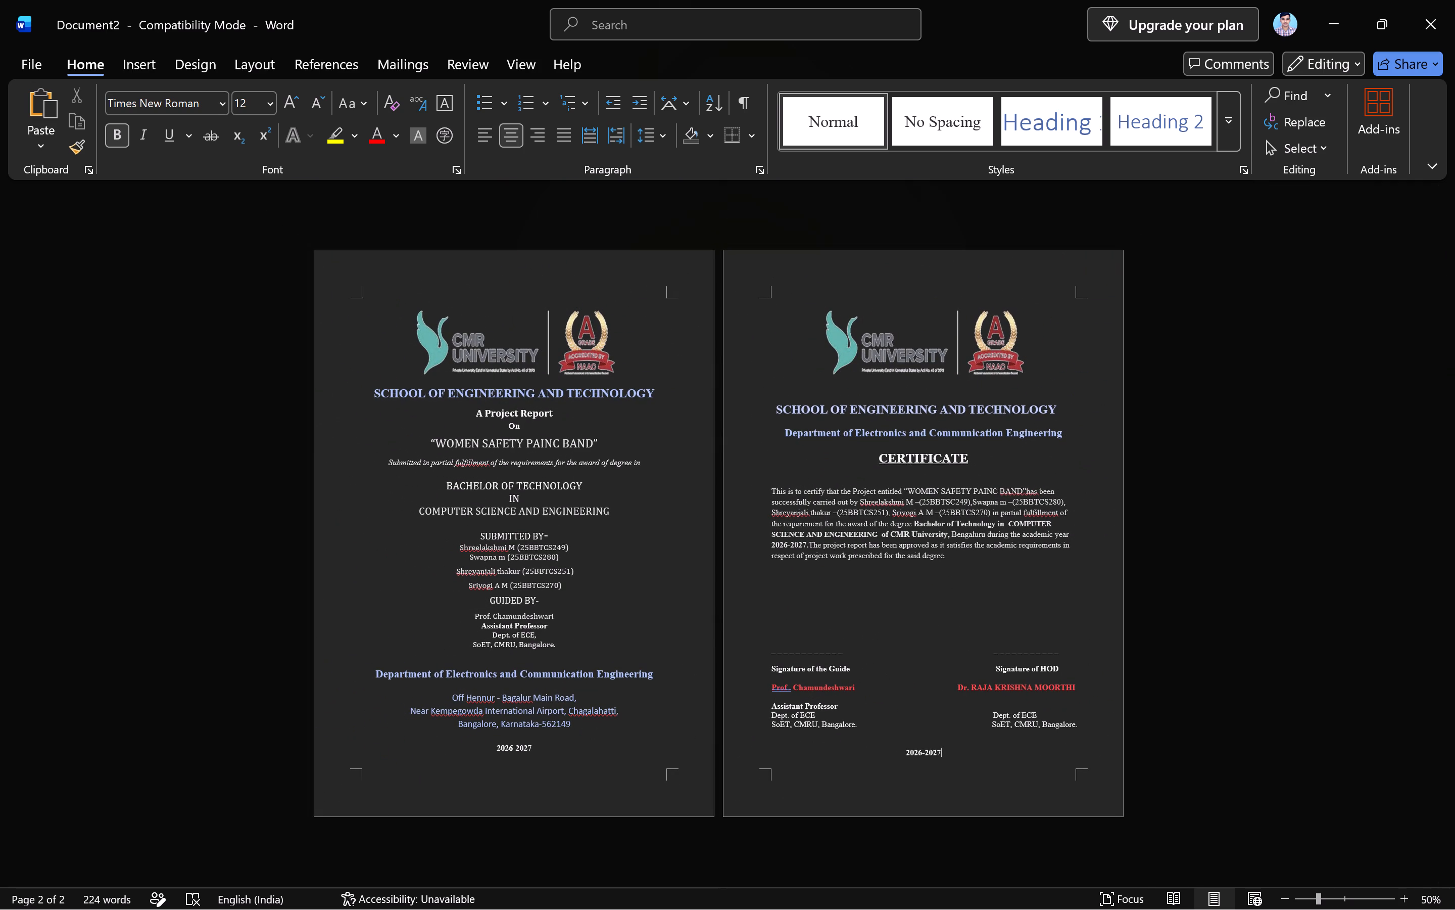
{"action": "key", "text": "Return"}
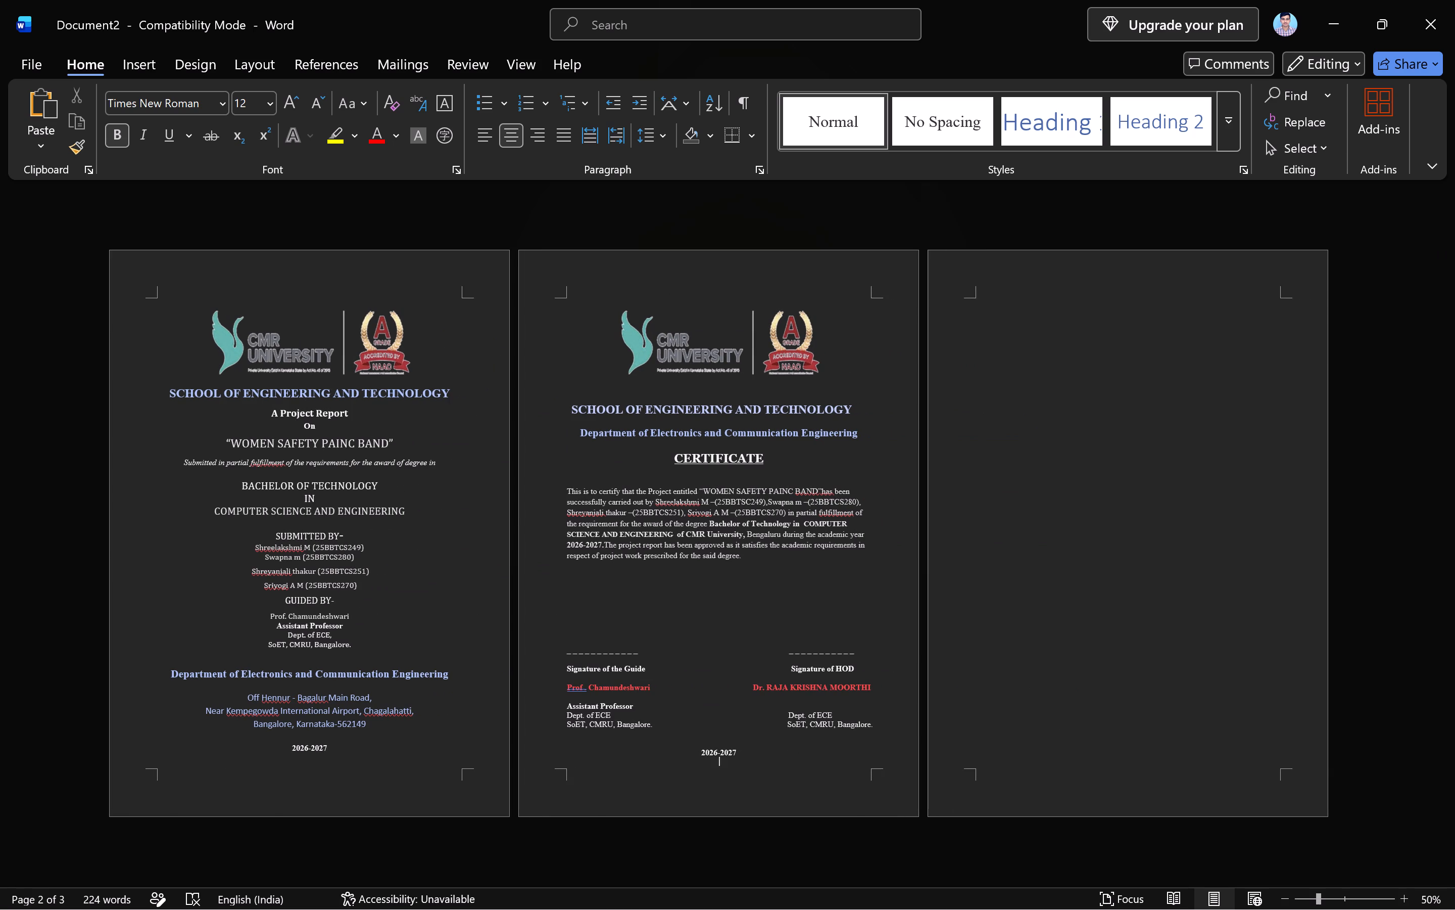
Switch to the MWE REPORT.docx document open in Chrome.
{"action": "key", "text": "alt+Tab"}
{"action": "key", "text": "alt+Tab"}
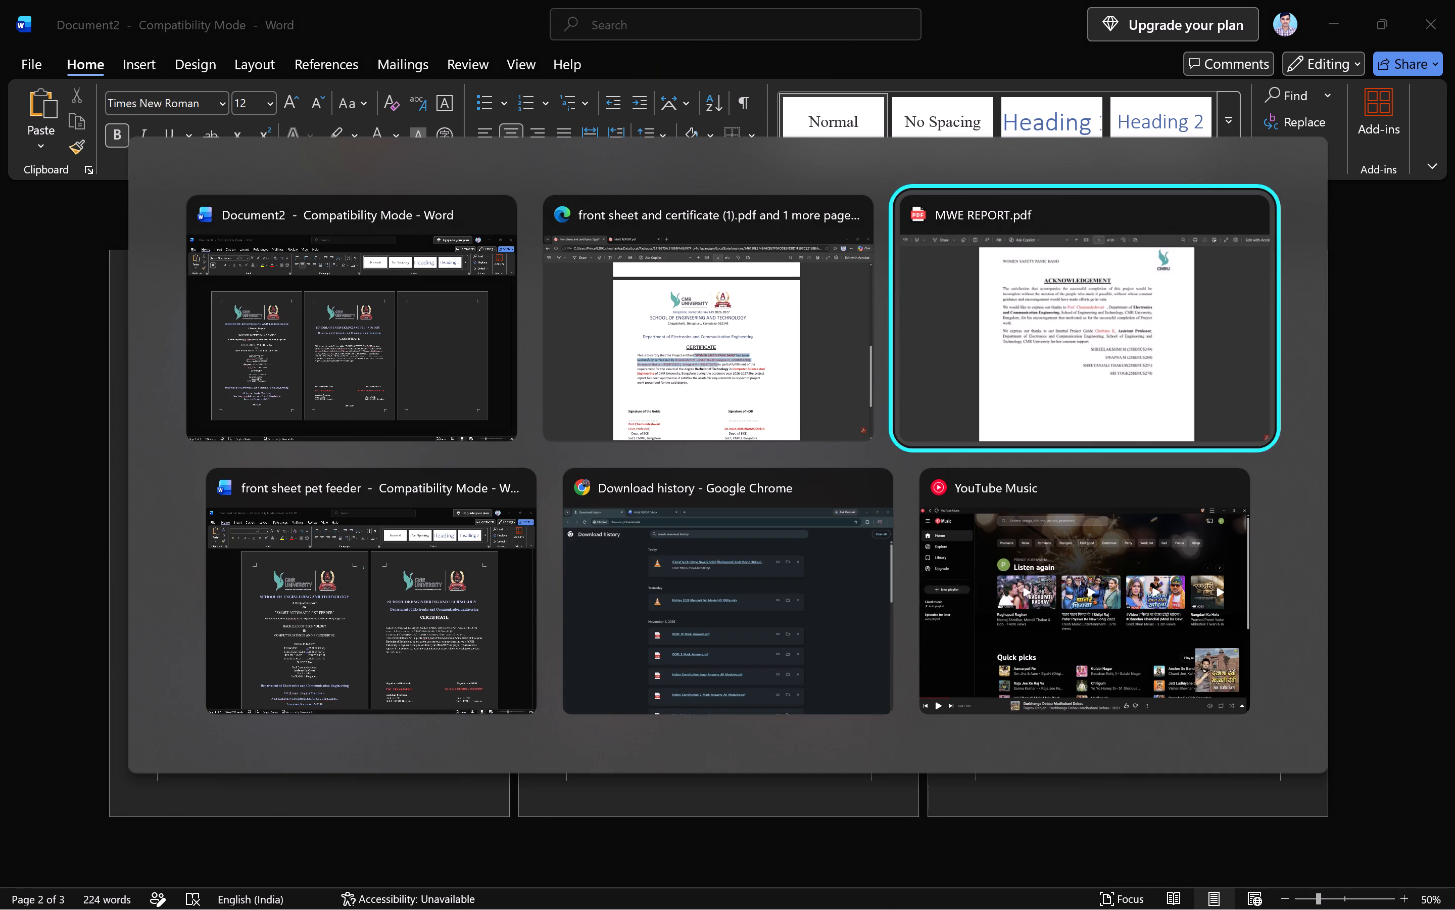
{"action": "key", "text": "alt+Tab"}
{"action": "key", "text": "alt+Tab"}
{"action": "left_click", "coordinate": [392, 13]}
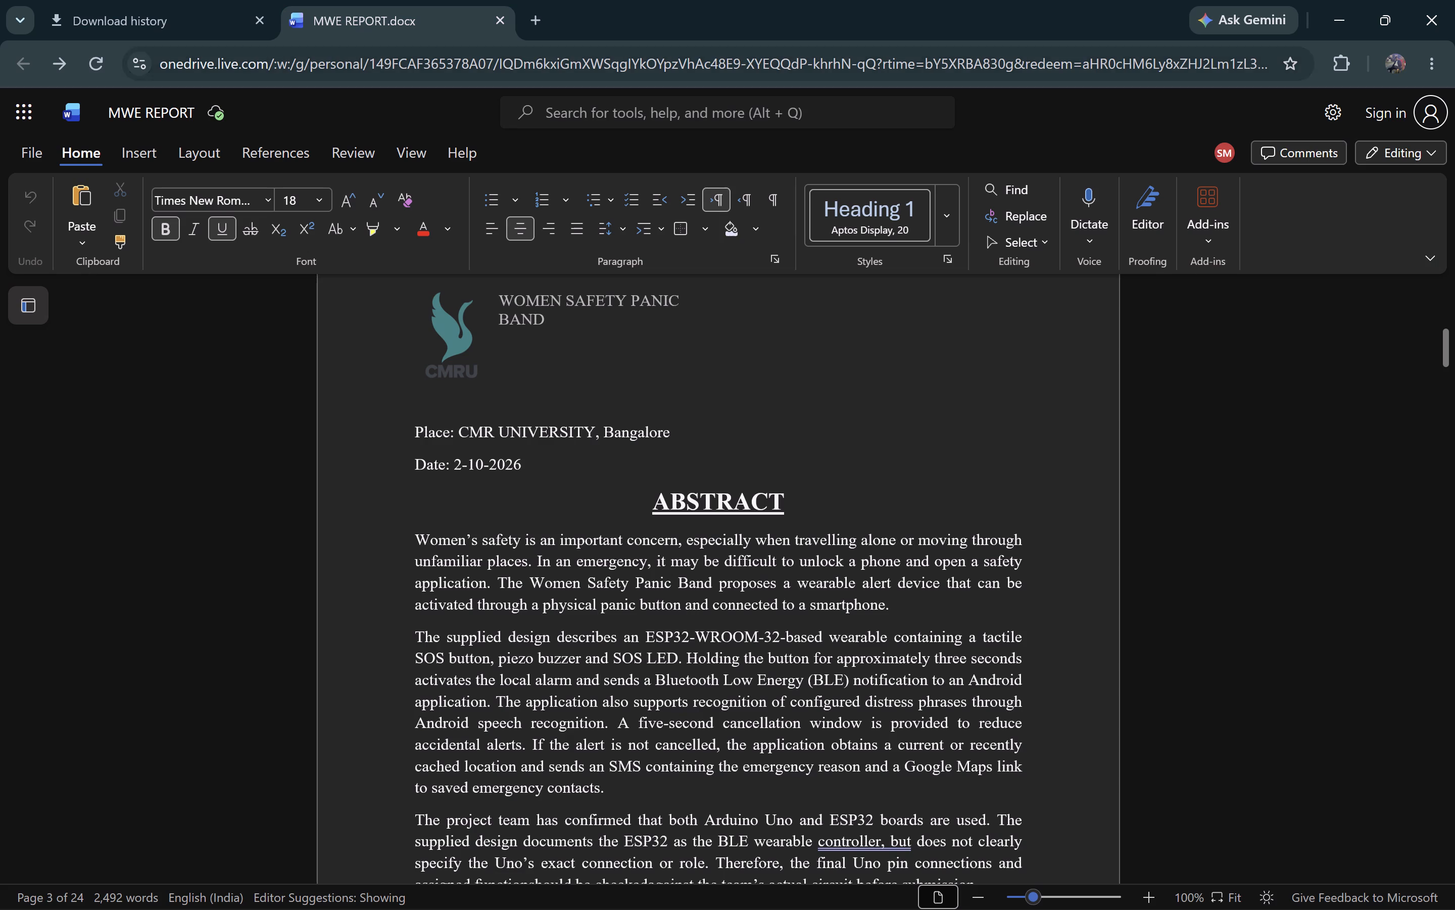
Delete the surplus blank lines between the Declaration paragraph and the Place line in the report.
{"action": "scroll", "coordinate": [638, 586], "scroll_direction": "down", "scroll_amount": 3}
{"action": "scroll", "coordinate": [642, 588], "scroll_direction": "up", "scroll_amount": 7}
{"action": "scroll", "coordinate": [642, 588], "scroll_direction": "down", "scroll_amount": 4}
{"action": "scroll", "coordinate": [642, 588], "scroll_direction": "up", "scroll_amount": 7}
{"action": "scroll", "coordinate": [642, 588], "scroll_direction": "down", "scroll_amount": 1}
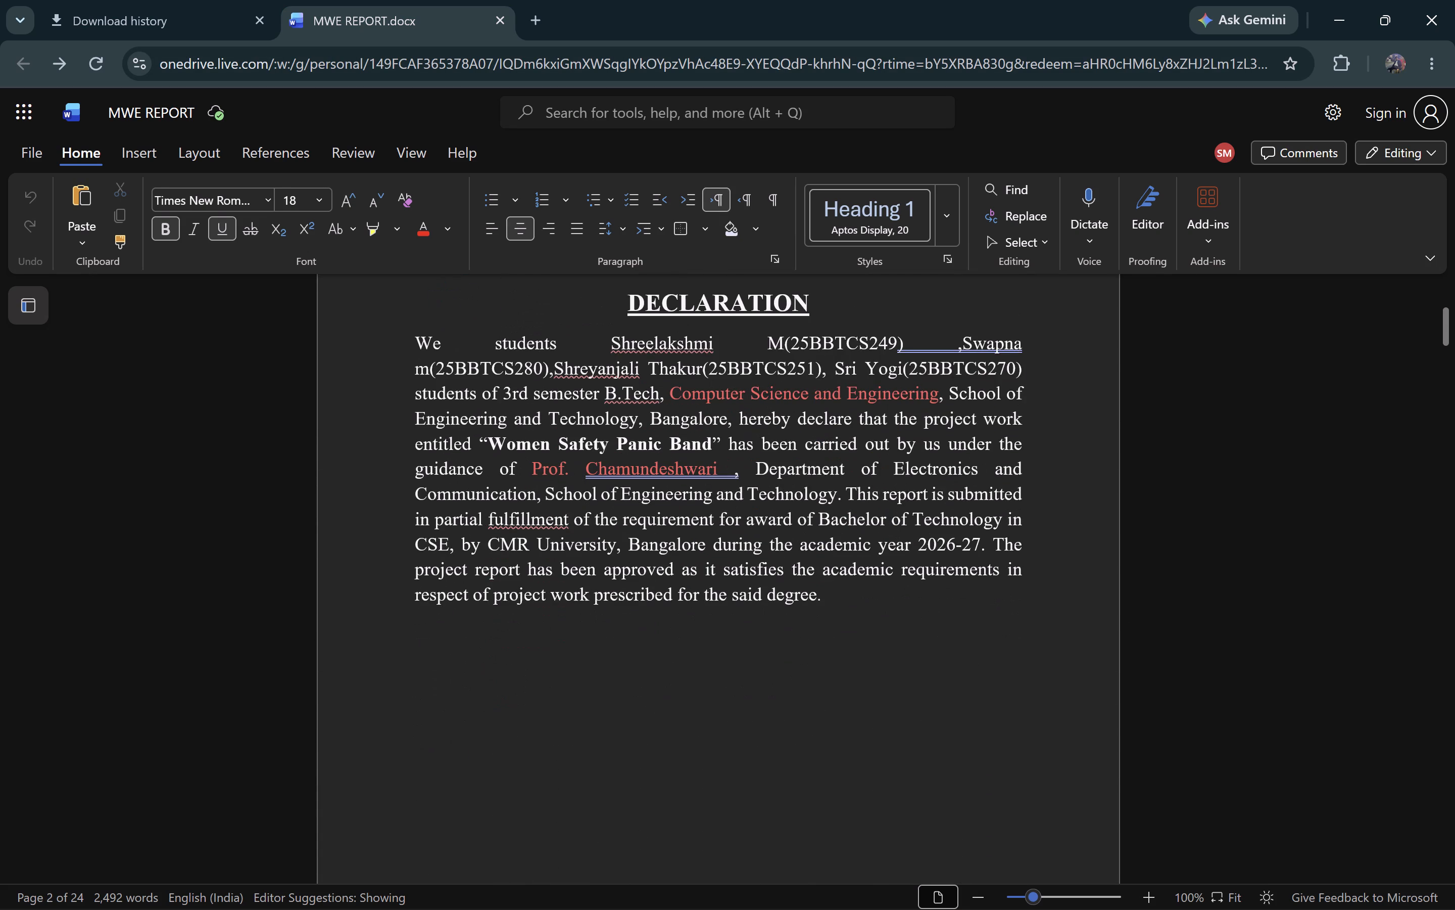
{"action": "left_click", "coordinate": [852, 666]}
{"action": "key", "text": "Delete"}
{"action": "key", "text": "Delete"}
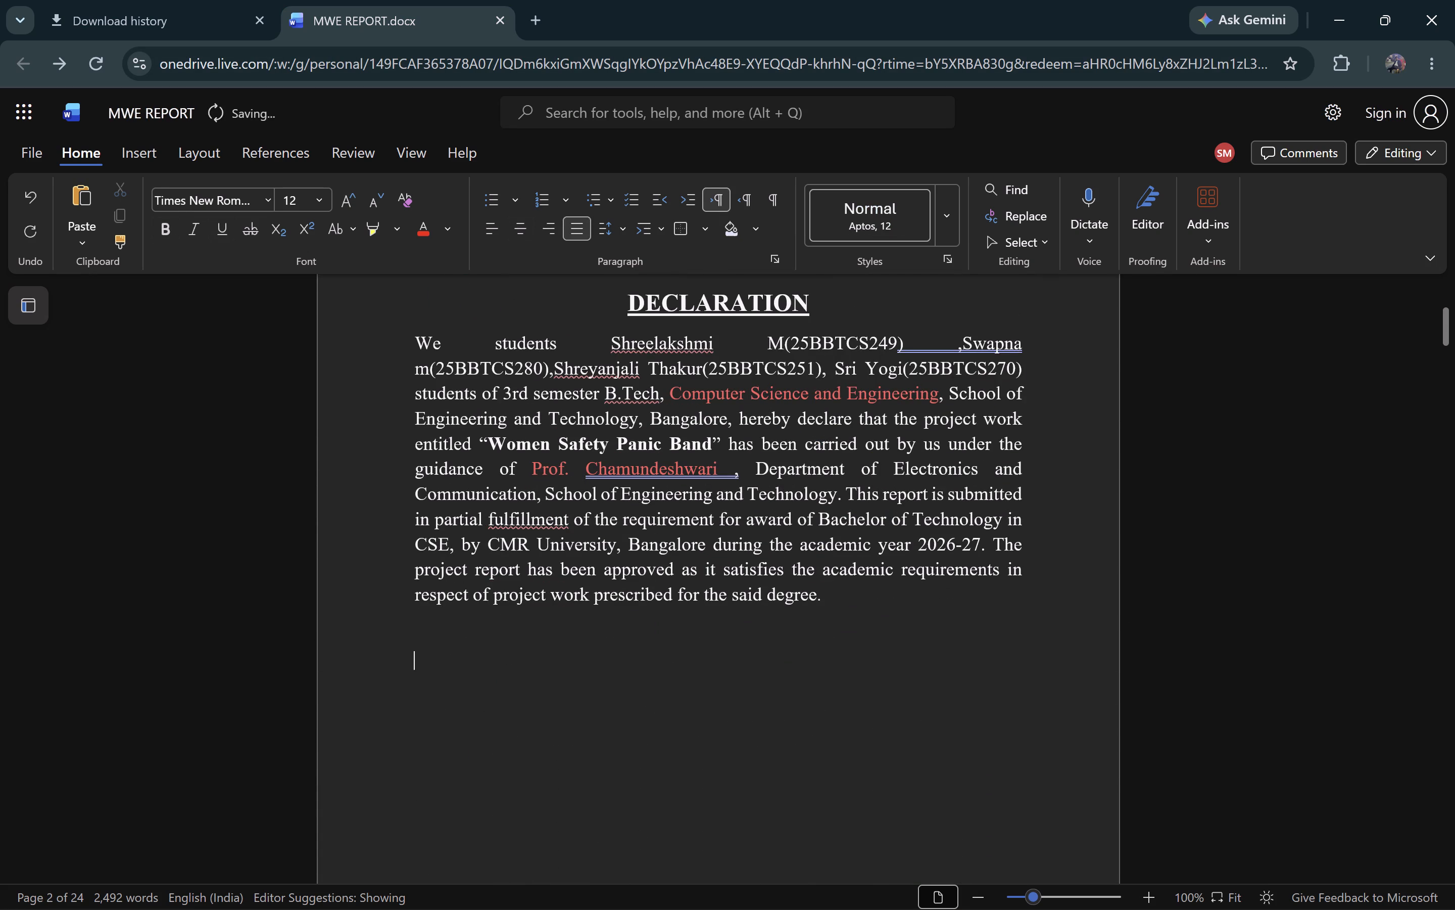
{"action": "key", "text": "Delete"}
{"action": "key", "text": "Delete"}
{"action": "key", "text": "Delete"}
{"action": "key", "text": "Delete"}
{"action": "key", "text": "Delete"}
{"action": "key", "text": "Delete"}
{"action": "key", "text": "Delete"}
{"action": "key", "text": "Delete"}
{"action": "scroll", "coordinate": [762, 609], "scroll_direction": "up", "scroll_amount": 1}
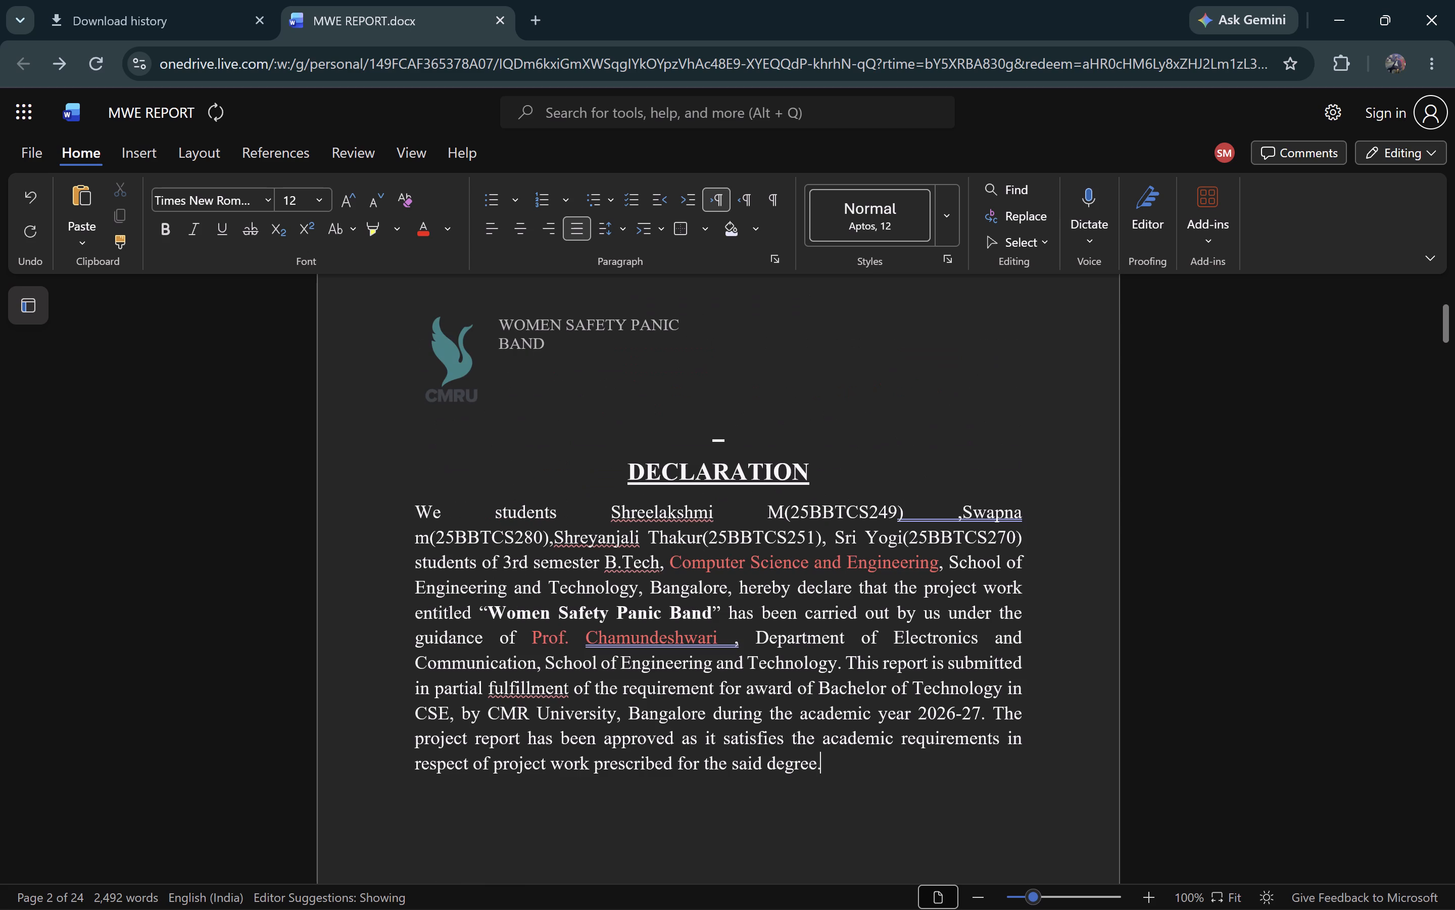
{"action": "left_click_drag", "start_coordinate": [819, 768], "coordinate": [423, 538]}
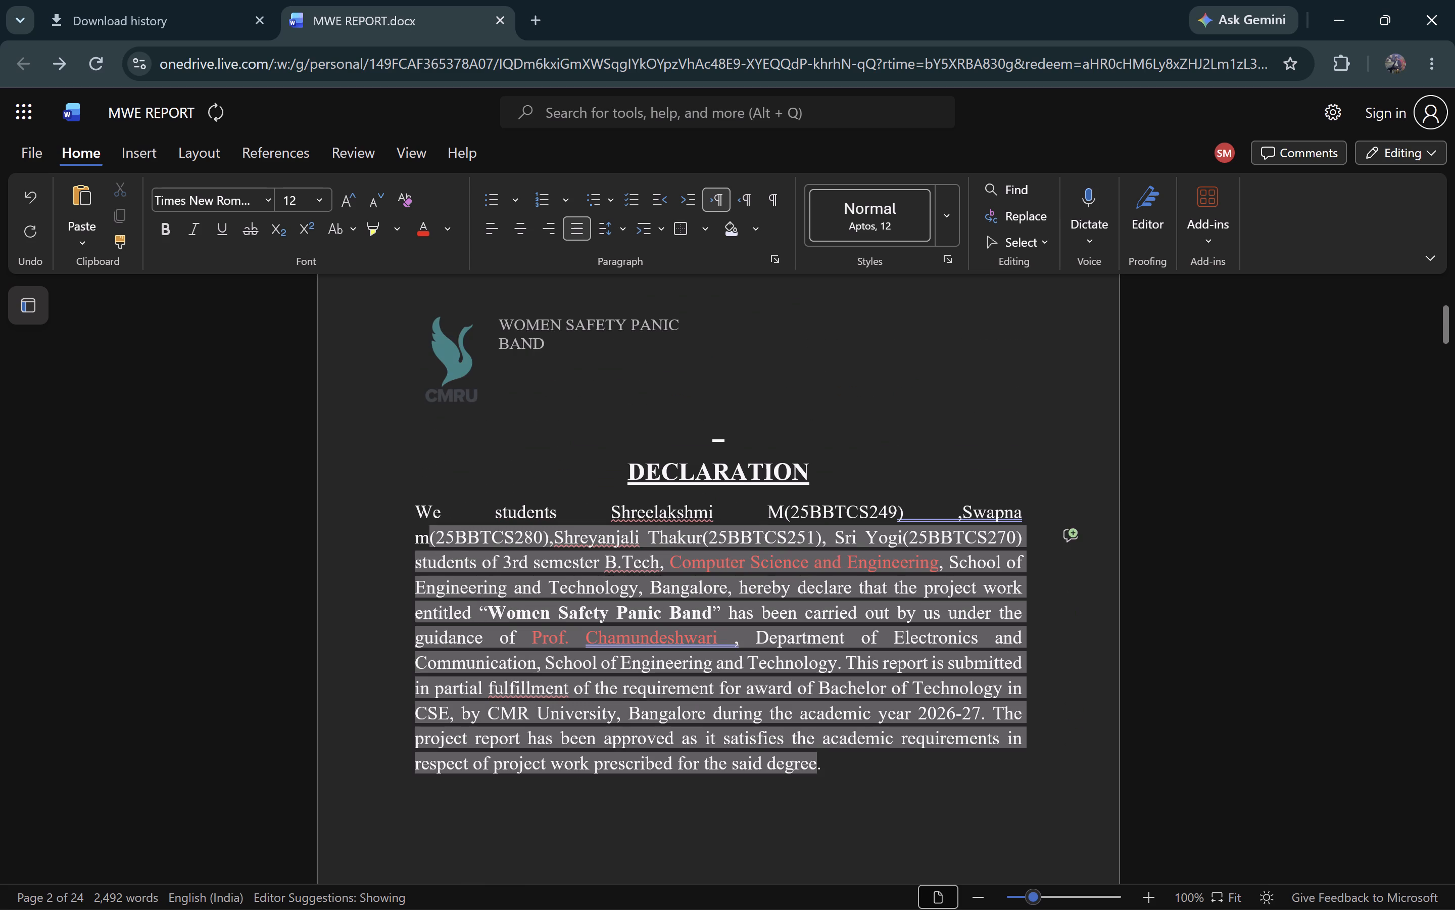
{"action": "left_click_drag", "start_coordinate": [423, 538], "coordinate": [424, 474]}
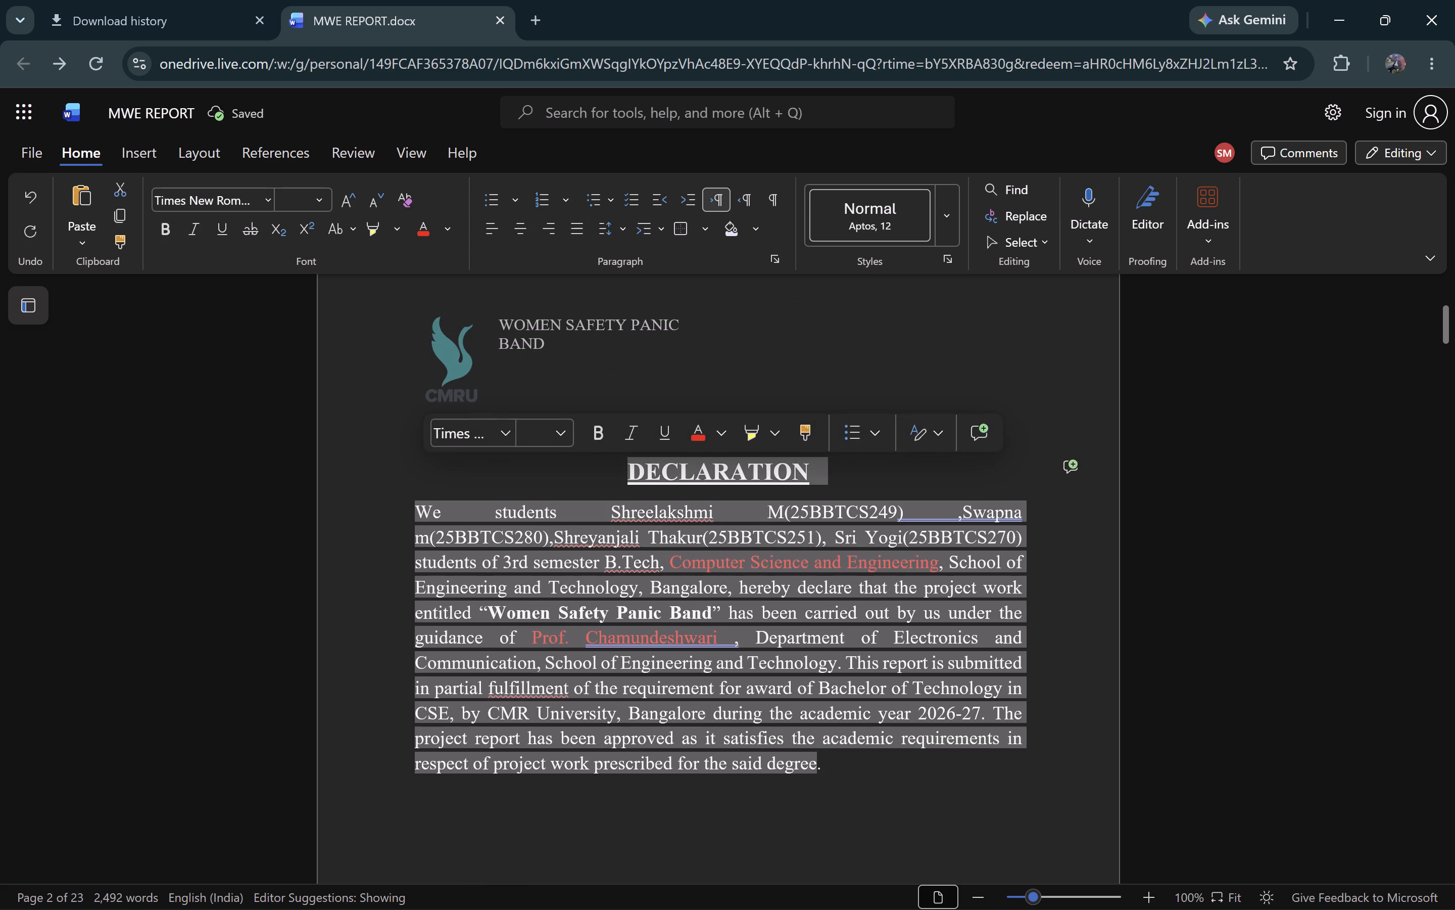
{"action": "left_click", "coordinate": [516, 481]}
Copy the report's whole Acknowledgement section, from its heading through the list of four students.
{"action": "scroll", "coordinate": [918, 622], "scroll_direction": "up", "scroll_amount": 15}
{"action": "scroll", "coordinate": [922, 624], "scroll_direction": "down", "scroll_amount": 2}
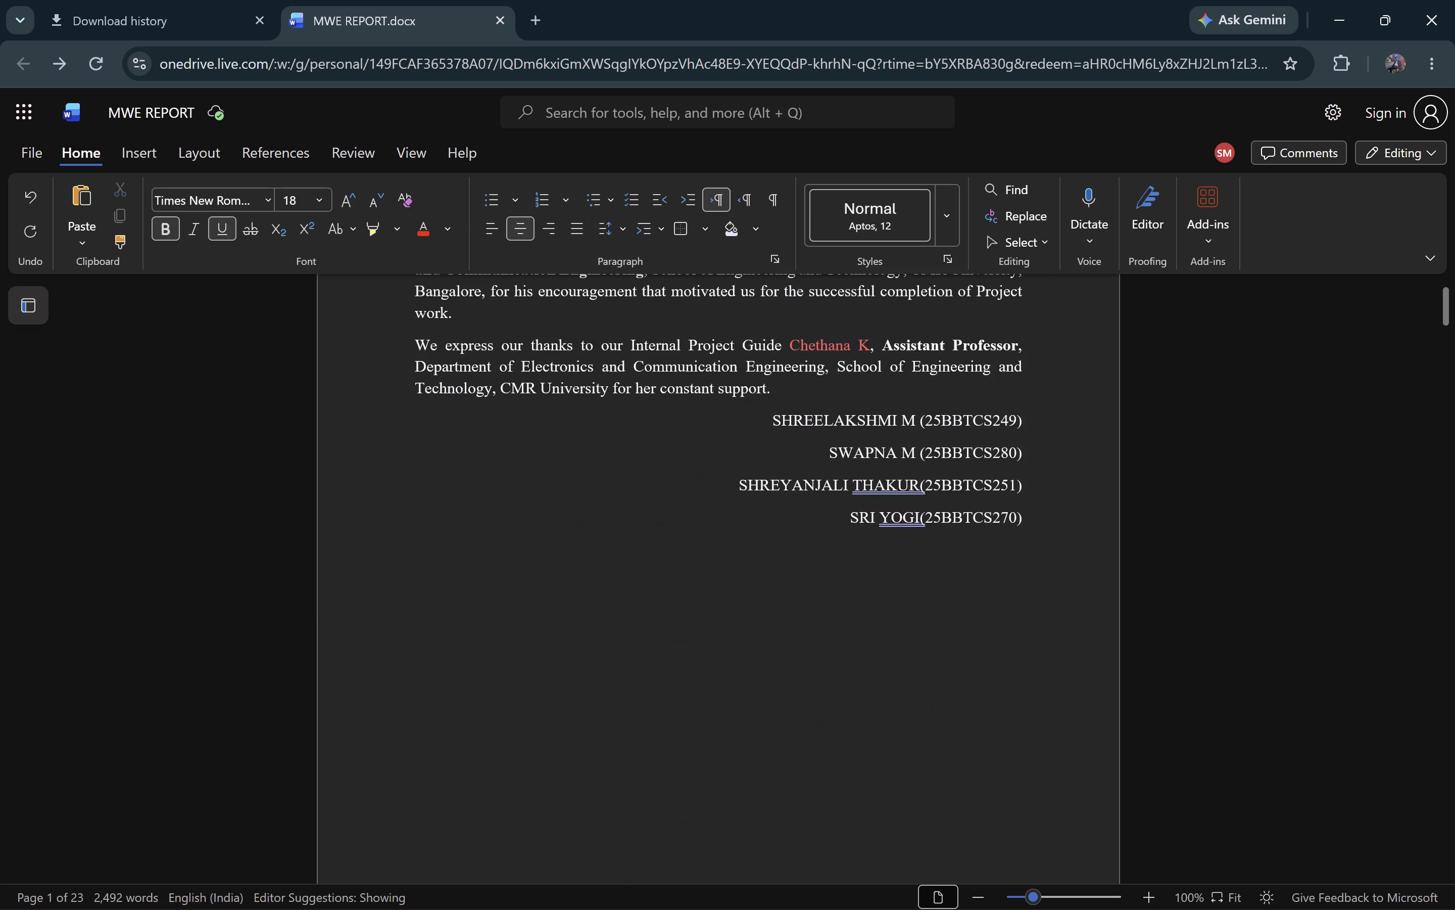
{"action": "scroll", "coordinate": [996, 590], "scroll_direction": "up", "scroll_amount": 1}
{"action": "left_click_drag", "start_coordinate": [1036, 692], "coordinate": [493, 335]}
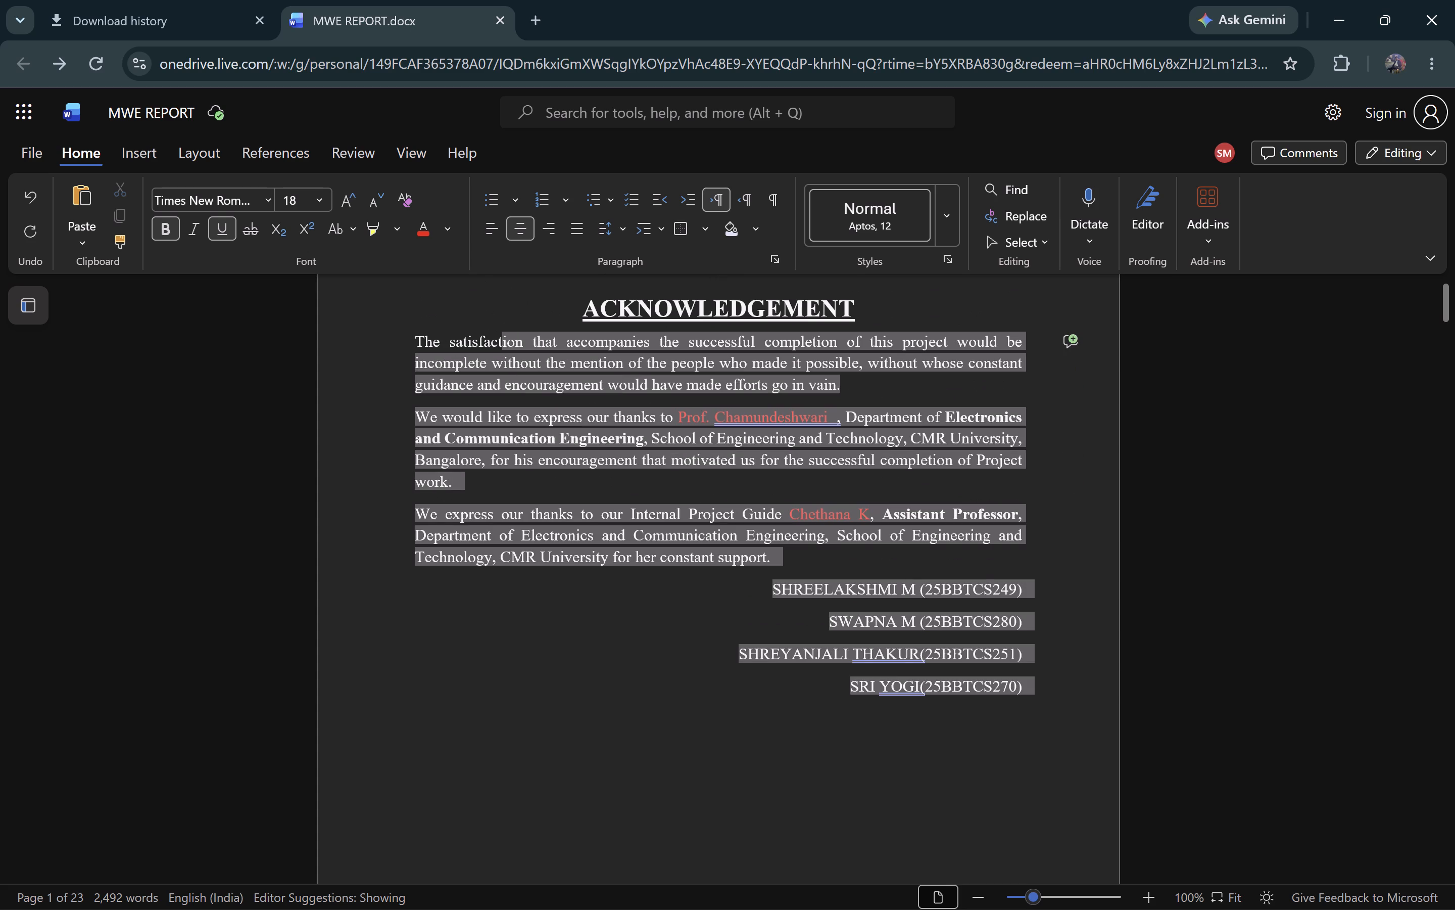
{"action": "left_click_drag", "start_coordinate": [493, 335], "coordinate": [484, 316]}
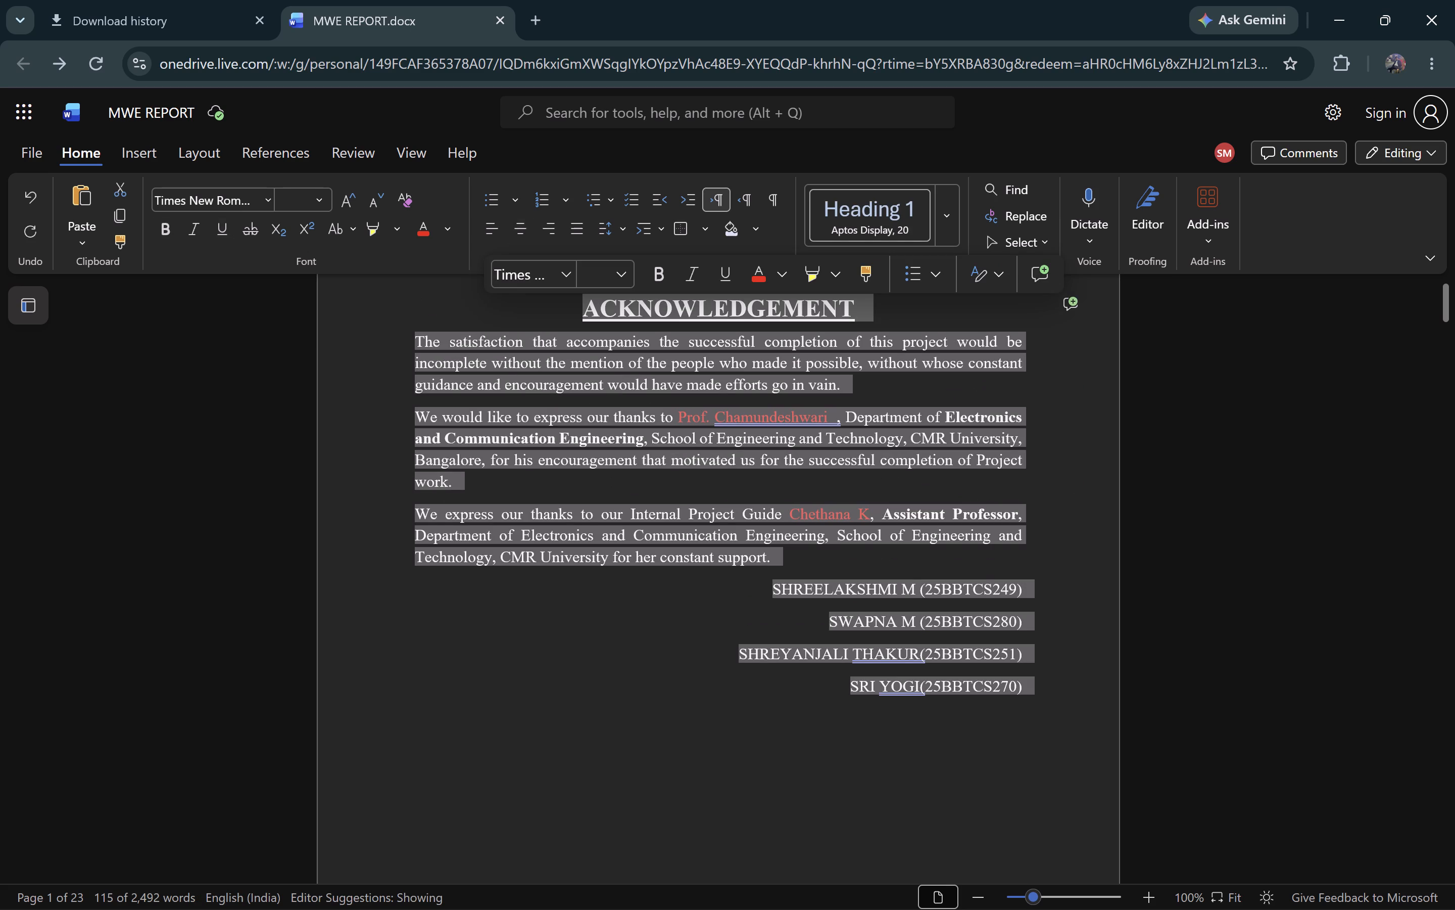
{"action": "key", "text": "ctrl+c"}
Switch to Document2 in Word and paste the copied Acknowledgement section onto the blank third page.
{"action": "key", "text": "alt+Tab"}
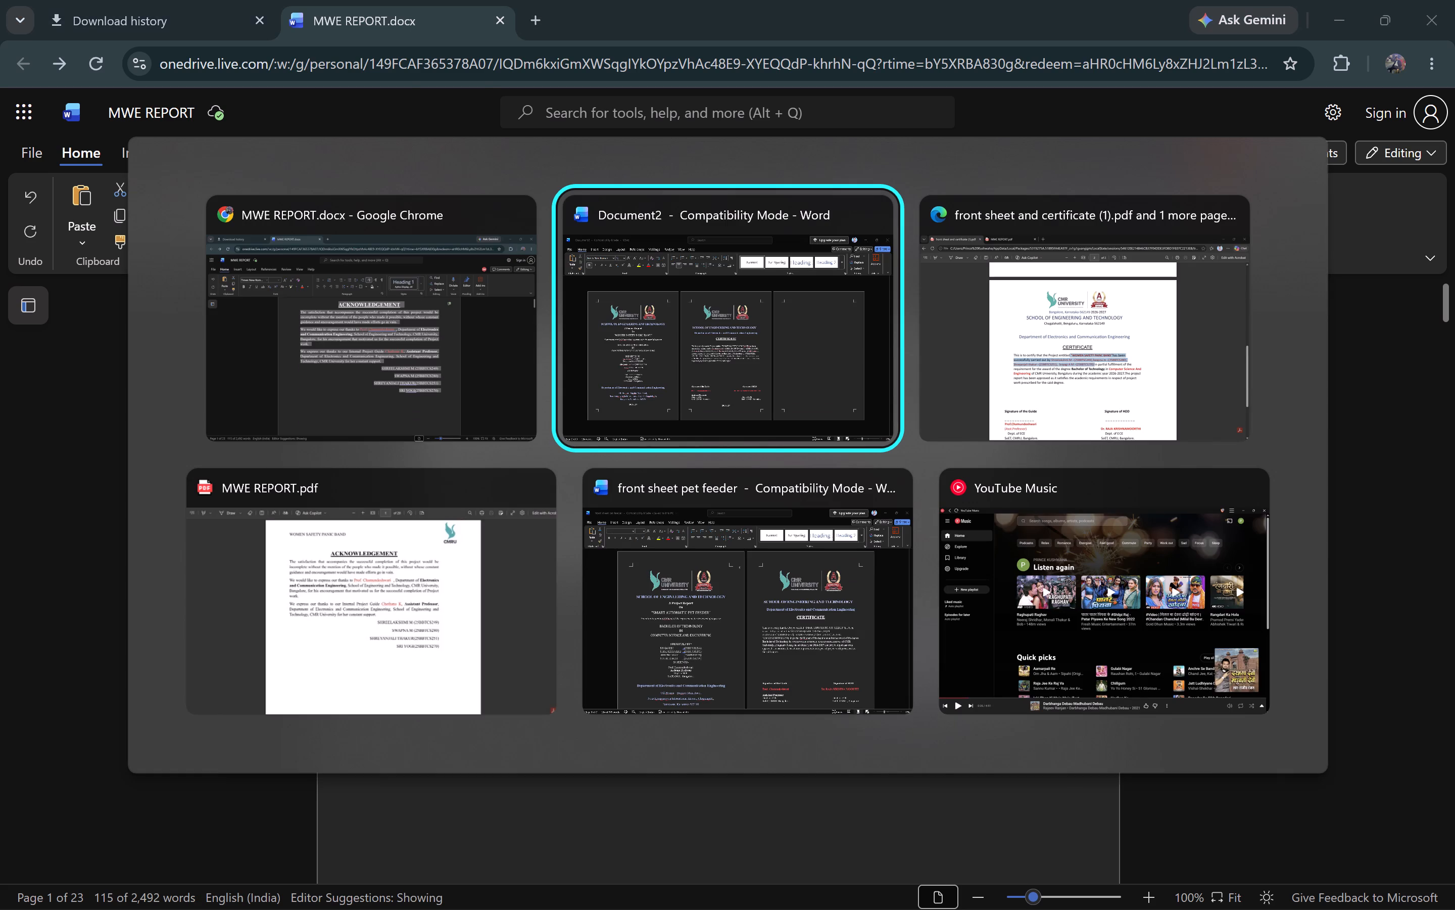
{"action": "left_click", "coordinate": [1107, 368]}
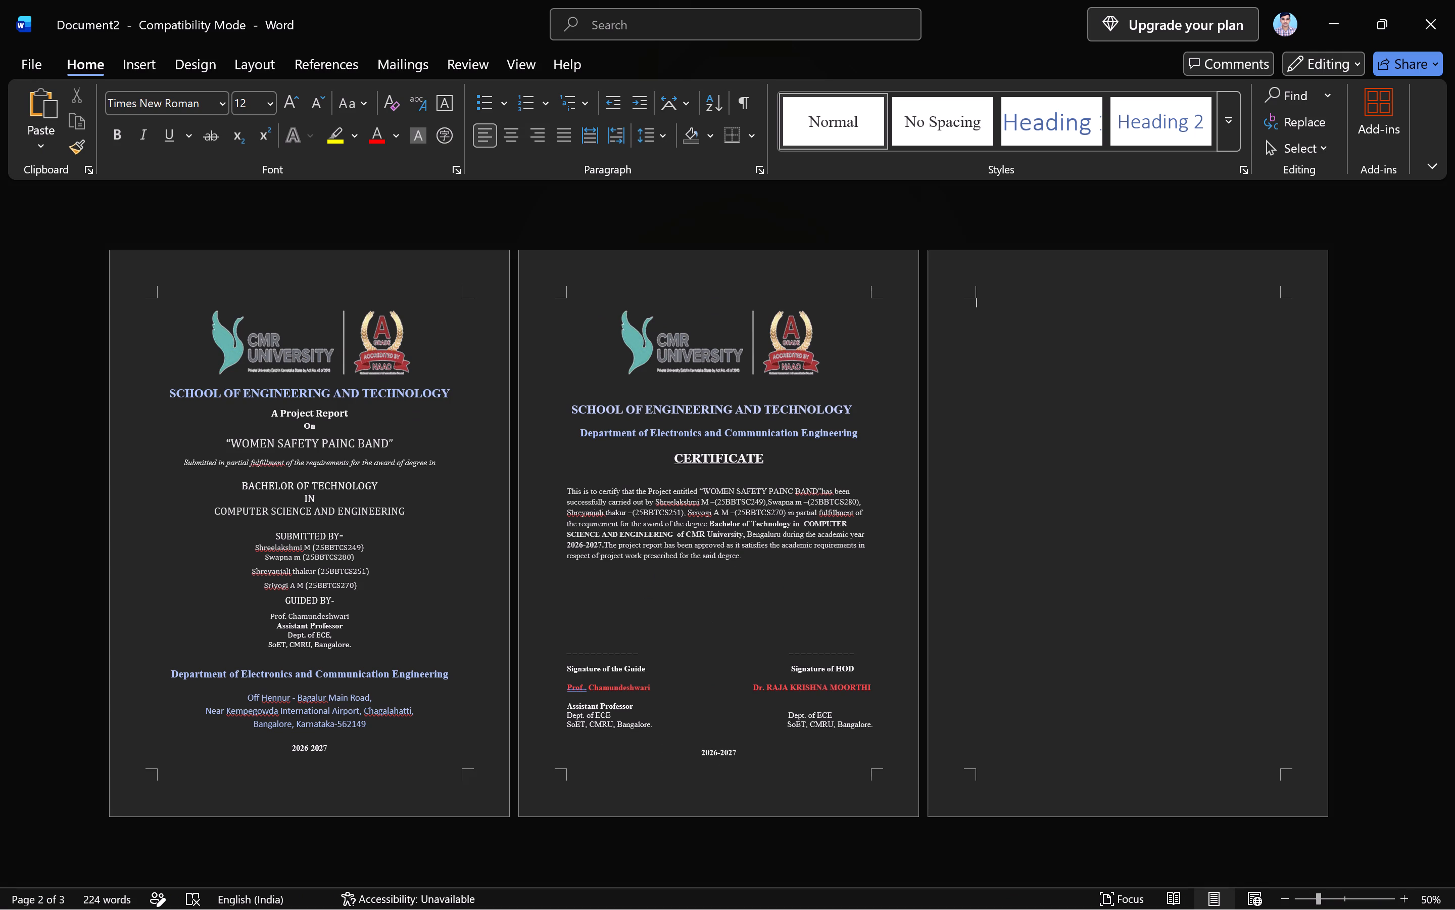
{"action": "key", "text": "ctrl+v"}
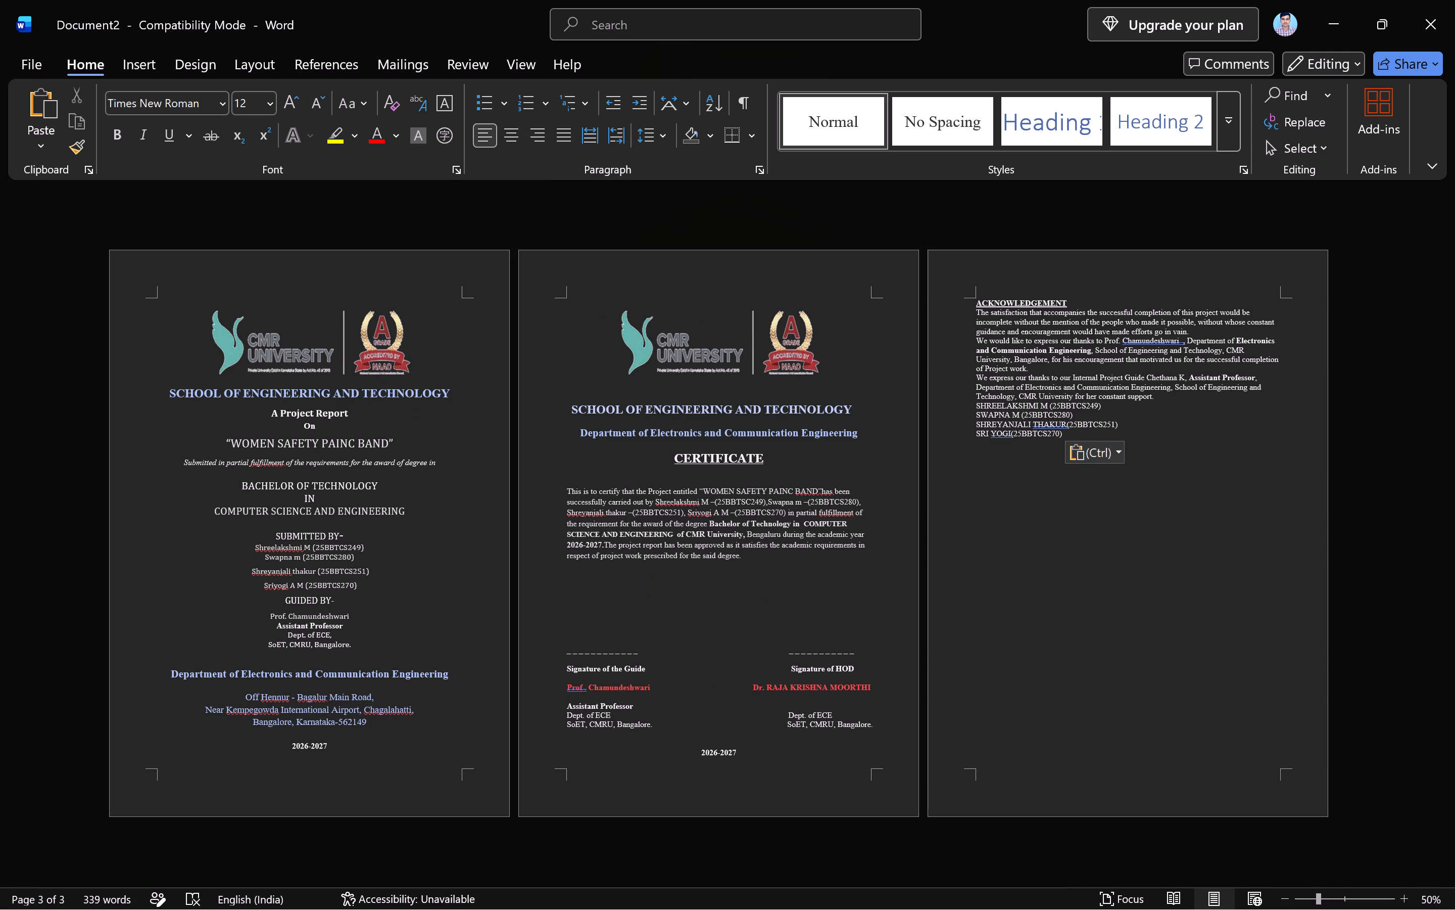
Centre the ACKNOWLEDGEMENT heading on the third page.
{"action": "scroll", "coordinate": [1053, 564], "scroll_direction": "up", "scroll_amount": 4, "text": "ctrl"}
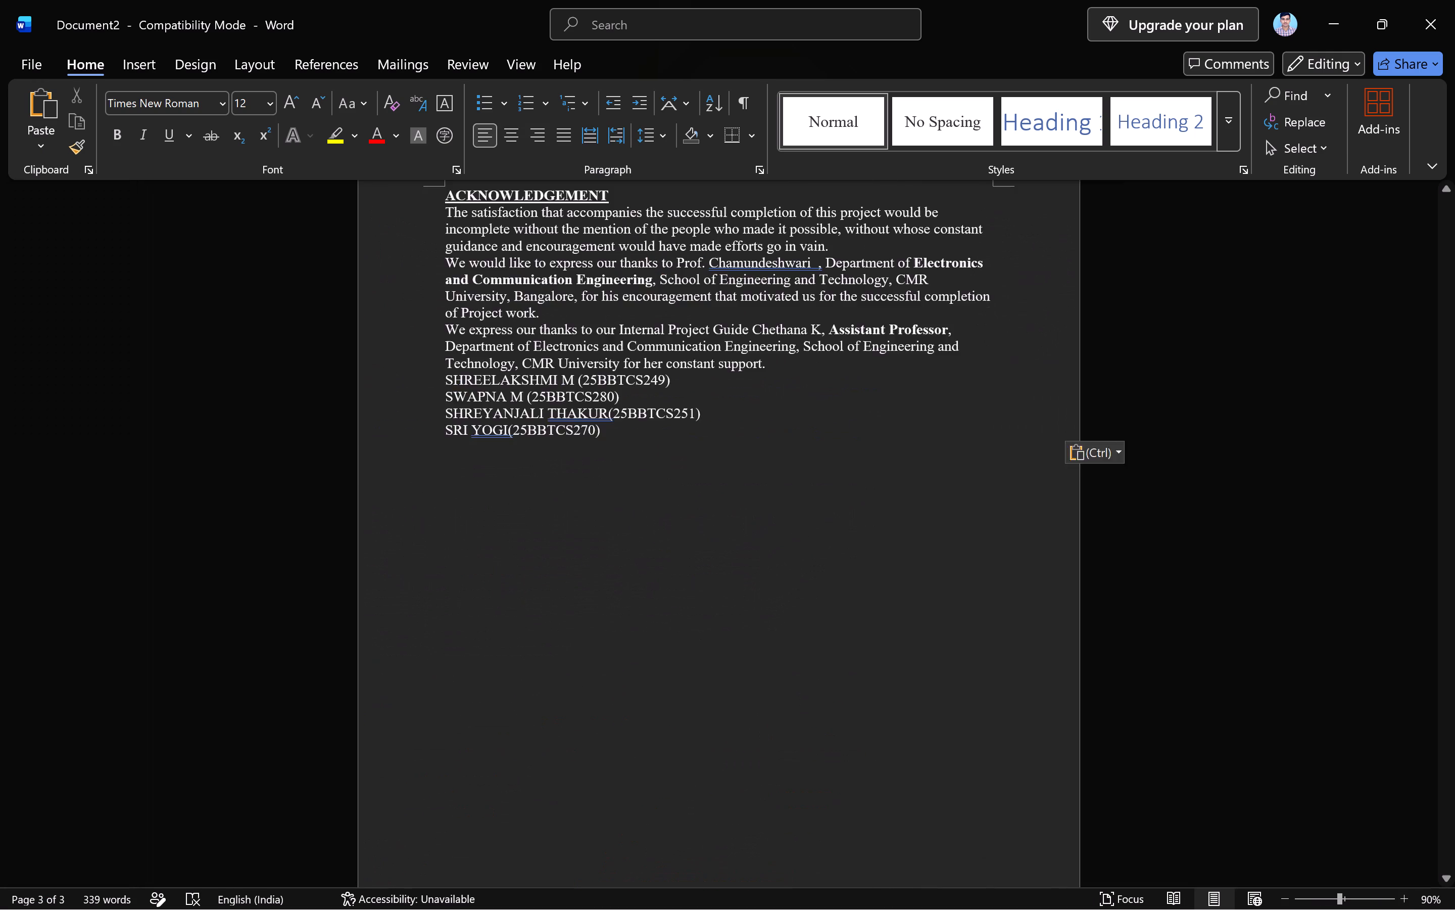
{"action": "scroll", "coordinate": [1053, 564], "scroll_direction": "up", "scroll_amount": 1, "text": "ctrl"}
{"action": "scroll", "coordinate": [1053, 564], "scroll_direction": "up", "scroll_amount": 6}
{"action": "scroll", "coordinate": [657, 616], "scroll_direction": "up", "scroll_amount": 6, "text": "ctrl"}
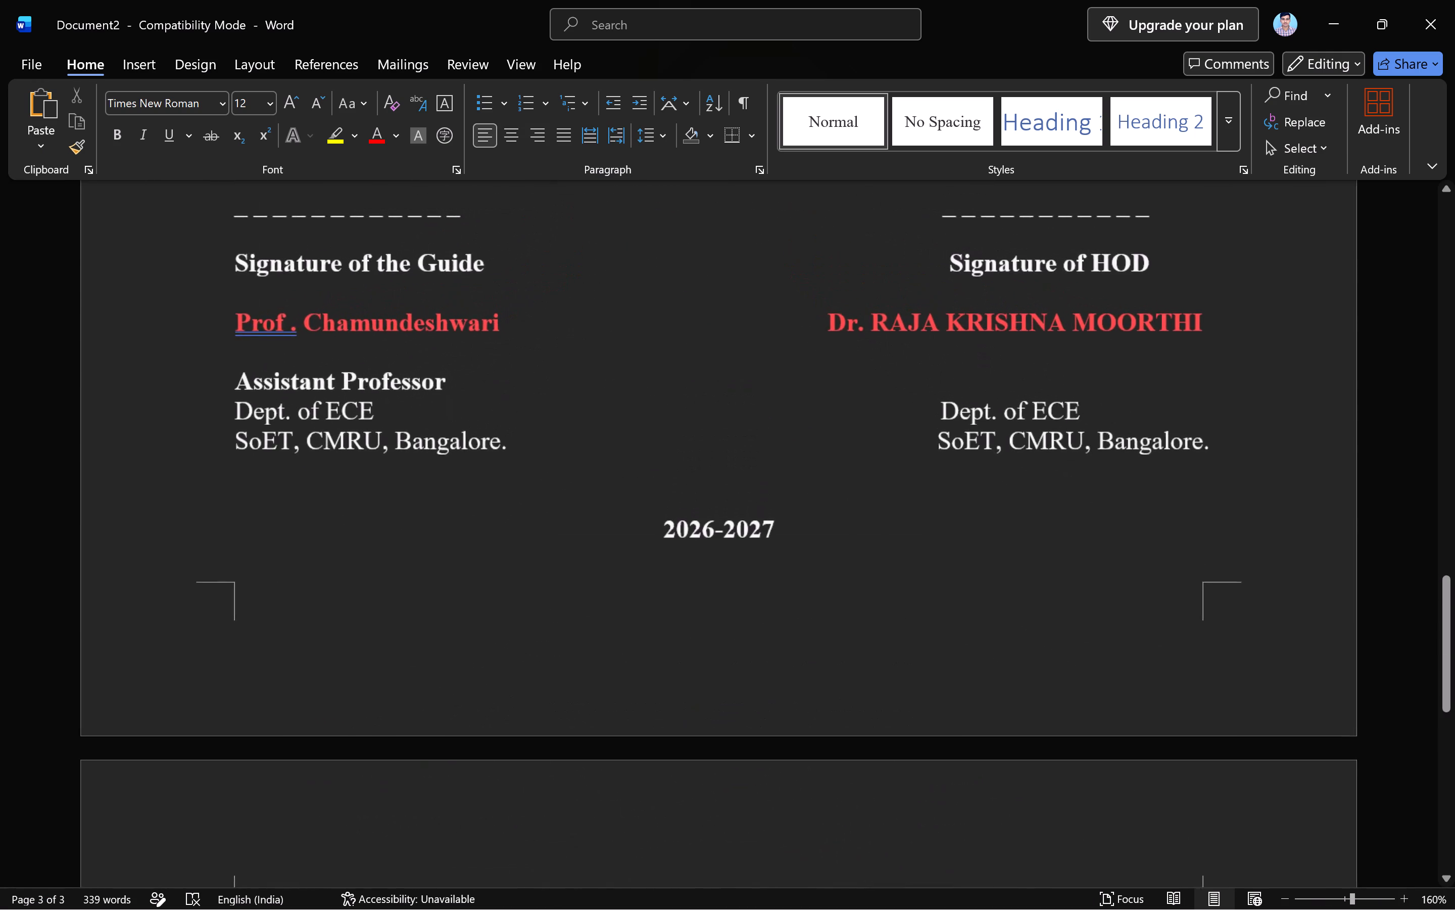
{"action": "scroll", "coordinate": [657, 616], "scroll_direction": "down", "scroll_amount": 5}
{"action": "scroll", "coordinate": [648, 592], "scroll_direction": "up", "scroll_amount": 1}
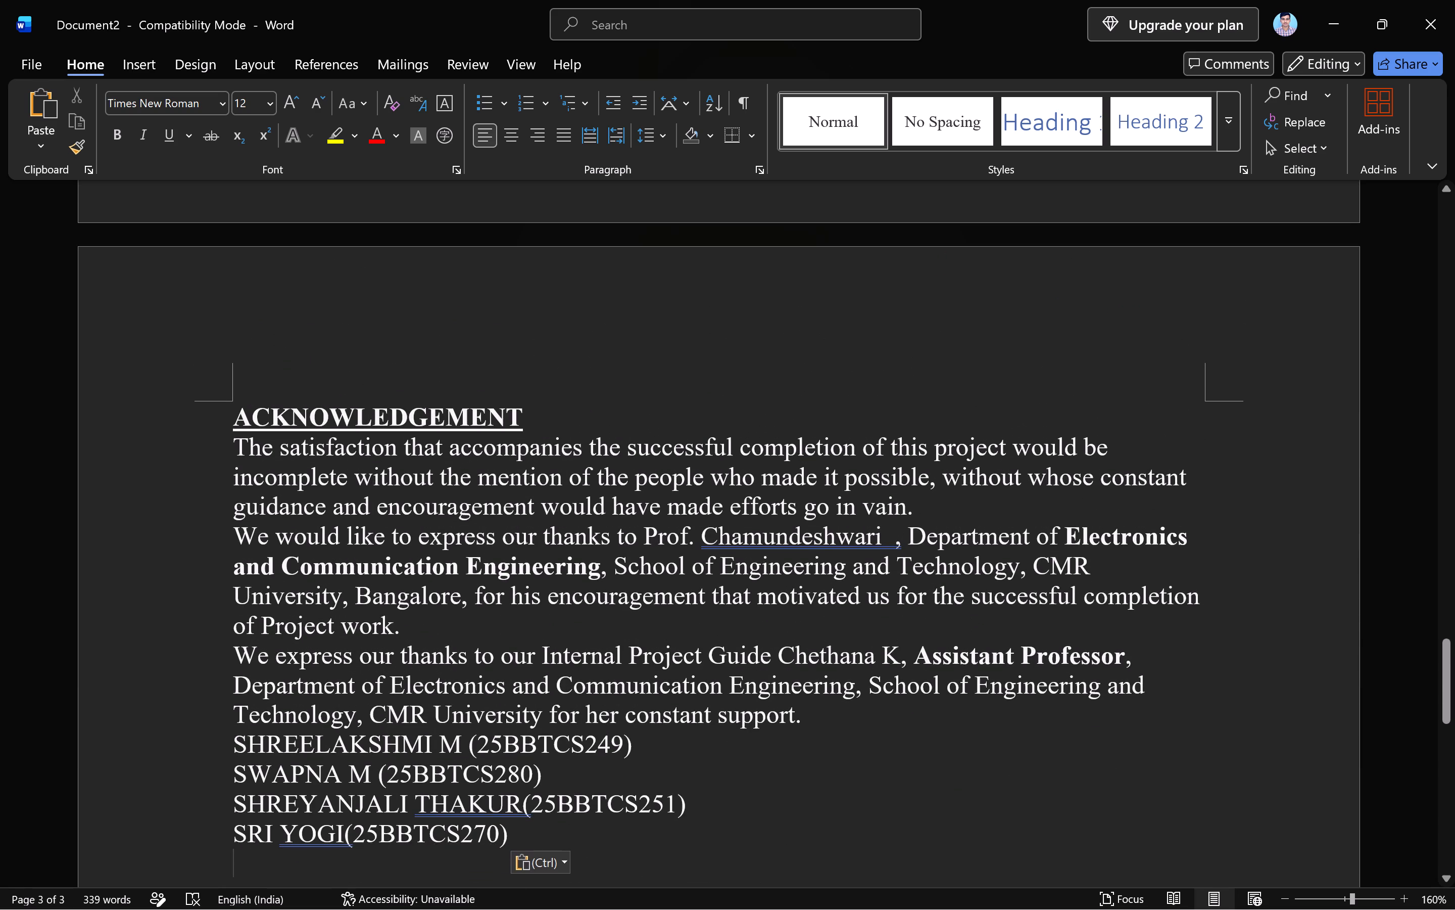
{"action": "left_click", "coordinate": [536, 417]}
{"action": "left_click", "coordinate": [481, 413]}
{"action": "key", "text": "ctrl+e"}
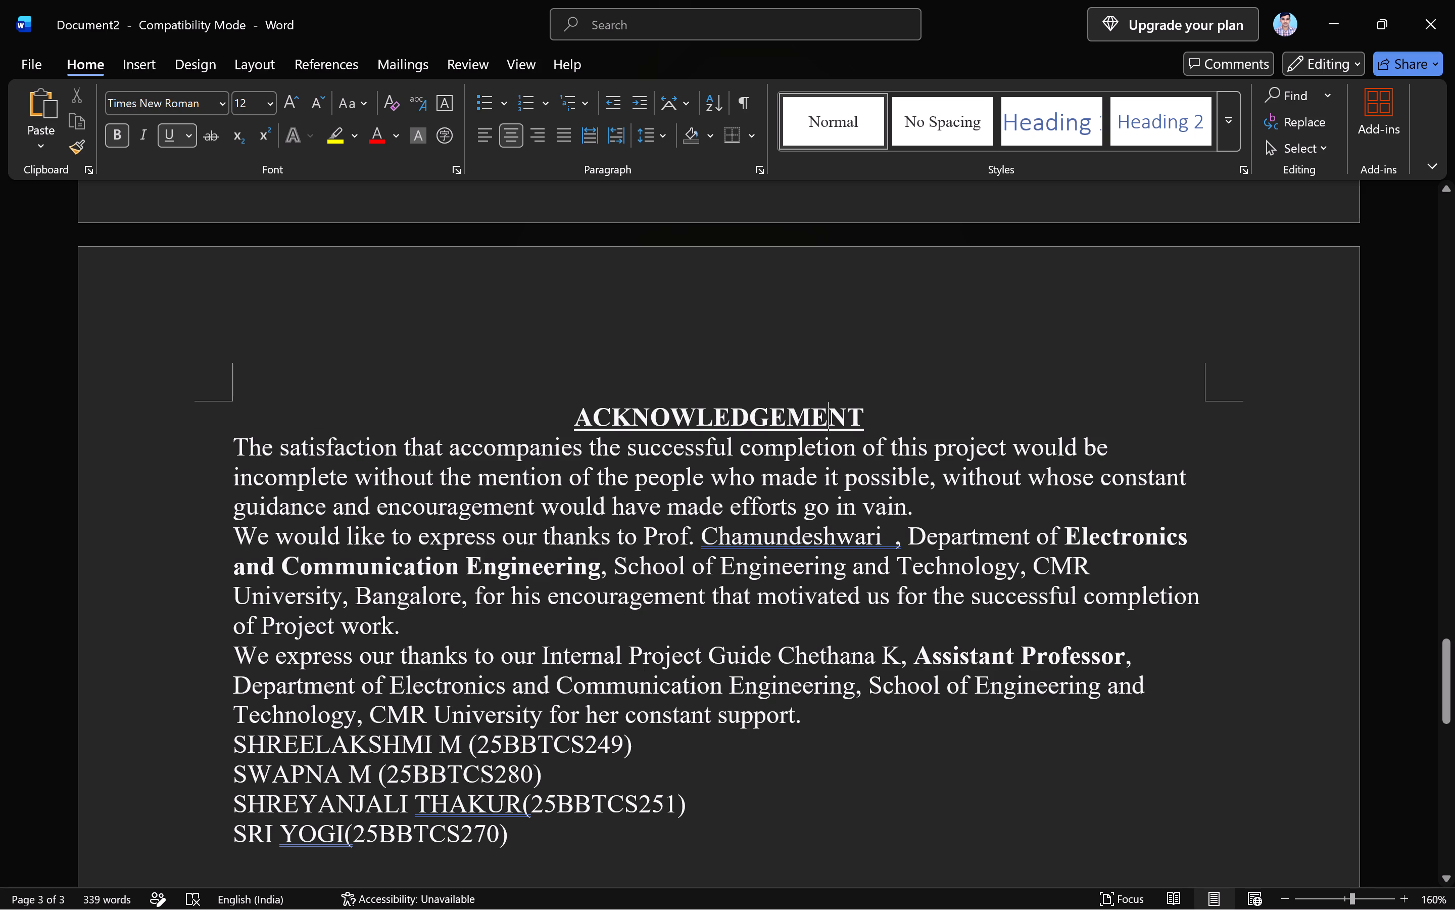
Insert one blank line after the ACKNOWLEDGEMENT heading and after each of the first two acknowledgement paragraphs.
{"action": "left_click", "coordinate": [884, 420]}
{"action": "key", "text": "Return"}
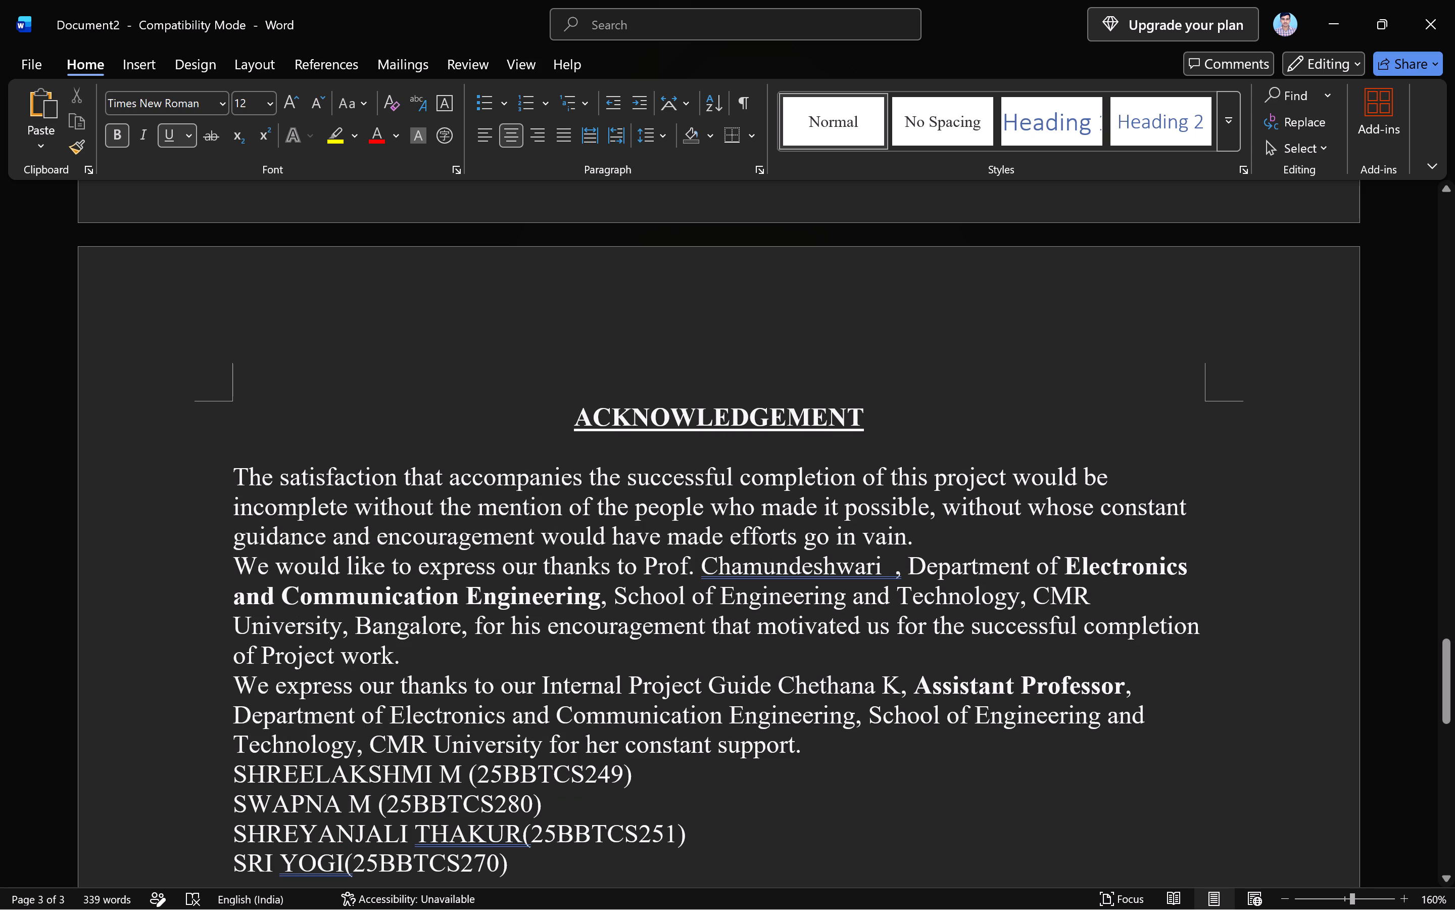
{"action": "left_click", "coordinate": [926, 537]}
{"action": "key", "text": "Return"}
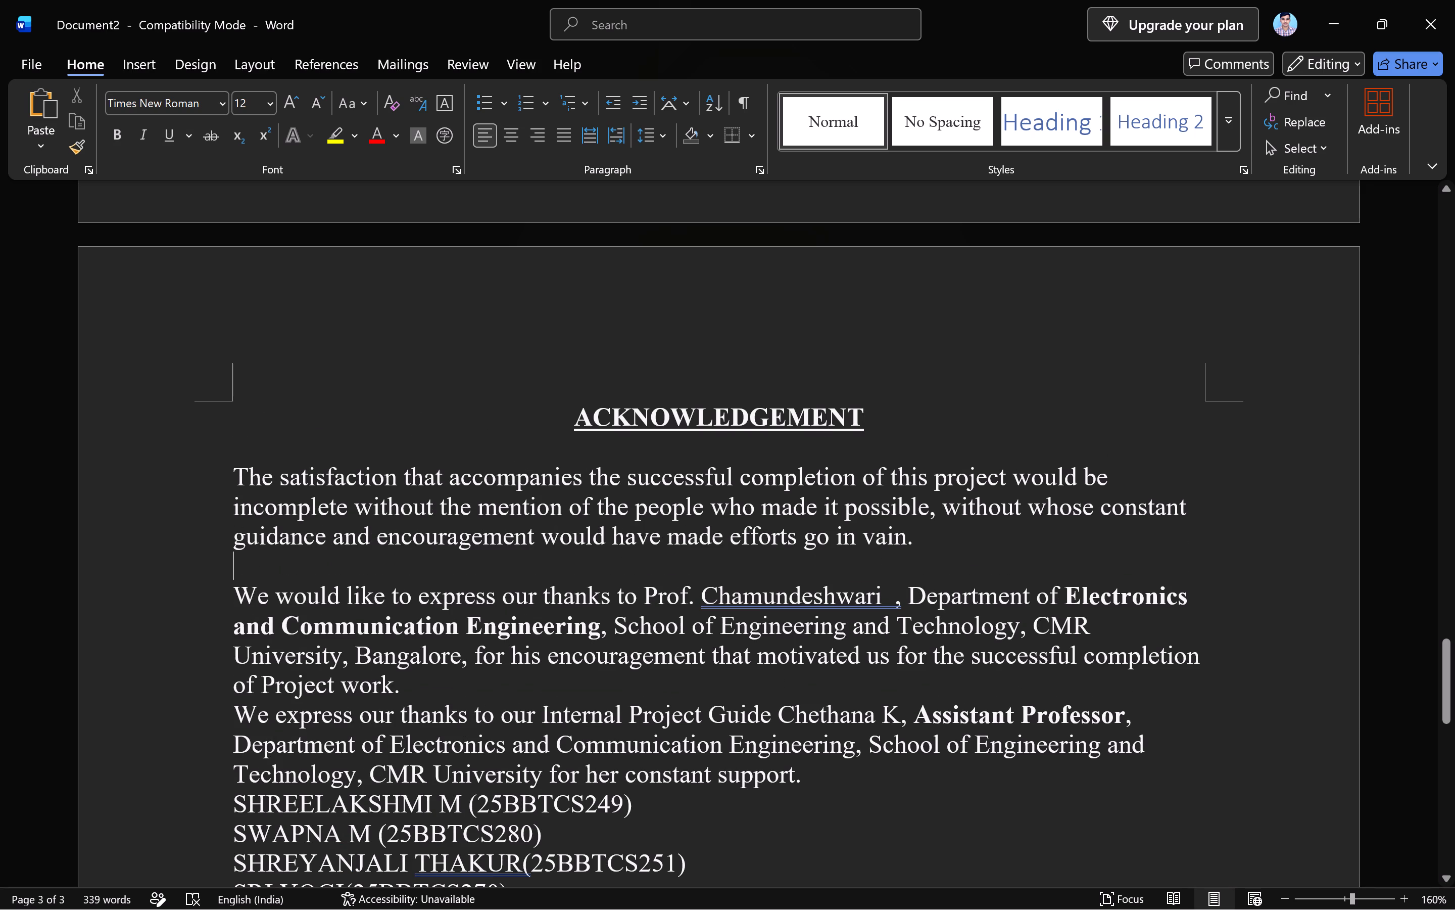
{"action": "left_click", "coordinate": [410, 684]}
{"action": "key", "text": "Return"}
Insert seven blank lines between the third acknowledgement paragraph and the list of student names.
{"action": "scroll", "coordinate": [500, 688], "scroll_direction": "down", "scroll_amount": 2}
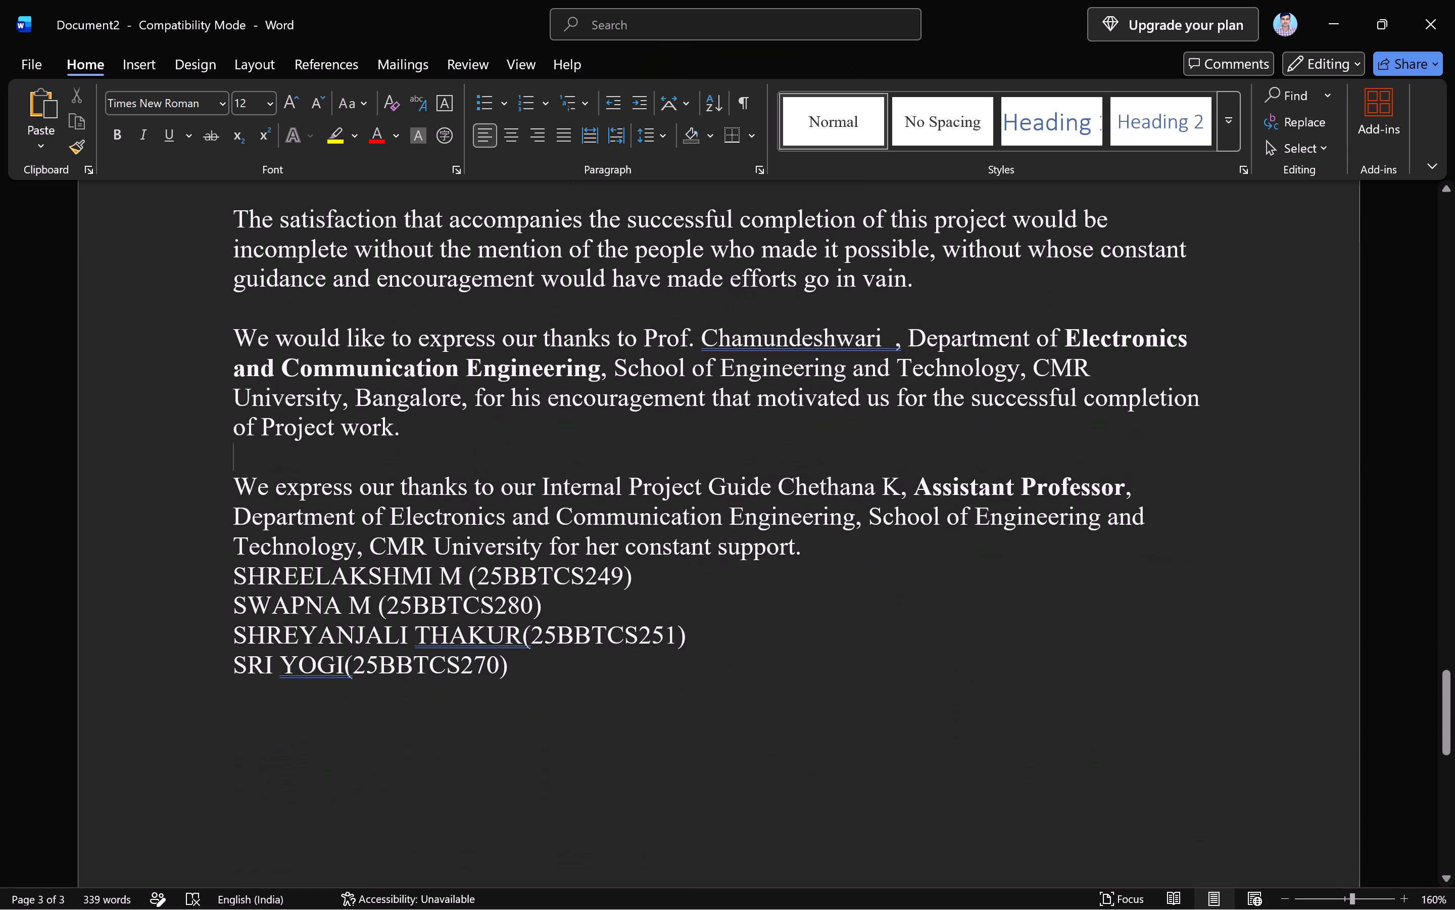
{"action": "left_click", "coordinate": [816, 553]}
{"action": "key", "text": "Return"}
{"action": "key", "text": "Return"}
{"action": "key", "text": "Return"}
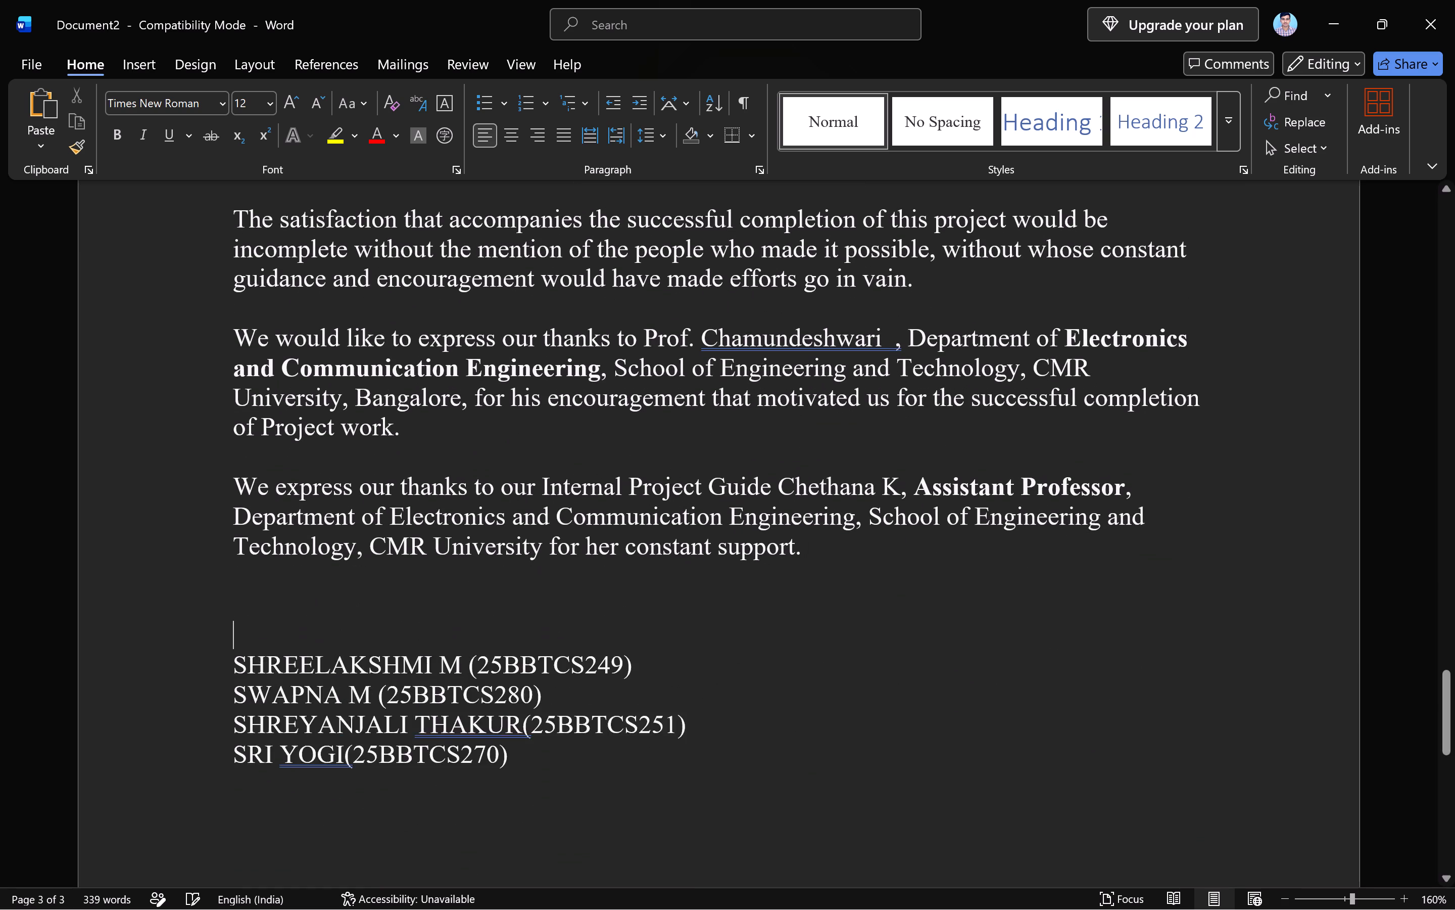
{"action": "key", "text": "Return"}
{"action": "key", "text": "Return"}
{"action": "key", "text": "Return"}
{"action": "key", "text": "Return"}
In the second acknowledgement paragraph, replace the thanked professor's title and name with "HOD Dr." followed by the department head's name.
{"action": "scroll", "coordinate": [797, 569], "scroll_direction": "down", "scroll_amount": 4}
{"action": "scroll", "coordinate": [790, 574], "scroll_direction": "up", "scroll_amount": 3}
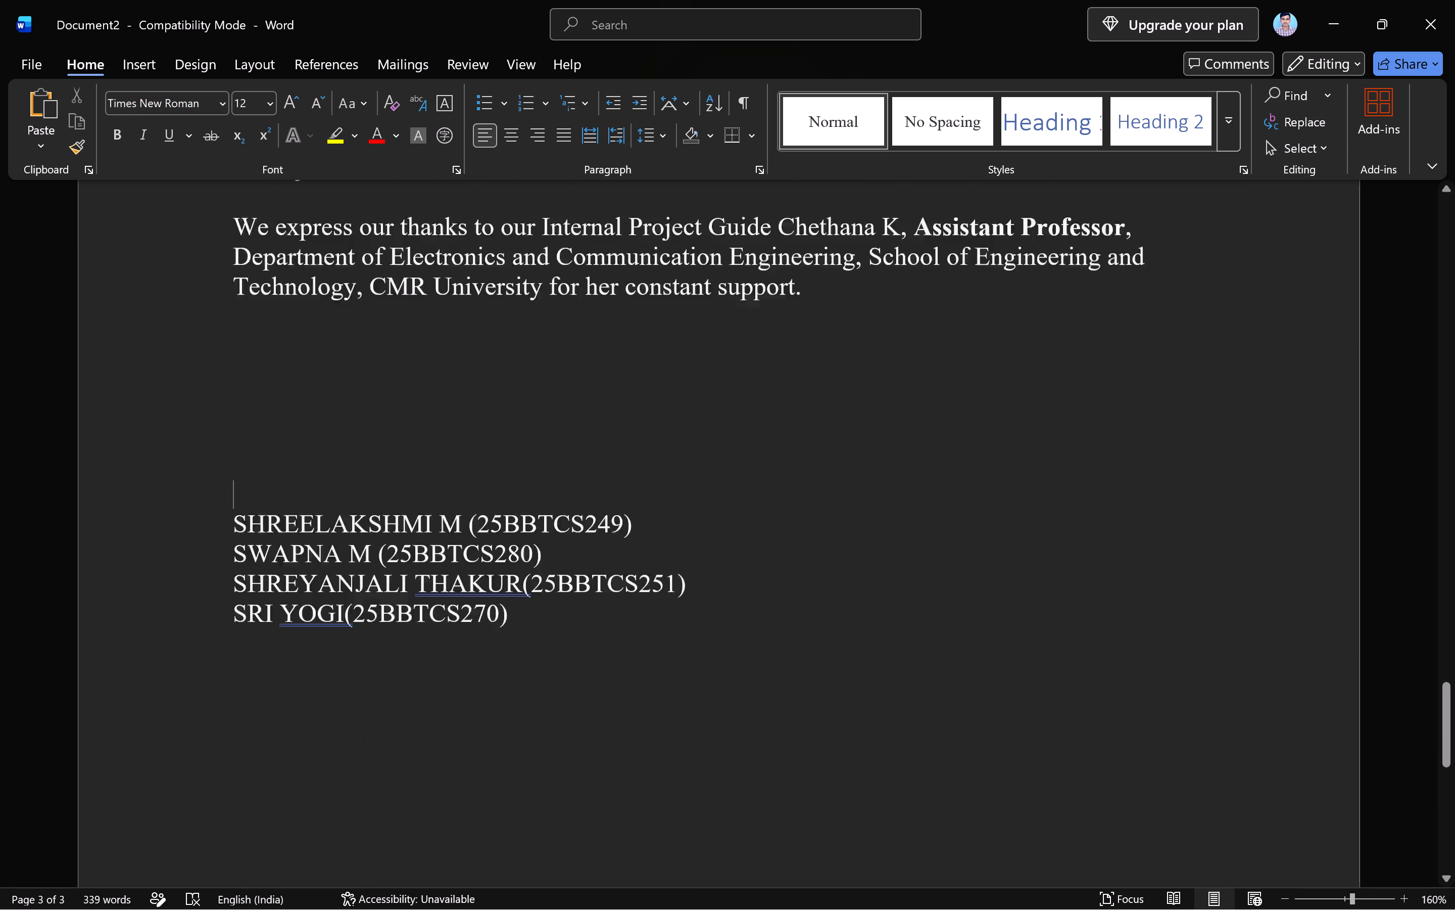
{"action": "scroll", "coordinate": [790, 574], "scroll_direction": "up", "scroll_amount": 3}
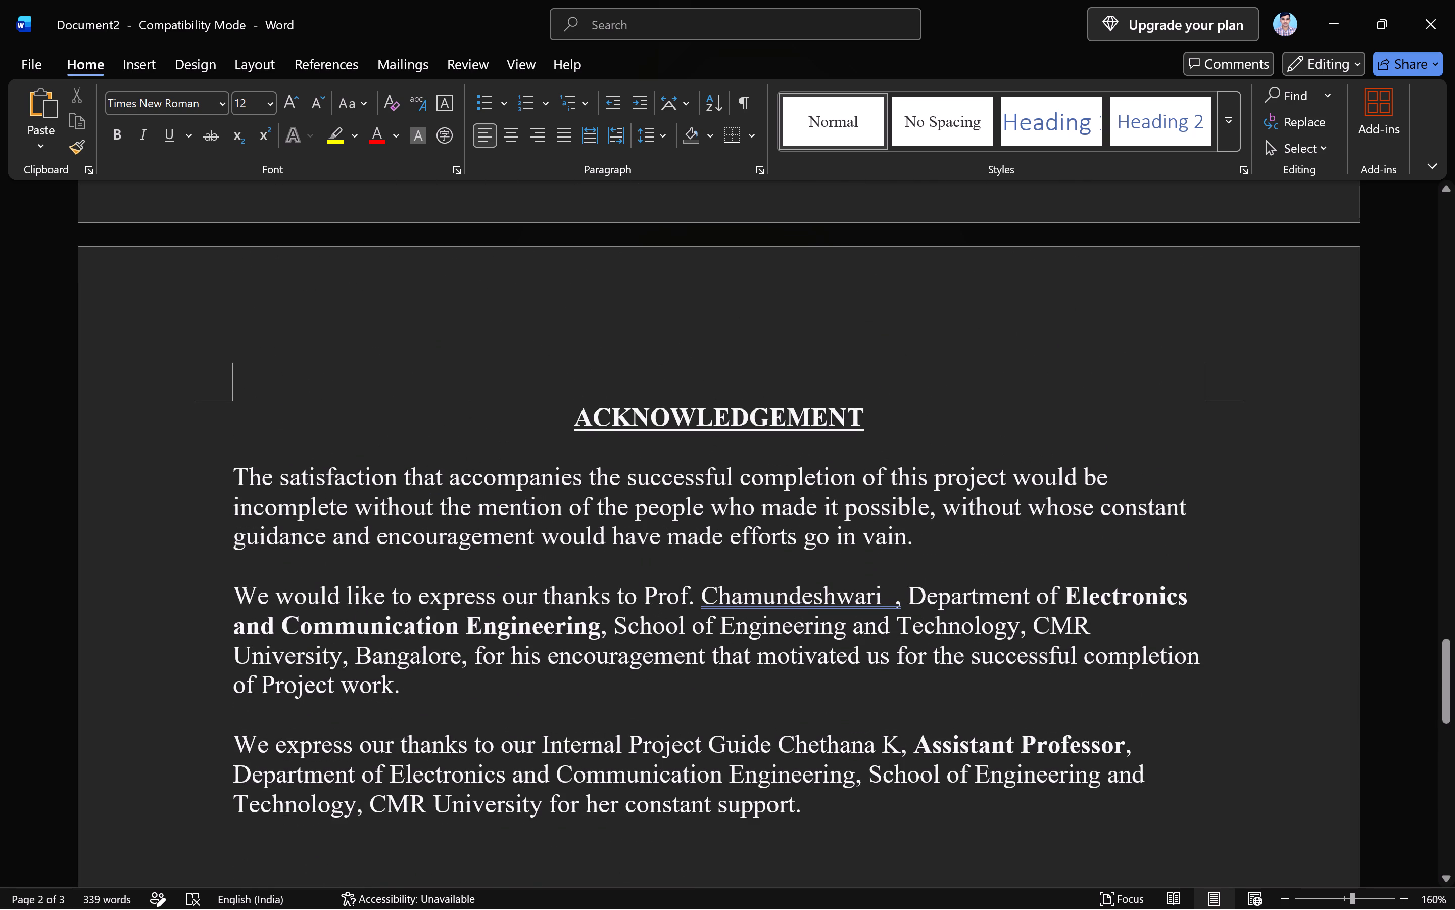
{"action": "left_click_drag", "start_coordinate": [893, 598], "coordinate": [626, 589]}
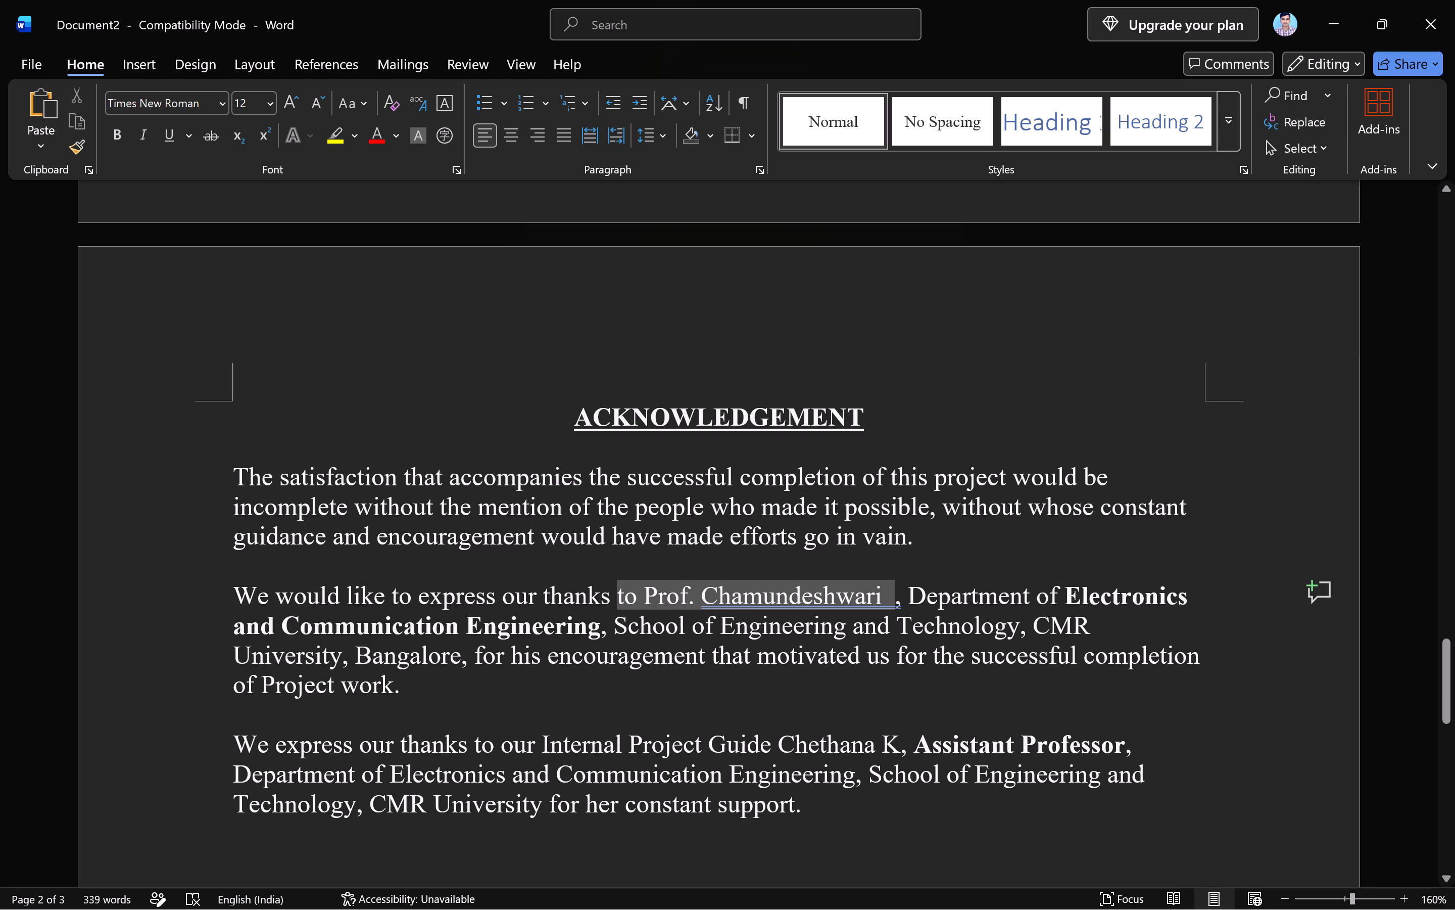
{"action": "left_click_drag", "start_coordinate": [626, 589], "coordinate": [646, 593]}
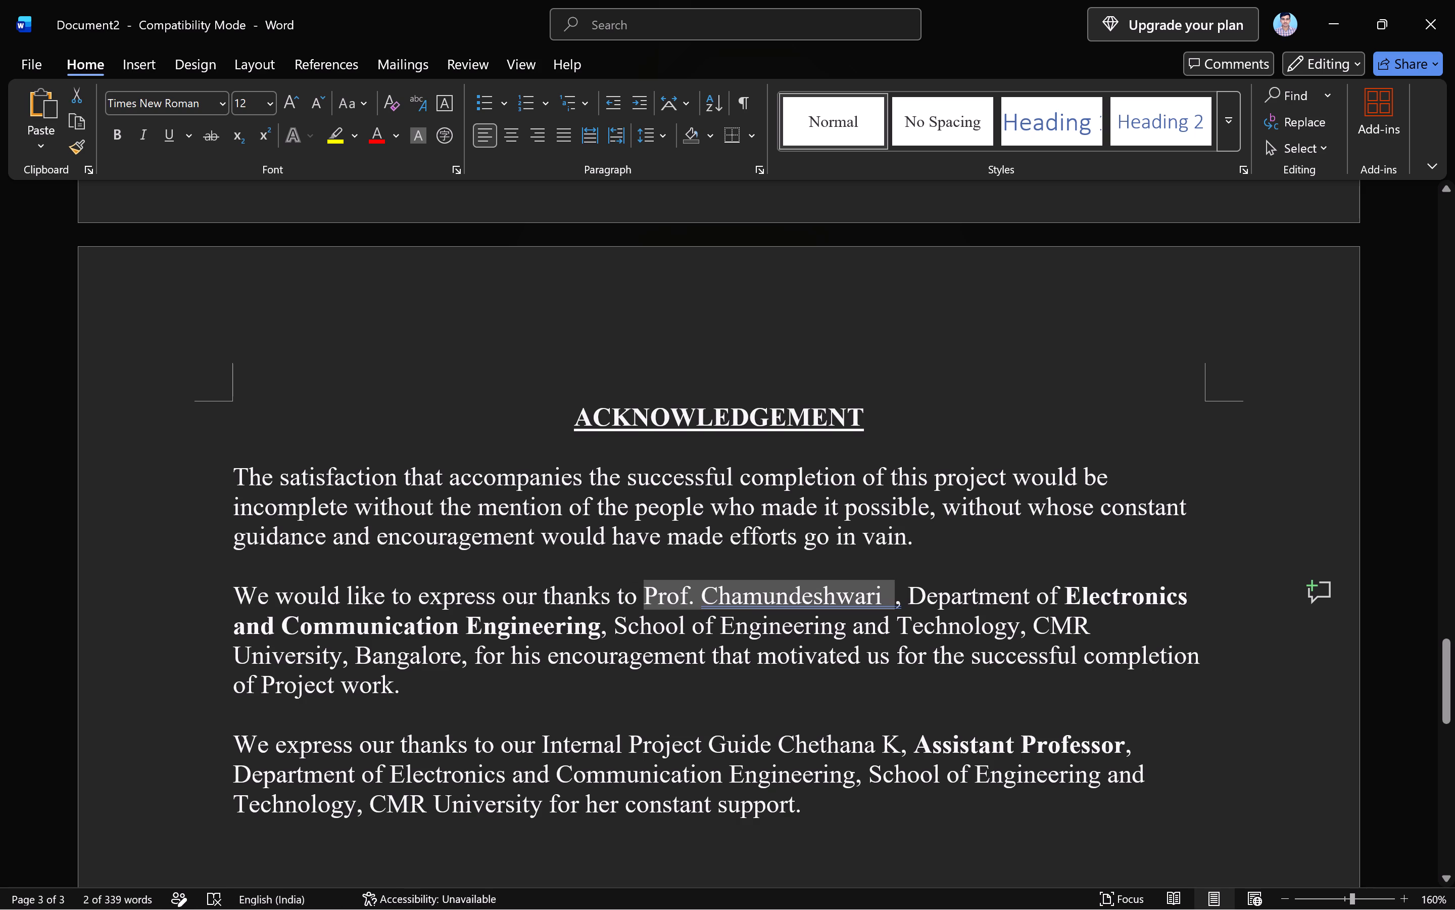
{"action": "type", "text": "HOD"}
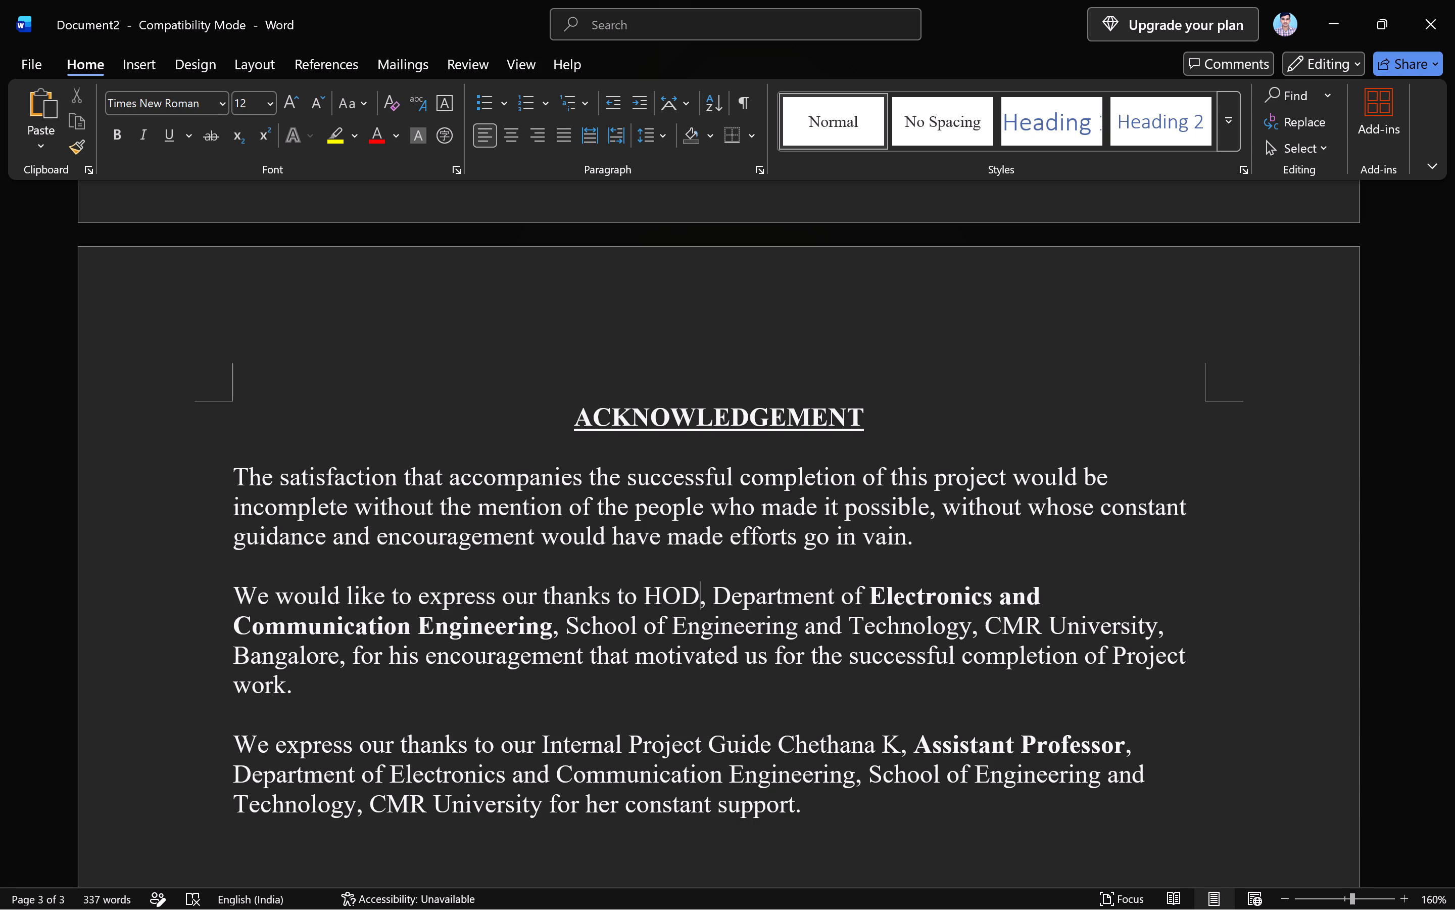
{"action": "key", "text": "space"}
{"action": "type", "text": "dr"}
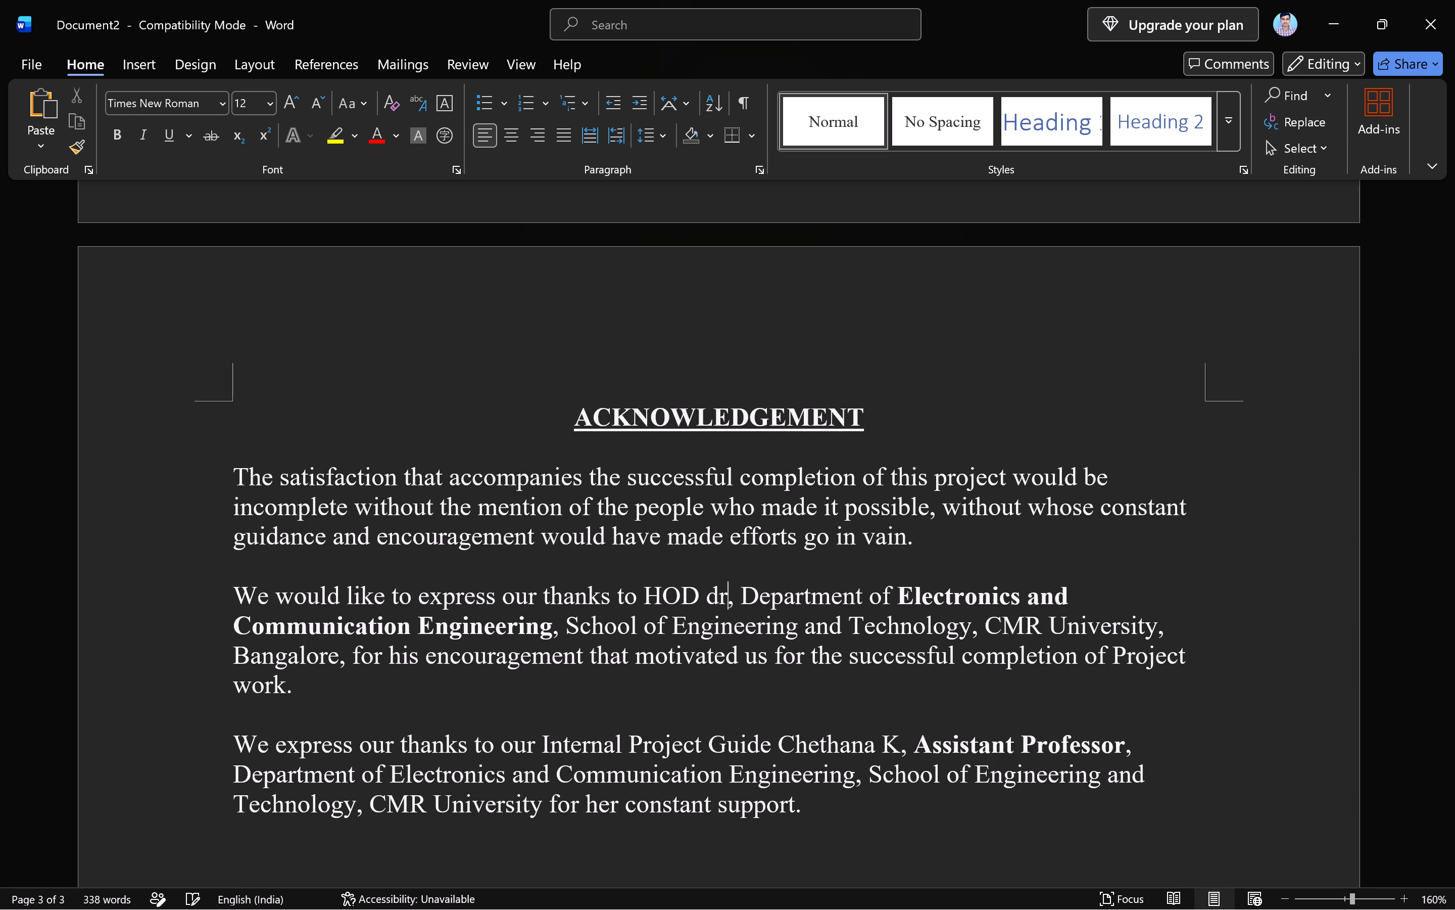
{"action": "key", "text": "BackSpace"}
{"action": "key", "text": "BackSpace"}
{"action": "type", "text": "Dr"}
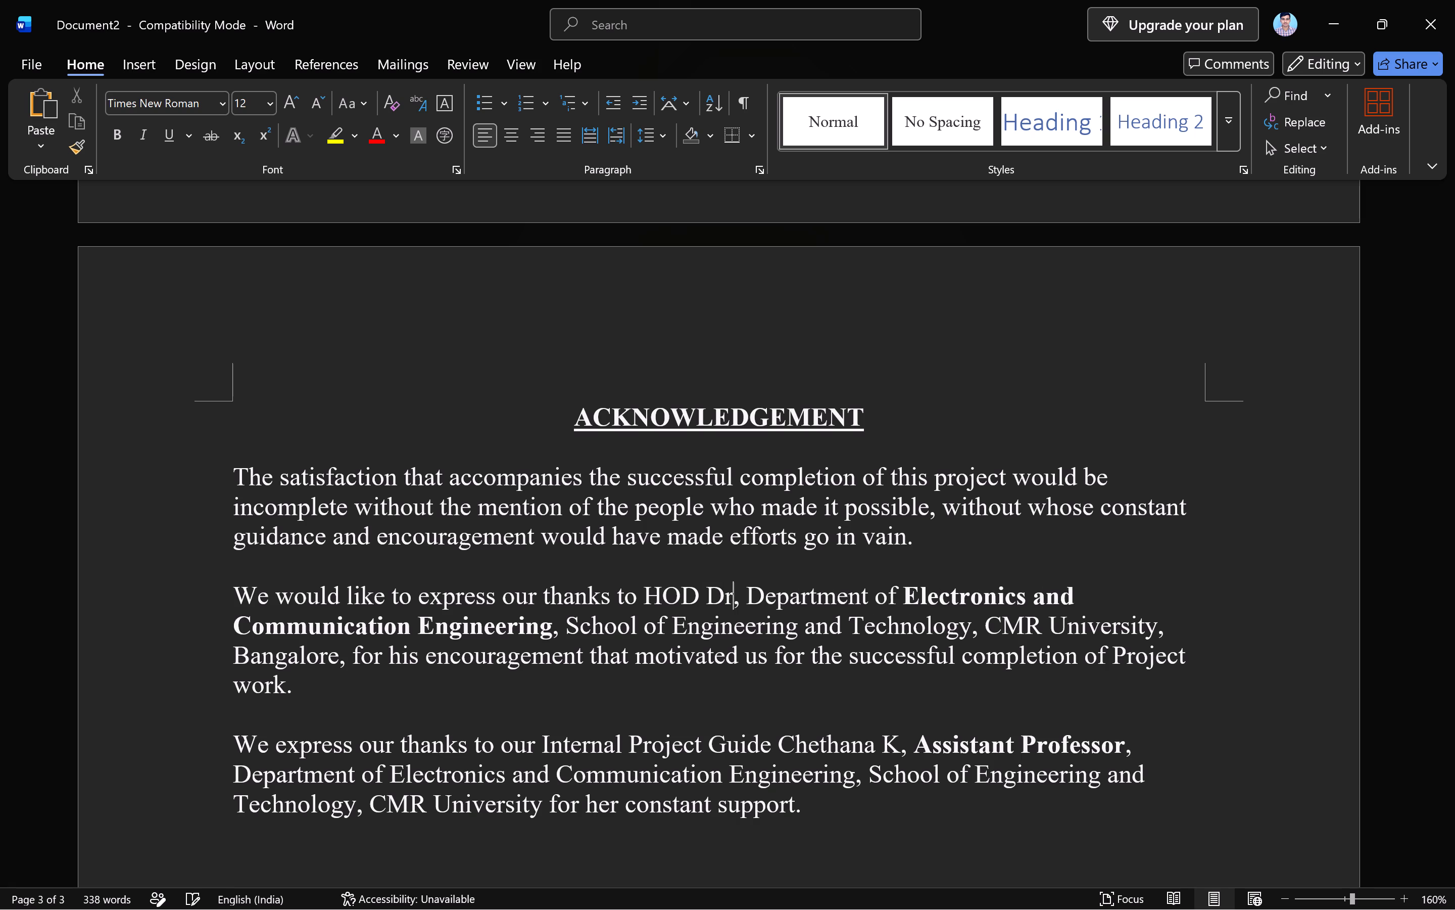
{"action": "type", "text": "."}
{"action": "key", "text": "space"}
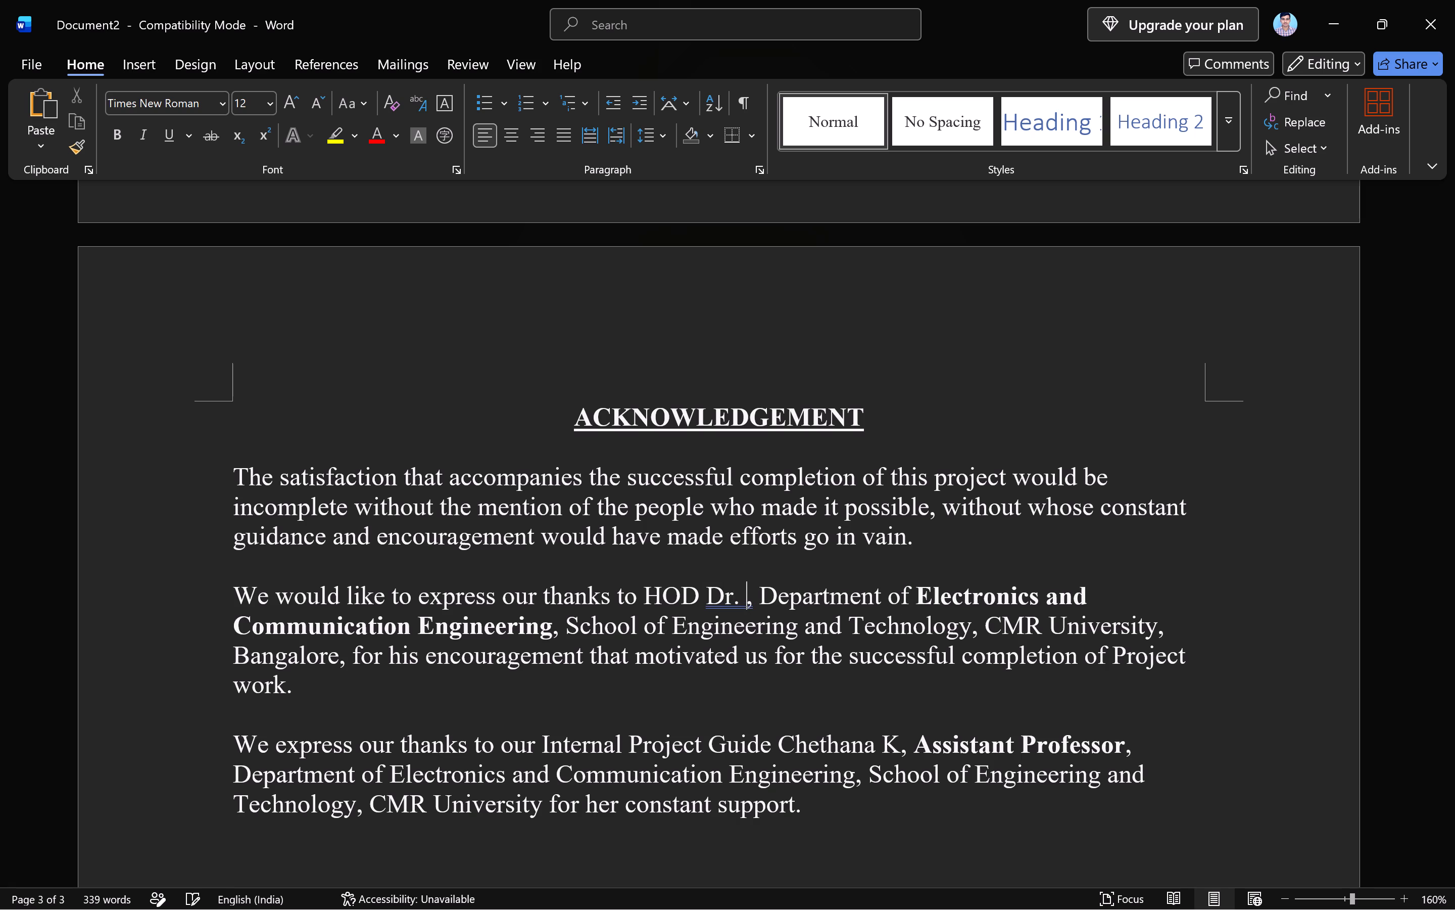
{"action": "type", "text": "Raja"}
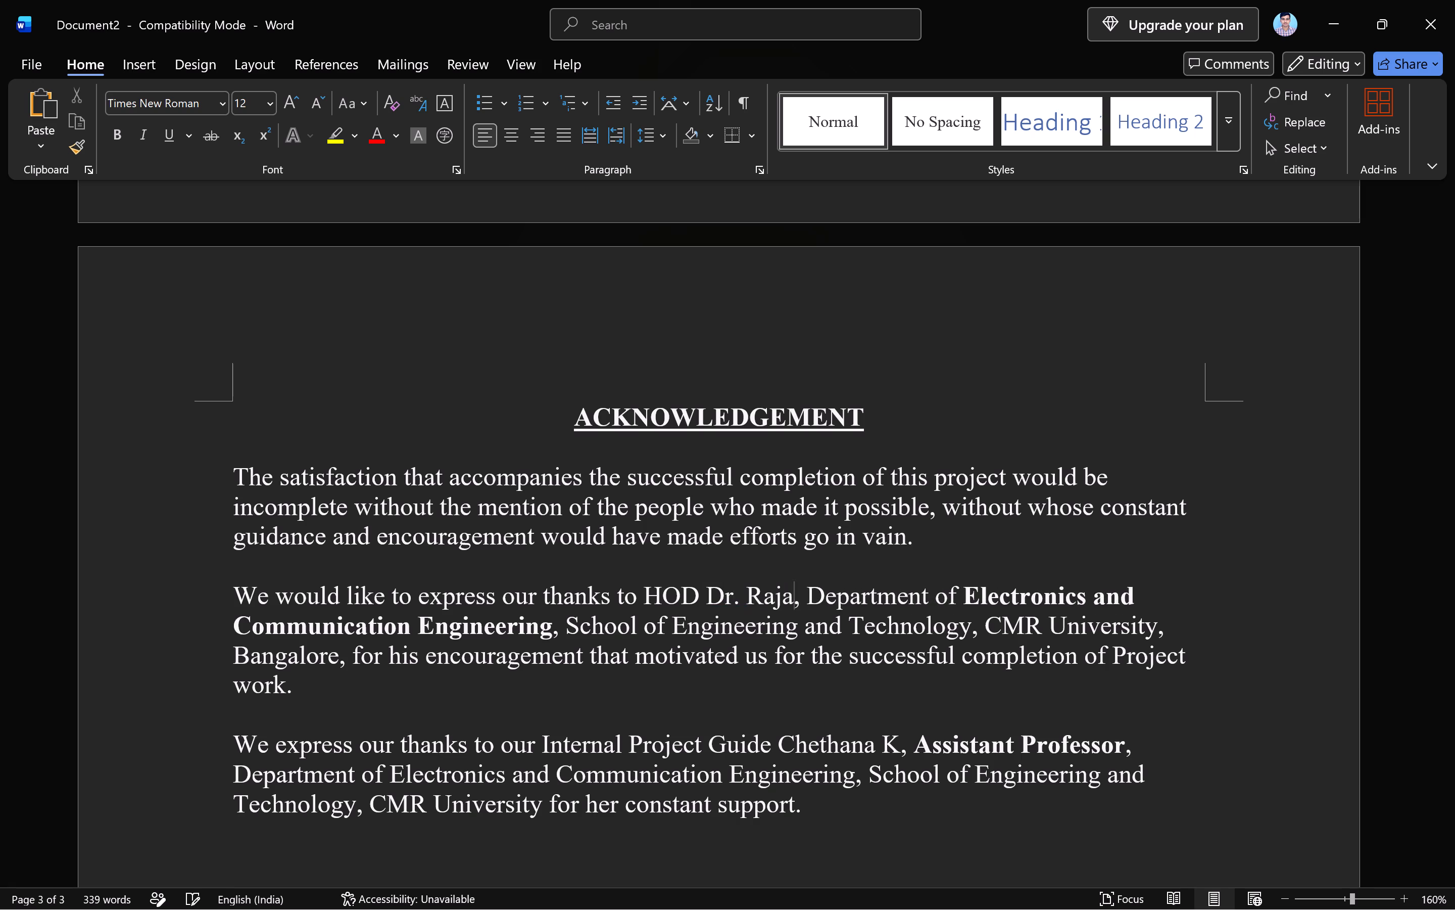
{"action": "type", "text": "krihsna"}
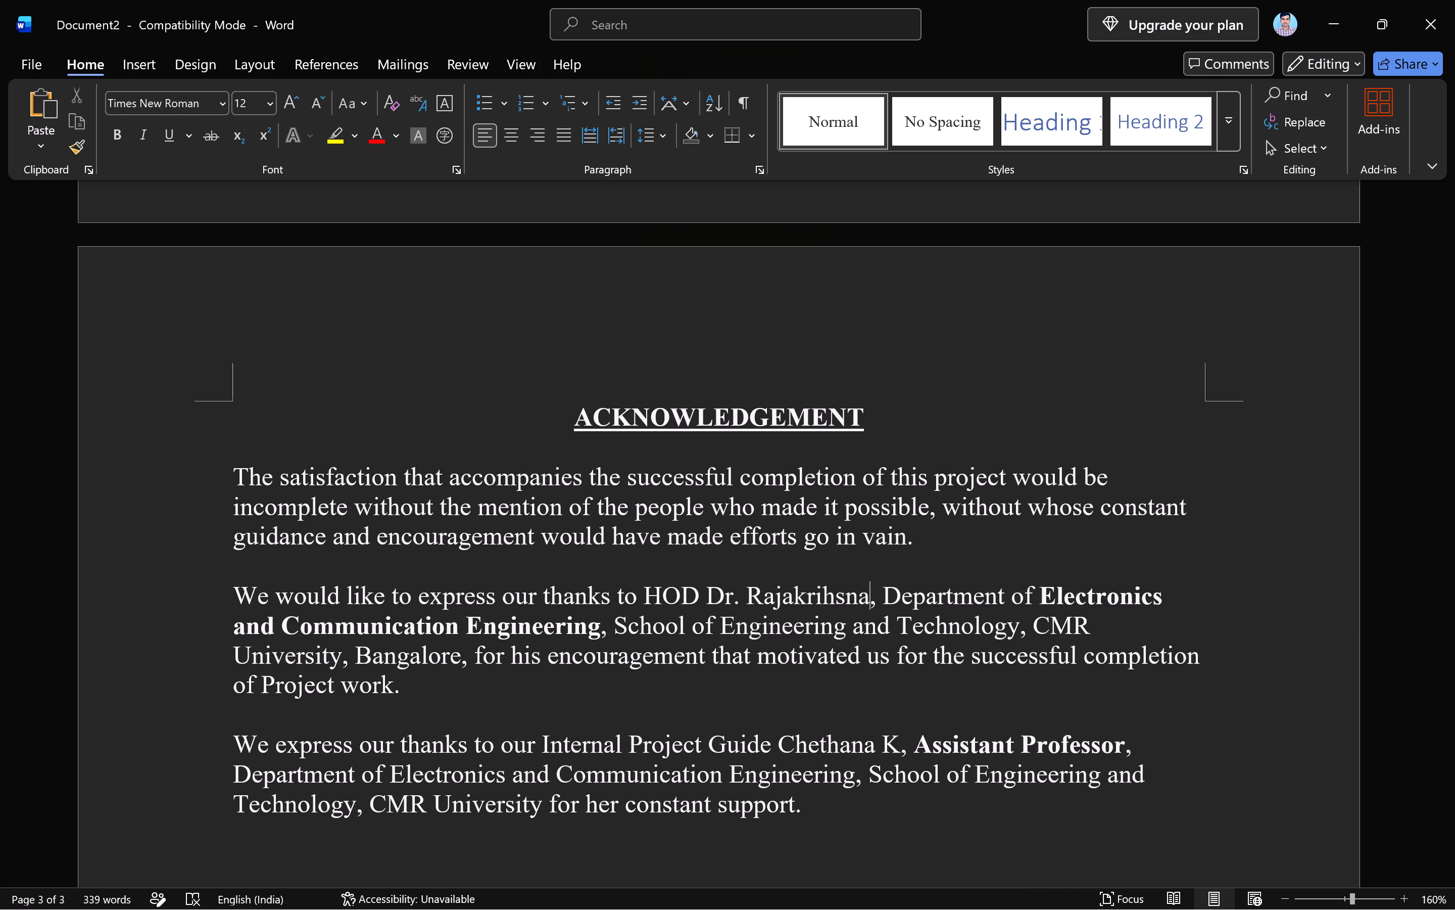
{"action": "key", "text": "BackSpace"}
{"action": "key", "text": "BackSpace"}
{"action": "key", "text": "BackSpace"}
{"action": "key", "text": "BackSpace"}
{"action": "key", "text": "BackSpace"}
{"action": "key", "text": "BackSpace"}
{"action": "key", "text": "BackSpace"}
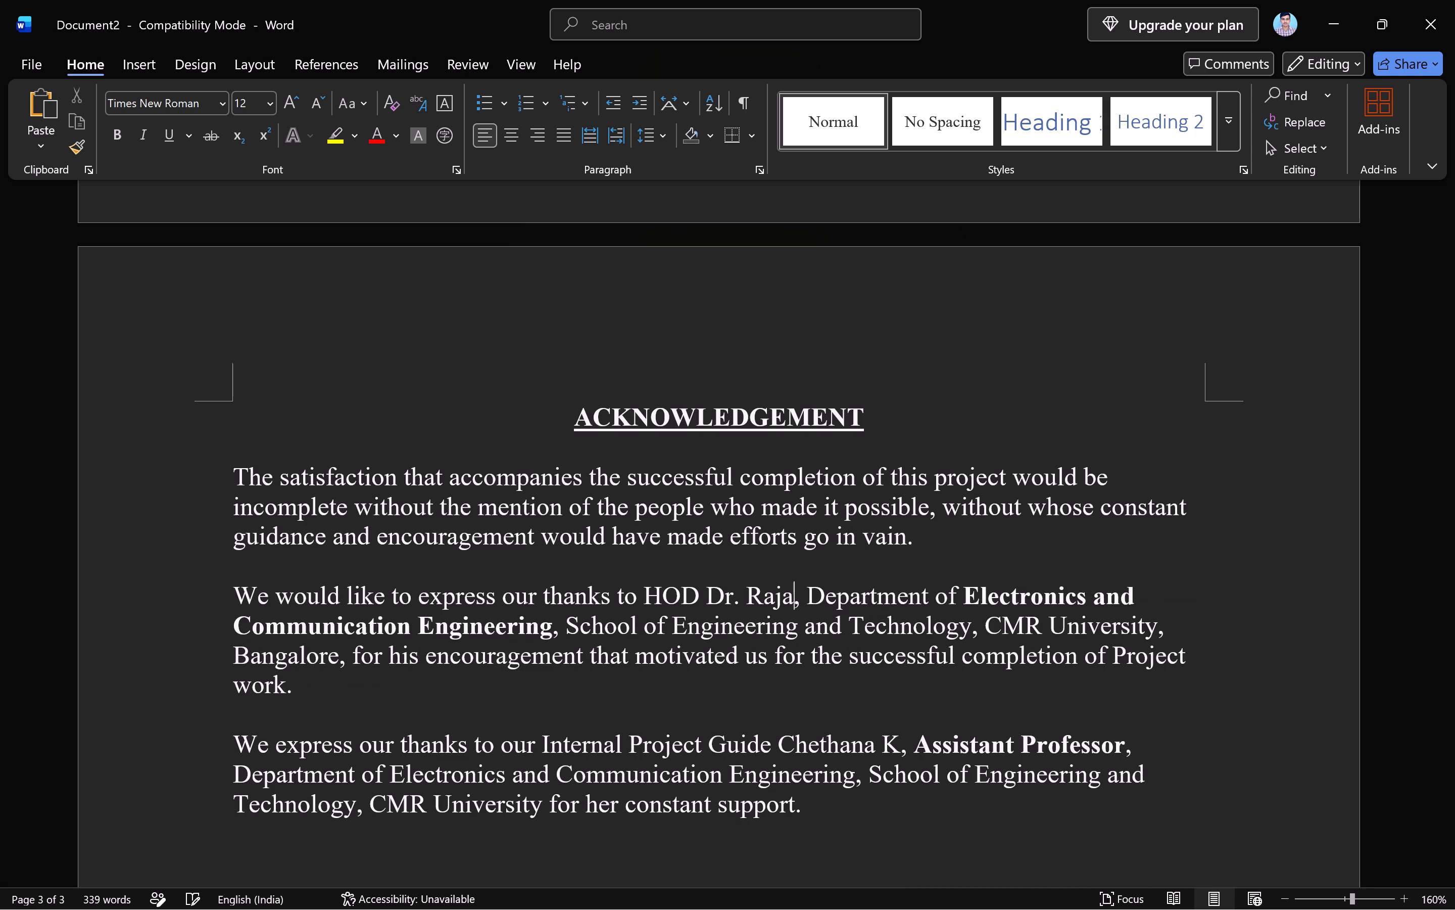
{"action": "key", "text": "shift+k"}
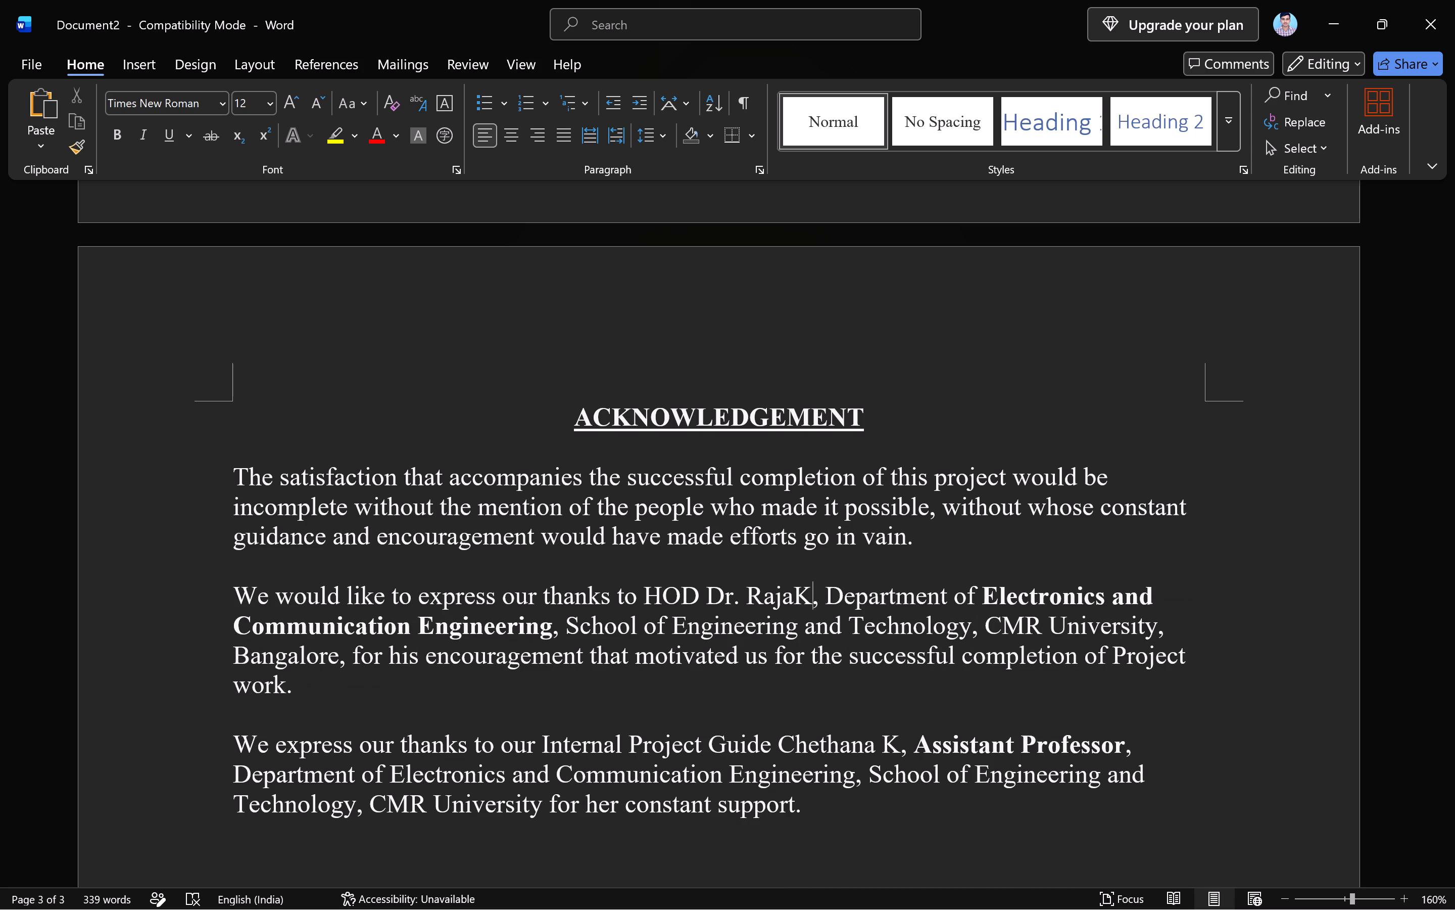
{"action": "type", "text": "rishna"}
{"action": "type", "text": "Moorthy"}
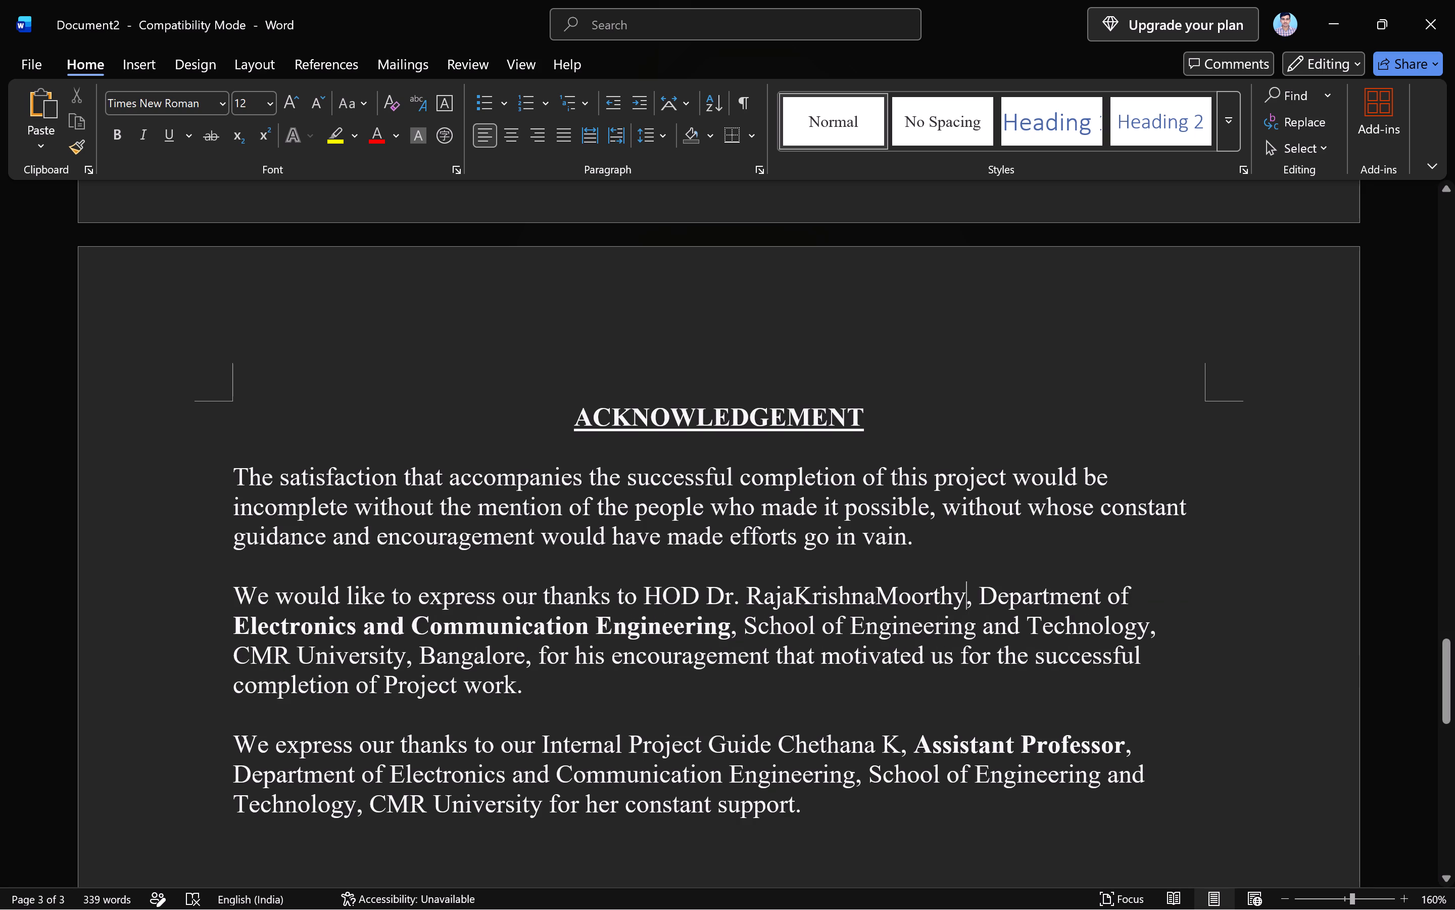
In the third acknowledgement paragraph, replace the Internal Project Guide's name with "Prof." followed by the professor name formerly in the second paragraph.
{"action": "left_click_drag", "start_coordinate": [778, 736], "coordinate": [782, 736]}
{"action": "left_click_drag", "start_coordinate": [782, 736], "coordinate": [905, 732]}
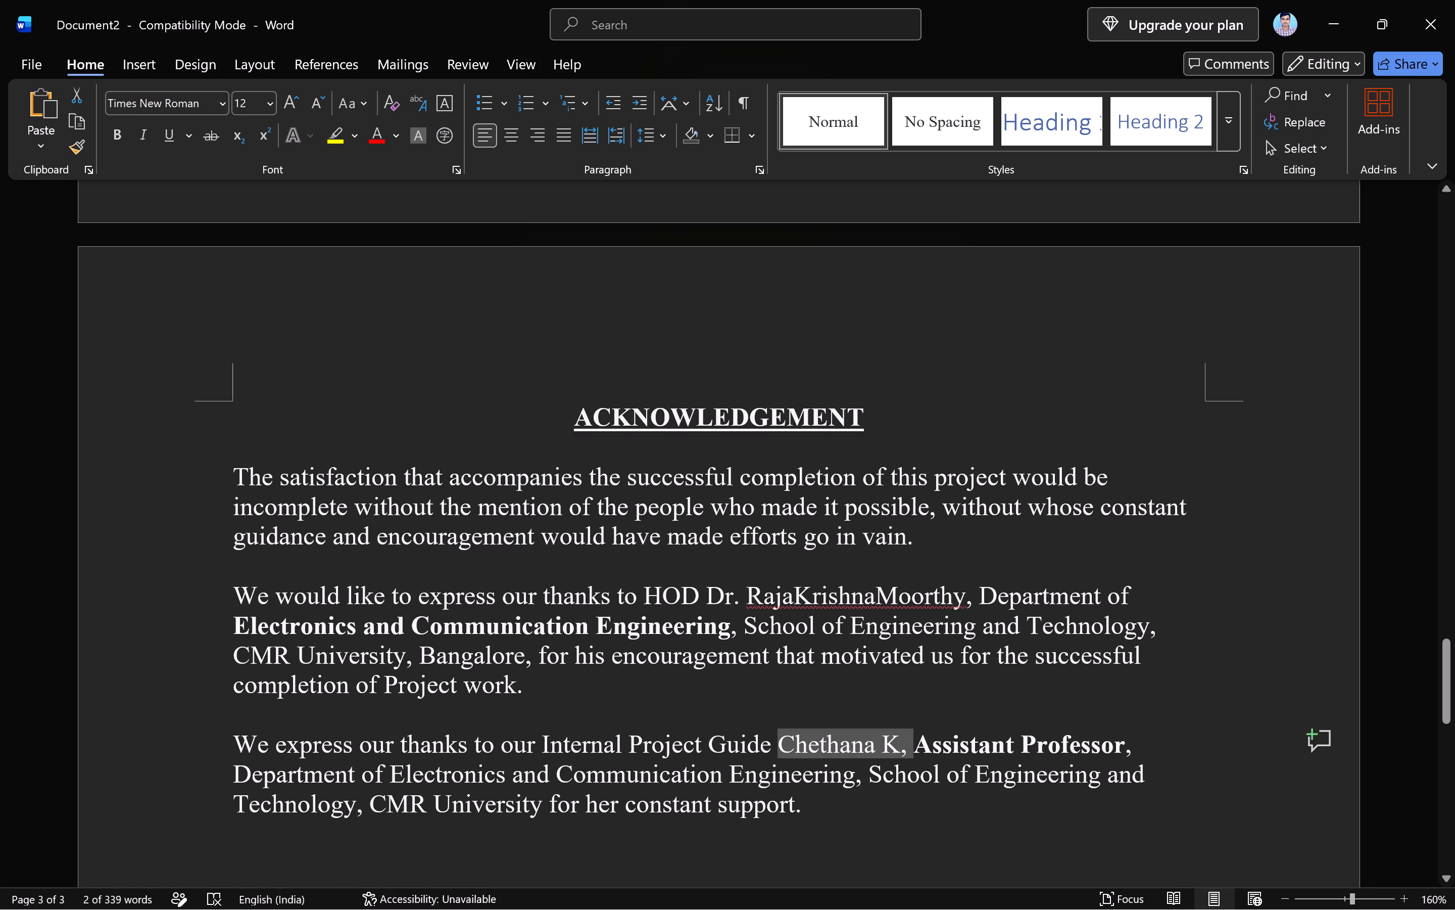
{"action": "key", "text": "shift+Left"}
{"action": "key", "text": "shift+Left"}
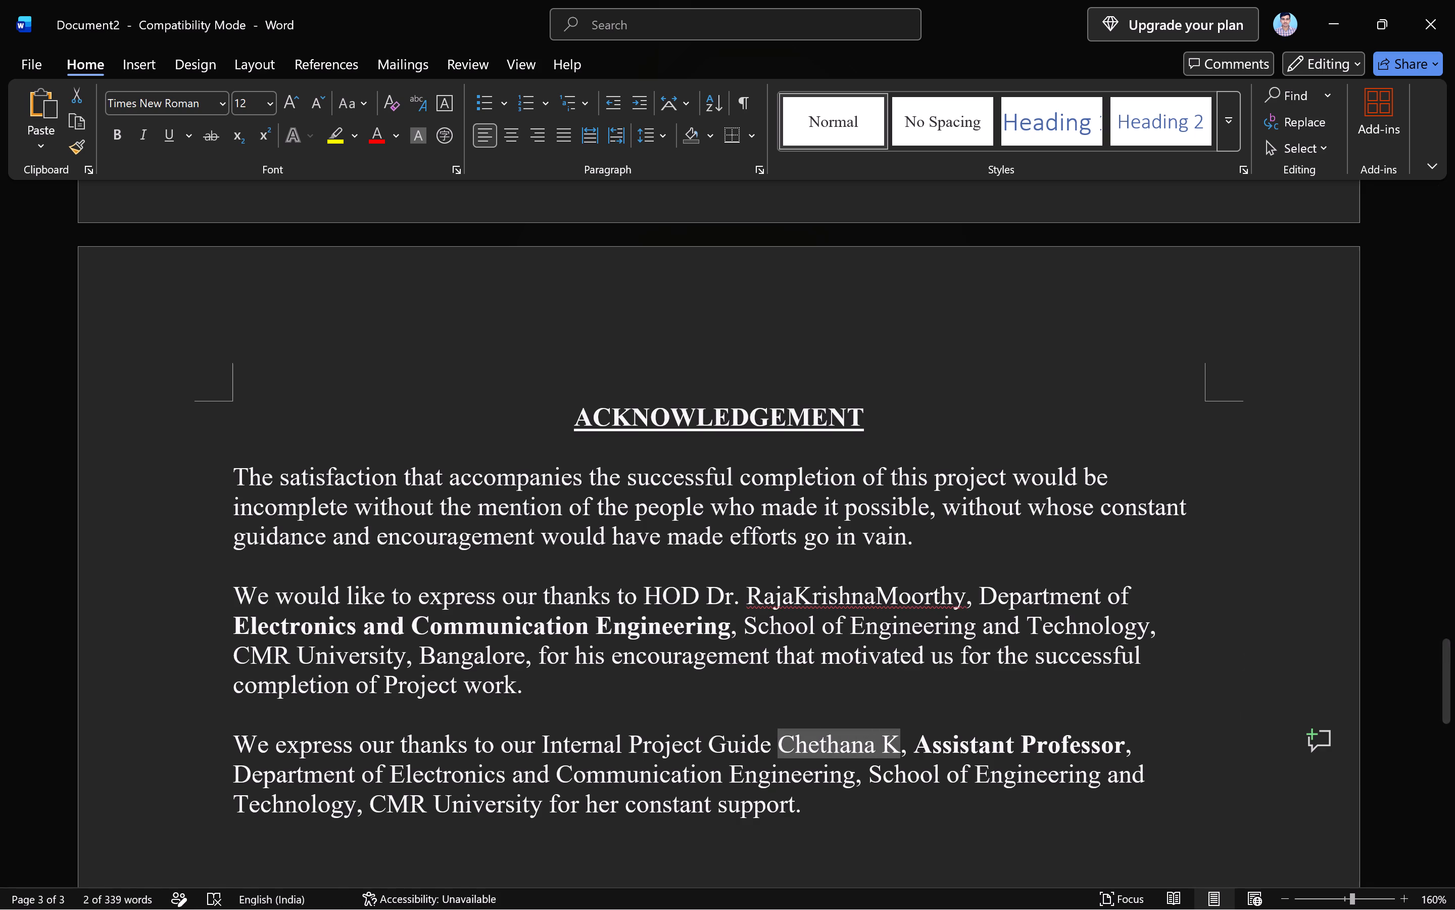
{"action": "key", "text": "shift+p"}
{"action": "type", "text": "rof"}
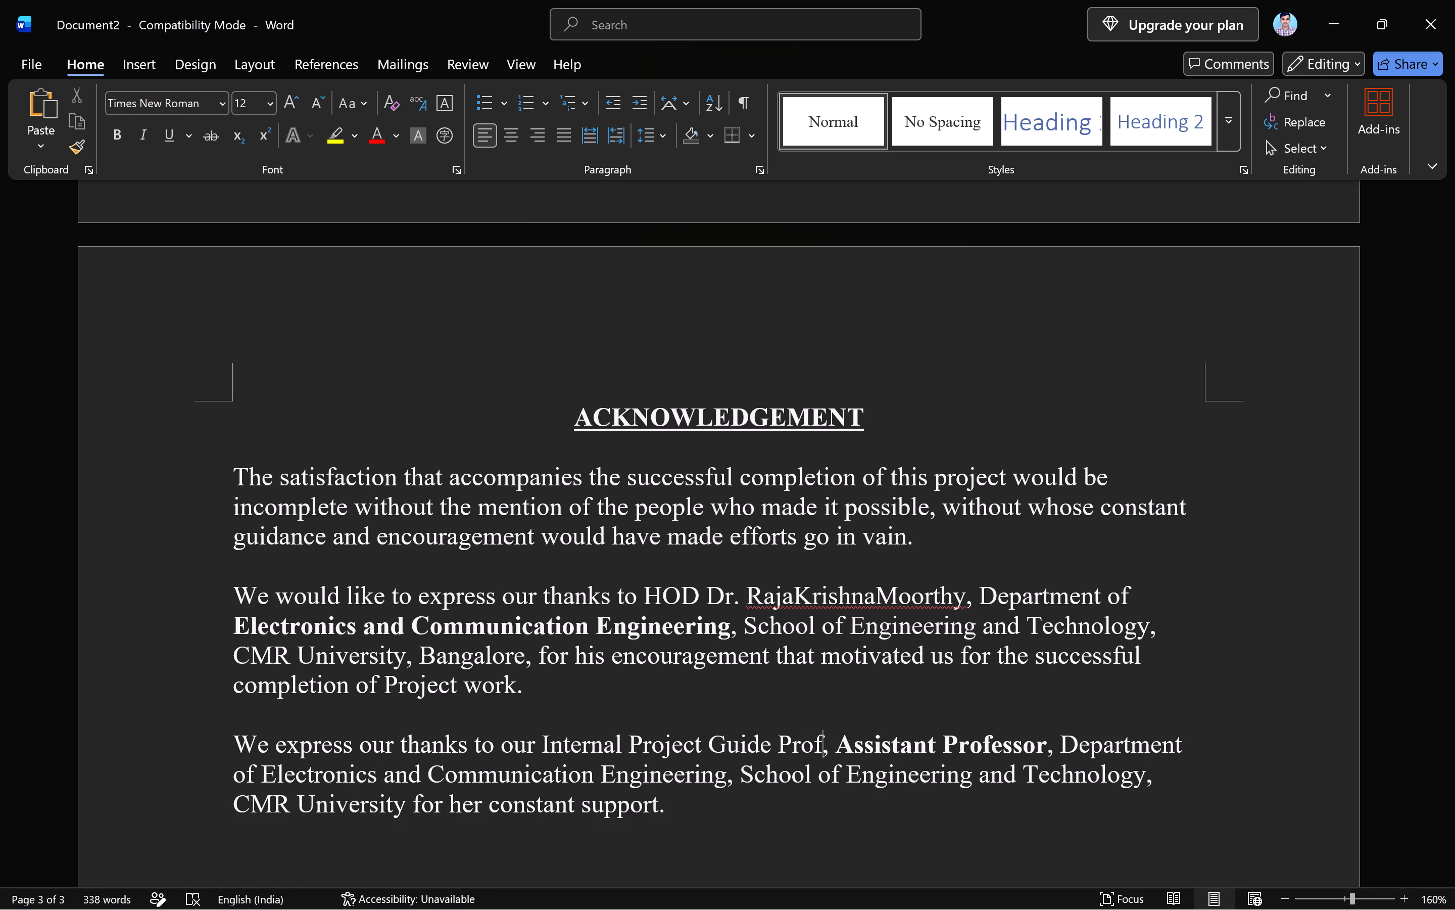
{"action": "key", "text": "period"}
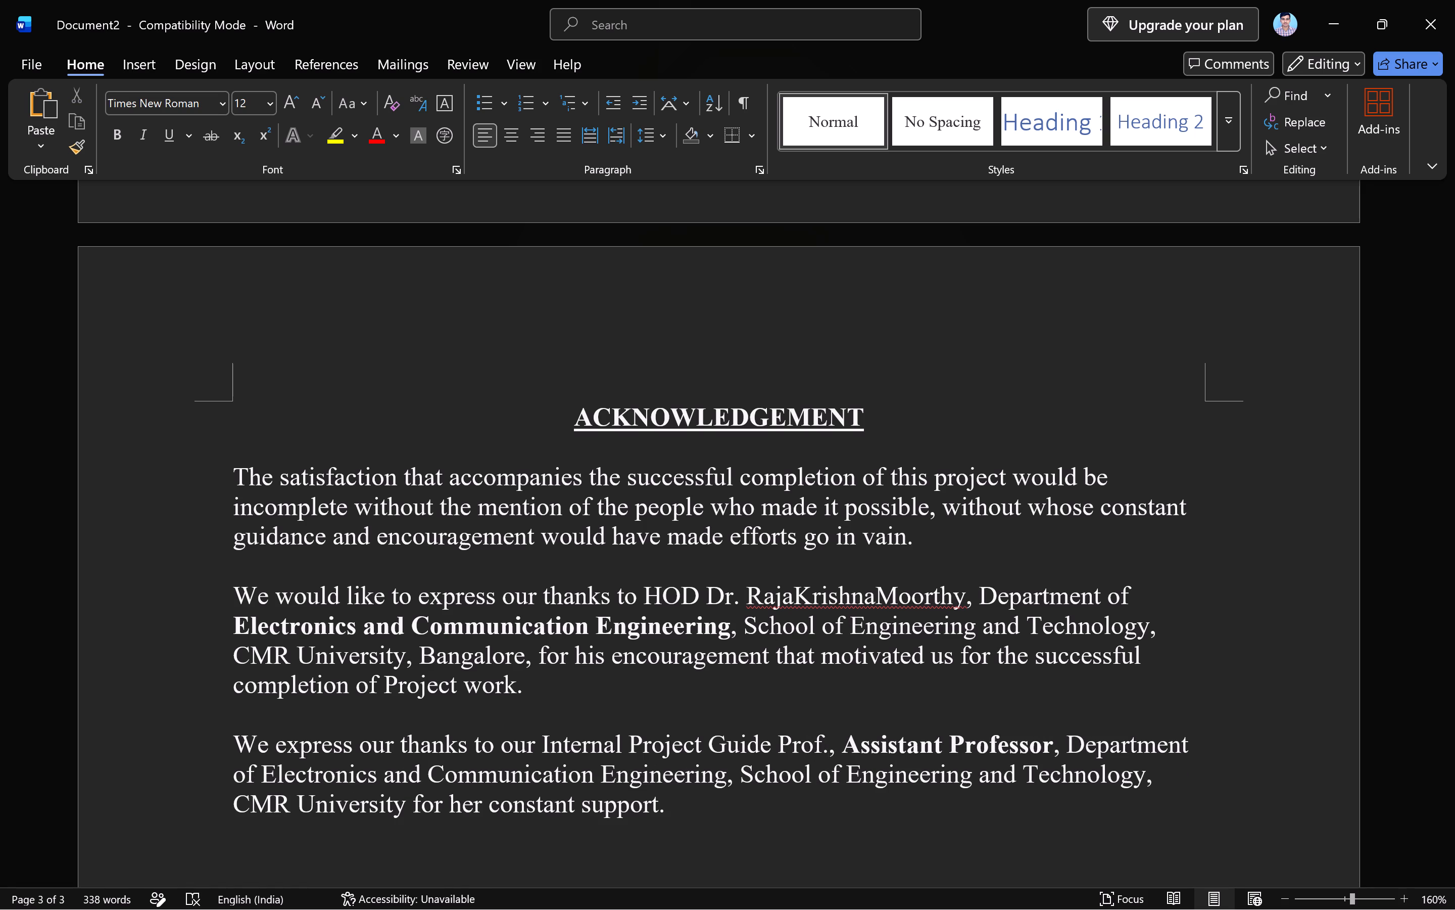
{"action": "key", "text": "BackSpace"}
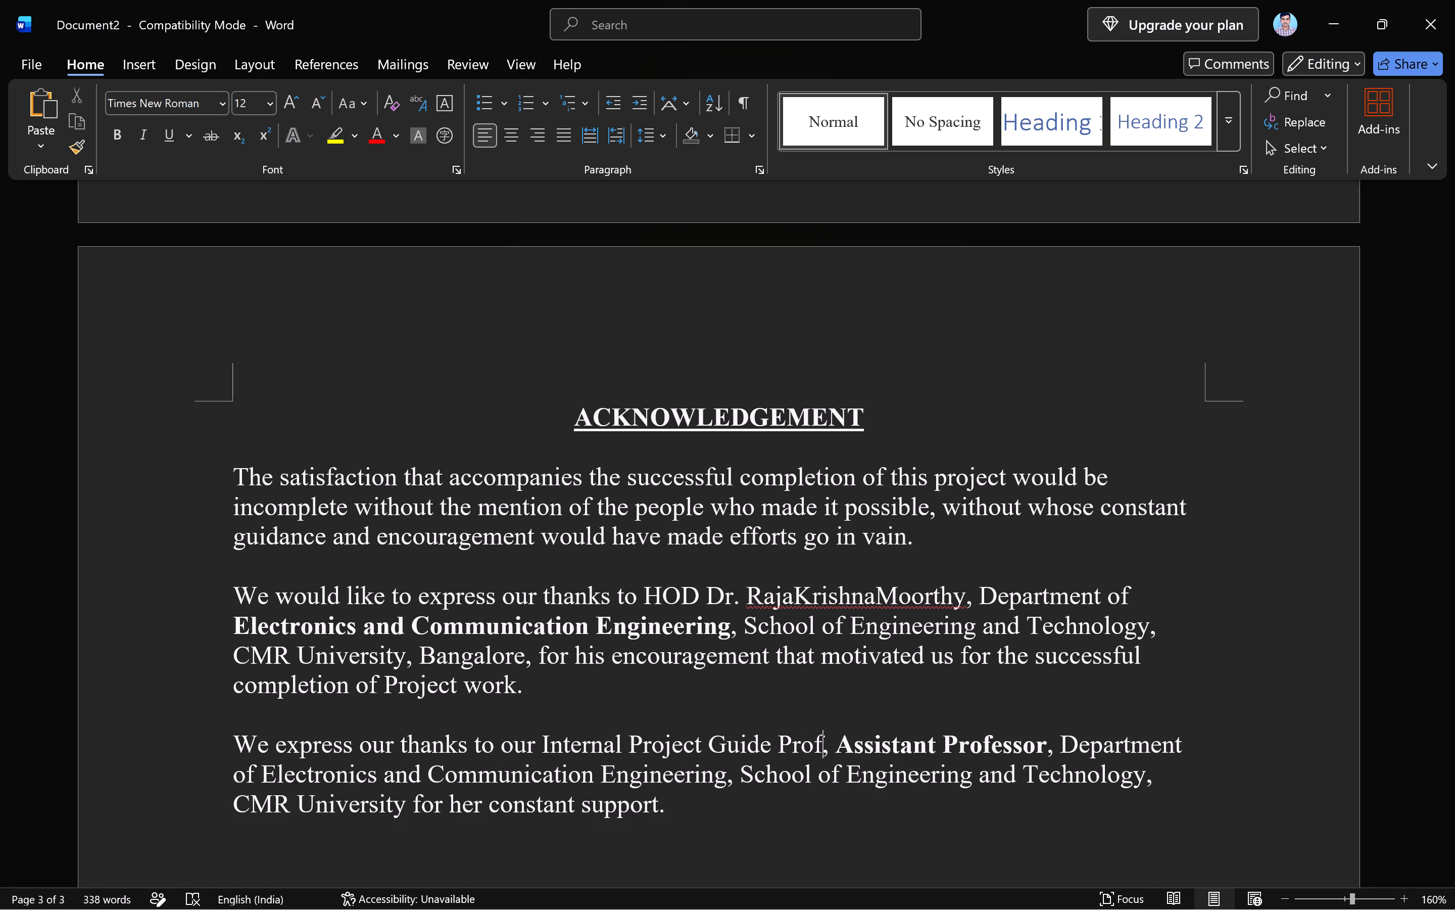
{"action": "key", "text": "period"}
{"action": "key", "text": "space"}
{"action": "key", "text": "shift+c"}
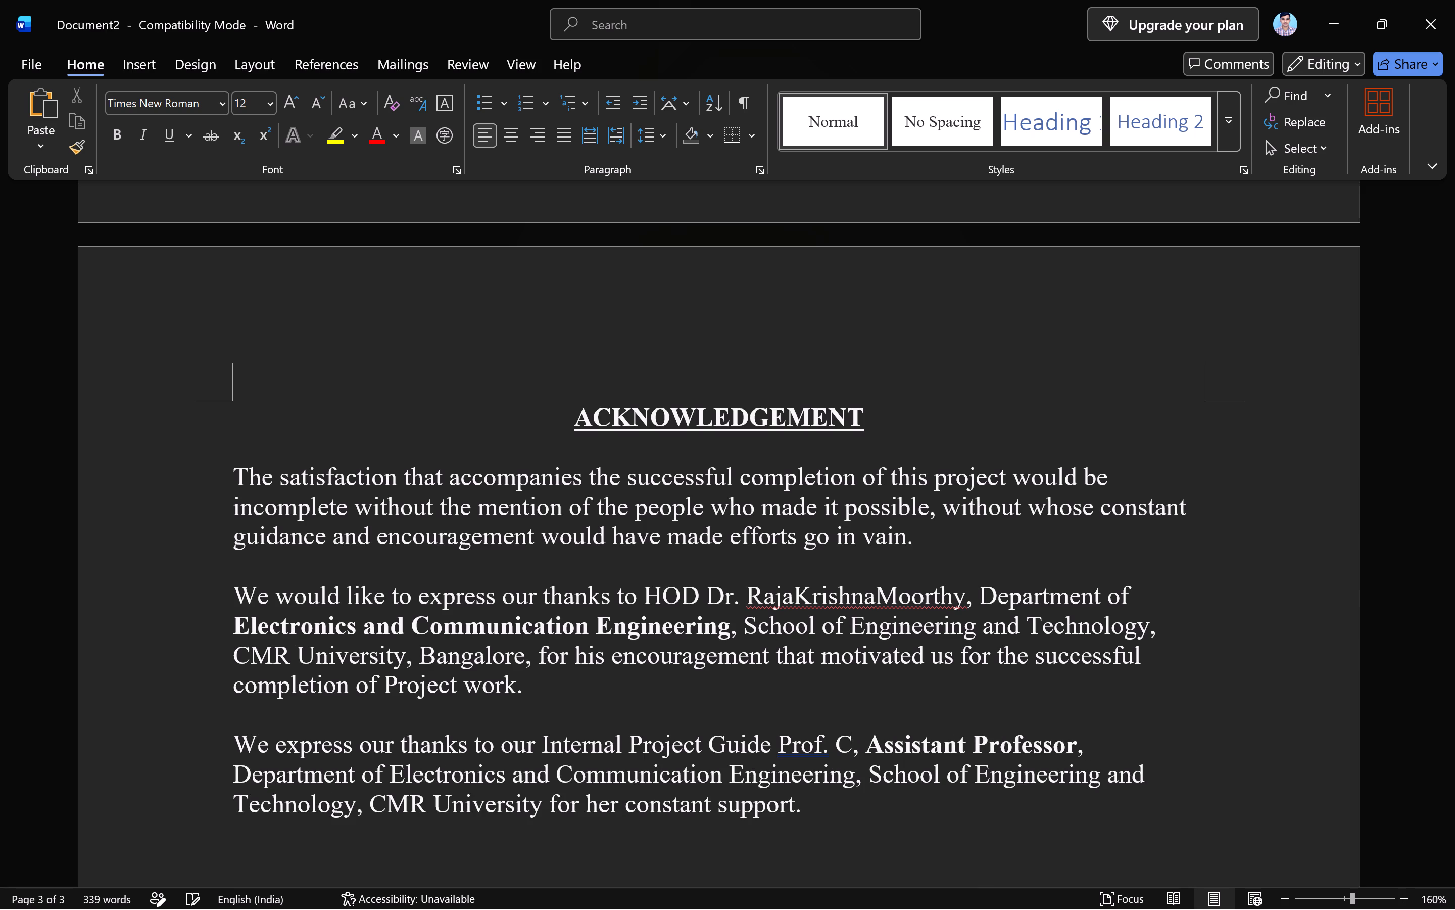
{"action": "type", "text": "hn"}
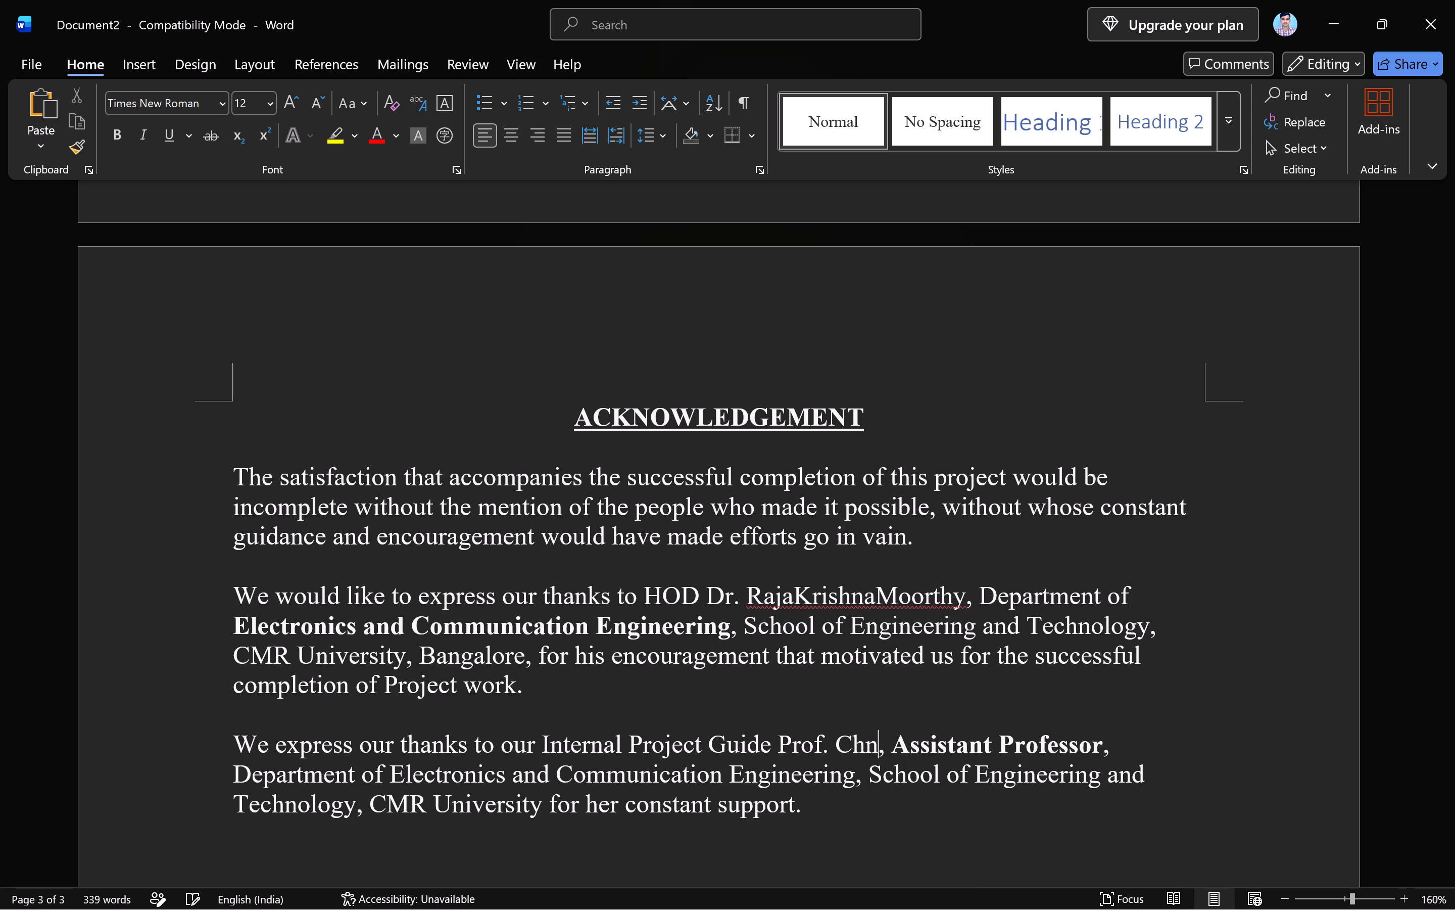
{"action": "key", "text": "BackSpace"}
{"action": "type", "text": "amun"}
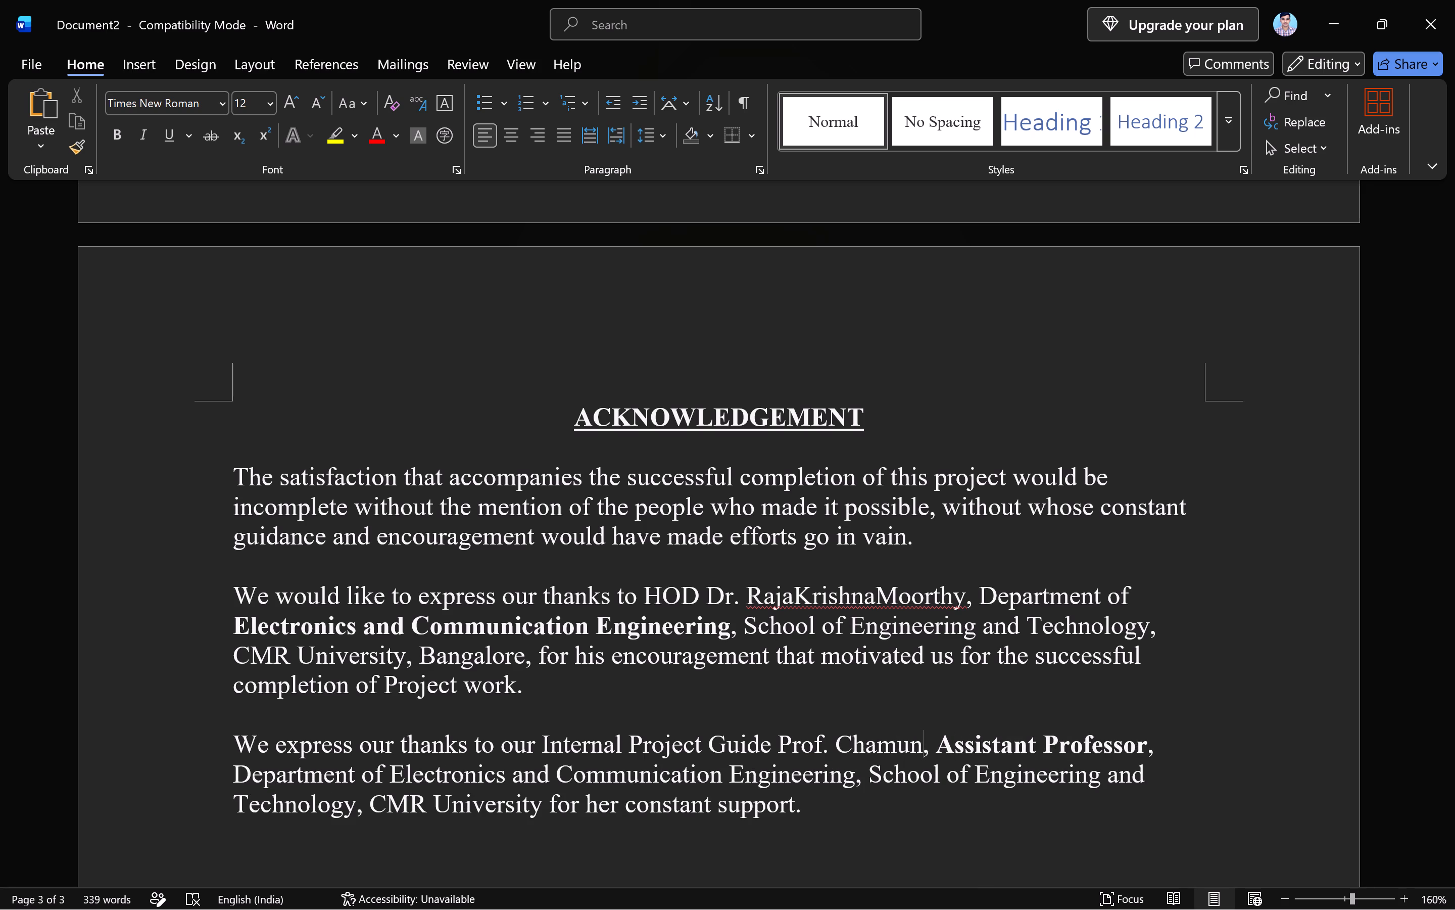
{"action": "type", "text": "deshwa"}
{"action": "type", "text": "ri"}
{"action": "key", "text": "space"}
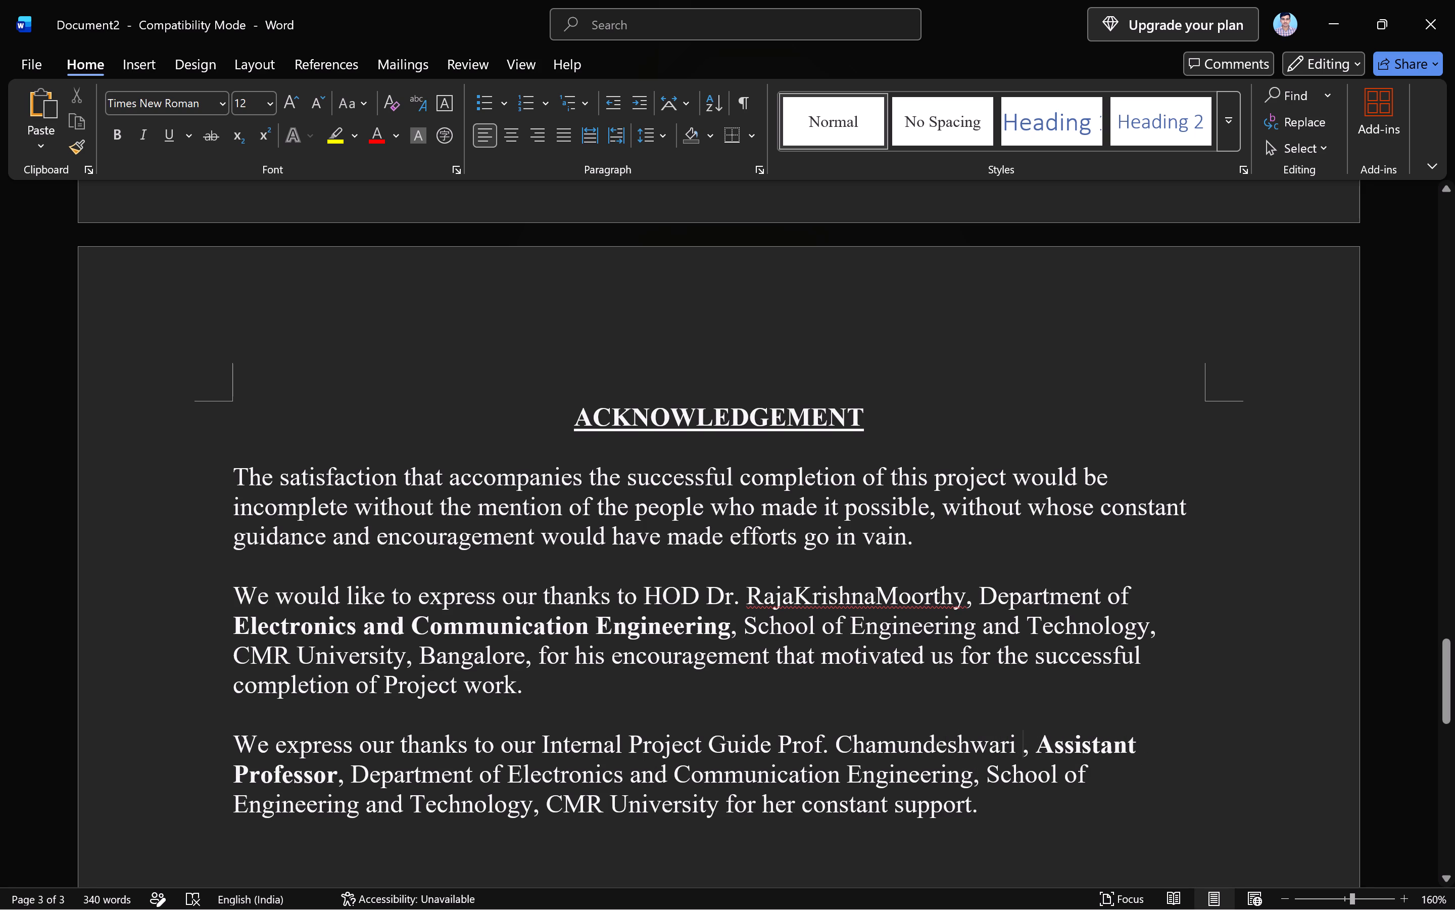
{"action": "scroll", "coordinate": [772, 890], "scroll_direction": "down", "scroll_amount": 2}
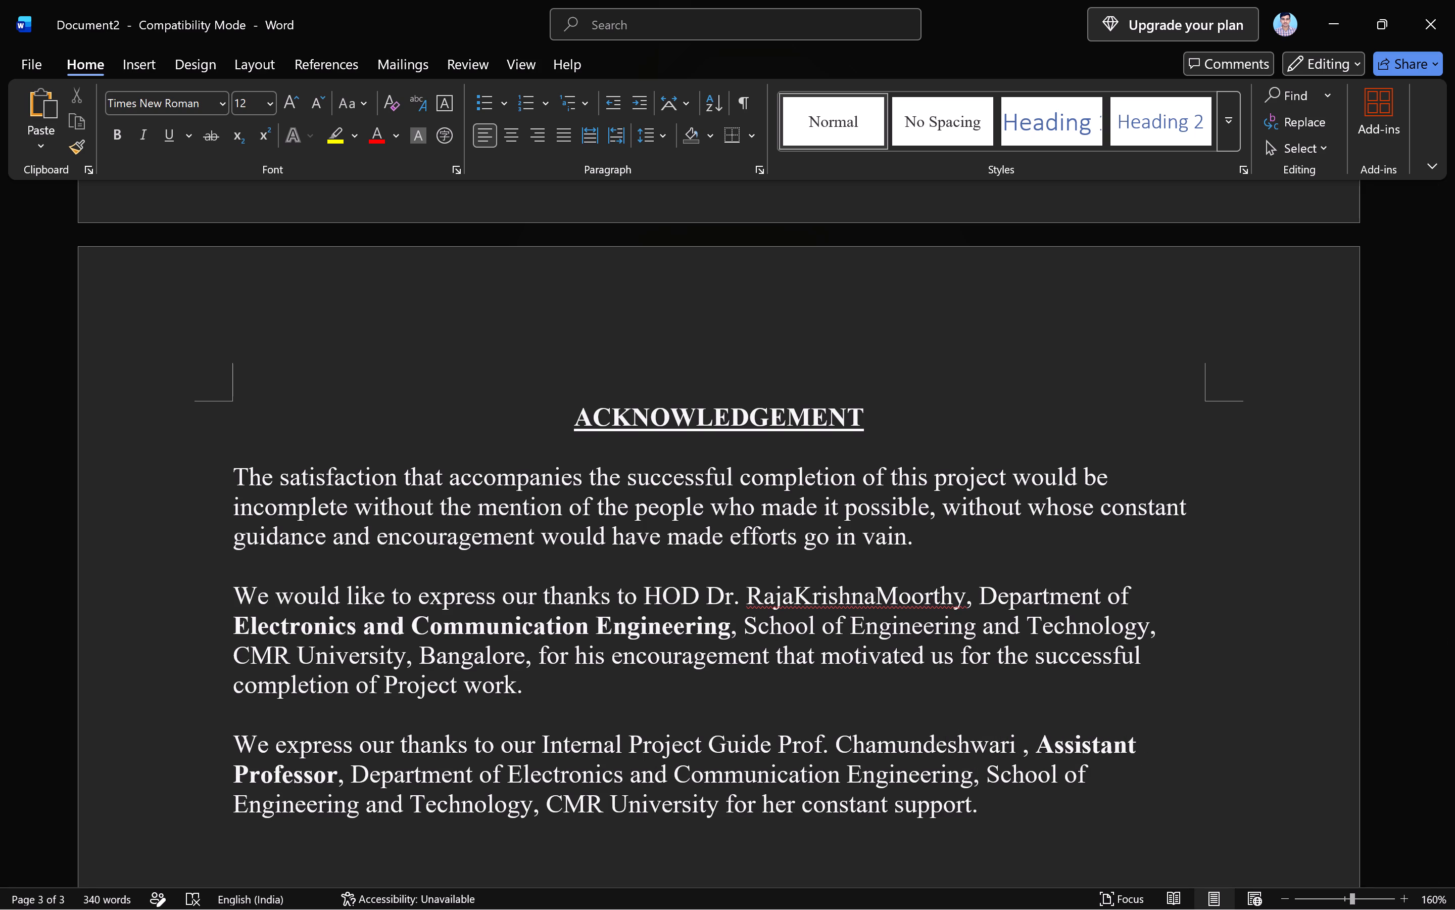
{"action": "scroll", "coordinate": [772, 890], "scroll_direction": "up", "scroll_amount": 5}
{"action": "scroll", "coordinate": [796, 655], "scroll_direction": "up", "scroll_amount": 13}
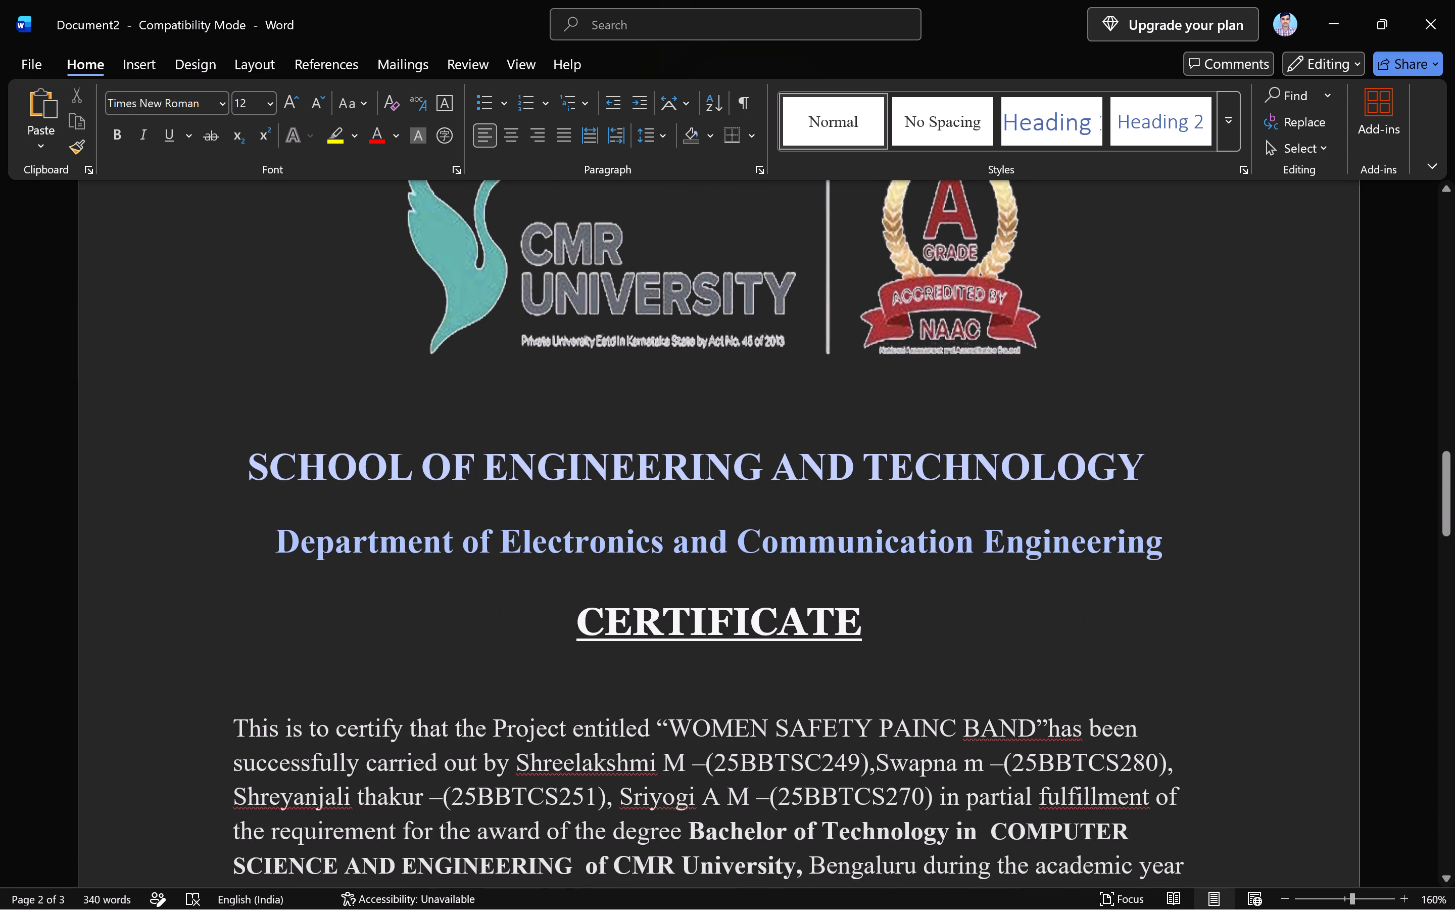
Select the run of four student names with their registration numbers in the certificate's opening paragraph.
{"action": "left_click_drag", "start_coordinate": [511, 753], "coordinate": [722, 787]}
{"action": "left_click", "coordinate": [722, 787]}
{"action": "left_click_drag", "start_coordinate": [516, 758], "coordinate": [678, 803]}
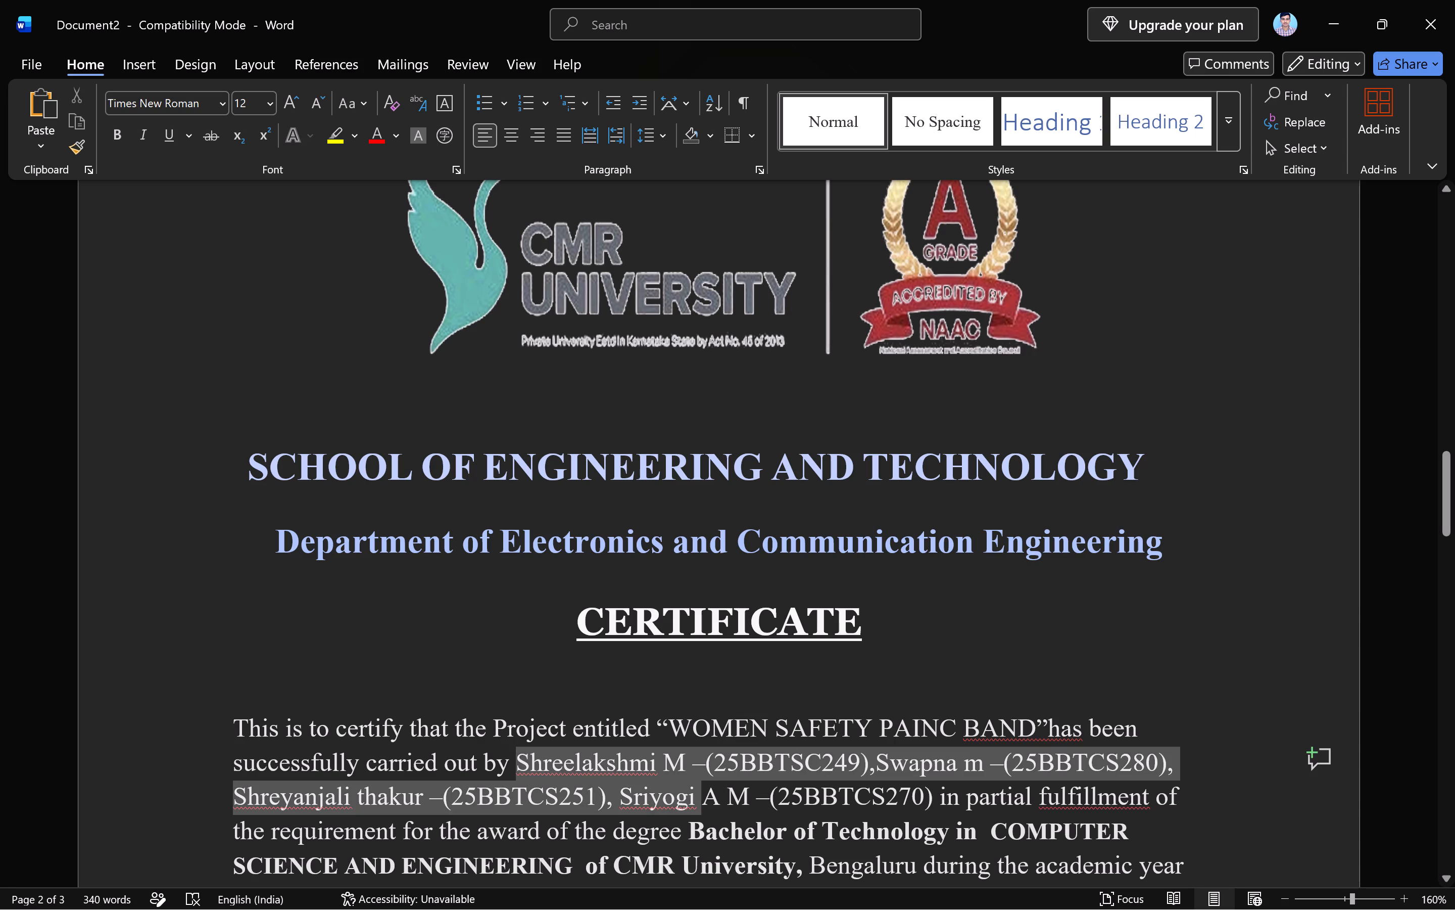
{"action": "left_click_drag", "start_coordinate": [678, 803], "coordinate": [890, 813]}
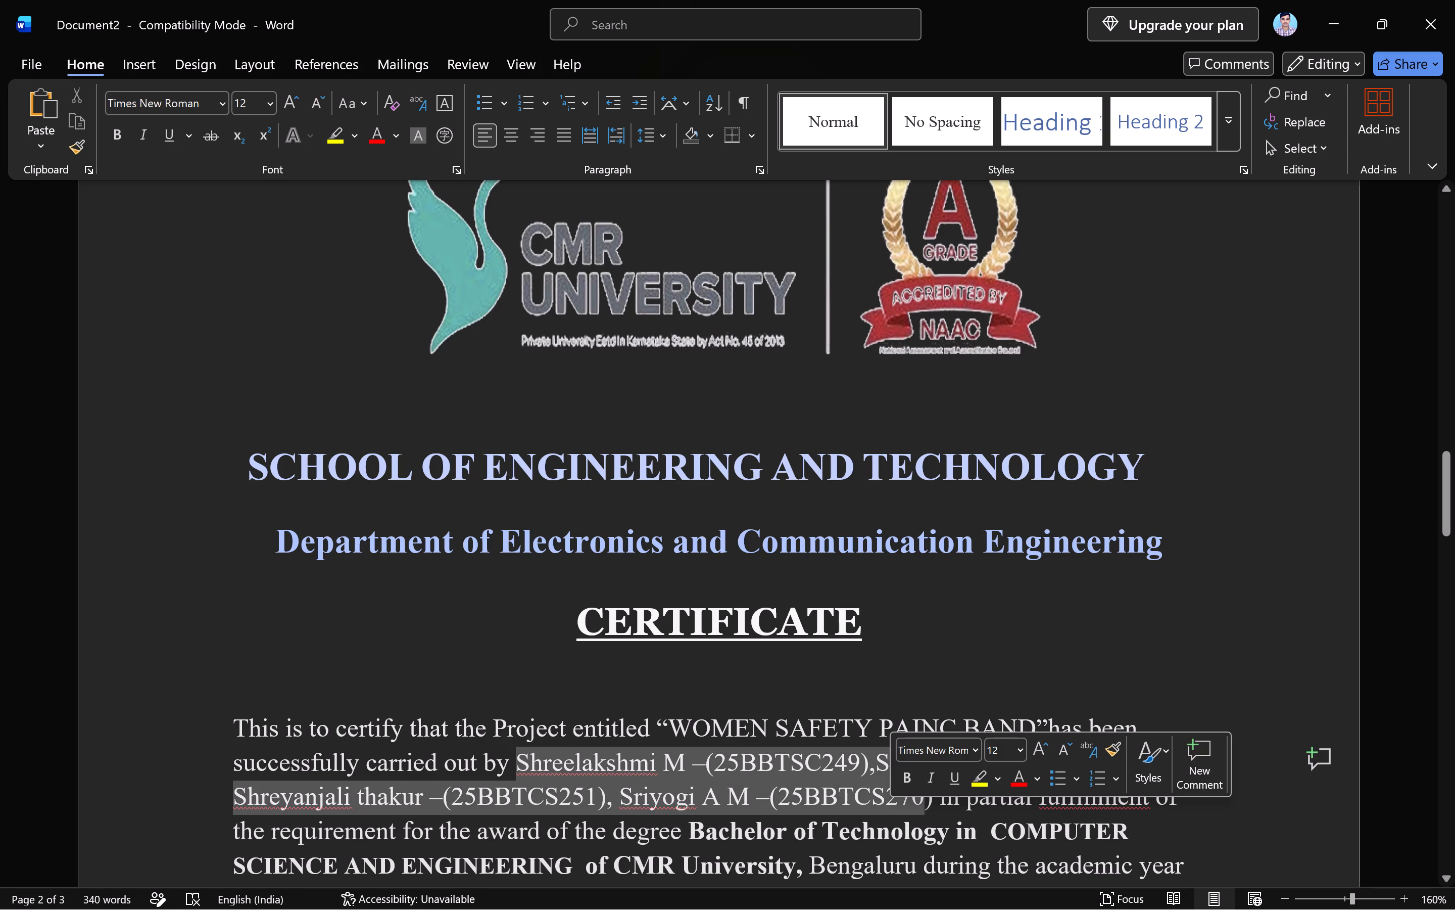
{"action": "left_click", "coordinate": [933, 799]}
{"action": "left_click", "coordinate": [941, 800]}
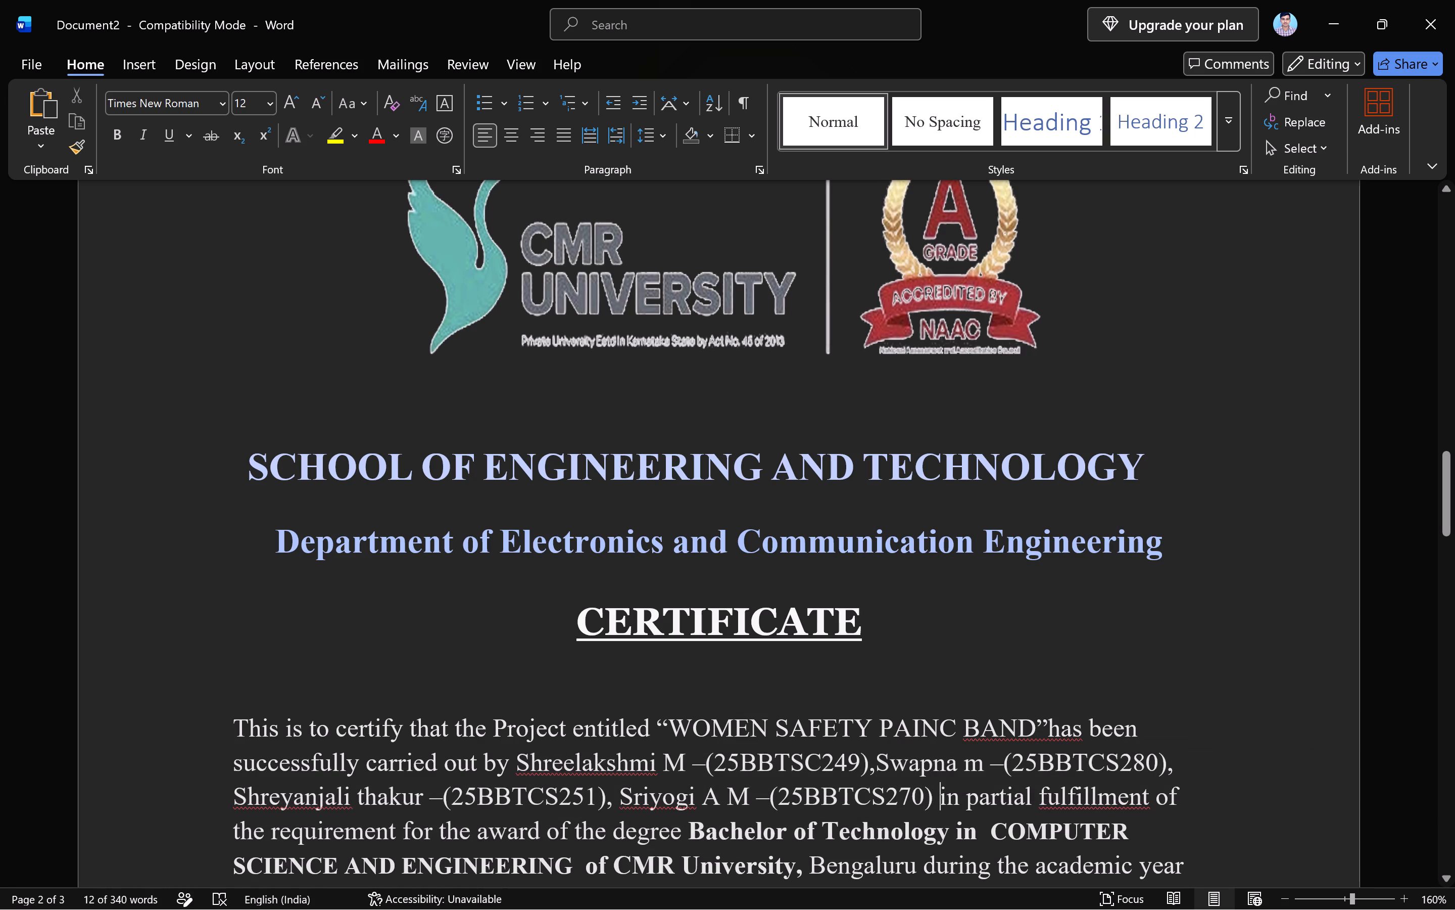
{"action": "left_click", "coordinate": [937, 797]}
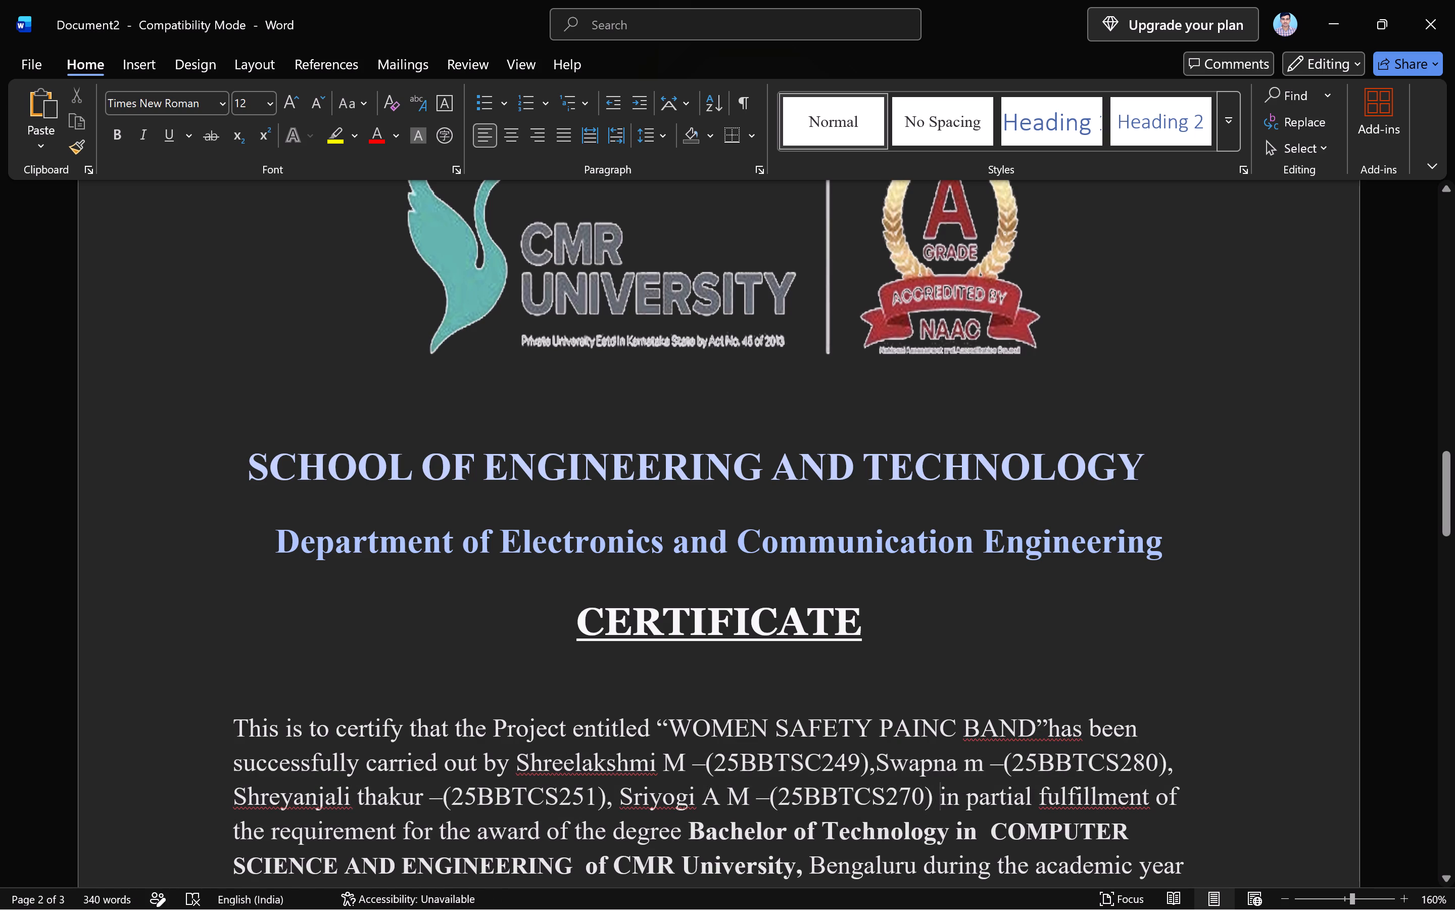
{"action": "key", "text": "Left"}
{"action": "key", "text": "shift+Up"}
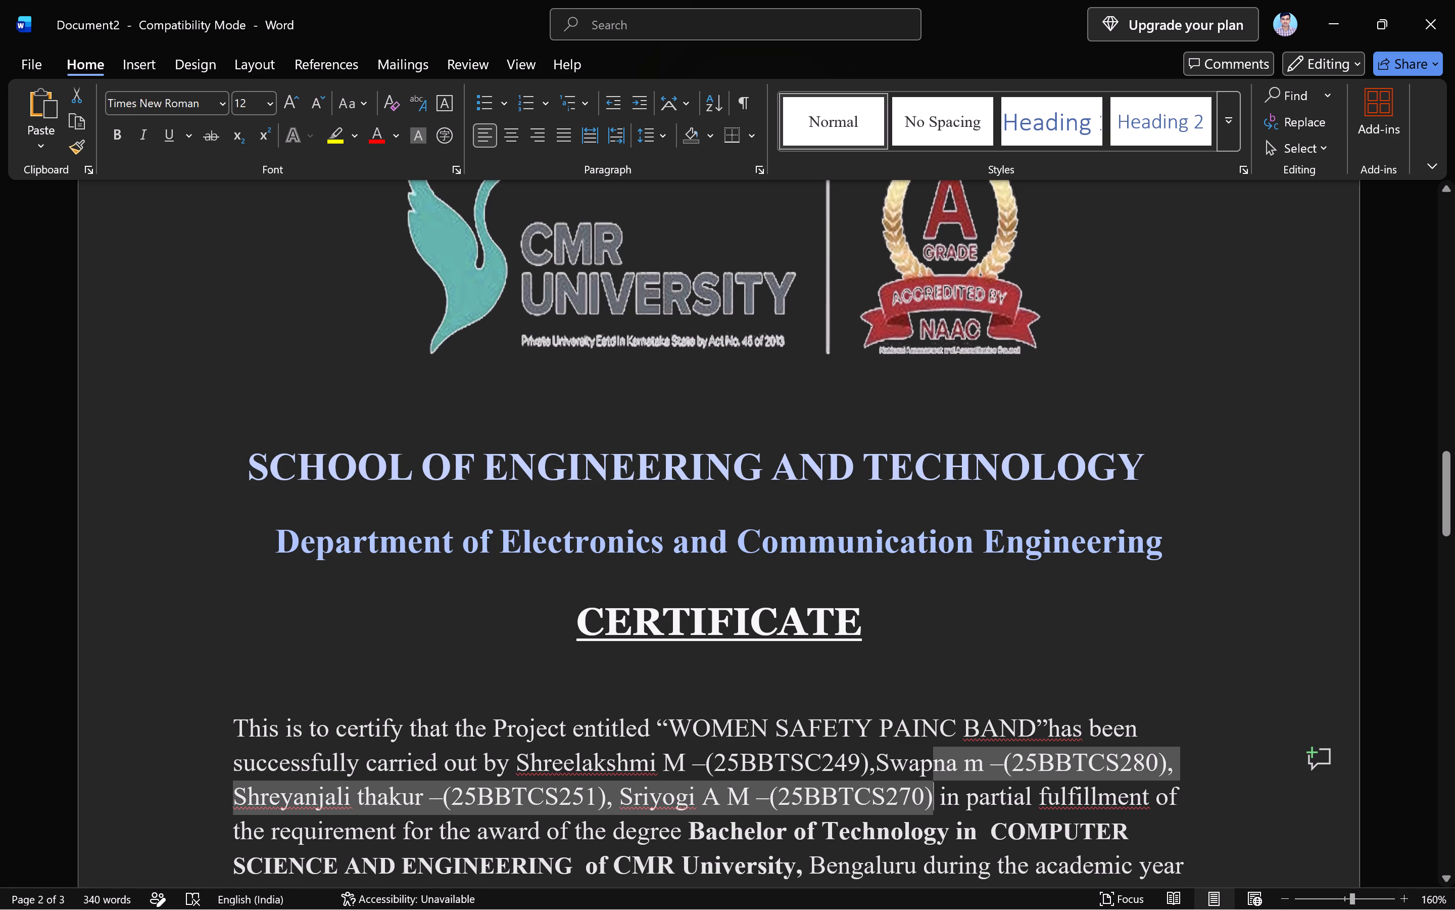
{"action": "key", "text": "shift+Up"}
{"action": "key", "text": "shift+Down"}
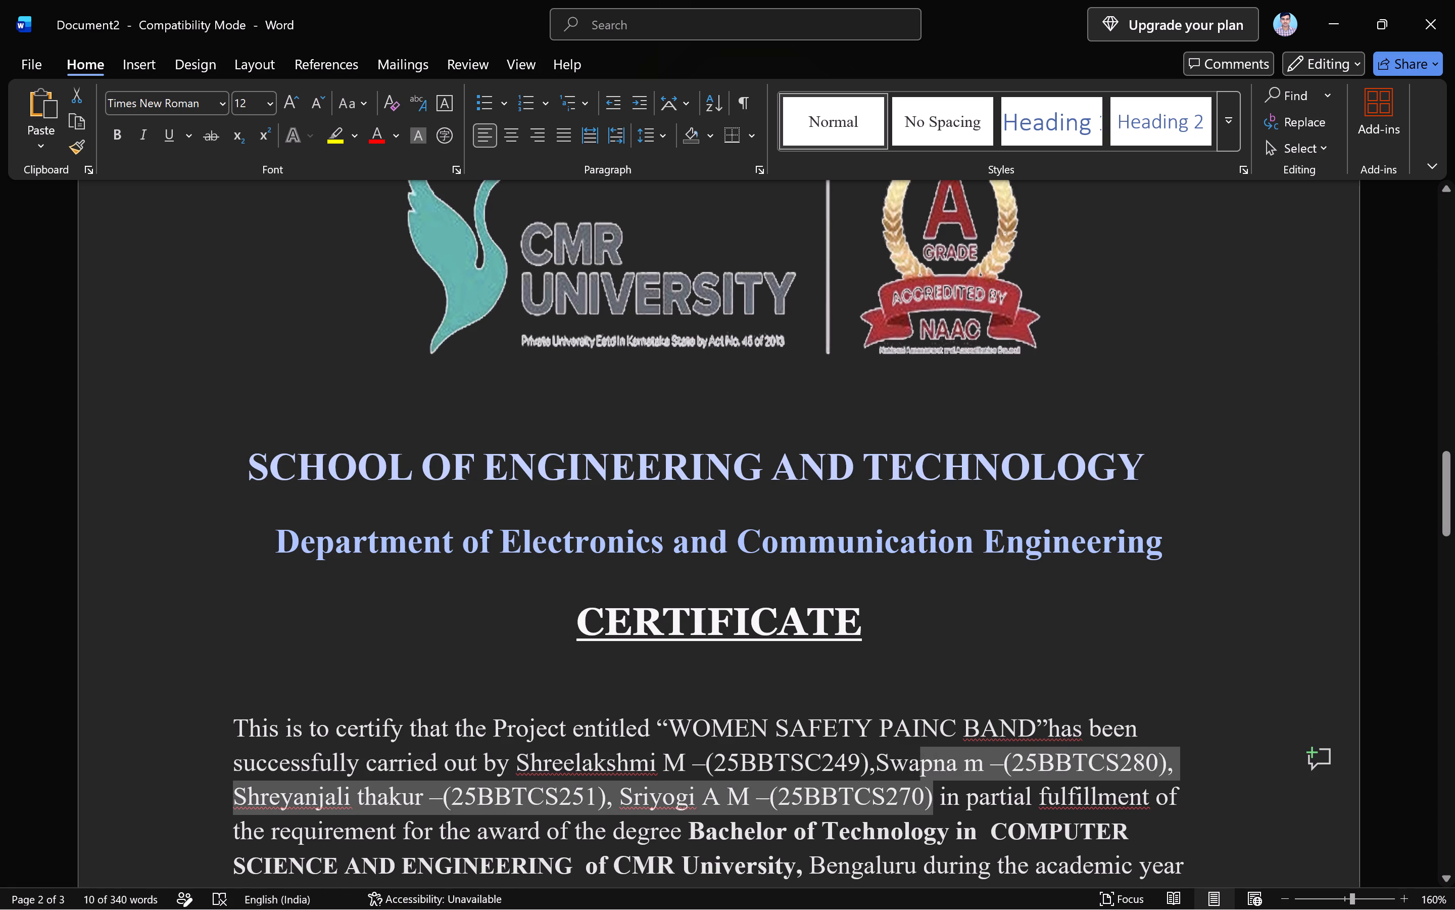
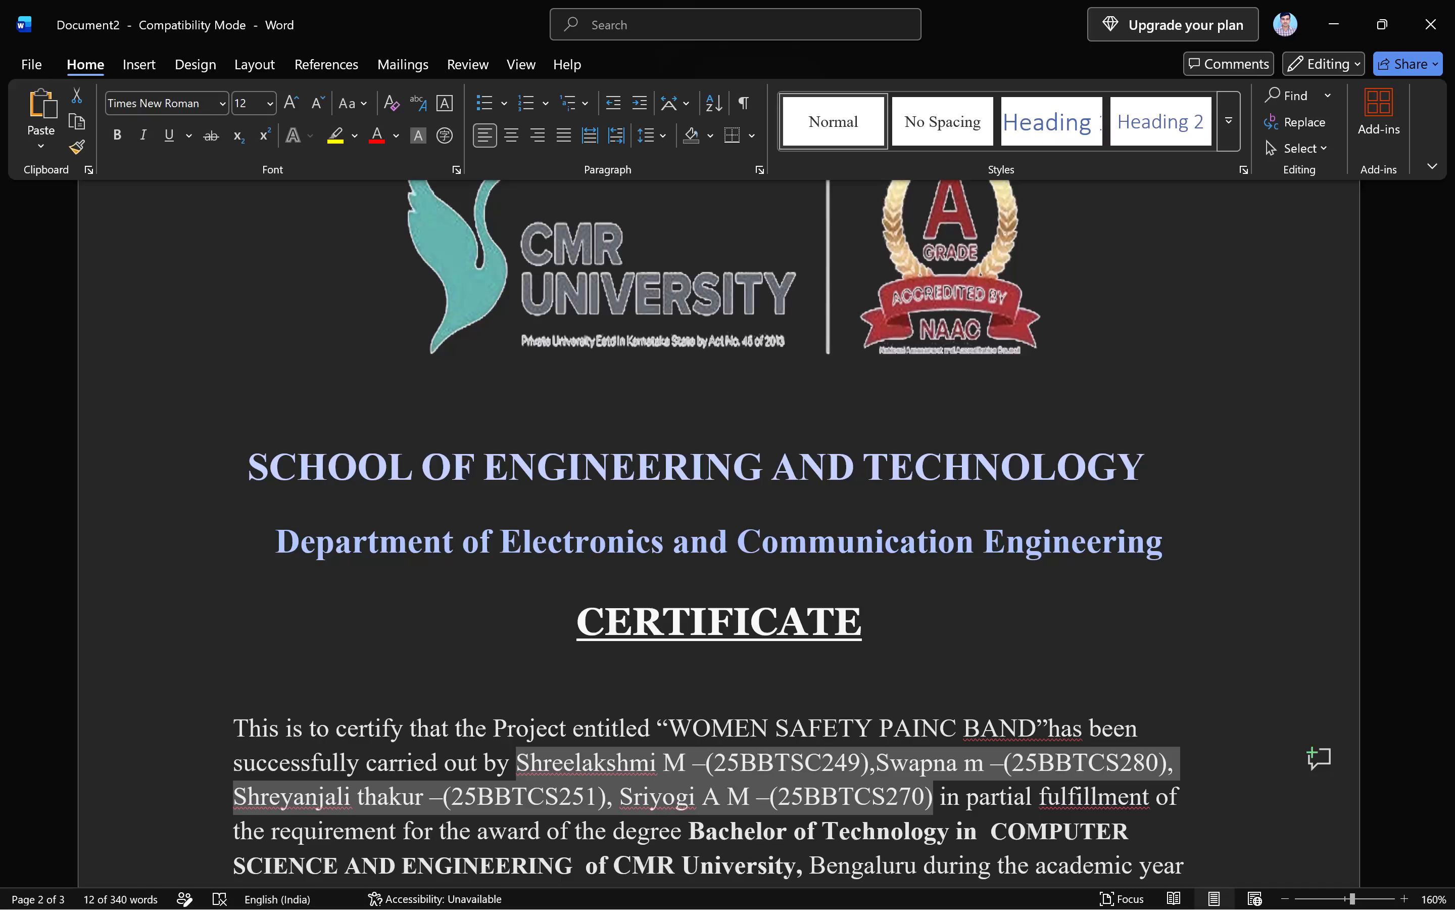
Bold the selected student names and registration numbers in the certificate's opening paragraph.
{"action": "key", "text": "ctrl+b"}
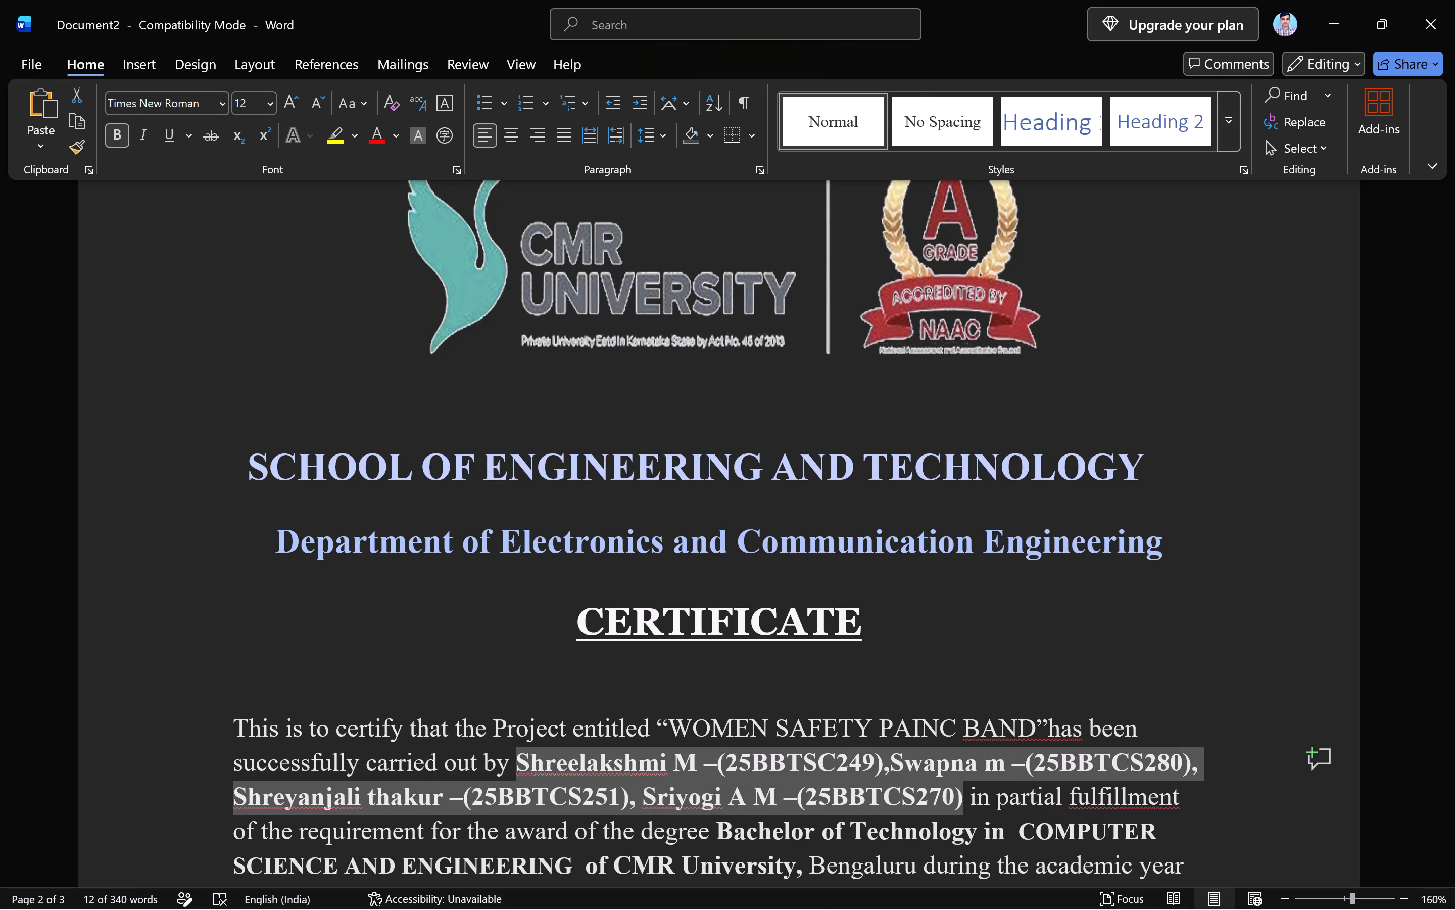
Bold the four student lines with registration numbers under SUBMITTED BY on the front sheet.
{"action": "scroll", "coordinate": [1020, 697], "scroll_direction": "down", "scroll_amount": 1, "text": "ctrl"}
{"action": "scroll", "coordinate": [1020, 697], "scroll_direction": "up", "scroll_amount": 2}
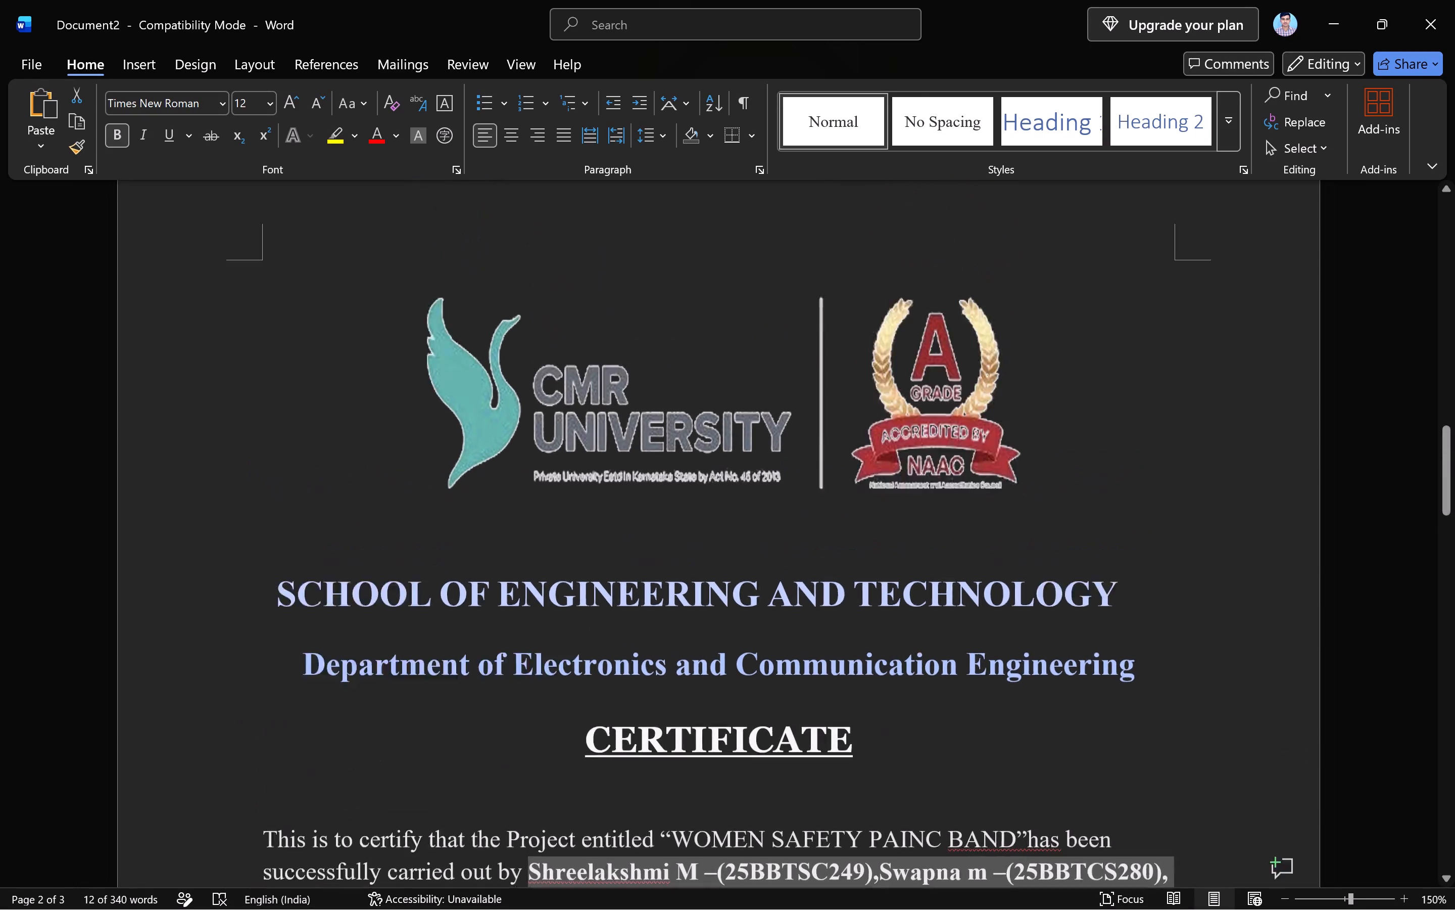
{"action": "scroll", "coordinate": [1020, 697], "scroll_direction": "up", "scroll_amount": 8}
{"action": "left_click", "coordinate": [869, 507]}
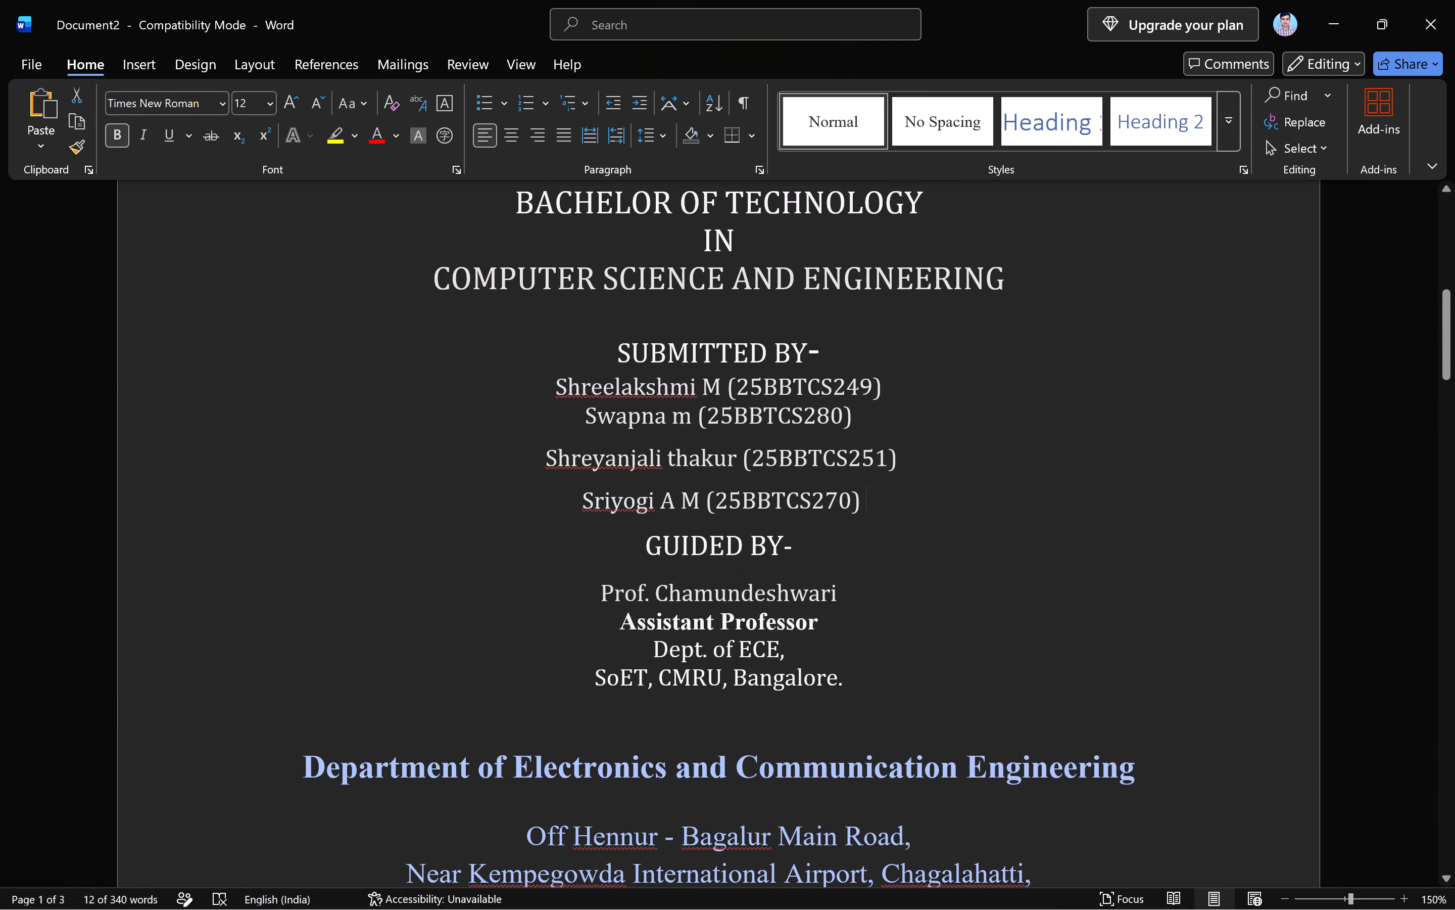
{"action": "key", "text": "shift+Up"}
{"action": "key", "text": "shift+Up"}
{"action": "key", "text": "shift+Up"}
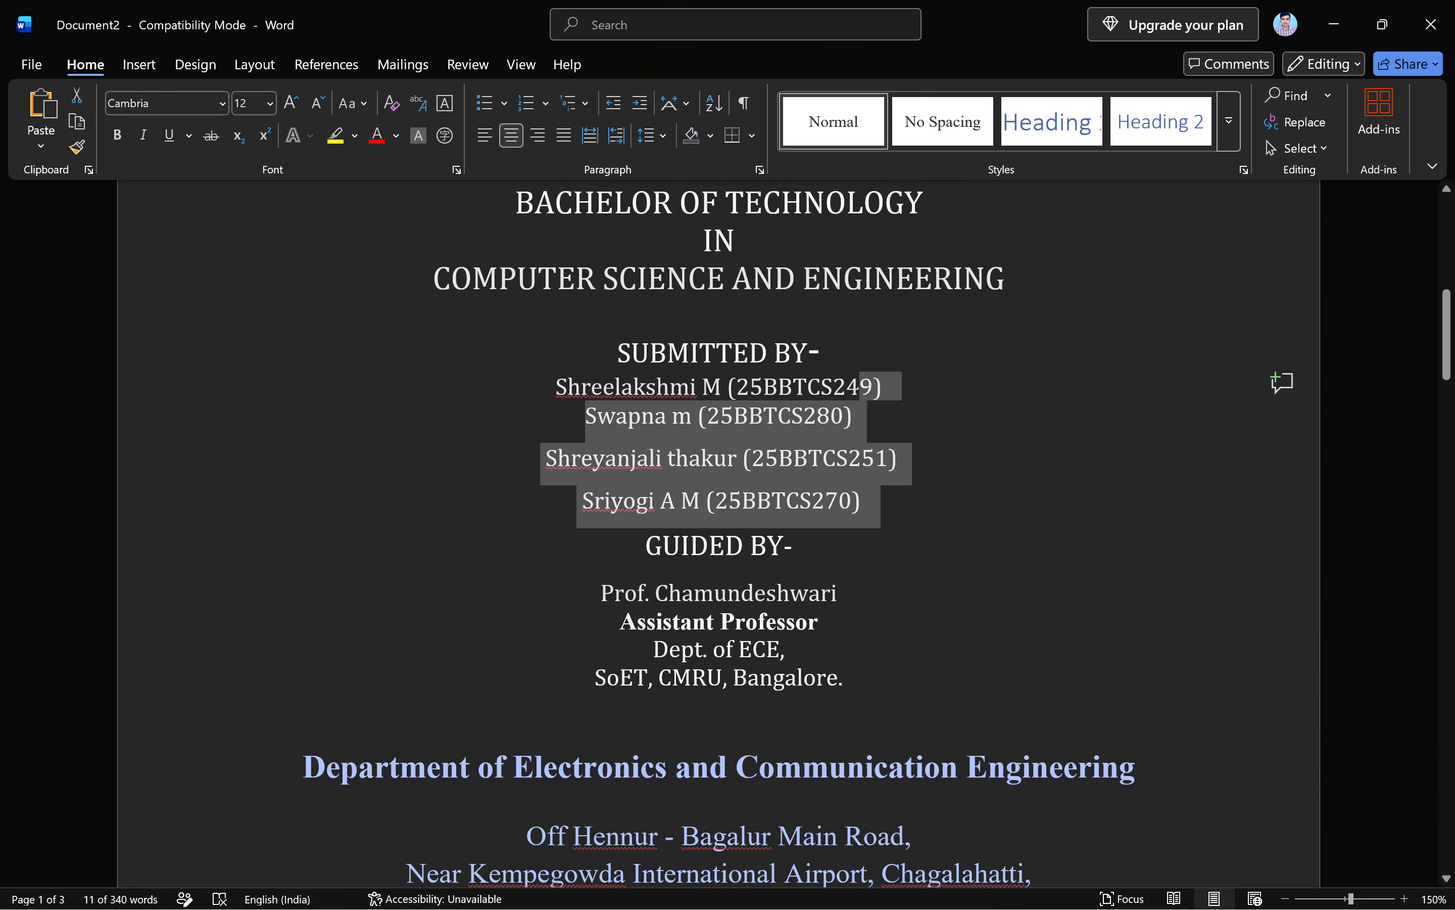
{"action": "key", "text": "shift+Left"}
{"action": "key", "text": "shift+Left"}
{"action": "key", "text": "shift+Left"}
{"action": "key", "text": "shift+Left"}
{"action": "key", "text": "shift+Left"}
{"action": "key", "text": "shift+Left"}
{"action": "key", "text": "shift+Left"}
{"action": "key", "text": "shift+Left"}
{"action": "key", "text": "shift+Left"}
{"action": "key", "text": "shift+Left"}
{"action": "key", "text": "shift+Left"}
{"action": "key", "text": "shift+Left"}
{"action": "key", "text": "shift+Left"}
{"action": "key", "text": "shift+Left"}
{"action": "key", "text": "shift+Left"}
{"action": "key", "text": "shift+Left"}
{"action": "key", "text": "shift+Left"}
{"action": "key", "text": "shift+Left"}
{"action": "key", "text": "shift+Left"}
{"action": "key", "text": "shift+Left"}
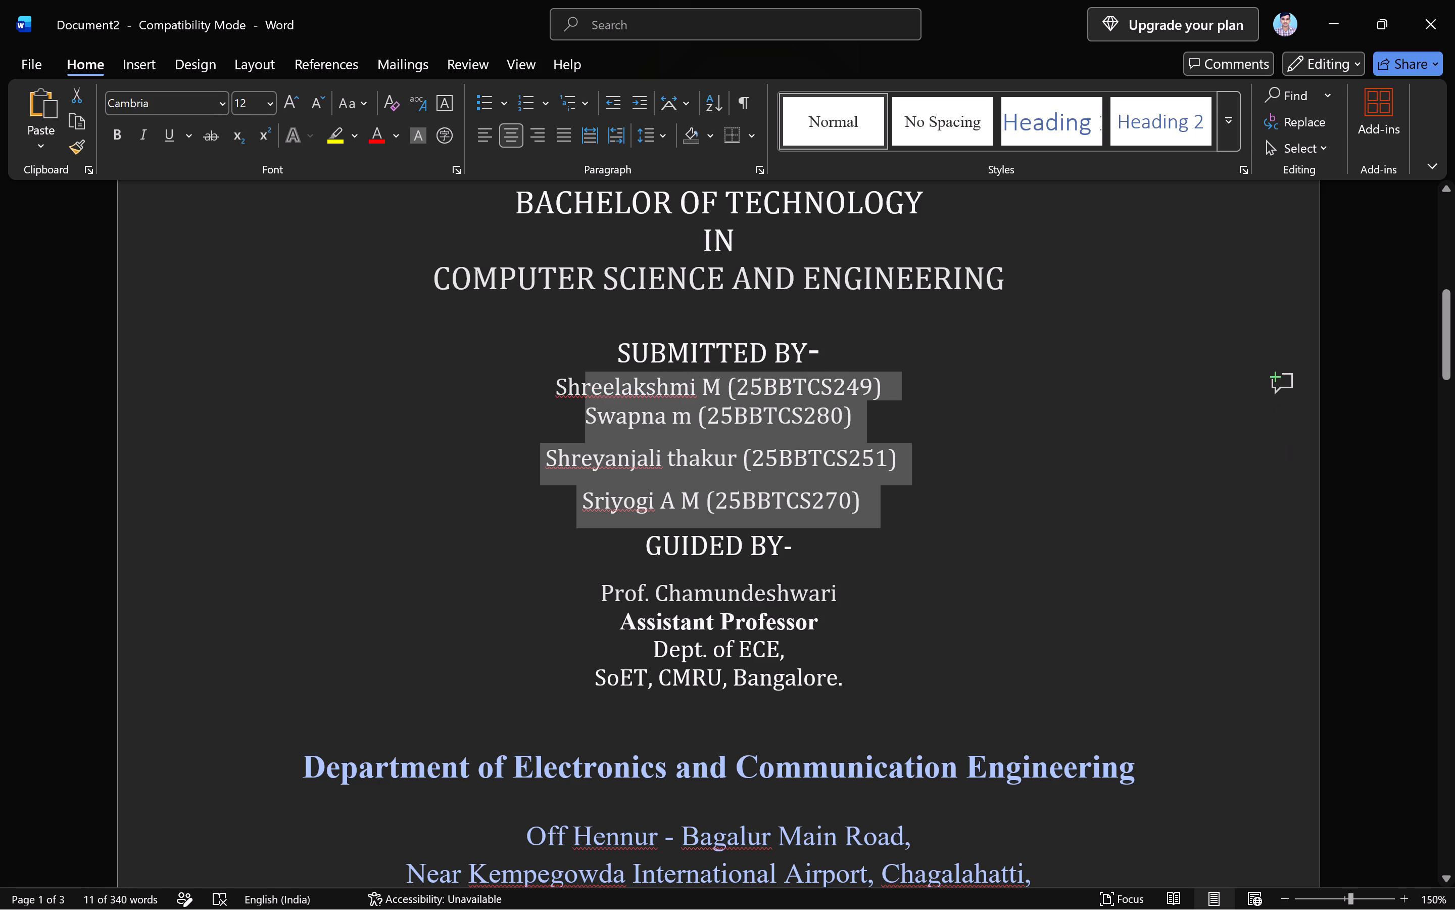
{"action": "key", "text": "shift+Left"}
{"action": "key", "text": "ctrl+b"}
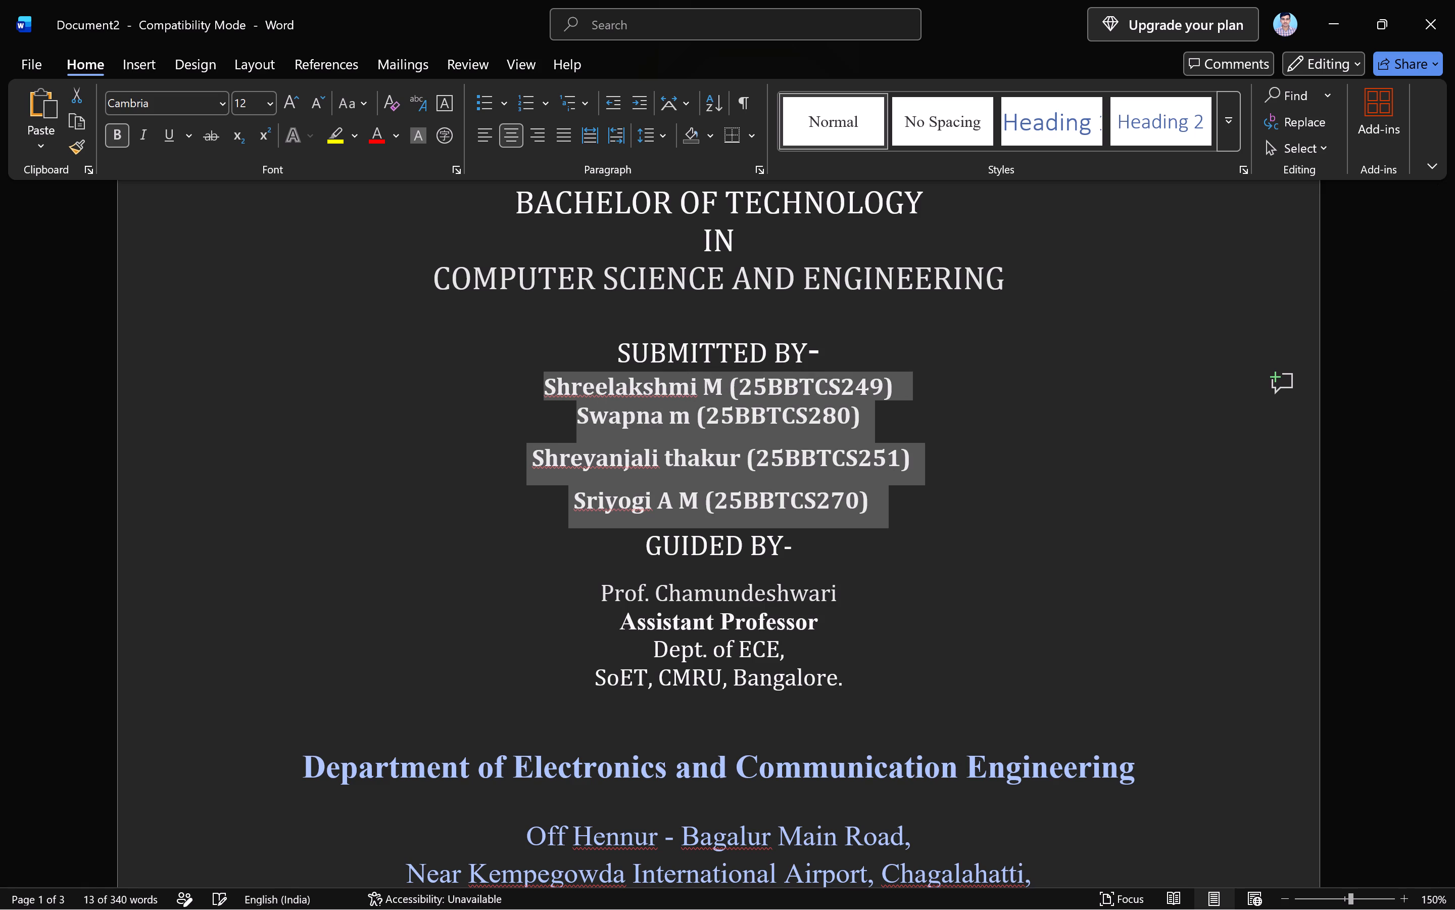
Set the line spacing of the second and third student lines under SUBMITTED BY to 1.0.
{"action": "left_click", "coordinate": [883, 424]}
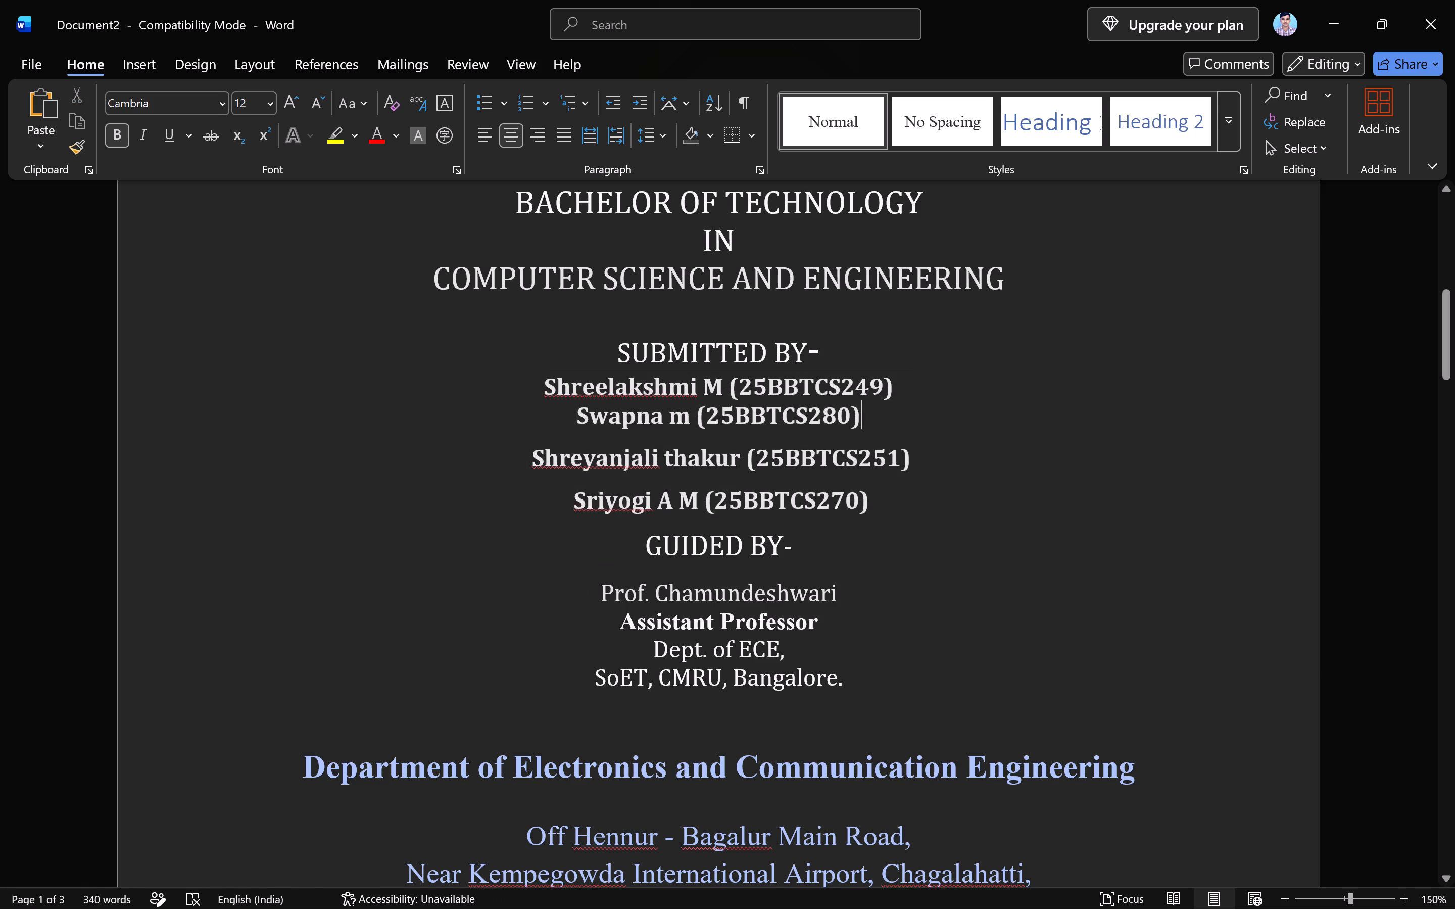
{"action": "left_click_drag", "start_coordinate": [925, 470], "coordinate": [731, 450]}
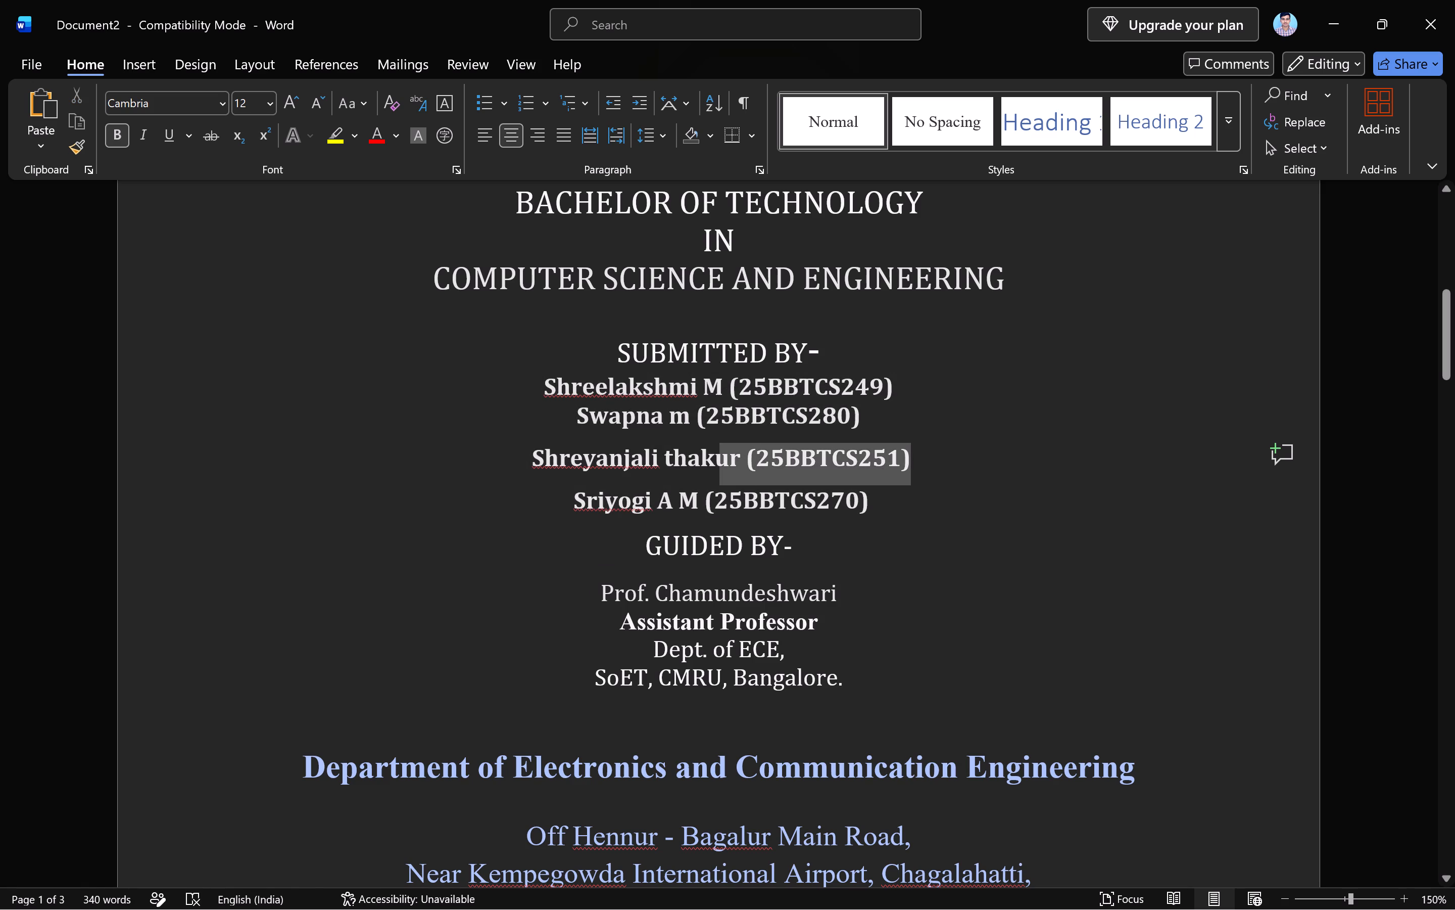
{"action": "left_click_drag", "start_coordinate": [731, 450], "coordinate": [594, 433]}
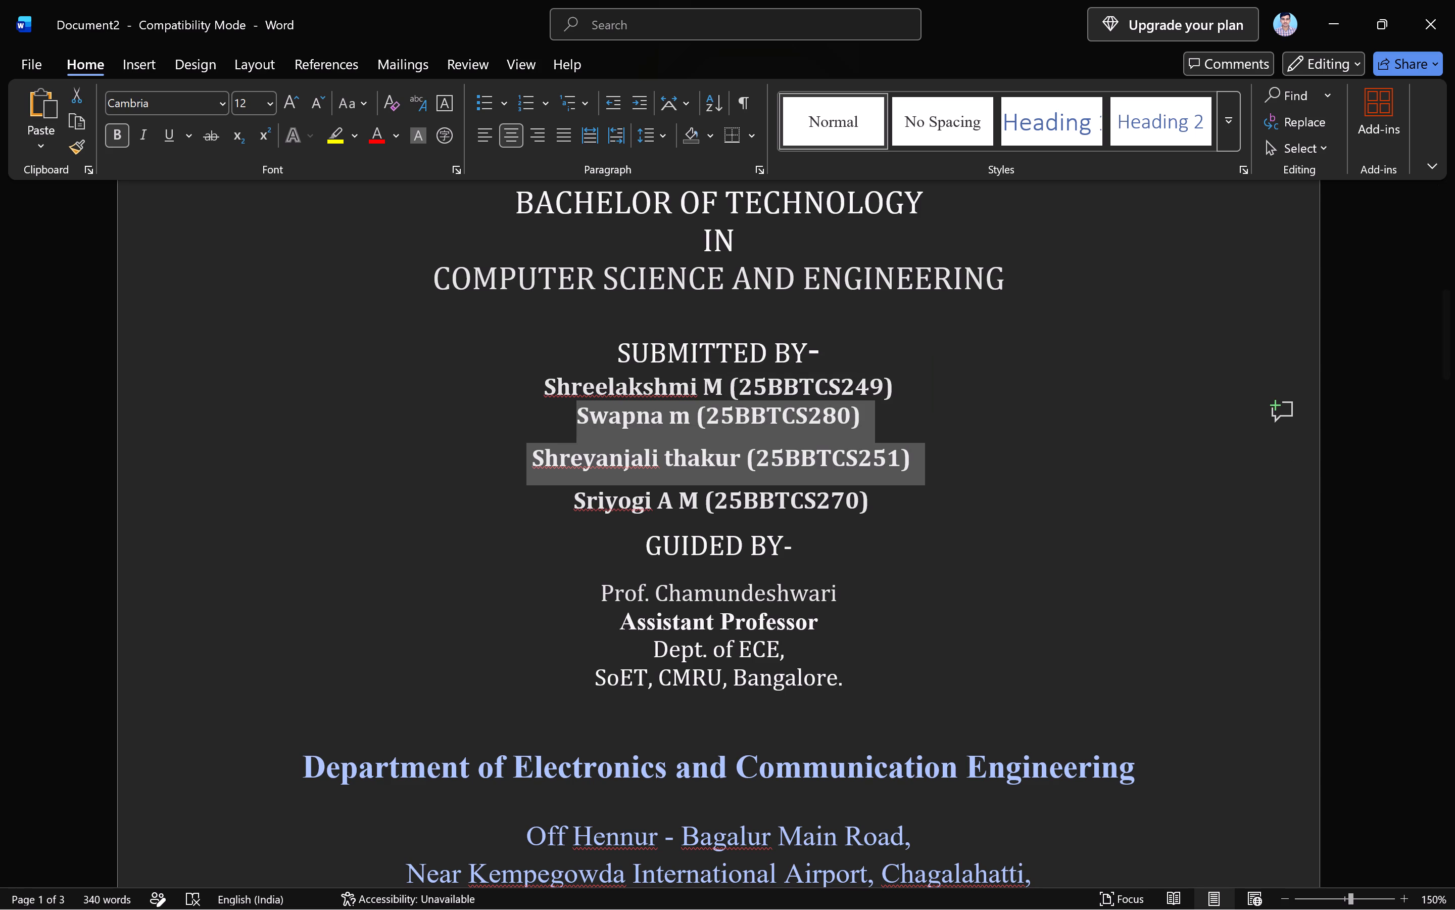
{"action": "left_click", "coordinate": [662, 129]}
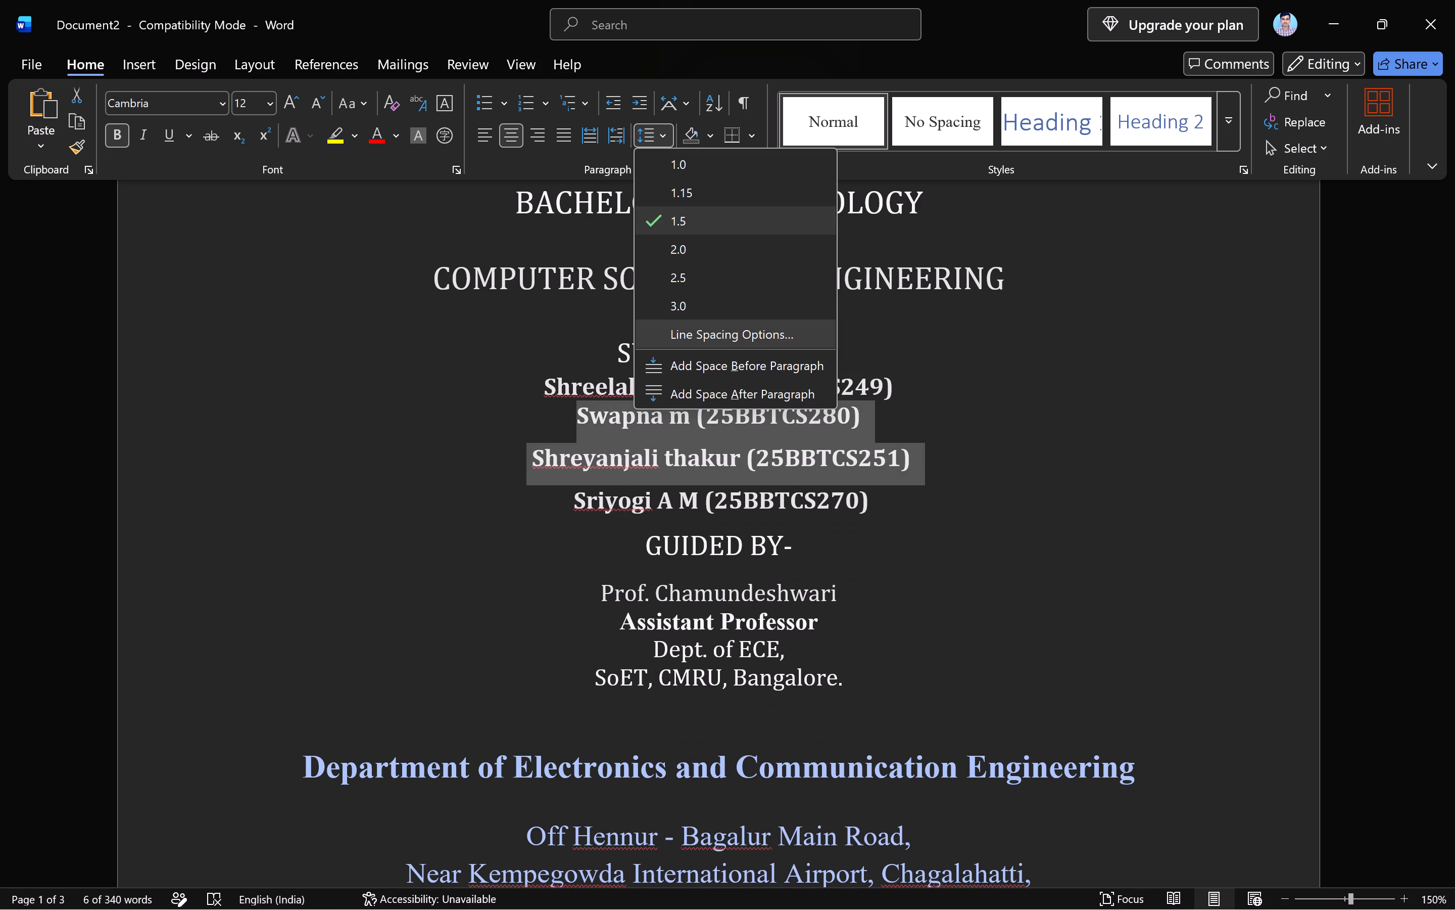
{"action": "left_click", "coordinate": [680, 168]}
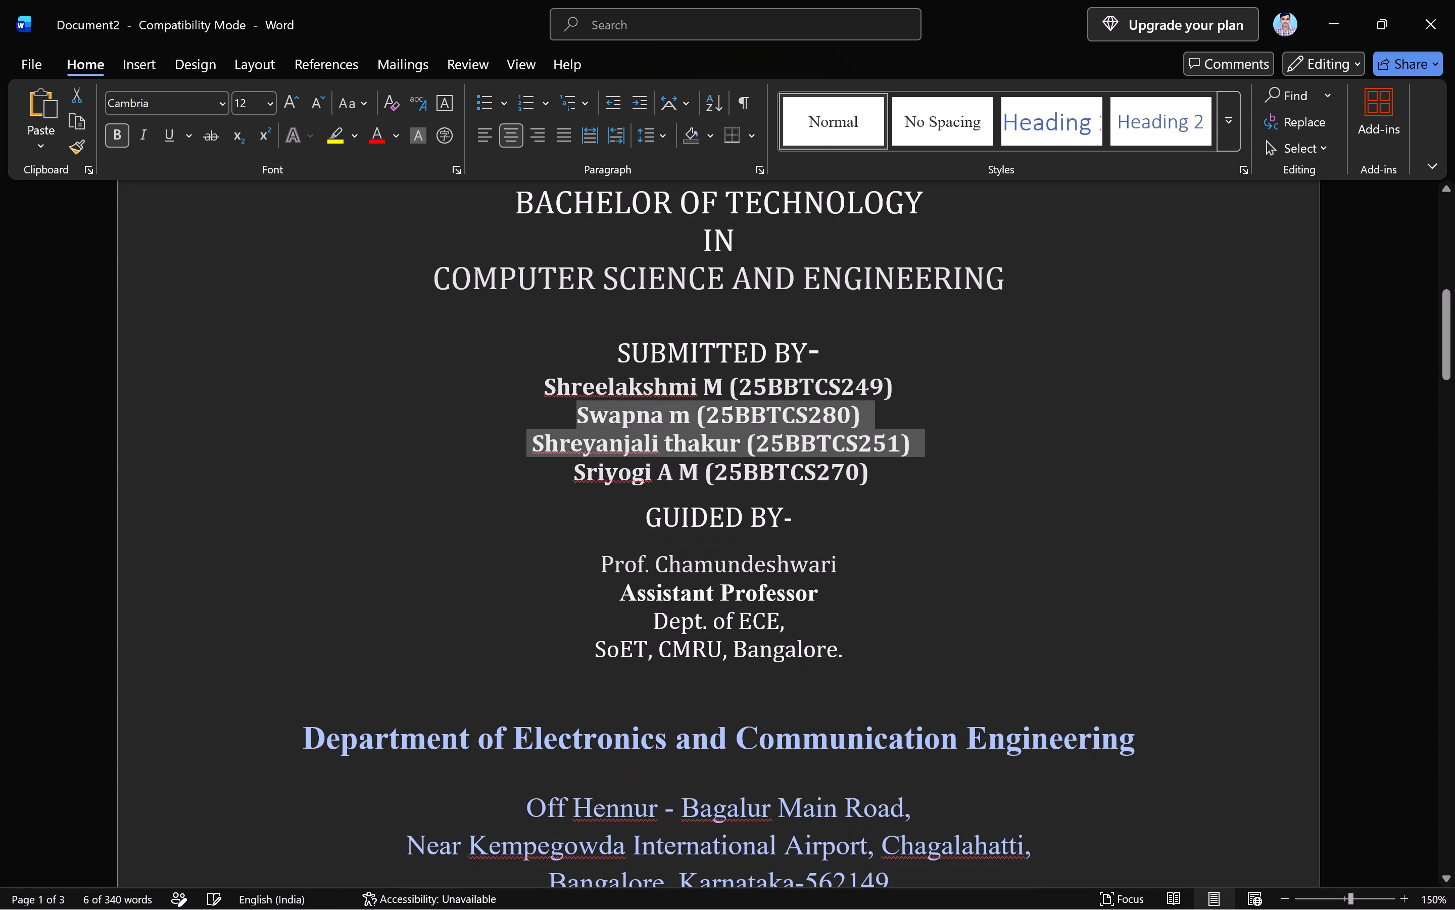
{"action": "left_click", "coordinate": [910, 473]}
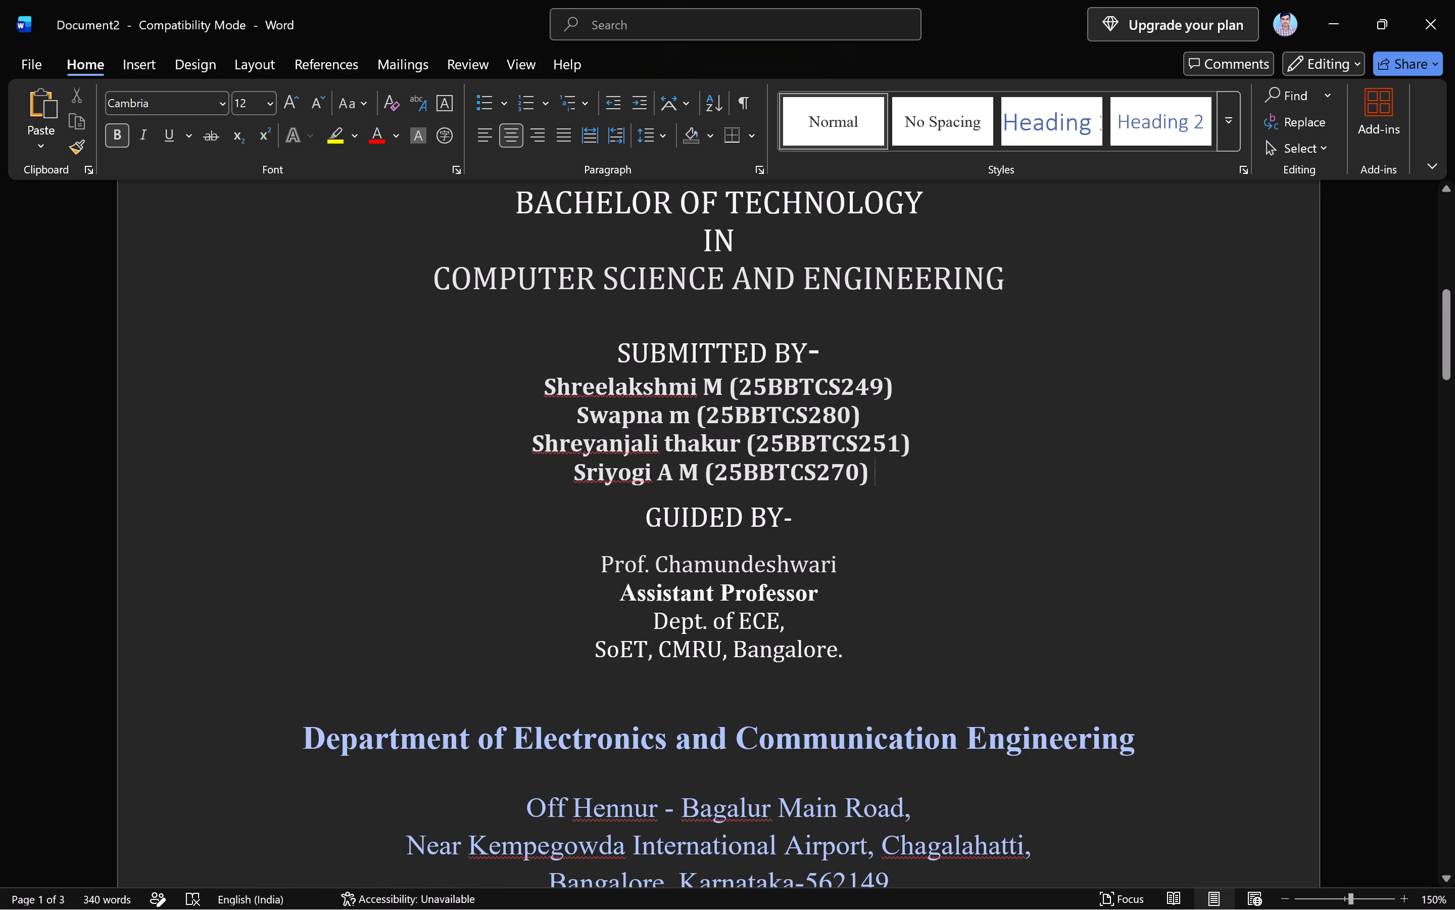
Insert a blank page after the list of student names at the end of the acknowledgement page.
{"action": "scroll", "coordinate": [919, 613], "scroll_direction": "down", "scroll_amount": 6}
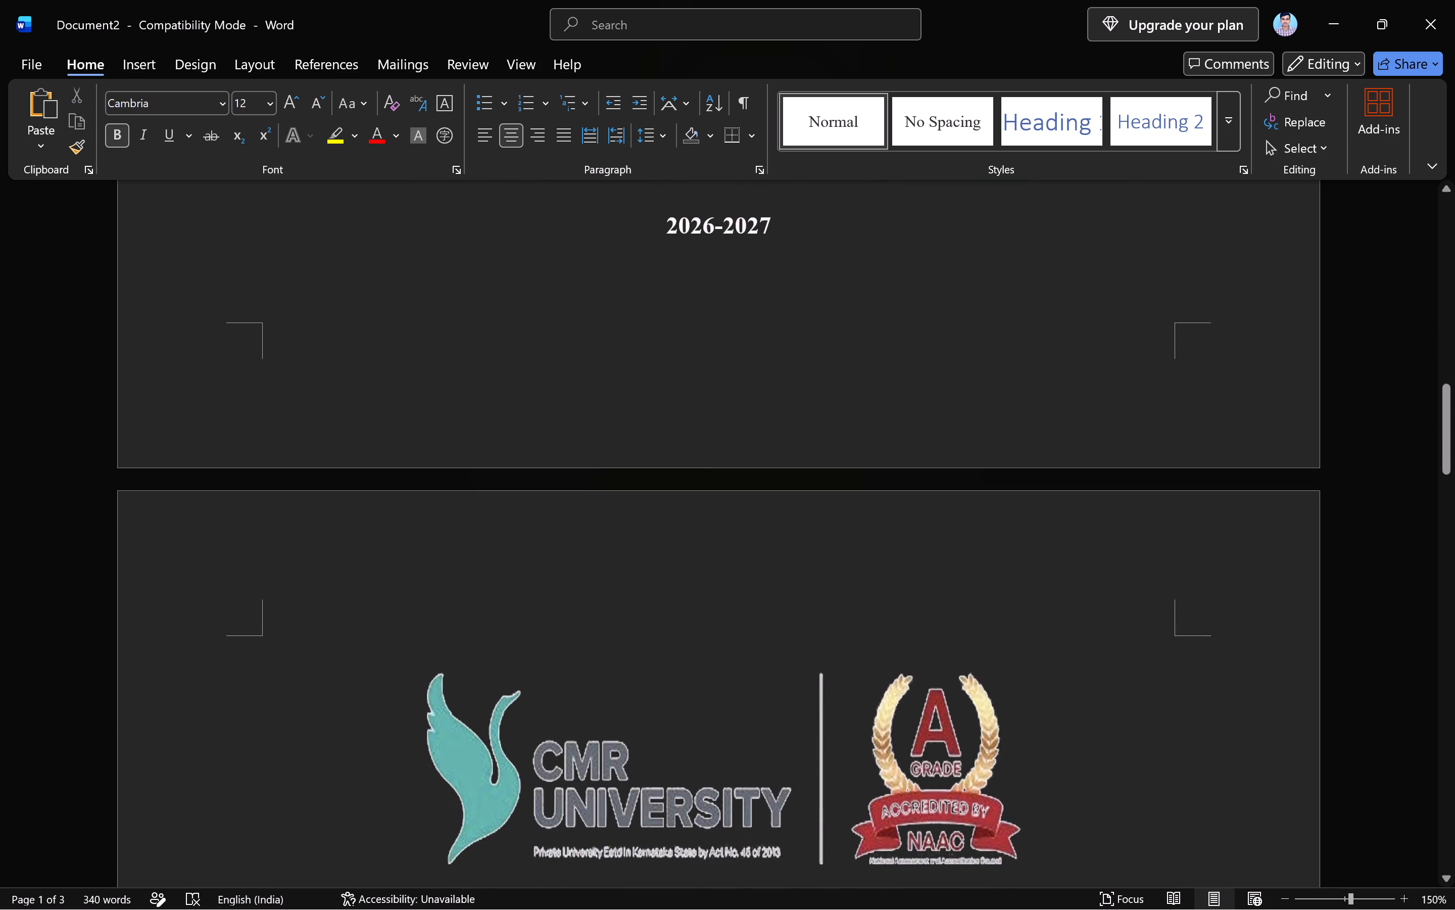
{"action": "scroll", "coordinate": [916, 629], "scroll_direction": "down", "scroll_amount": 5}
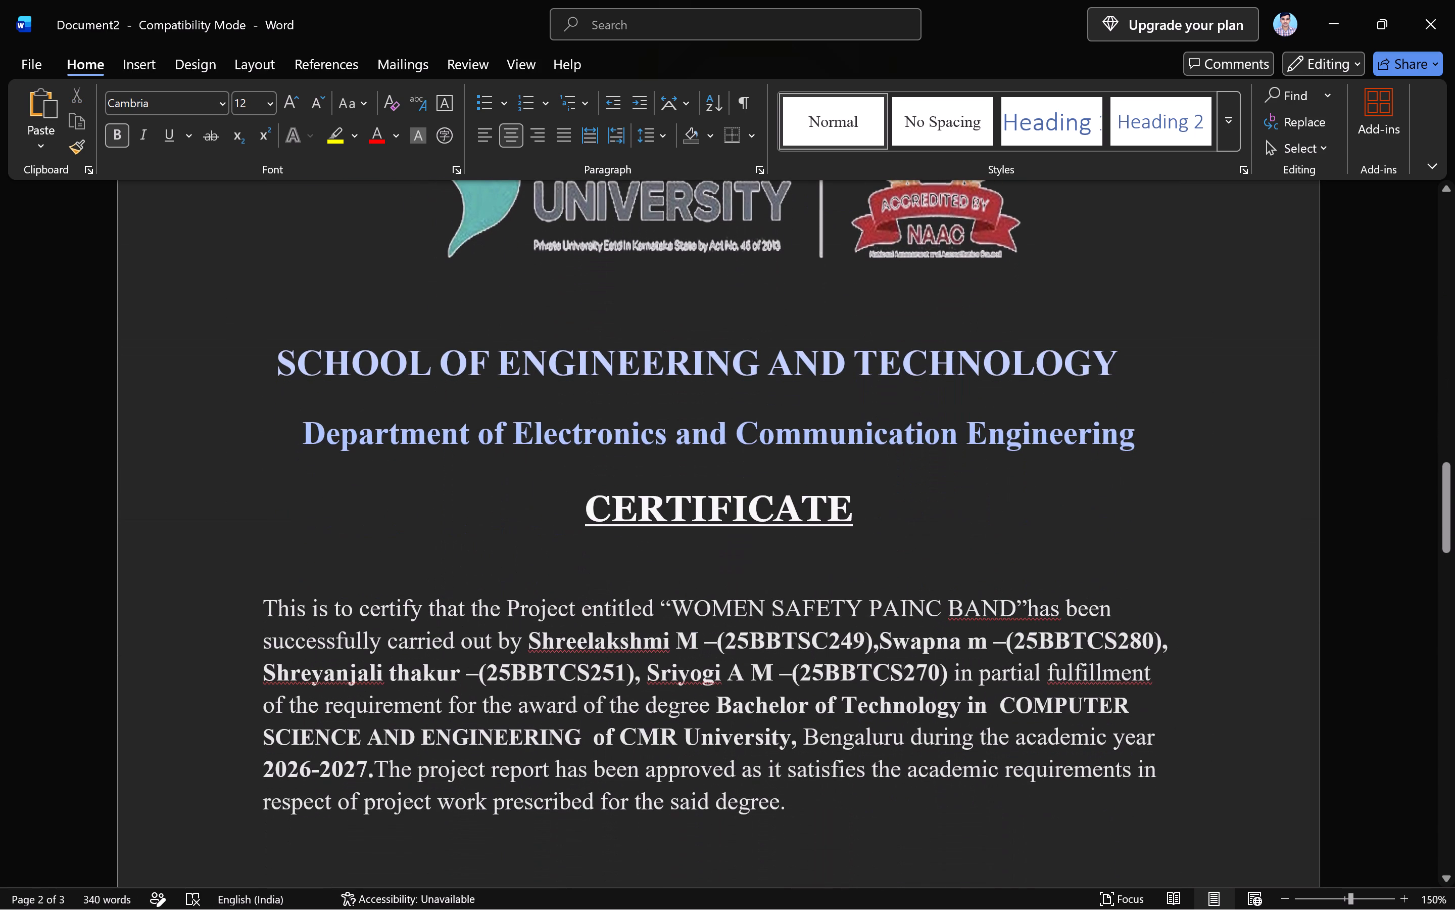
{"action": "scroll", "coordinate": [916, 629], "scroll_direction": "down", "scroll_amount": 5}
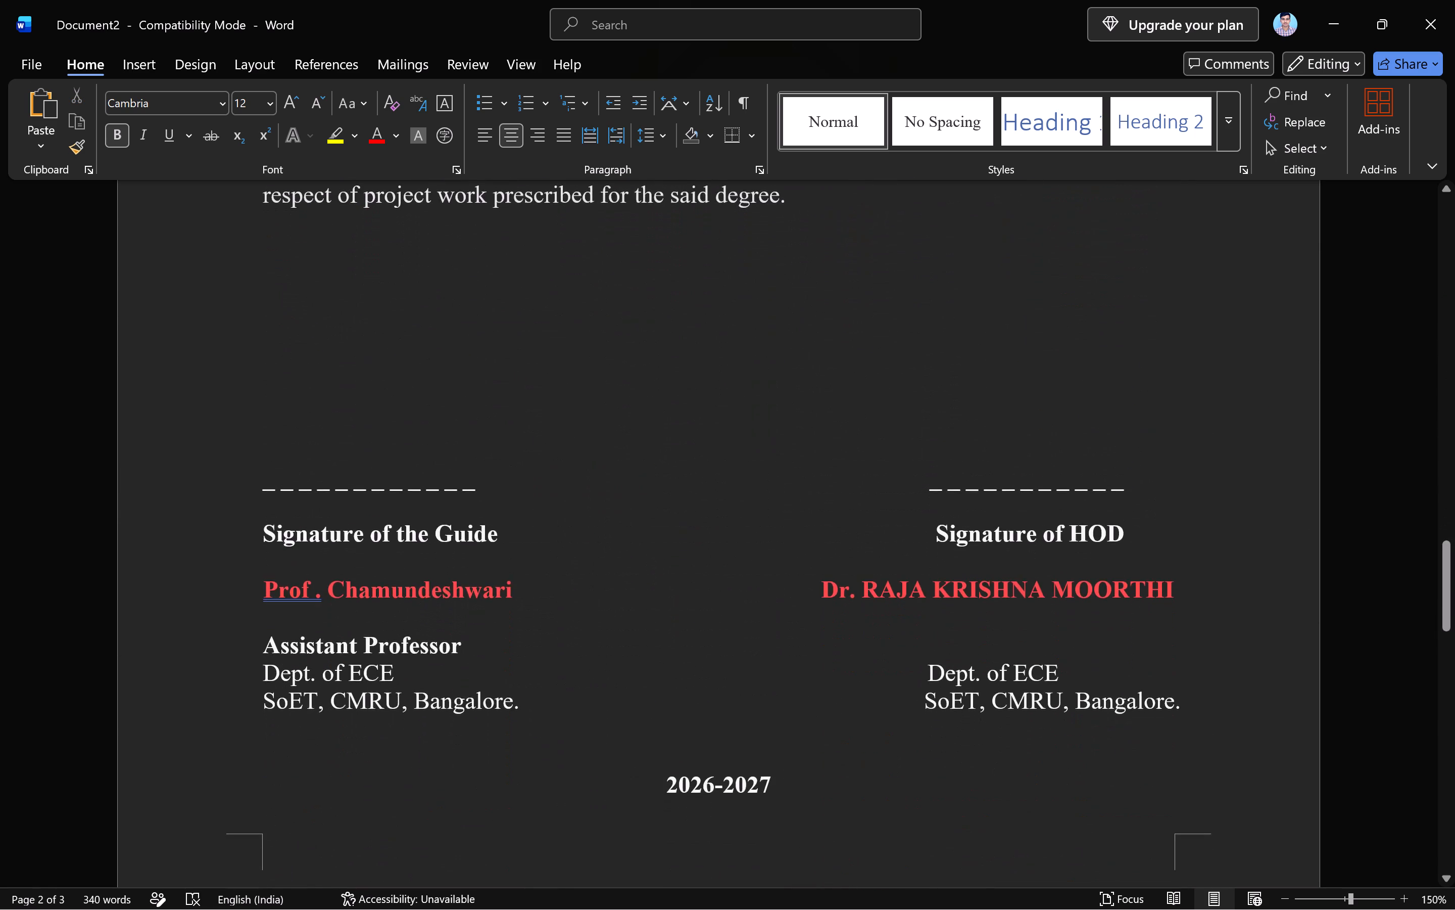
{"action": "scroll", "coordinate": [917, 633], "scroll_direction": "down", "scroll_amount": 12}
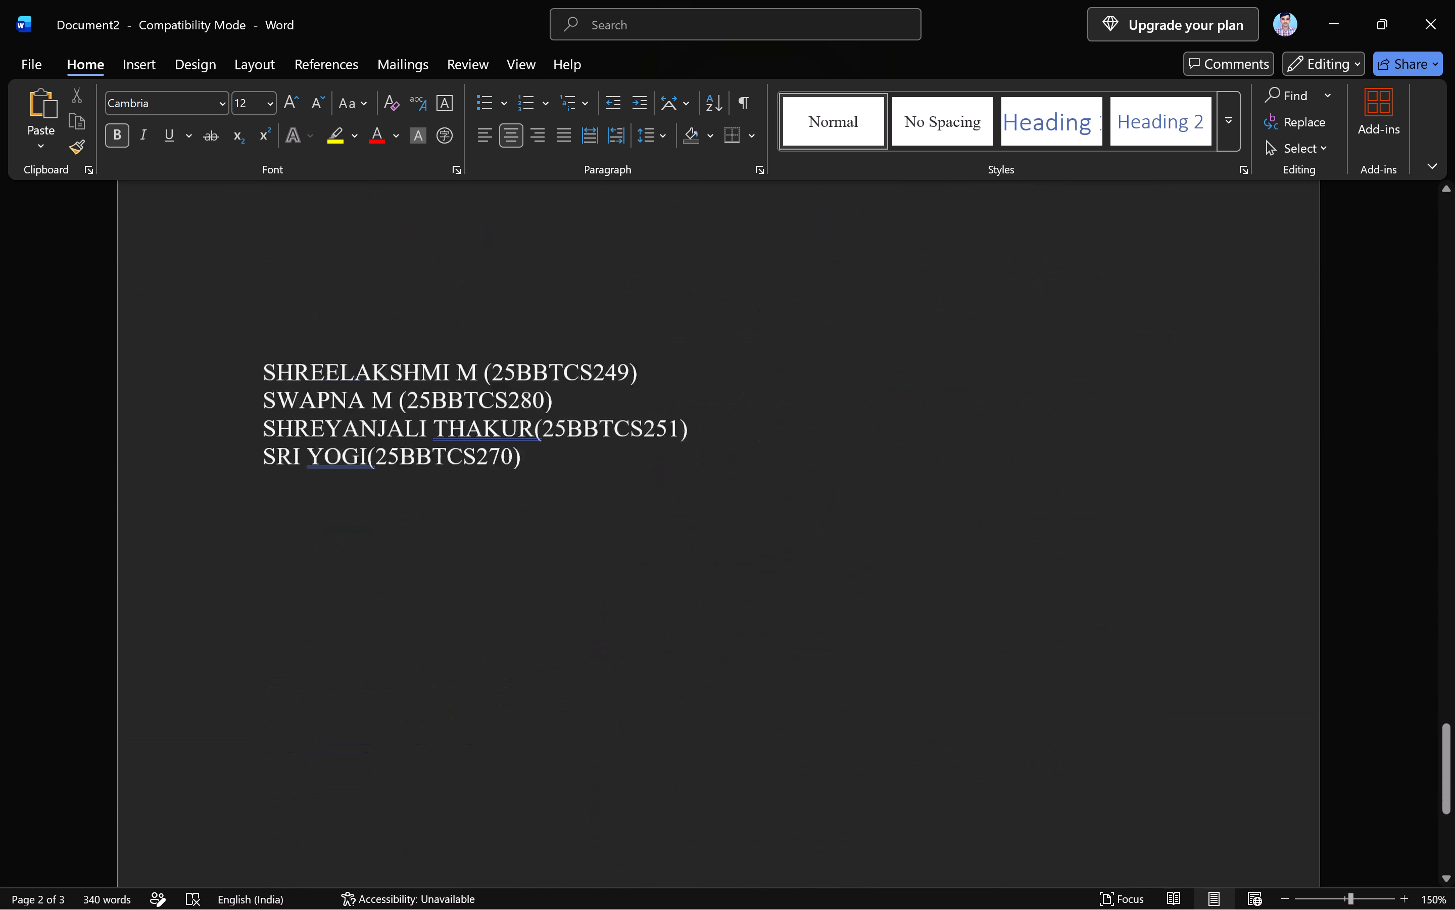
{"action": "scroll", "coordinate": [916, 634], "scroll_direction": "down", "scroll_amount": 11}
{"action": "scroll", "coordinate": [876, 622], "scroll_direction": "up", "scroll_amount": 6}
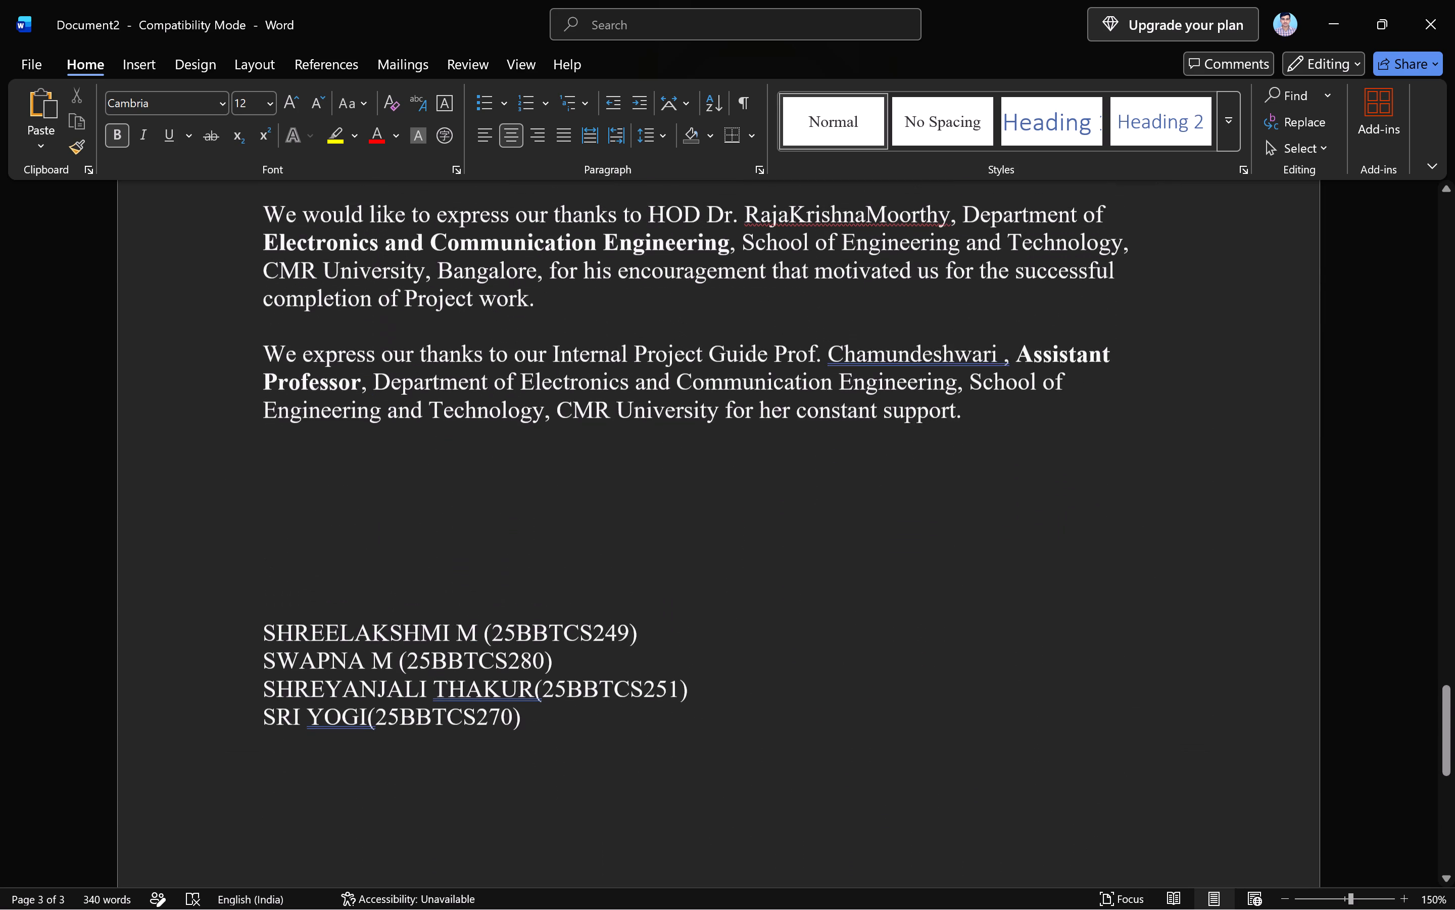
{"action": "left_click", "coordinate": [502, 809]}
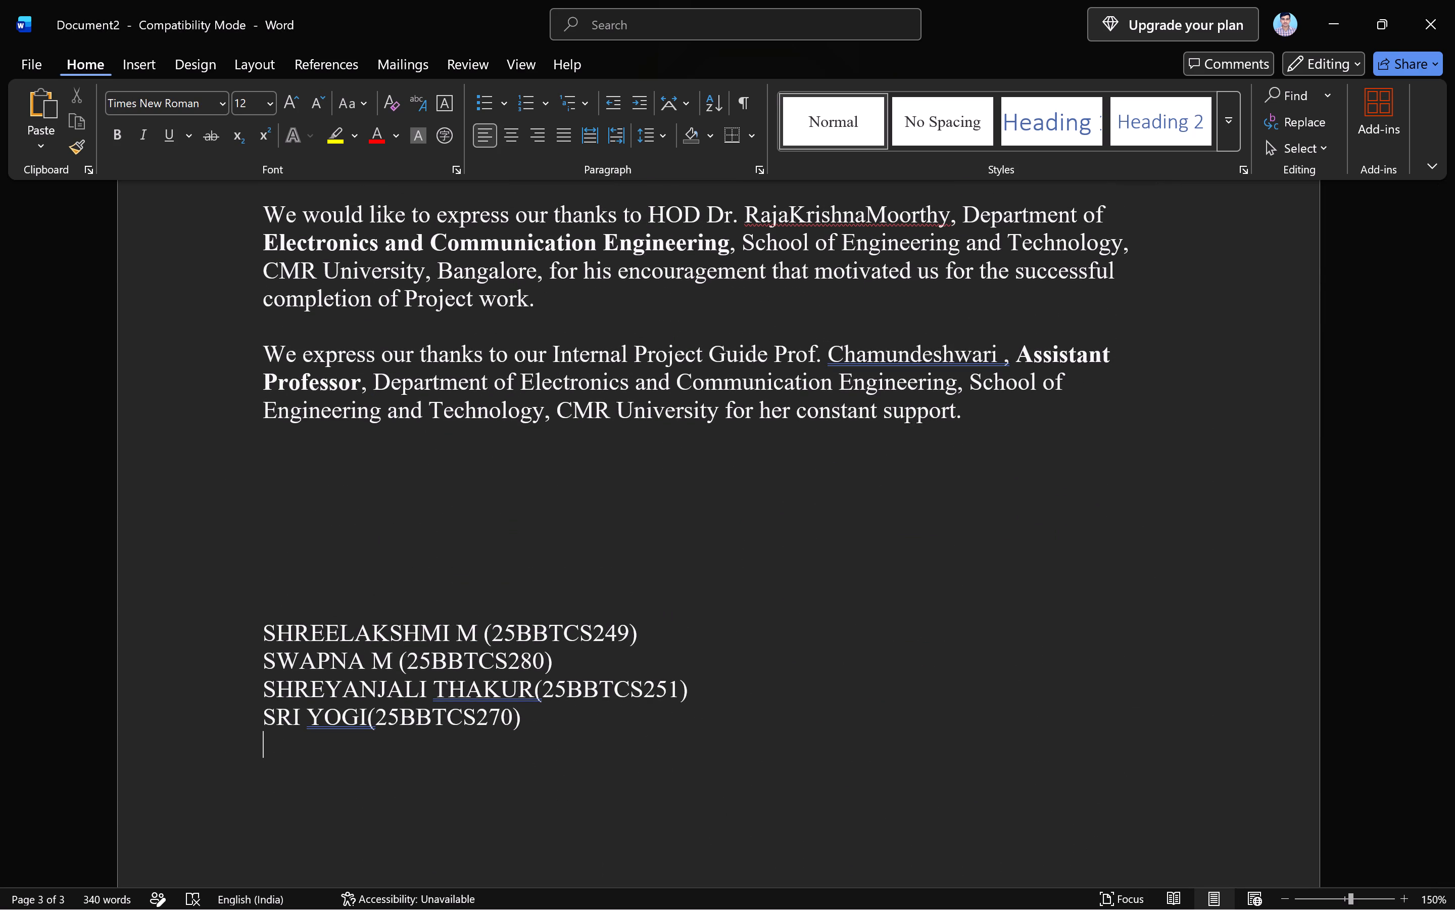
{"action": "left_click", "coordinate": [123, 60]}
{"action": "left_click", "coordinate": [77, 120]}
{"action": "scroll", "coordinate": [433, 269], "scroll_direction": "down", "scroll_amount": 1}
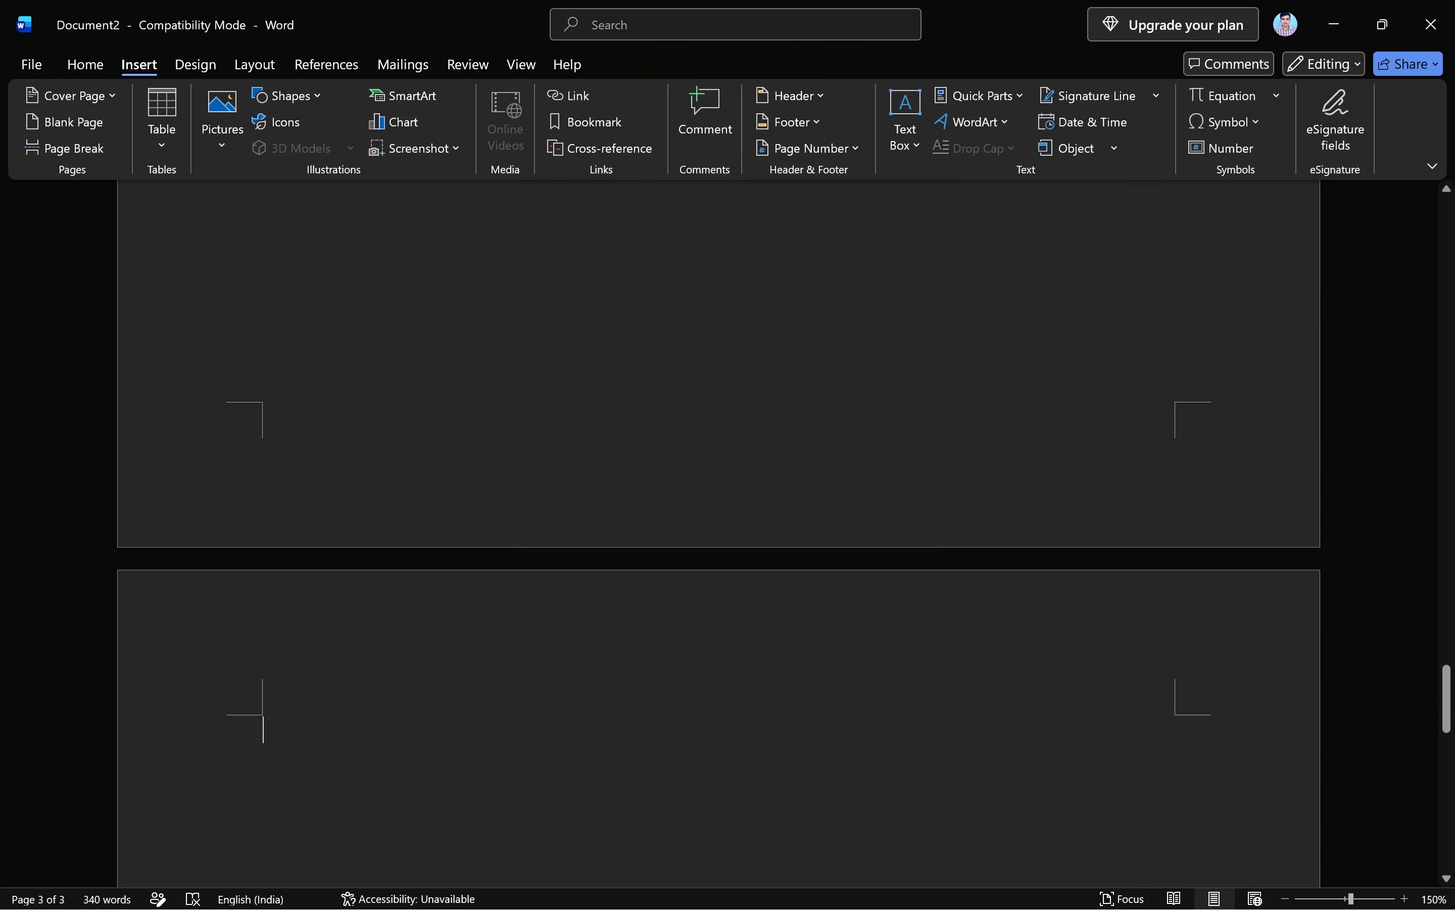
Copy the DECLARATION heading and its paragraph from MWE REPORT.docx in Chrome and paste them onto the new page in Word's Document2.
{"action": "key", "text": "alt+Tab"}
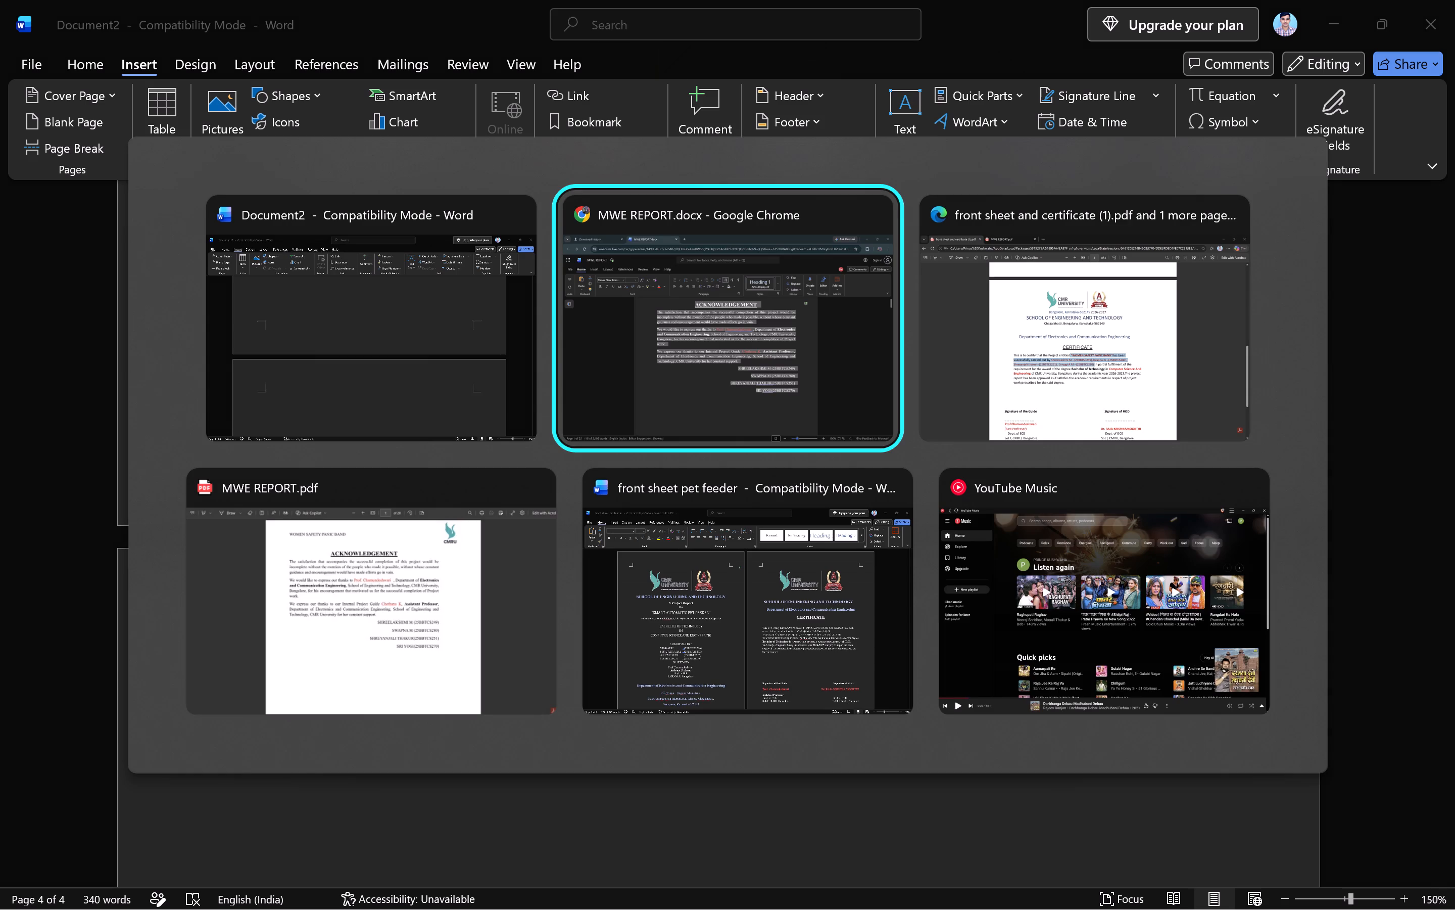
{"action": "scroll", "coordinate": [778, 655], "scroll_direction": "down", "scroll_amount": 5}
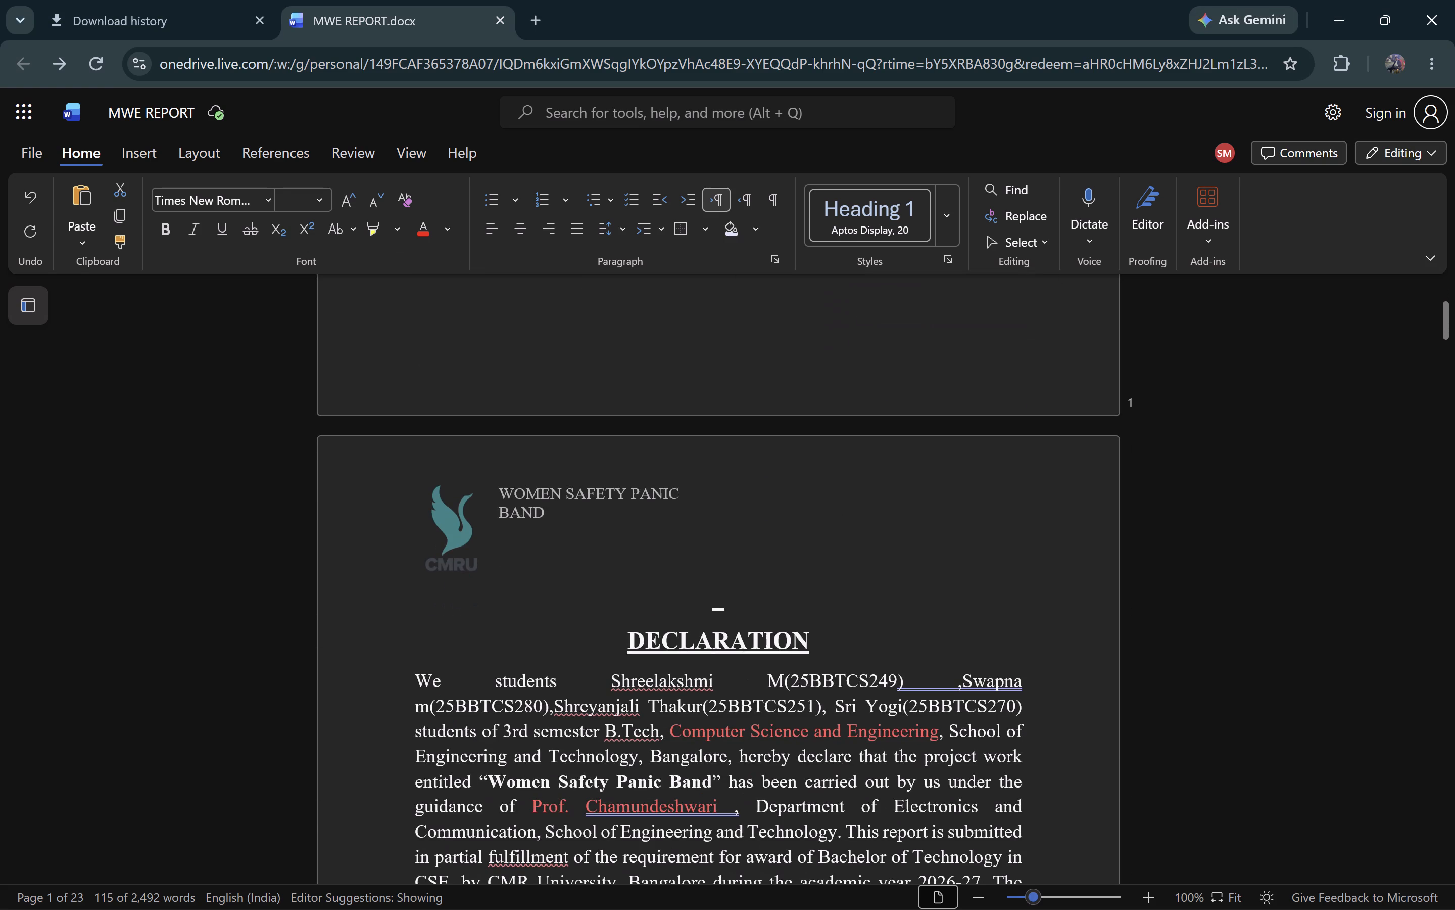
{"action": "scroll", "coordinate": [778, 658], "scroll_direction": "down", "scroll_amount": 1}
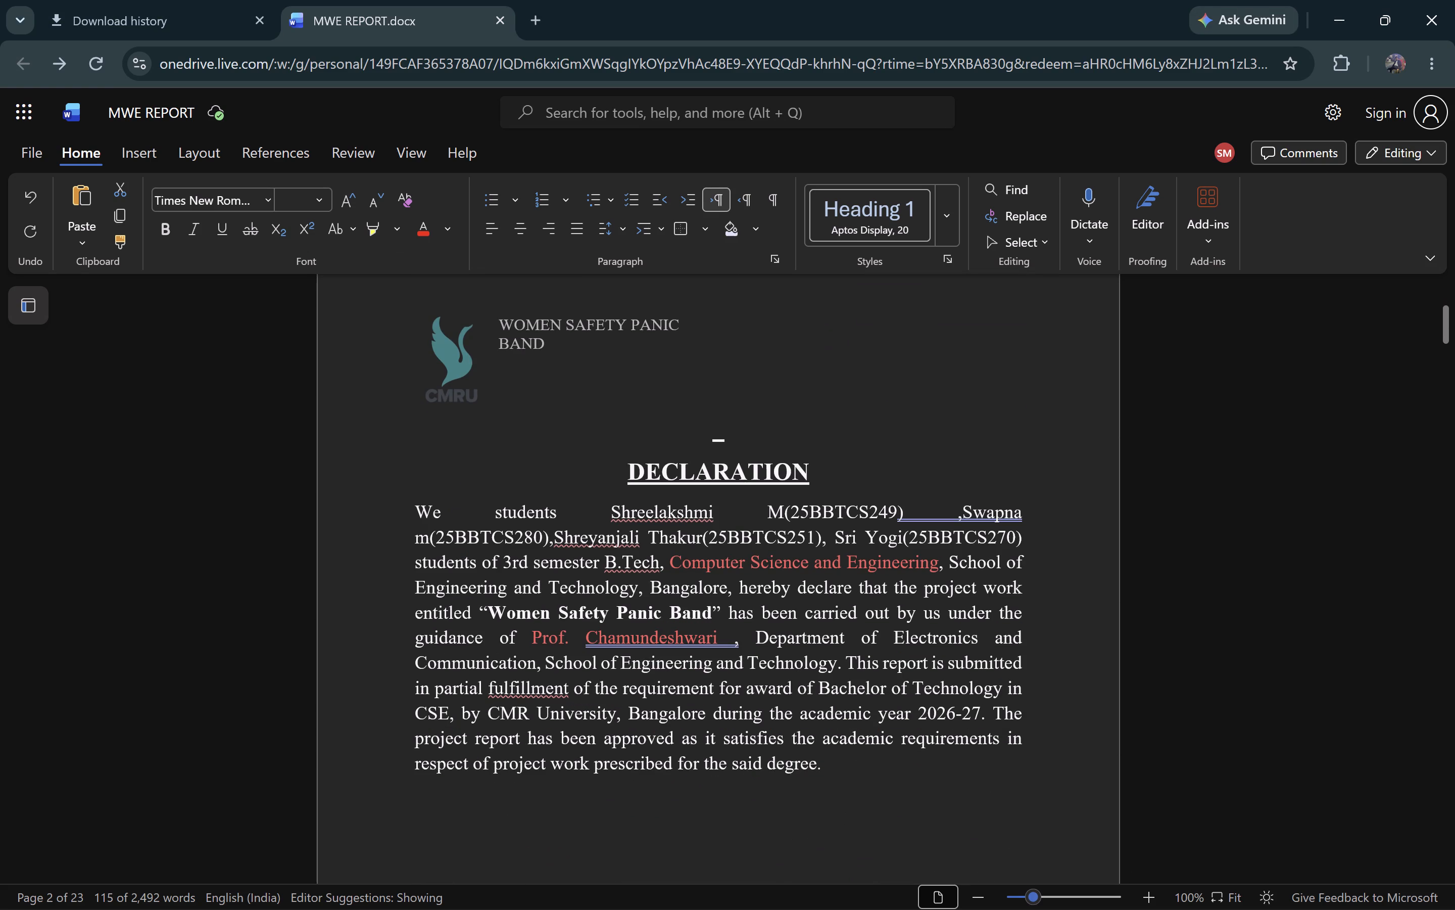
{"action": "left_click_drag", "start_coordinate": [623, 458], "coordinate": [790, 755]}
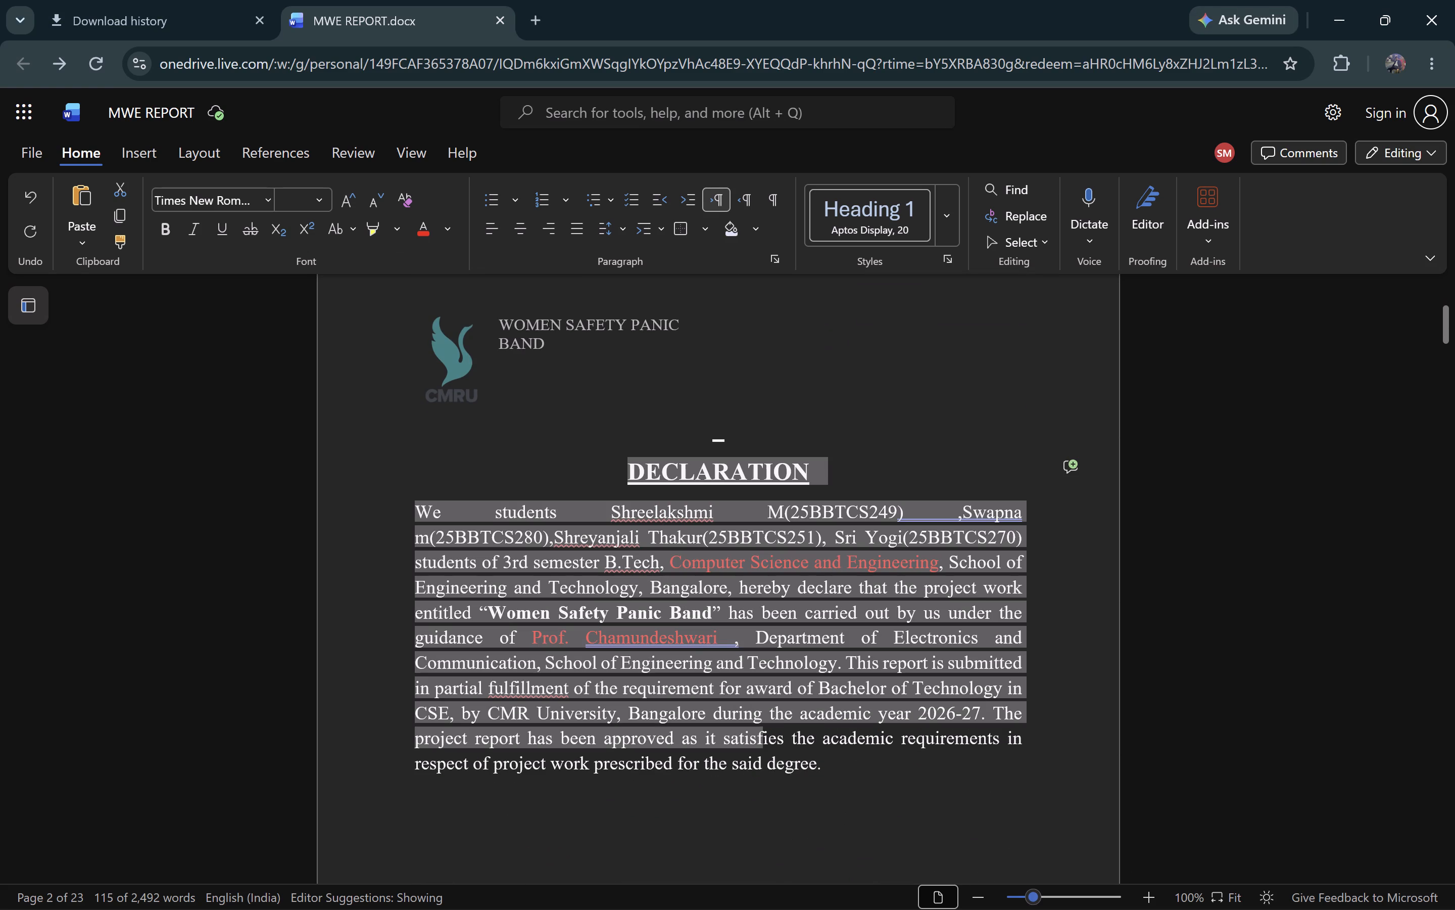
{"action": "left_click_drag", "start_coordinate": [790, 755], "coordinate": [816, 826]}
{"action": "scroll", "coordinate": [816, 826], "scroll_direction": "down", "scroll_amount": 2}
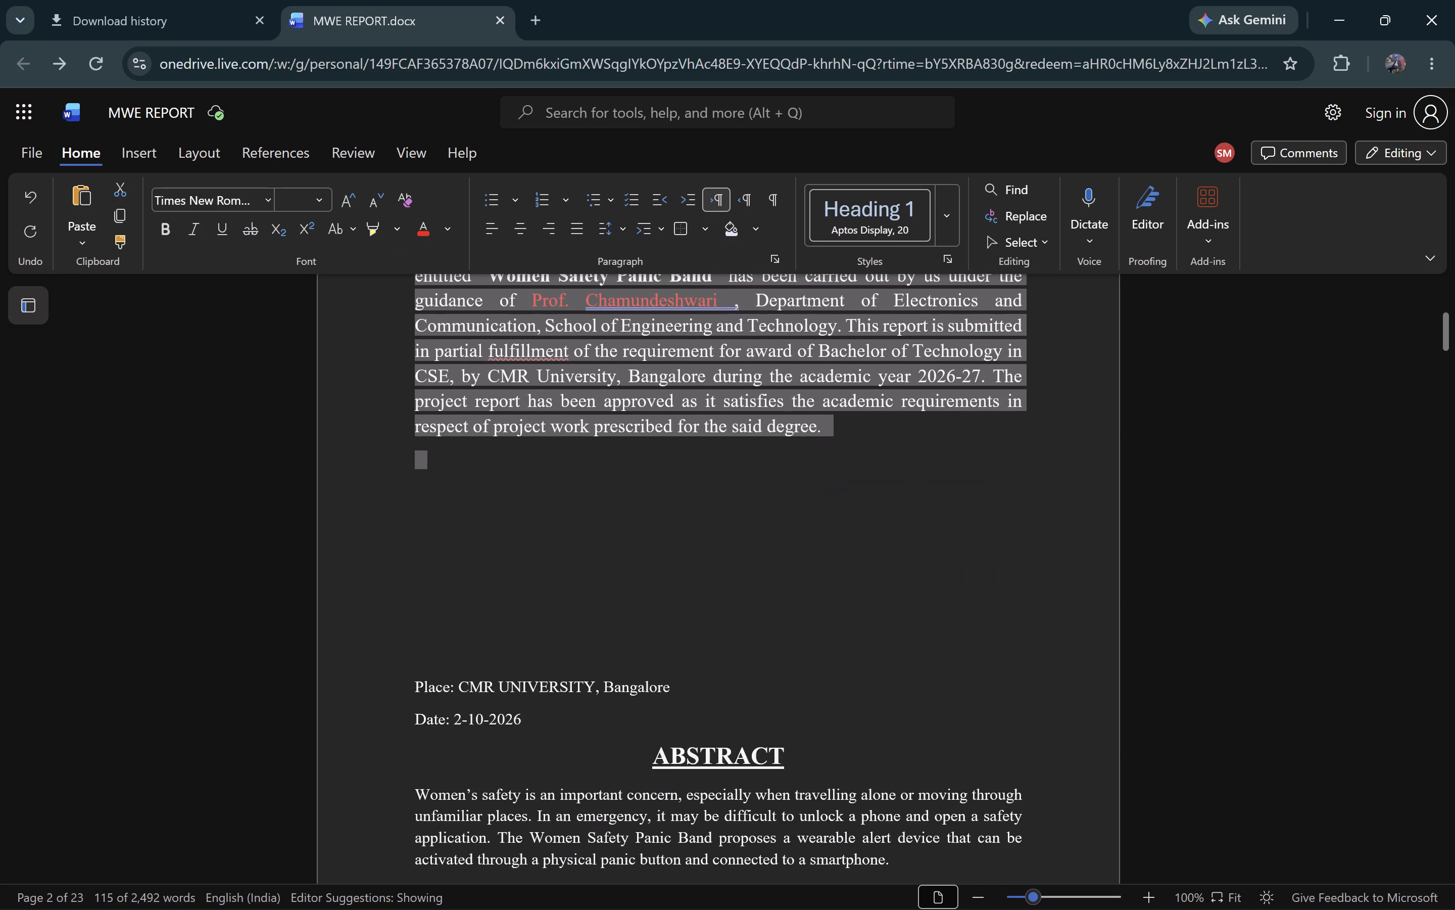
{"action": "left_click_drag", "start_coordinate": [816, 826], "coordinate": [836, 443]}
{"action": "left_click_drag", "start_coordinate": [836, 443], "coordinate": [836, 442]}
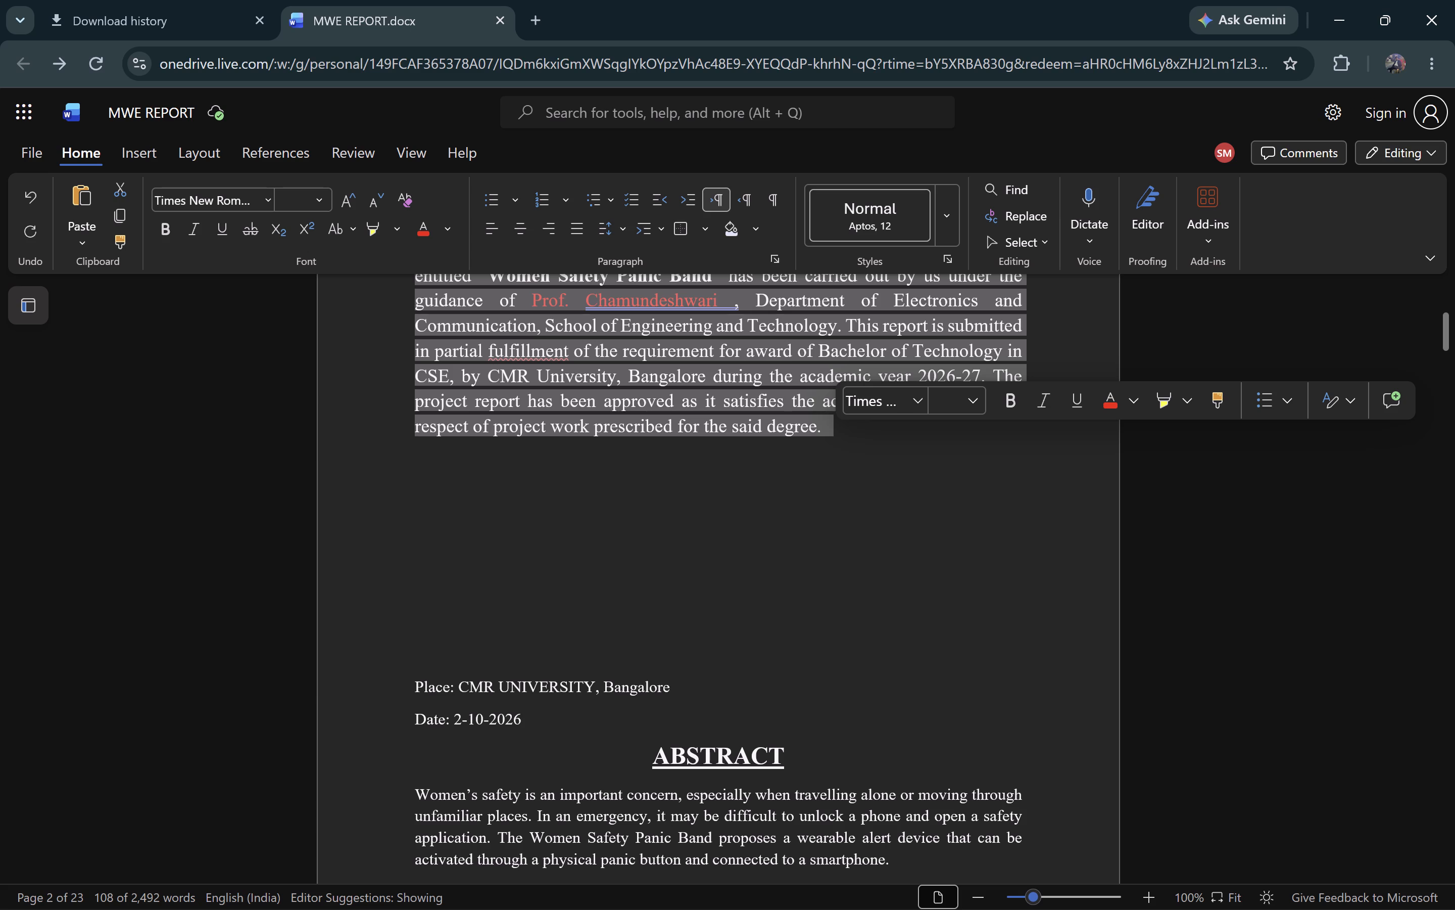
{"action": "key", "text": "ctrl+c"}
{"action": "key", "text": "alt+Tab"}
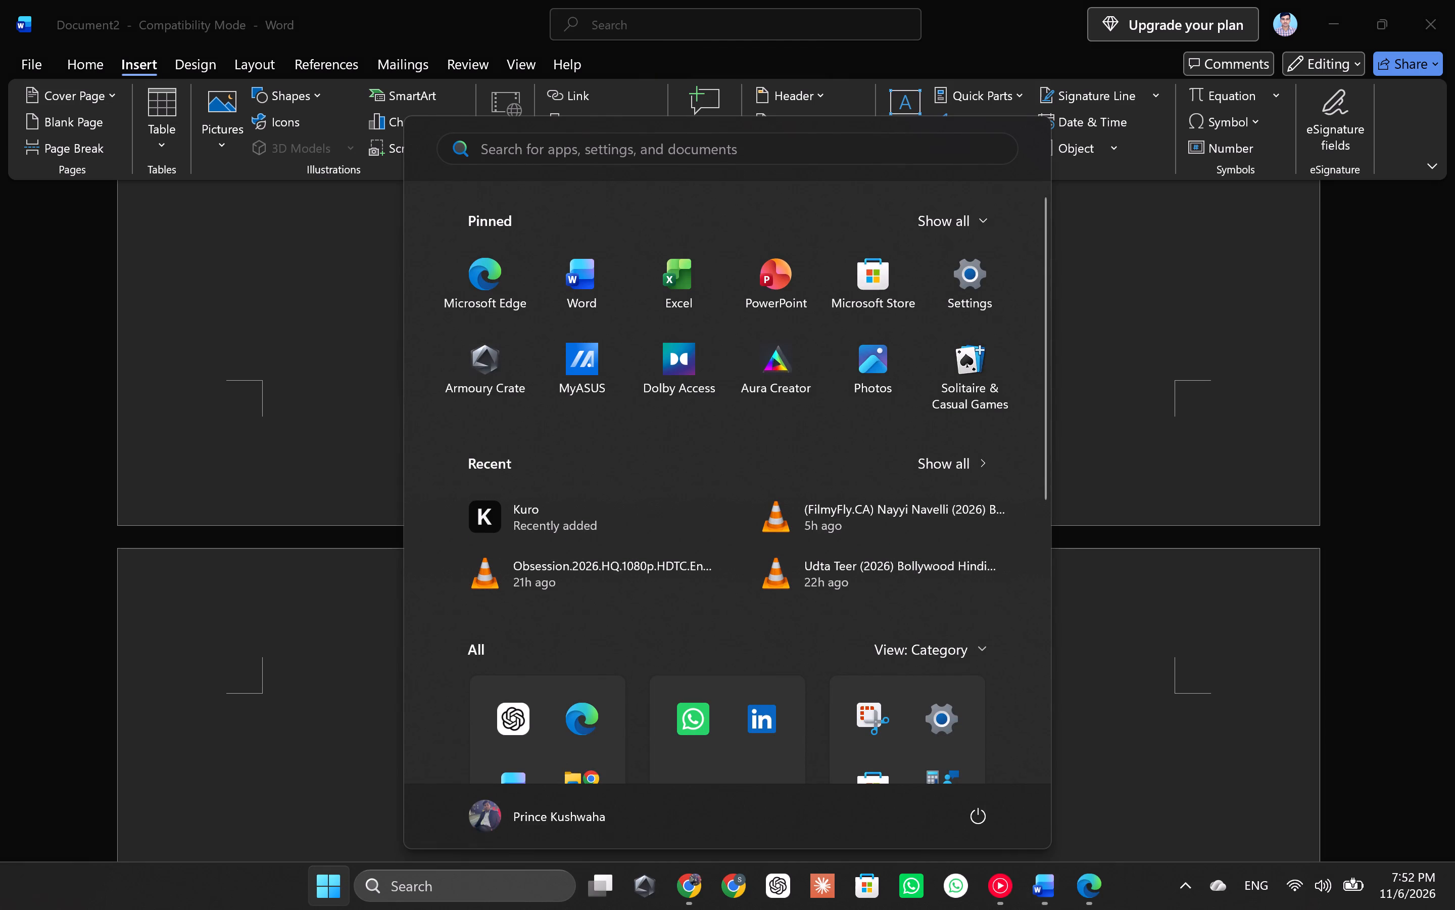
{"action": "key", "text": "ctrl+v"}
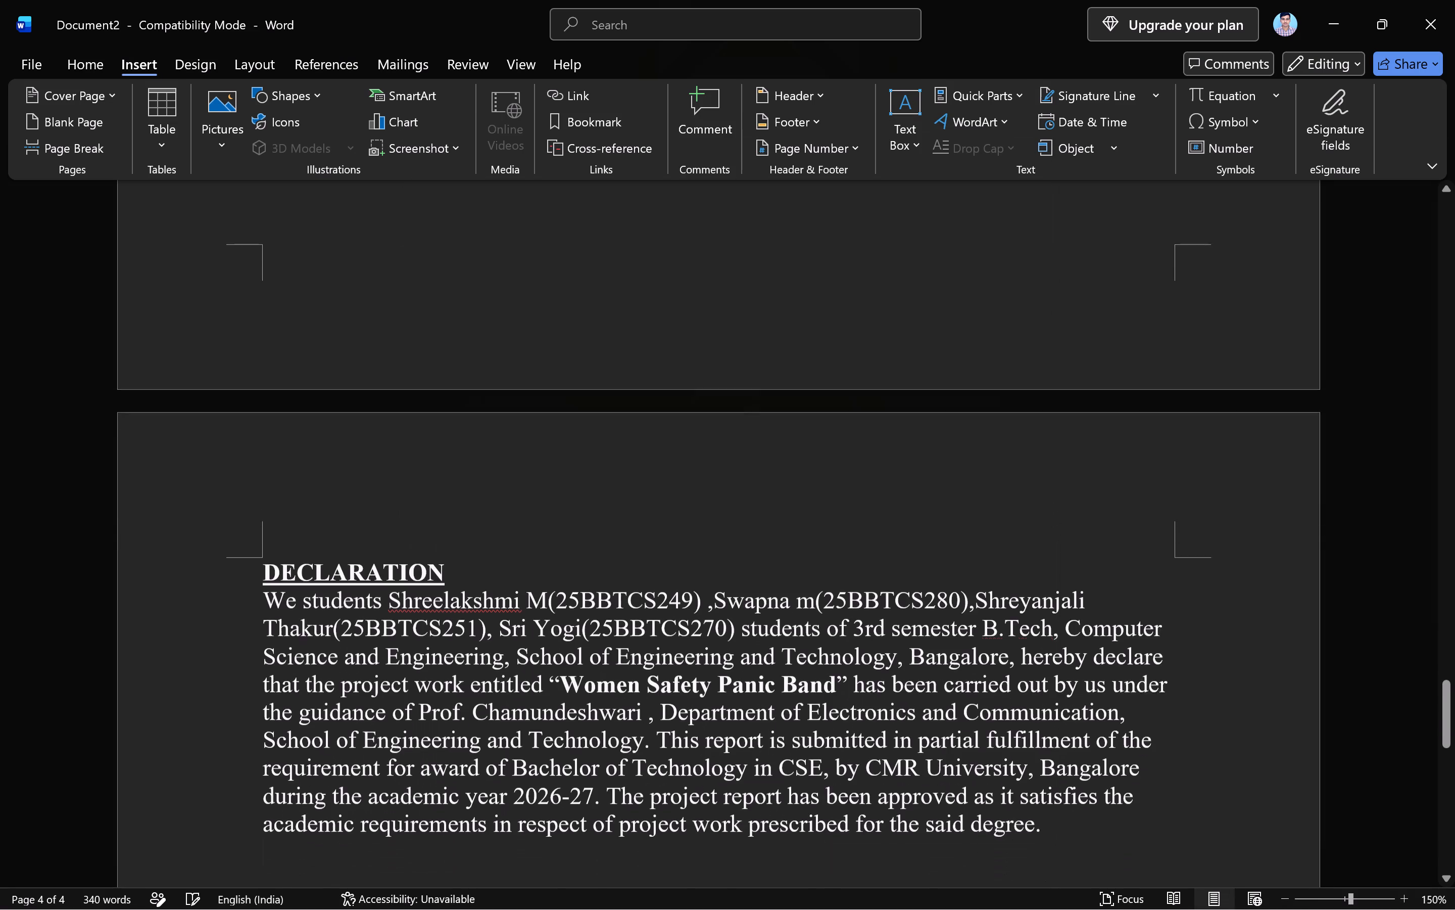
Centre the DECLARATION heading and insert one blank line between it and the paragraph.
{"action": "left_click", "coordinate": [434, 550]}
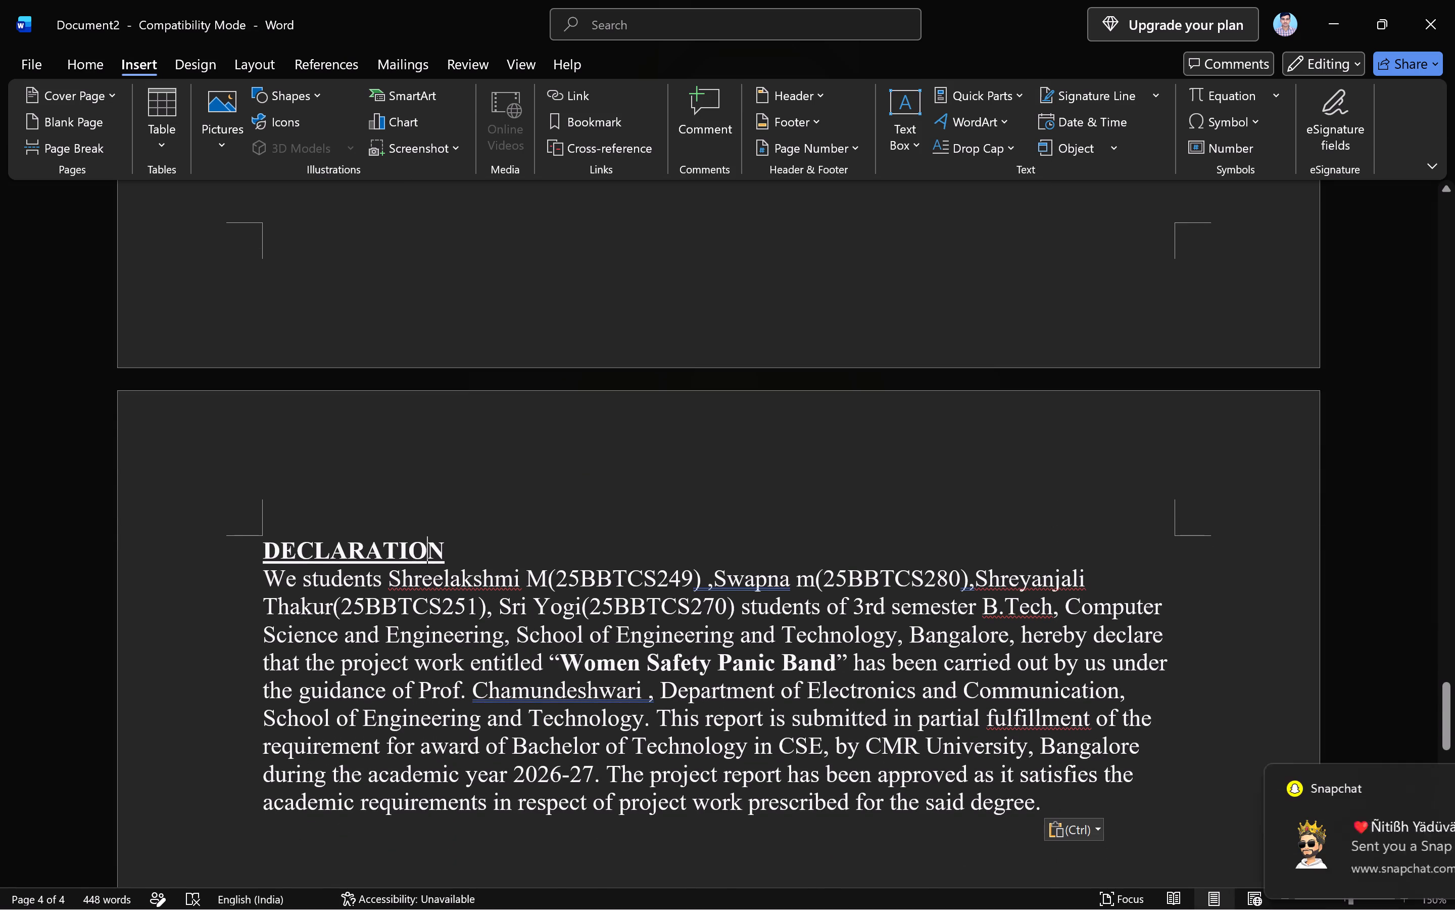
{"action": "key", "text": "ctrl+e"}
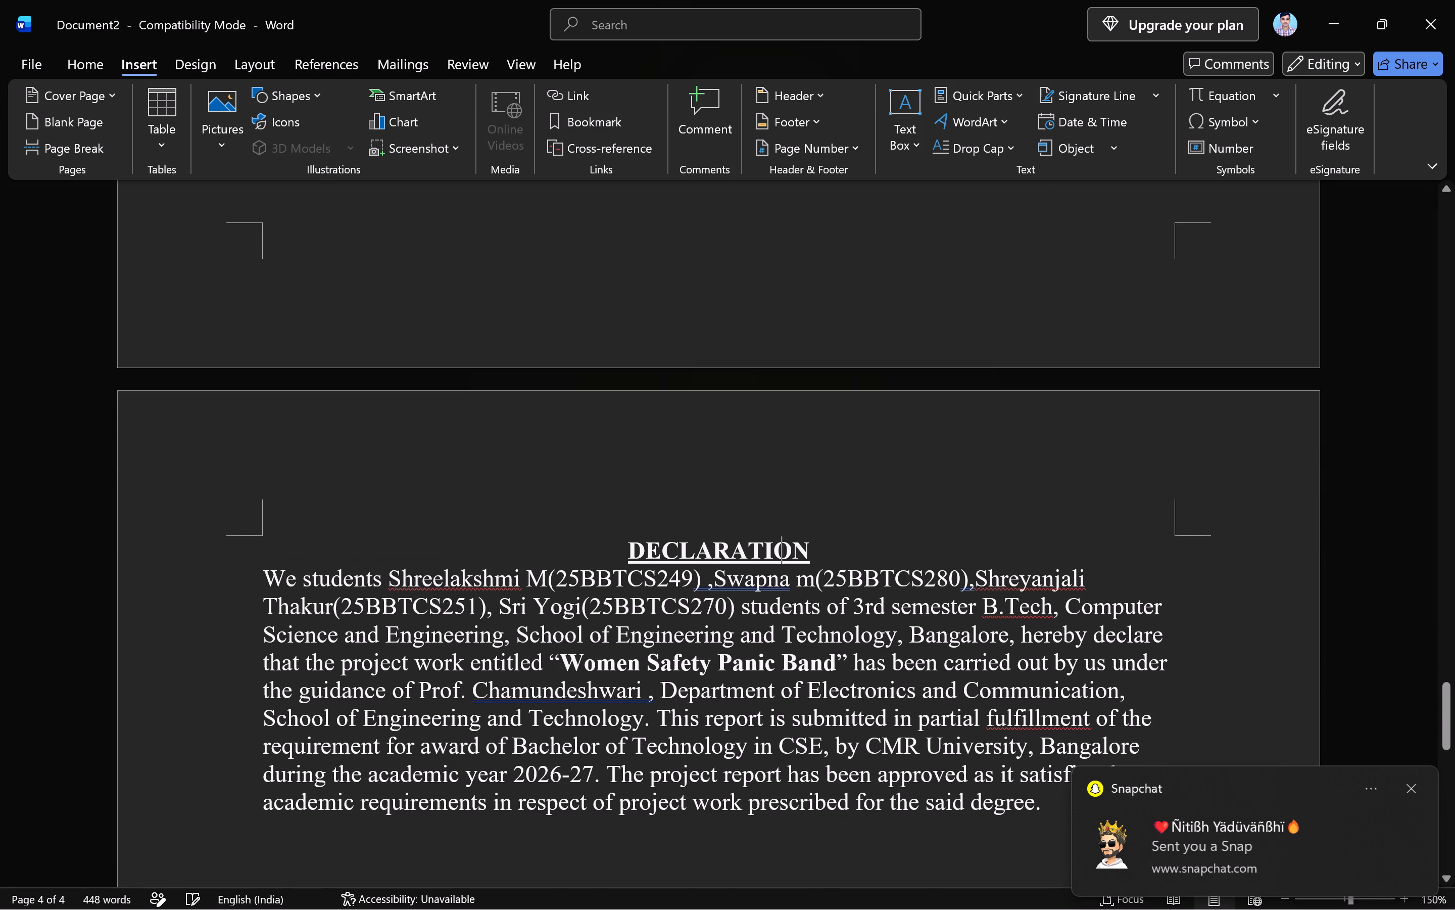
{"action": "key", "text": "Right"}
{"action": "key", "text": "Return"}
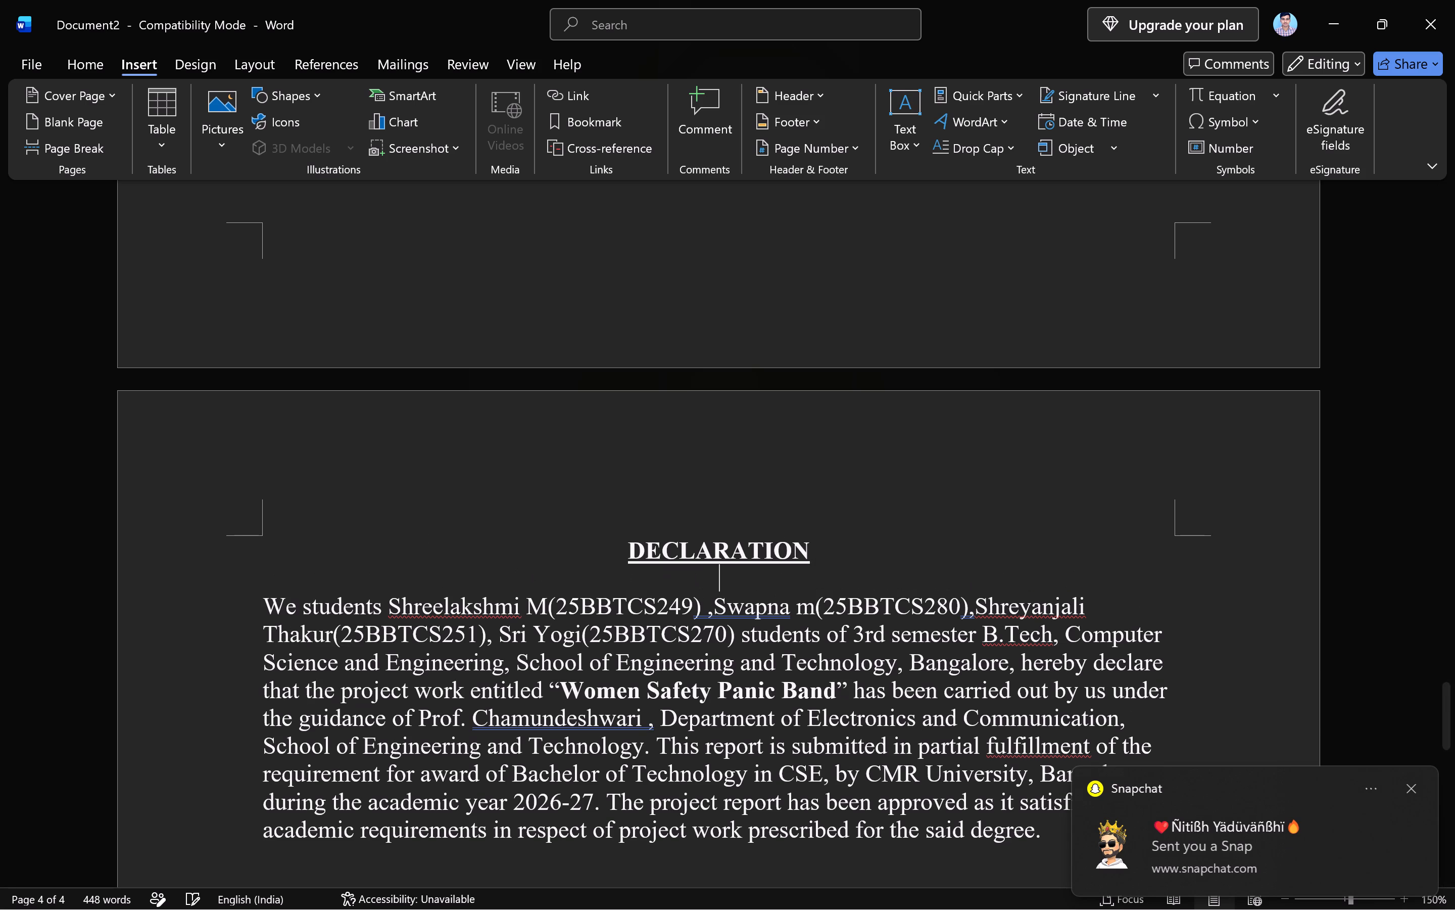
Compare the DECLARATION page of MWE REPORT.docx in Chrome with the declaration page in Word's Document2.
{"action": "key", "text": "alt+Tab"}
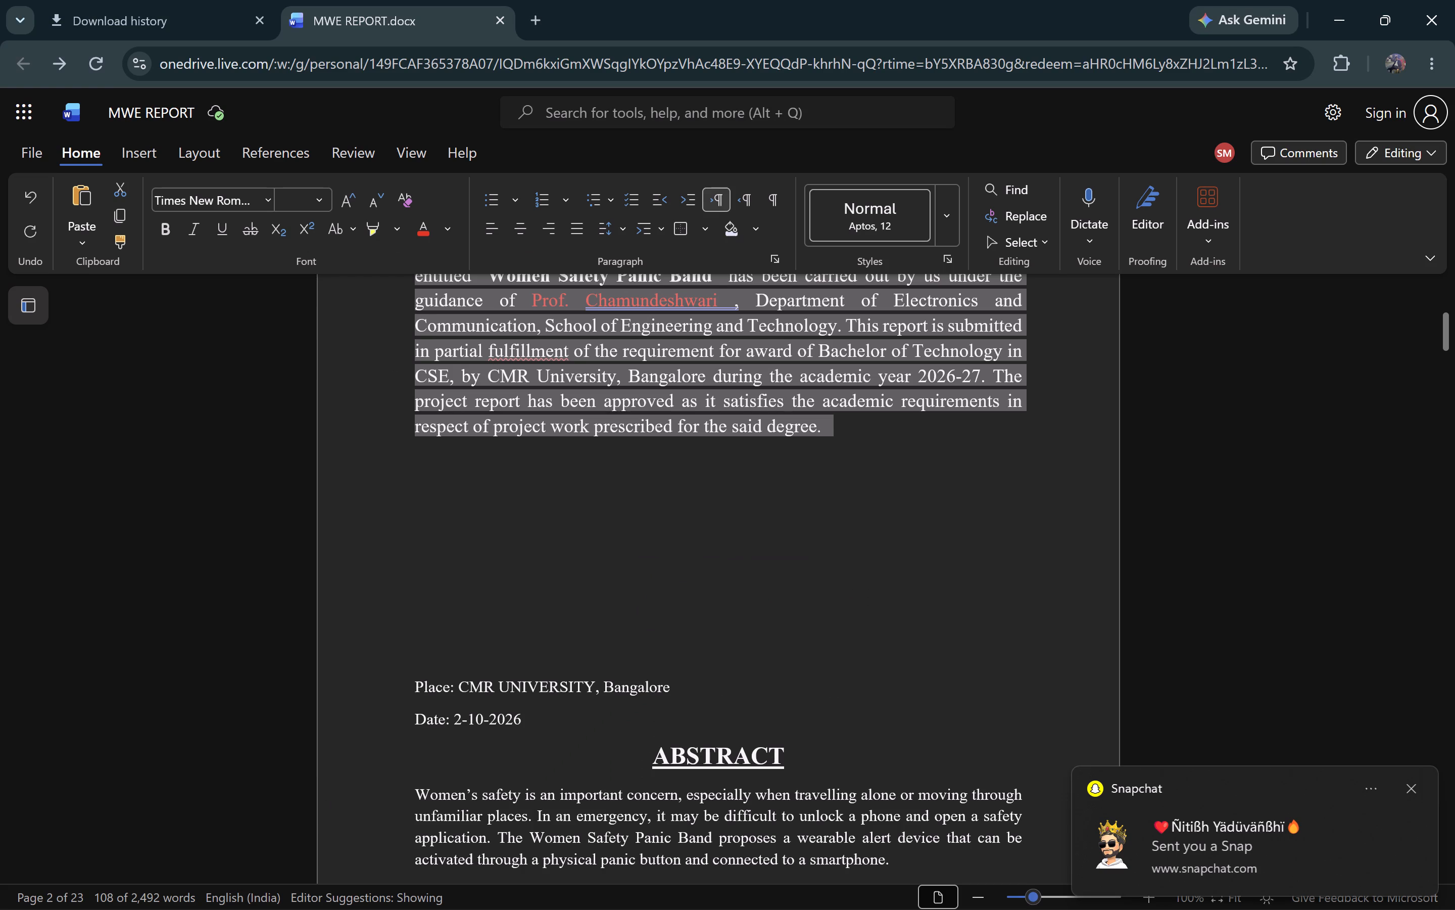
{"action": "scroll", "coordinate": [671, 555], "scroll_direction": "up", "scroll_amount": 2}
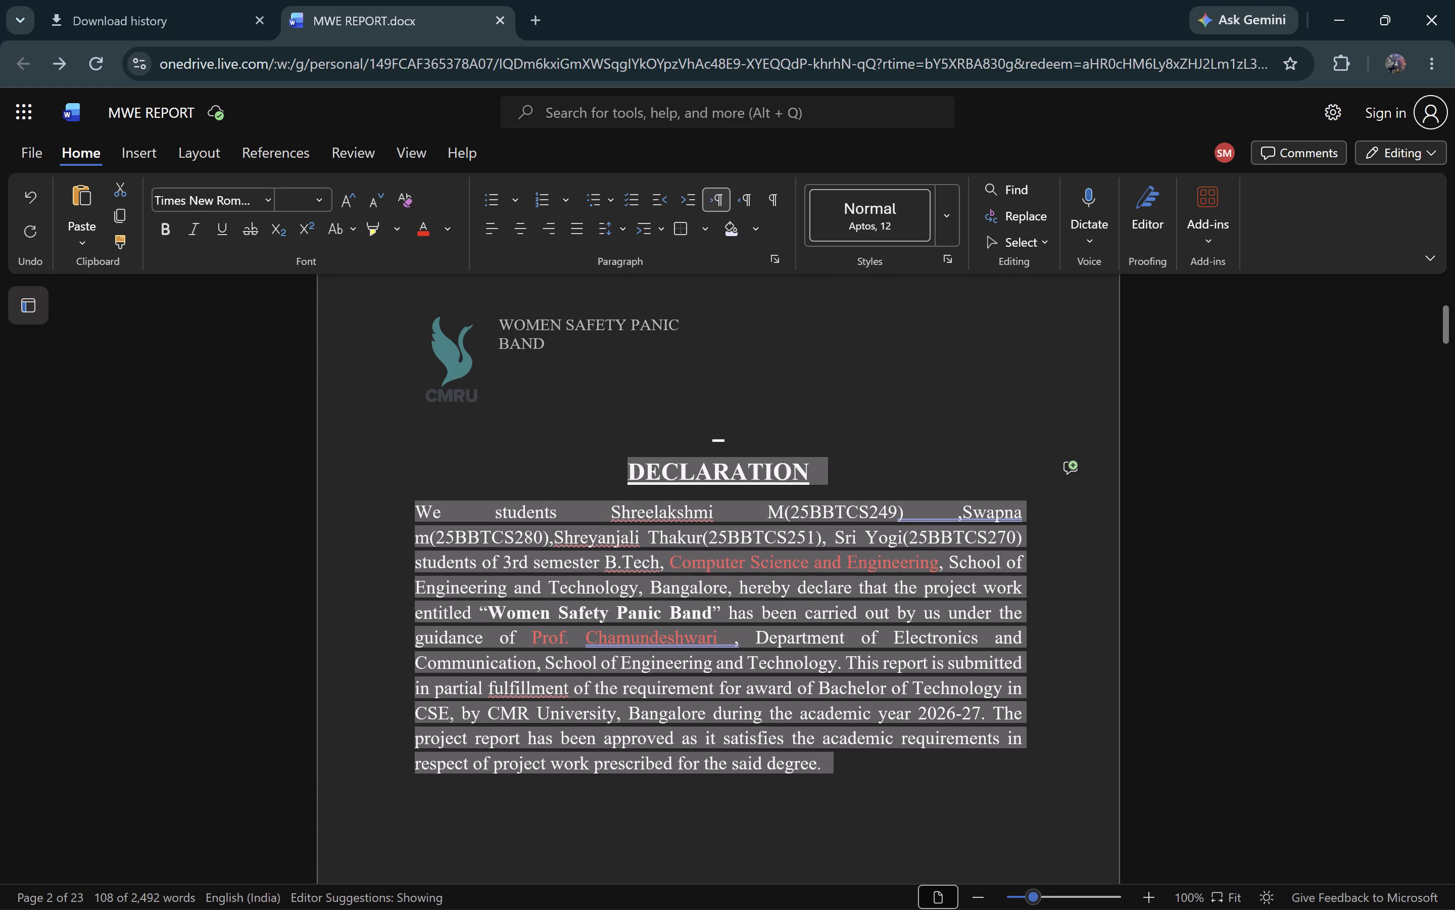
{"action": "key", "text": "alt+Tab"}
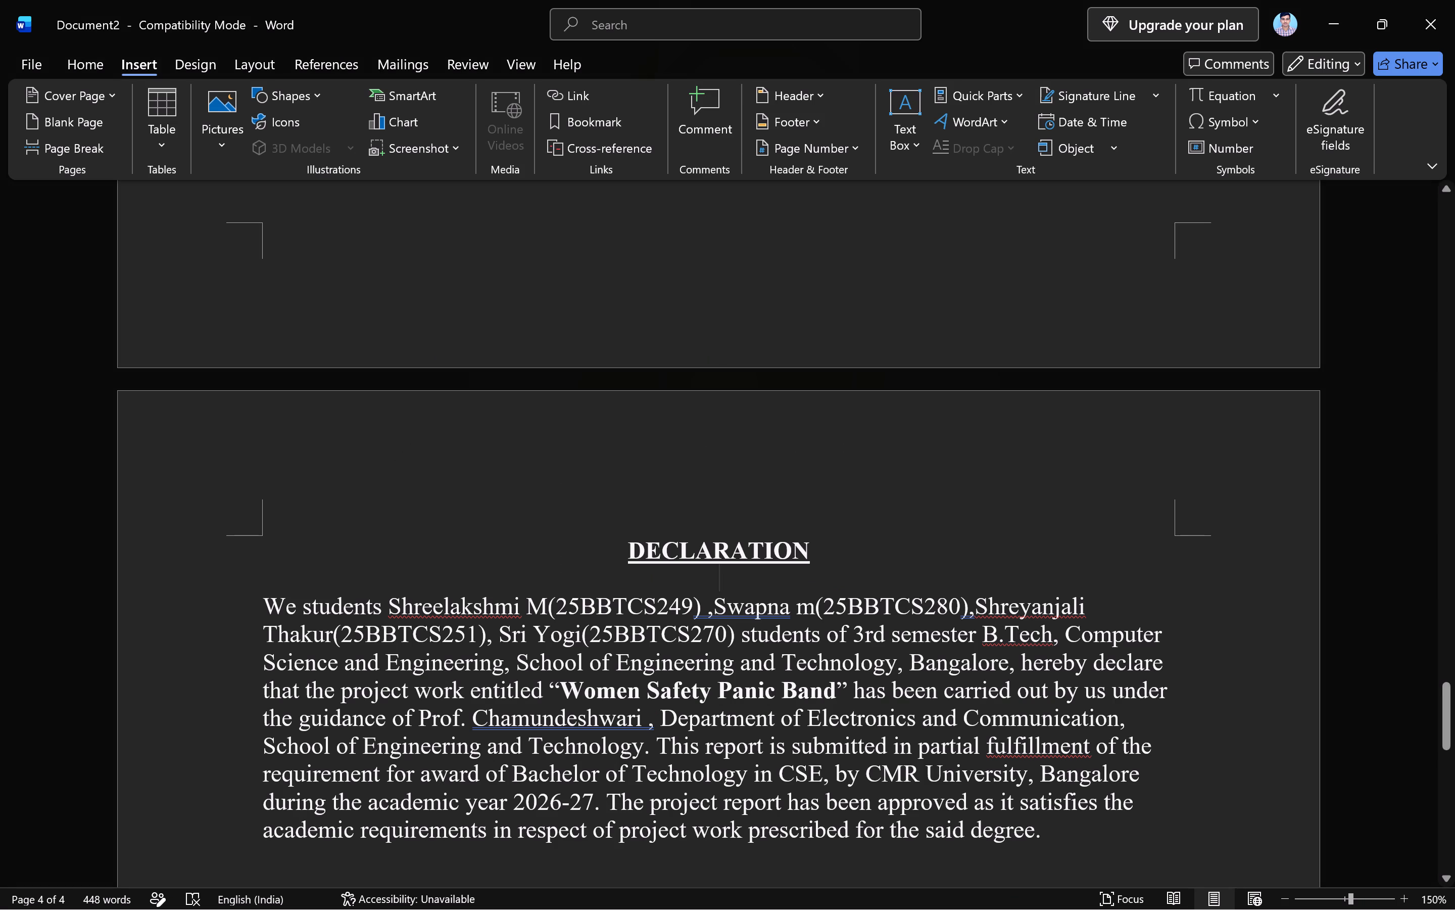
{"action": "key", "text": "alt+Tab"}
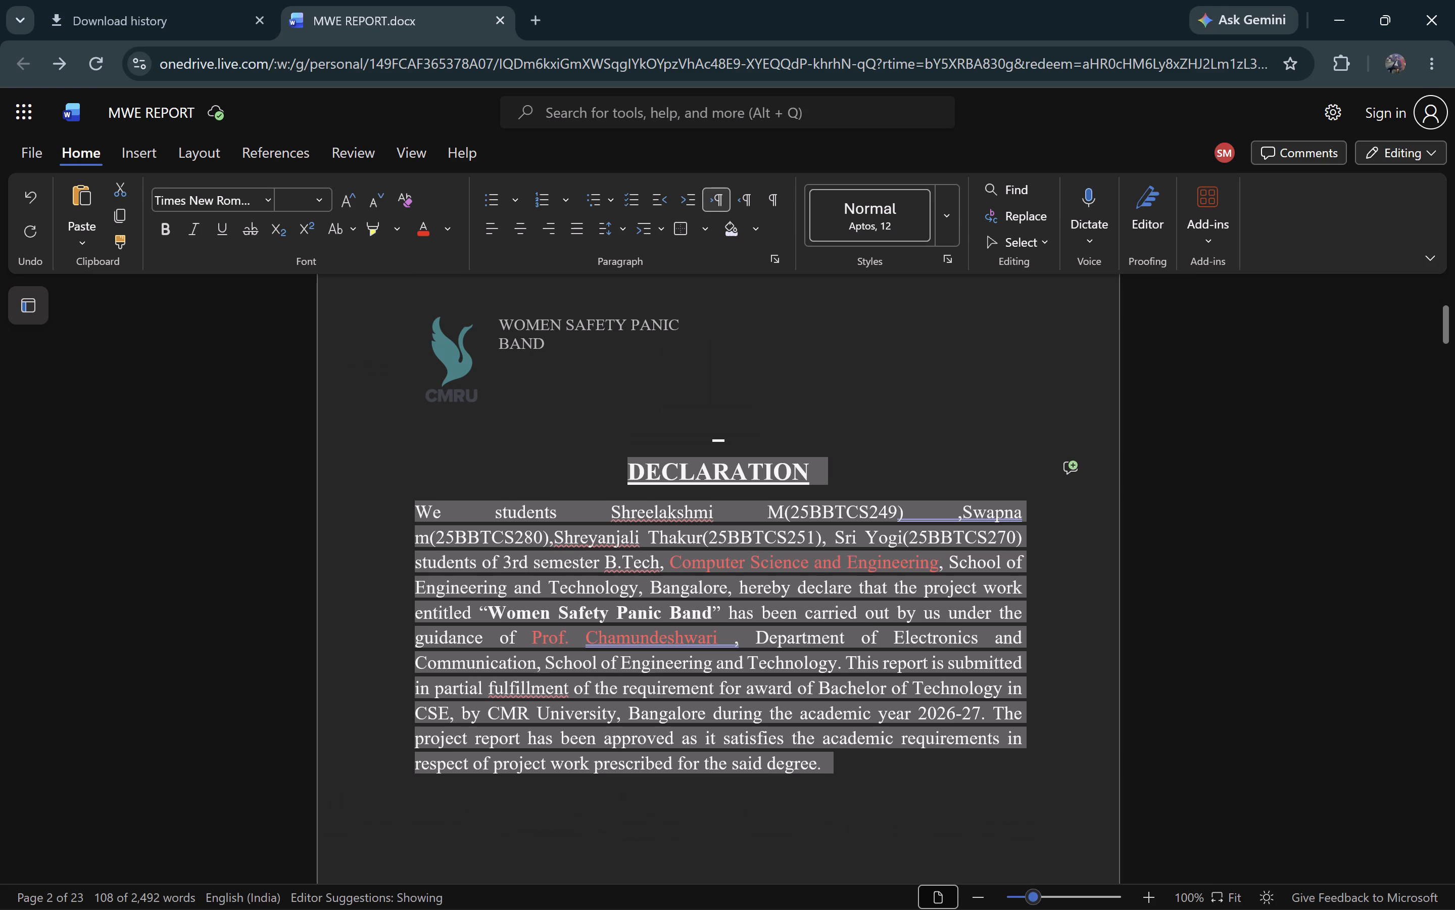
{"action": "key", "text": "alt+Tab"}
{"action": "scroll", "coordinate": [835, 719], "scroll_direction": "down", "scroll_amount": 2}
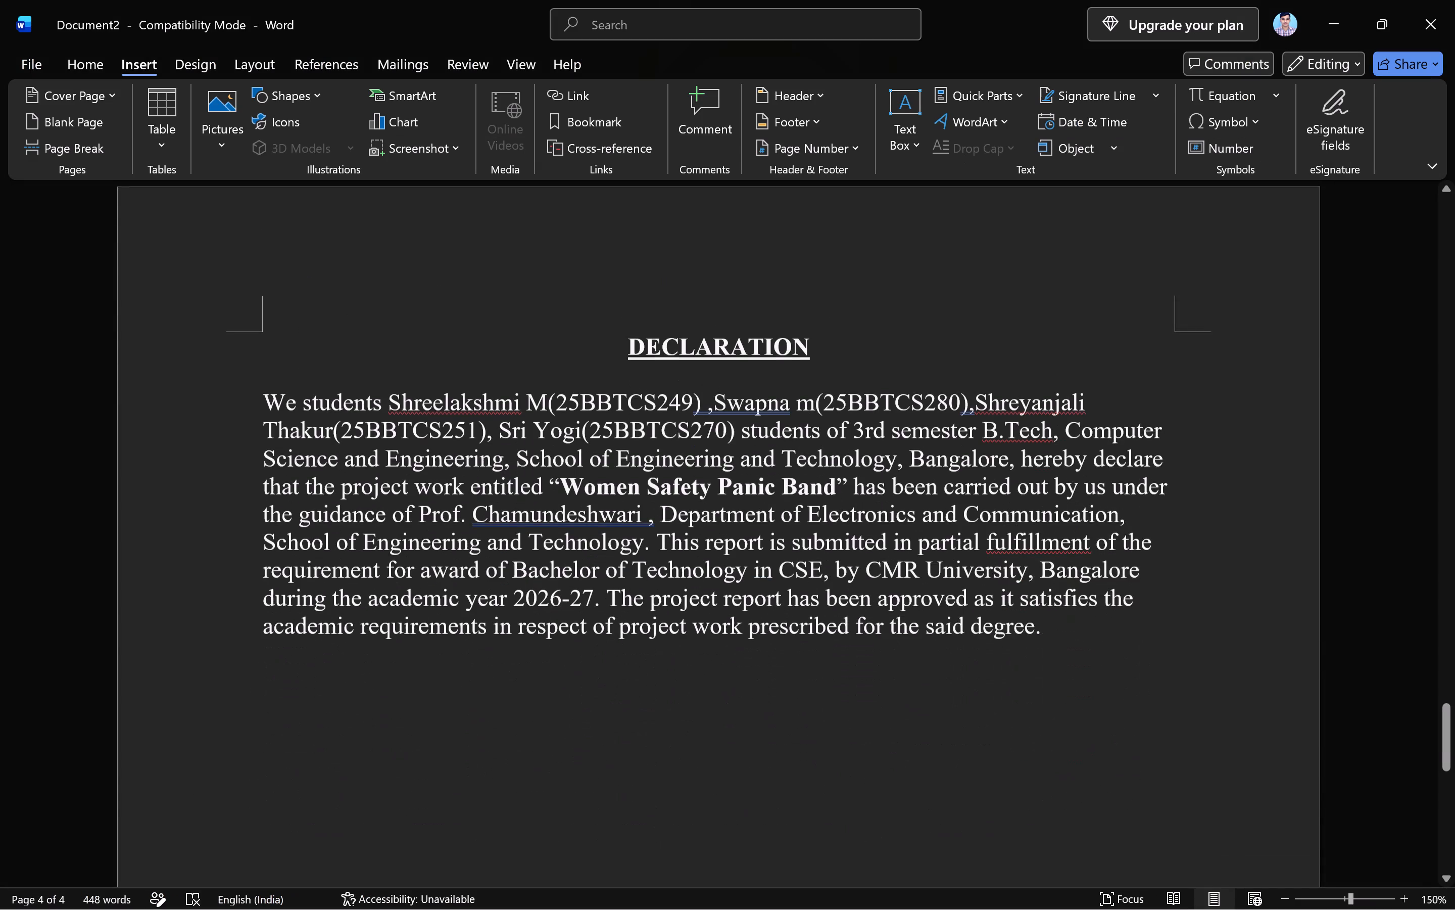
{"action": "scroll", "coordinate": [855, 716], "scroll_direction": "up", "scroll_amount": 2}
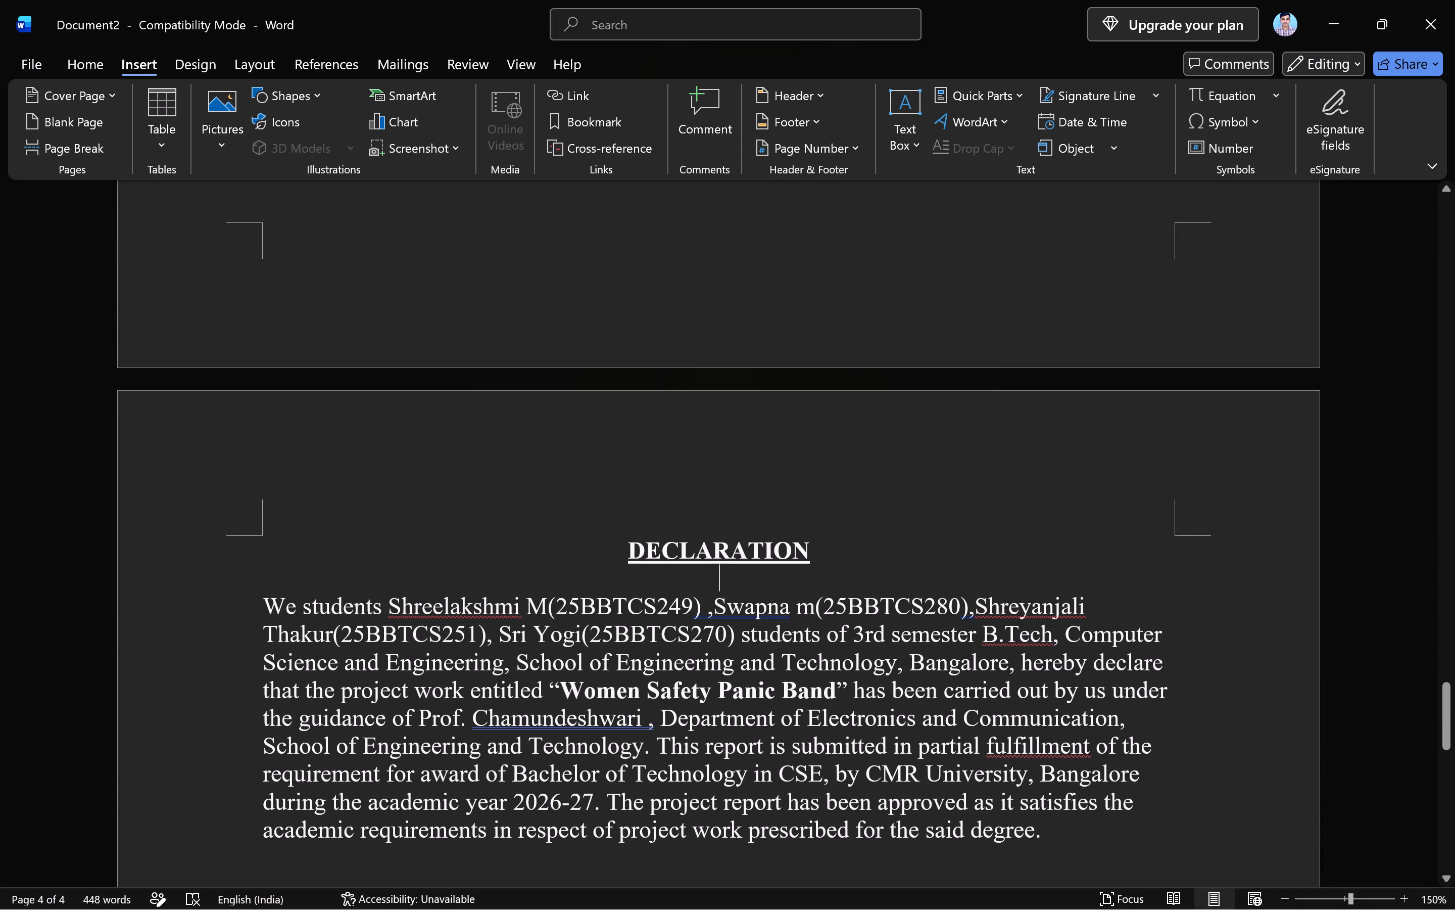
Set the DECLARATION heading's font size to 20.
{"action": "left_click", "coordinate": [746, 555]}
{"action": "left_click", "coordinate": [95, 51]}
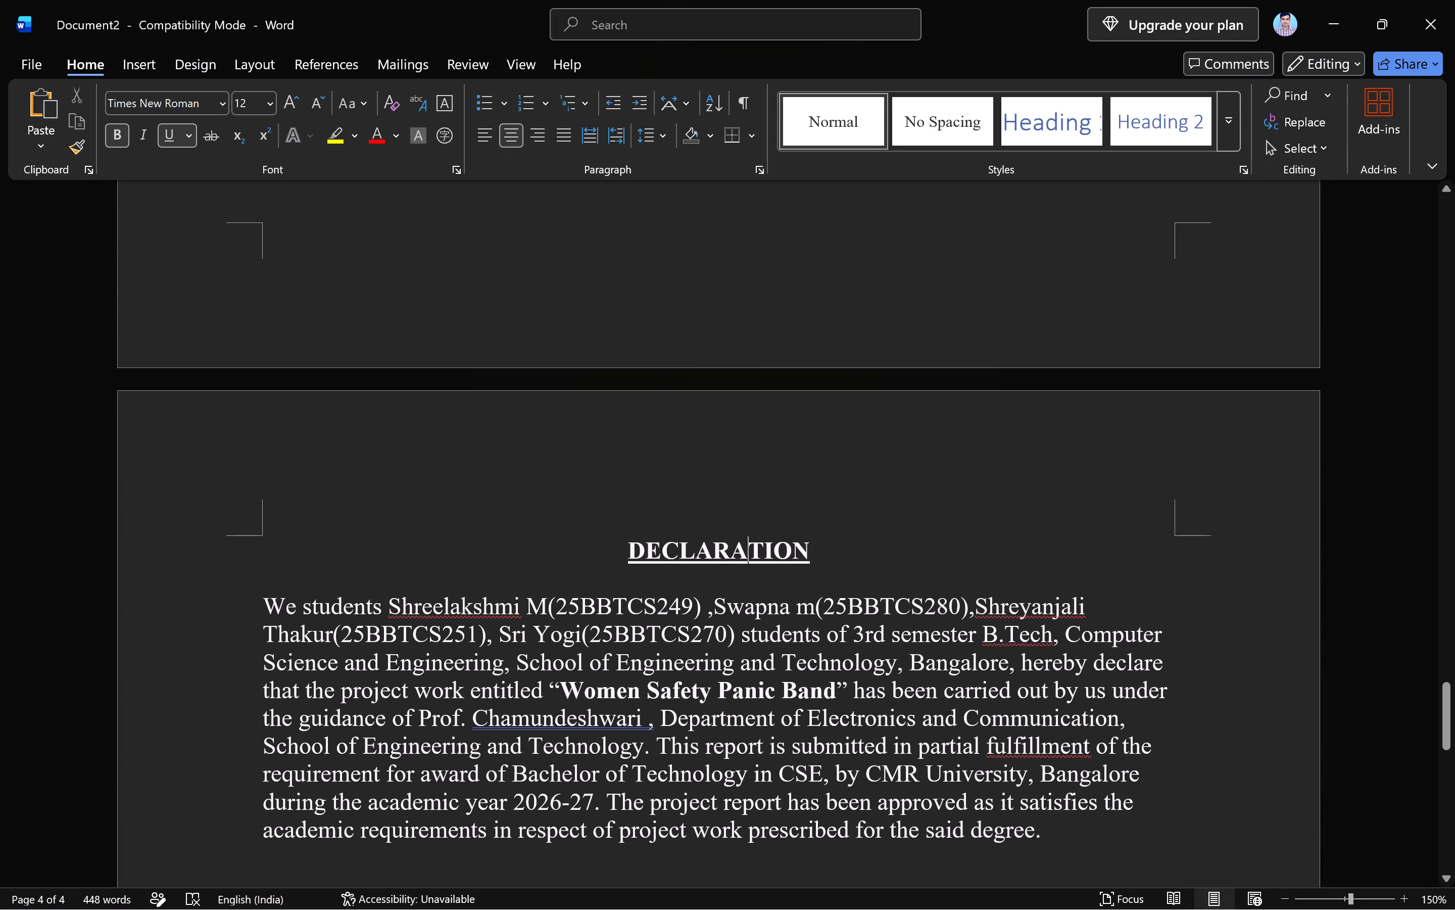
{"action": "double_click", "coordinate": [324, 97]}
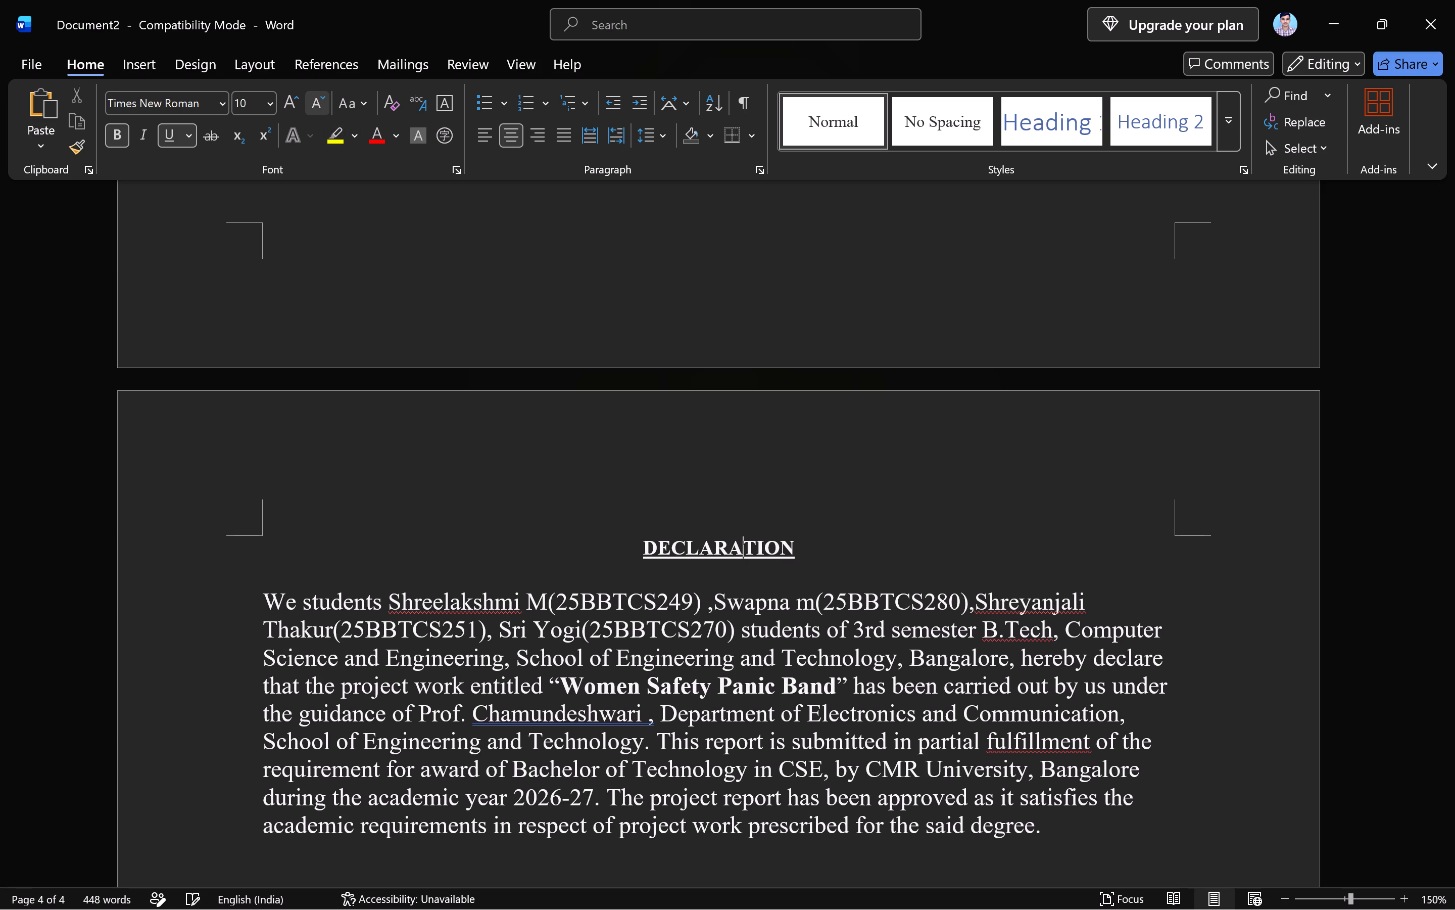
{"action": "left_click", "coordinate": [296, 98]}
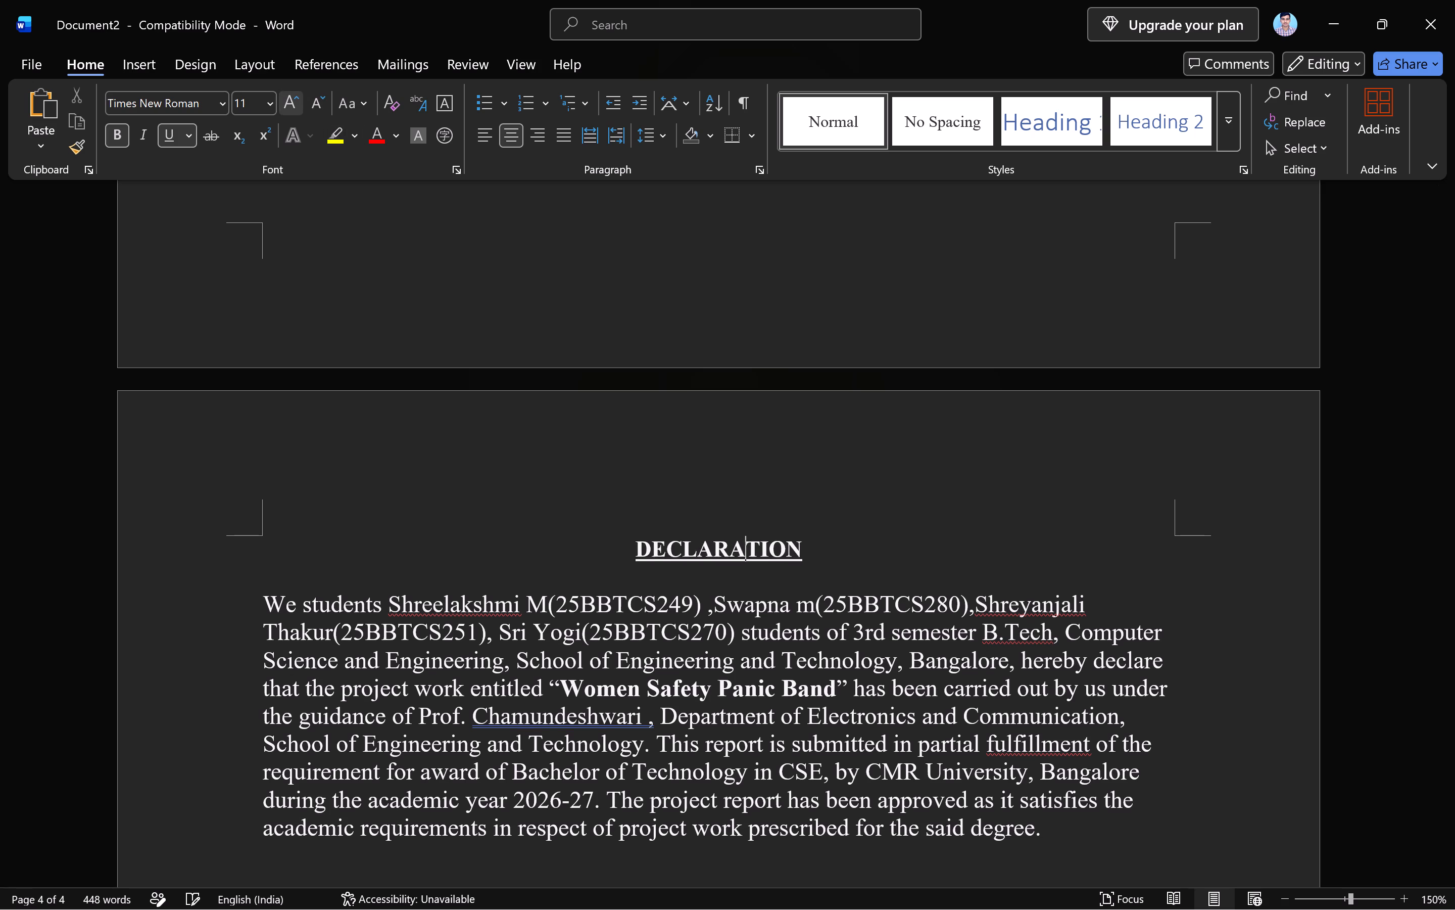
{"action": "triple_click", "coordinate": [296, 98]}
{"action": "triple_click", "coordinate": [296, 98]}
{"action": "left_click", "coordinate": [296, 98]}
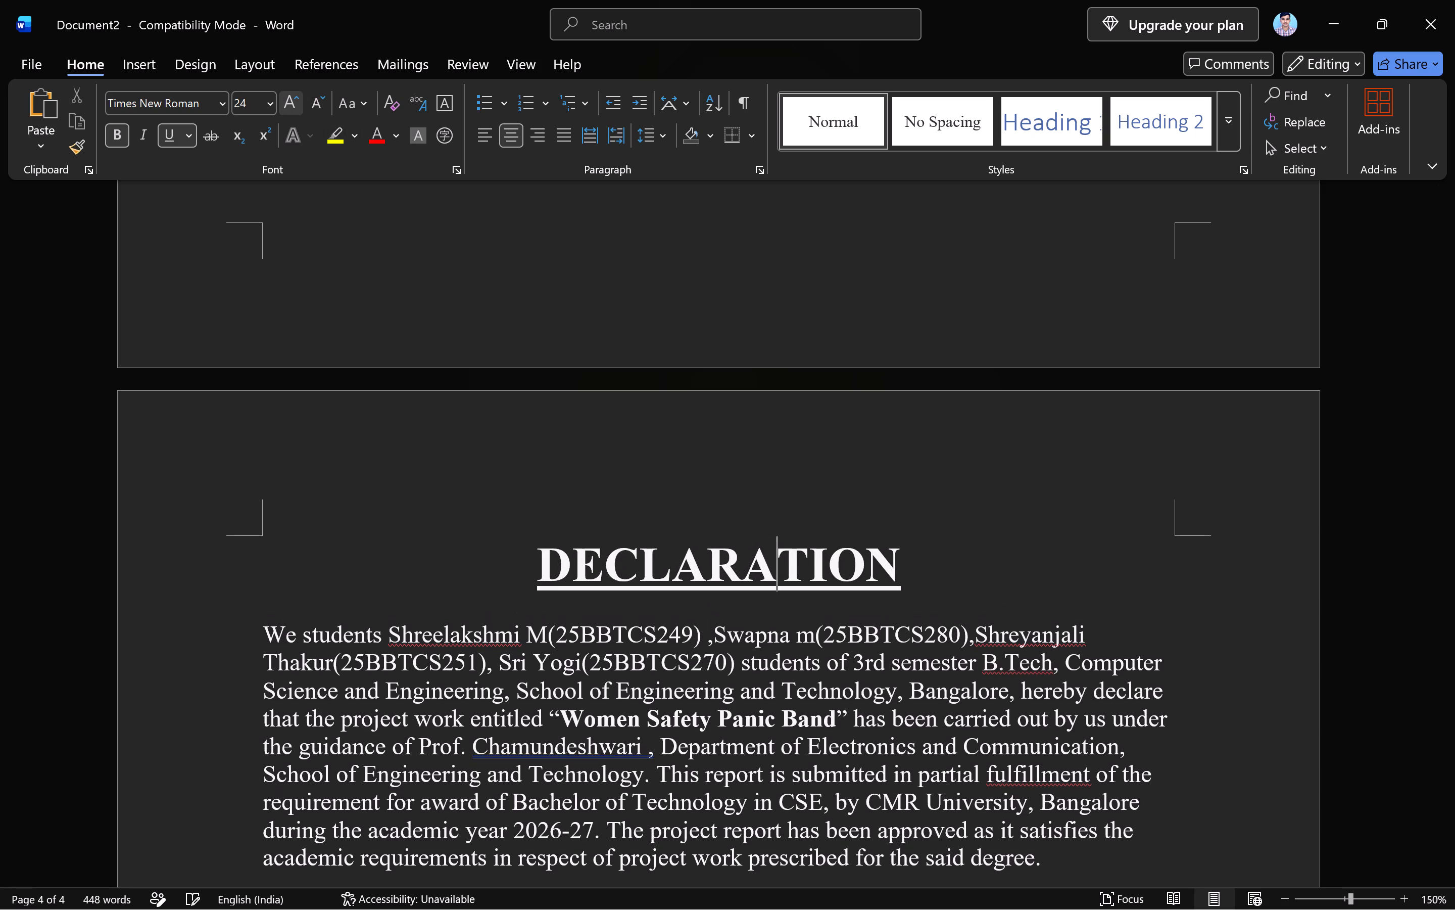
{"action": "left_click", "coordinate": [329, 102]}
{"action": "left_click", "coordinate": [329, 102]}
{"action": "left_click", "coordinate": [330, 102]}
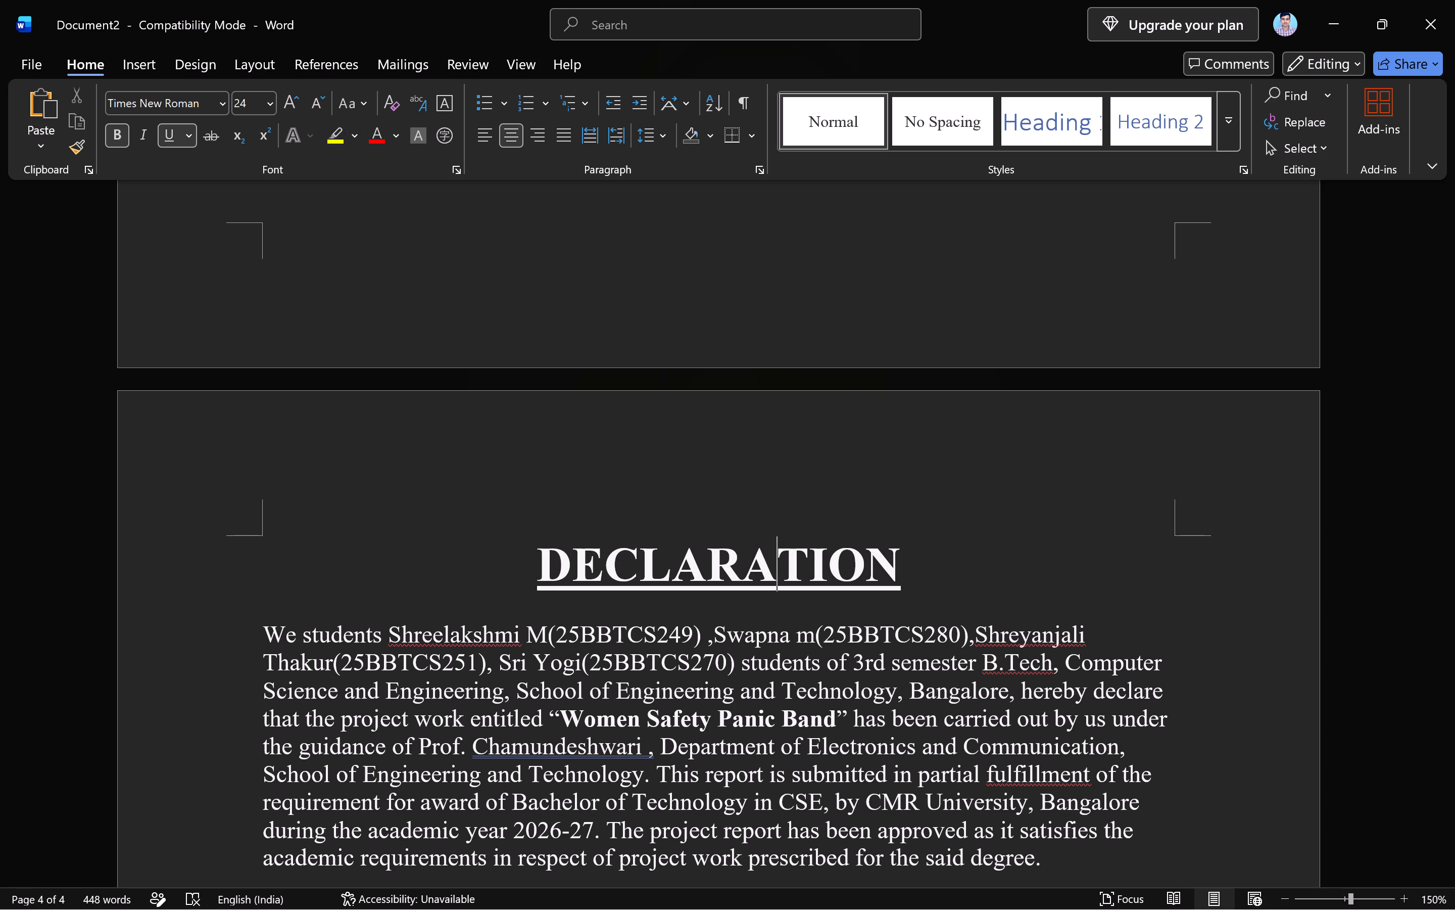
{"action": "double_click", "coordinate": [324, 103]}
Examine the ACKNOWLEDGEMENT page of MWE REPORT.pdf in Edge and the CERTIFICATE heading's font size in Word's front sheet pet feeder document.
{"action": "key", "text": "alt+Tab"}
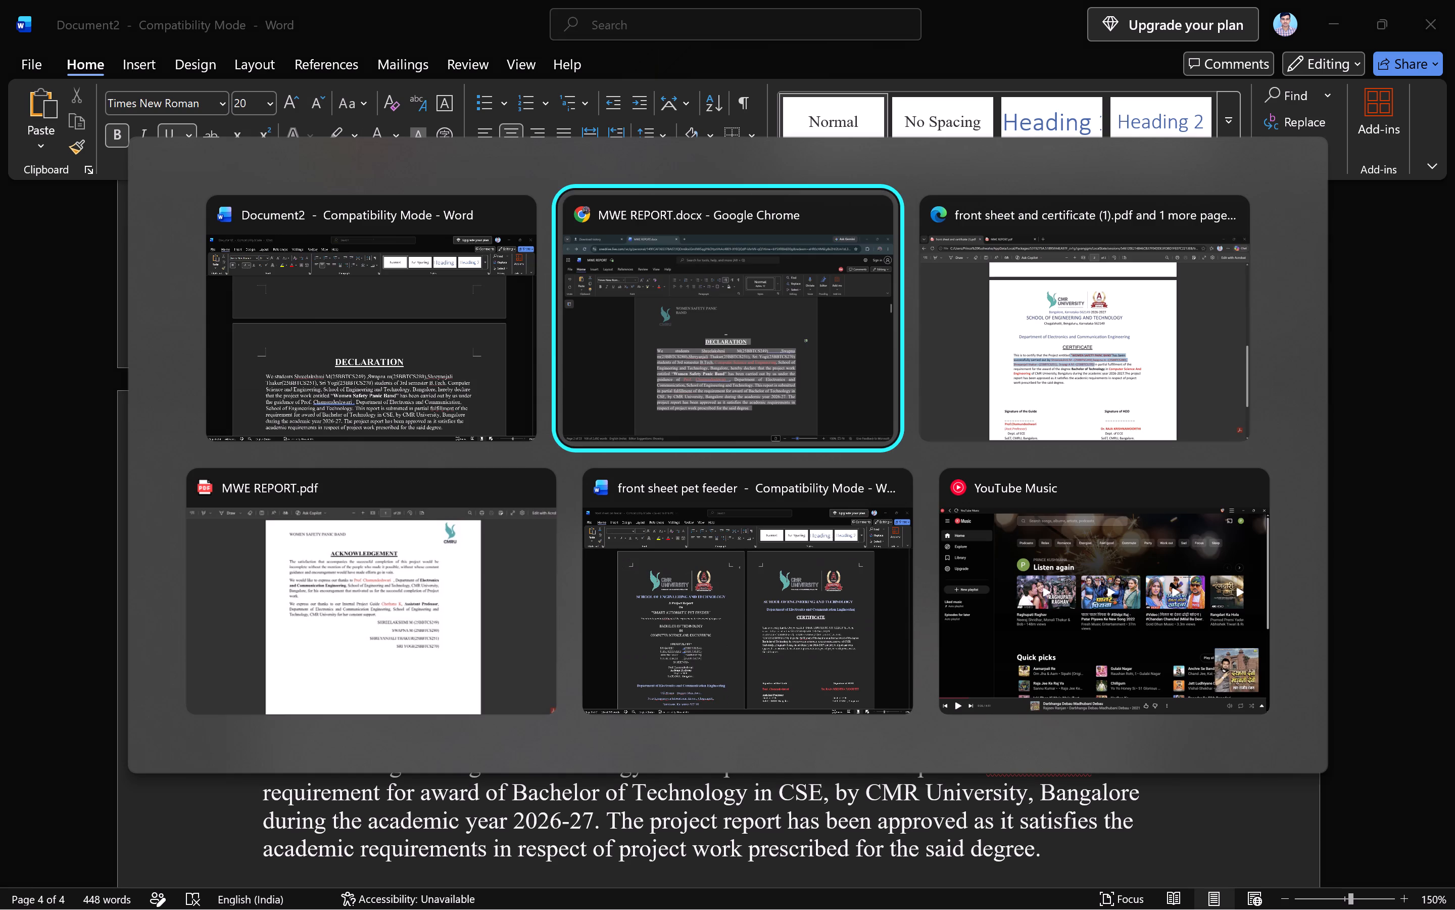
{"action": "key", "text": "alt+Tab"}
{"action": "key", "text": "alt+Tab"}
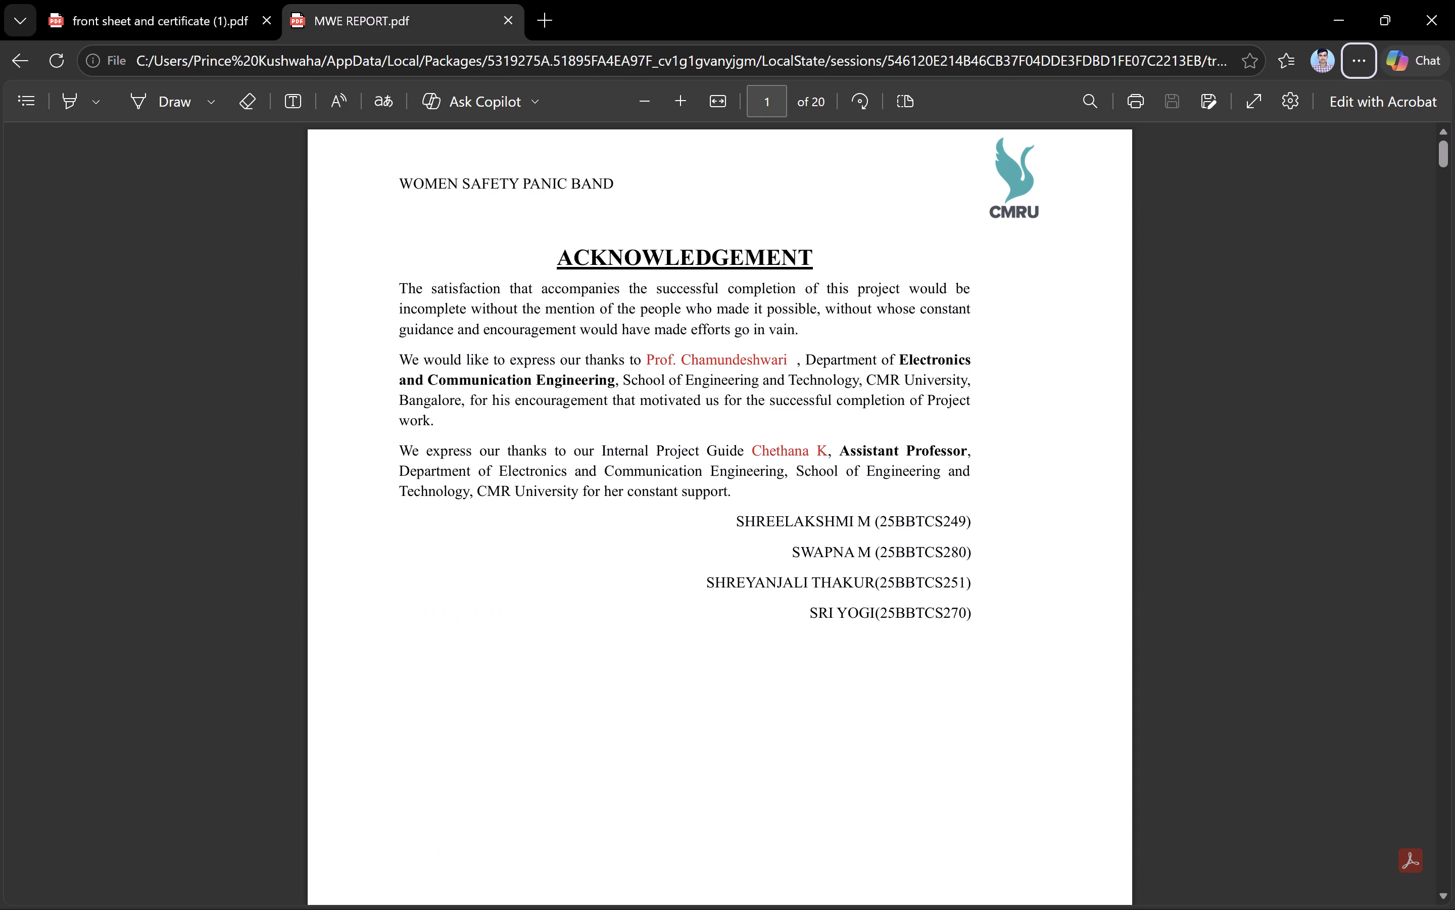
{"action": "scroll", "coordinate": [835, 622], "scroll_direction": "up", "scroll_amount": 3}
{"action": "key", "text": "alt+Tab"}
{"action": "key", "text": "alt+Tab"}
{"action": "key", "text": "alt+Tab"}
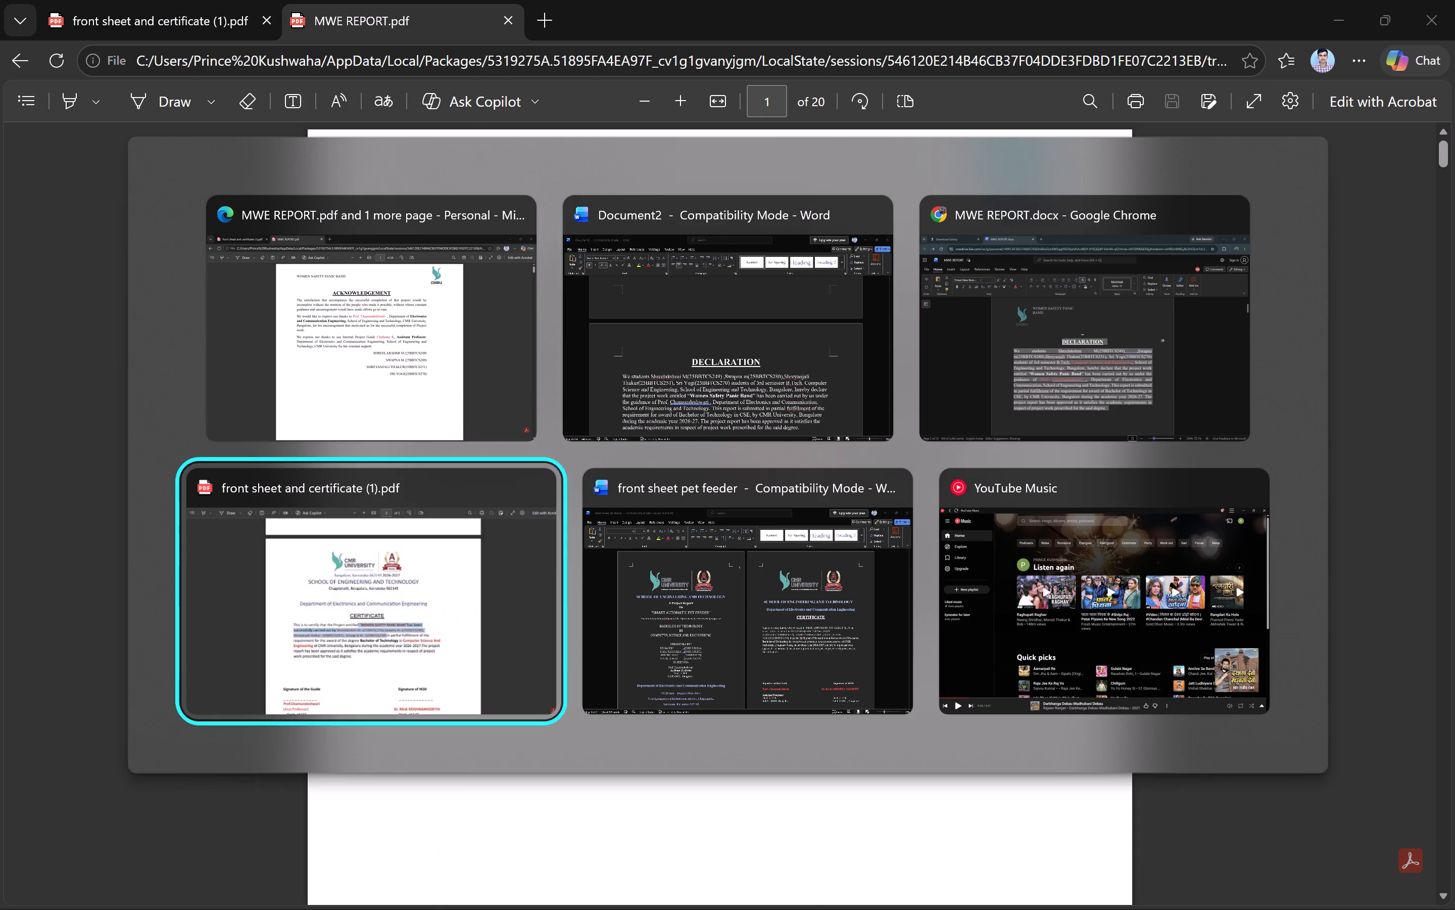
{"action": "key", "text": "alt+Tab"}
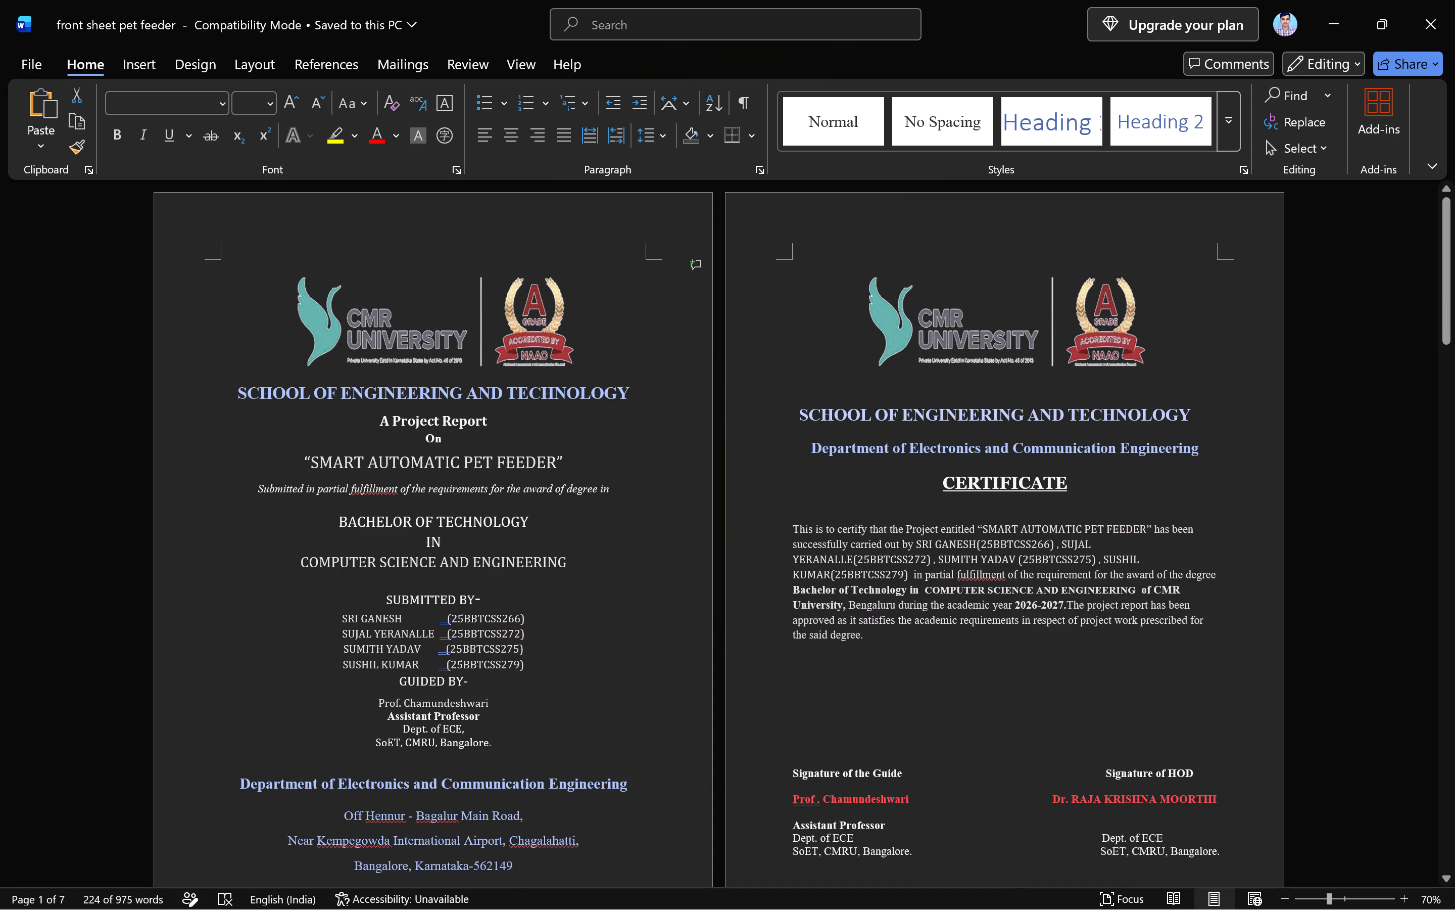
{"action": "left_click", "coordinate": [984, 474]}
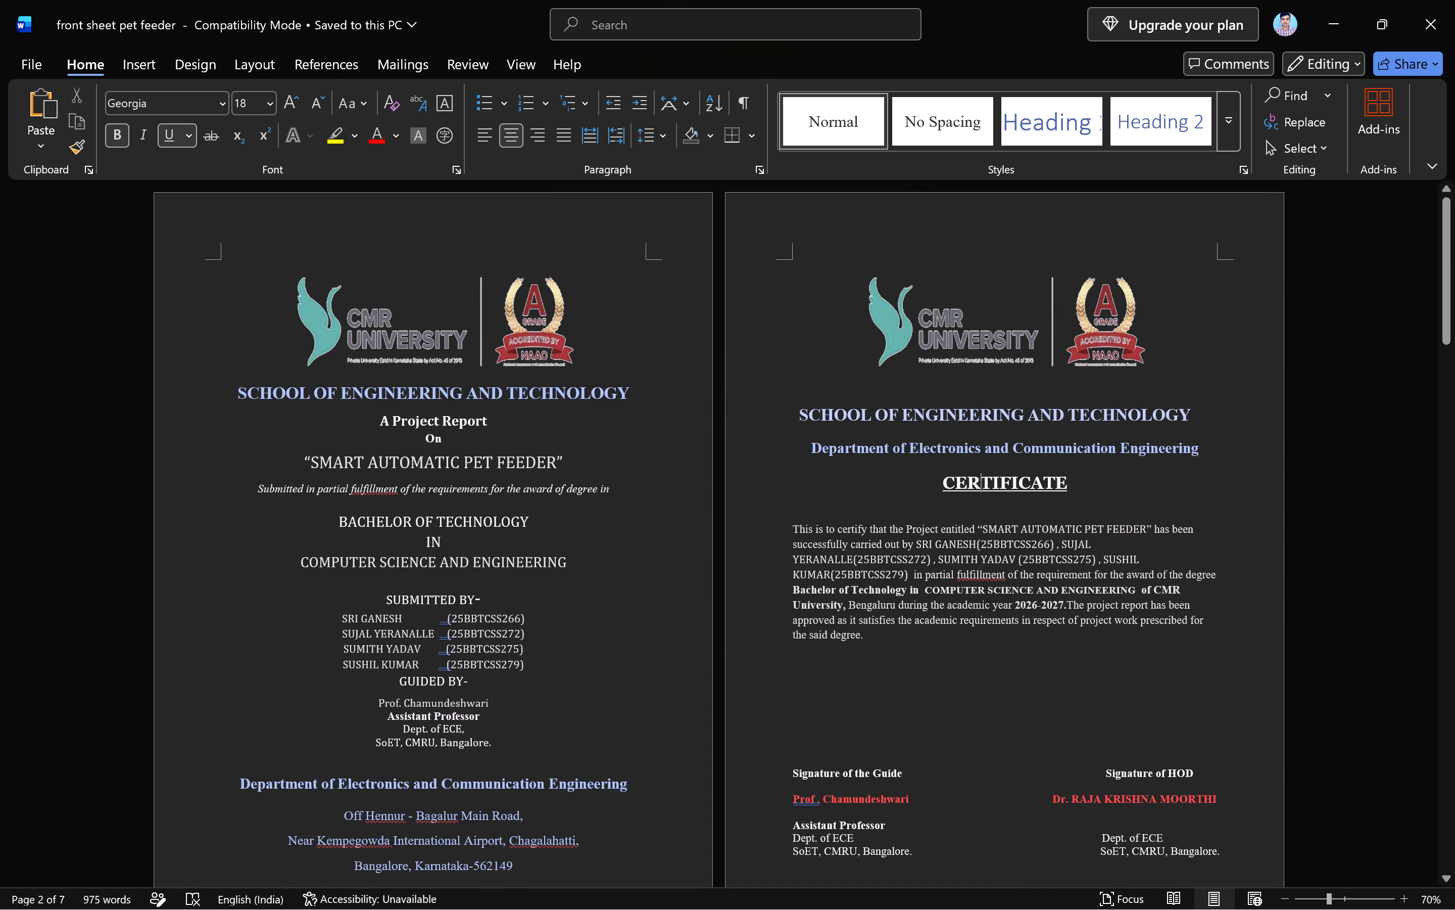
{"action": "left_click", "coordinate": [1023, 483]}
{"action": "scroll", "coordinate": [996, 575], "scroll_direction": "down", "scroll_amount": 3}
{"action": "key", "text": "alt+Tab"}
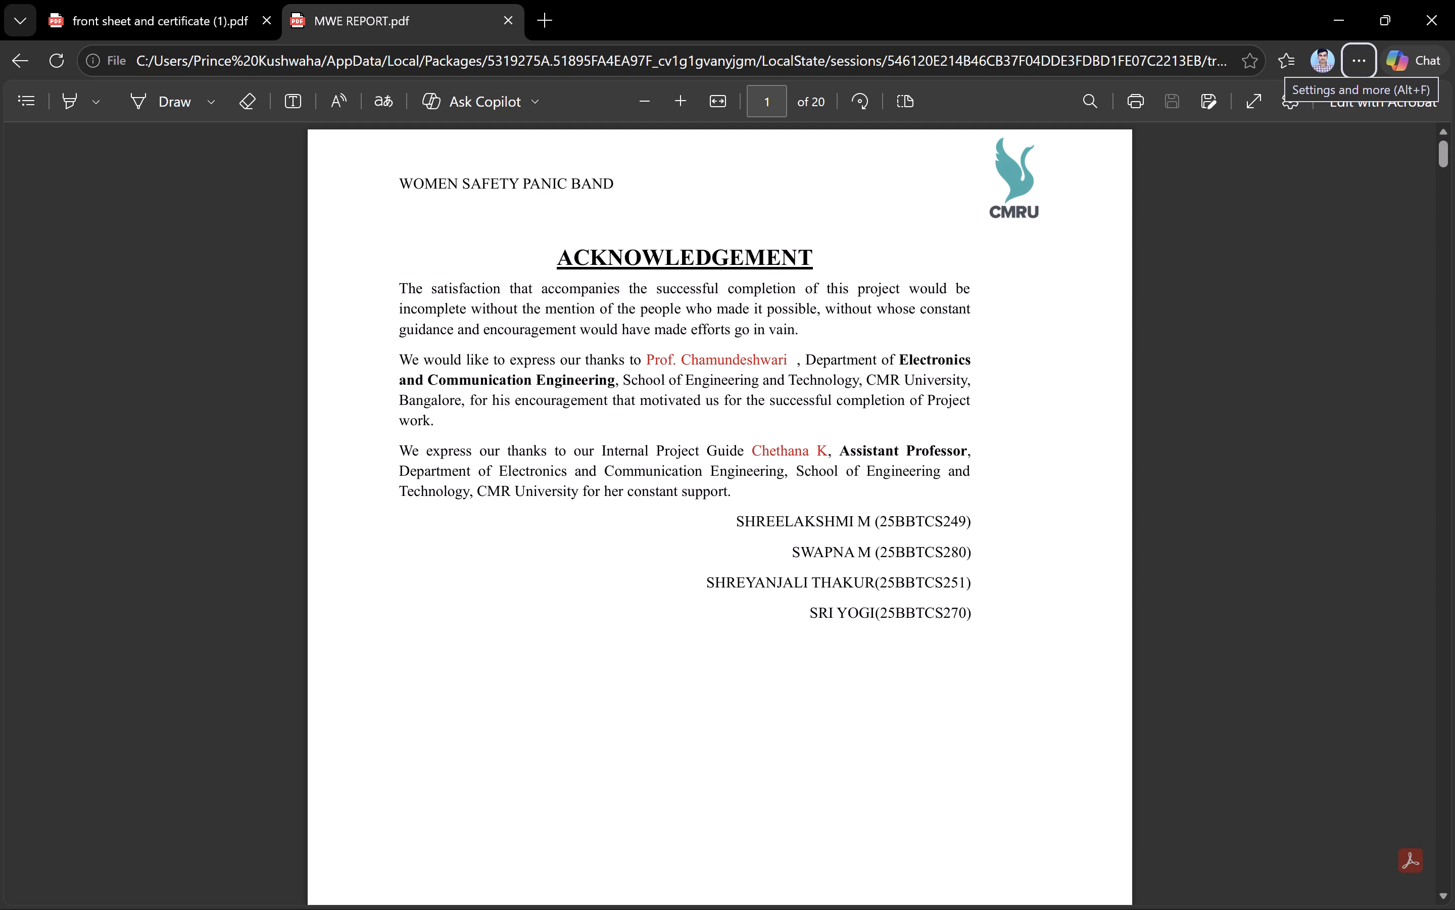
Switch back to Word's Document2 and set the DECLARATION heading's font size to 18.
{"action": "key", "text": "alt+Tab"}
{"action": "key", "text": "alt+Tab"}
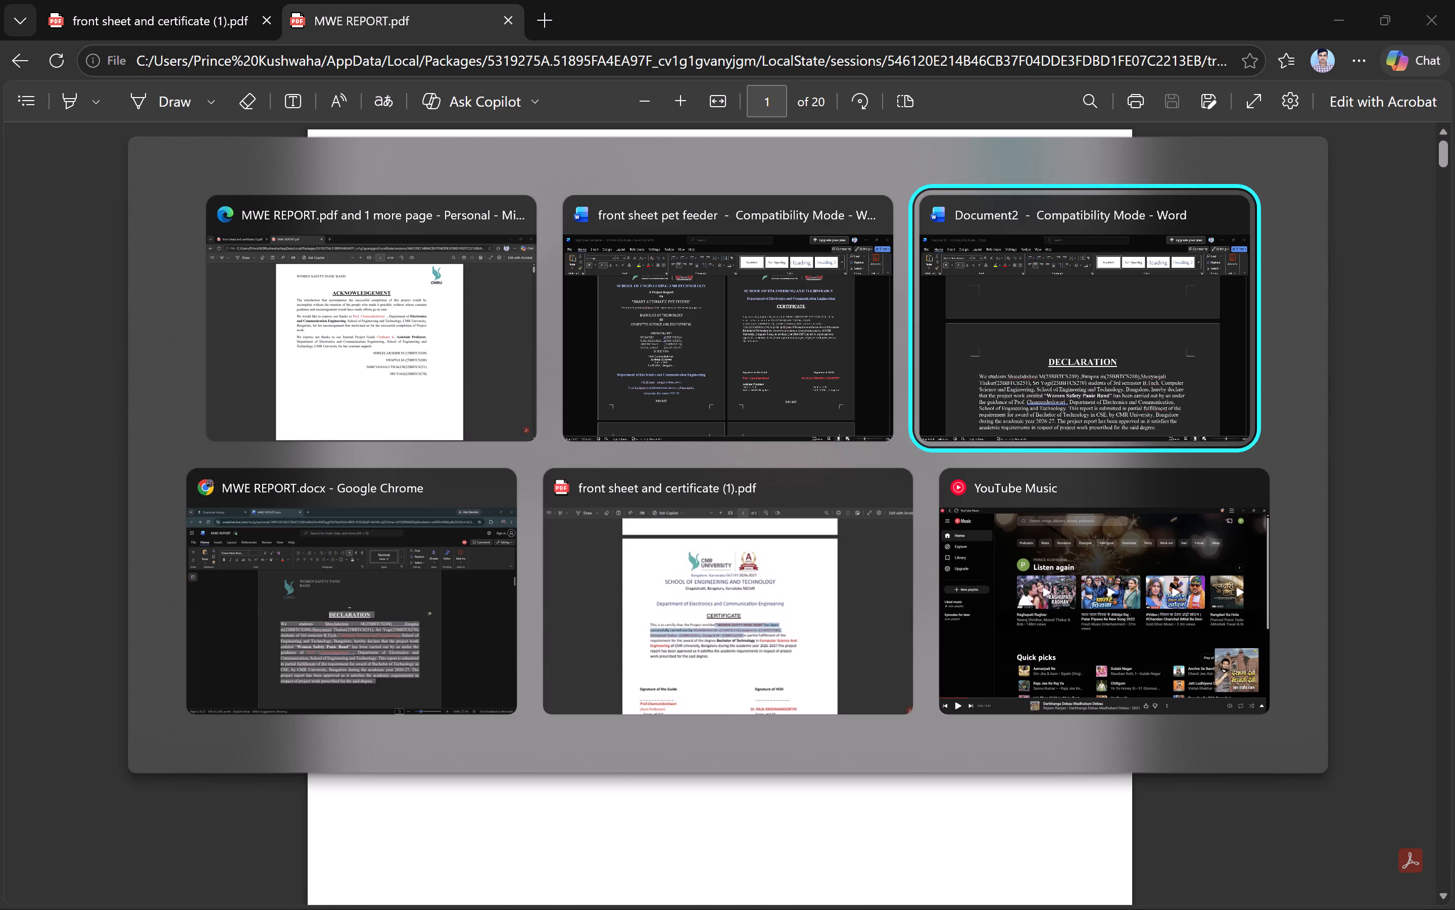
{"action": "triple_click", "coordinate": [753, 554]}
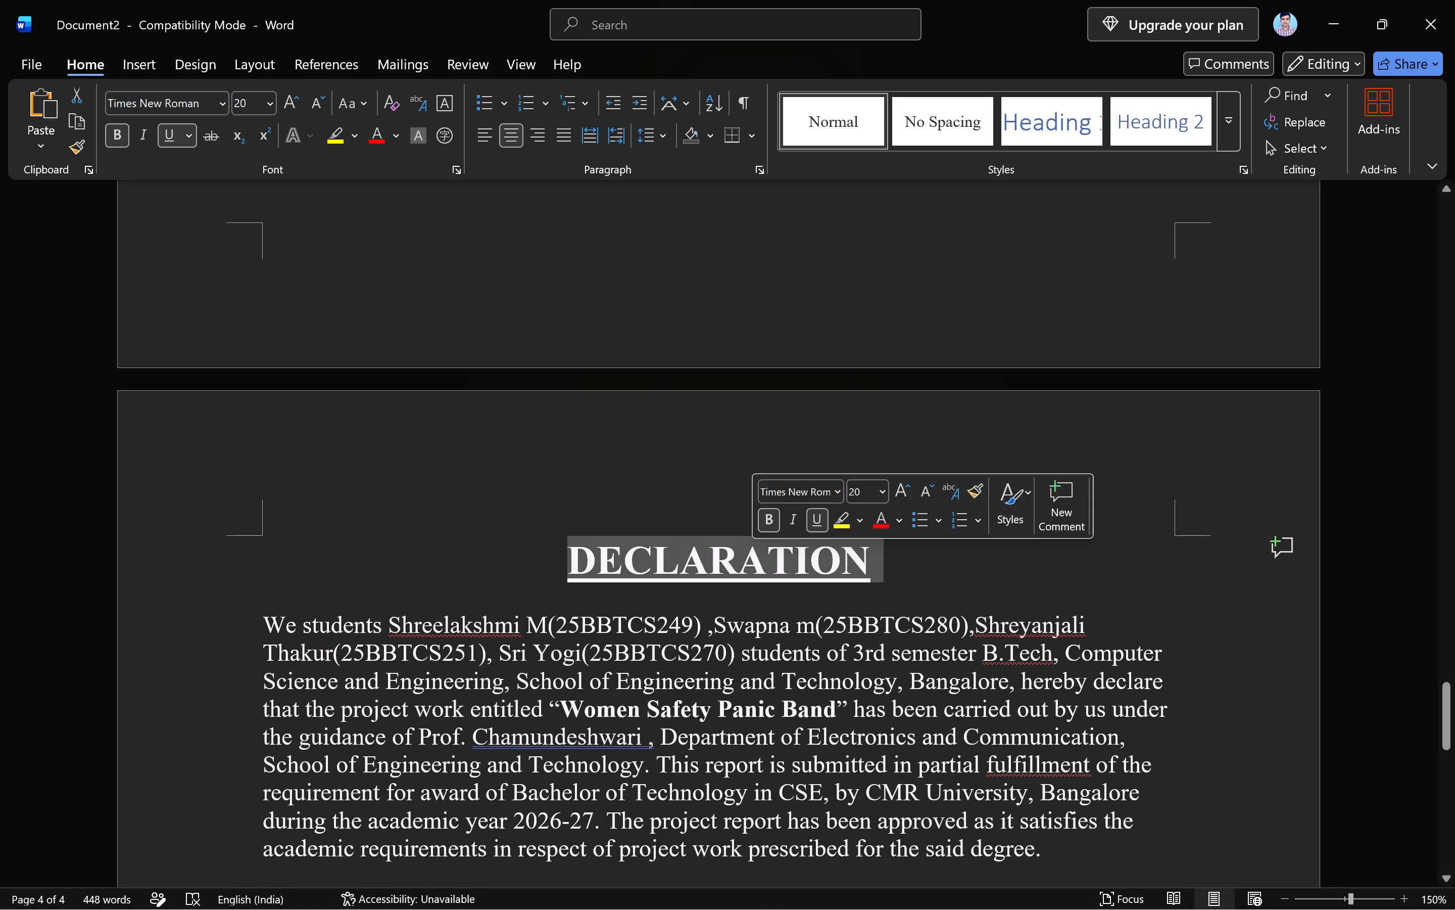
{"action": "left_click", "coordinate": [885, 487]}
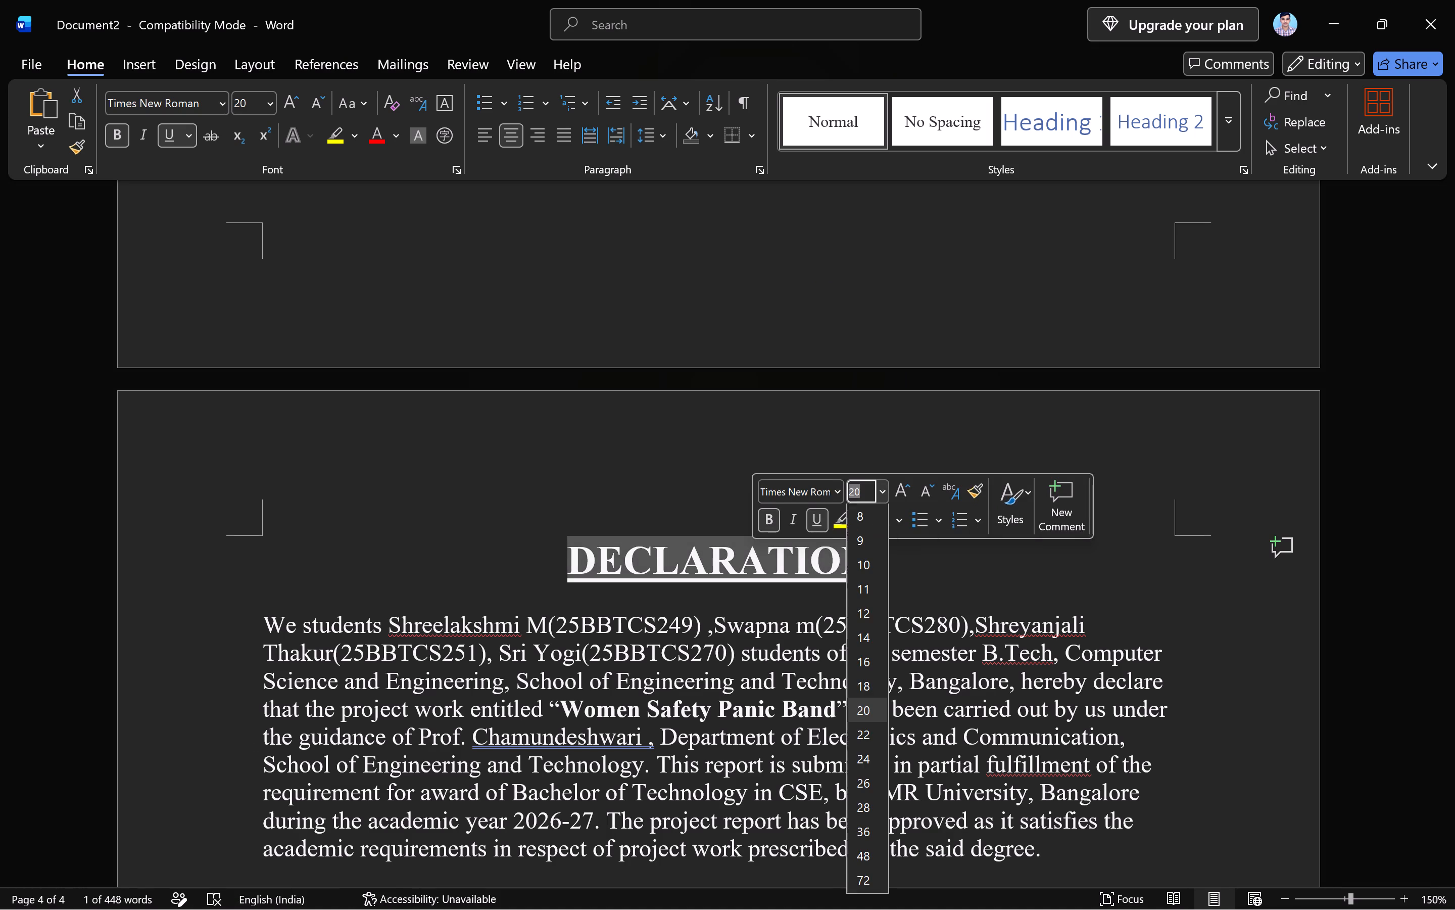
{"action": "left_click", "coordinate": [870, 689]}
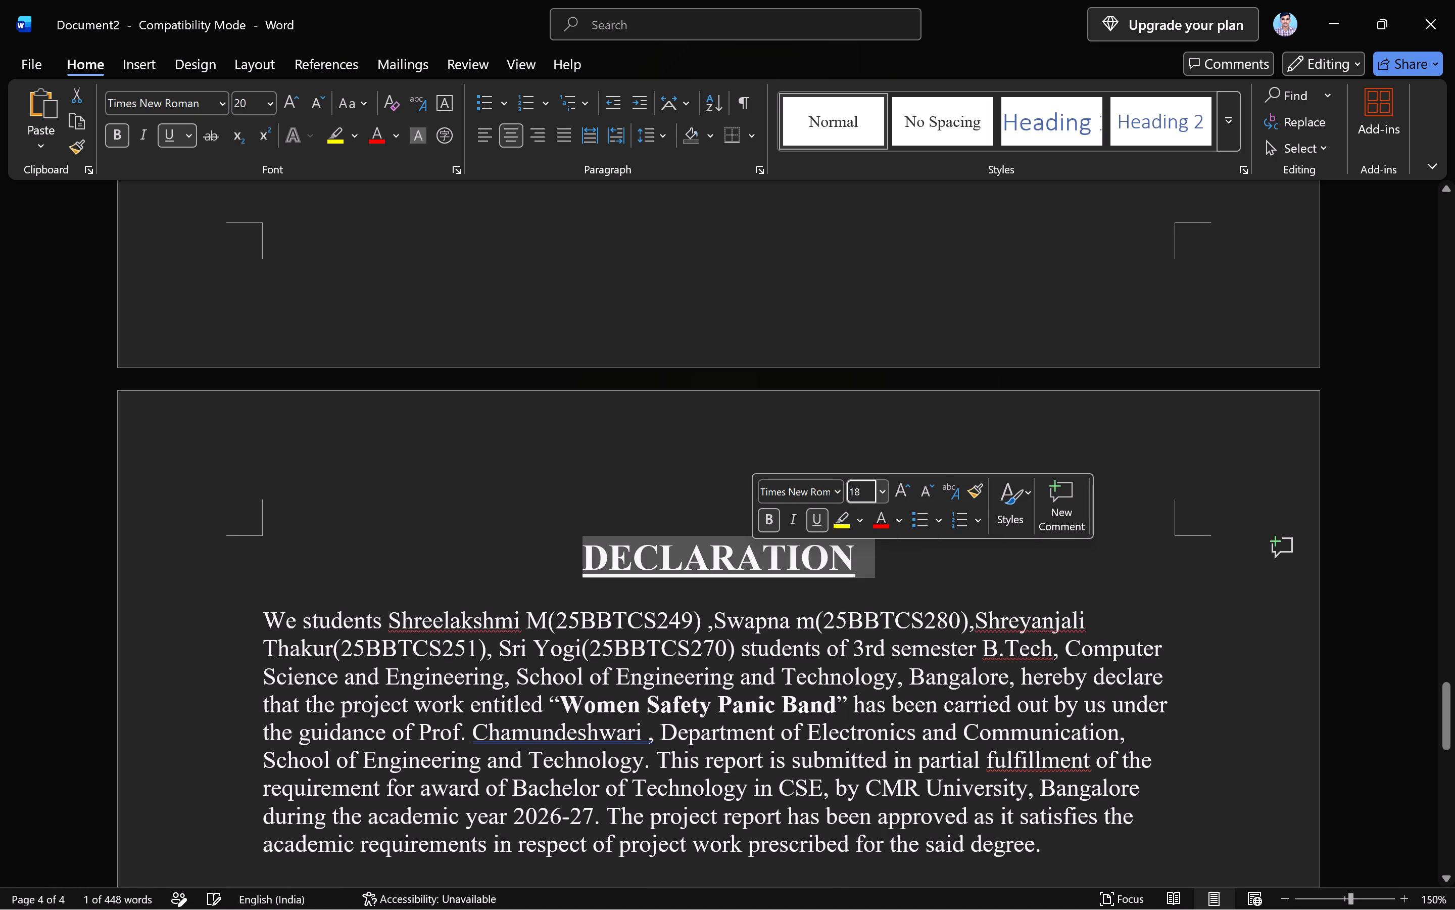
{"action": "left_click", "coordinate": [678, 623]}
Break the declaration paragraph onto a new line just before the third student's name.
{"action": "scroll", "coordinate": [538, 540], "scroll_direction": "down", "scroll_amount": 4}
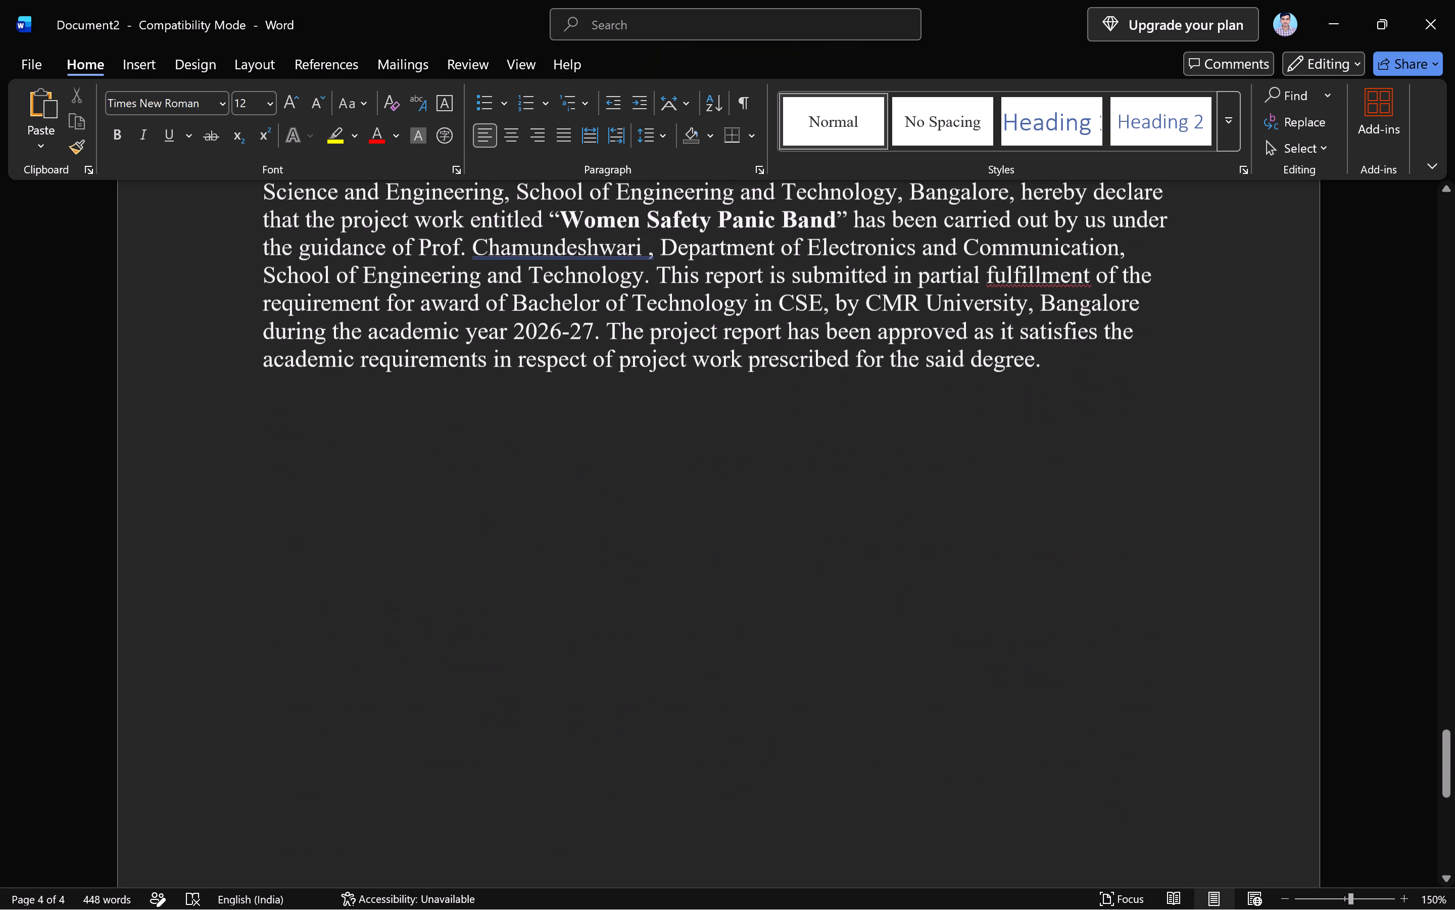
{"action": "scroll", "coordinate": [544, 541], "scroll_direction": "up", "scroll_amount": 4}
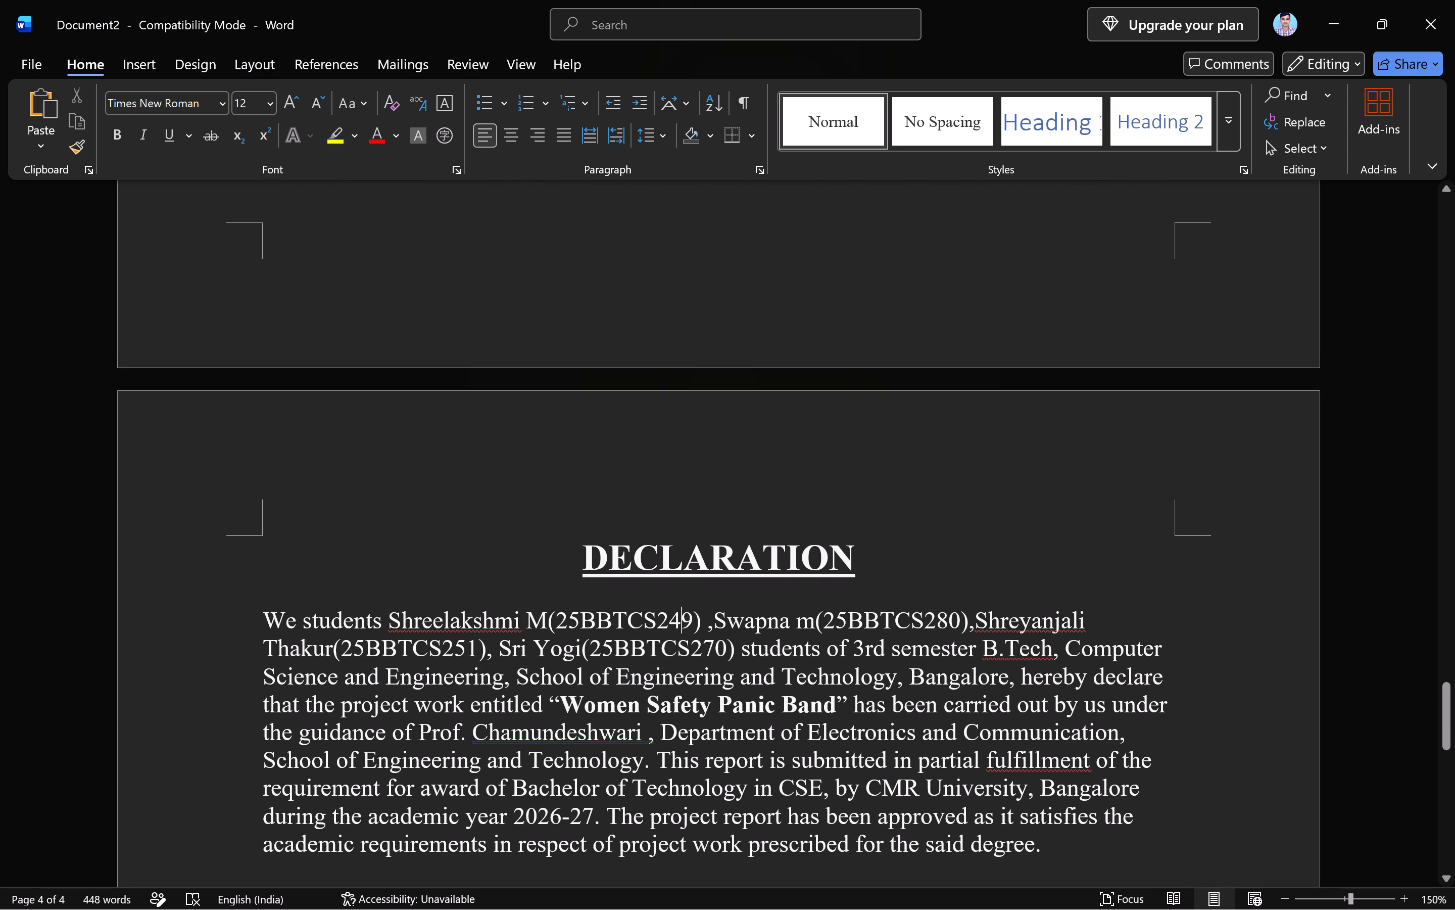
{"action": "left_click", "coordinate": [975, 626]}
{"action": "key", "text": "Return"}
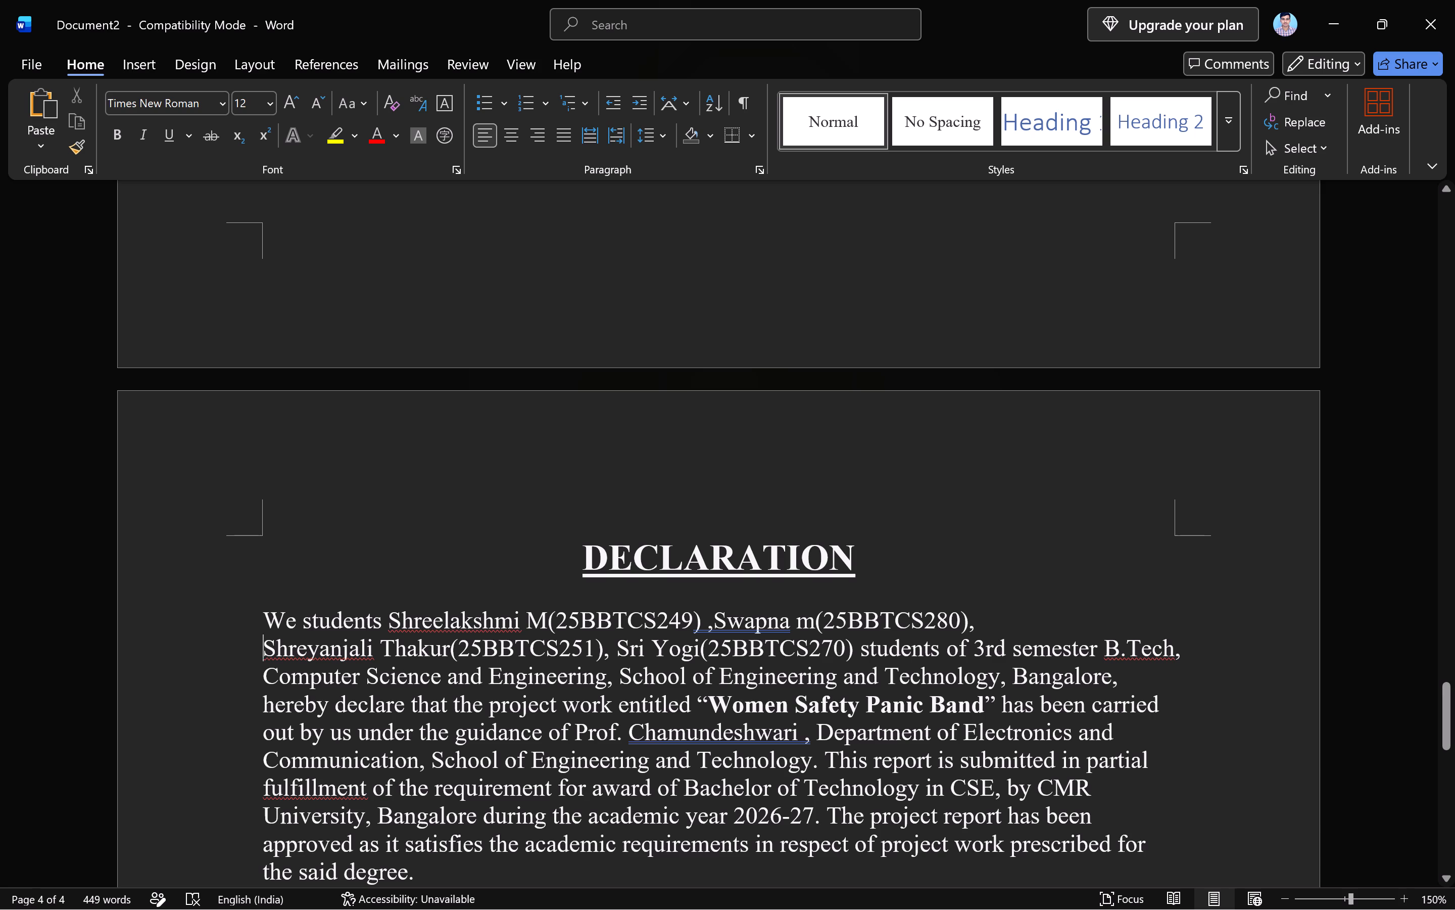
Set the line spacing of the whole declaration text below the heading to 1.15.
{"action": "scroll", "coordinate": [1084, 784], "scroll_direction": "down", "scroll_amount": 1}
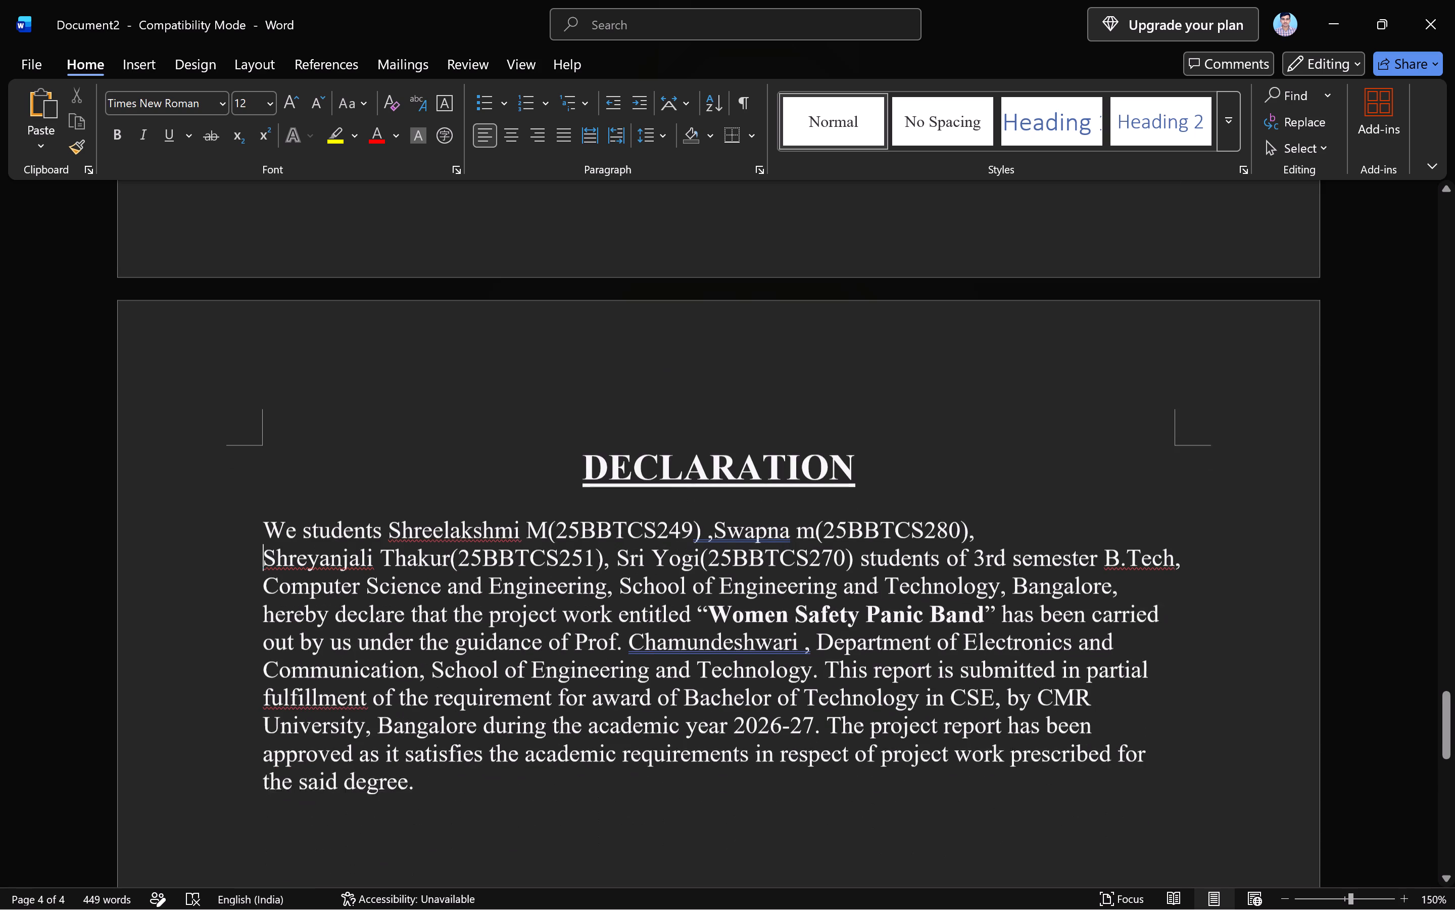
{"action": "left_click_drag", "start_coordinate": [416, 758], "coordinate": [415, 758]}
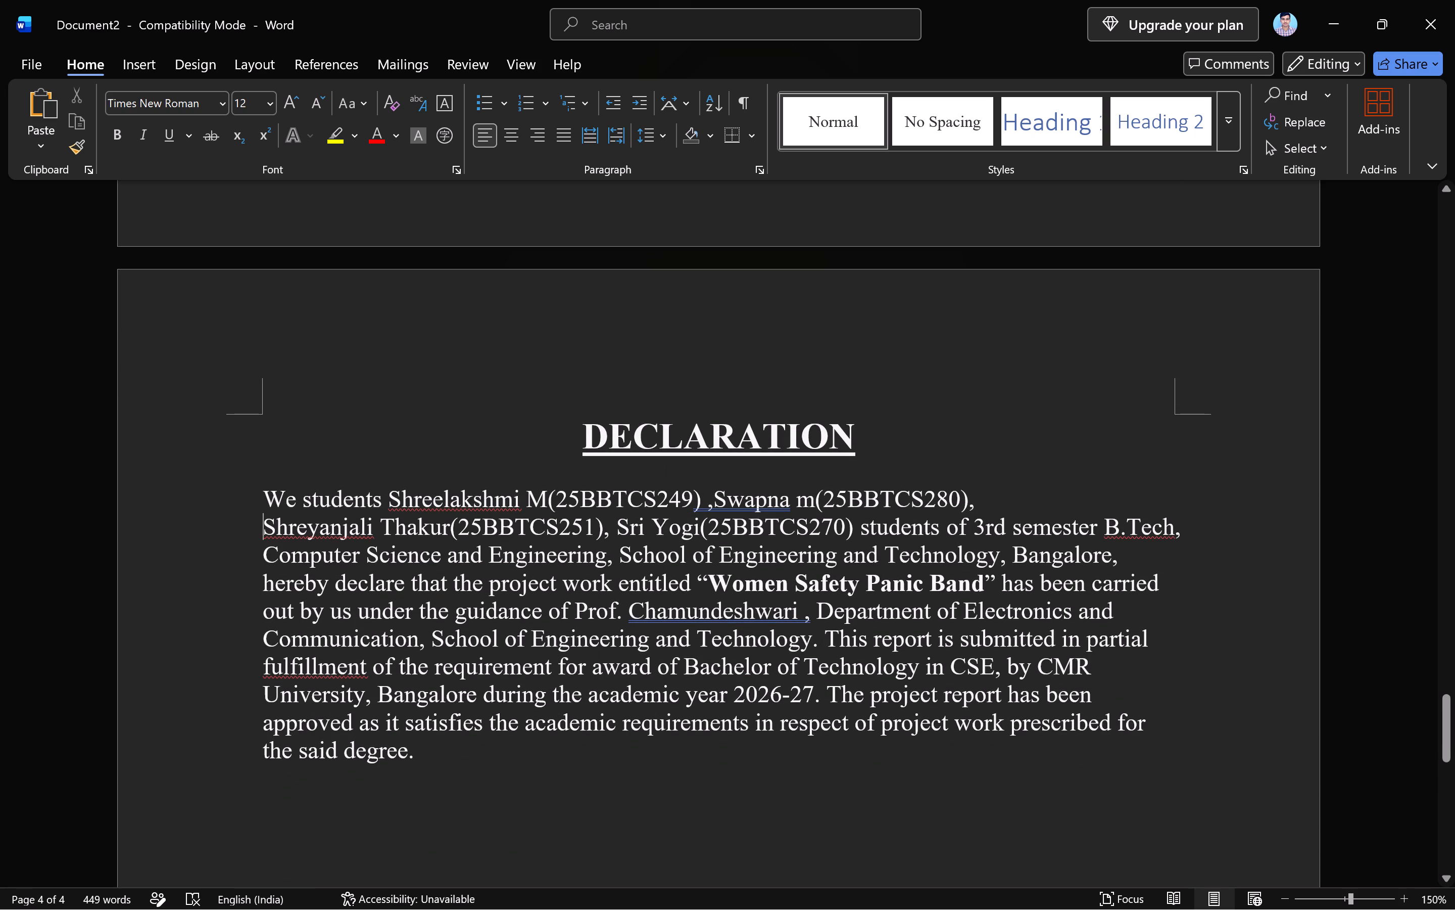
{"action": "left_click_drag", "start_coordinate": [415, 758], "coordinate": [254, 500]}
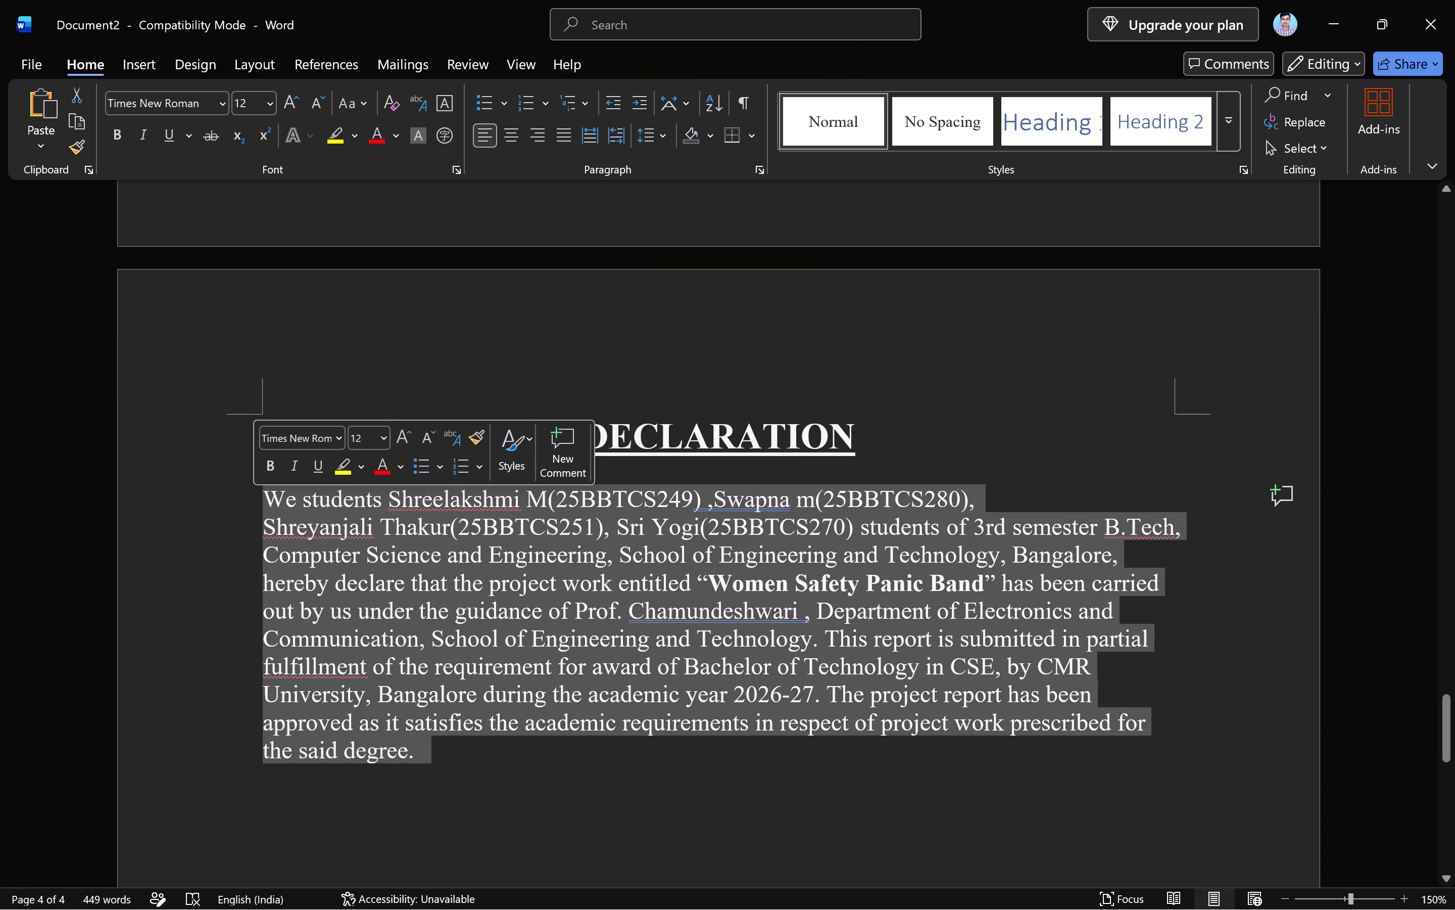
{"action": "left_click", "coordinate": [645, 138]}
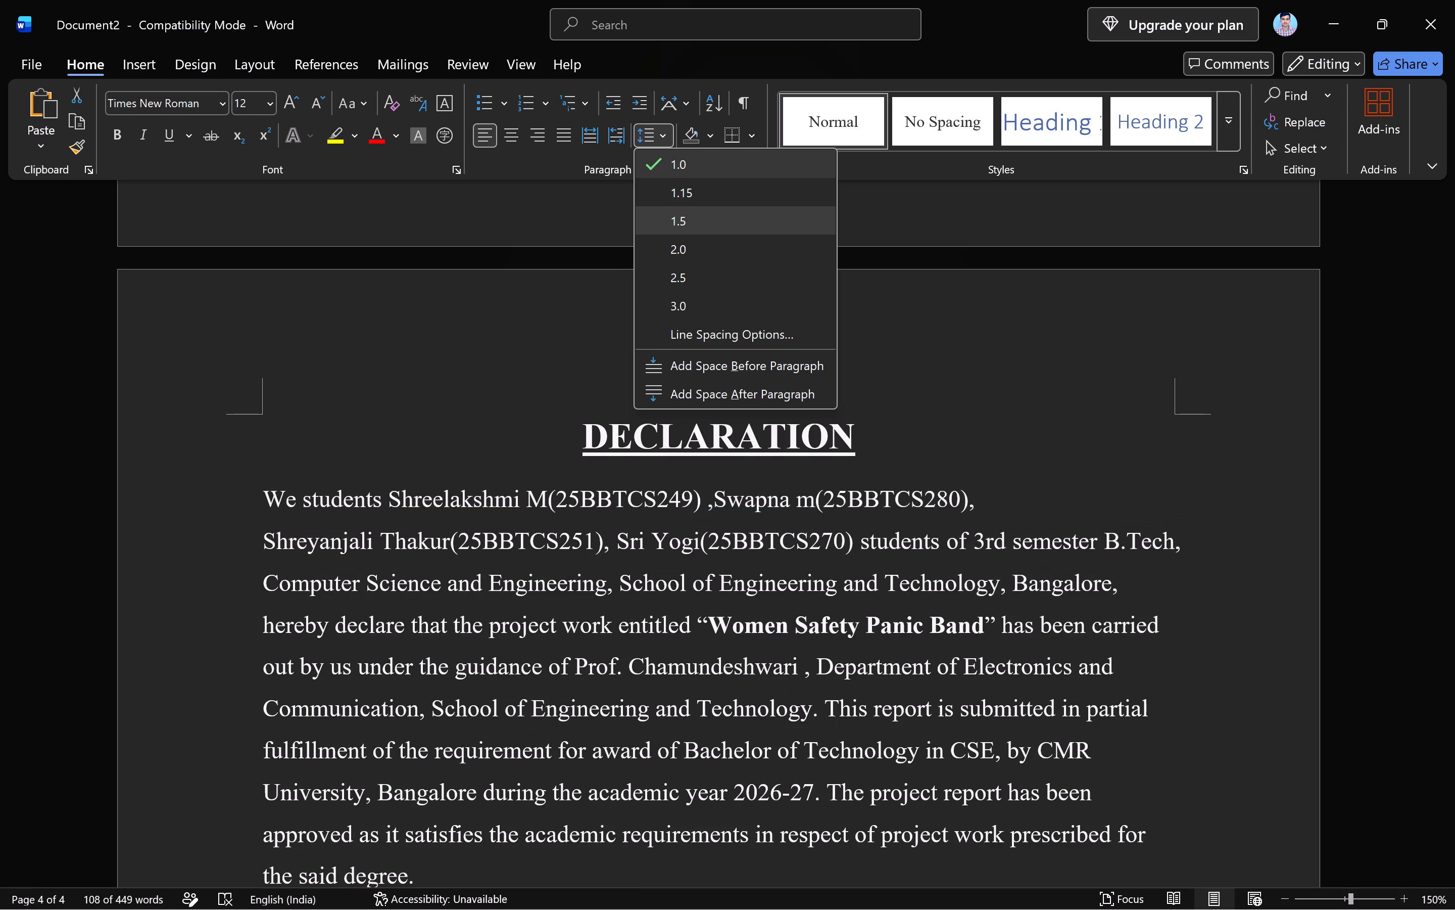
{"action": "left_click", "coordinate": [684, 199]}
Review the layout of the acknowledgement and declaration pages at 90% zoom.
{"action": "scroll", "coordinate": [784, 608], "scroll_direction": "down", "scroll_amount": 1}
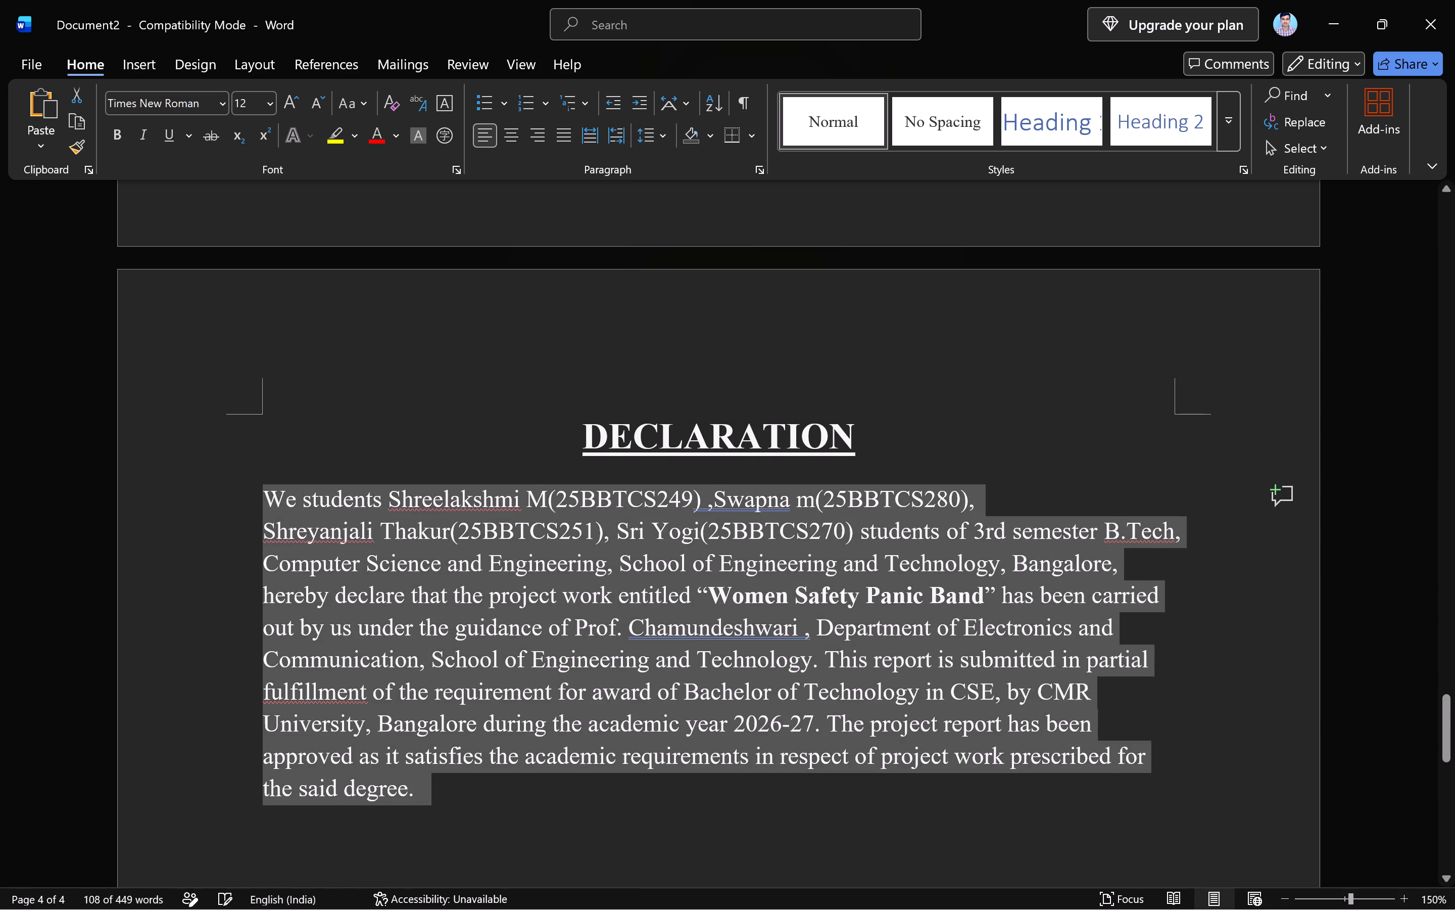
{"action": "scroll", "coordinate": [784, 608], "scroll_direction": "down", "scroll_amount": 2}
{"action": "scroll", "coordinate": [784, 624], "scroll_direction": "down", "scroll_amount": 6, "text": "ctrl"}
{"action": "scroll", "coordinate": [784, 625], "scroll_direction": "up", "scroll_amount": 11}
{"action": "scroll", "coordinate": [784, 625], "scroll_direction": "down", "scroll_amount": 13}
{"action": "scroll", "coordinate": [784, 625], "scroll_direction": "up", "scroll_amount": 14}
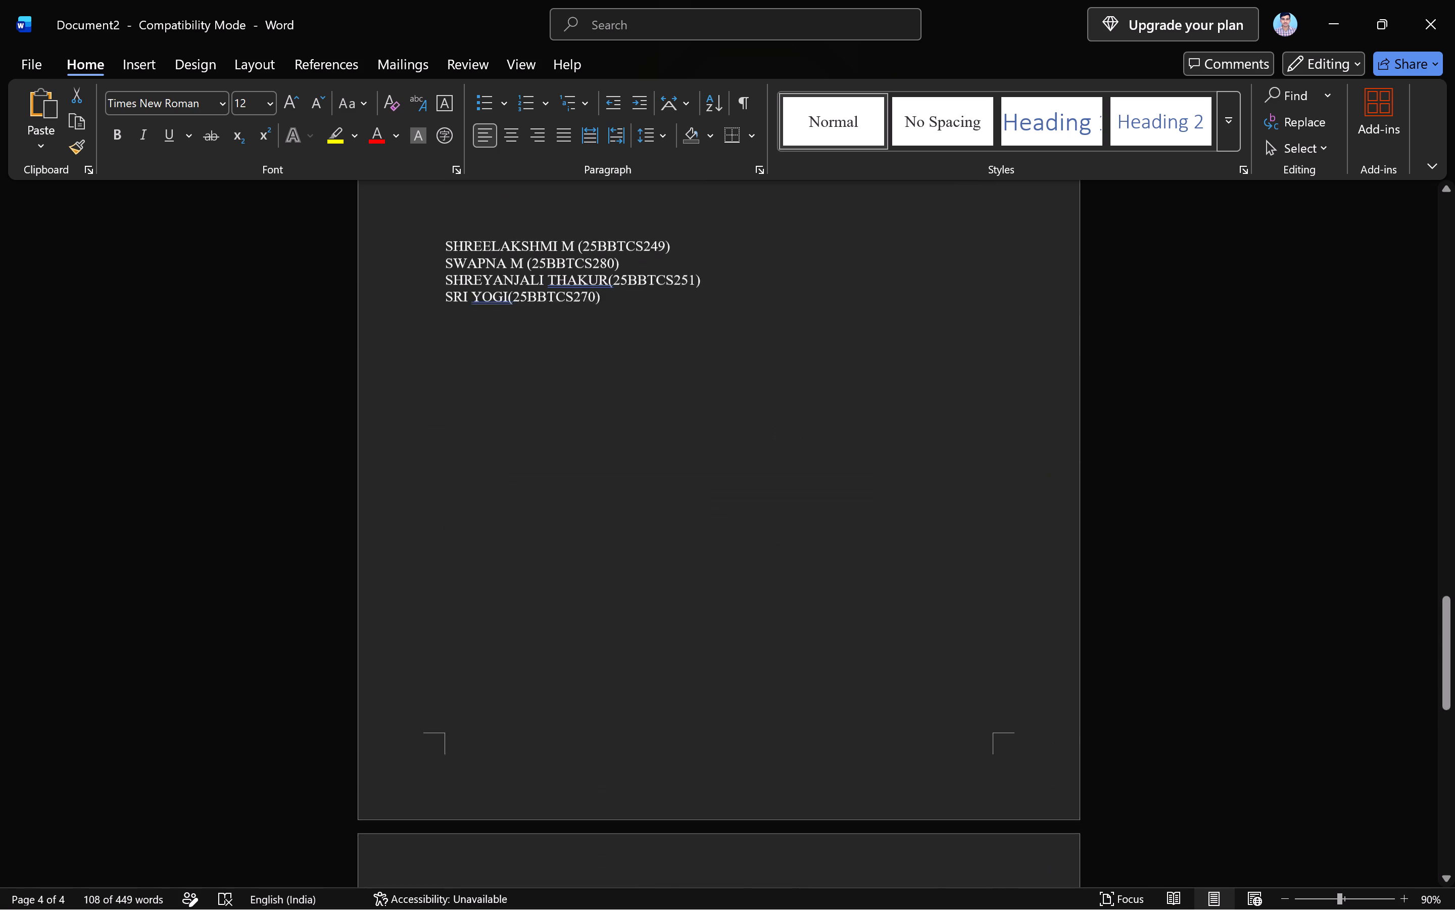
{"action": "scroll", "coordinate": [780, 611], "scroll_direction": "up", "scroll_amount": 5}
{"action": "scroll", "coordinate": [780, 611], "scroll_direction": "down", "scroll_amount": 4}
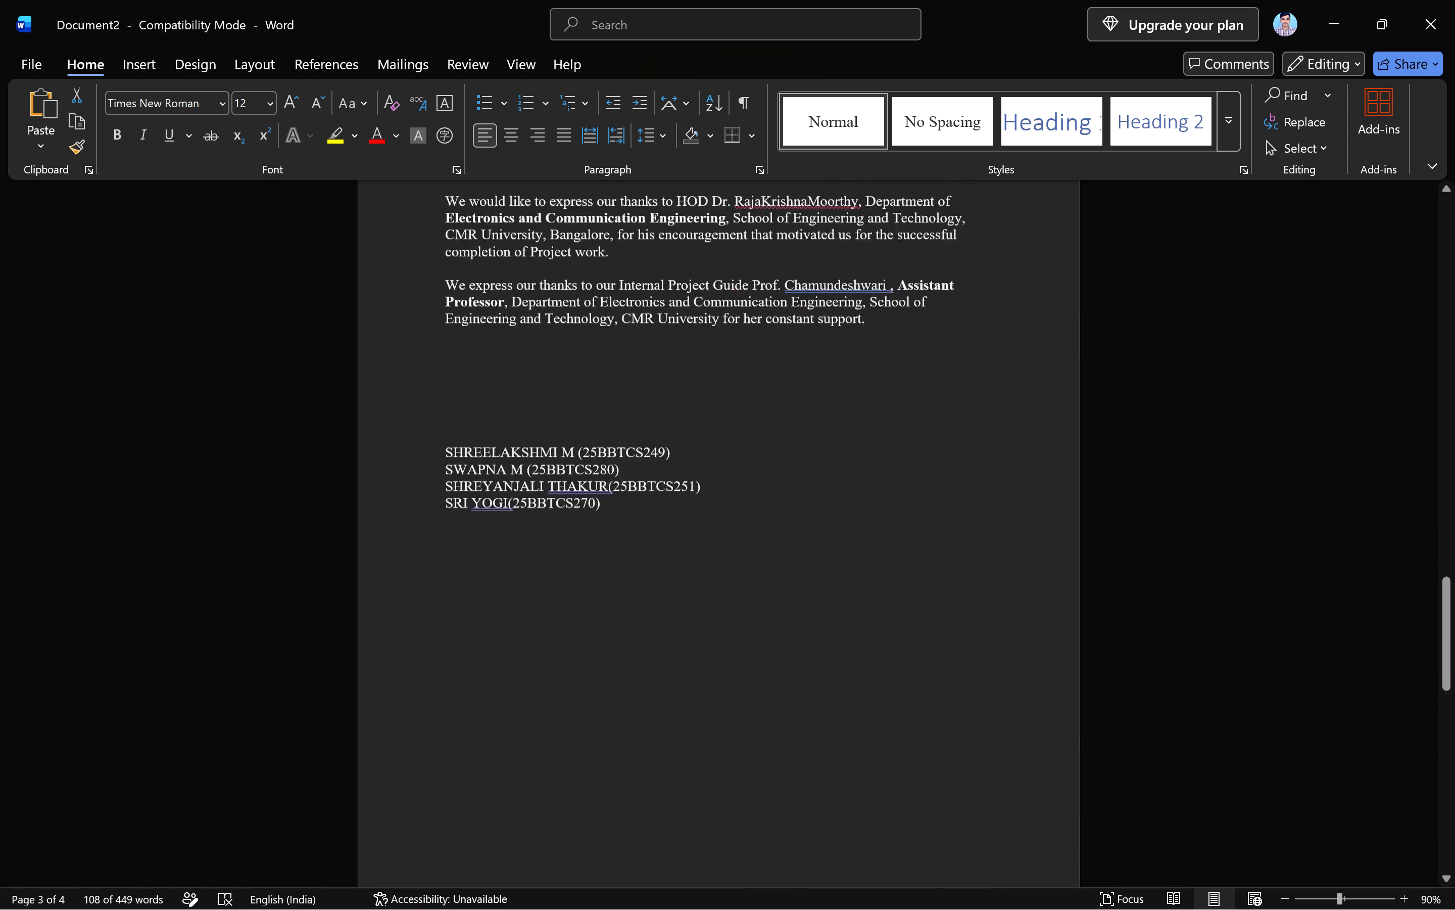
{"action": "scroll", "coordinate": [780, 611], "scroll_direction": "down", "scroll_amount": 8}
{"action": "left_click", "coordinate": [640, 617]}
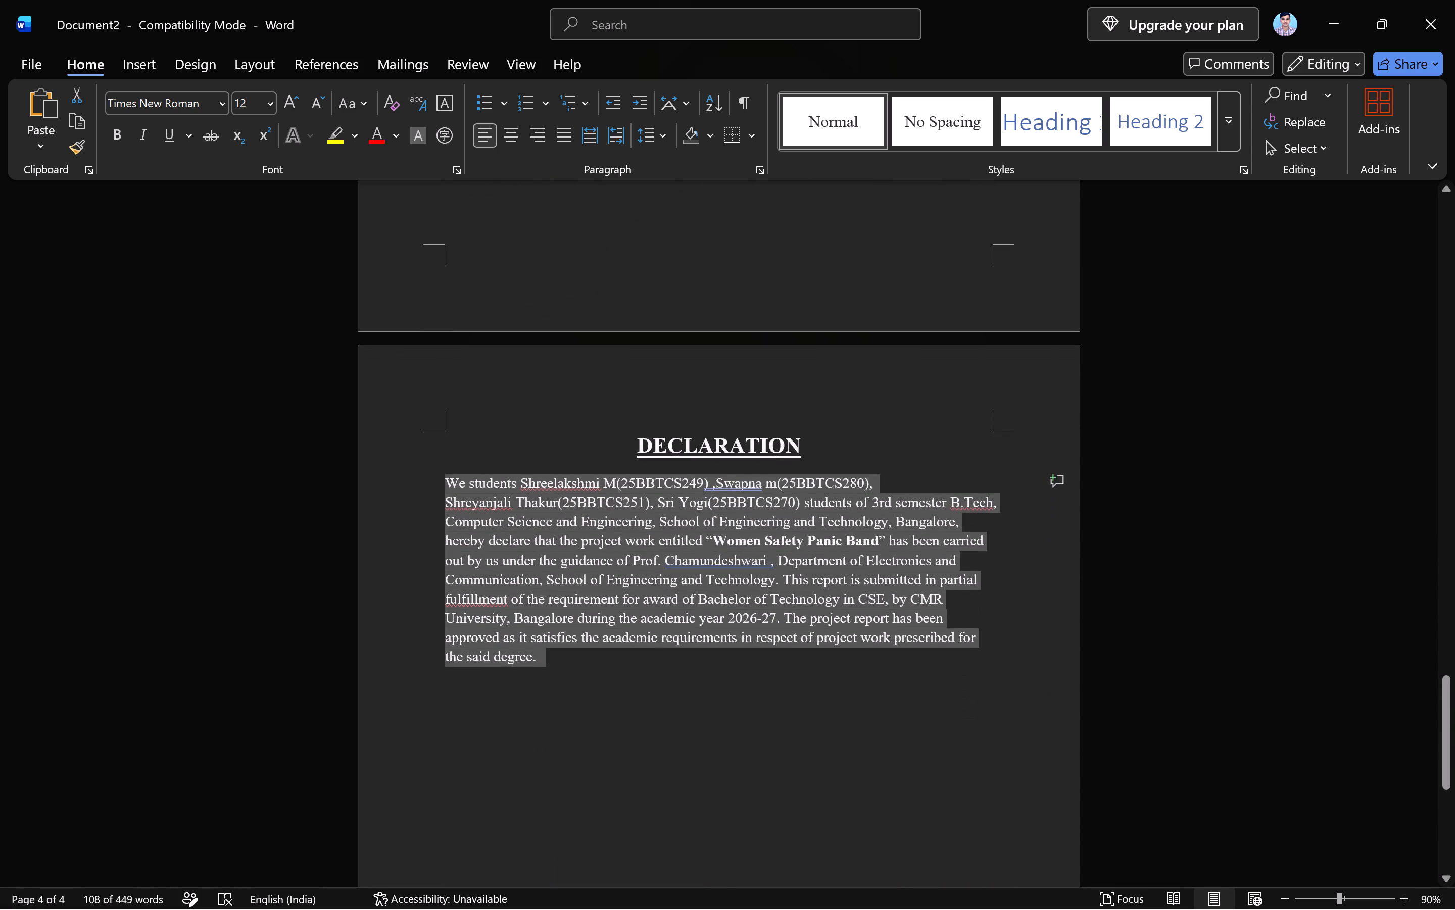
Check the MWE REPORT PDF for how the declaration page is laid out, including the place and date lines below the paragraph.
{"action": "left_click", "coordinate": [539, 660]}
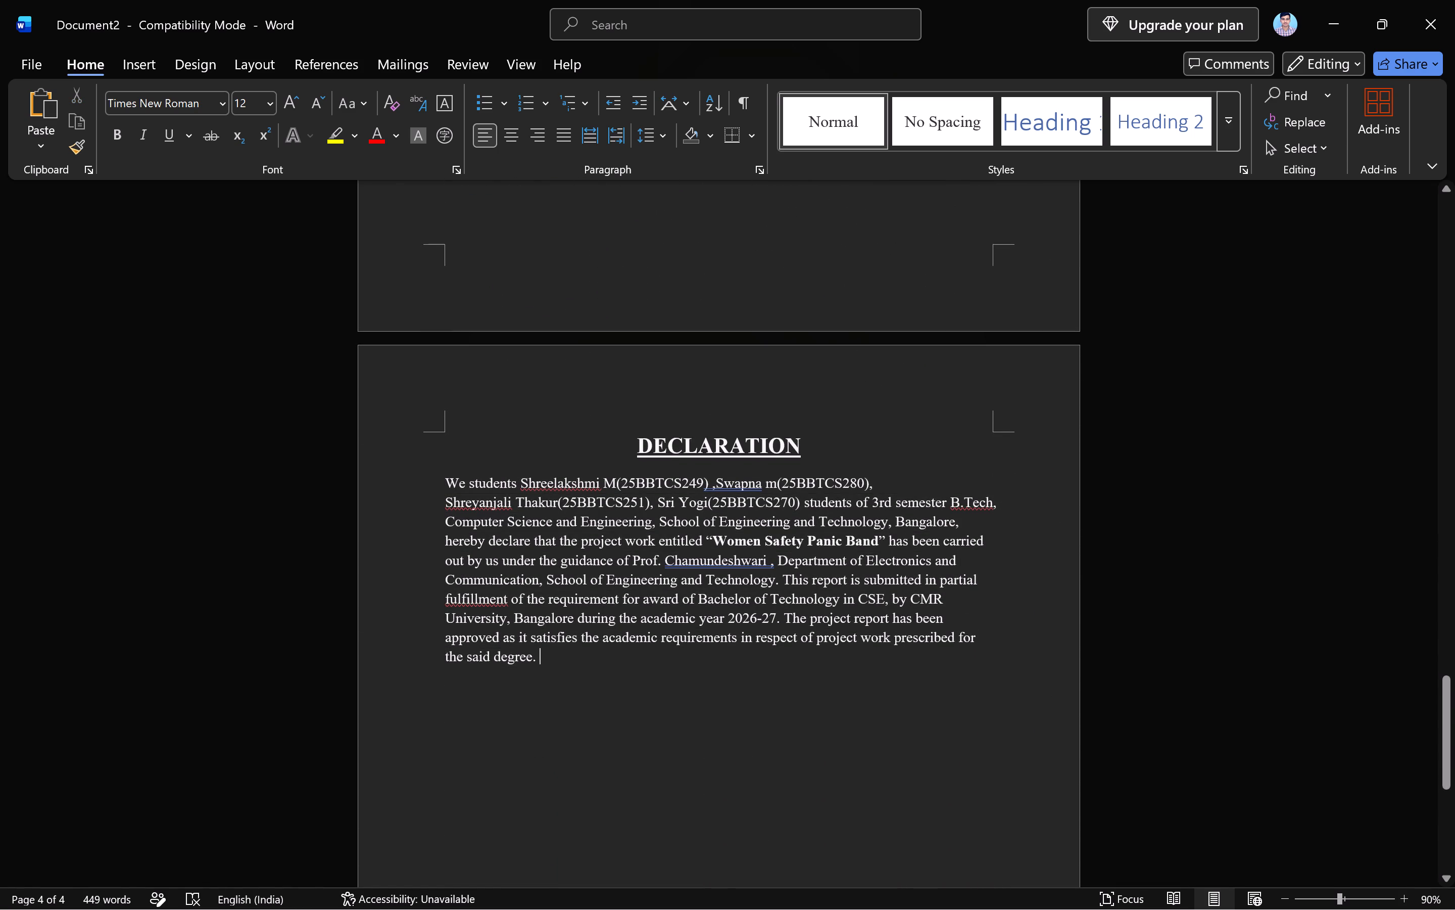
{"action": "key", "text": "alt+Tab"}
{"action": "scroll", "coordinate": [953, 670], "scroll_direction": "down", "scroll_amount": 7}
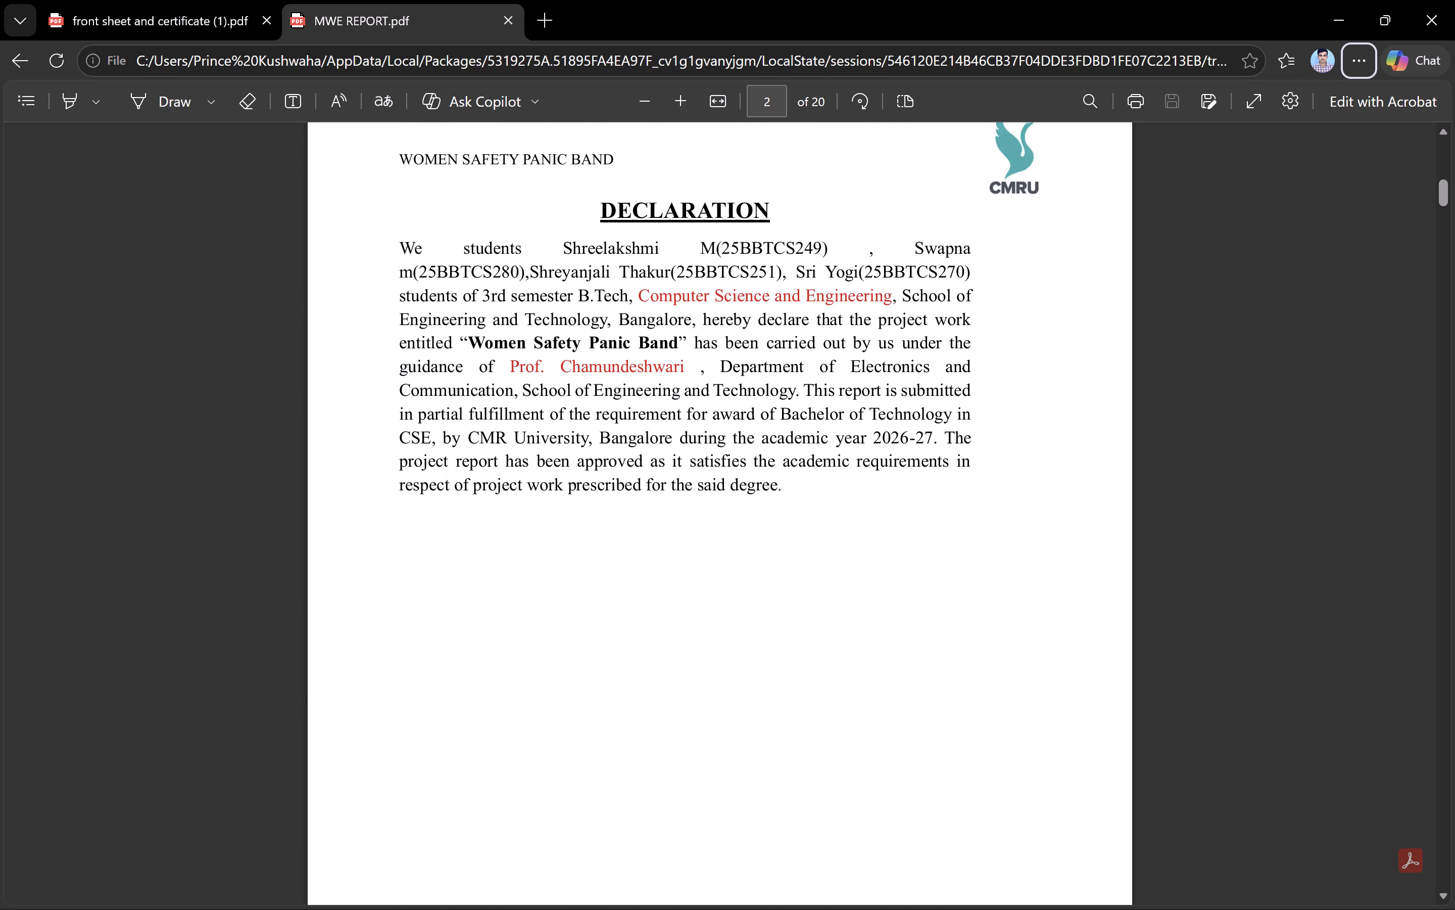
{"action": "scroll", "coordinate": [953, 670], "scroll_direction": "up", "scroll_amount": 1}
{"action": "key", "text": "alt+Tab"}
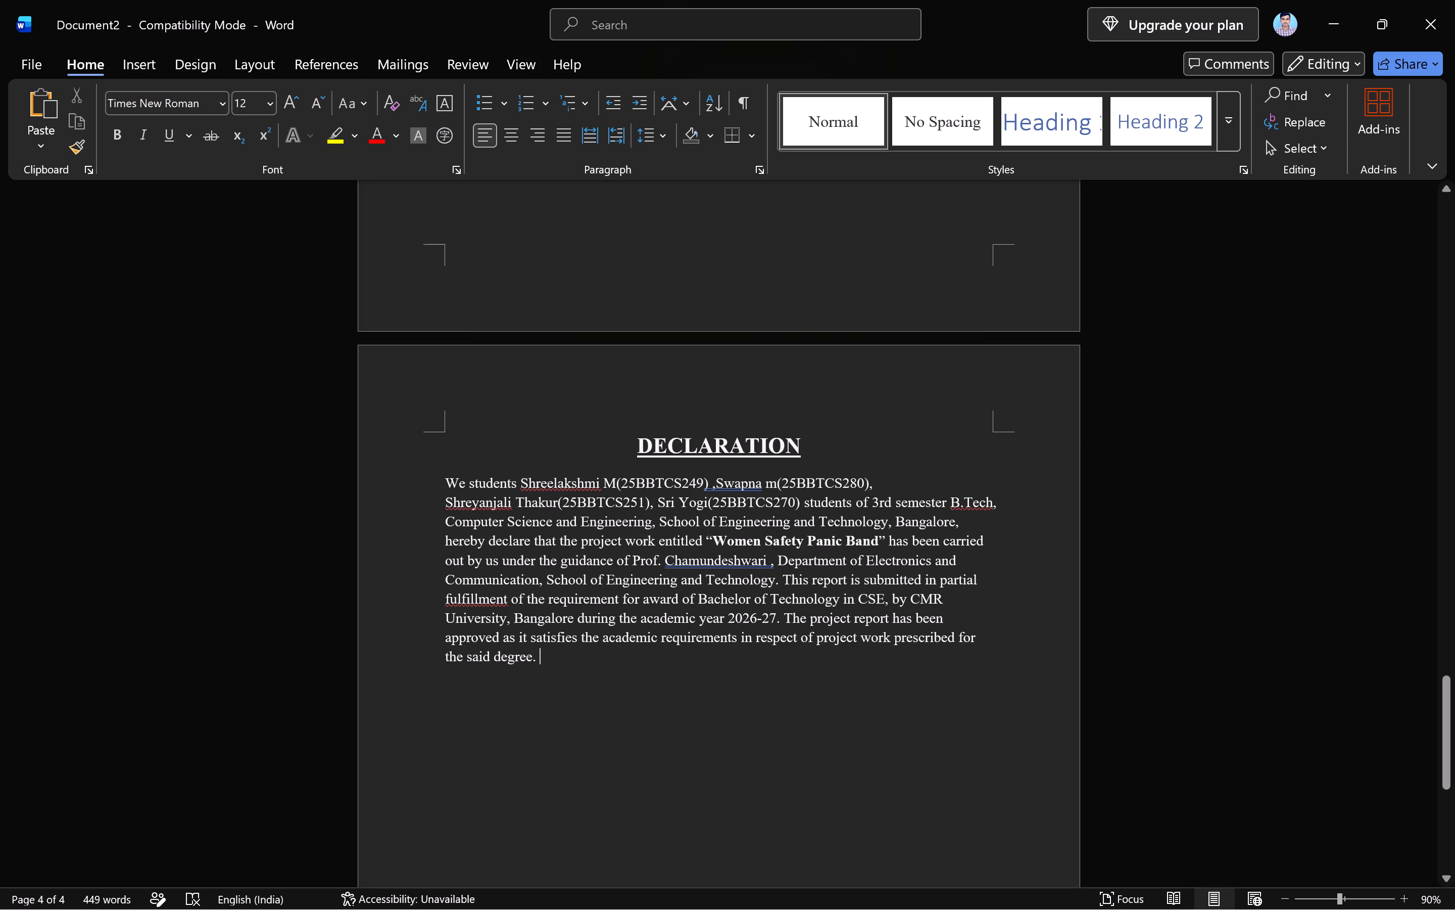
{"action": "key", "text": "alt+Tab"}
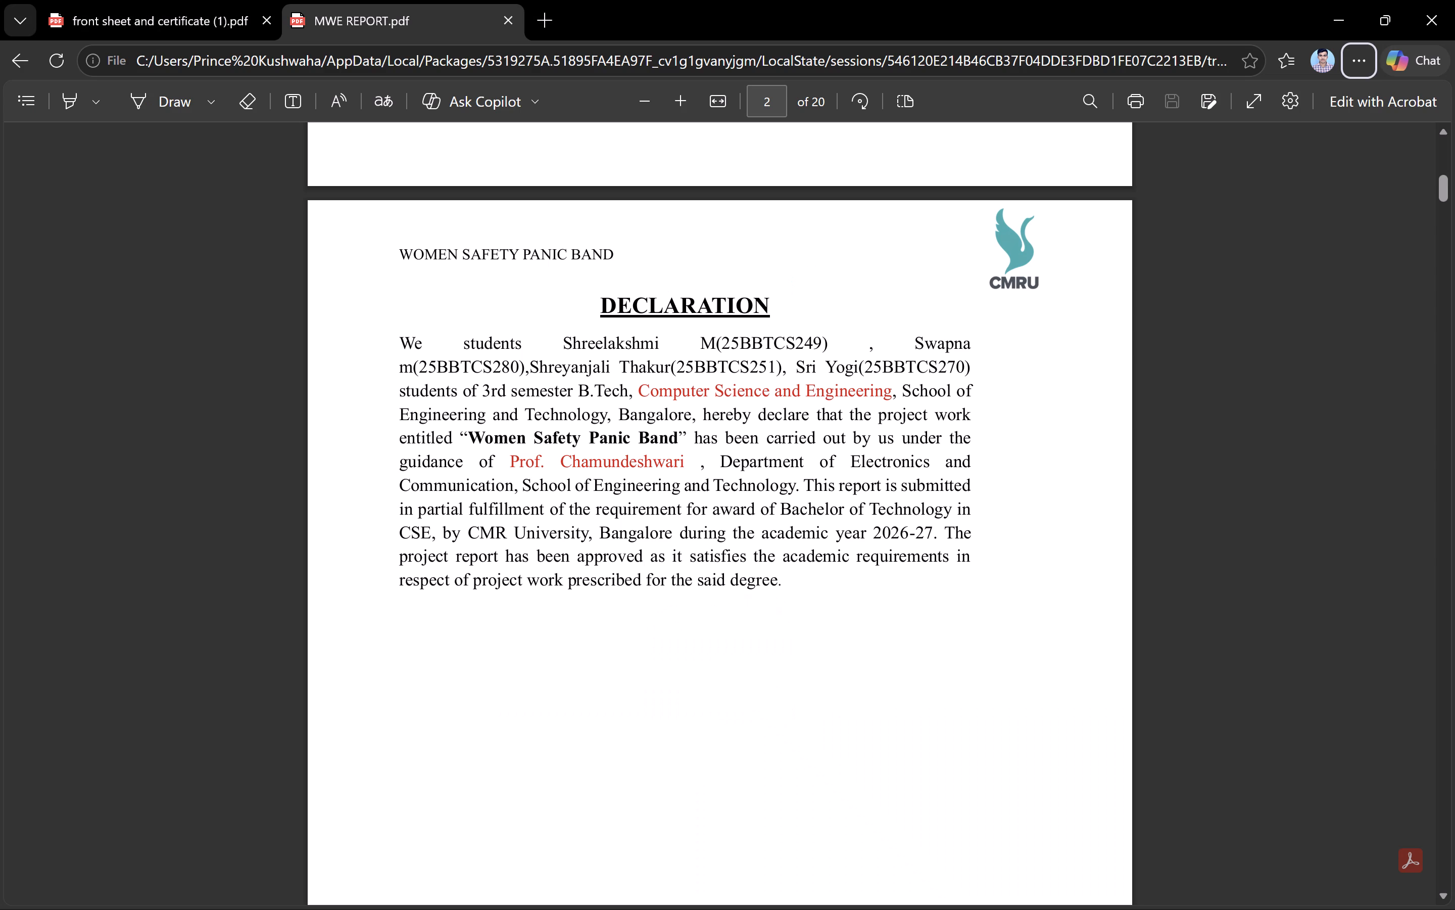
{"action": "key", "text": "alt+Tab"}
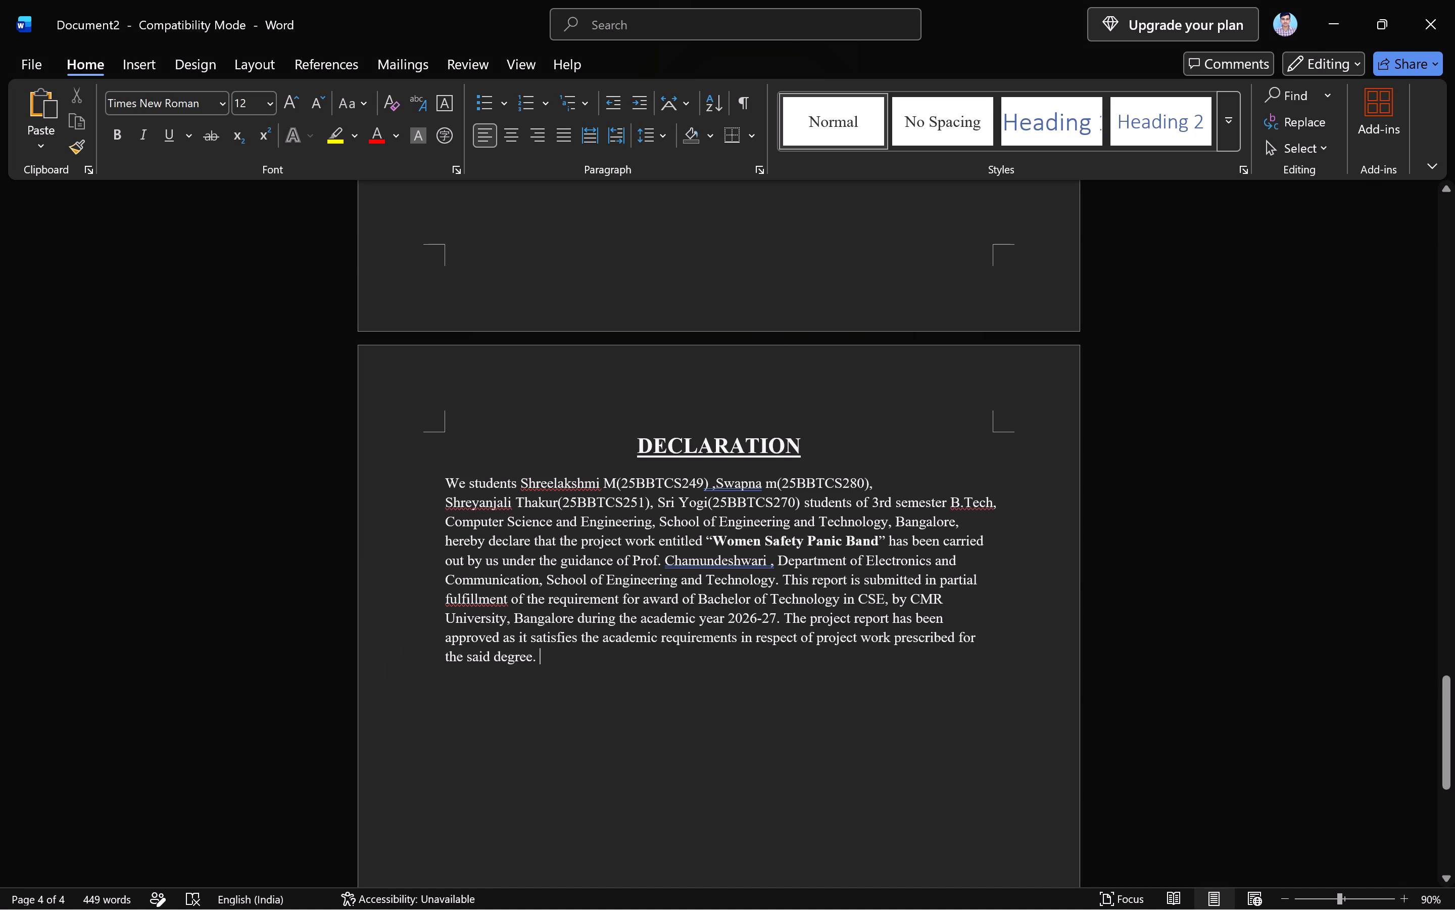
{"action": "key", "text": "alt+Tab"}
{"action": "scroll", "coordinate": [1001, 639], "scroll_direction": "down", "scroll_amount": 4}
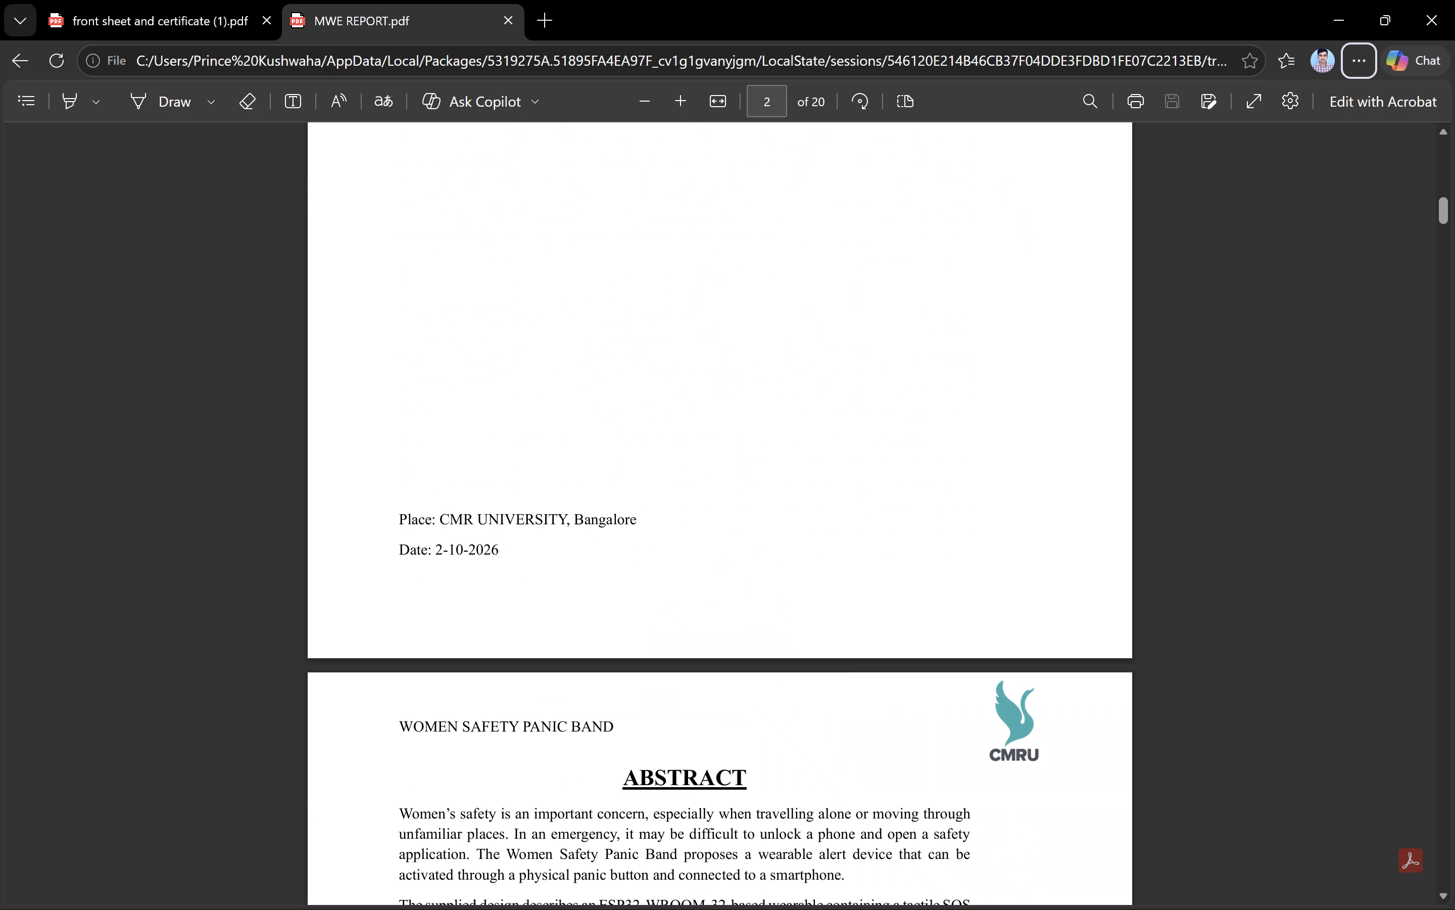
Back in Word, add the line "Place: CMR UNIVERSITY , BANGLORE" below the declaration paragraph, leaving three blank lines between them.
{"action": "key", "text": "alt+Tab"}
{"action": "key", "text": "Return"}
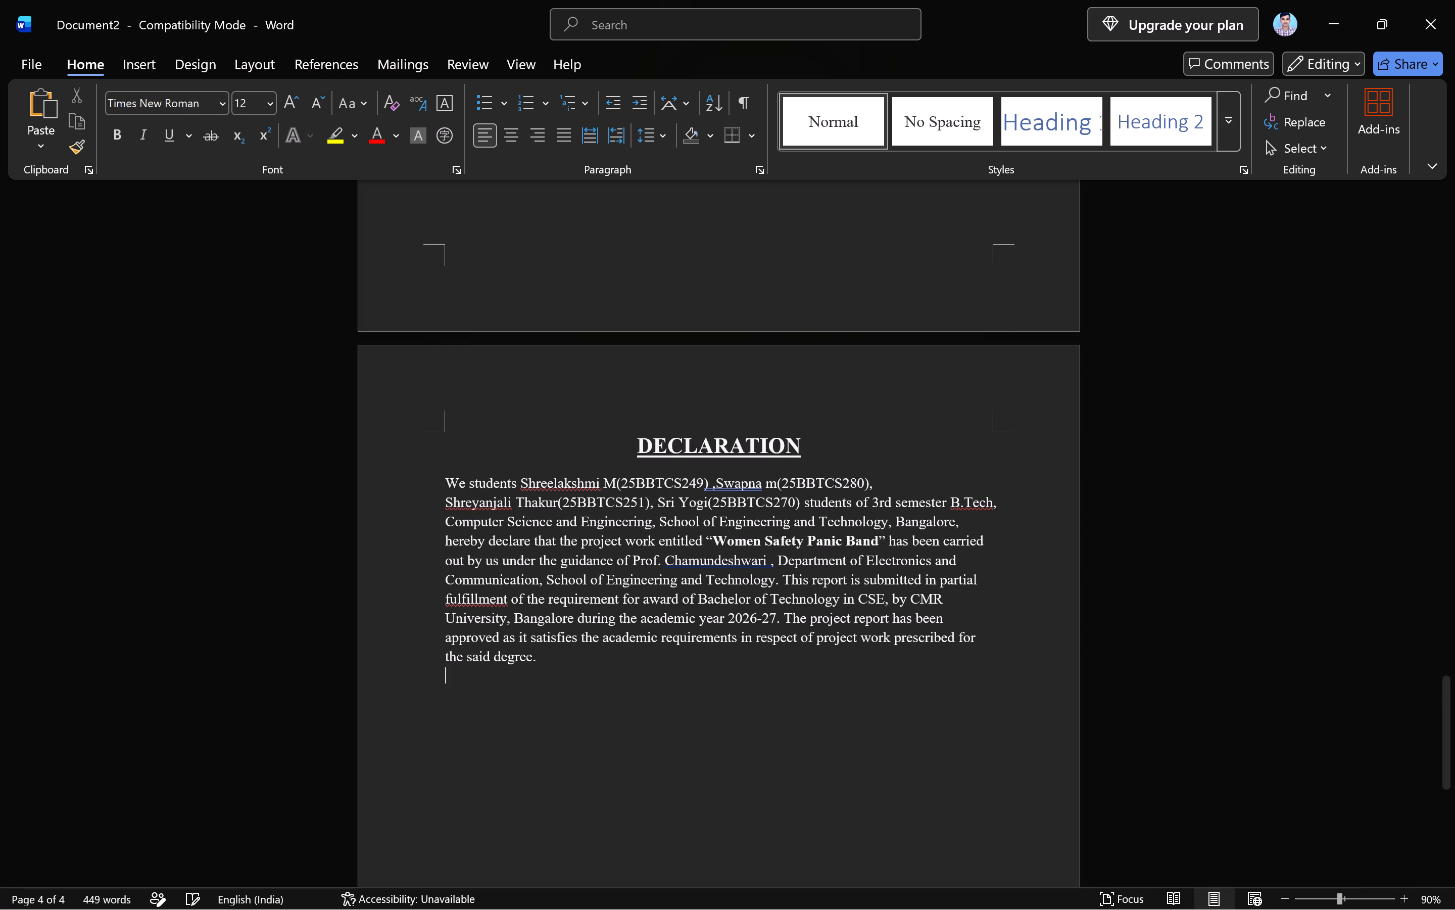
{"action": "key", "text": "Return"}
{"action": "key", "text": "Return"}
{"action": "key", "text": "Return"}
{"action": "type", "text": "PL"}
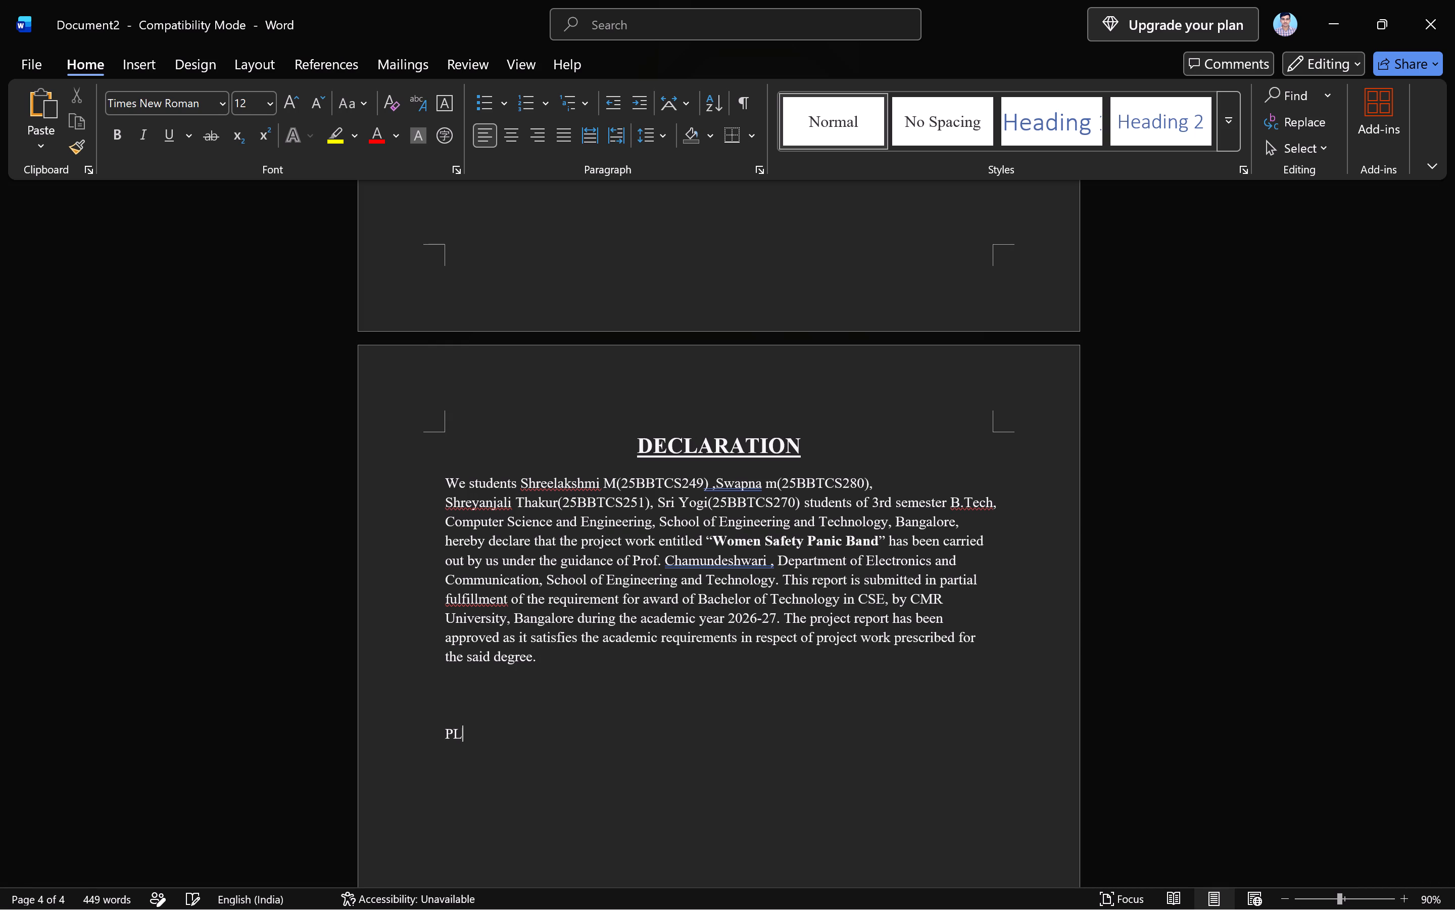
{"action": "key", "text": "BackSpace"}
{"action": "type", "text": "lace"}
{"action": "type", "text": ":"}
{"action": "key", "text": "space"}
{"action": "type", "text": "CMR UN I"}
{"action": "key", "text": "BackSpace"}
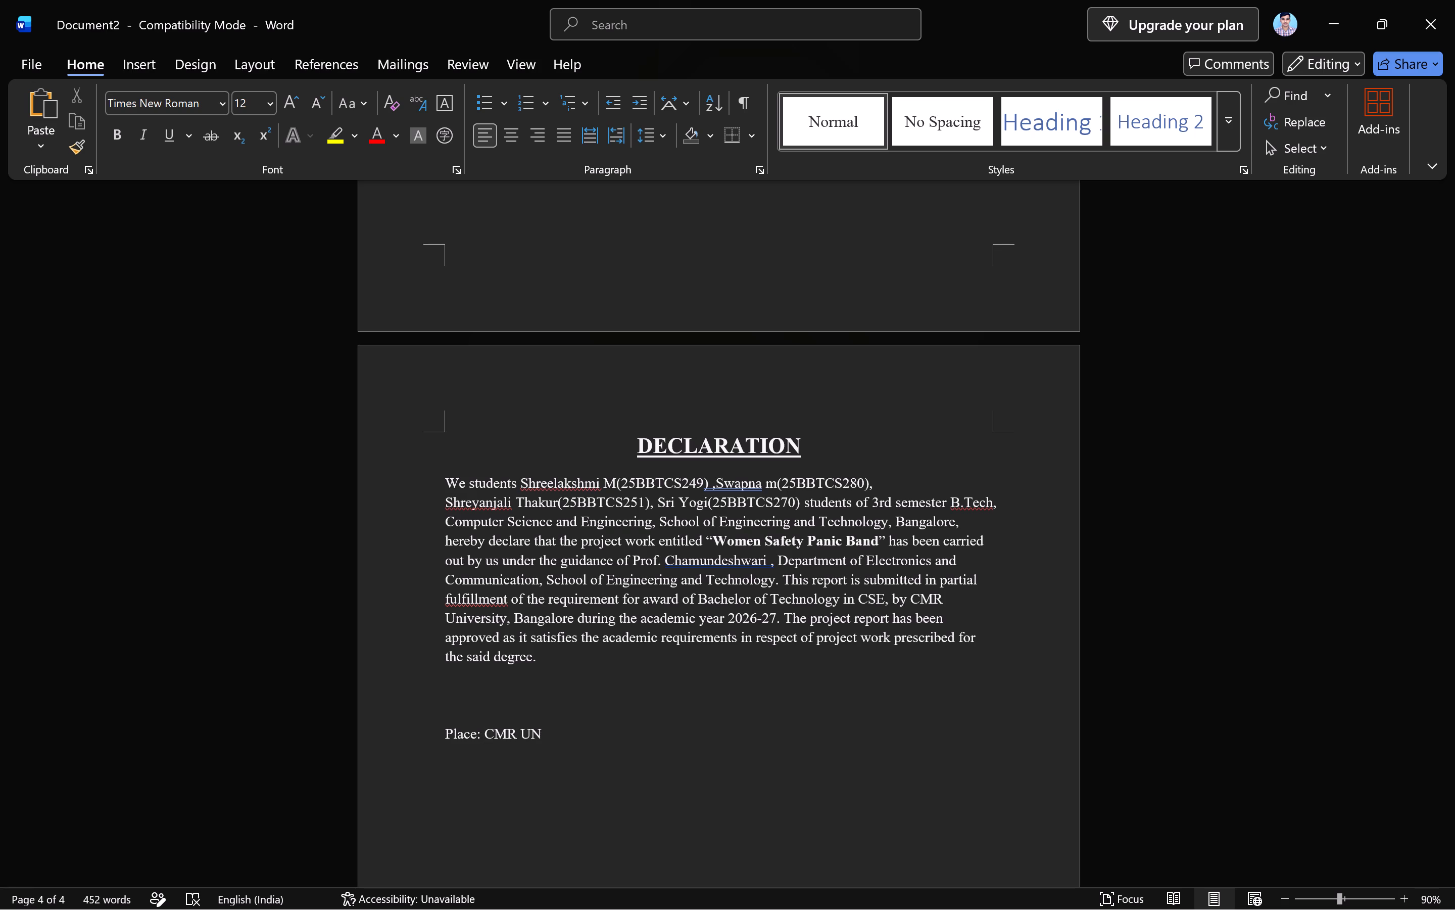
{"action": "key", "text": "BackSpace"}
{"action": "type", "text": "IVERSITY"}
{"action": "key", "text": "space"}
{"action": "type", "text": ", BANGLORE"}
{"action": "key", "text": "Return"}
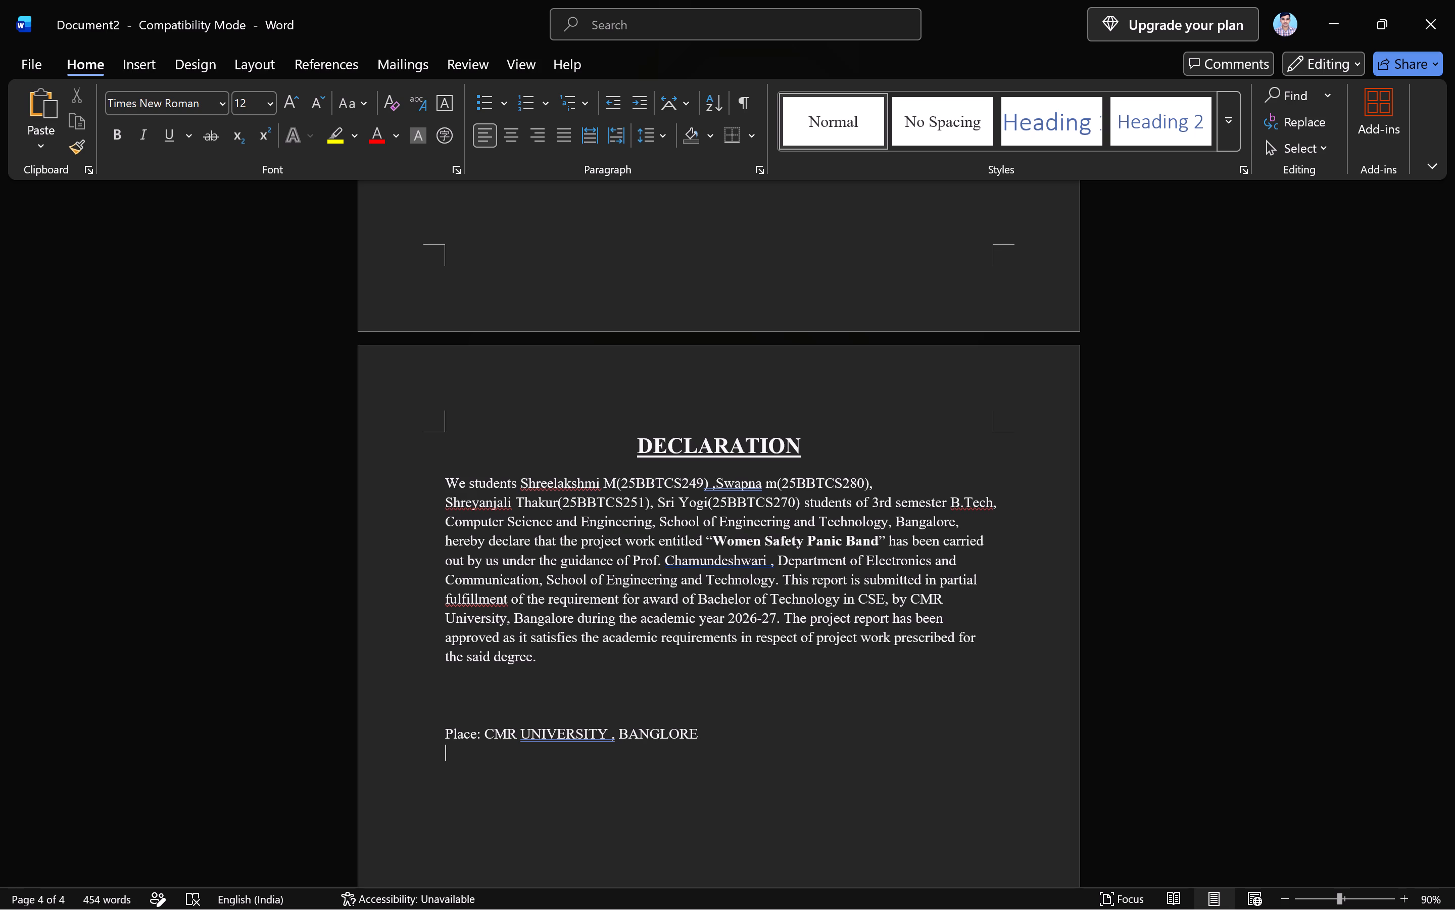
Add a "DATE:" label with no date on the line below the Place line.
{"action": "type", "text": "DARE"}
{"action": "key", "text": "space"}
{"action": "key", "text": "BackSpace"}
{"action": "key", "text": "BackSpace"}
{"action": "key", "text": "BackSpace"}
{"action": "type", "text": "TE"}
{"action": "type", "text": ":"}
{"action": "key", "text": "space"}
{"action": "key", "text": "space"}
{"action": "key", "text": "space"}
{"action": "key", "text": "space"}
Paste the copied list of four student names and IDs from the clipboard history at the end of the Place line.
{"action": "key", "text": "Up"}
{"action": "key", "text": "Page_Down"}
{"action": "key", "text": "Right"}
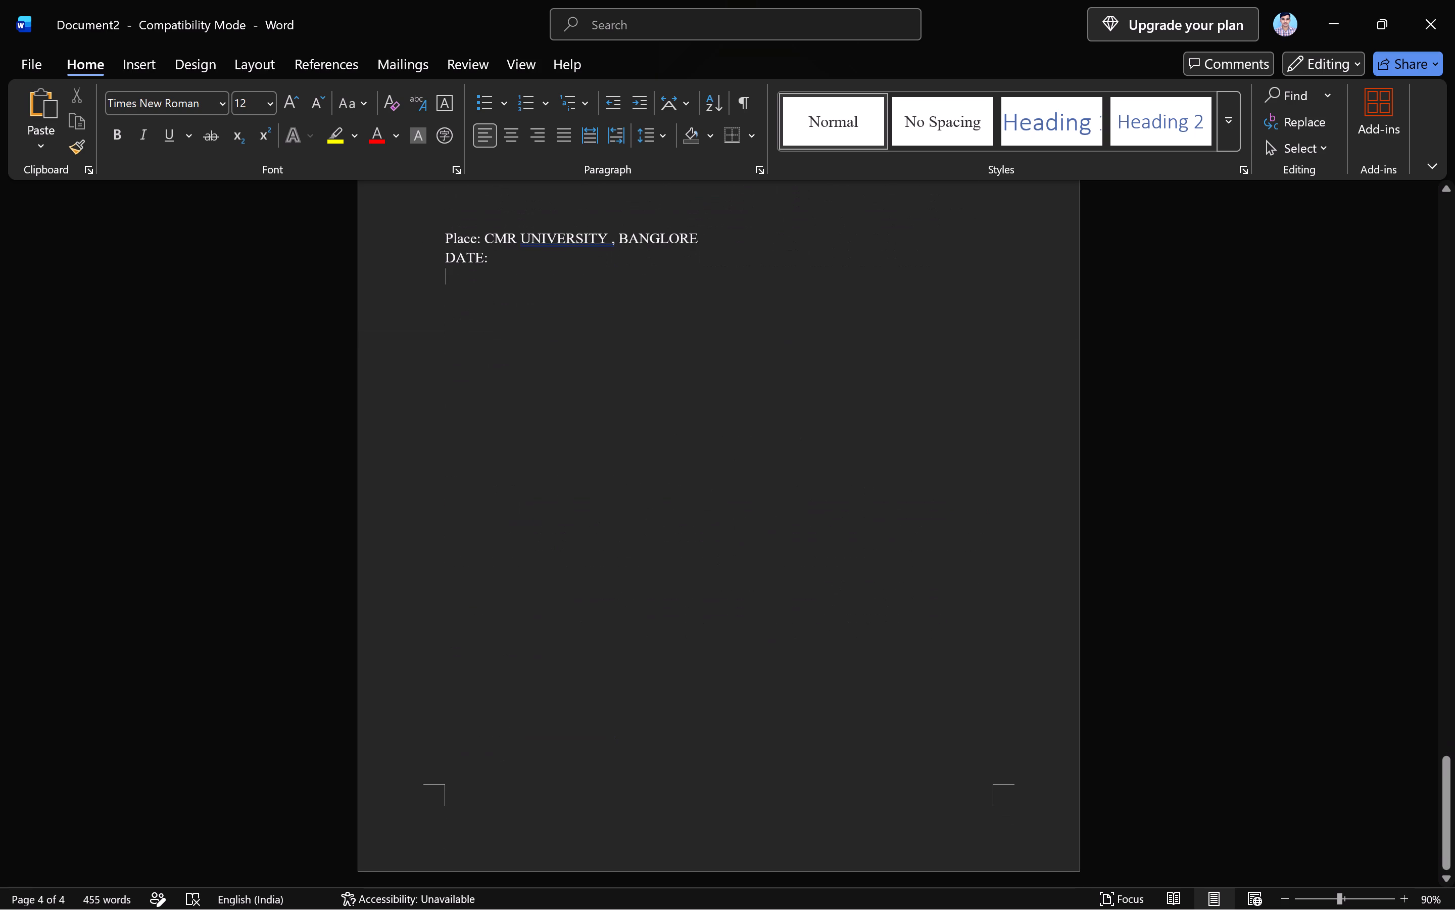
{"action": "scroll", "coordinate": [630, 776], "scroll_direction": "up", "scroll_amount": 2}
{"action": "left_click", "coordinate": [722, 362]}
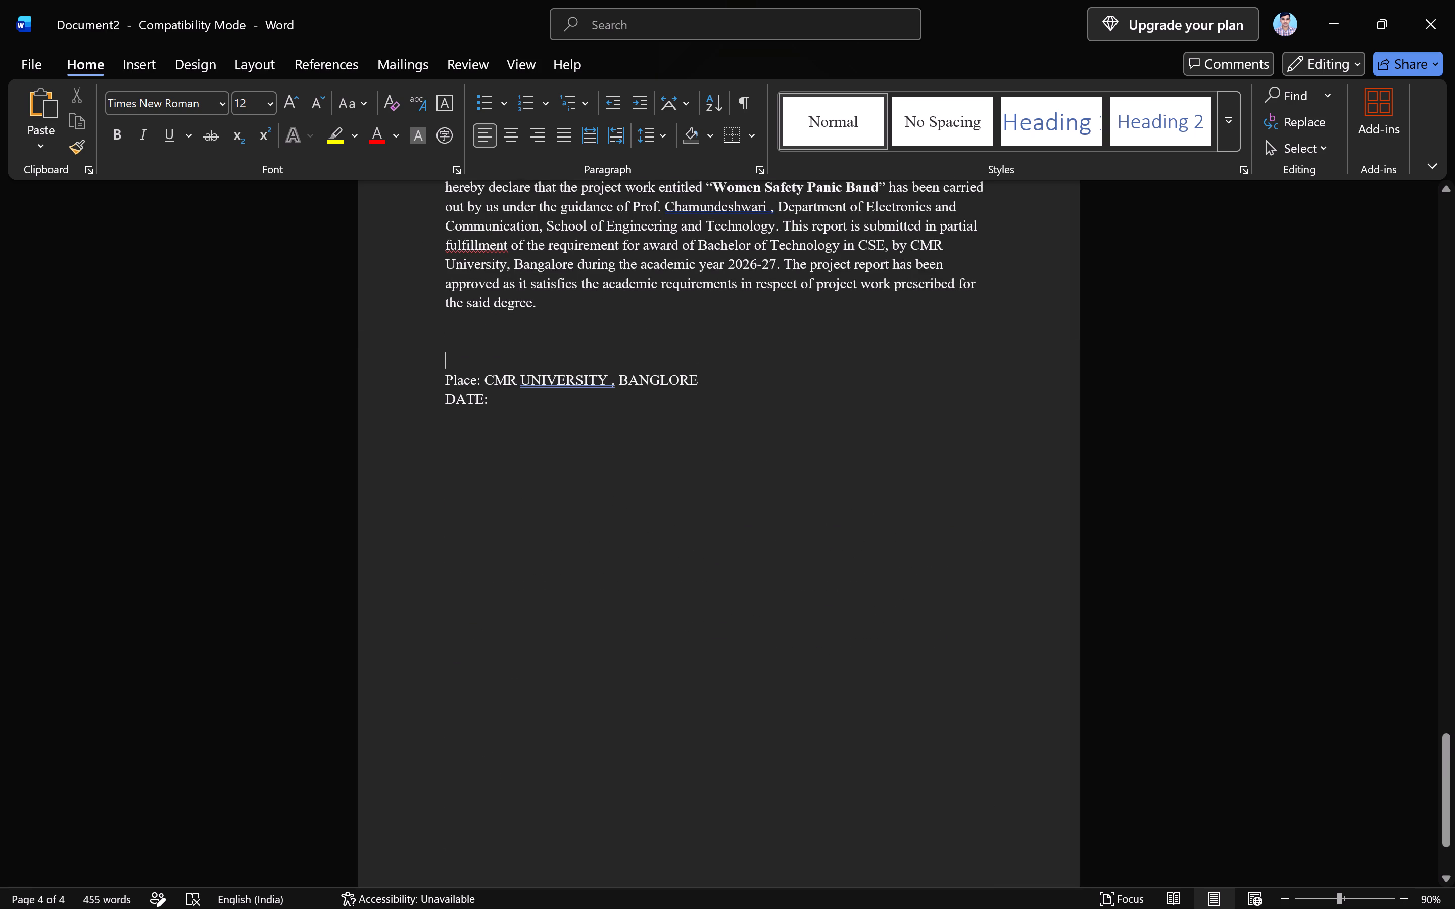
{"action": "left_click", "coordinate": [720, 380]}
{"action": "key", "text": "super+v"}
{"action": "scroll", "coordinate": [828, 736], "scroll_direction": "down", "scroll_amount": 2}
{"action": "left_click", "coordinate": [829, 647]}
{"action": "key", "text": "ctrl+v"}
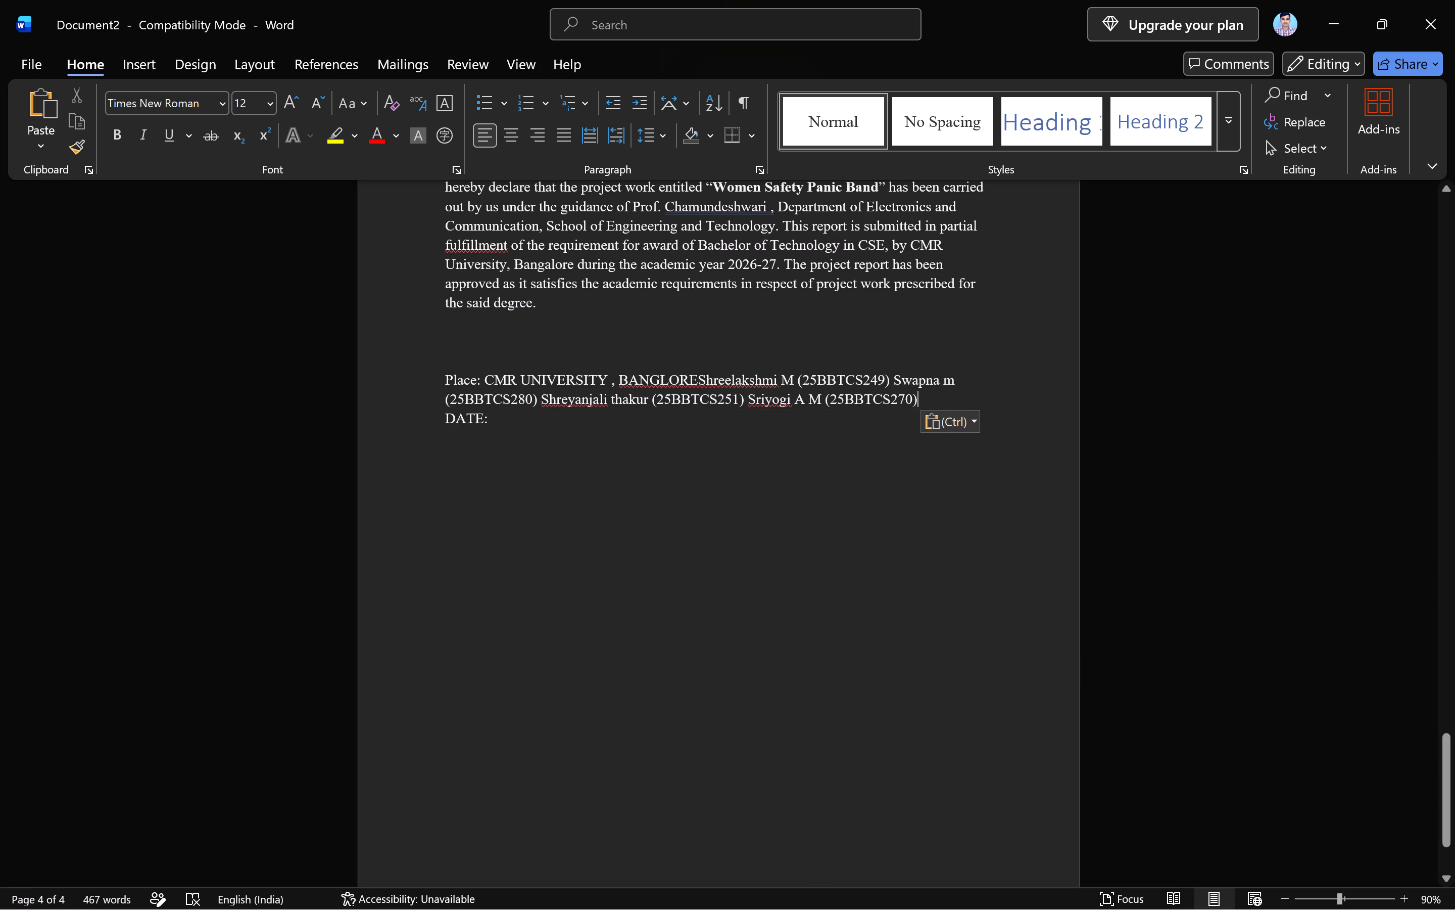
Space the first student's name away from BANGLORE so the name and ID sit at the right end of the Place line.
{"action": "left_click", "coordinate": [703, 379]}
{"action": "key", "text": "Left"}
{"action": "key", "text": "space"}
{"action": "key", "text": "space"}
{"action": "key", "text": "space"}
{"action": "key", "text": "space"}
{"action": "key", "text": "space"}
{"action": "key", "text": "space"}
{"action": "key", "text": "space"}
{"action": "key", "text": "space"}
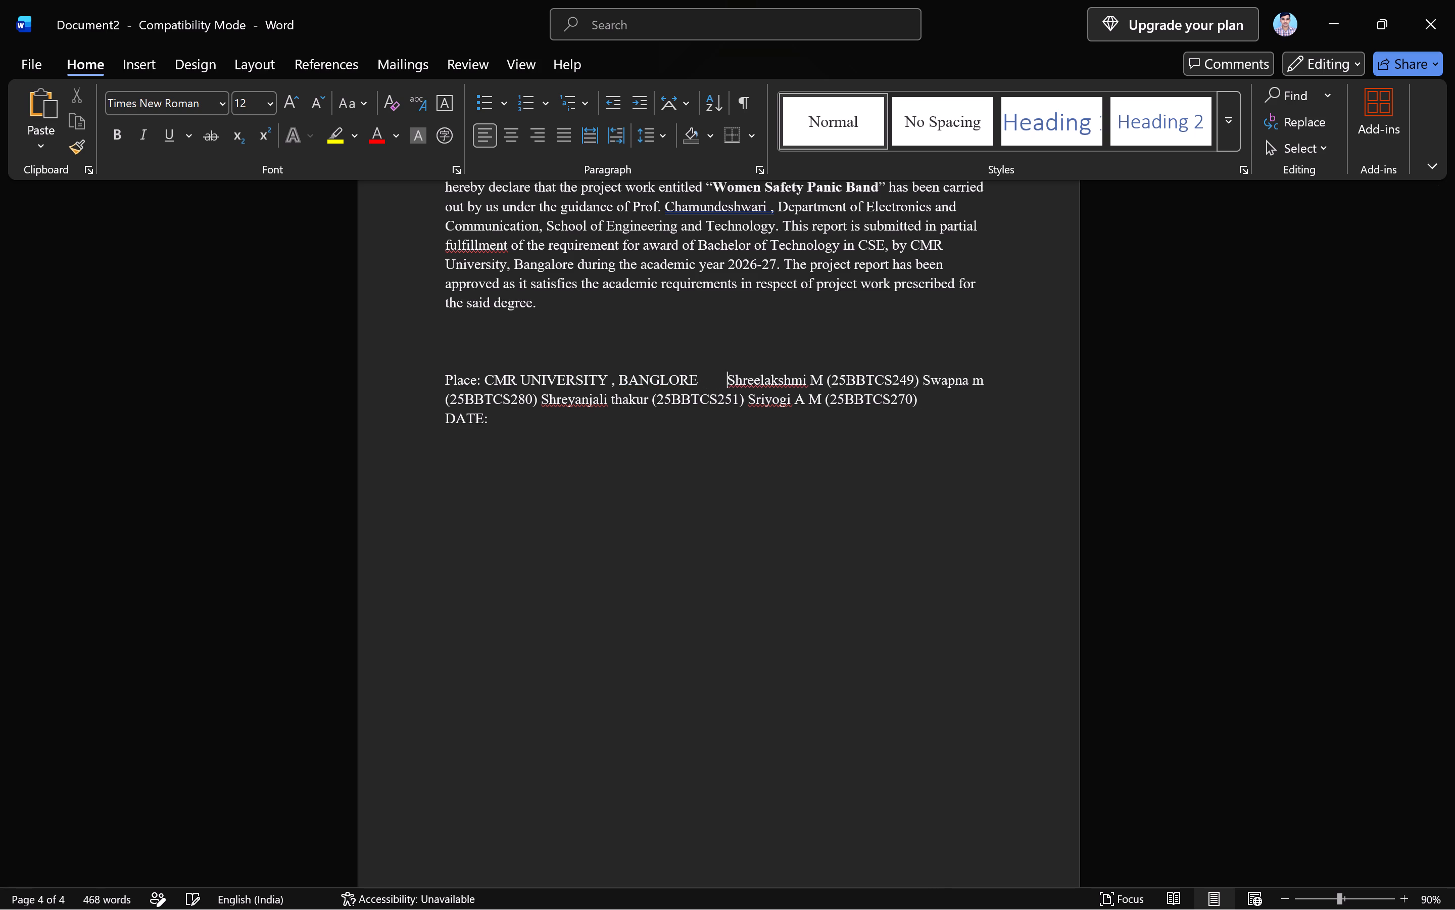
{"action": "key", "text": "space"}
{"action": "key", "text": "space"}
{"action": "key", "text": "space"}
{"action": "key", "text": "space"}
{"action": "key", "text": "space"}
{"action": "key", "text": "space"}
{"action": "key", "text": "space"}
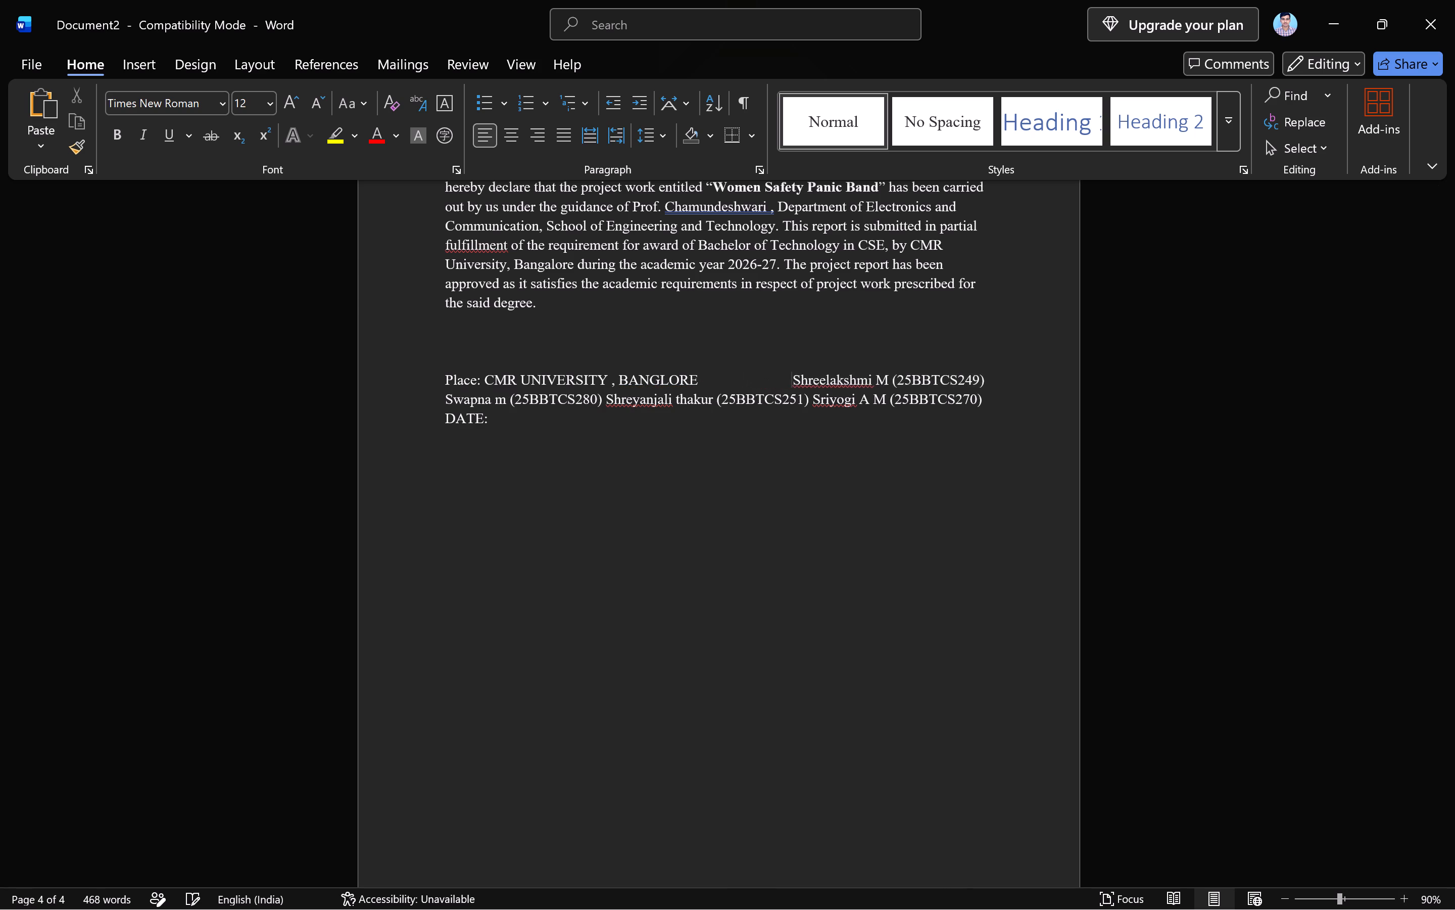
{"action": "key", "text": "BackSpace"}
{"action": "key", "text": "BackSpace"}
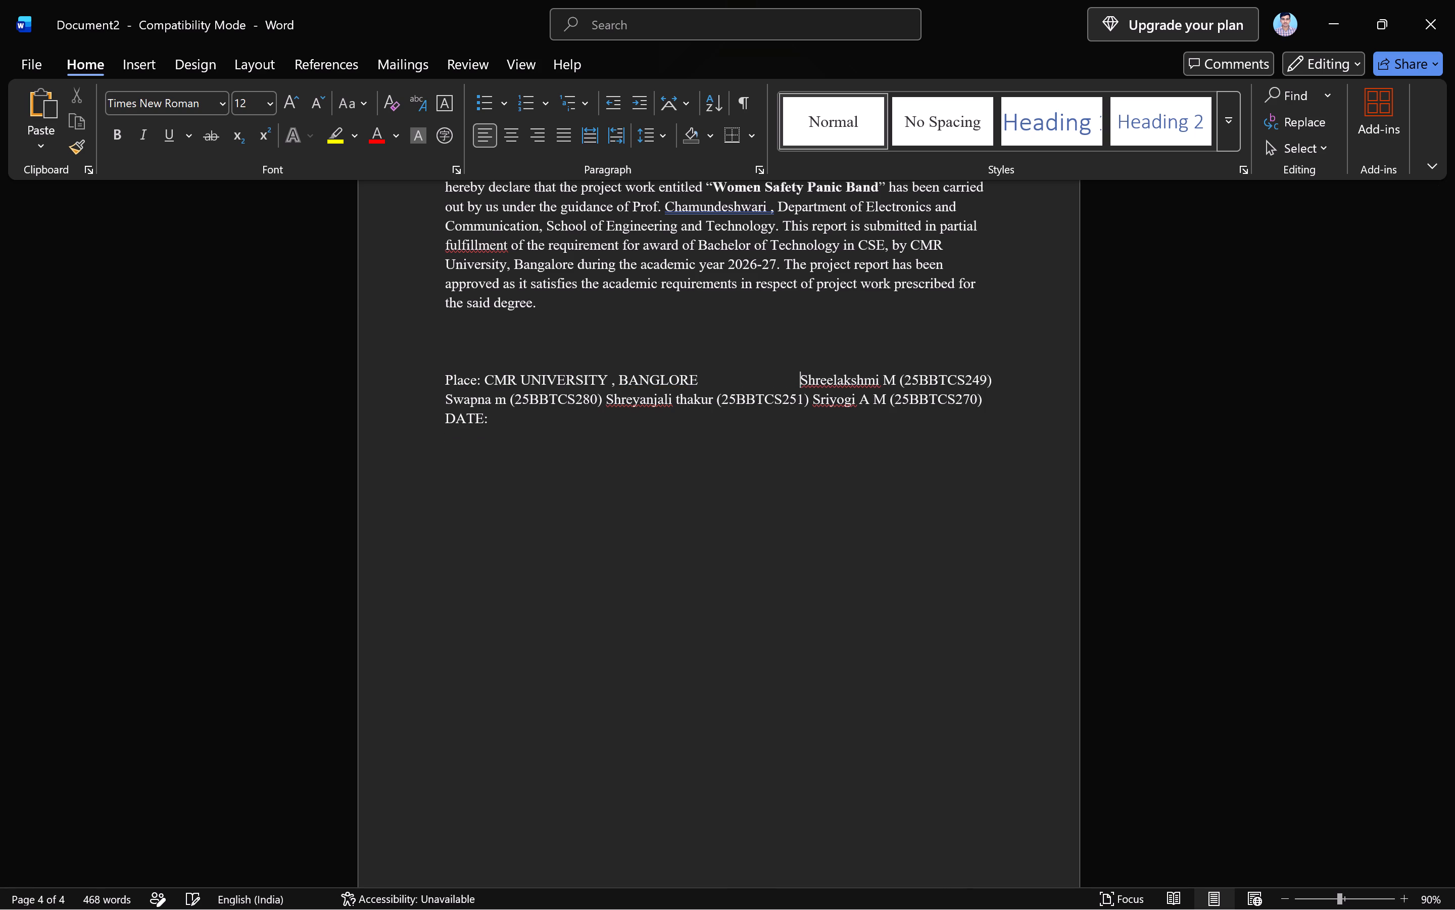
Try to indent the wrapped line of student names below the Place line by adding spaces before the second student's name.
{"action": "key", "text": "Right"}
{"action": "key", "text": "Right"}
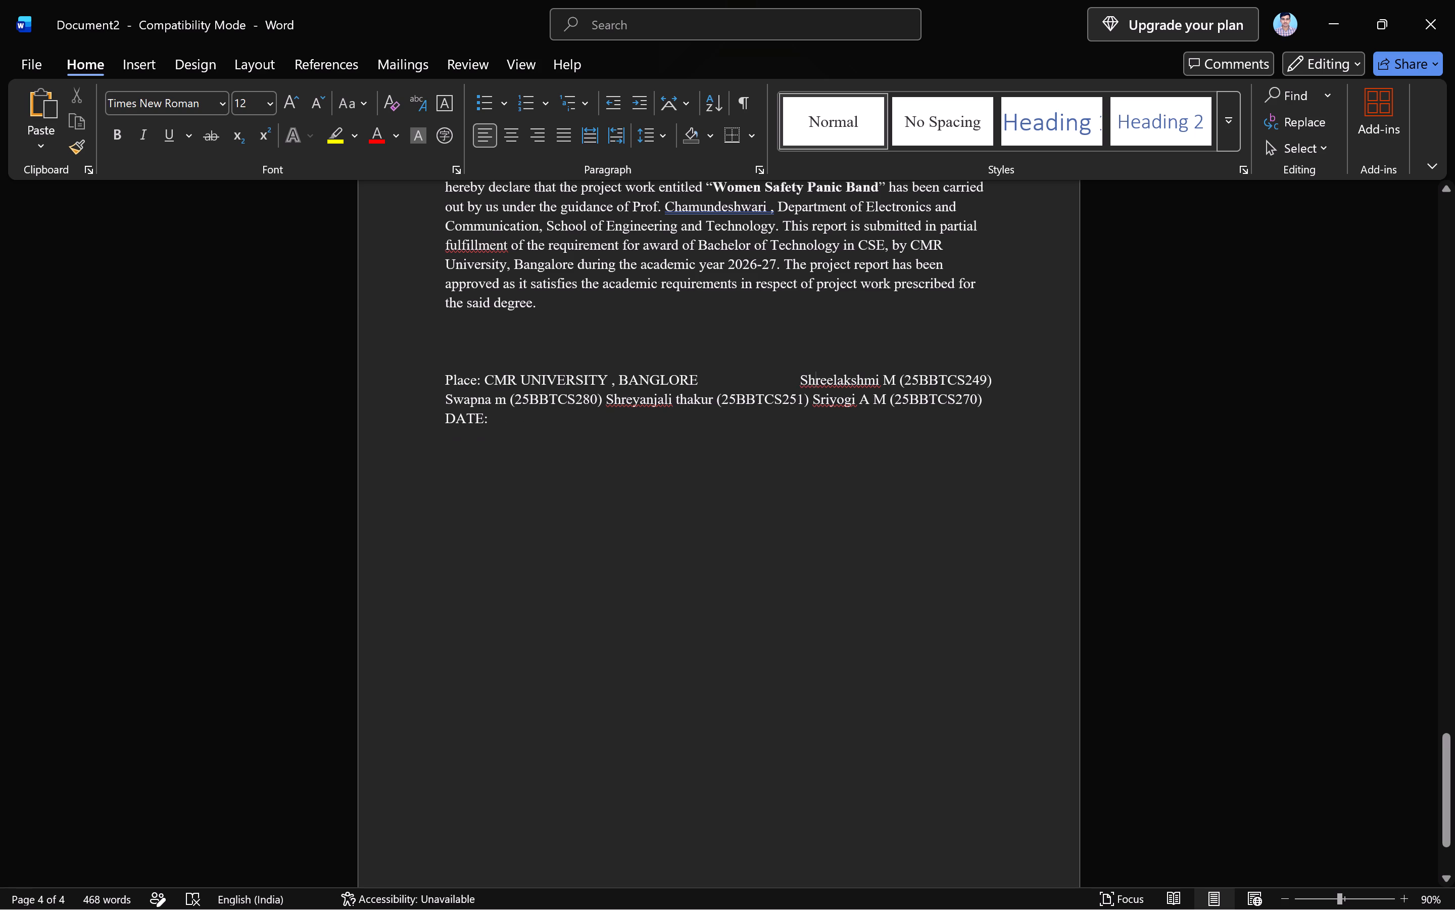
{"action": "key", "text": "Down"}
{"action": "key", "text": "Right"}
{"action": "key", "text": "Down"}
{"action": "key", "text": "Left"}
{"action": "key", "text": "Left"}
{"action": "key", "text": "Left"}
{"action": "key", "text": "Left"}
{"action": "key", "text": "Left"}
{"action": "key", "text": "Left"}
{"action": "key", "text": "Left"}
{"action": "key", "text": "Left"}
{"action": "key", "text": "Left"}
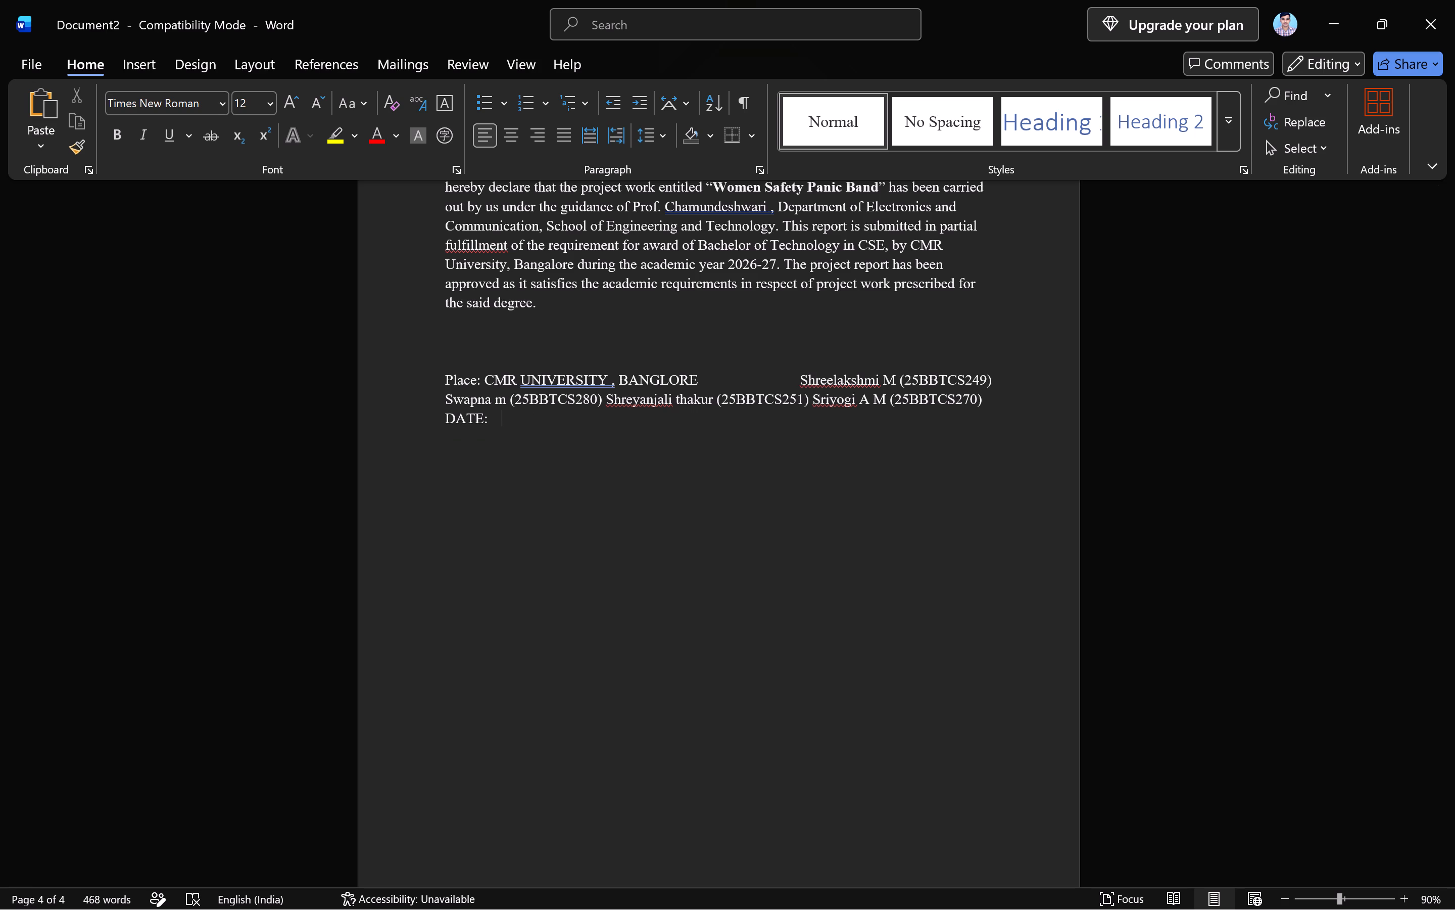
{"action": "key", "text": "Left"}
{"action": "key", "text": "Right"}
{"action": "key", "text": "Up"}
{"action": "key", "text": "space"}
{"action": "key", "text": "space"}
{"action": "key", "text": "space"}
{"action": "key", "text": "space"}
{"action": "key", "text": "space"}
{"action": "key", "text": "space"}
{"action": "key", "text": "space"}
{"action": "key", "text": "space"}
{"action": "key", "text": "space"}
{"action": "key", "text": "space"}
{"action": "key", "text": "space"}
{"action": "key", "text": "space"}
{"action": "key", "text": "space"}
{"action": "key", "text": "space"}
{"action": "key", "text": "space"}
{"action": "key", "text": "space"}
{"action": "key", "text": "space"}
{"action": "key", "text": "space"}
{"action": "key", "text": "space"}
{"action": "key", "text": "space"}
{"action": "key", "text": "space"}
{"action": "key", "text": "space"}
Break the list of students onto a new line just before the third student's name.
{"action": "key", "text": "Right"}
{"action": "key", "text": "Right"}
{"action": "key", "text": "Right"}
{"action": "key", "text": "Right"}
{"action": "key", "text": "Right"}
{"action": "key", "text": "Right"}
{"action": "key", "text": "Right"}
{"action": "key", "text": "Right"}
{"action": "key", "text": "Right"}
{"action": "key", "text": "Right"}
{"action": "key", "text": "Right"}
{"action": "key", "text": "Right"}
{"action": "key", "text": "Right"}
{"action": "key", "text": "Right"}
{"action": "key", "text": "Right"}
{"action": "key", "text": "Right"}
{"action": "key", "text": "Right"}
{"action": "key", "text": "Right"}
{"action": "key", "text": "Right"}
{"action": "key", "text": "Right"}
{"action": "key", "text": "Left"}
{"action": "key", "text": "Return"}
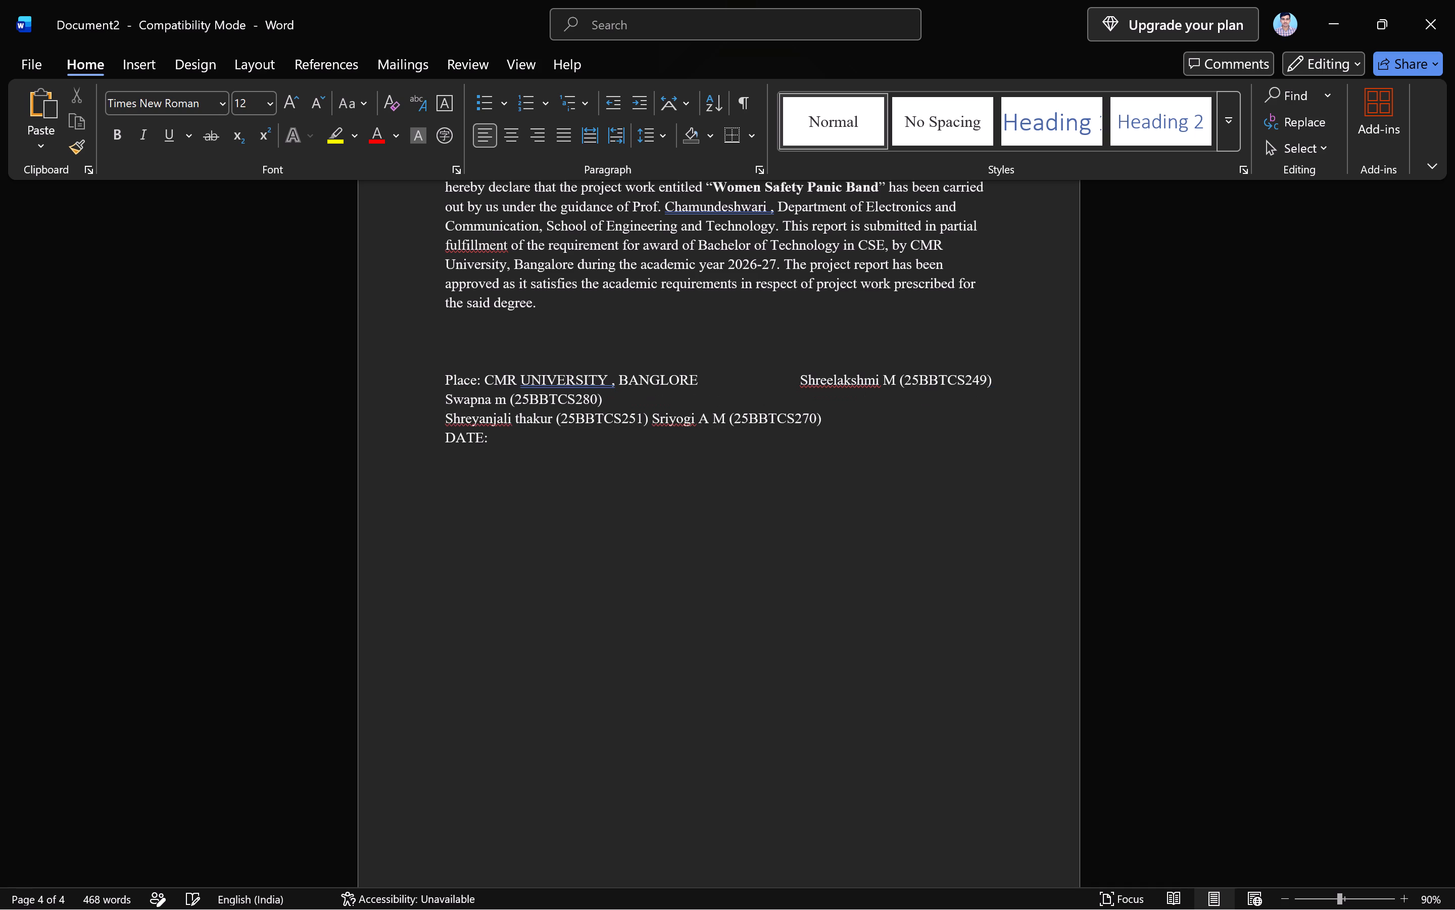
Break the fourth student's name and ID onto a new line after the third student's entry.
{"action": "key", "text": "Right"}
{"action": "key", "text": "Right"}
{"action": "key", "text": "Right"}
{"action": "key", "text": "Right"}
{"action": "key", "text": "Right"}
{"action": "key", "text": "Right"}
{"action": "key", "text": "Right"}
{"action": "key", "text": "Right"}
{"action": "key", "text": "Right"}
{"action": "key", "text": "Right"}
{"action": "key", "text": "Right"}
{"action": "key", "text": "Right"}
{"action": "key", "text": "Right"}
{"action": "key", "text": "Right"}
{"action": "key", "text": "Right"}
{"action": "key", "text": "Right"}
{"action": "key", "text": "Right"}
{"action": "key", "text": "Right"}
{"action": "key", "text": "Right"}
{"action": "key", "text": "Right"}
{"action": "key", "text": "Left"}
{"action": "key", "text": "Return"}
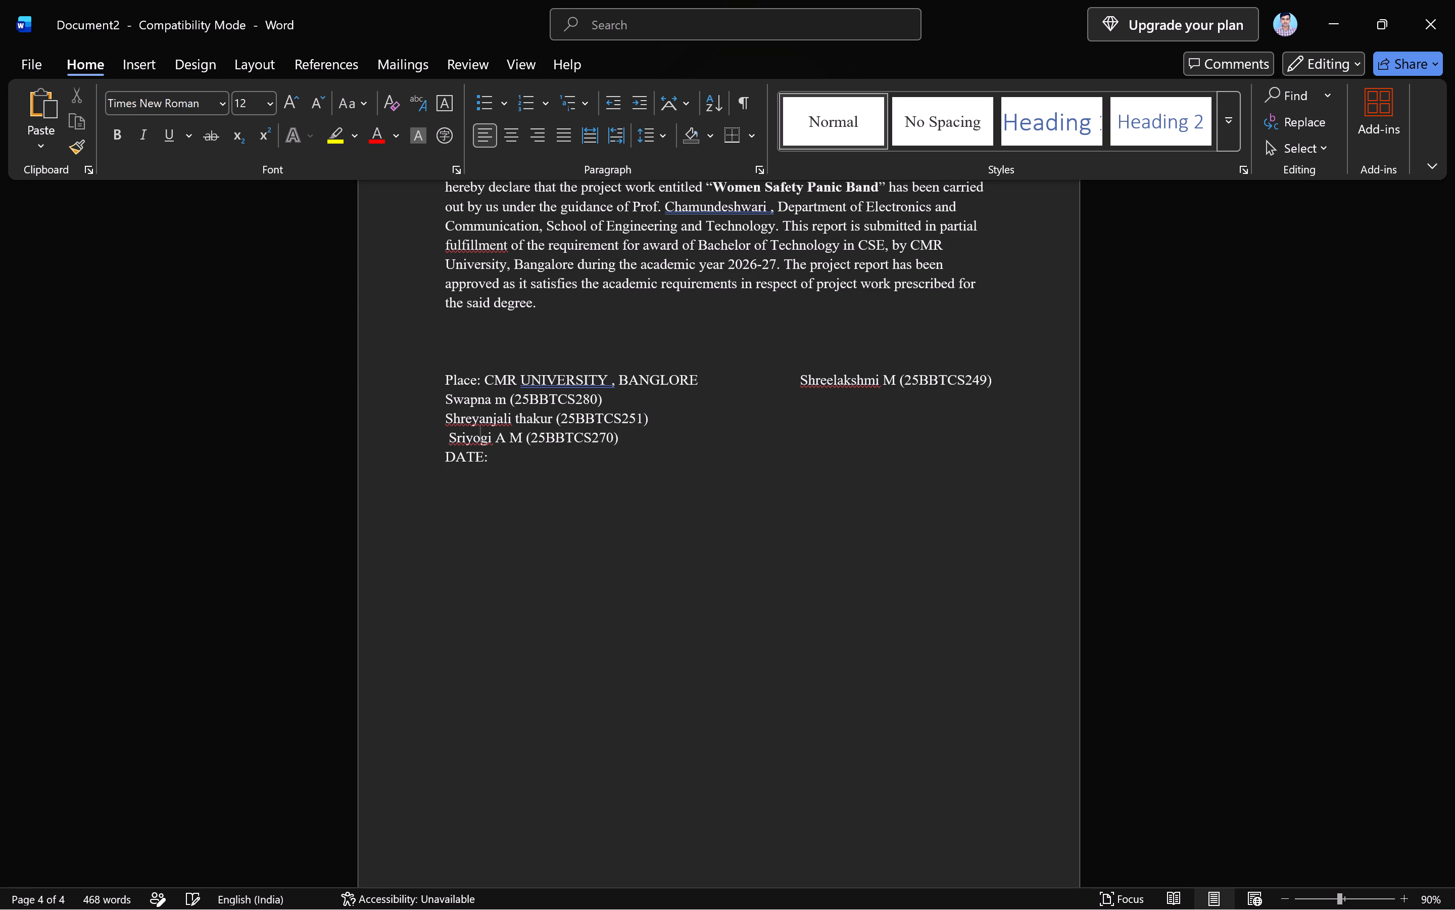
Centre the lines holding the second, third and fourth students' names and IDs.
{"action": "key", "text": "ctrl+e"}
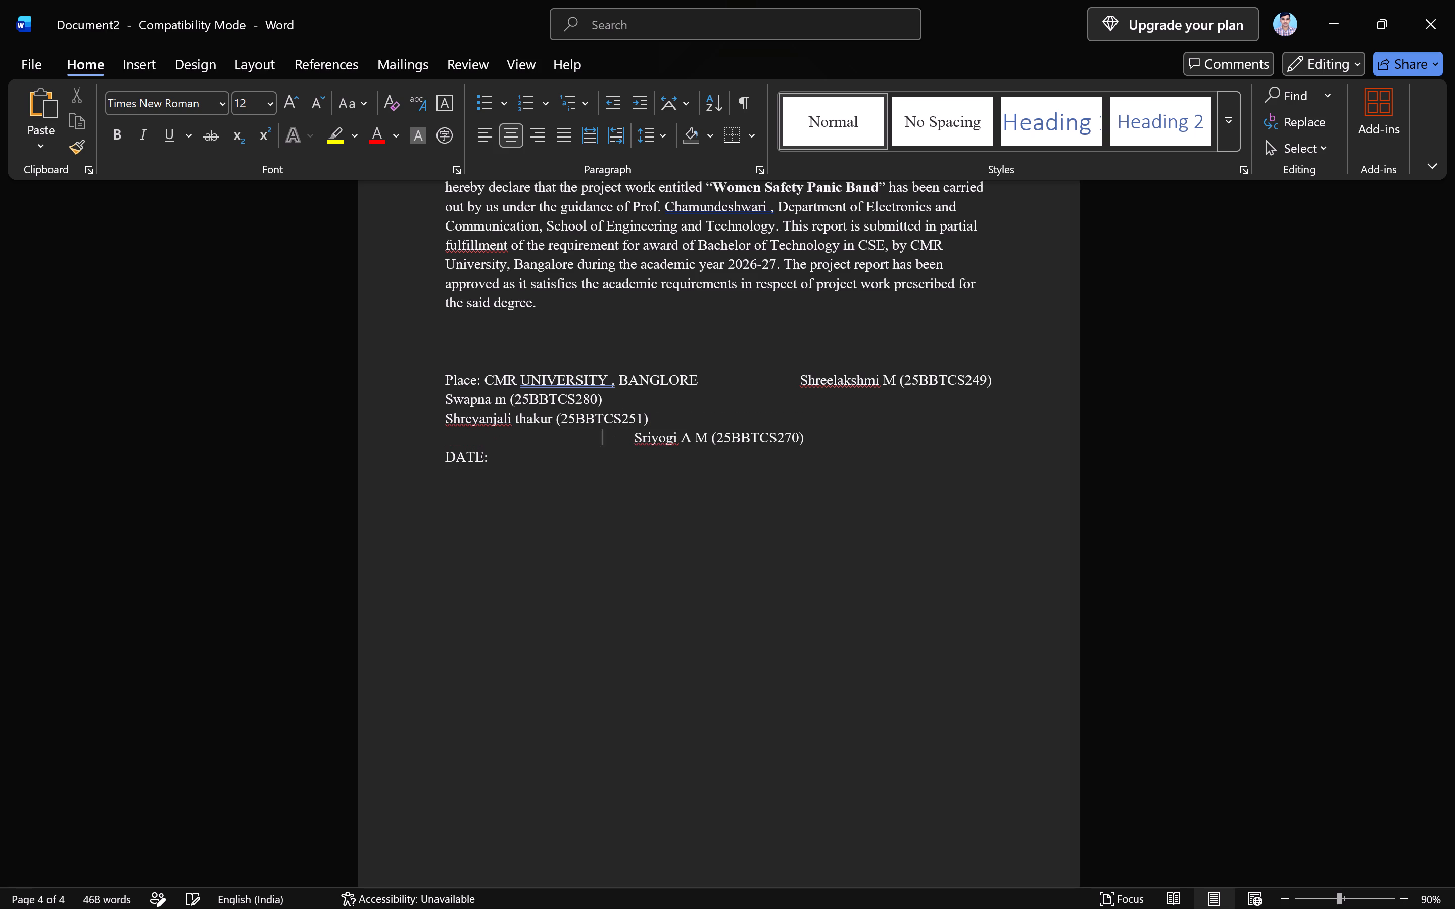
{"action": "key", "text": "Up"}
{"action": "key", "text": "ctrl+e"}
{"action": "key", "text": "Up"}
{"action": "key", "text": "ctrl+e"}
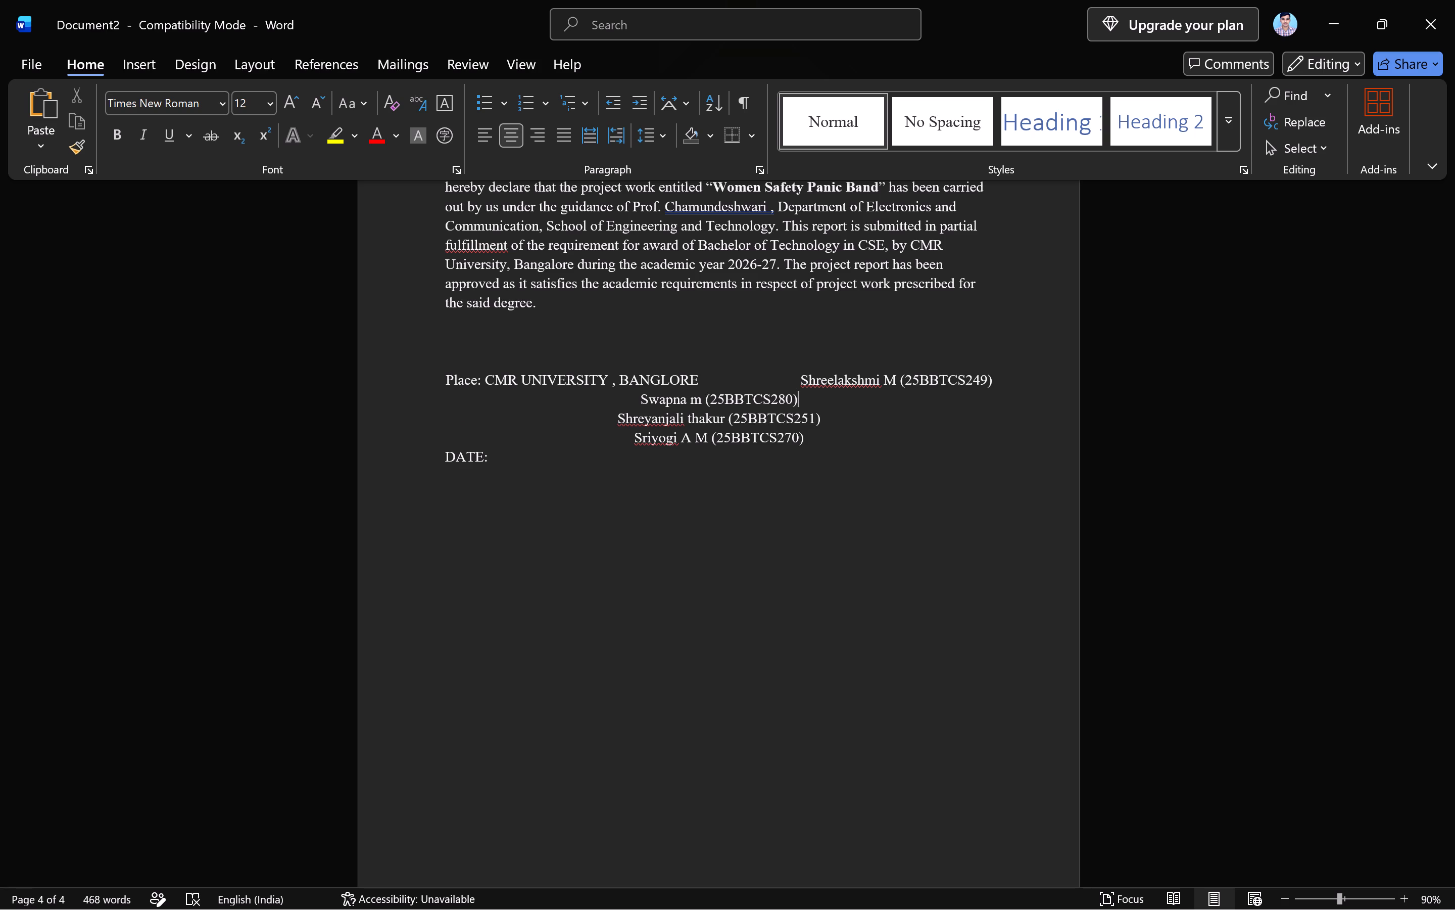
Right-align the second, third and fourth students' lines under the first student's name and ID.
{"action": "key", "text": "ctrl+r"}
{"action": "key", "text": "ctrl+Down"}
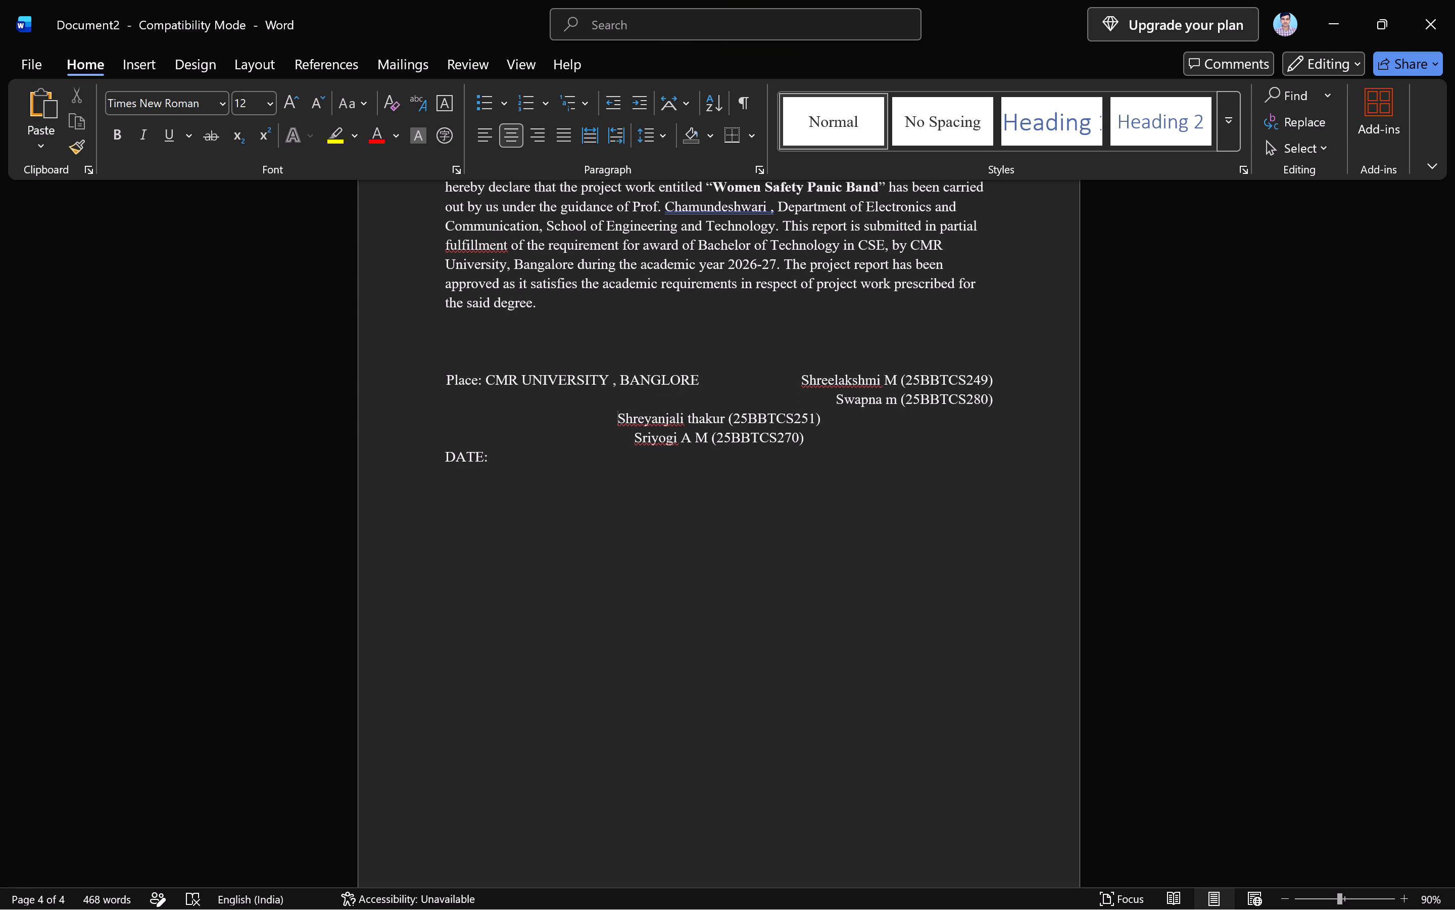
{"action": "key", "text": "ctrl+r"}
{"action": "key", "text": "Down"}
{"action": "key", "text": "ctrl+r"}
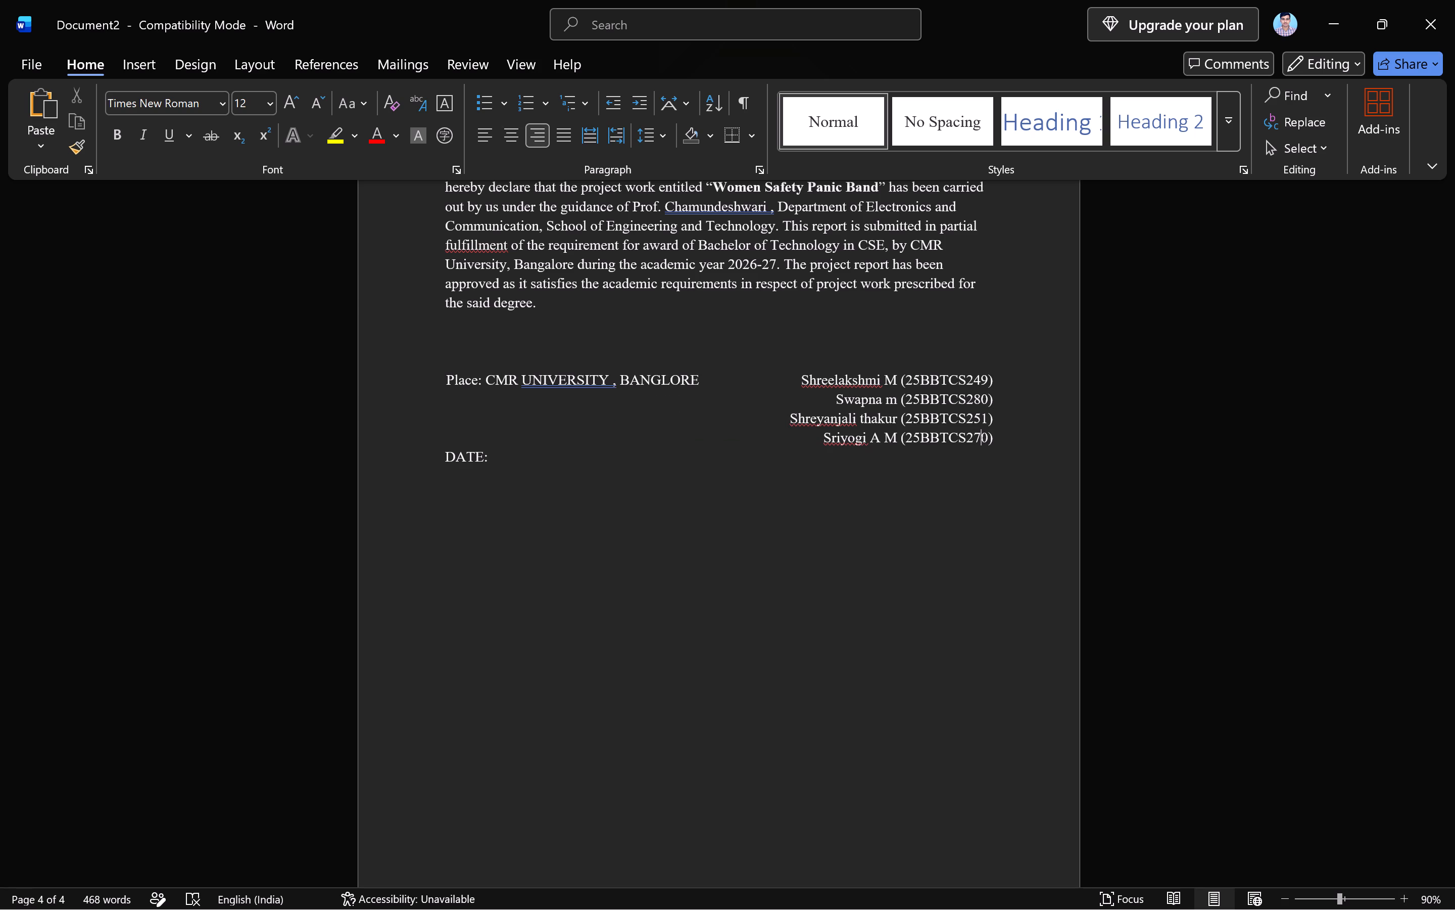
Move the DATE line up so it sits directly beneath the Place line, before the second student's name.
{"action": "left_click_drag", "start_coordinate": [513, 459], "coordinate": [431, 448]}
{"action": "key", "text": "ctrl+e"}
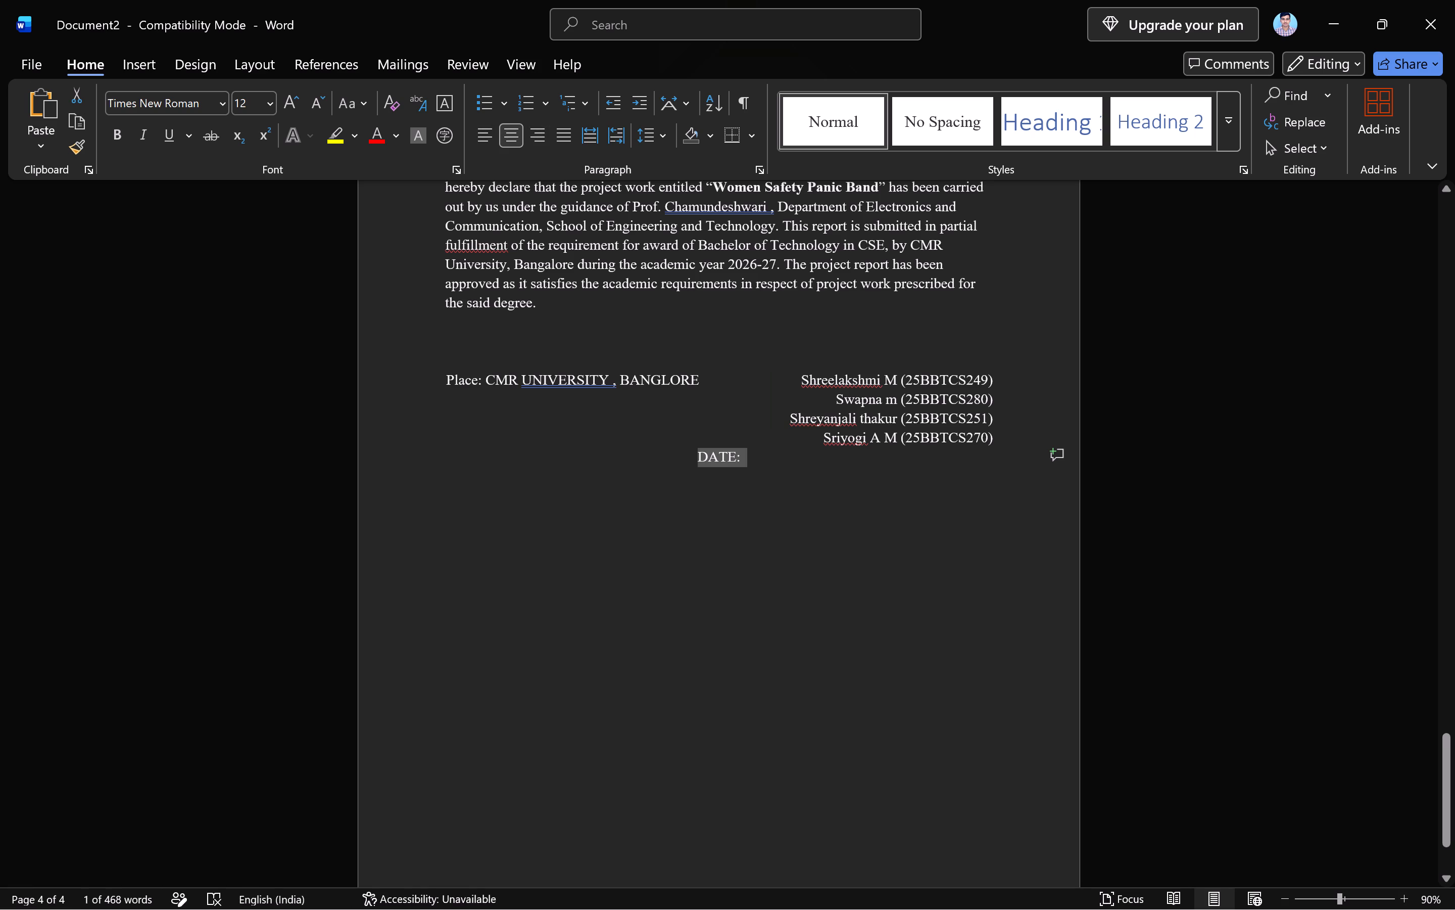
{"action": "key", "text": "ctrl+z"}
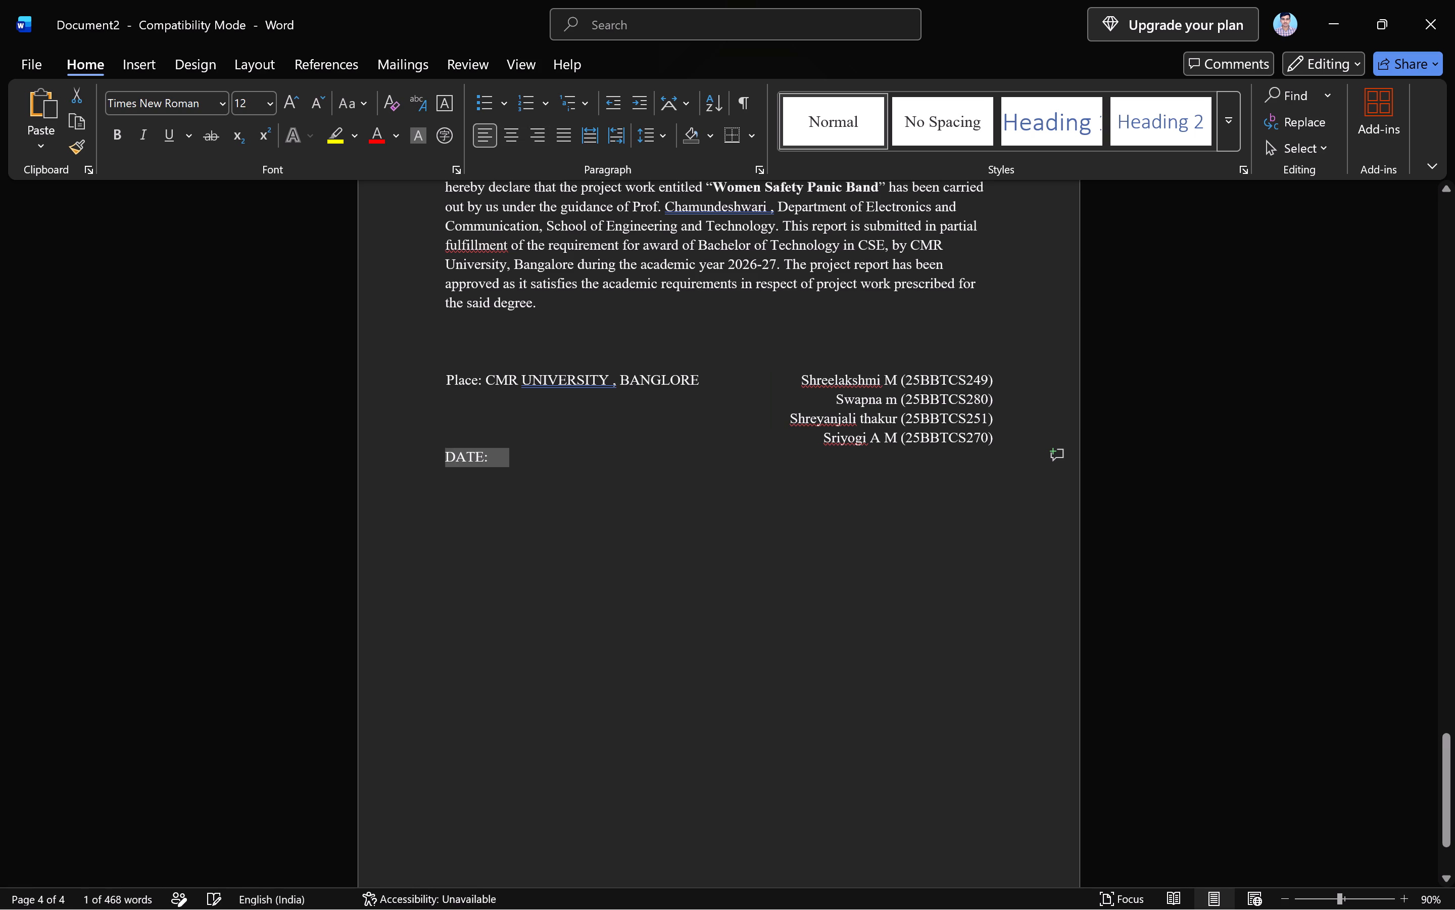
{"action": "key", "text": "ctrl+x"}
{"action": "left_click", "coordinate": [632, 411]}
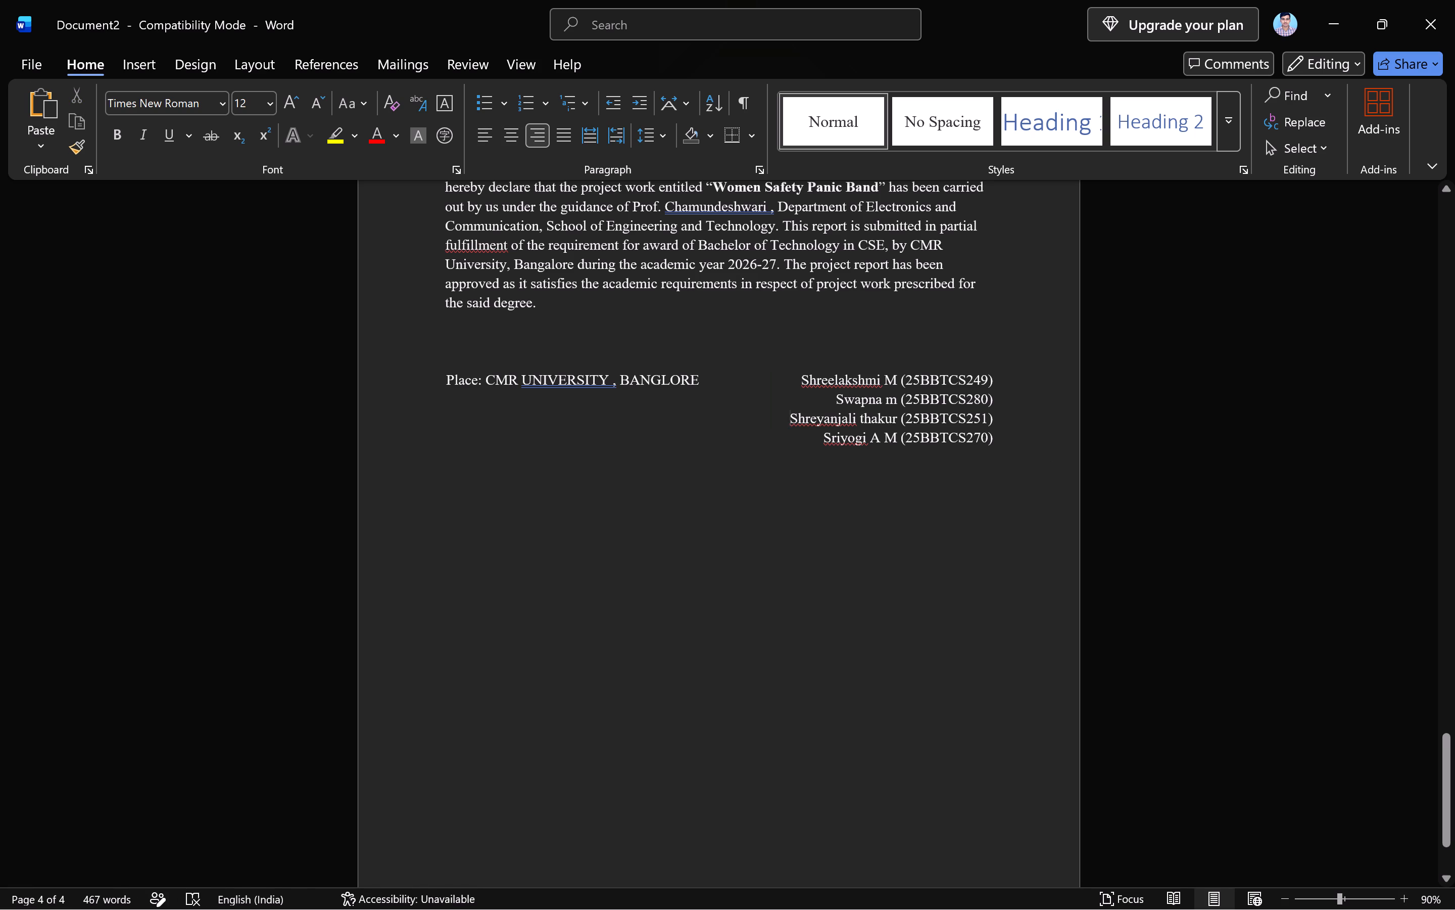
{"action": "left_click", "coordinate": [803, 405]}
{"action": "key", "text": "ctrl+v"}
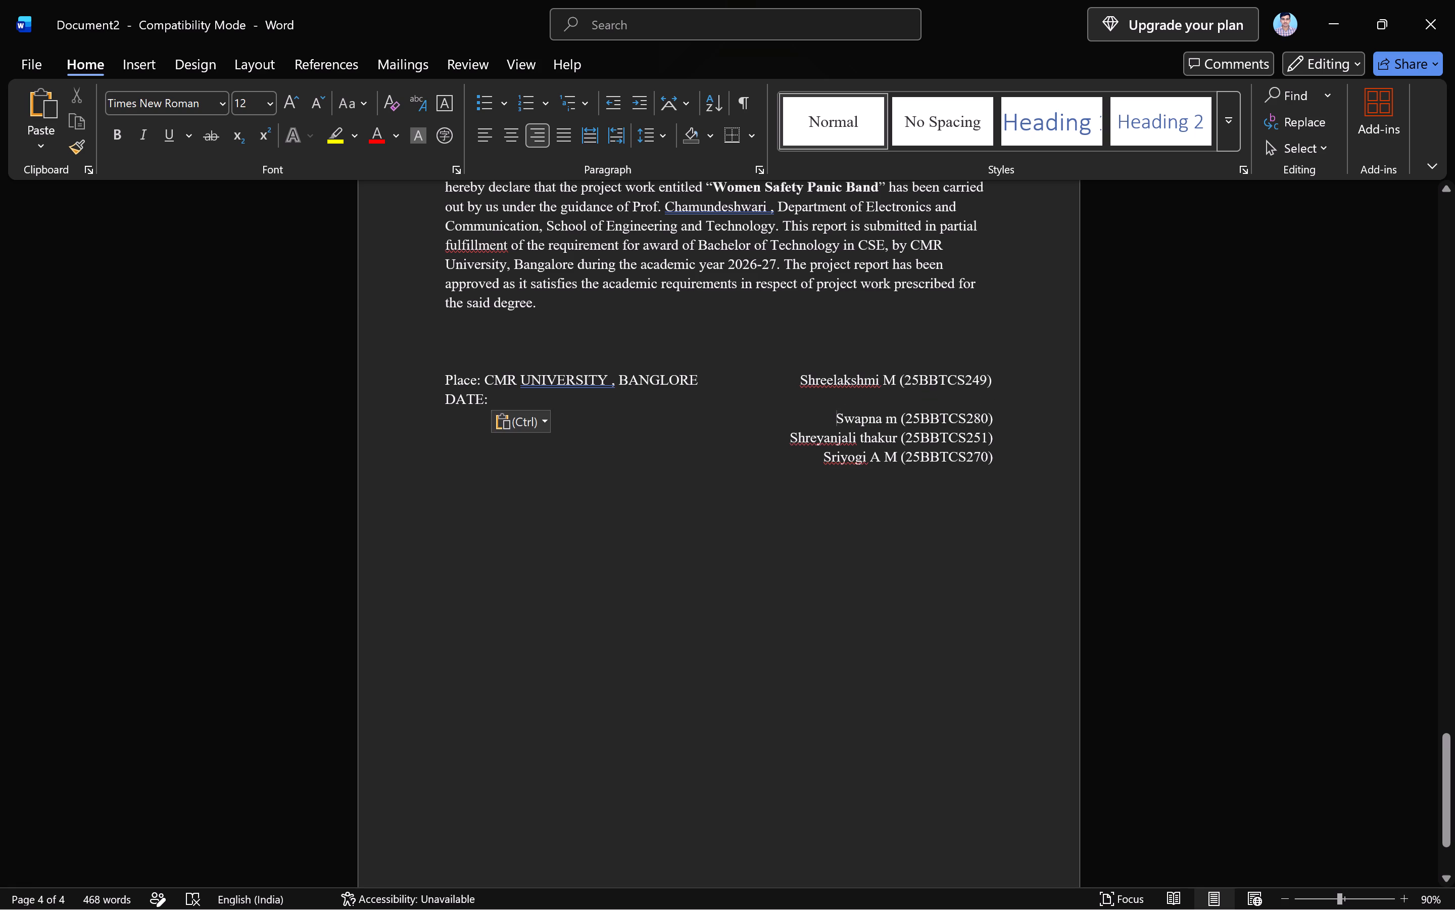
Join the second student's entry to the DATE line and space it across until it starts beneath the first student's name.
{"action": "key", "text": "Up"}
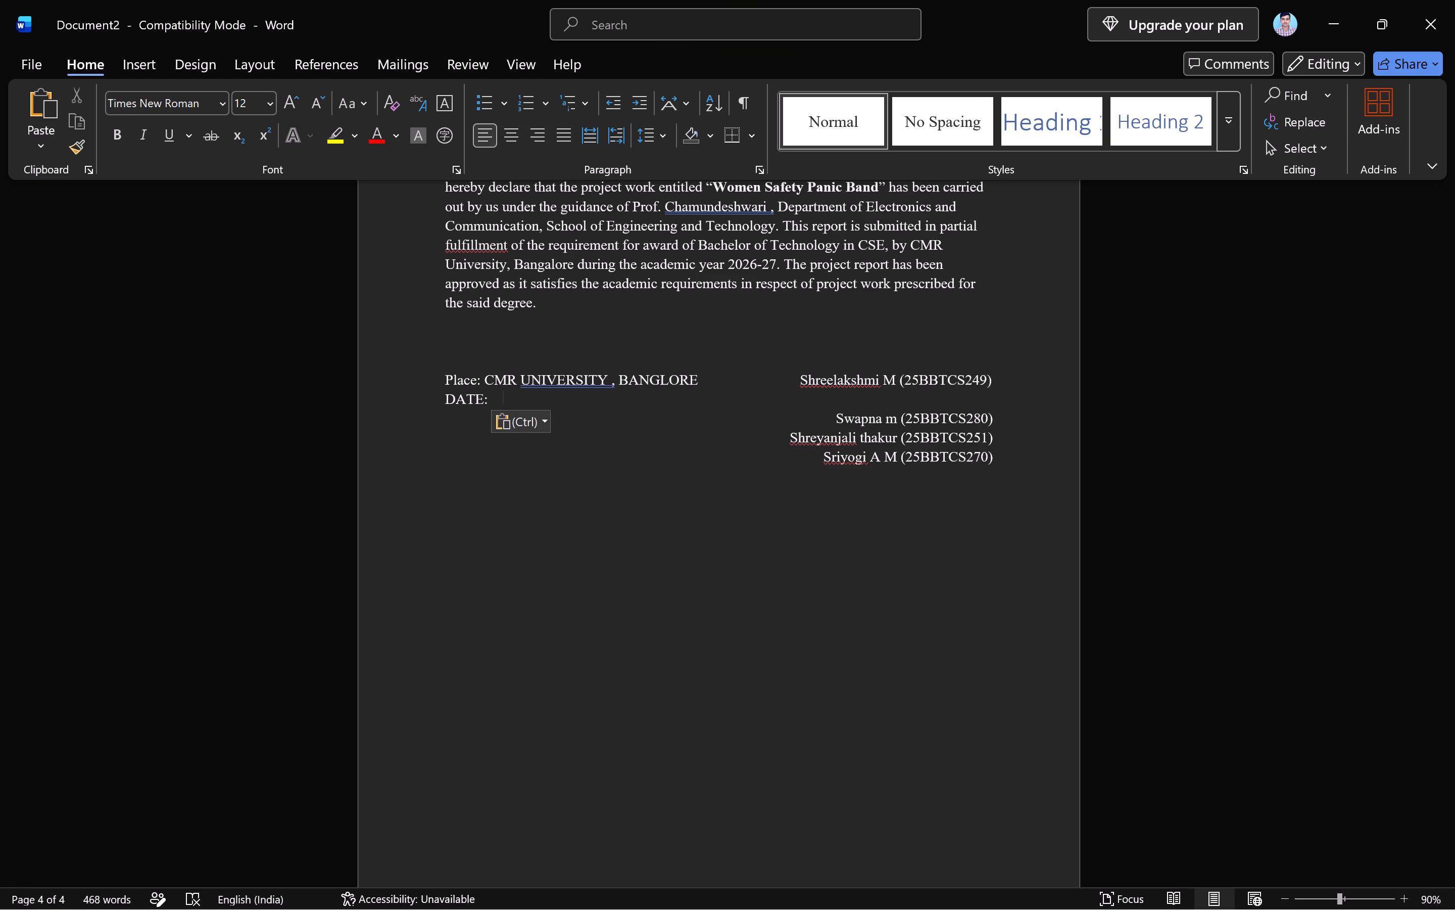
{"action": "key", "text": "Delete"}
{"action": "key", "text": "space"}
{"action": "key", "text": "space"}
{"action": "key", "text": "space"}
{"action": "key", "text": "space"}
{"action": "key", "text": "space"}
{"action": "key", "text": "space"}
{"action": "key", "text": "space"}
{"action": "key", "text": "space"}
{"action": "key", "text": "space"}
{"action": "key", "text": "space"}
{"action": "key", "text": "space"}
{"action": "key", "text": "space"}
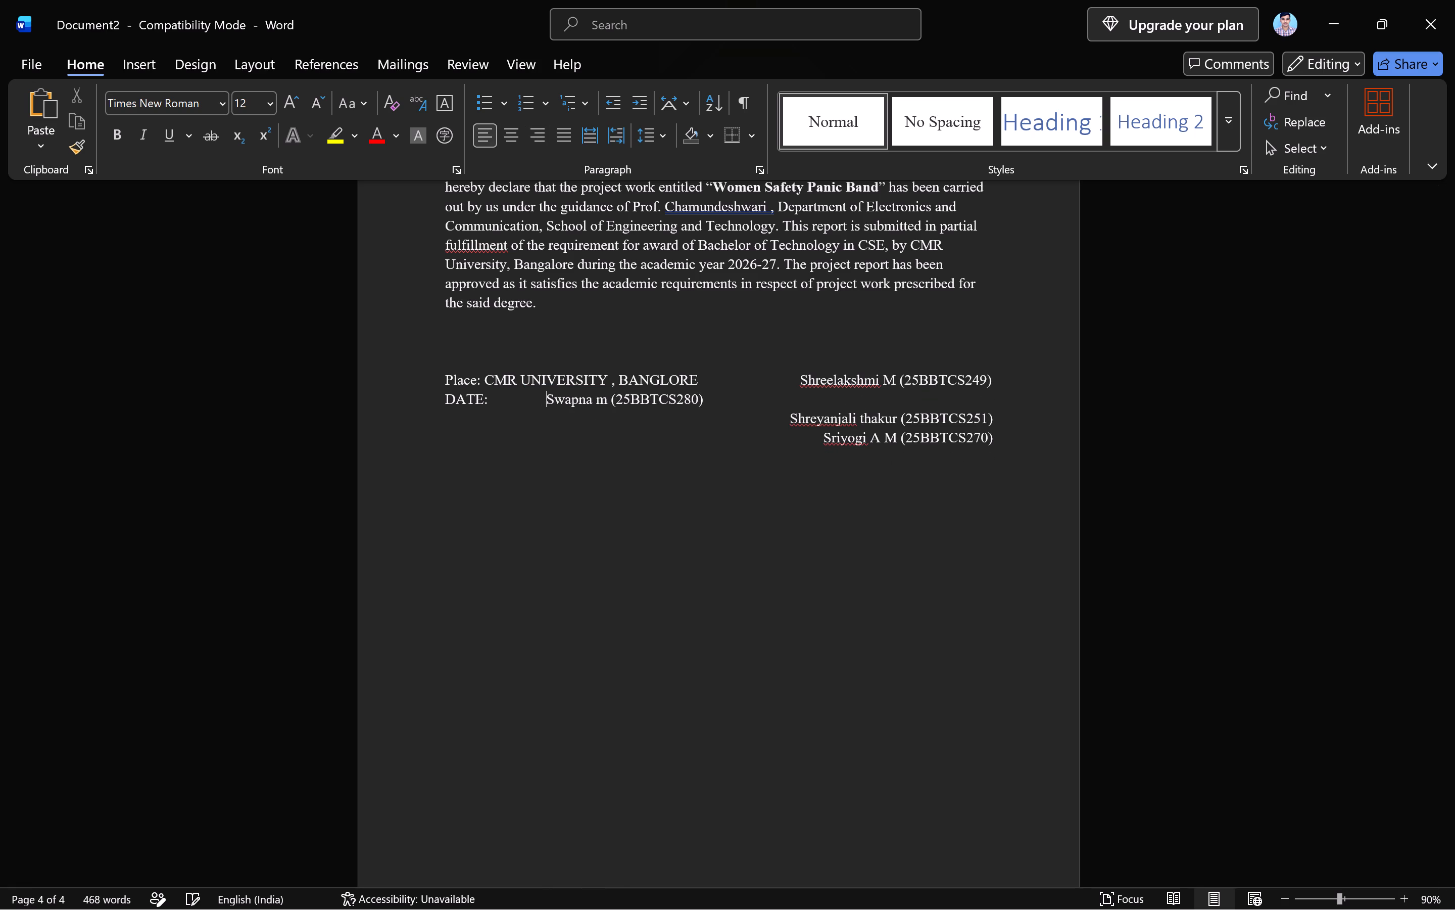
{"action": "key", "text": "space"}
{"action": "key", "text": "space"}
{"action": "key", "text": "space"}
{"action": "key", "text": "space"}
{"action": "key", "text": "space"}
{"action": "key", "text": "space"}
{"action": "key", "text": "space"}
{"action": "key", "text": "space"}
{"action": "key", "text": "space"}
{"action": "key", "text": "space"}
{"action": "key", "text": "space"}
{"action": "key", "text": "space"}
{"action": "key", "text": "space"}
{"action": "key", "text": "space"}
{"action": "key", "text": "space"}
{"action": "key", "text": "space"}
{"action": "key", "text": "space"}
{"action": "key", "text": "space"}
{"action": "key", "text": "space"}
{"action": "key", "text": "space"}
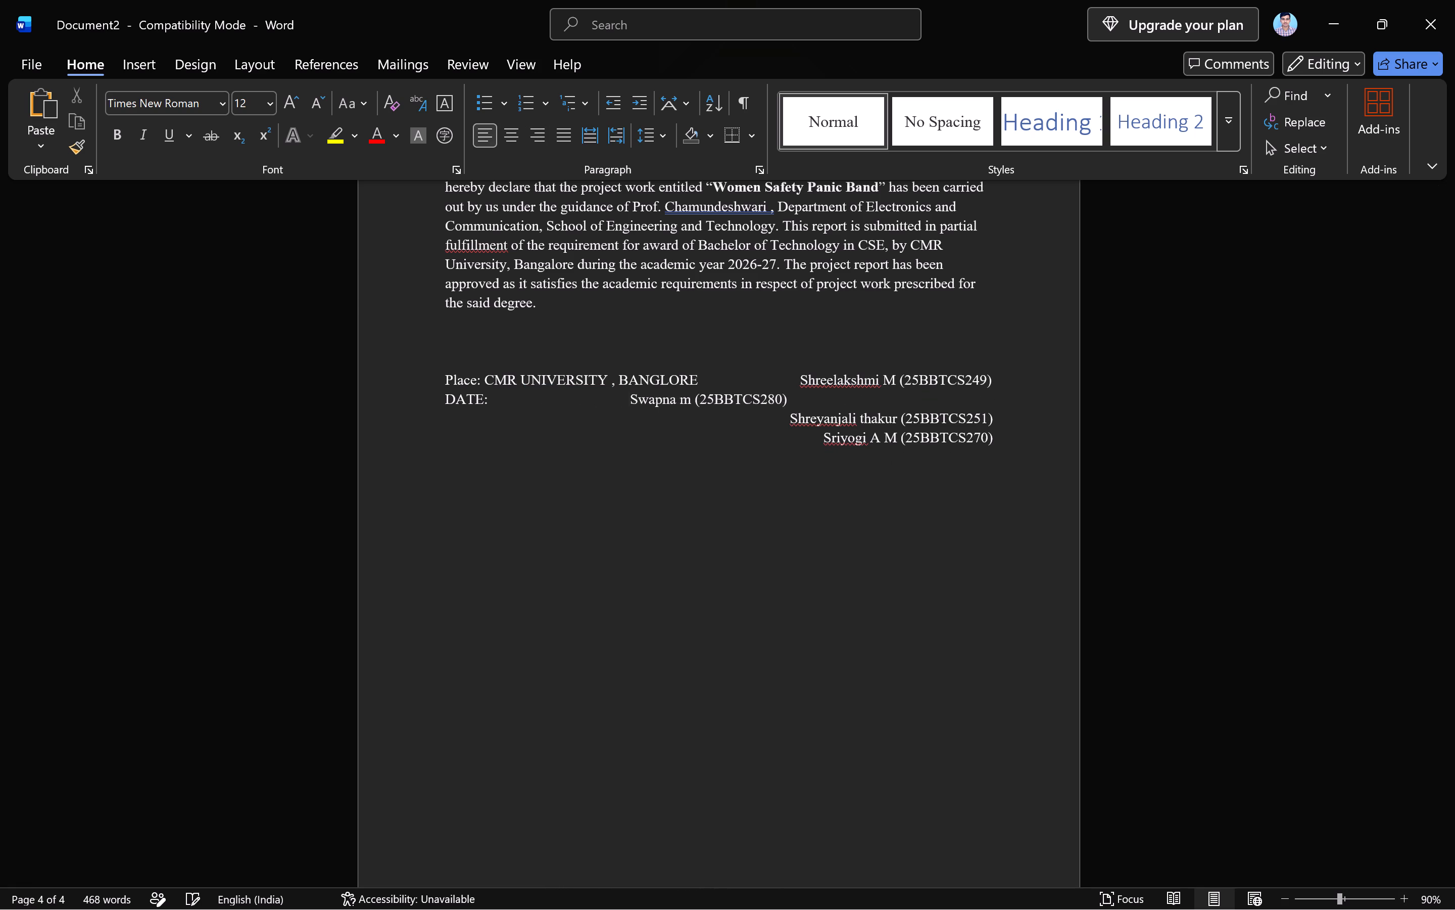
{"action": "key", "text": "space"}
{"action": "key", "text": "space"}
{"action": "key", "text": "space"}
{"action": "key", "text": "space"}
{"action": "key", "text": "space"}
{"action": "key", "text": "space"}
{"action": "key", "text": "space"}
{"action": "key", "text": "space"}
{"action": "key", "text": "space"}
{"action": "key", "text": "space"}
{"action": "key", "text": "space"}
{"action": "key", "text": "space"}
{"action": "key", "text": "space"}
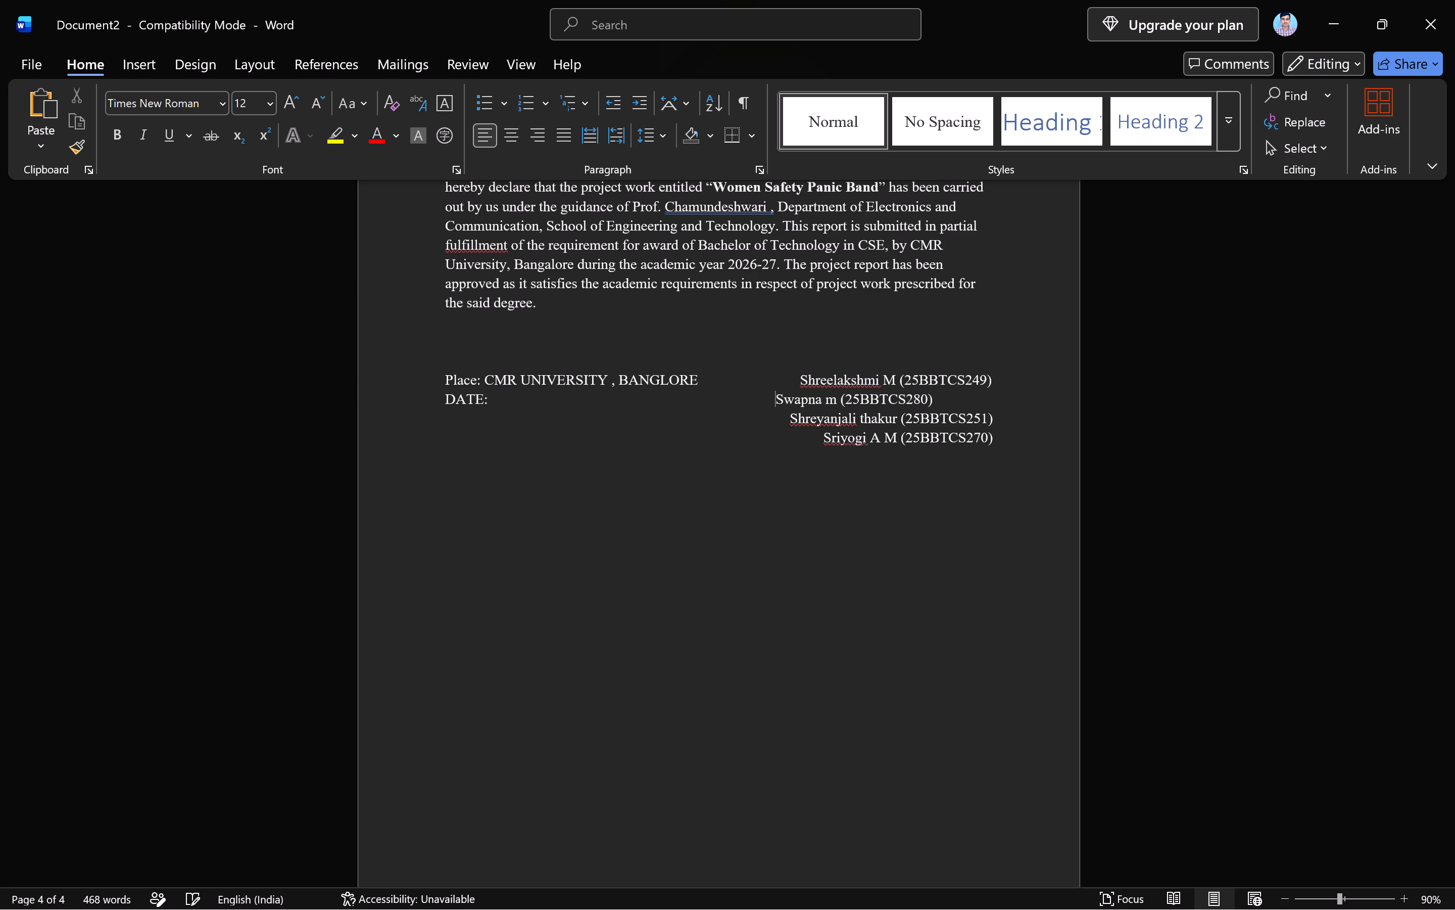
{"action": "key", "text": "BackSpace"}
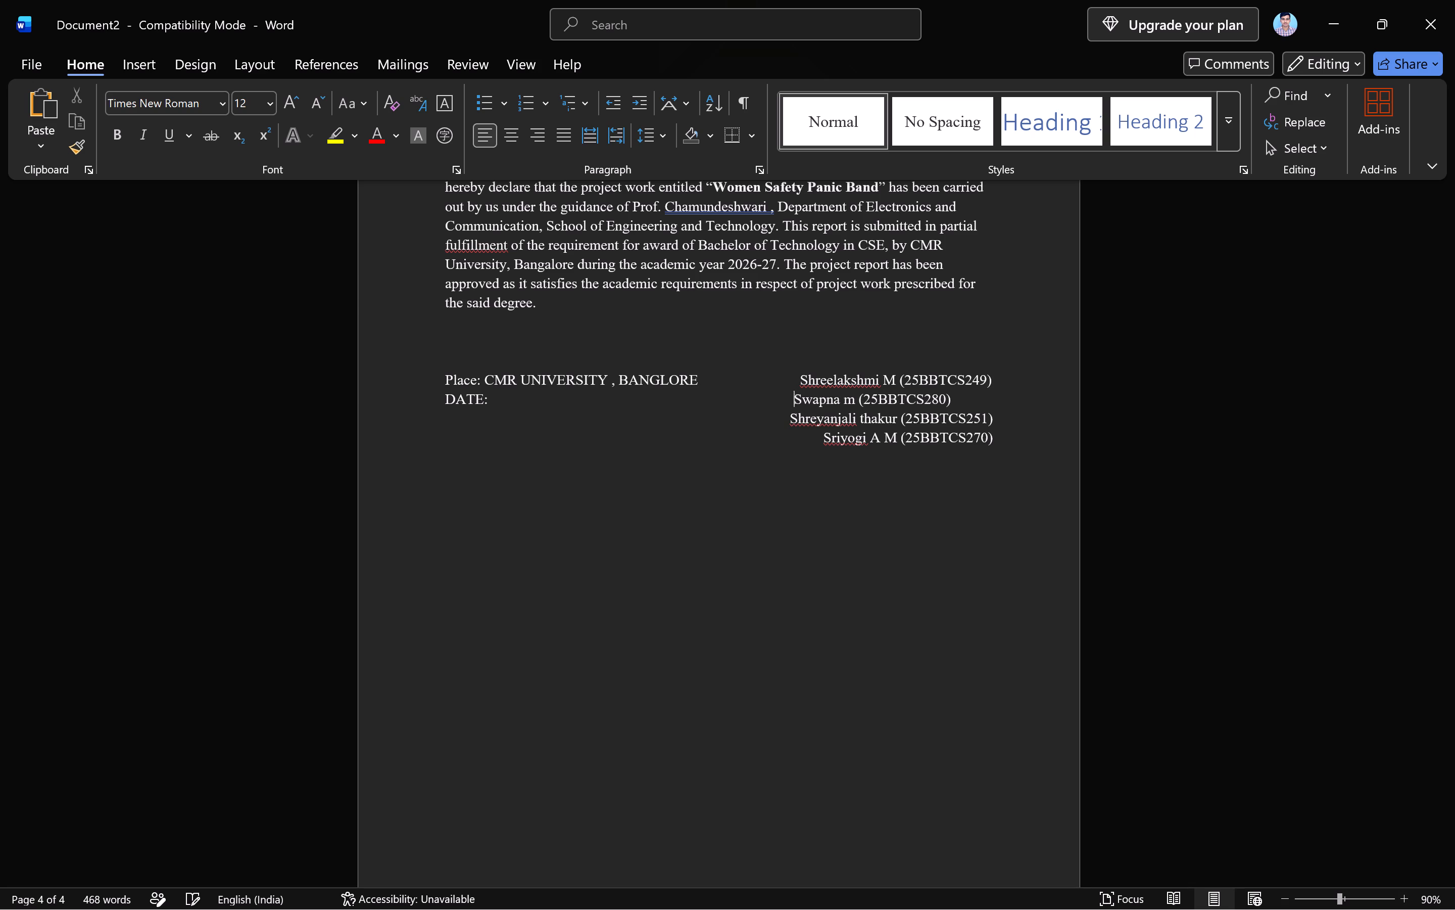
Widen the gap between the second student's name and ID with spaces so the ID sits beneath the first student's ID.
{"action": "key", "text": "Right"}
{"action": "key", "text": "Right"}
{"action": "key", "text": "Right"}
{"action": "key", "text": "Right"}
{"action": "key", "text": "Right"}
{"action": "key", "text": "Right"}
{"action": "key", "text": "Right"}
{"action": "key", "text": "Right"}
{"action": "key", "text": "space"}
{"action": "key", "text": "space"}
{"action": "key", "text": "space"}
{"action": "key", "text": "space"}
{"action": "key", "text": "space"}
{"action": "key", "text": "space"}
{"action": "key", "text": "space"}
{"action": "key", "text": "space"}
{"action": "key", "text": "space"}
{"action": "key", "text": "space"}
{"action": "key", "text": "space"}
{"action": "key", "text": "space"}
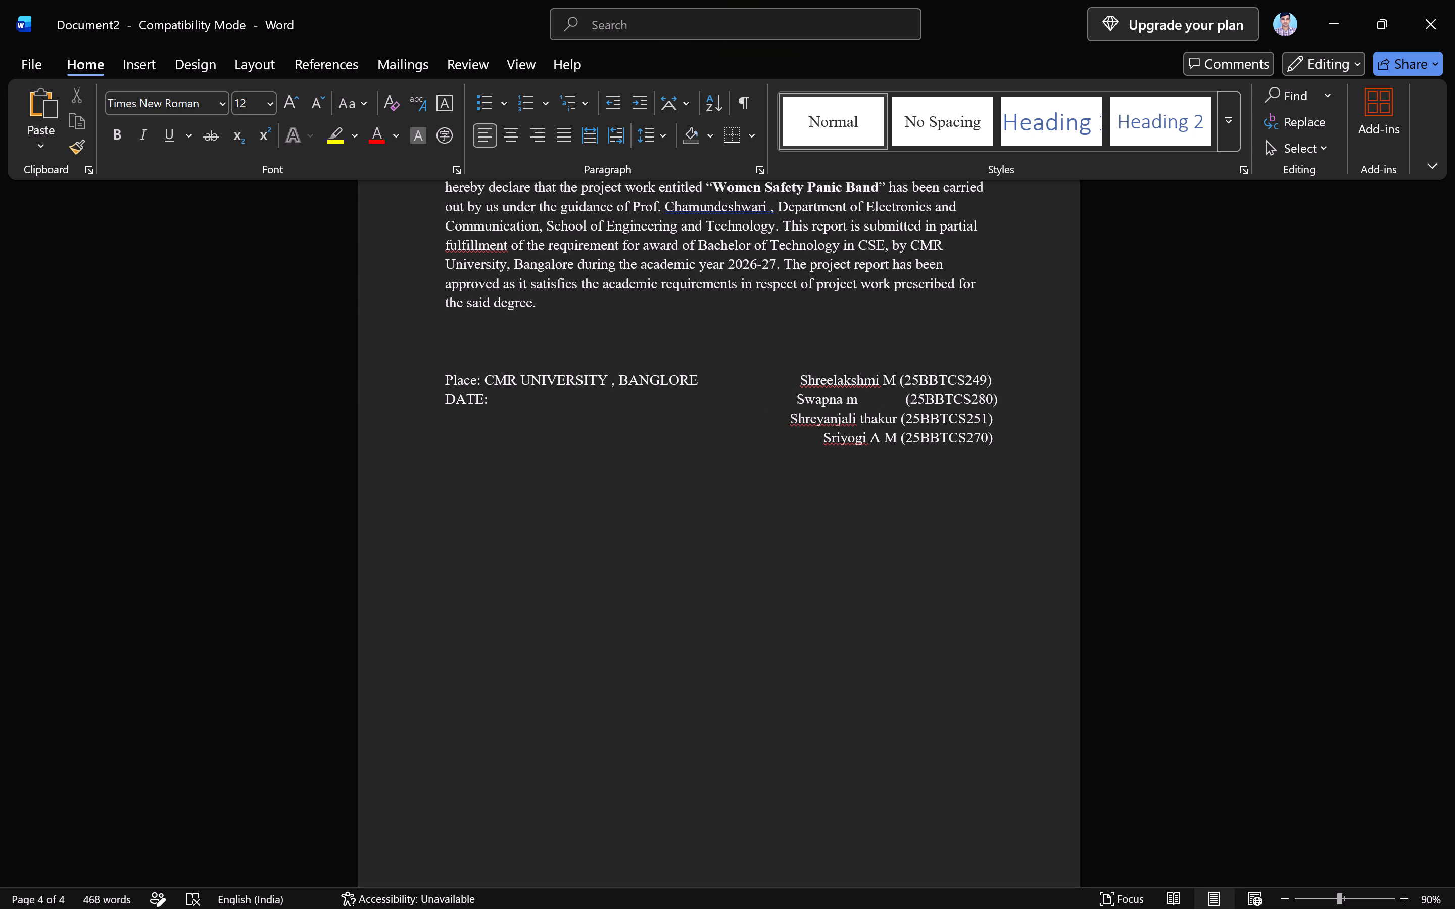
{"action": "key", "text": "space"}
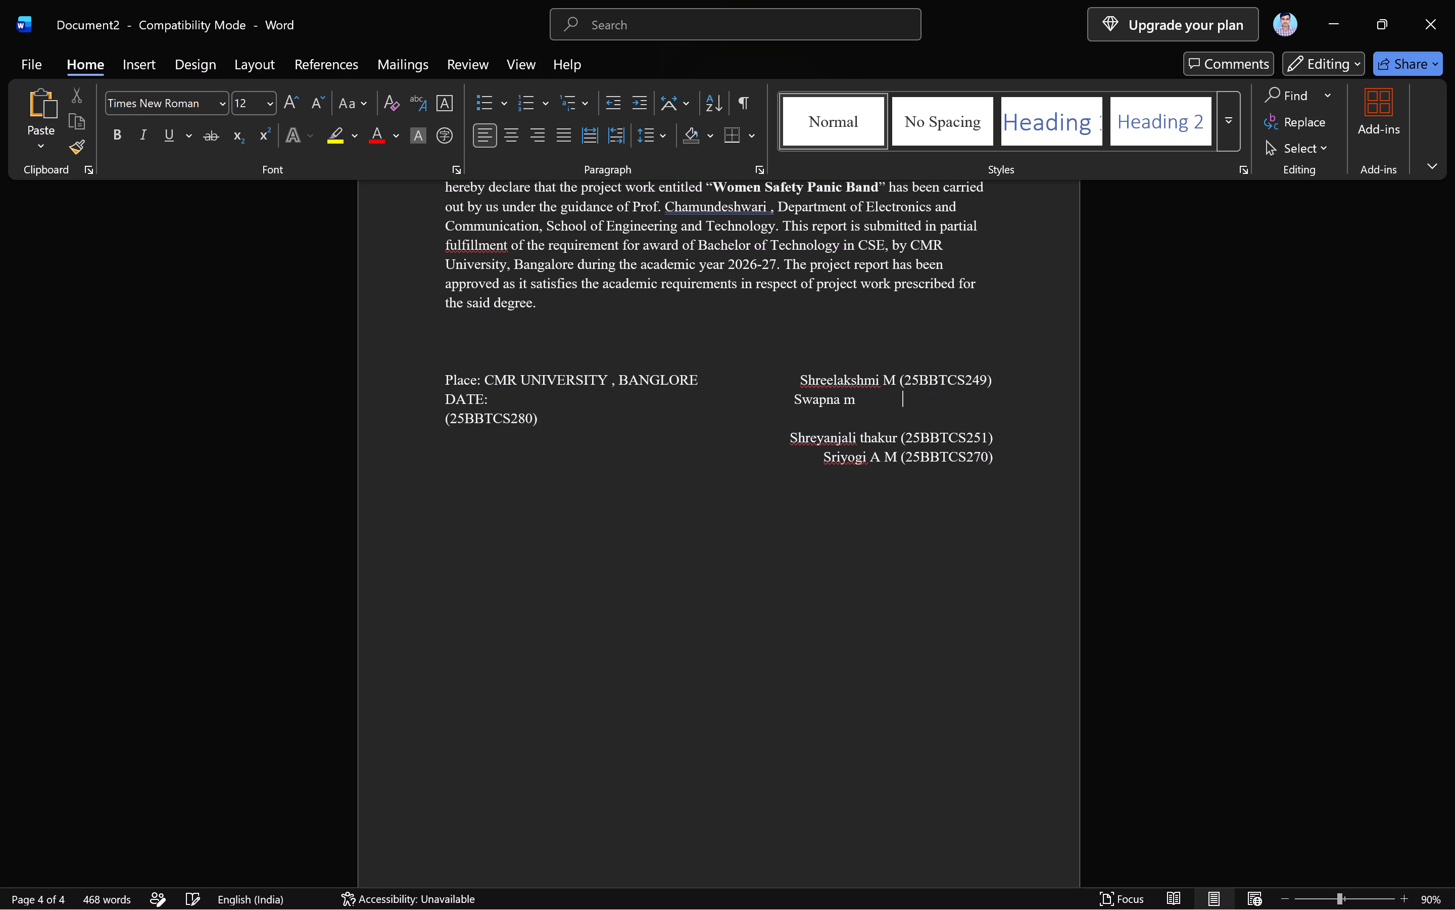
{"action": "key", "text": "BackSpace"}
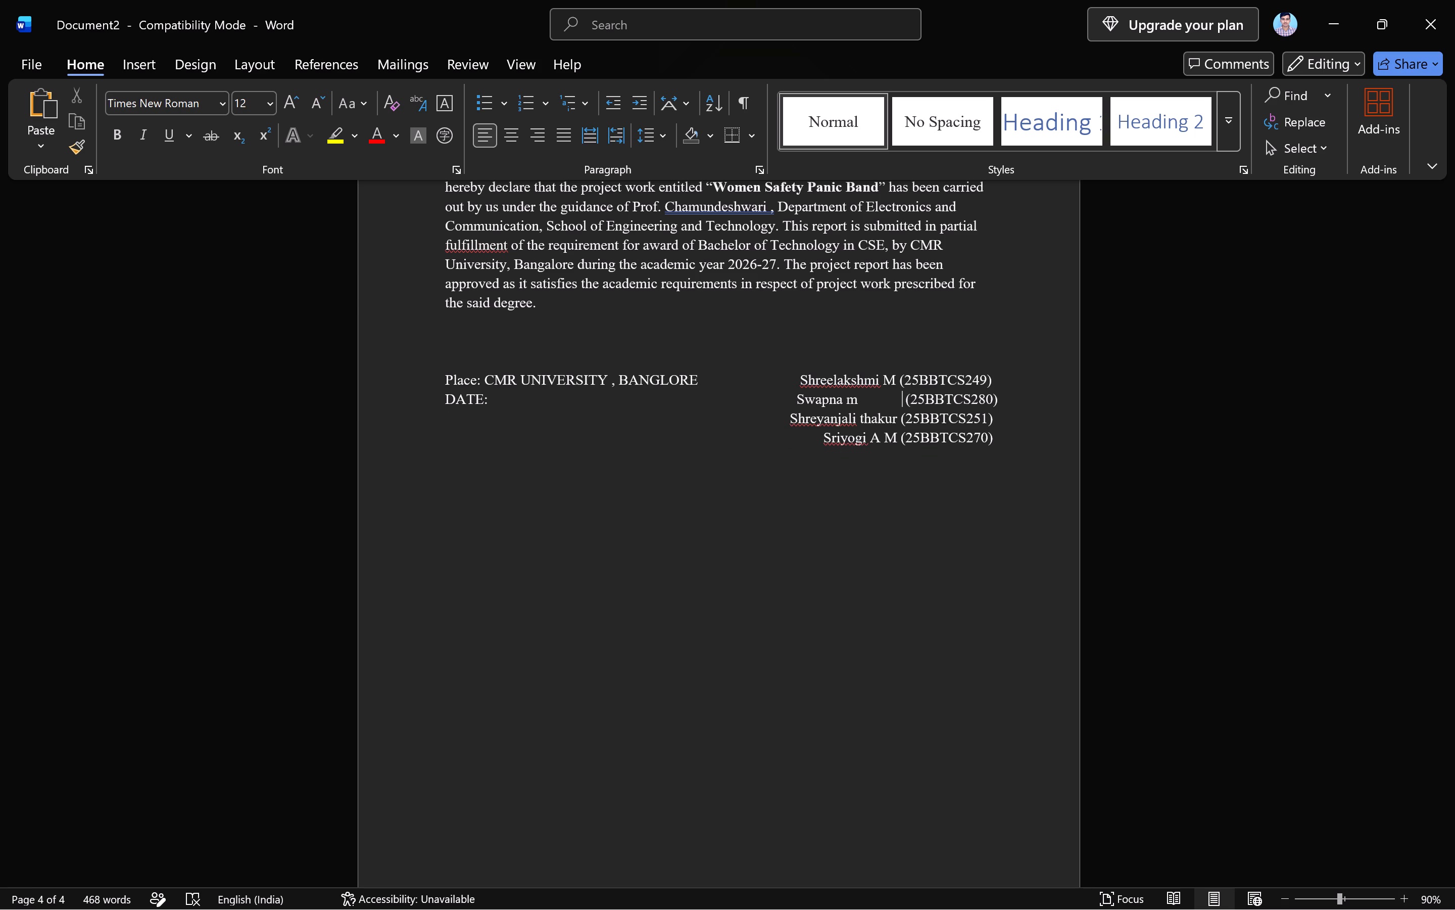
Add one space between the first student's name and ID to line the ID up with the one below.
{"action": "key", "text": "Up"}
{"action": "key", "text": "Left"}
{"action": "key", "text": "space"}
{"action": "key", "text": "space"}
{"action": "key", "text": "BackSpace"}
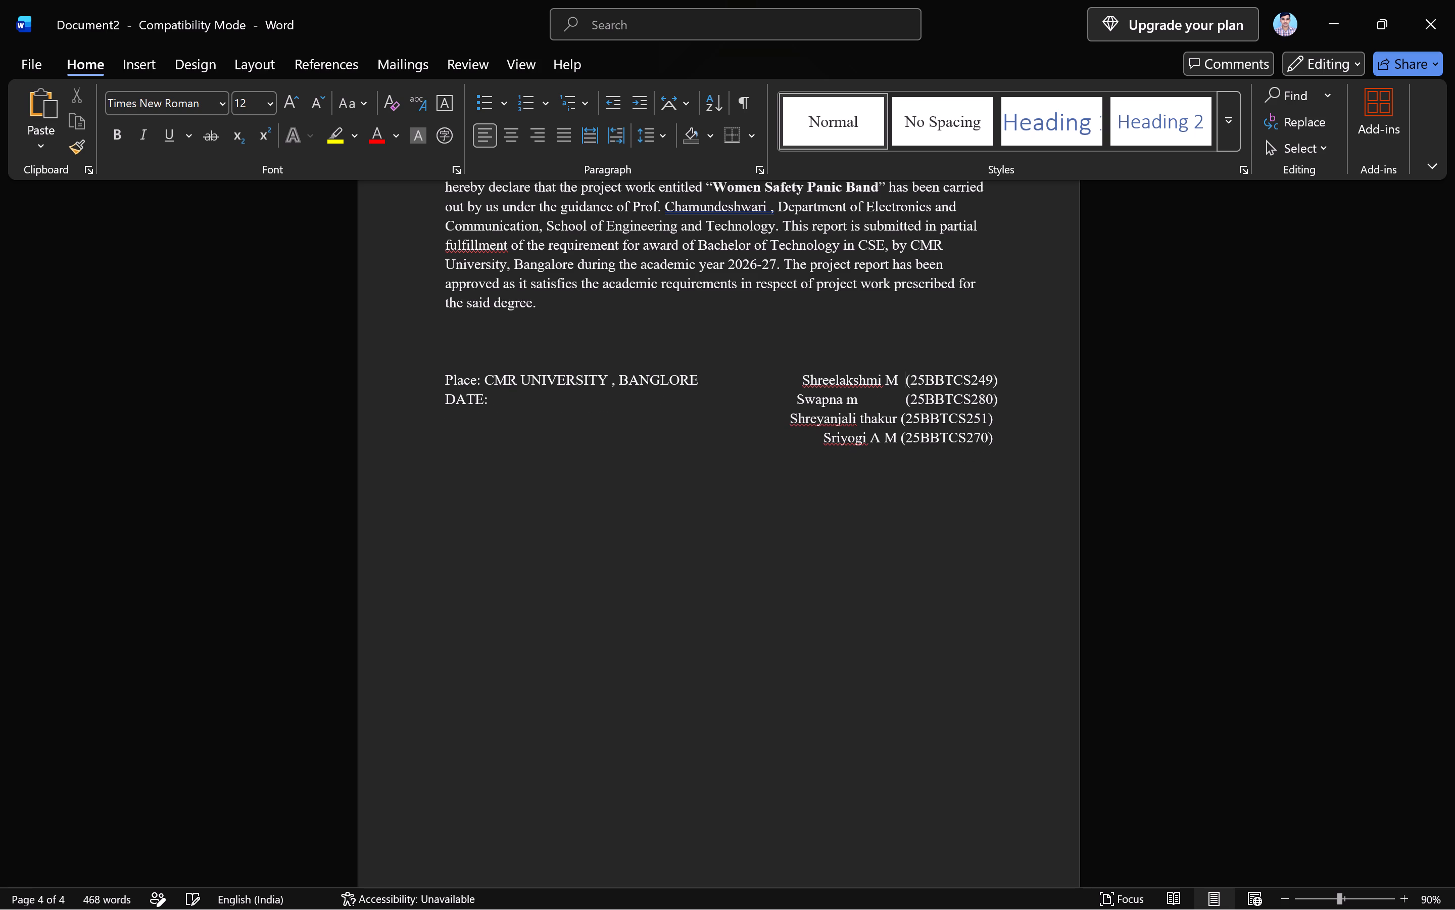
Remove one space before the first student's name and add one before the ID, aligning both with the DATE line's entry.
{"action": "key", "text": "Left"}
{"action": "key", "text": "Left"}
{"action": "key", "text": "Left"}
{"action": "key", "text": "Left"}
{"action": "key", "text": "Left"}
{"action": "key", "text": "Left"}
{"action": "key", "text": "Left"}
{"action": "key", "text": "Left"}
{"action": "key", "text": "Left"}
{"action": "key", "text": "Left"}
{"action": "key", "text": "Left"}
{"action": "key", "text": "Left"}
{"action": "key", "text": "Left"}
{"action": "key", "text": "Left"}
{"action": "key", "text": "Left"}
{"action": "key", "text": "Left"}
{"action": "key", "text": "BackSpace"}
{"action": "key", "text": "Right"}
{"action": "key", "text": "Right"}
{"action": "key", "text": "Right"}
{"action": "key", "text": "Right"}
{"action": "key", "text": "Right"}
{"action": "key", "text": "Right"}
{"action": "key", "text": "Right"}
{"action": "key", "text": "Right"}
{"action": "key", "text": "Right"}
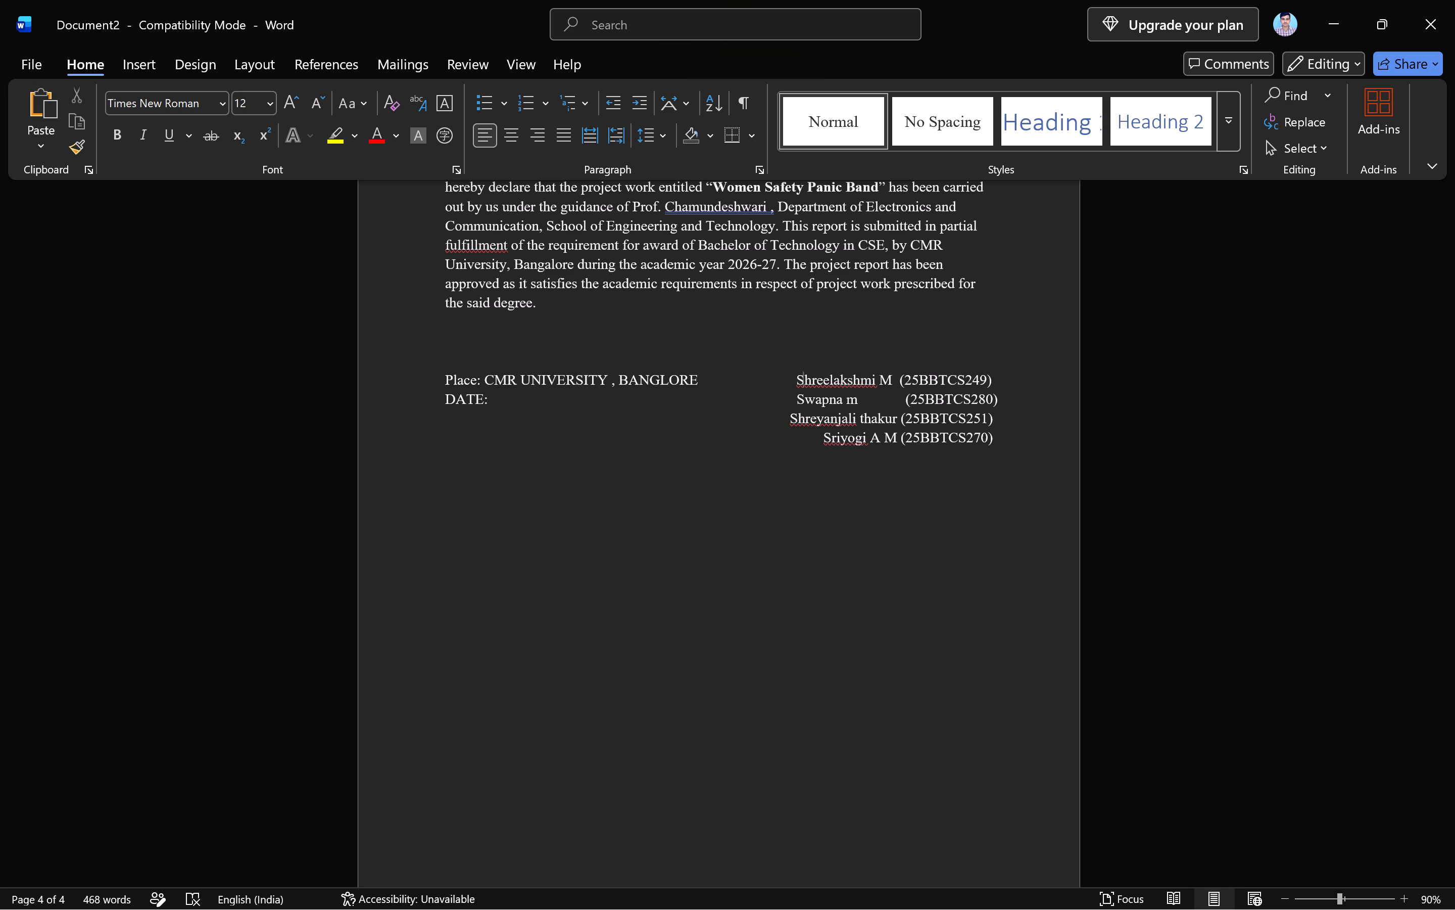
{"action": "key", "text": "Right"}
{"action": "key", "text": "Right"}
{"action": "key", "text": "Right"}
{"action": "key", "text": "Right"}
{"action": "key", "text": "Right"}
{"action": "key", "text": "Right"}
{"action": "key", "text": "space"}
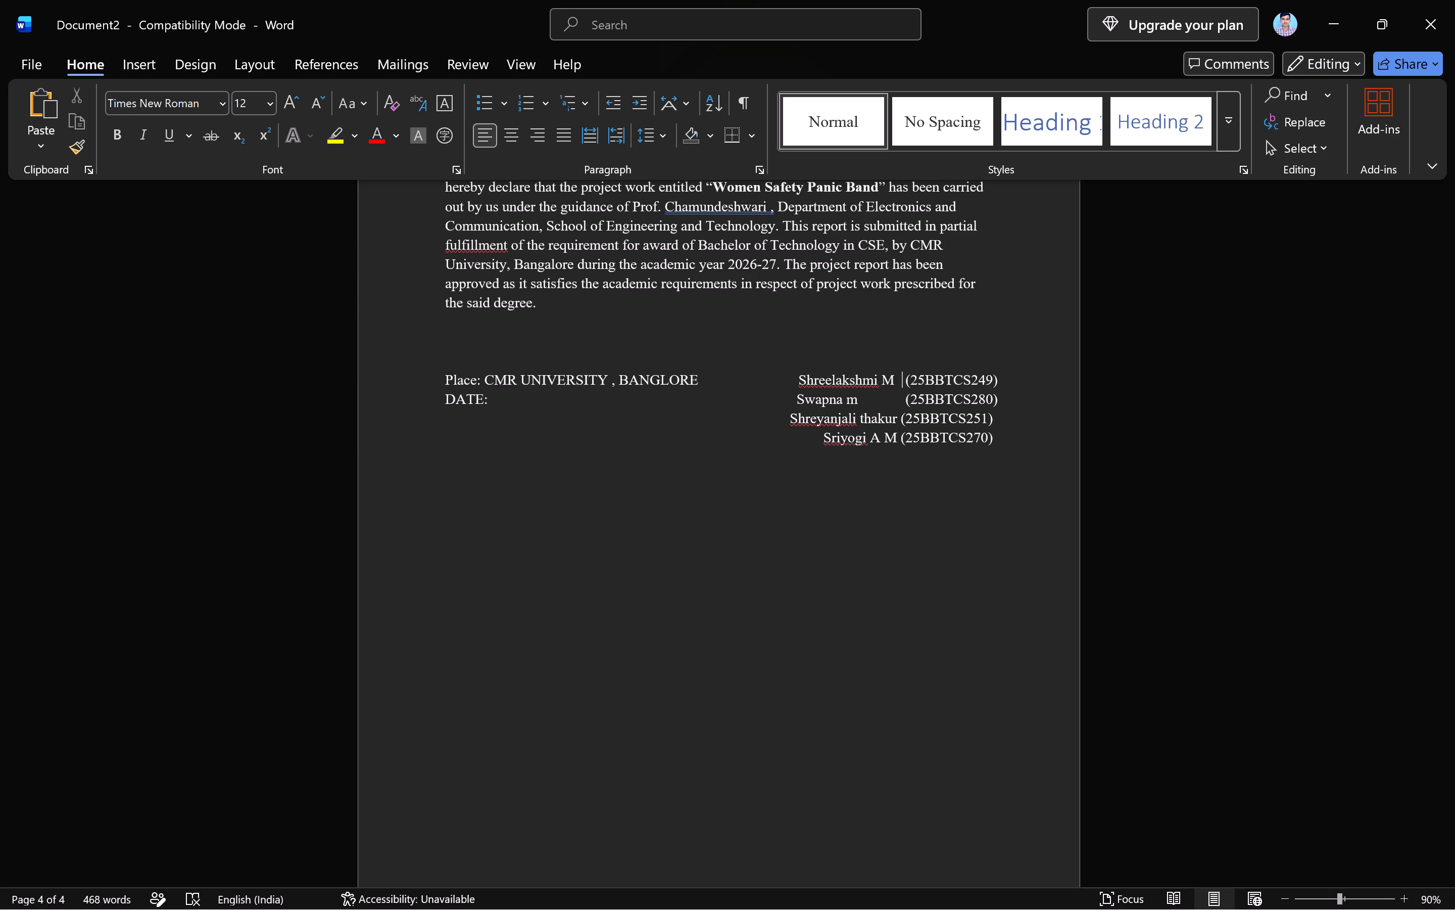
Widen the gap between the fourth student's name and ID with spaces so the name starts roughly beneath the third student's name.
{"action": "key", "text": "Down"}
{"action": "key", "text": "Down"}
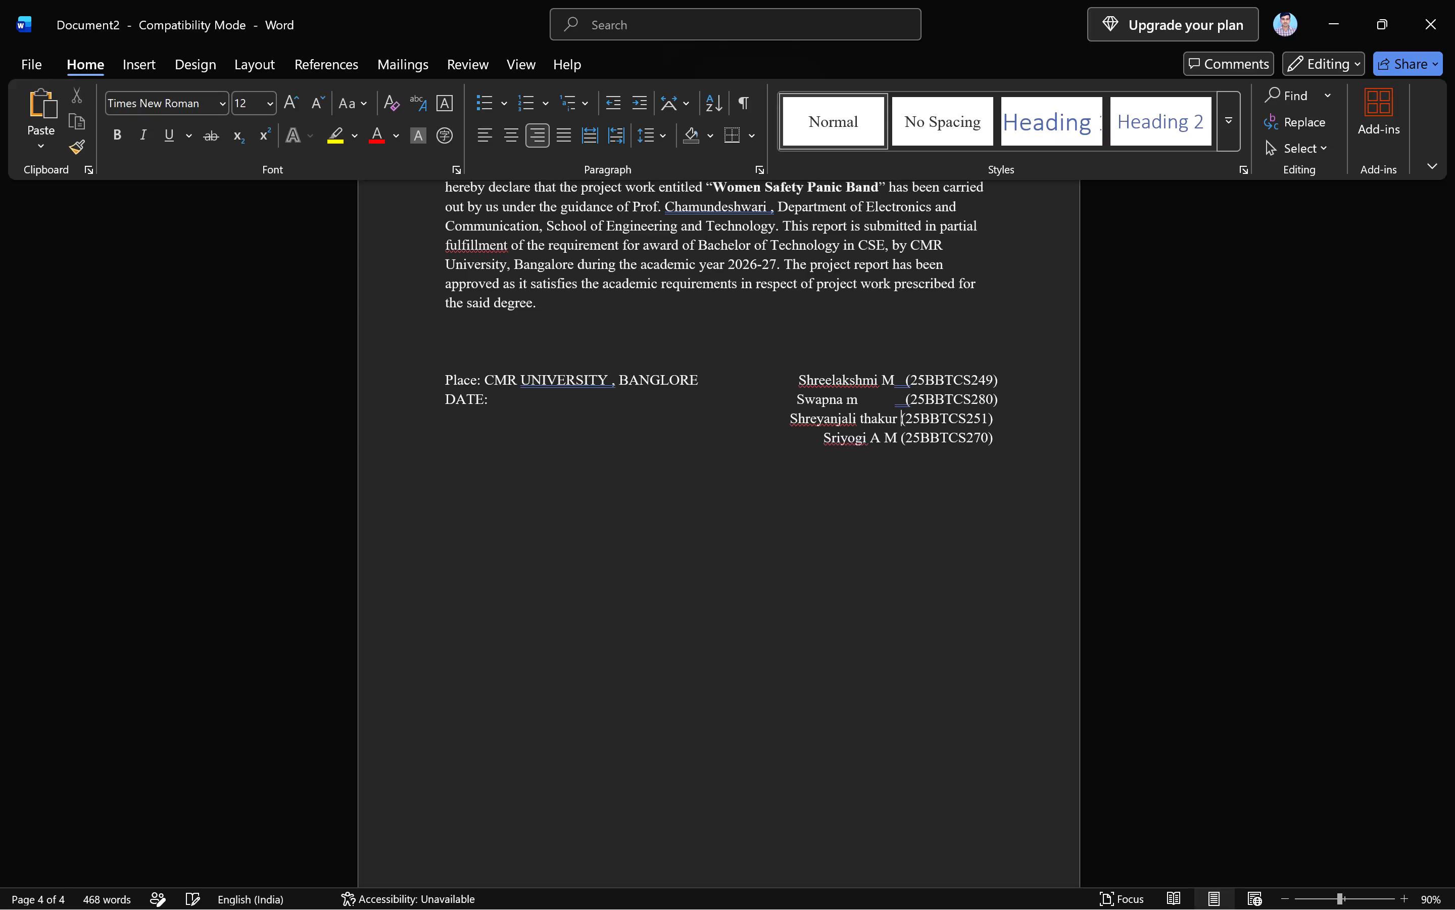
{"action": "key", "text": "Down"}
{"action": "key", "text": "space"}
{"action": "key", "text": "space"}
{"action": "key", "text": "space"}
{"action": "key", "text": "space"}
{"action": "key", "text": "space"}
{"action": "key", "text": "space"}
{"action": "key", "text": "space"}
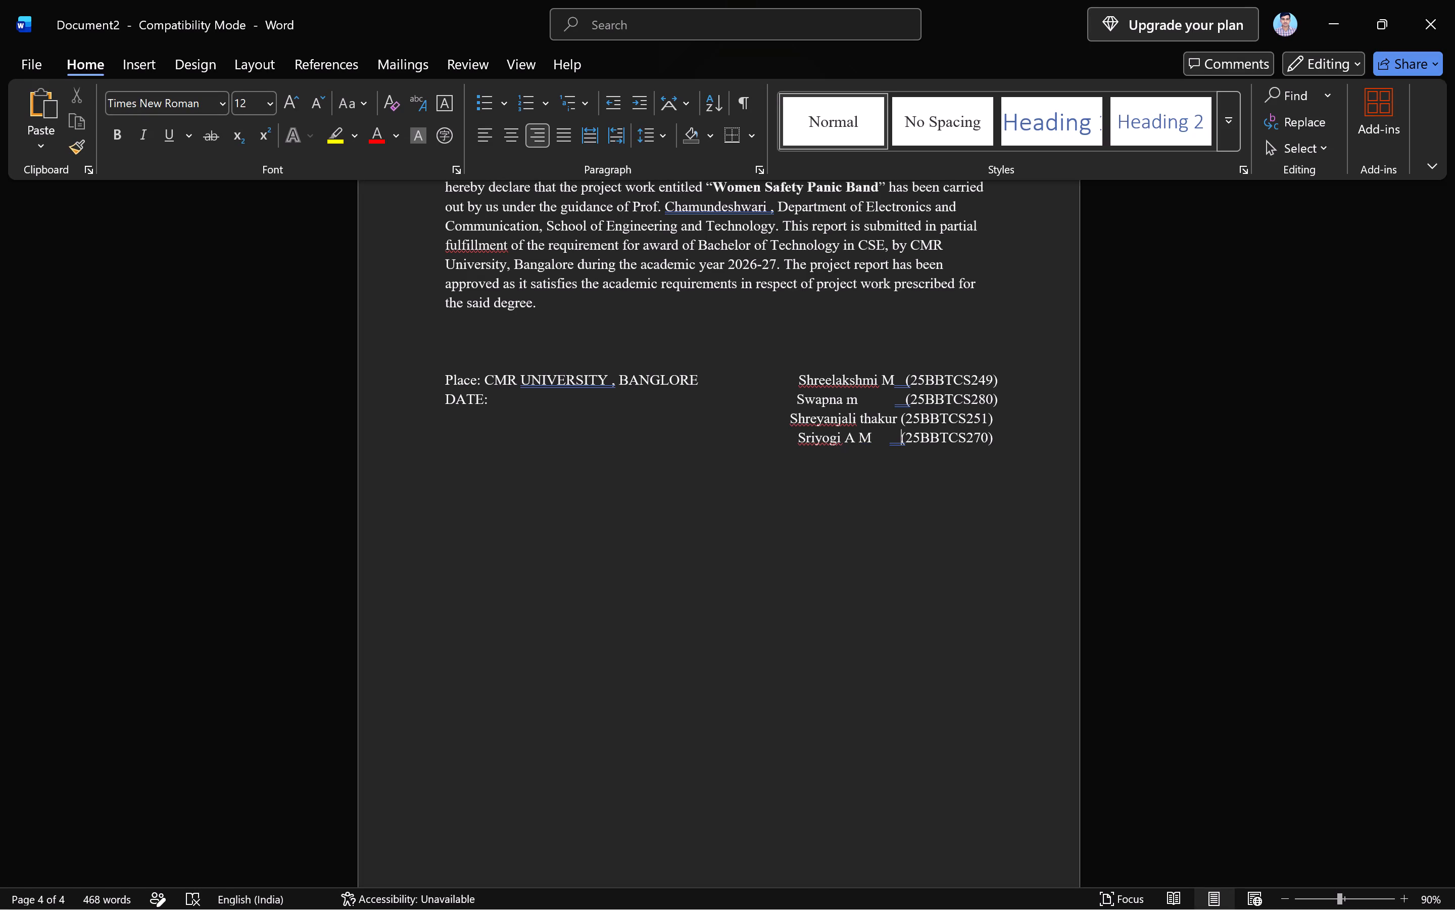
{"action": "key", "text": "space"}
{"action": "key", "text": "space"}
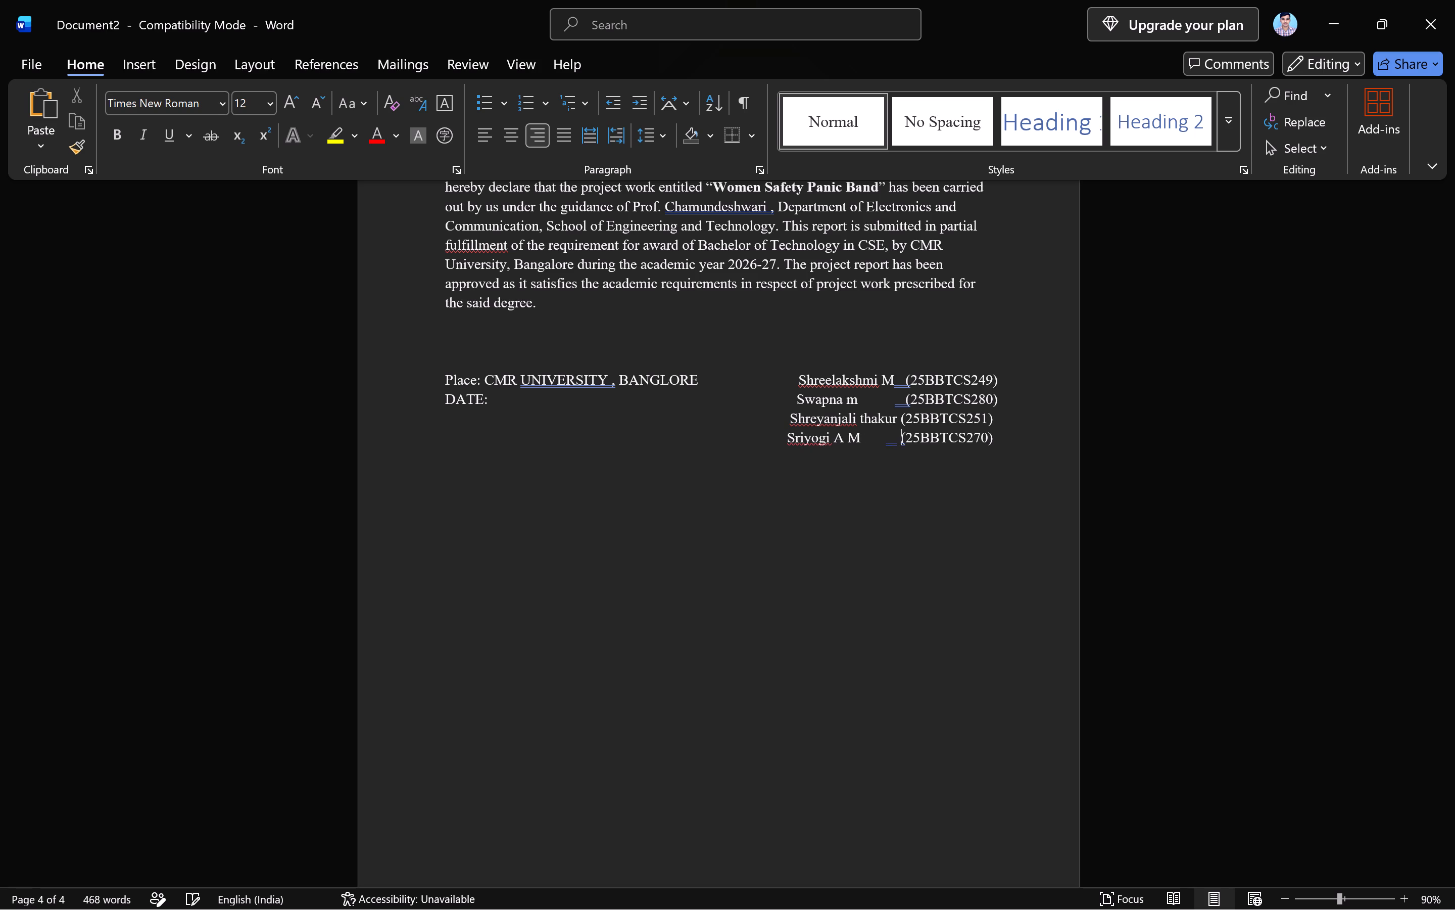
Add two more spaces between the fourth student's name and ID to shift the name farther from the ID.
{"action": "key", "text": "space"}
{"action": "key", "text": "space"}
Insert four spaces before the second student's ID, and delete the three characters after them to pull the ID back onto the line.
{"action": "key", "text": "Up"}
{"action": "key", "text": "Up"}
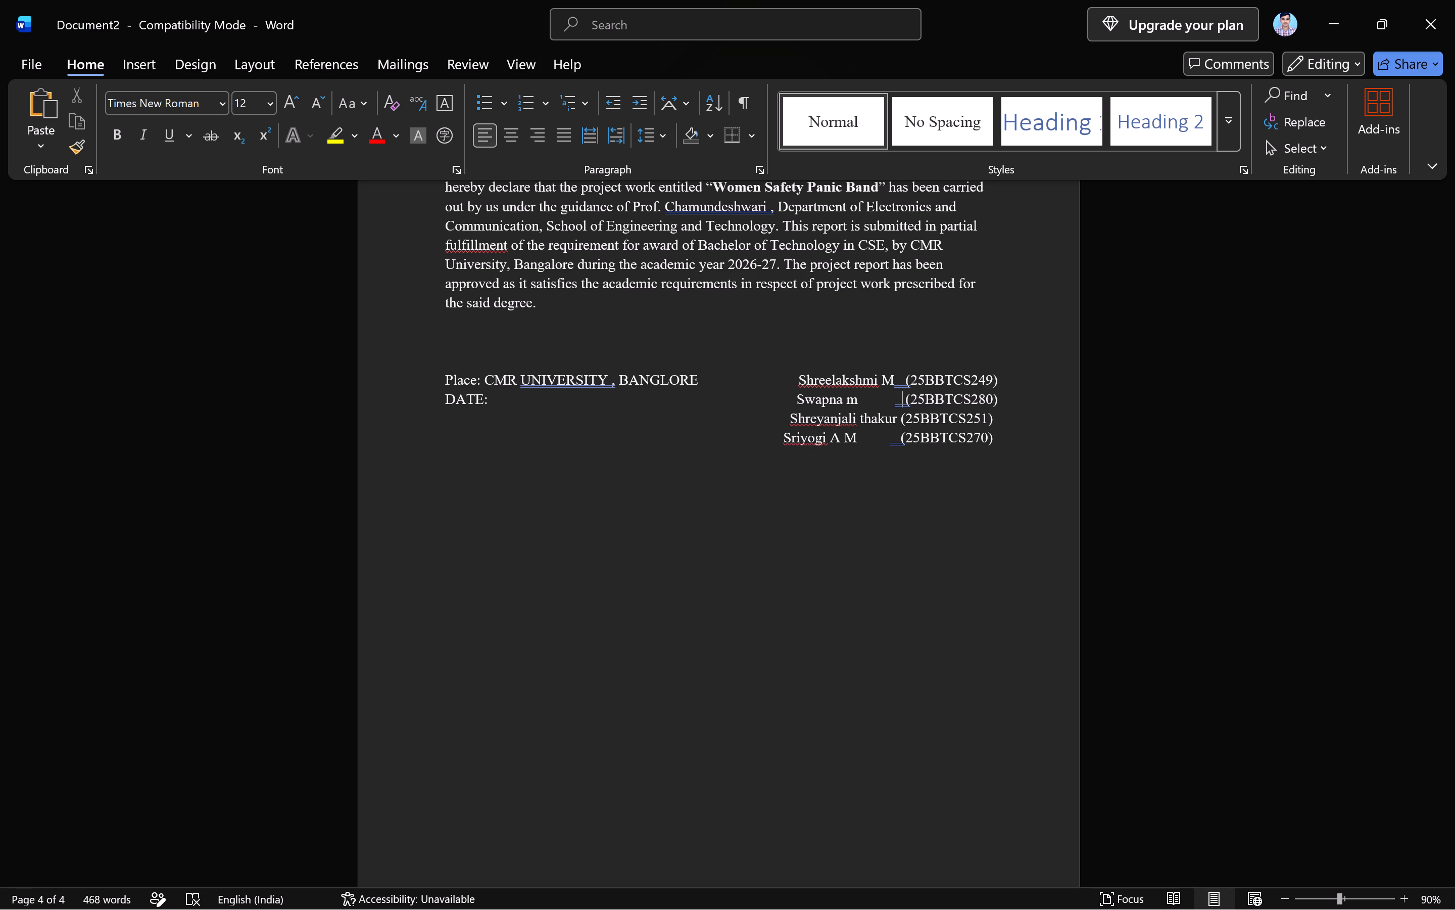
{"action": "key", "text": "space"}
{"action": "key", "text": "space"}
{"action": "key", "text": "space"}
{"action": "key", "text": "space"}
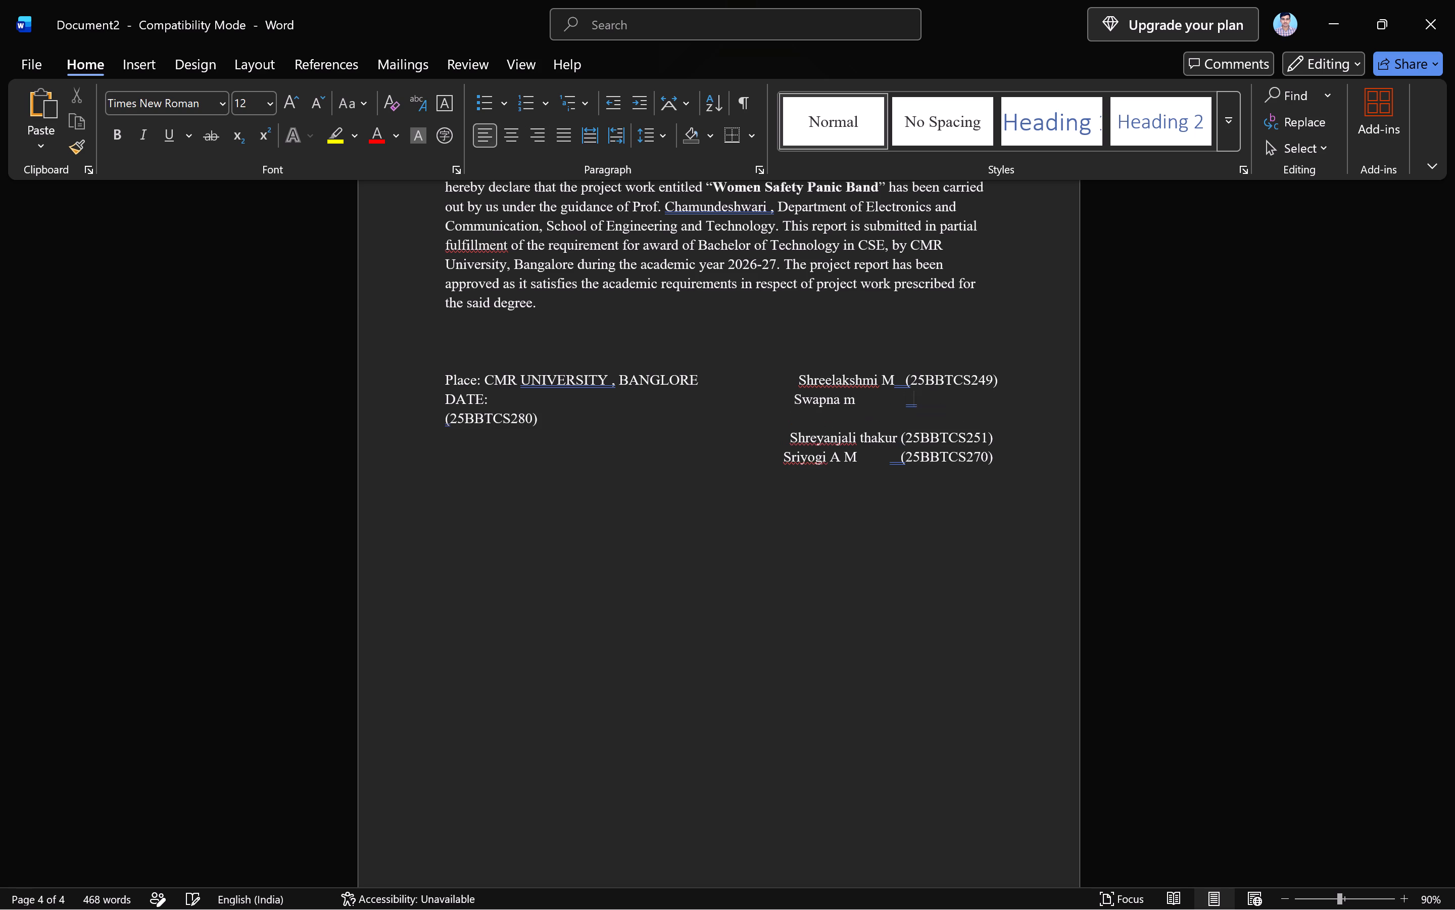
{"action": "key", "text": "Delete"}
{"action": "key", "text": "Delete"}
{"action": "key", "text": "Delete"}
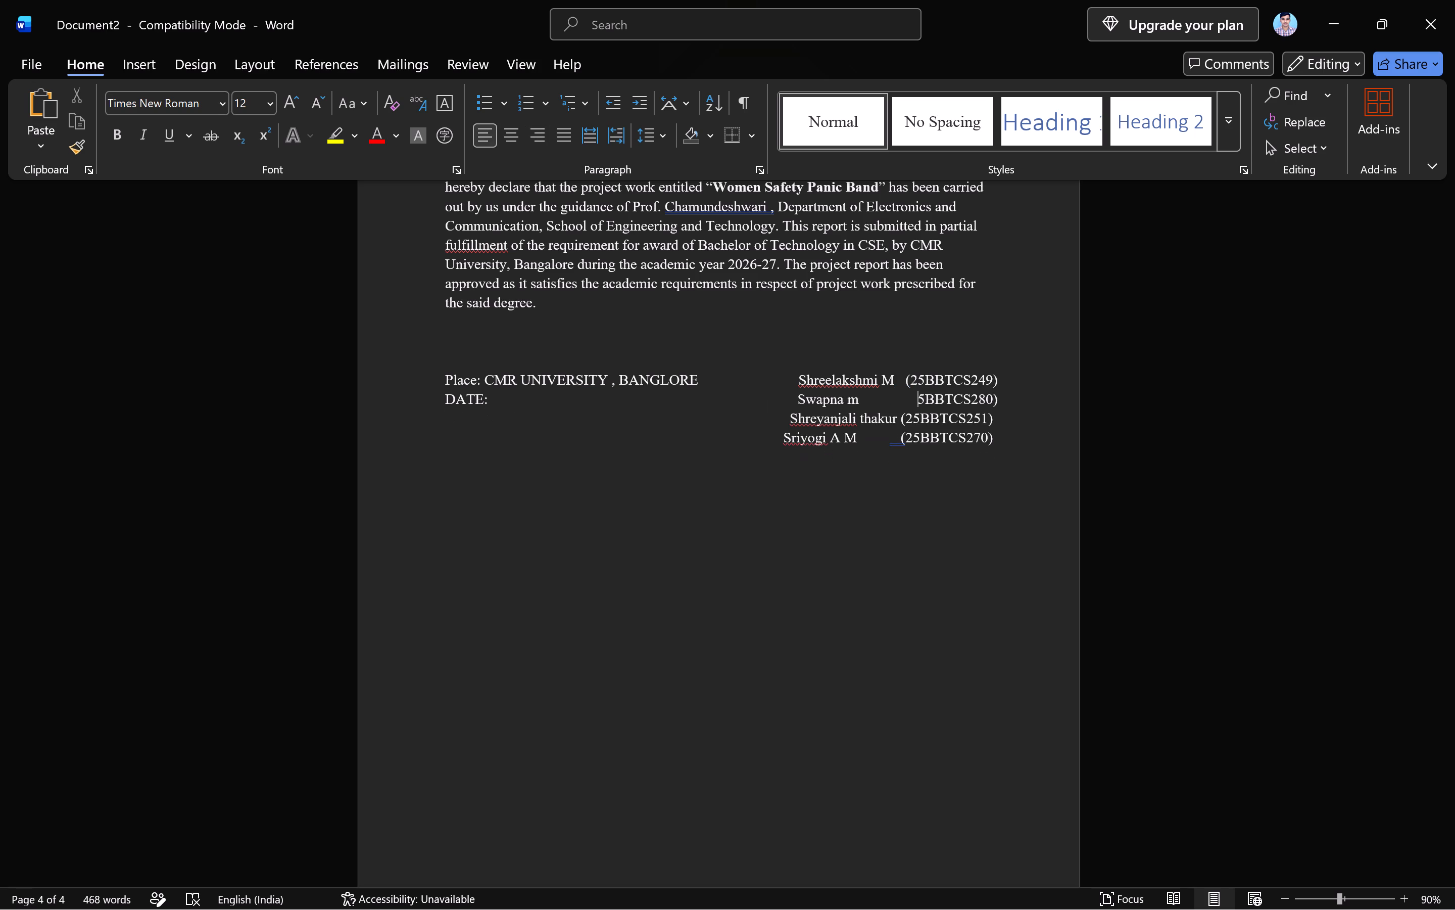
Remove three spaces before the second student's name so it starts in line with the fourth student's name.
{"action": "key", "text": "Left"}
{"action": "key", "text": "Left"}
{"action": "key", "text": "Left"}
{"action": "key", "text": "Left"}
{"action": "key", "text": "Left"}
{"action": "key", "text": "Left"}
{"action": "key", "text": "Left"}
{"action": "key", "text": "Left"}
{"action": "key", "text": "Left"}
{"action": "key", "text": "Left"}
{"action": "key", "text": "Left"}
{"action": "key", "text": "Left"}
{"action": "key", "text": "Left"}
{"action": "key", "text": "Left"}
{"action": "key", "text": "Left"}
{"action": "key", "text": "Left"}
{"action": "key", "text": "Left"}
{"action": "key", "text": "Left"}
{"action": "key", "text": "Left"}
{"action": "key", "text": "Left"}
{"action": "key", "text": "Left"}
{"action": "key", "text": "Left"}
{"action": "key", "text": "Left"}
{"action": "key", "text": "Left"}
{"action": "key", "text": "Left"}
{"action": "key", "text": "Left"}
{"action": "key", "text": "Left"}
{"action": "key", "text": "Left"}
{"action": "key", "text": "Left"}
{"action": "key", "text": "Left"}
{"action": "key", "text": "Left"}
{"action": "key", "text": "Delete"}
{"action": "key", "text": "Delete"}
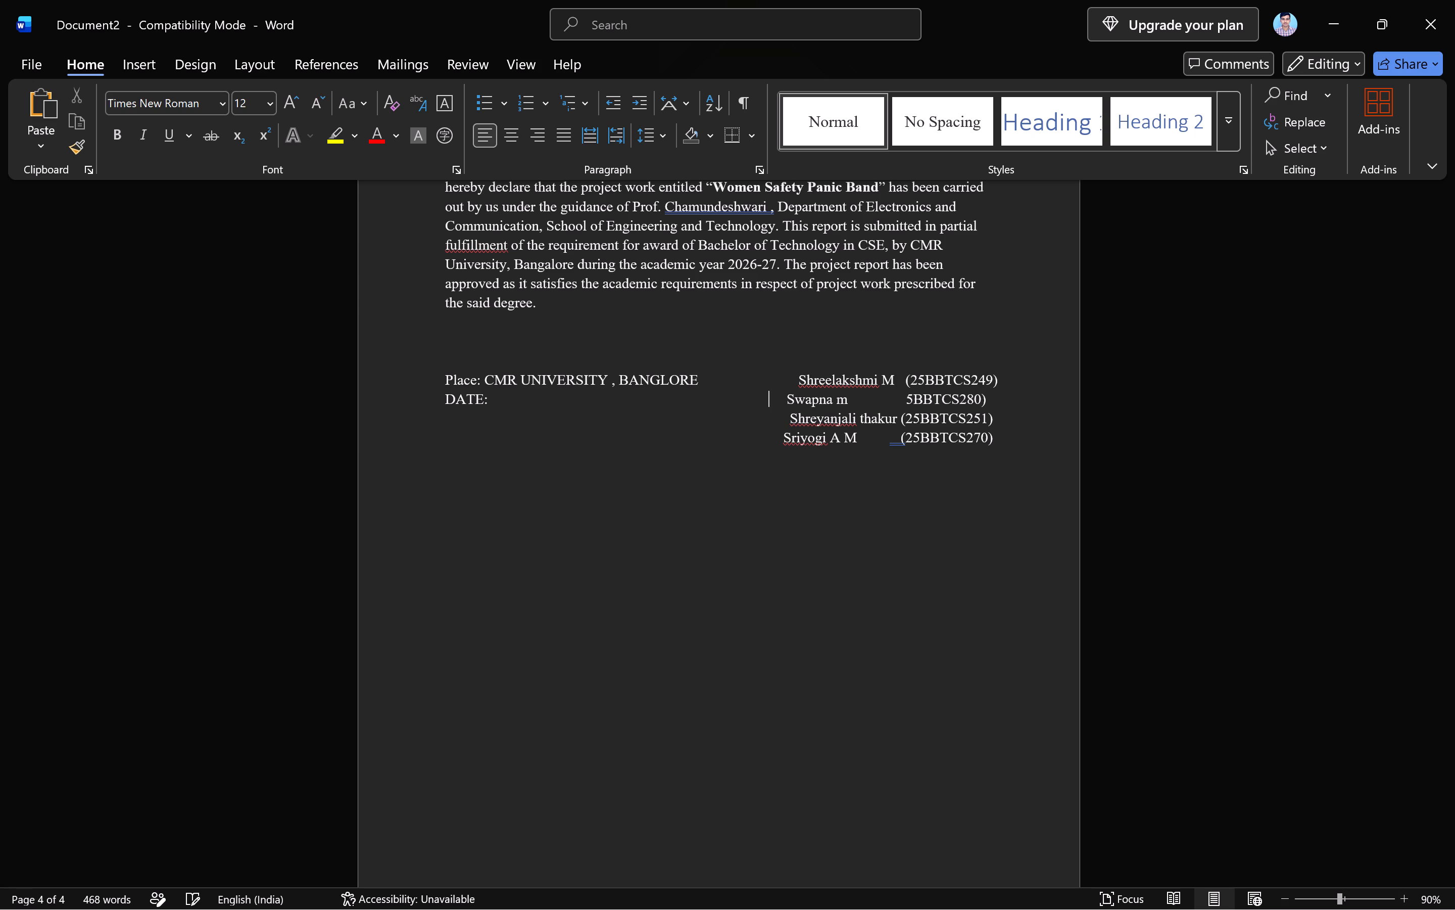
{"action": "key", "text": "Delete"}
Remove two spaces before the third student's name to shift that line toward the DATE label.
{"action": "key", "text": "Down"}
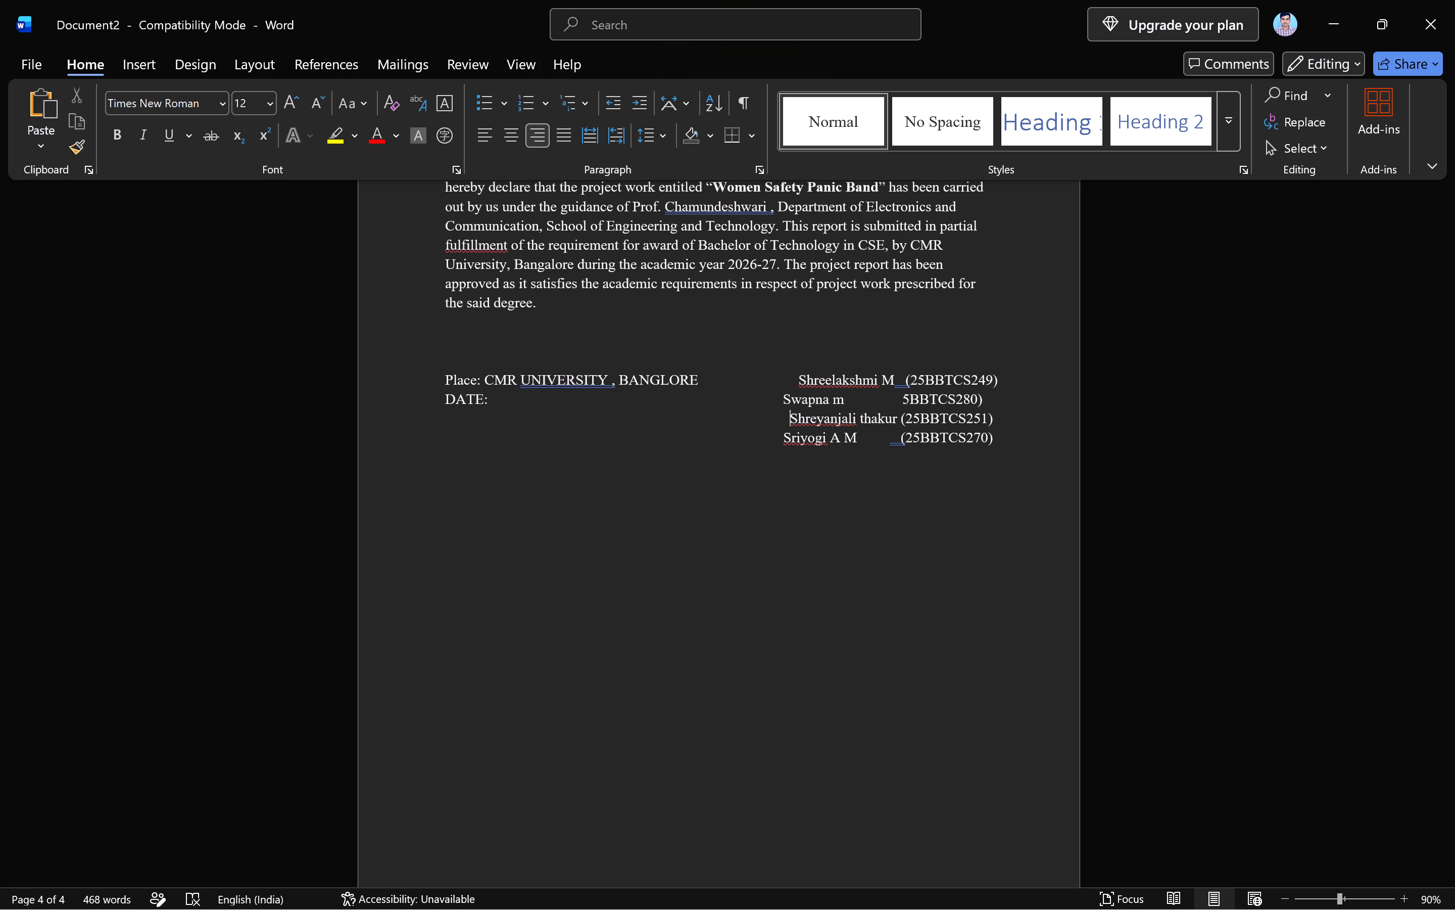
{"action": "key", "text": "BackSpace"}
{"action": "key", "text": "BackSpace"}
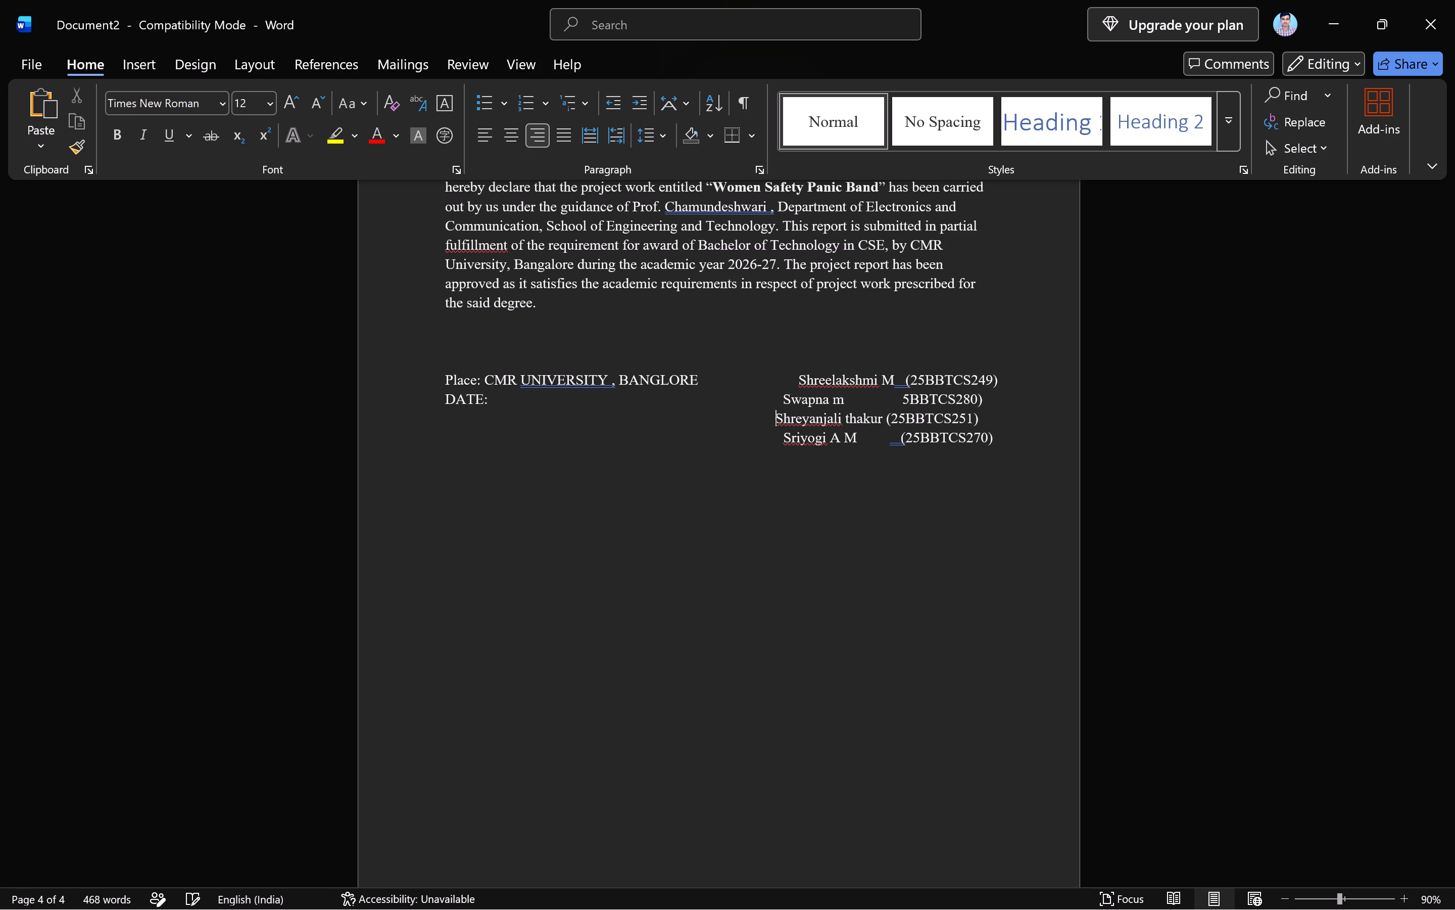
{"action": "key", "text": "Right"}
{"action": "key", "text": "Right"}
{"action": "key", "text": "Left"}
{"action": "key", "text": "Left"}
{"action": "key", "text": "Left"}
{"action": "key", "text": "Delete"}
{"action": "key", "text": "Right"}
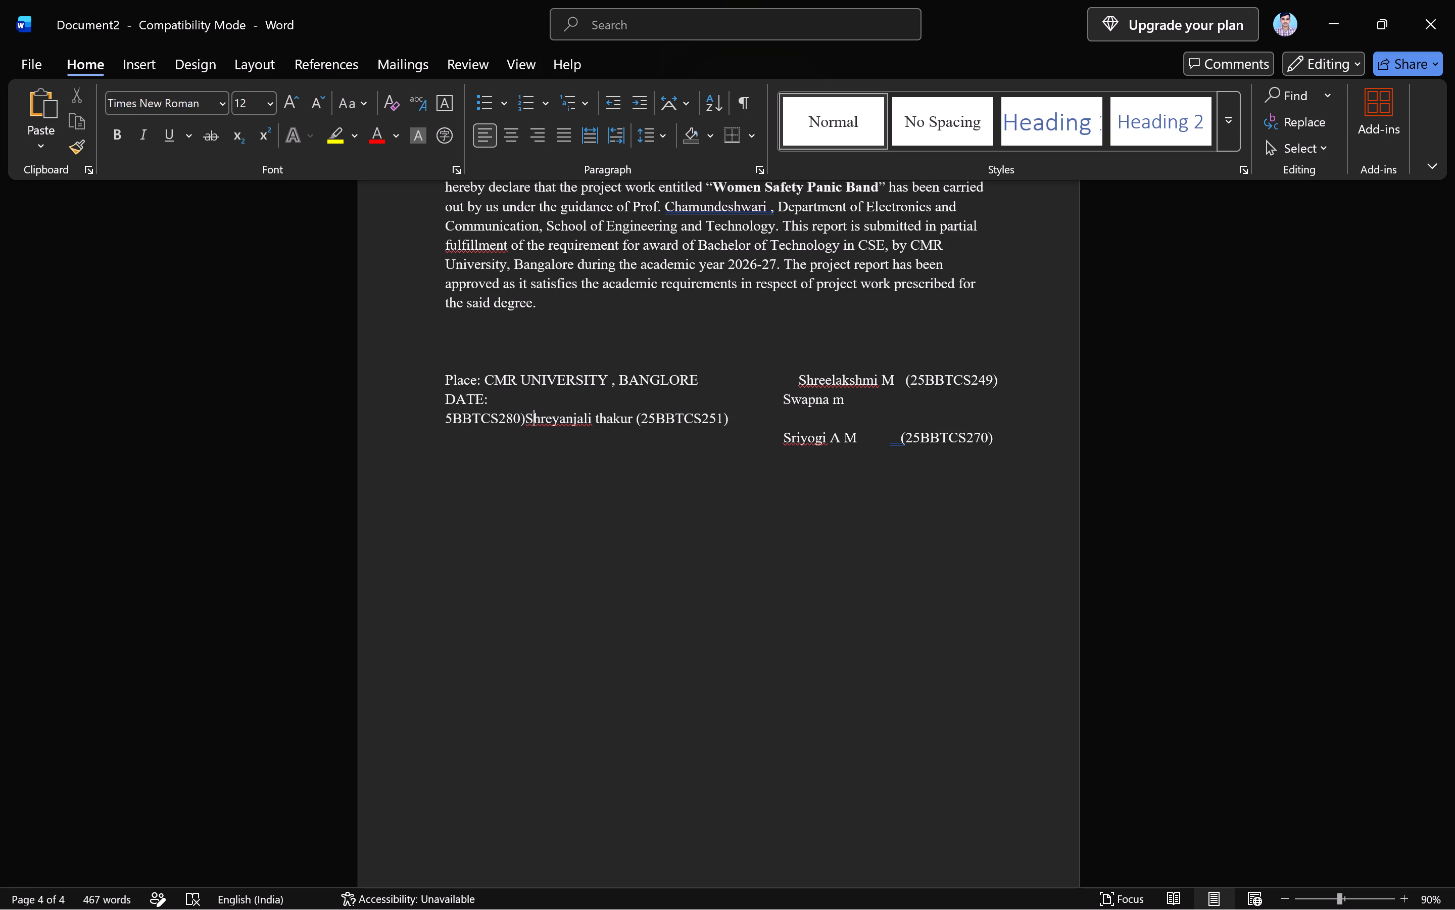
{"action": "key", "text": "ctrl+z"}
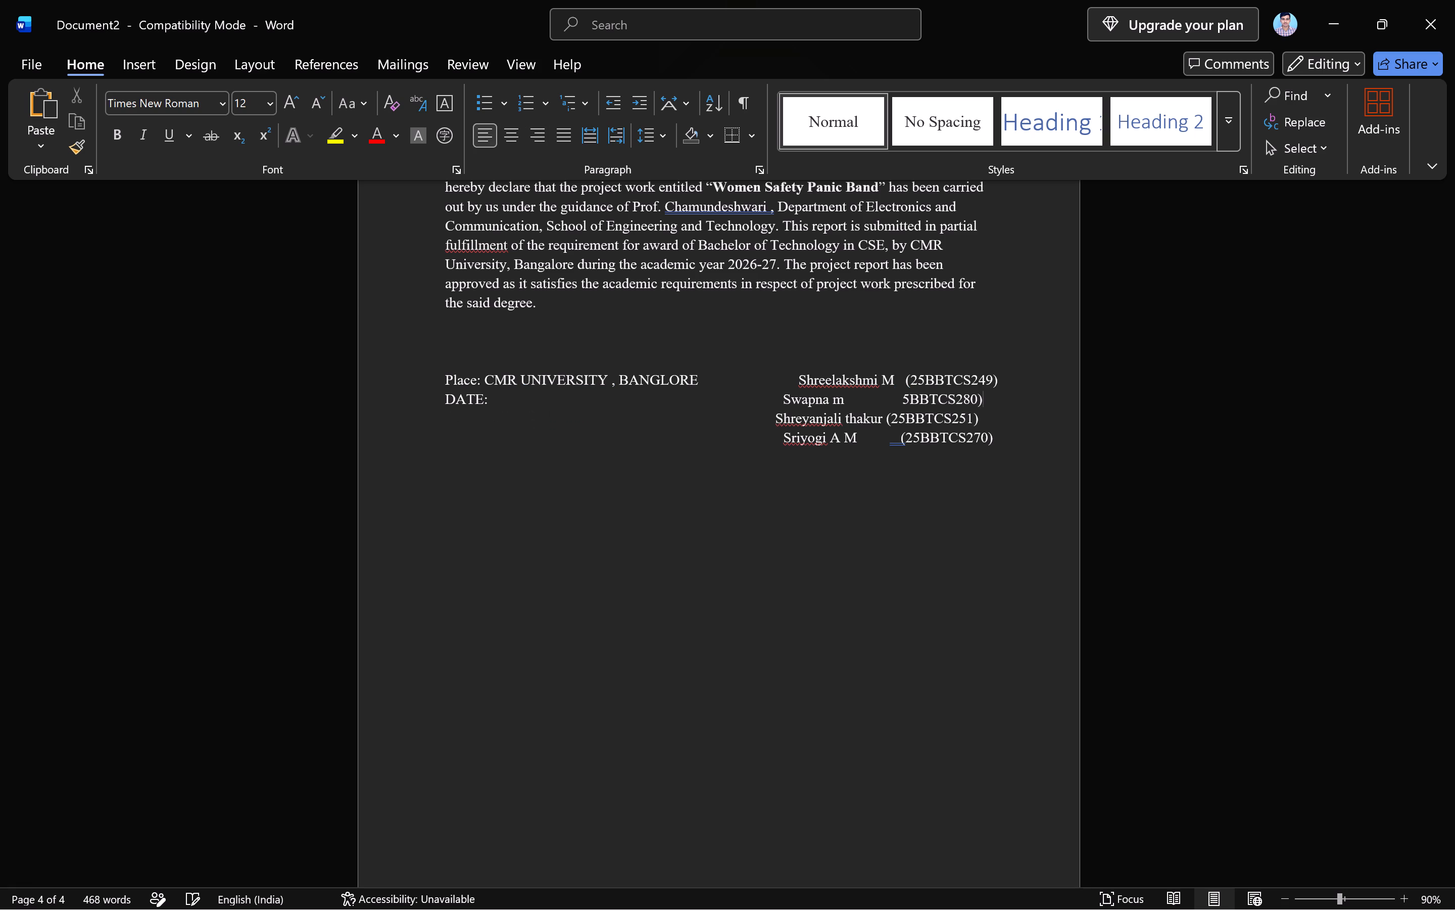
Remove spaces before the fourth, second and third students' names until all three names start directly beneath one another.
{"action": "left_click", "coordinate": [754, 426]}
{"action": "key", "text": "Down"}
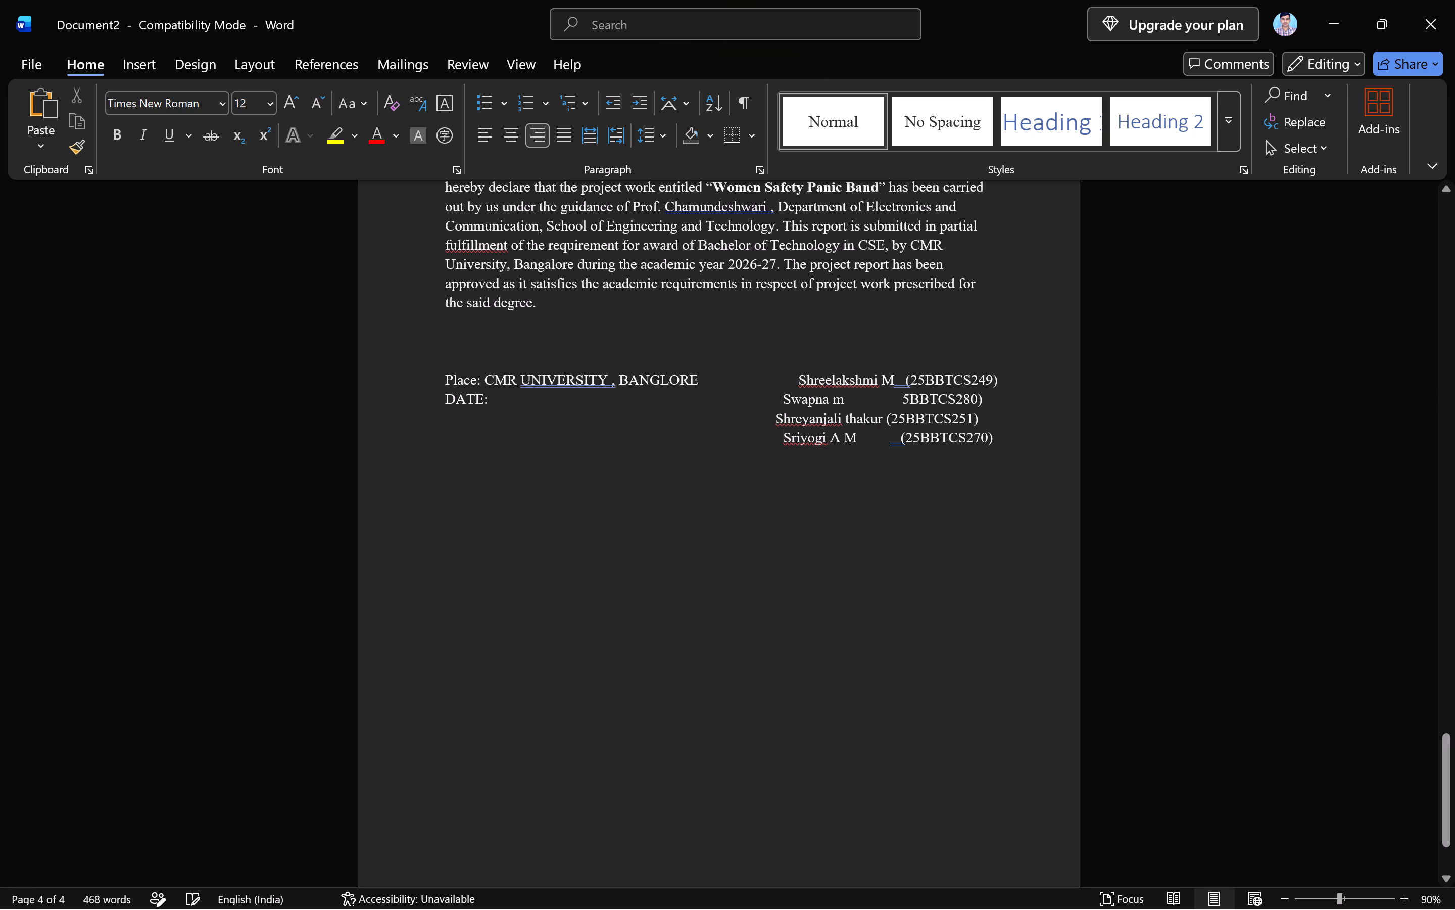
{"action": "key", "text": "BackSpace"}
{"action": "key", "text": "BackSpace"}
{"action": "key", "text": "Up"}
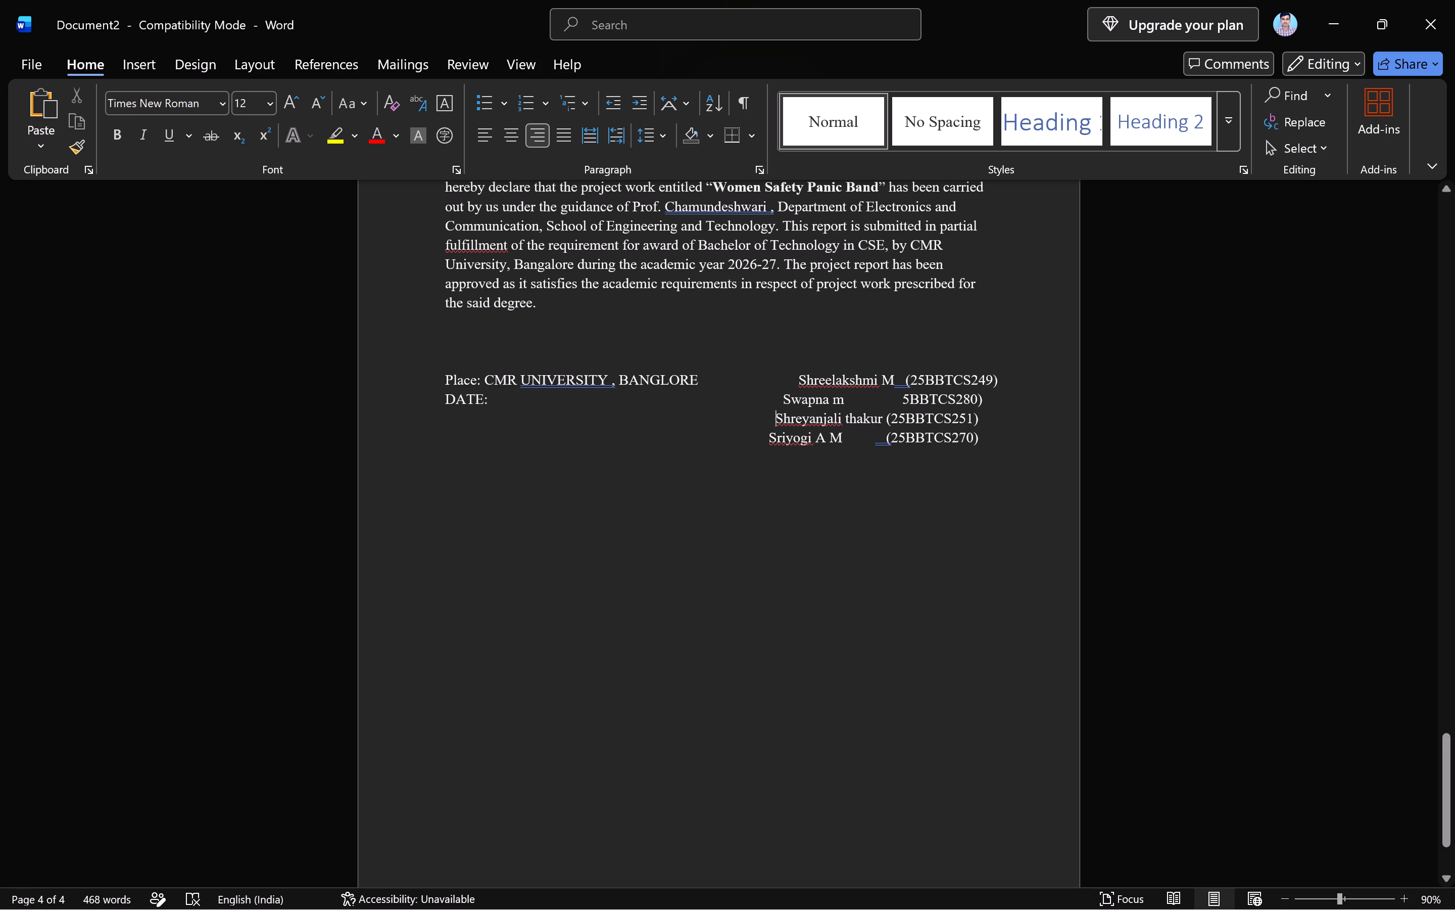
{"action": "key", "text": "Up"}
{"action": "key", "text": "Delete"}
{"action": "key", "text": "Delete"}
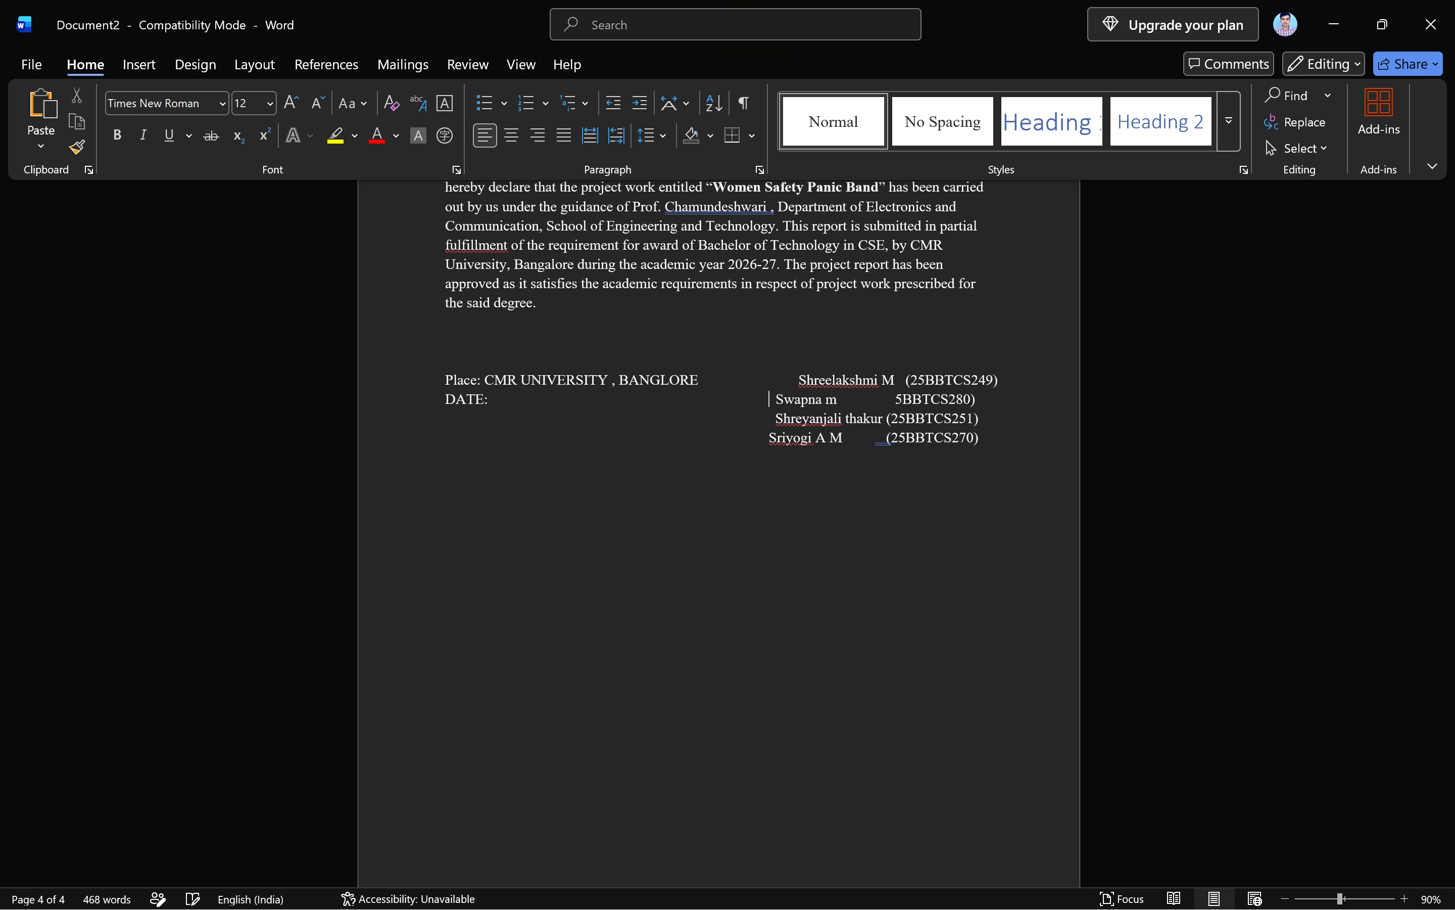
{"action": "key", "text": "Down"}
{"action": "key", "text": "BackSpace"}
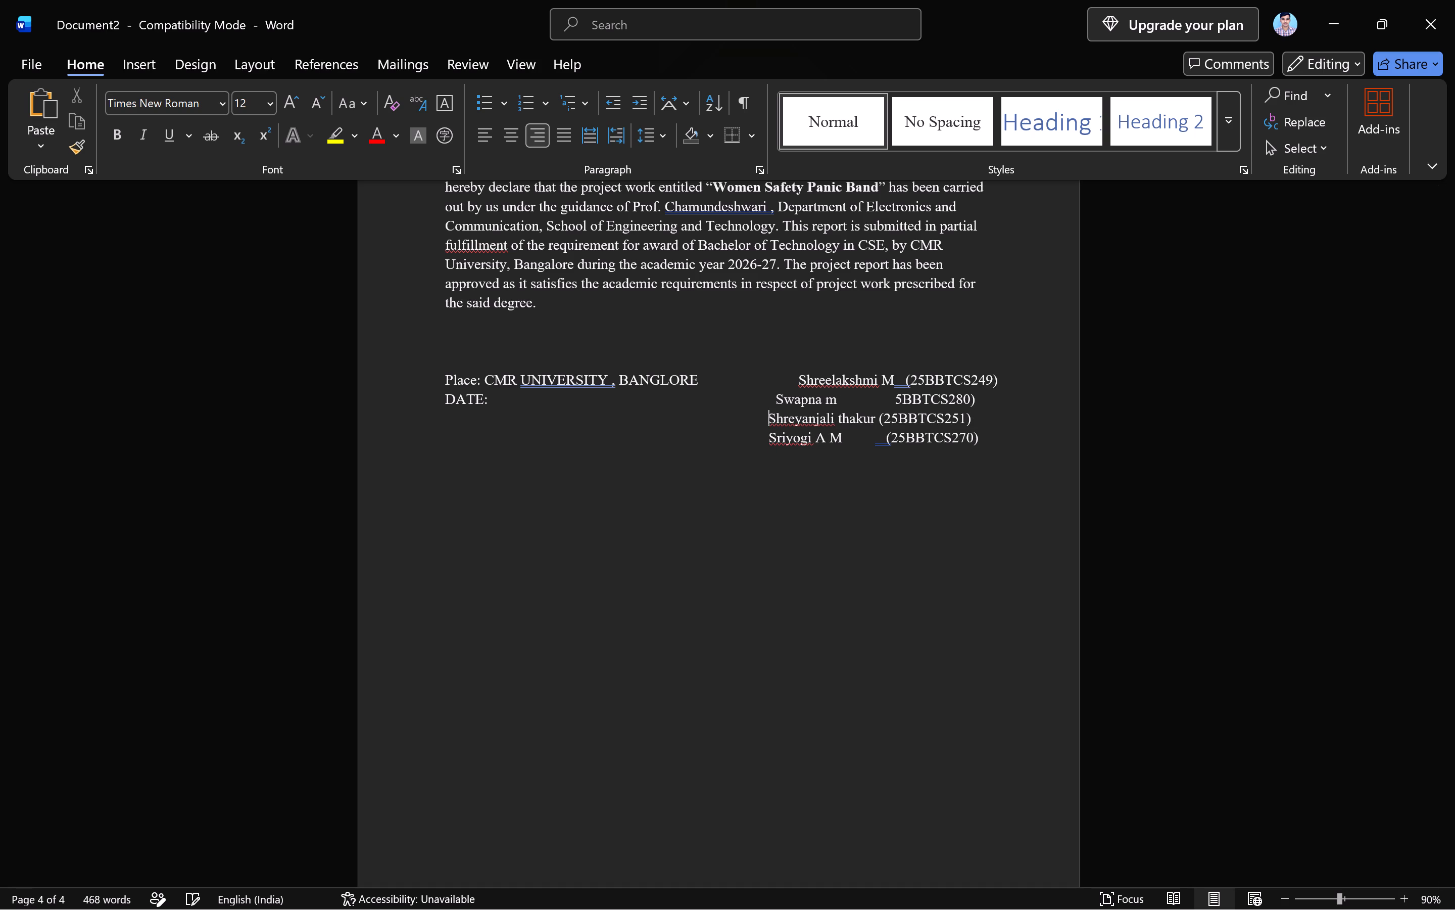
{"action": "key", "text": "Up"}
{"action": "key", "text": "Delete"}
{"action": "key", "text": "Delete"}
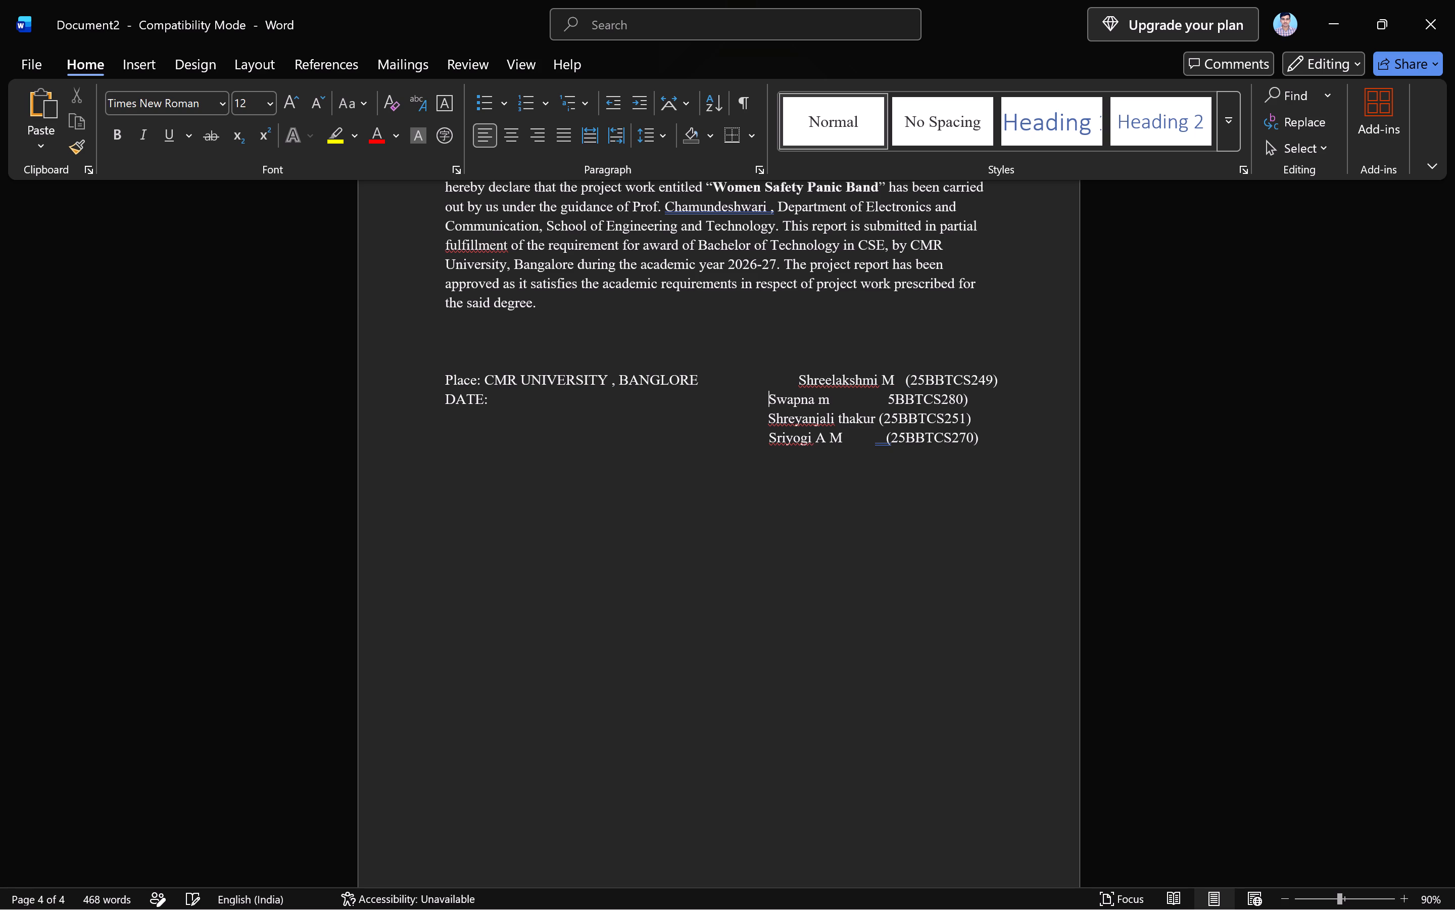
Remove a net seven spaces after BANGLORE on the Place line so the first student's name starts roughly above the other three.
{"action": "key", "text": "Up"}
{"action": "key", "text": "Page_Up"}
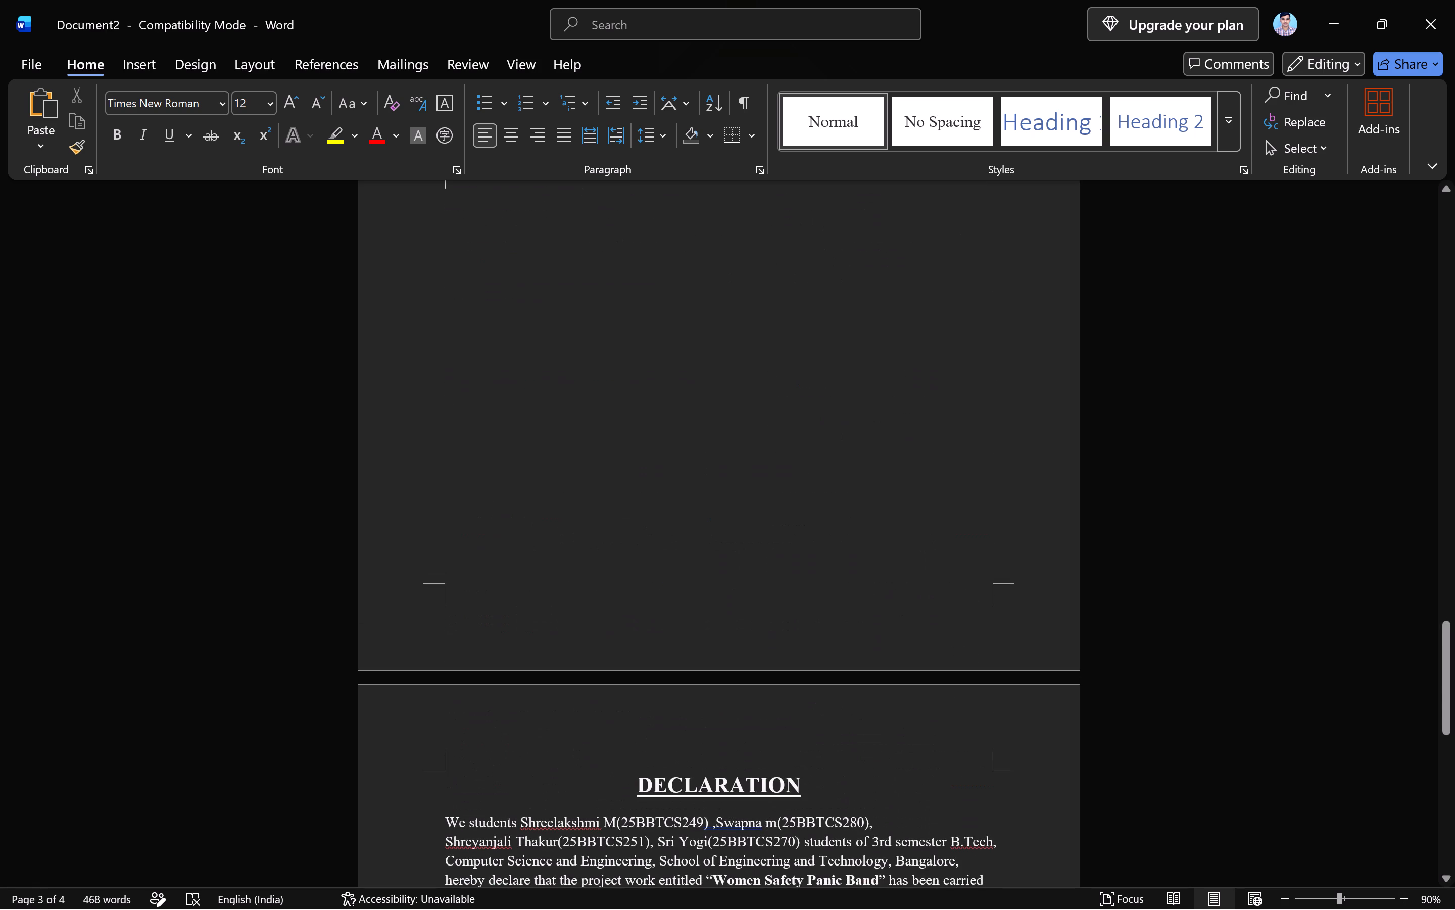
{"action": "key", "text": "Down"}
{"action": "scroll", "coordinate": [830, 390], "scroll_direction": "down", "scroll_amount": 4}
{"action": "scroll", "coordinate": [830, 758], "scroll_direction": "down", "scroll_amount": 1}
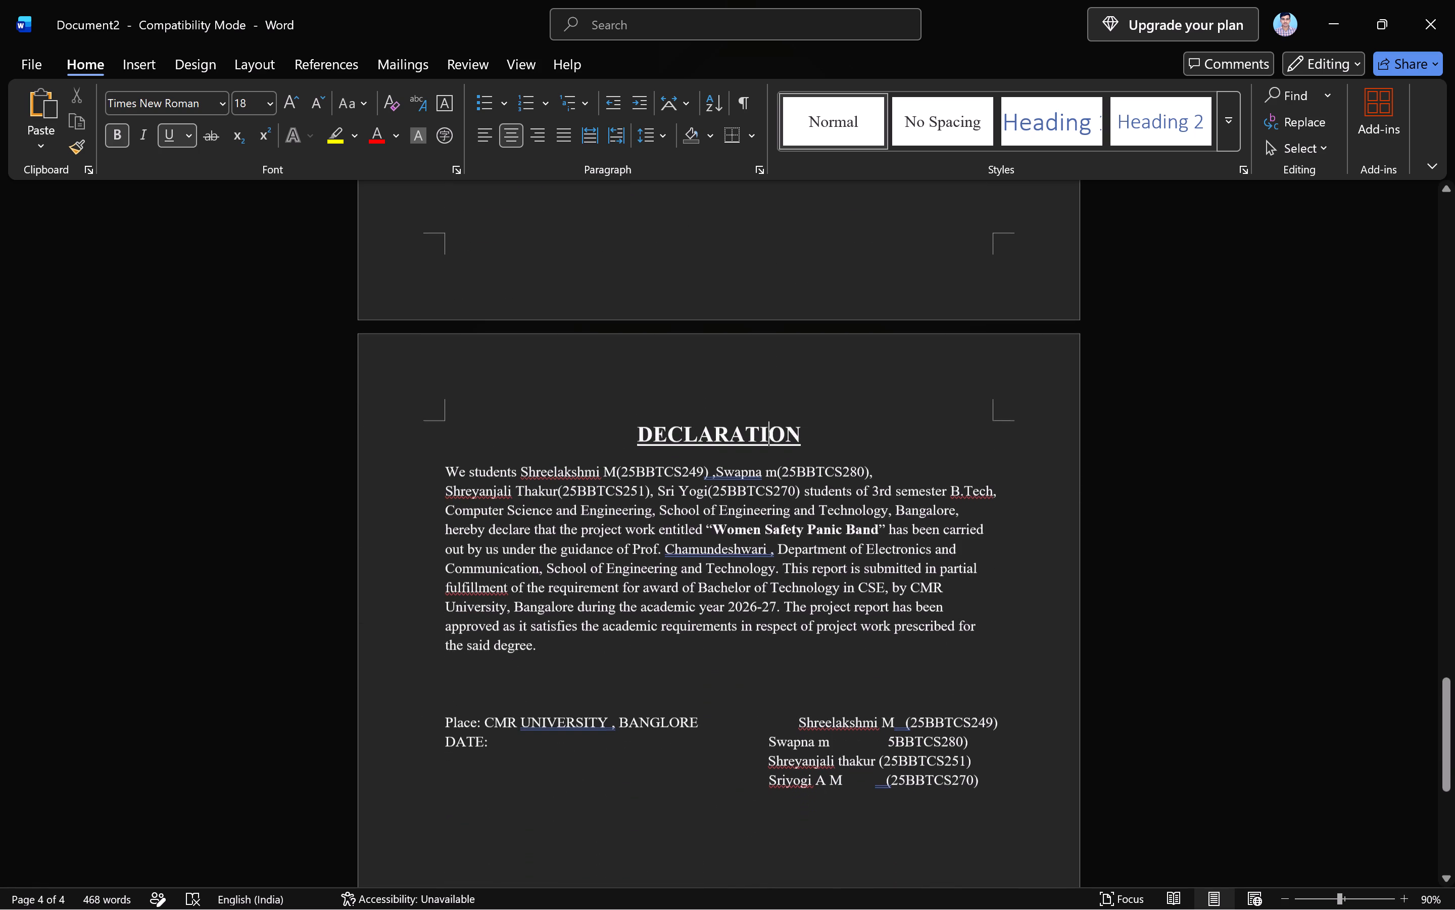
{"action": "left_click", "coordinate": [768, 700]}
{"action": "key", "text": "Down"}
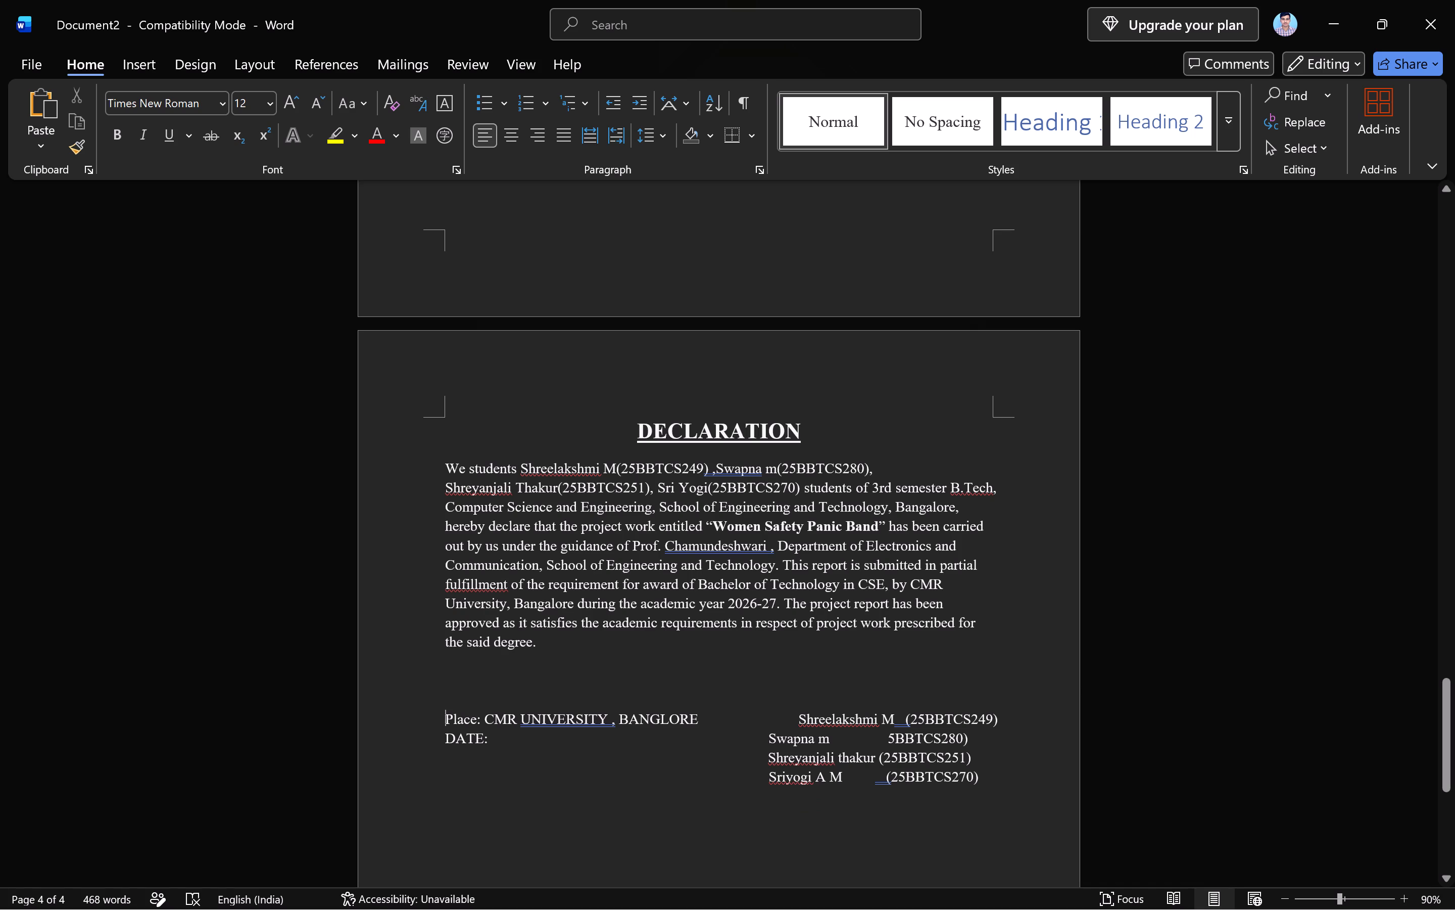
{"action": "key", "text": "Right"}
{"action": "key", "text": "Right"}
{"action": "key", "text": "Right"}
{"action": "key", "text": "Right"}
{"action": "key", "text": "Right"}
{"action": "key", "text": "Right"}
{"action": "key", "text": "Right"}
{"action": "key", "text": "Right"}
{"action": "key", "text": "Right"}
{"action": "key", "text": "Right"}
{"action": "key", "text": "Right"}
{"action": "key", "text": "Right"}
{"action": "key", "text": "Right"}
{"action": "key", "text": "Right"}
{"action": "key", "text": "Right"}
{"action": "key", "text": "Right"}
{"action": "key", "text": "Right"}
{"action": "key", "text": "Right"}
{"action": "key", "text": "Right"}
{"action": "key", "text": "Right"}
{"action": "key", "text": "Right"}
{"action": "key", "text": "Right"}
{"action": "key", "text": "Right"}
{"action": "key", "text": "Delete"}
{"action": "key", "text": "Delete"}
{"action": "key", "text": "Delete"}
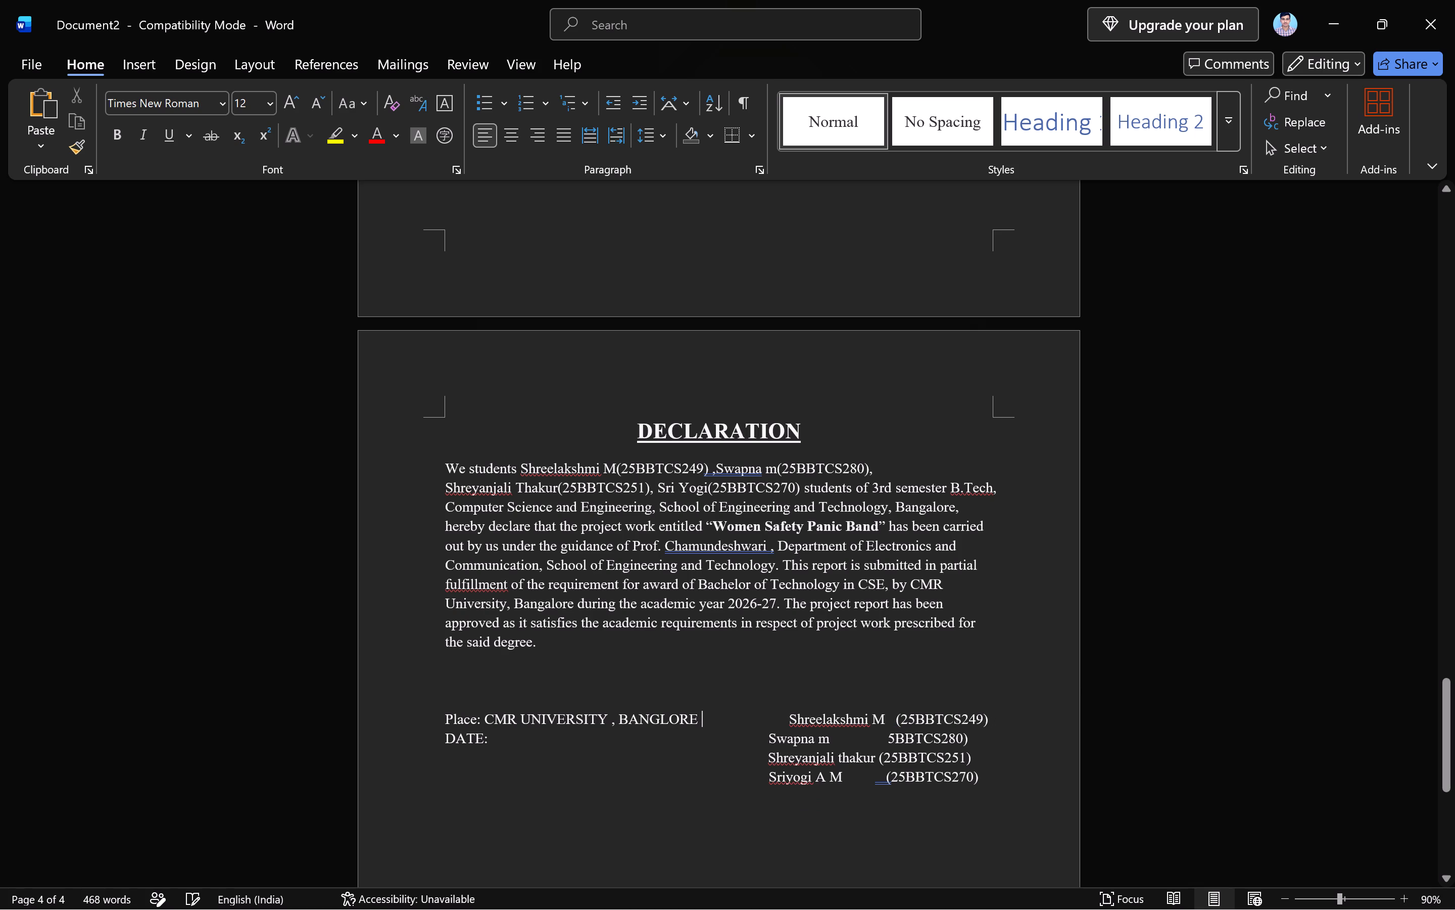
{"action": "key", "text": "Delete"}
{"action": "key", "text": "Delete"}
{"action": "key", "text": "Delete"}
{"action": "key", "text": "Delete"}
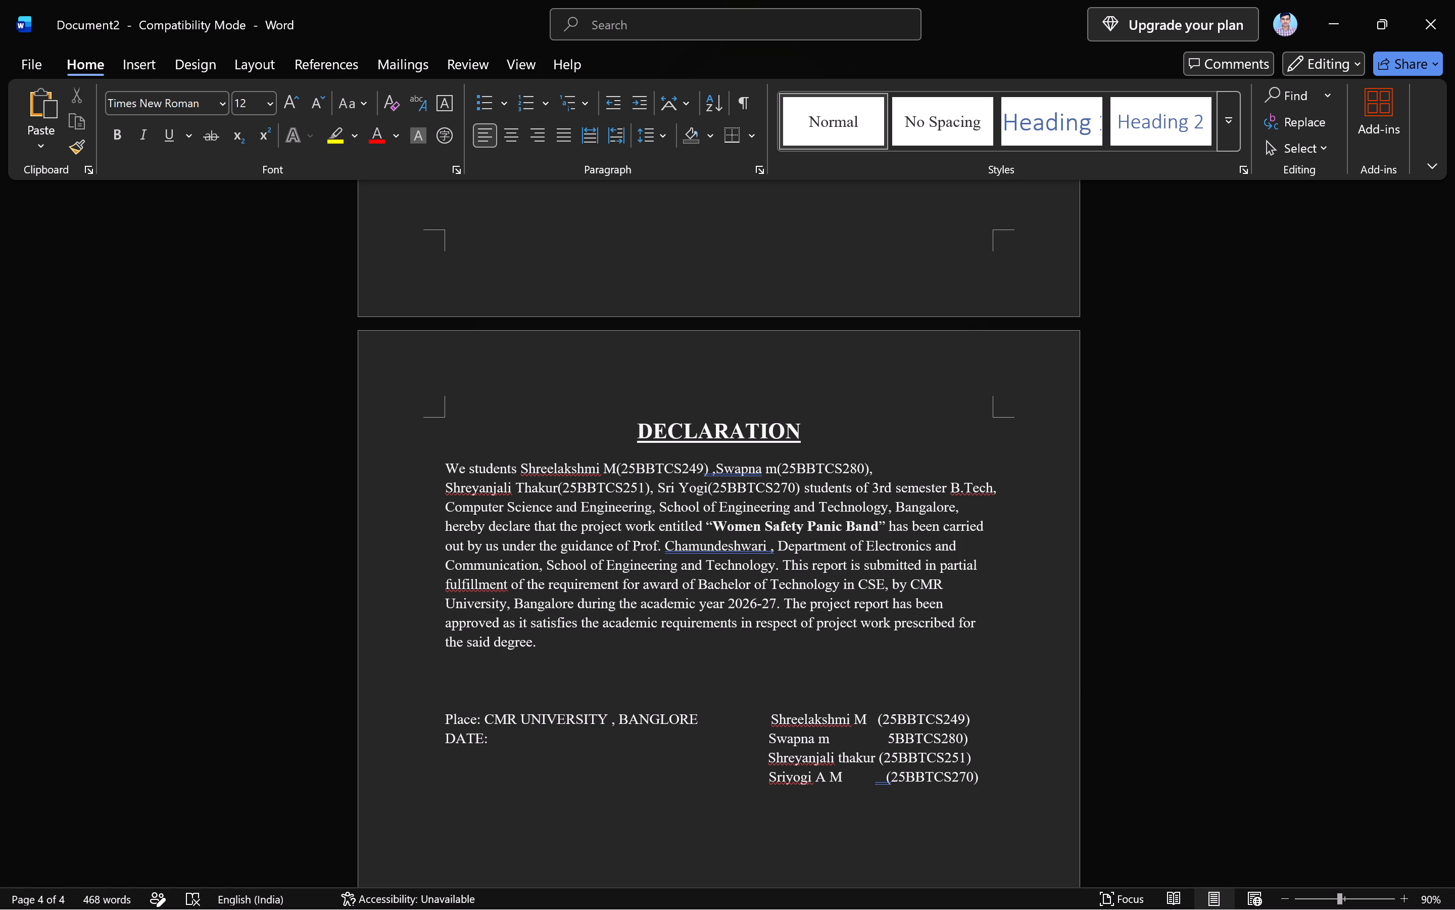
{"action": "key", "text": "Delete"}
{"action": "key", "text": "space"}
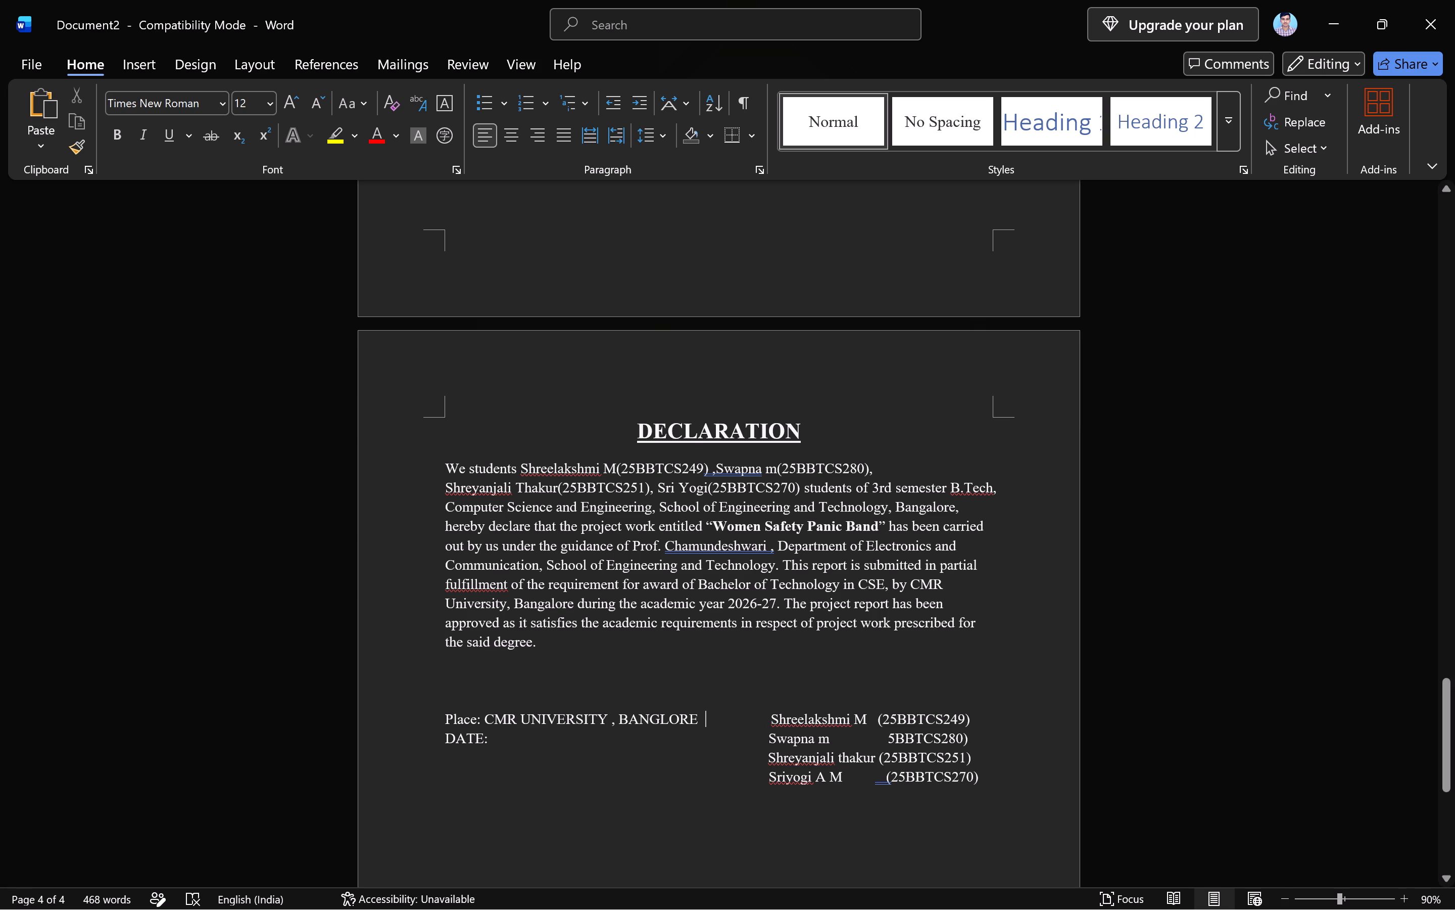
Restore the missing opening bracket and 2 at the start of the second student's ID.
{"action": "left_click", "coordinate": [890, 732]}
{"action": "key", "text": "shift+parenleft"}
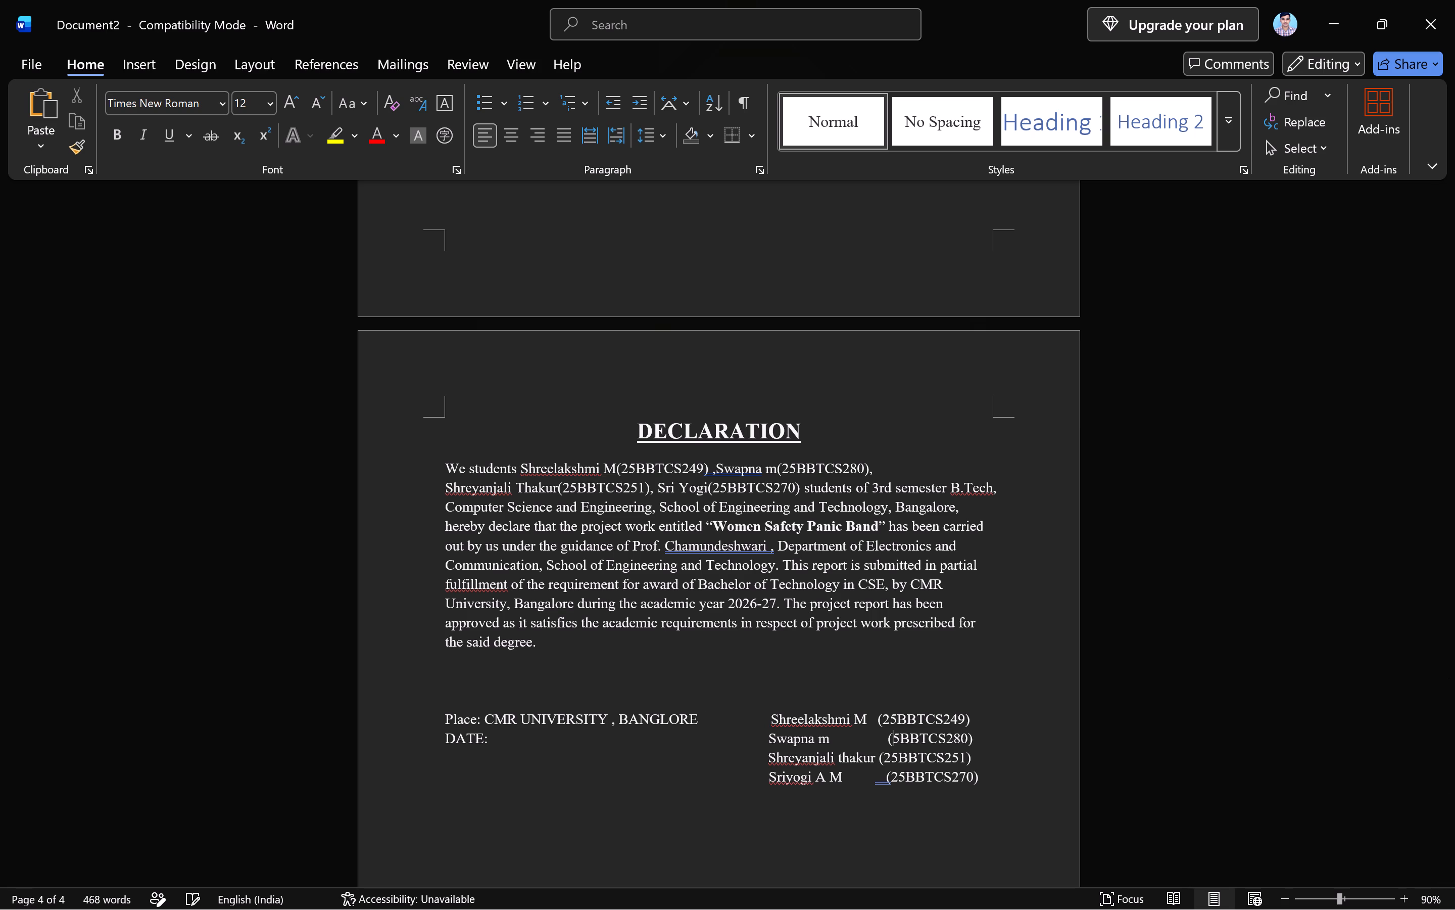
{"action": "key", "text": "2"}
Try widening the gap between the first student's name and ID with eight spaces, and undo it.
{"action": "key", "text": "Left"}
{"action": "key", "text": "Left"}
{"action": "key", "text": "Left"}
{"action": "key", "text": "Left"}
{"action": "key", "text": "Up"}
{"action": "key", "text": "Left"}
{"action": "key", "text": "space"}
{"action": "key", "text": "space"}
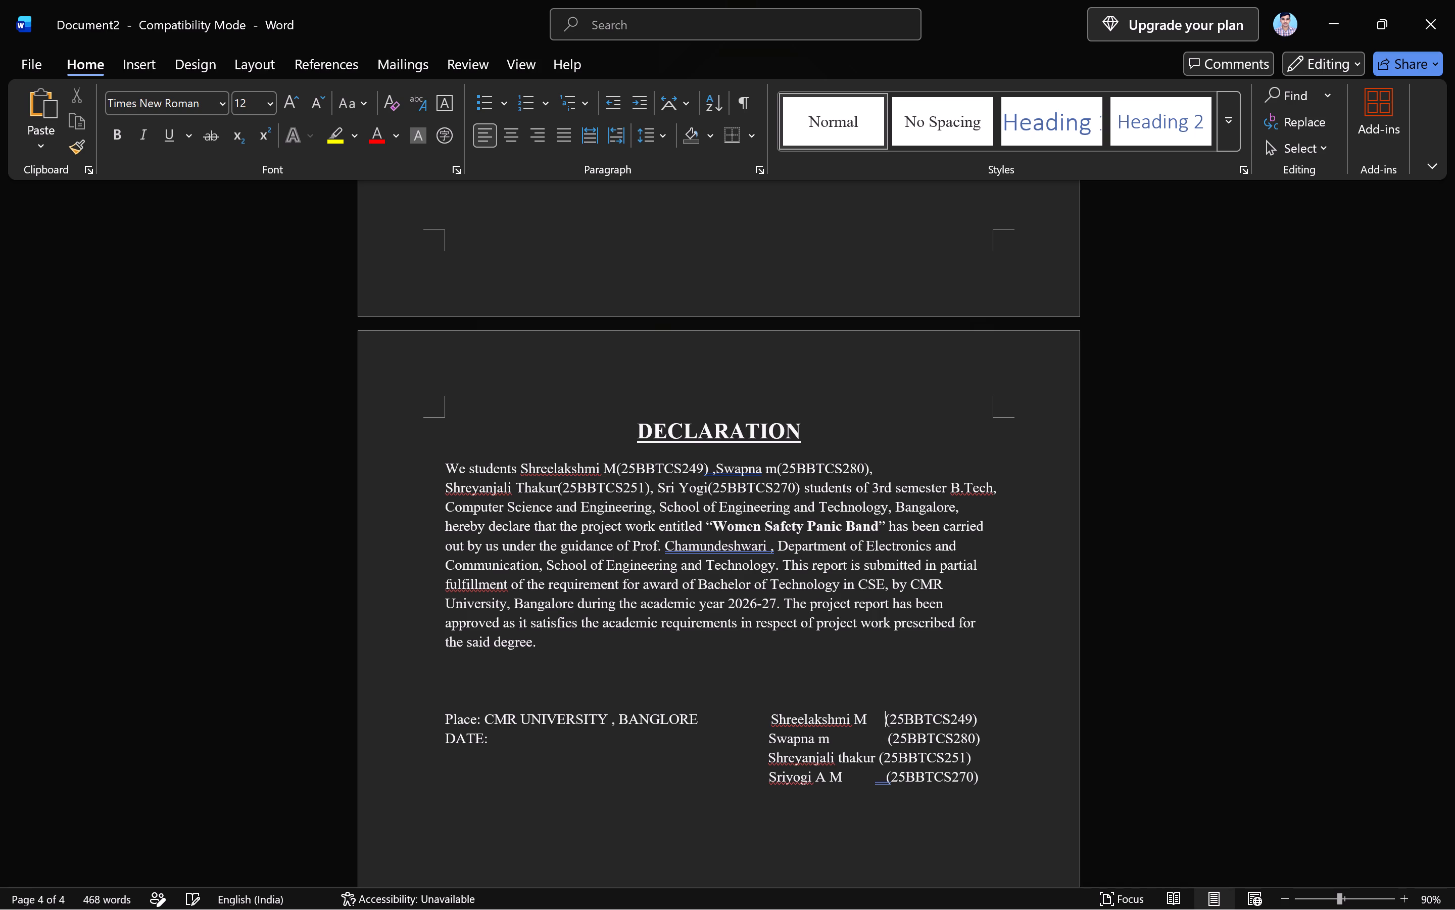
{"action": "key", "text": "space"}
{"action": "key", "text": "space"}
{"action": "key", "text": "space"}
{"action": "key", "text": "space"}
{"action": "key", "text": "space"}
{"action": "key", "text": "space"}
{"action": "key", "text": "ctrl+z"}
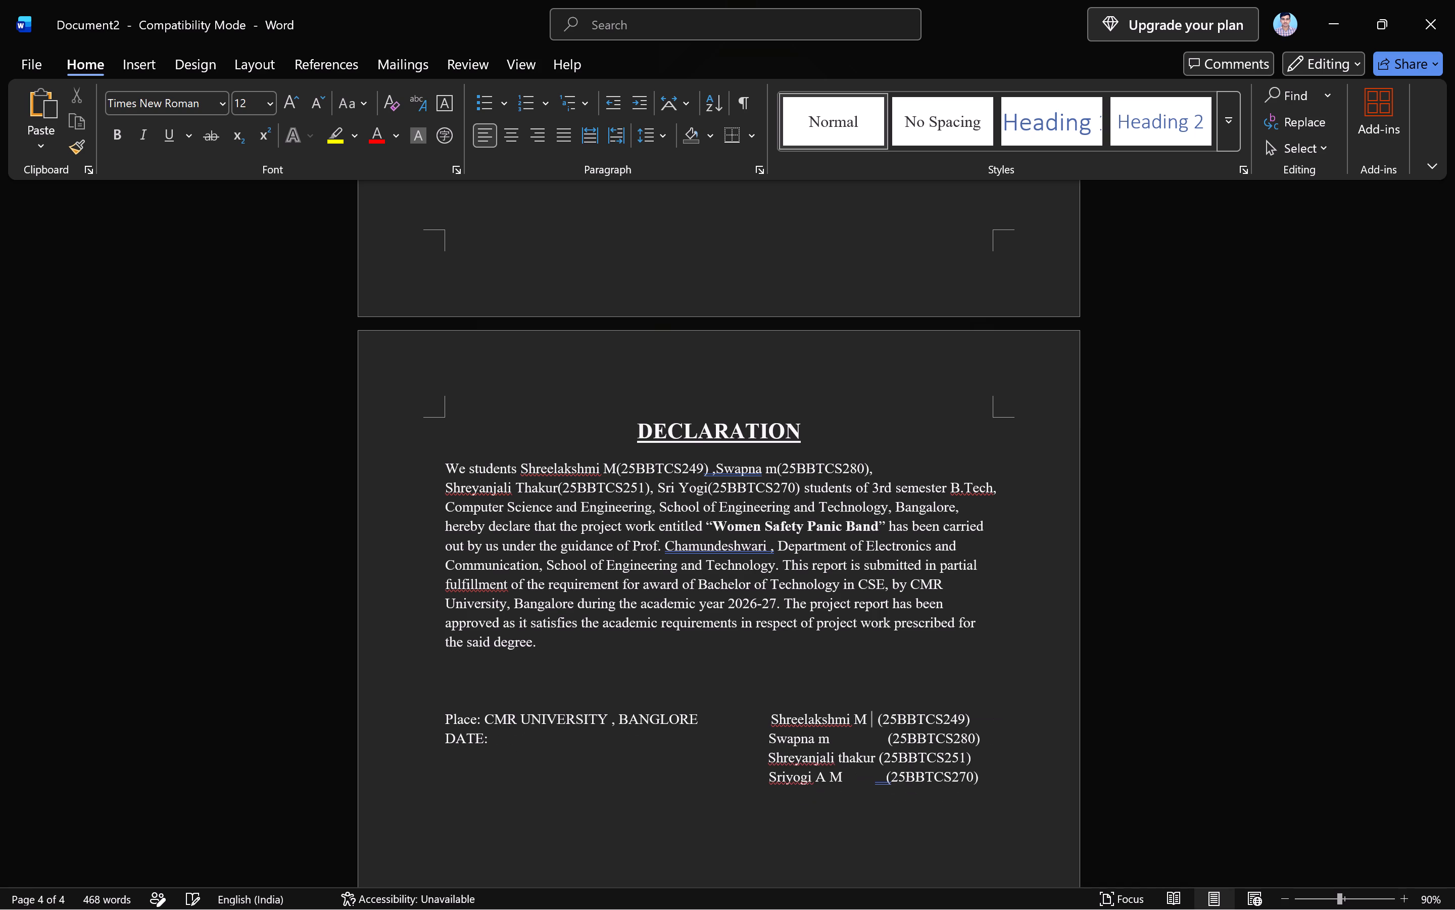
Add six spaces between the first student's name and ID to widen the gap.
{"action": "key", "text": "Down"}
{"action": "key", "text": "Up"}
{"action": "key", "text": "space"}
{"action": "key", "text": "space"}
{"action": "key", "text": "space"}
{"action": "key", "text": "space"}
{"action": "key", "text": "space"}
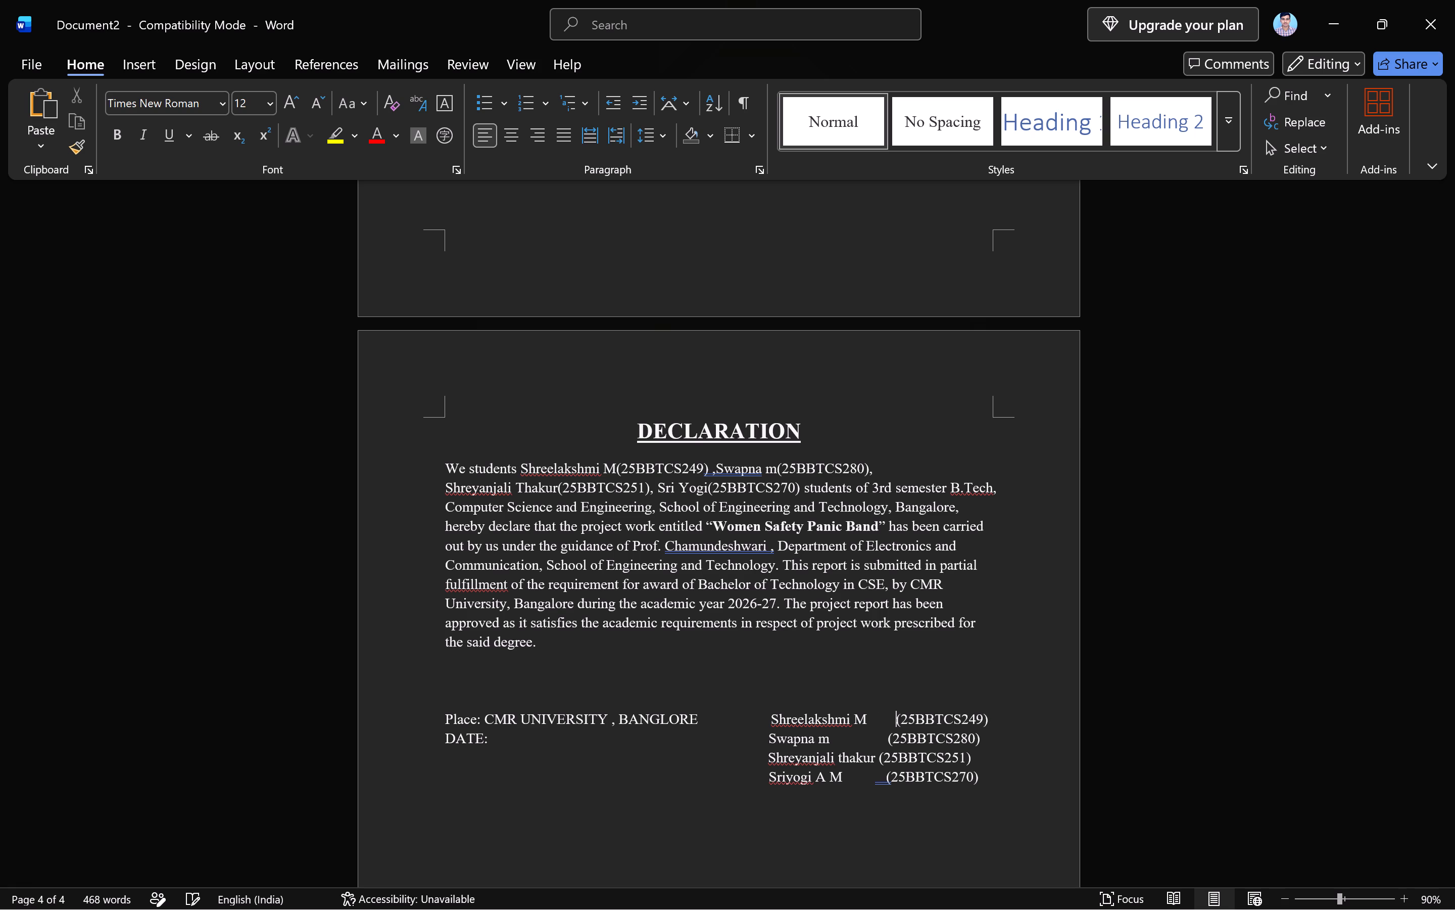
{"action": "key", "text": "space"}
Add three spaces between the second student's name and ID so the ID sits beneath the first student's ID.
{"action": "key", "text": "Down"}
{"action": "key", "text": "Left"}
{"action": "key", "text": "Left"}
{"action": "key", "text": "space"}
{"action": "key", "text": "space"}
{"action": "key", "text": "space"}
{"action": "key", "text": "Down"}
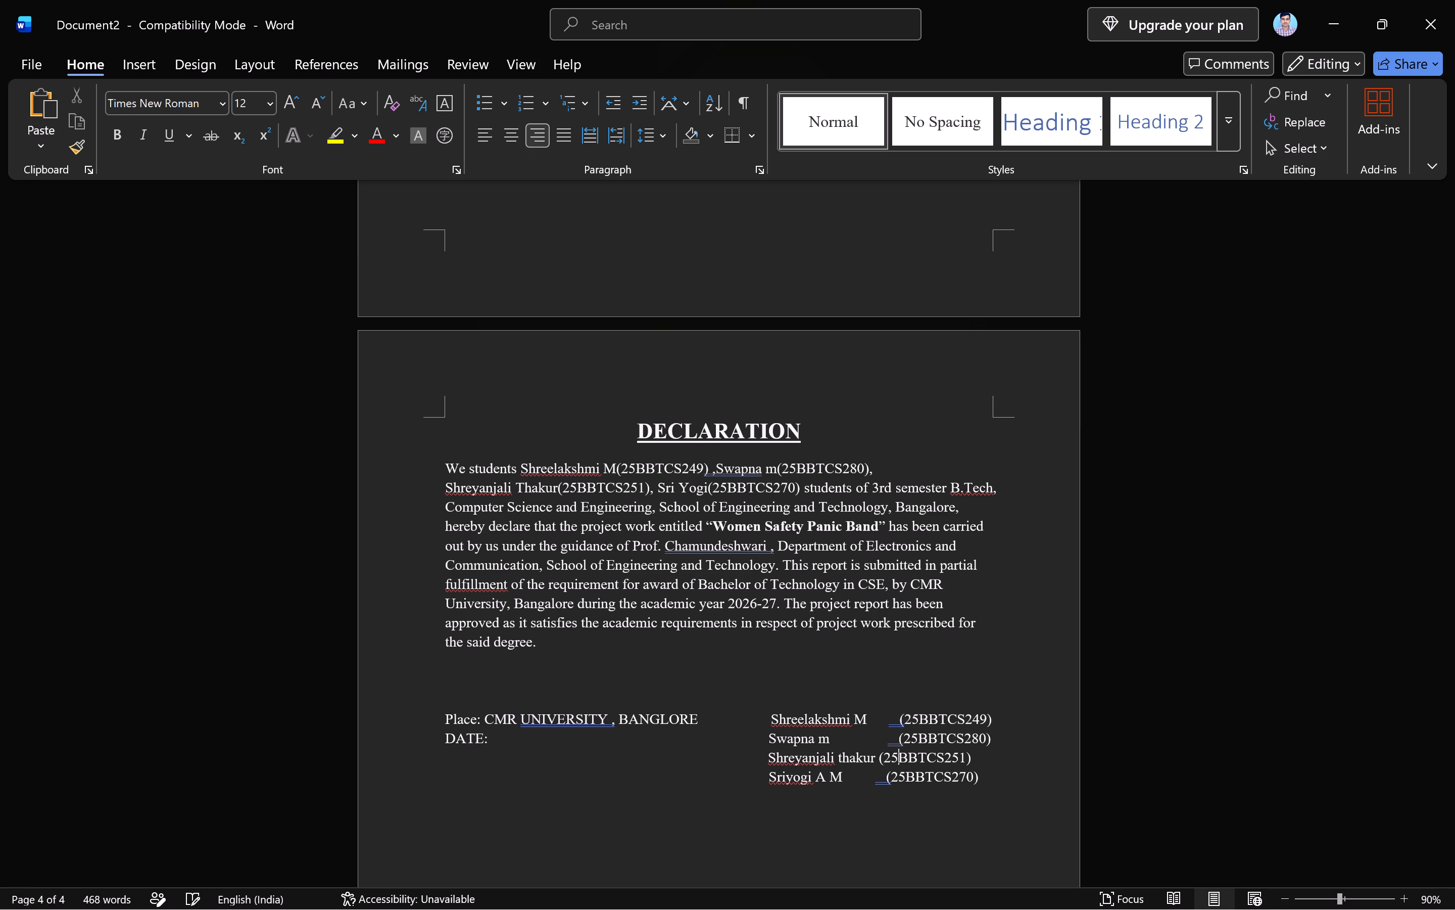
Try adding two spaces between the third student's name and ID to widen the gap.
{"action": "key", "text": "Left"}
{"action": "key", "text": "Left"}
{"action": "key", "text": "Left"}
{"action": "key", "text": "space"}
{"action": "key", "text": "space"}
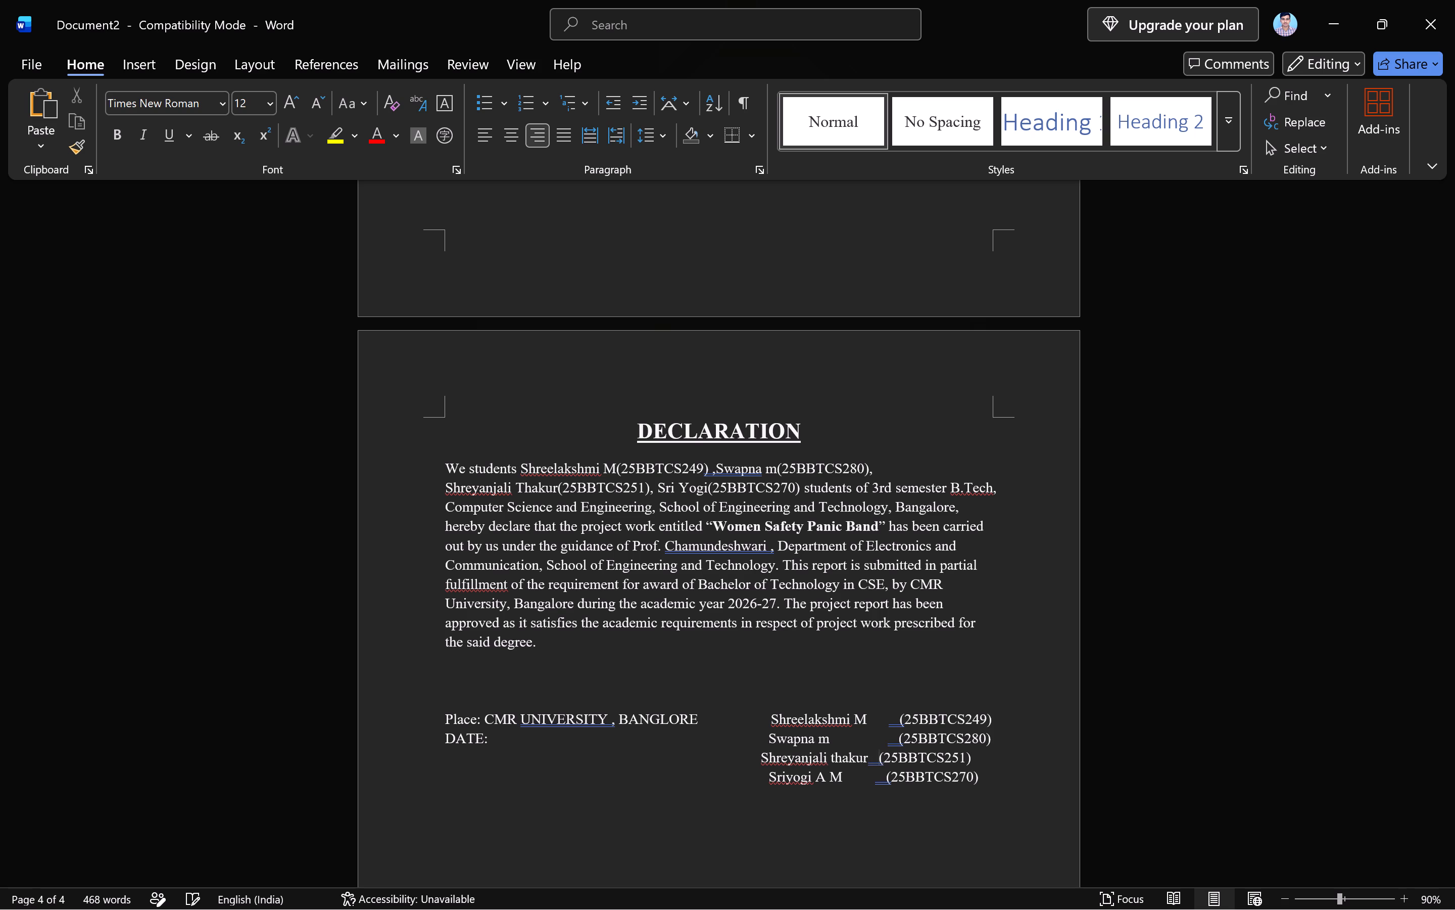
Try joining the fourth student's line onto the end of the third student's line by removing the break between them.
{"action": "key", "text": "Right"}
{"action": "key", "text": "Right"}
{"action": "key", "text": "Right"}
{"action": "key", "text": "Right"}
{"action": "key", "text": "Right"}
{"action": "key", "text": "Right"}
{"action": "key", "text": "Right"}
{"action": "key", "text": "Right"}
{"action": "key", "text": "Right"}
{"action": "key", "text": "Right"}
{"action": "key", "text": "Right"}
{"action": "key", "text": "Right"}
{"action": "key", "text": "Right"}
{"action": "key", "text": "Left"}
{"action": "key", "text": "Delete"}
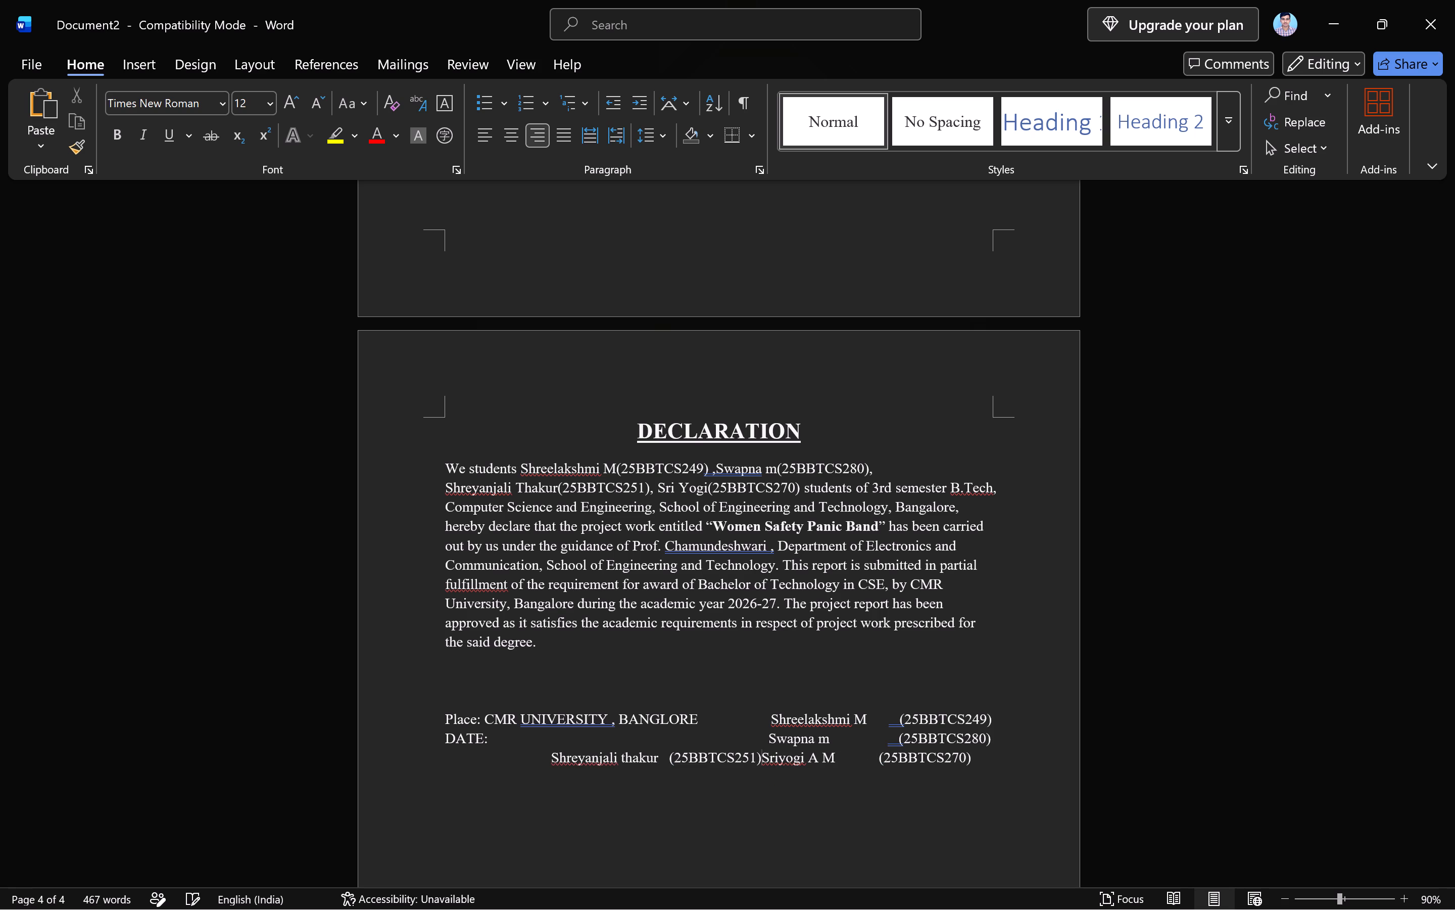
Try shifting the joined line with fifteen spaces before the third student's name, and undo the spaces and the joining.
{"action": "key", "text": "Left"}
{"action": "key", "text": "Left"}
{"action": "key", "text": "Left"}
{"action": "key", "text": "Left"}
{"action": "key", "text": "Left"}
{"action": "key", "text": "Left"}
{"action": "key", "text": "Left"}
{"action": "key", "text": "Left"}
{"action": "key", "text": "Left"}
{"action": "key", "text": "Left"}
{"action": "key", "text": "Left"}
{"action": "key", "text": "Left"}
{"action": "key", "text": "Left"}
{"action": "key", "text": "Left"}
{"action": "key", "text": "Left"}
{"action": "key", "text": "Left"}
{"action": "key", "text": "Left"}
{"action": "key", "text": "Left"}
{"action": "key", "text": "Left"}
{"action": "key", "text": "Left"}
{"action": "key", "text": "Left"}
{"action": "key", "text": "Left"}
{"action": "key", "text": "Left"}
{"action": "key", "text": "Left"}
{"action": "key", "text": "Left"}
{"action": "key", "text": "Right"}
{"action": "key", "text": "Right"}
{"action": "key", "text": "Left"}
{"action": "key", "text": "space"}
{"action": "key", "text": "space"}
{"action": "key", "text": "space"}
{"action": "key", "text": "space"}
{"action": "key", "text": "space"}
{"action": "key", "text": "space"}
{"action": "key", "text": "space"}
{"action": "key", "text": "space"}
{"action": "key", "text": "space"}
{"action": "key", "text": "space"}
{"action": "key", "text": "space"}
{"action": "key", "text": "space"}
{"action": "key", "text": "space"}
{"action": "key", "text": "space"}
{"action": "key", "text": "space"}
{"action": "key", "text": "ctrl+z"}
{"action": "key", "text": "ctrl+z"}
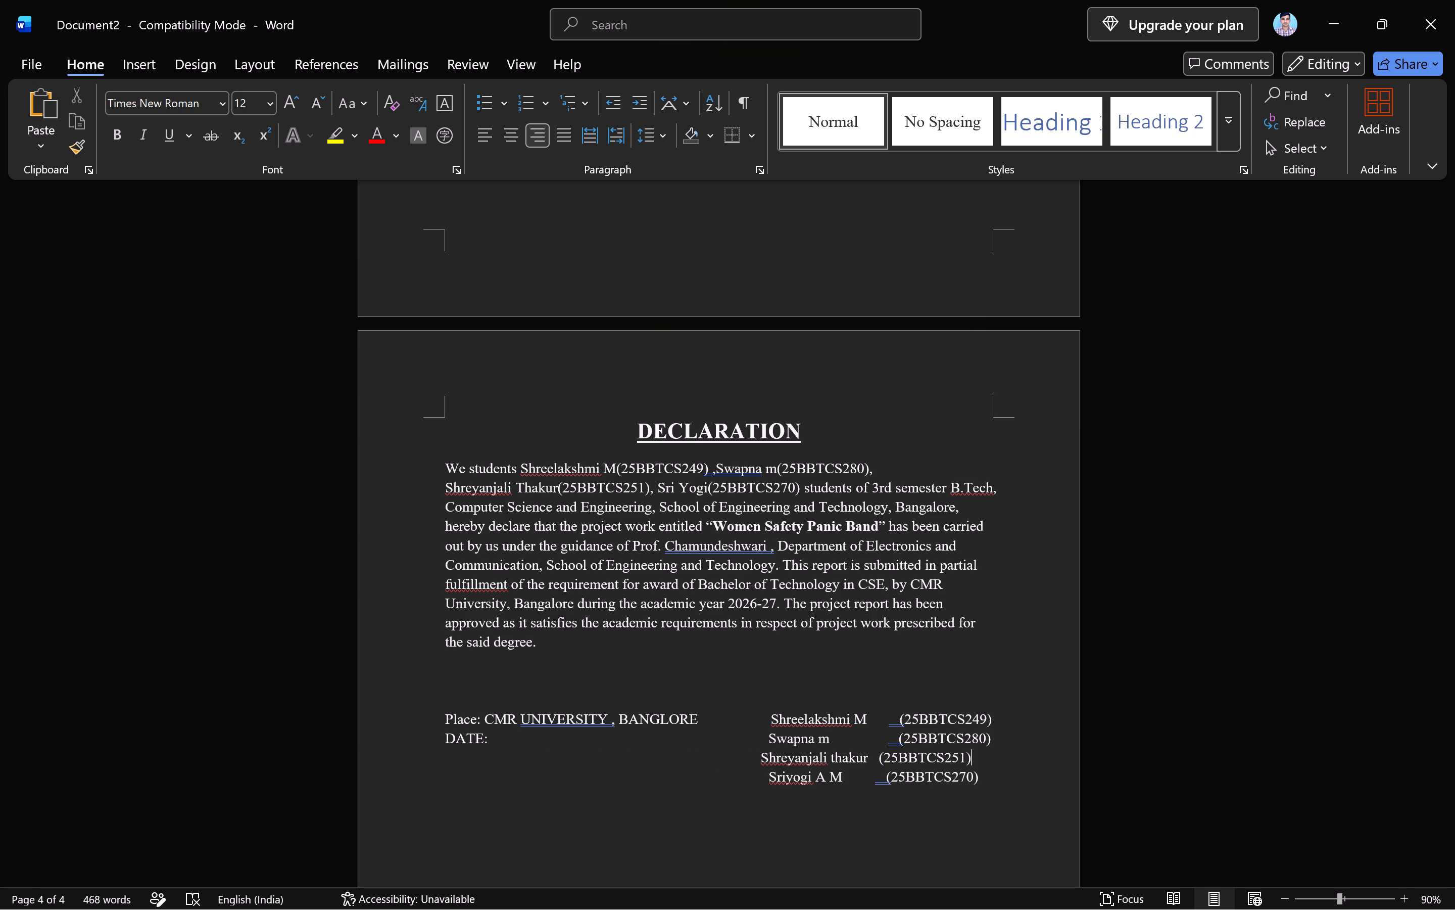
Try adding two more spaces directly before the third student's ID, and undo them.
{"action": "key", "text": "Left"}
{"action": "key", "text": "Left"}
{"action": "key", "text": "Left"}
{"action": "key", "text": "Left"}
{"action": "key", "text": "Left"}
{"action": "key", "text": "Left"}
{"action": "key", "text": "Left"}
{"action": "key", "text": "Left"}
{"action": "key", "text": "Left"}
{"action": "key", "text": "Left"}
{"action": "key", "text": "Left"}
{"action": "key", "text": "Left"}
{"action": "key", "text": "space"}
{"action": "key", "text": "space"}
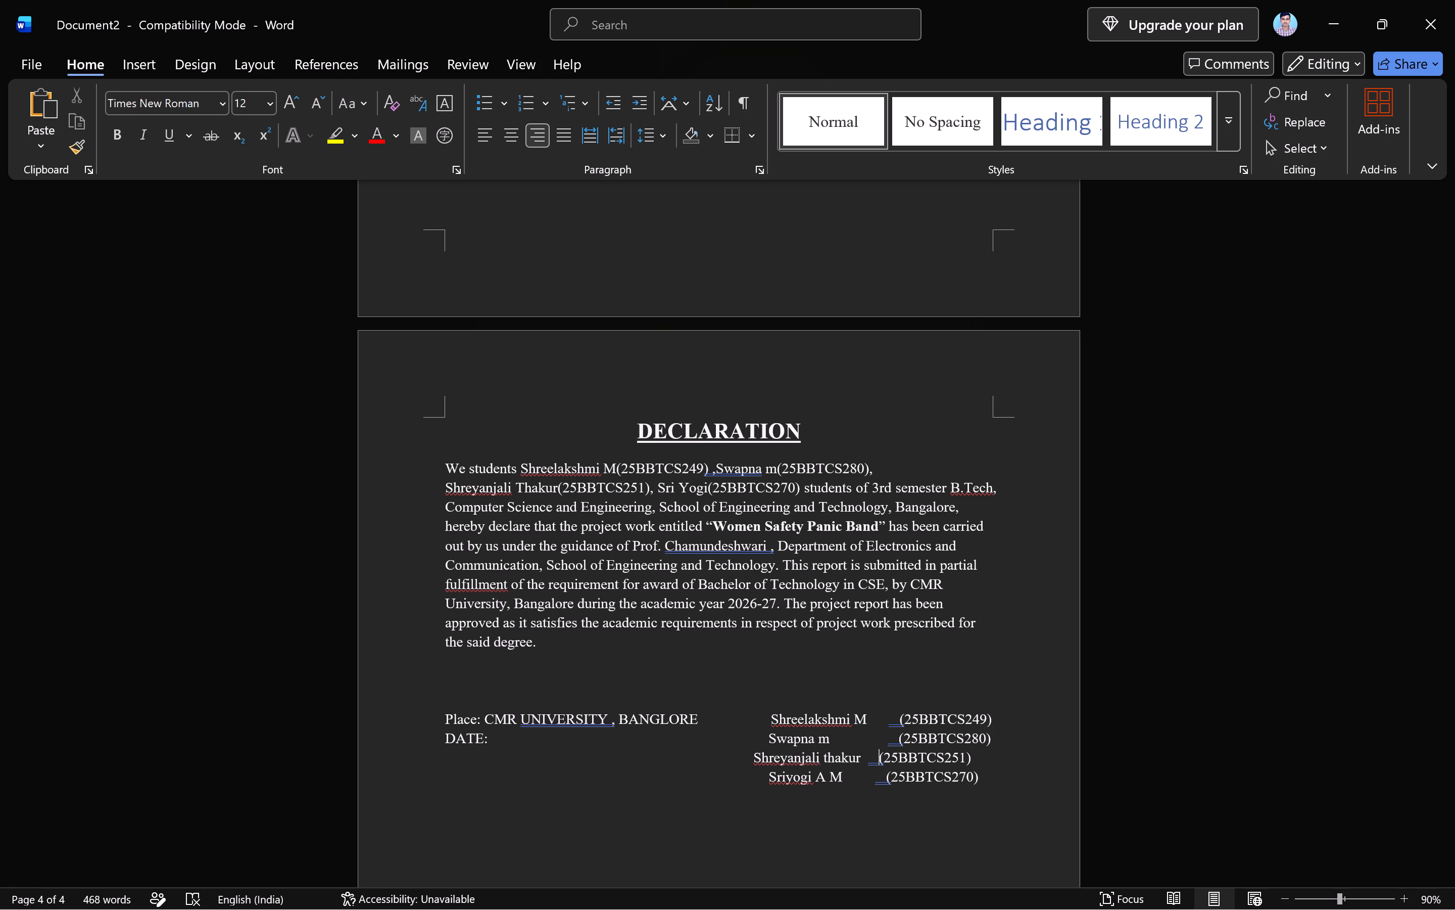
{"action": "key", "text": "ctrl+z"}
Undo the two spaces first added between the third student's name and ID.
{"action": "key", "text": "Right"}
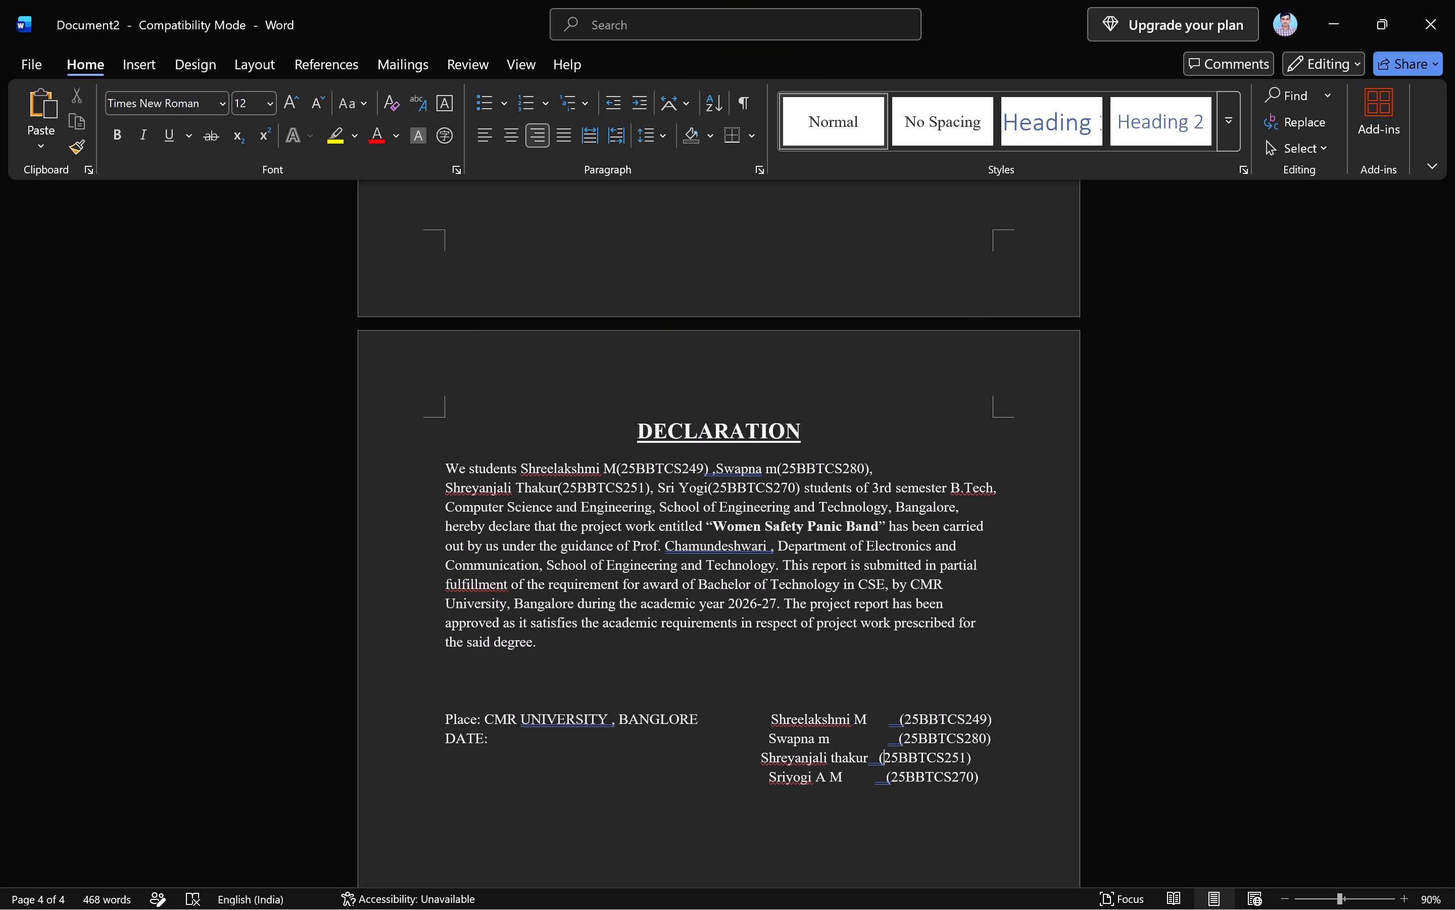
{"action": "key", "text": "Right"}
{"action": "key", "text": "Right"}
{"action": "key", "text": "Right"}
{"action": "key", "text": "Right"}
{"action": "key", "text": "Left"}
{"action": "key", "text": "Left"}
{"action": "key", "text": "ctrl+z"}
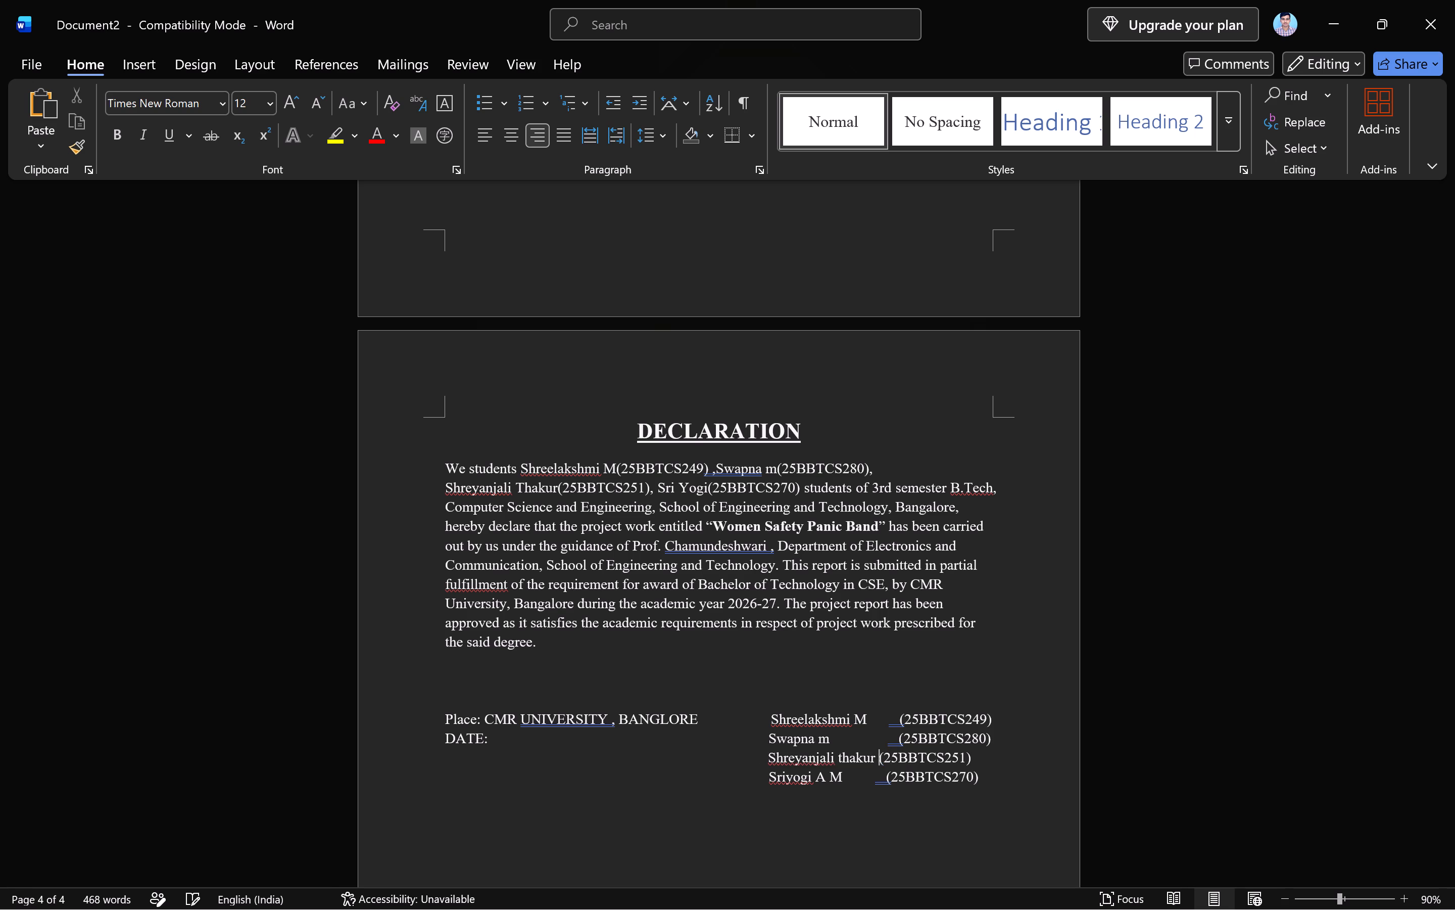
Delete the opening bracket at the start of the third student's ID.
{"action": "key", "text": "Delete"}
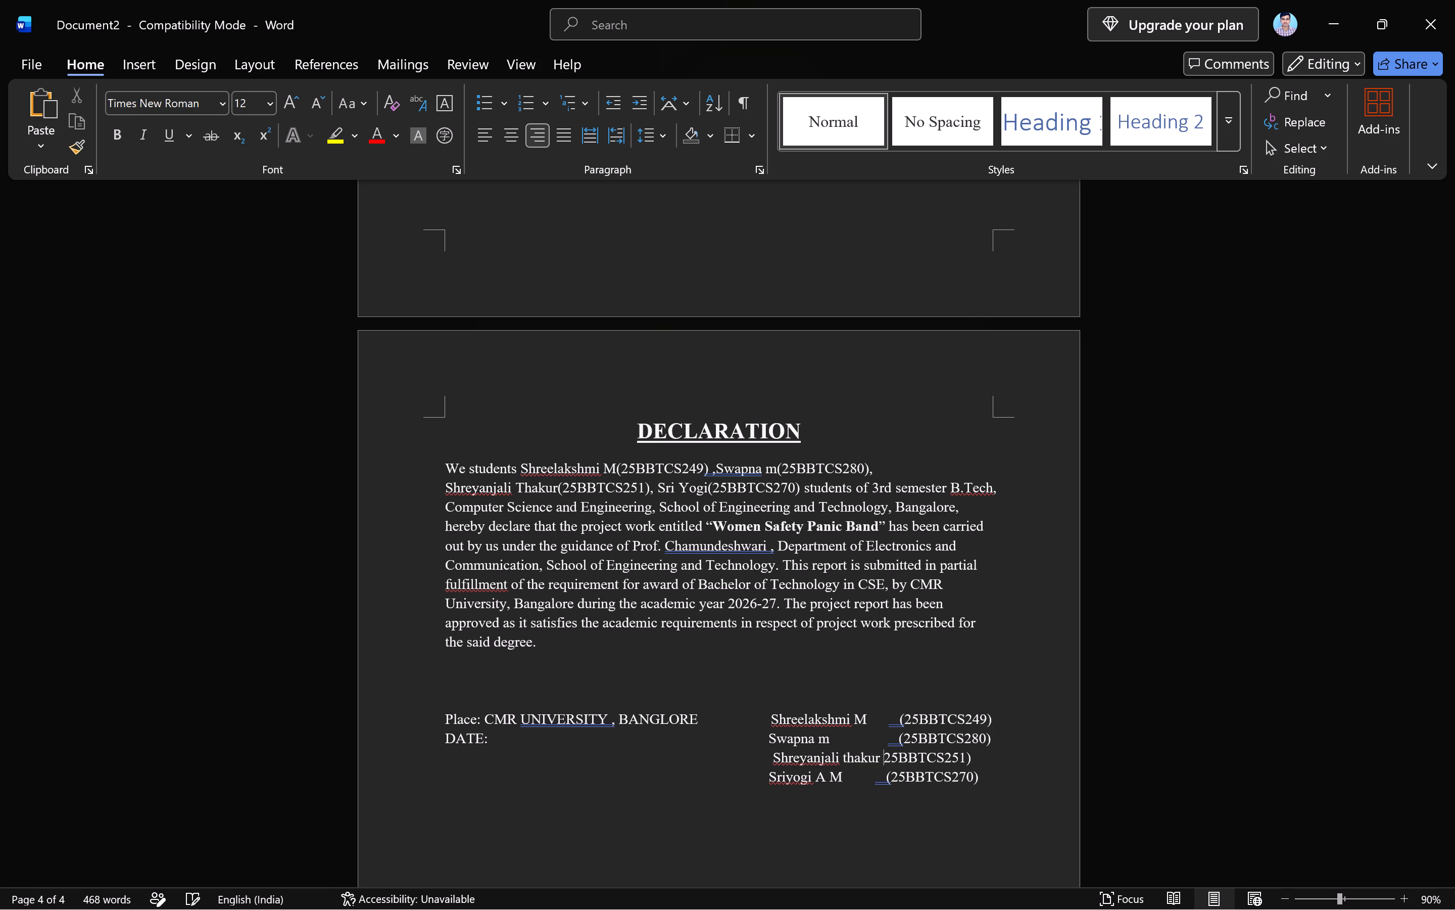
Insert six spaces before the third student's name at the start of the line.
{"action": "key", "text": "Left"}
{"action": "key", "text": "Left"}
{"action": "key", "text": "Left"}
{"action": "key", "text": "Left"}
{"action": "key", "text": "Left"}
{"action": "key", "text": "Left"}
{"action": "key", "text": "Left"}
{"action": "key", "text": "Left"}
{"action": "key", "text": "Left"}
{"action": "key", "text": "Left"}
{"action": "key", "text": "Left"}
{"action": "key", "text": "Left"}
{"action": "key", "text": "Left"}
{"action": "key", "text": "Left"}
{"action": "key", "text": "Left"}
{"action": "key", "text": "Left"}
{"action": "key", "text": "Left"}
{"action": "key", "text": "Left"}
{"action": "key", "text": "Left"}
{"action": "key", "text": "Left"}
{"action": "key", "text": "Right"}
{"action": "key", "text": "space"}
{"action": "key", "text": "space"}
{"action": "key", "text": "space"}
{"action": "key", "text": "space"}
{"action": "key", "text": "space"}
{"action": "key", "text": "space"}
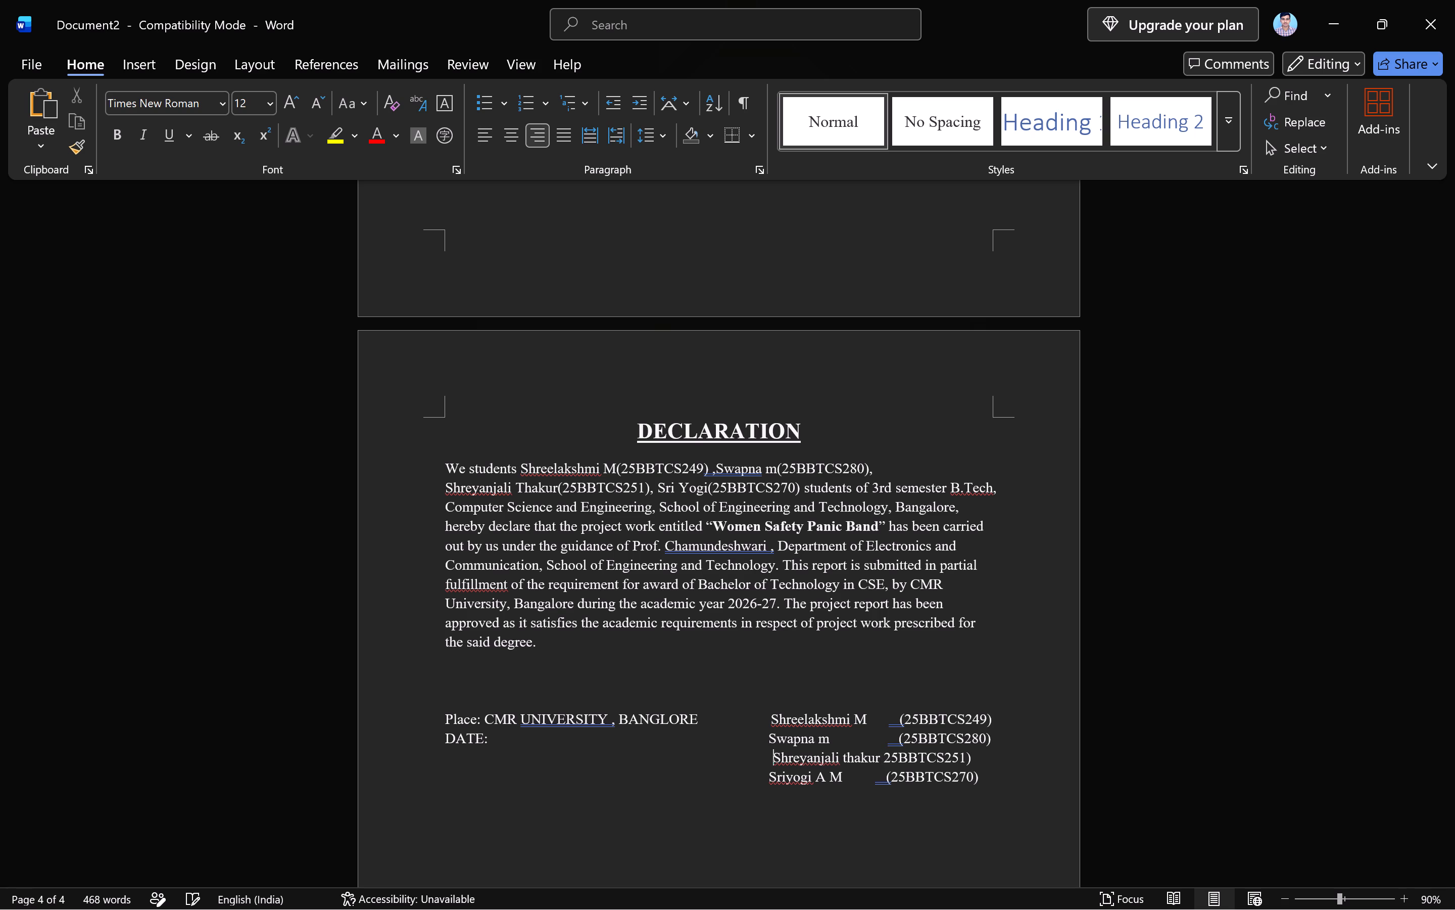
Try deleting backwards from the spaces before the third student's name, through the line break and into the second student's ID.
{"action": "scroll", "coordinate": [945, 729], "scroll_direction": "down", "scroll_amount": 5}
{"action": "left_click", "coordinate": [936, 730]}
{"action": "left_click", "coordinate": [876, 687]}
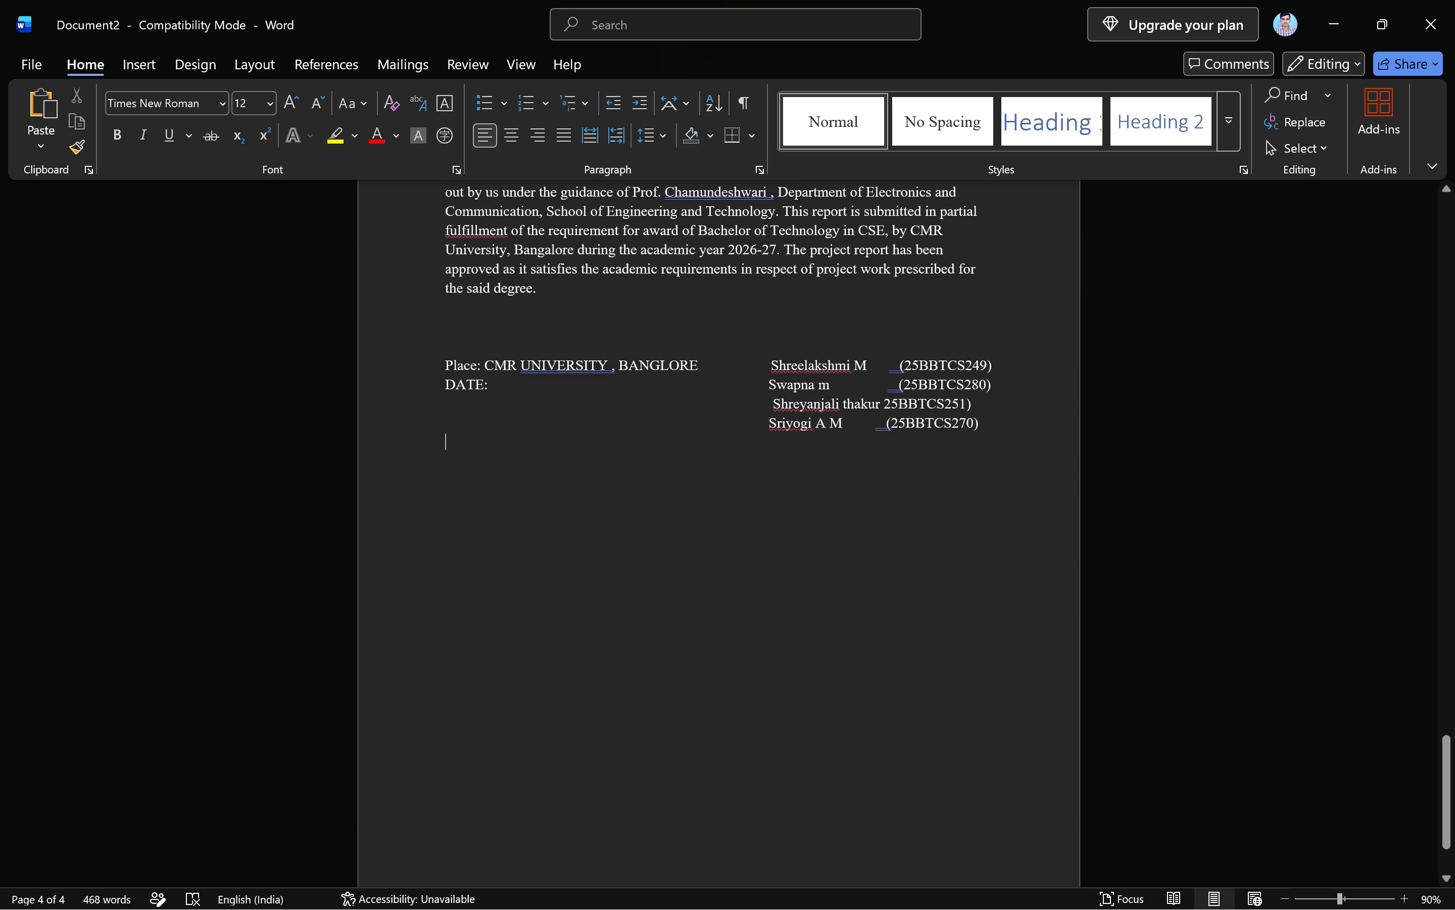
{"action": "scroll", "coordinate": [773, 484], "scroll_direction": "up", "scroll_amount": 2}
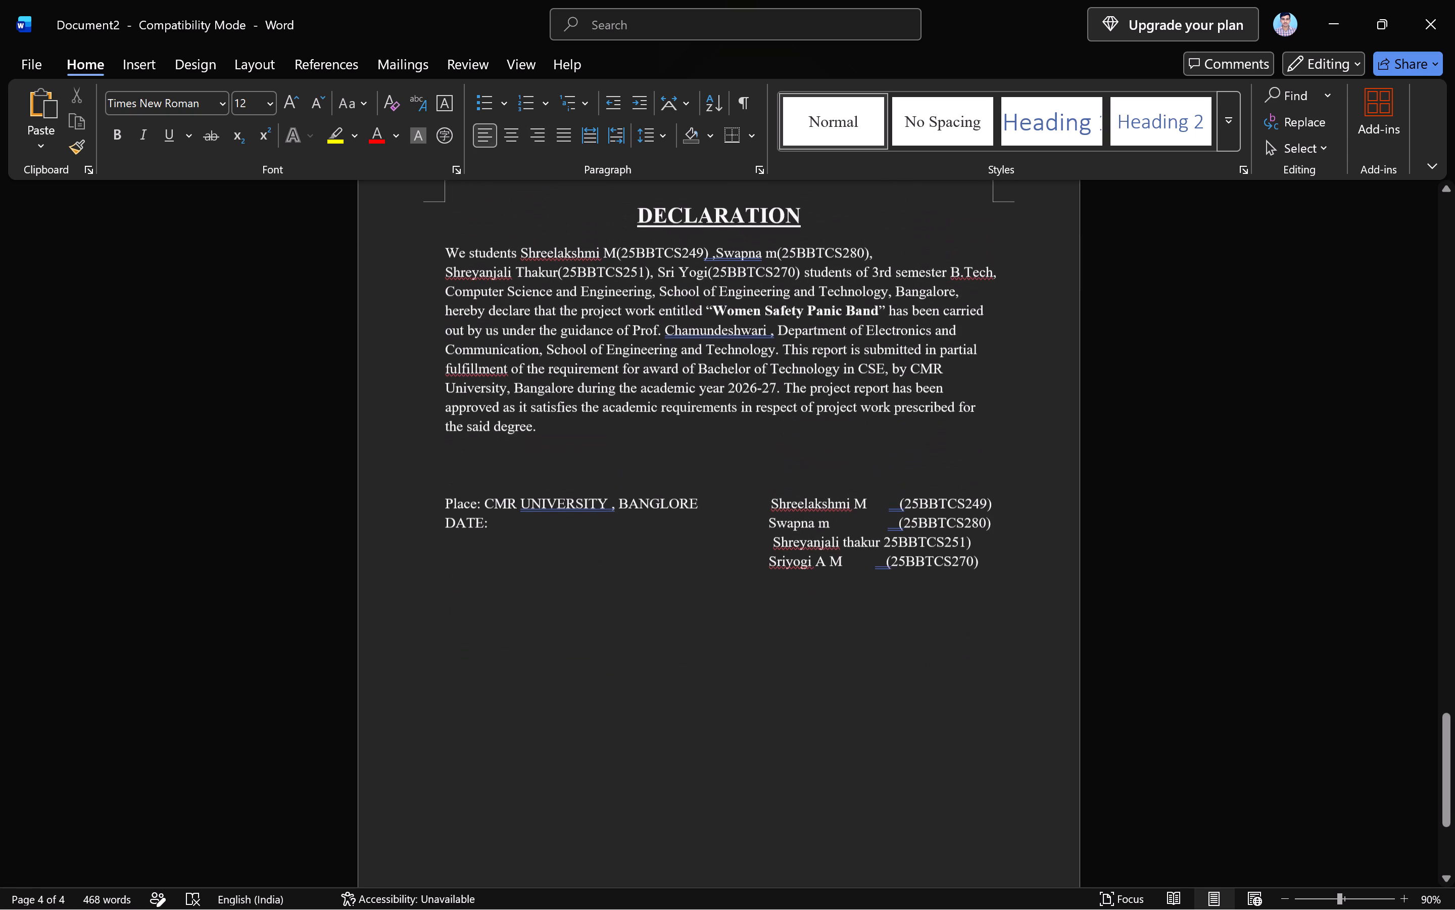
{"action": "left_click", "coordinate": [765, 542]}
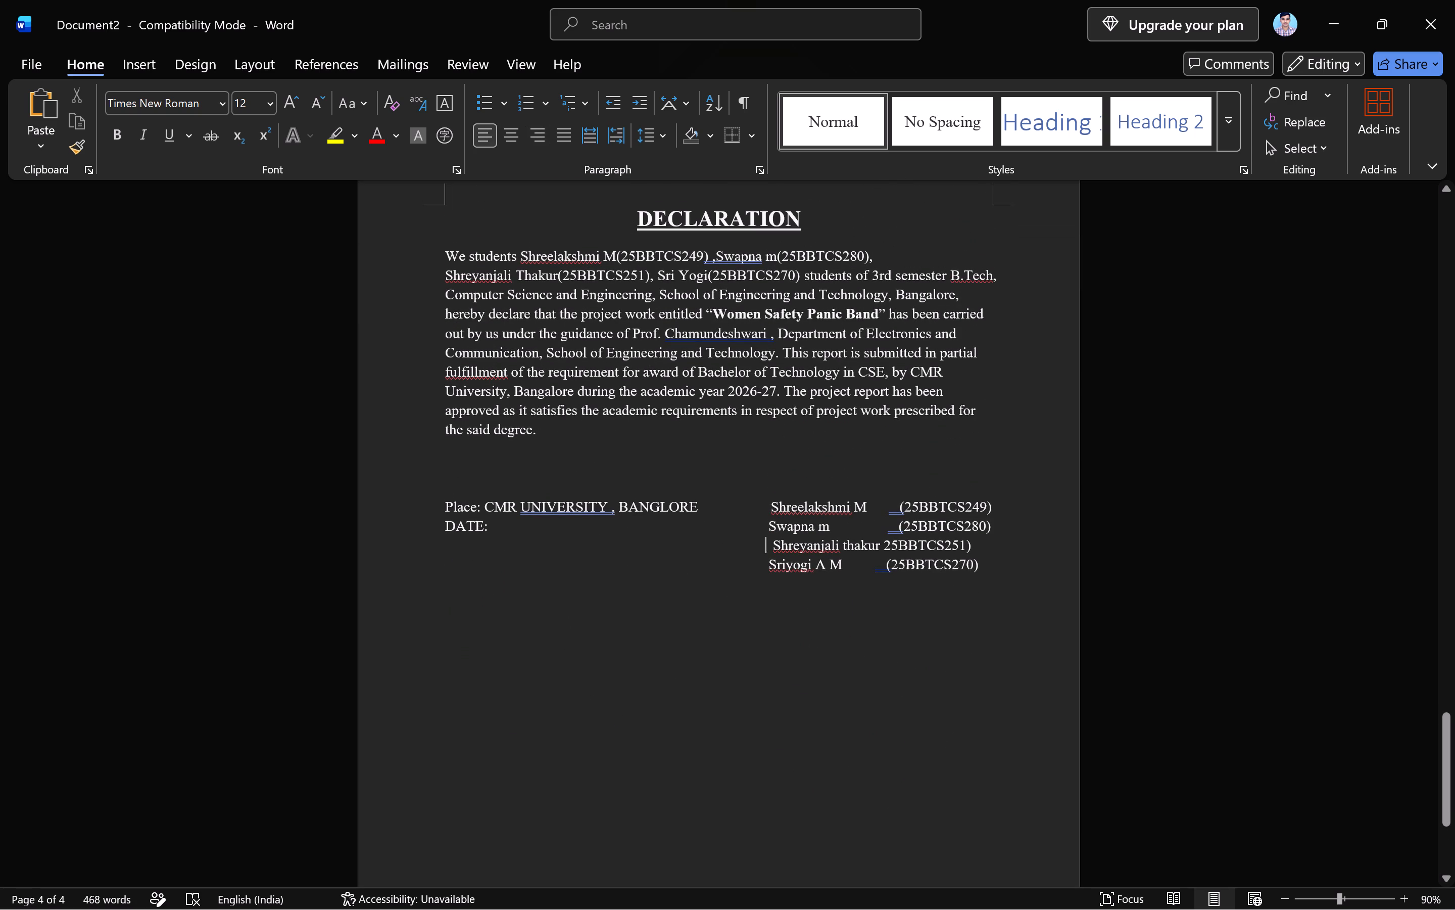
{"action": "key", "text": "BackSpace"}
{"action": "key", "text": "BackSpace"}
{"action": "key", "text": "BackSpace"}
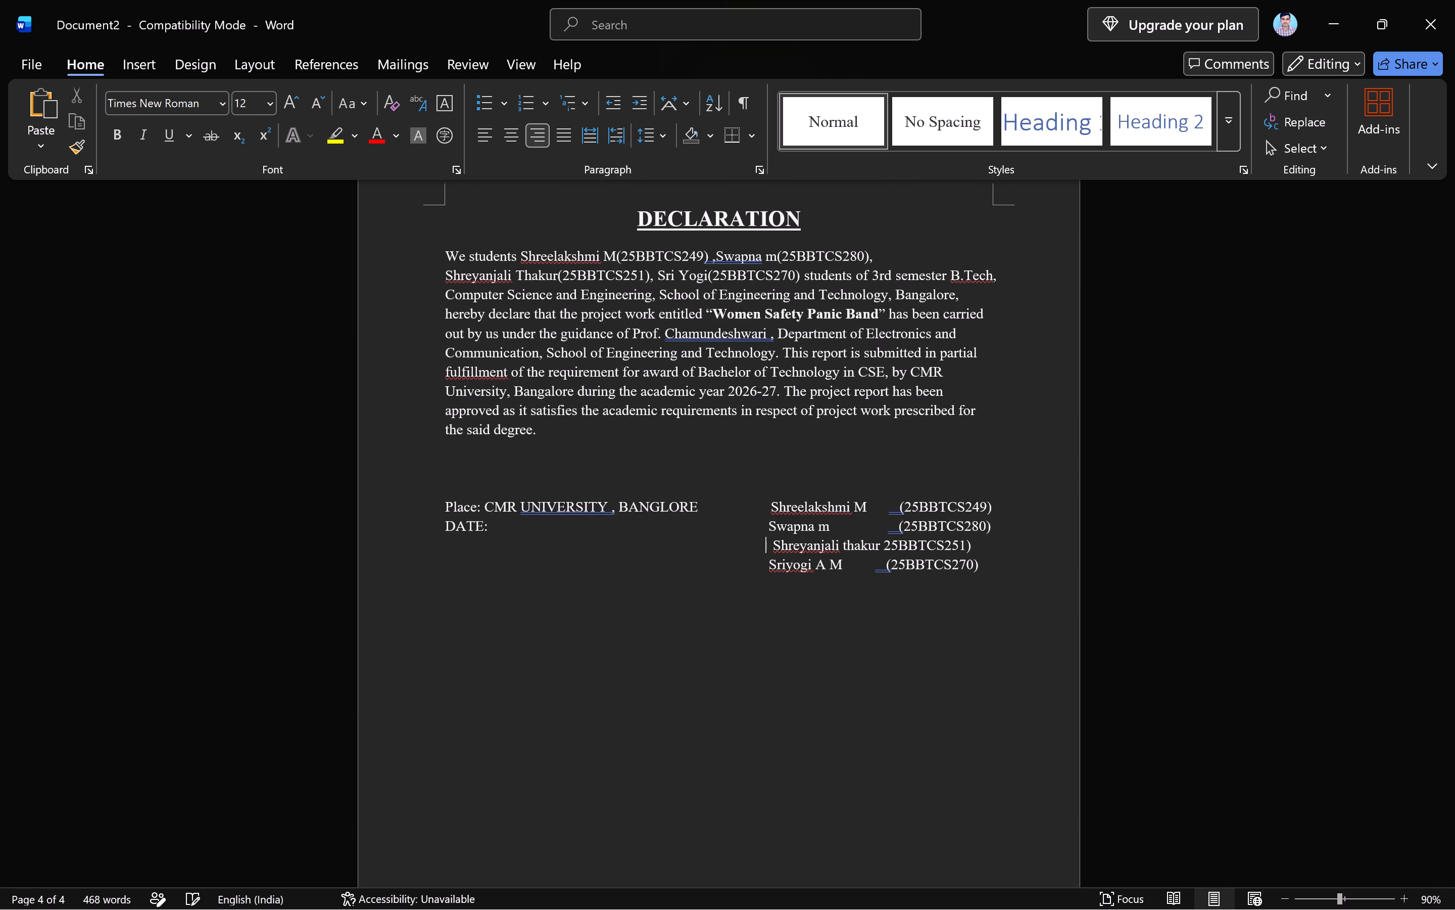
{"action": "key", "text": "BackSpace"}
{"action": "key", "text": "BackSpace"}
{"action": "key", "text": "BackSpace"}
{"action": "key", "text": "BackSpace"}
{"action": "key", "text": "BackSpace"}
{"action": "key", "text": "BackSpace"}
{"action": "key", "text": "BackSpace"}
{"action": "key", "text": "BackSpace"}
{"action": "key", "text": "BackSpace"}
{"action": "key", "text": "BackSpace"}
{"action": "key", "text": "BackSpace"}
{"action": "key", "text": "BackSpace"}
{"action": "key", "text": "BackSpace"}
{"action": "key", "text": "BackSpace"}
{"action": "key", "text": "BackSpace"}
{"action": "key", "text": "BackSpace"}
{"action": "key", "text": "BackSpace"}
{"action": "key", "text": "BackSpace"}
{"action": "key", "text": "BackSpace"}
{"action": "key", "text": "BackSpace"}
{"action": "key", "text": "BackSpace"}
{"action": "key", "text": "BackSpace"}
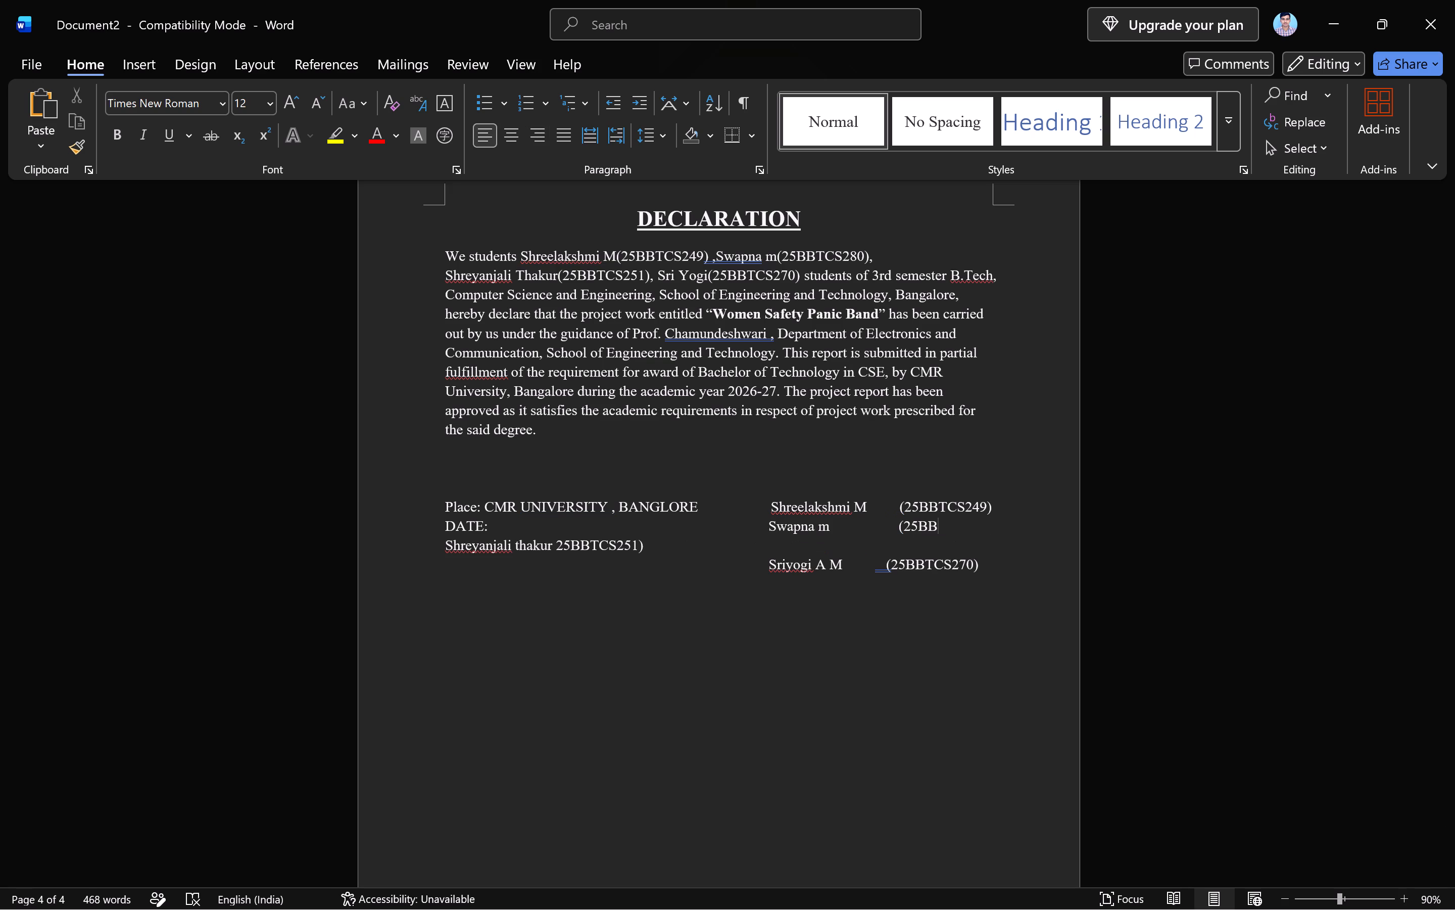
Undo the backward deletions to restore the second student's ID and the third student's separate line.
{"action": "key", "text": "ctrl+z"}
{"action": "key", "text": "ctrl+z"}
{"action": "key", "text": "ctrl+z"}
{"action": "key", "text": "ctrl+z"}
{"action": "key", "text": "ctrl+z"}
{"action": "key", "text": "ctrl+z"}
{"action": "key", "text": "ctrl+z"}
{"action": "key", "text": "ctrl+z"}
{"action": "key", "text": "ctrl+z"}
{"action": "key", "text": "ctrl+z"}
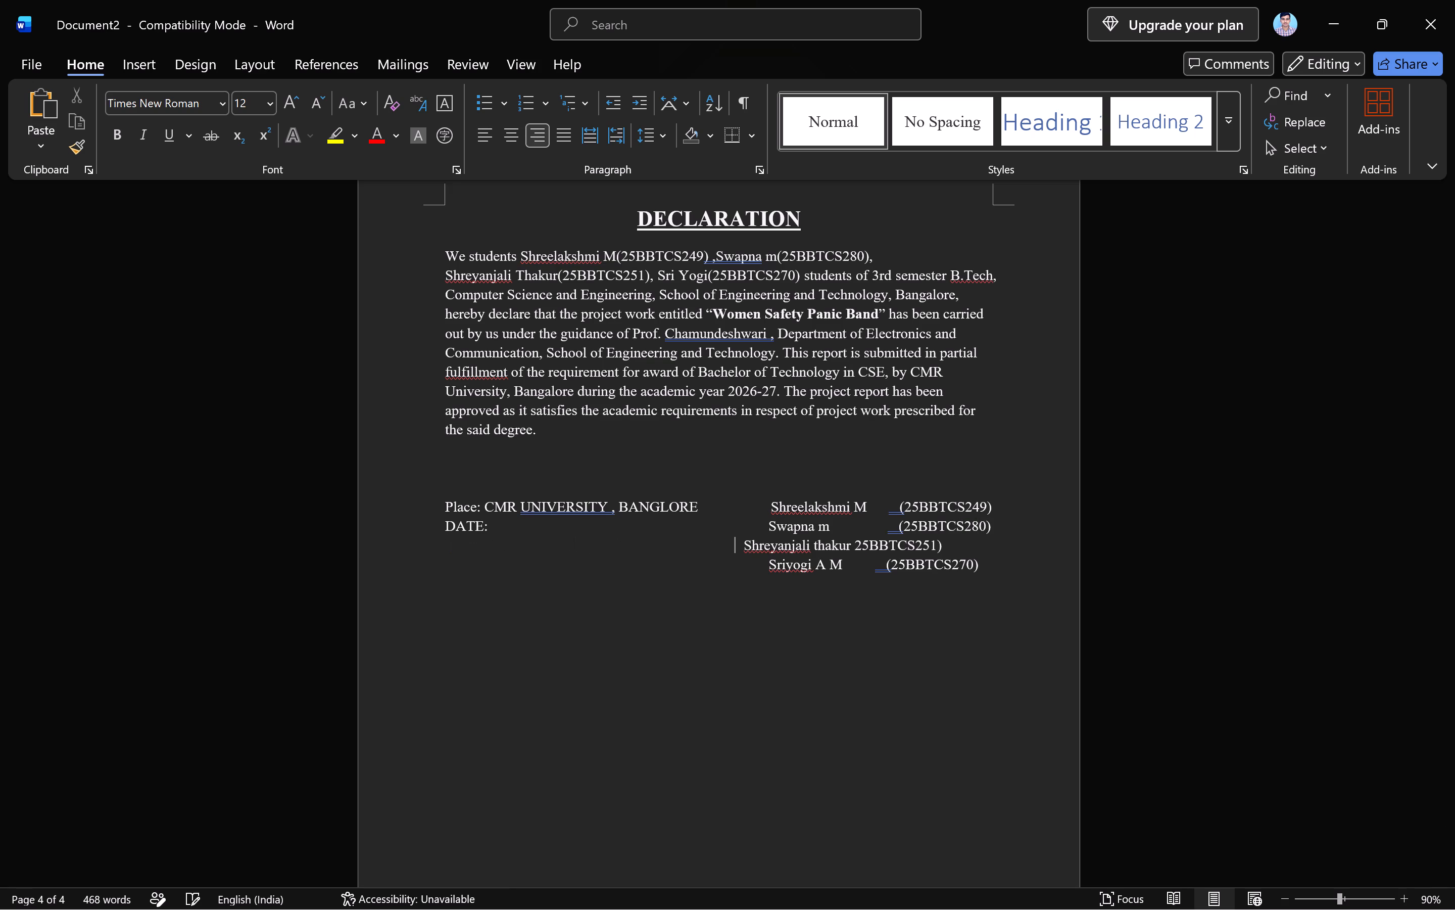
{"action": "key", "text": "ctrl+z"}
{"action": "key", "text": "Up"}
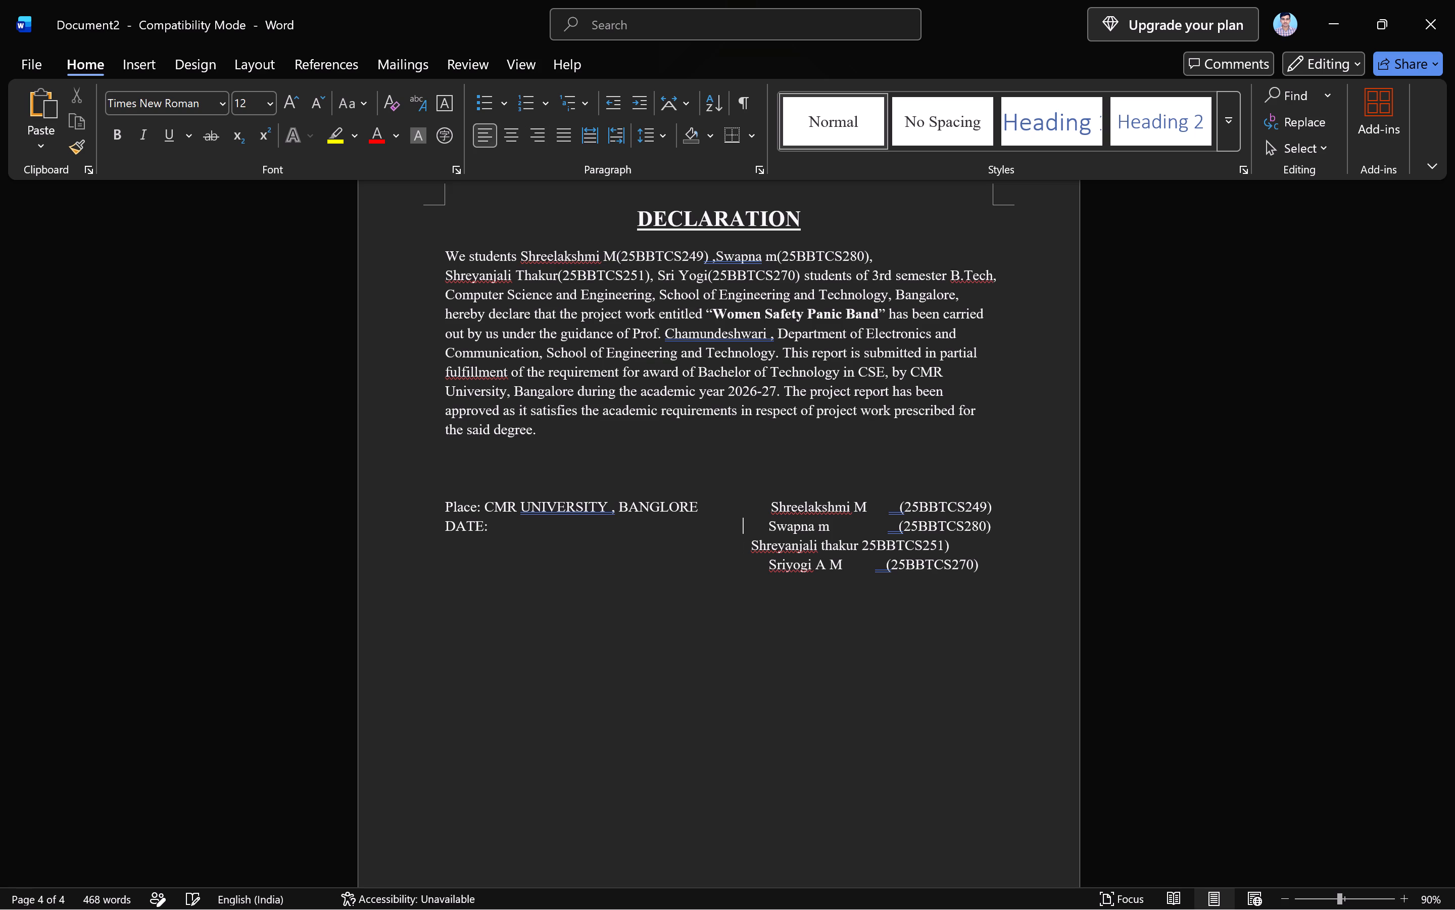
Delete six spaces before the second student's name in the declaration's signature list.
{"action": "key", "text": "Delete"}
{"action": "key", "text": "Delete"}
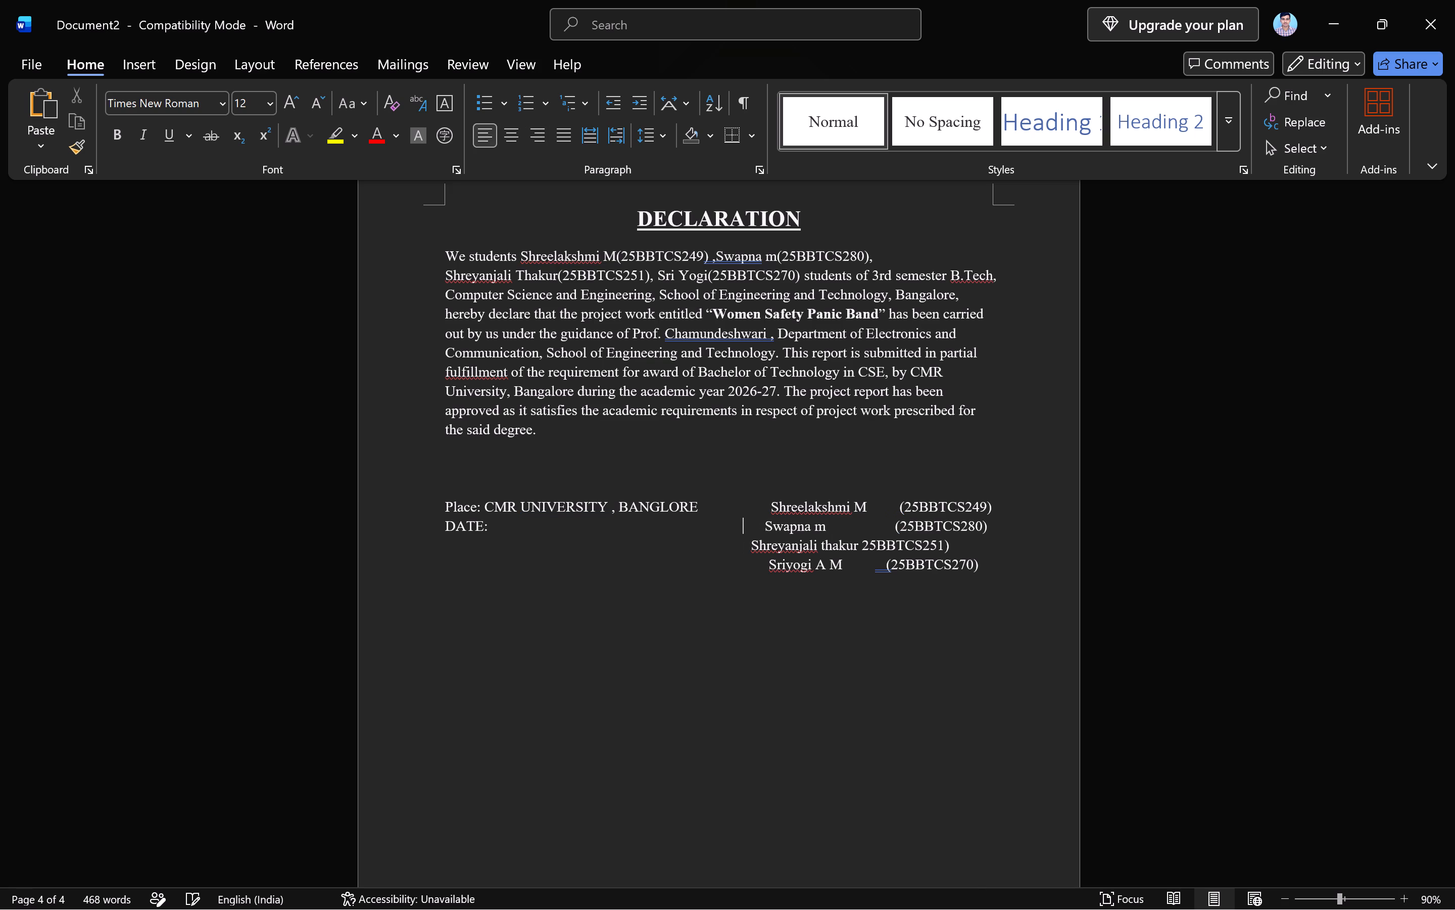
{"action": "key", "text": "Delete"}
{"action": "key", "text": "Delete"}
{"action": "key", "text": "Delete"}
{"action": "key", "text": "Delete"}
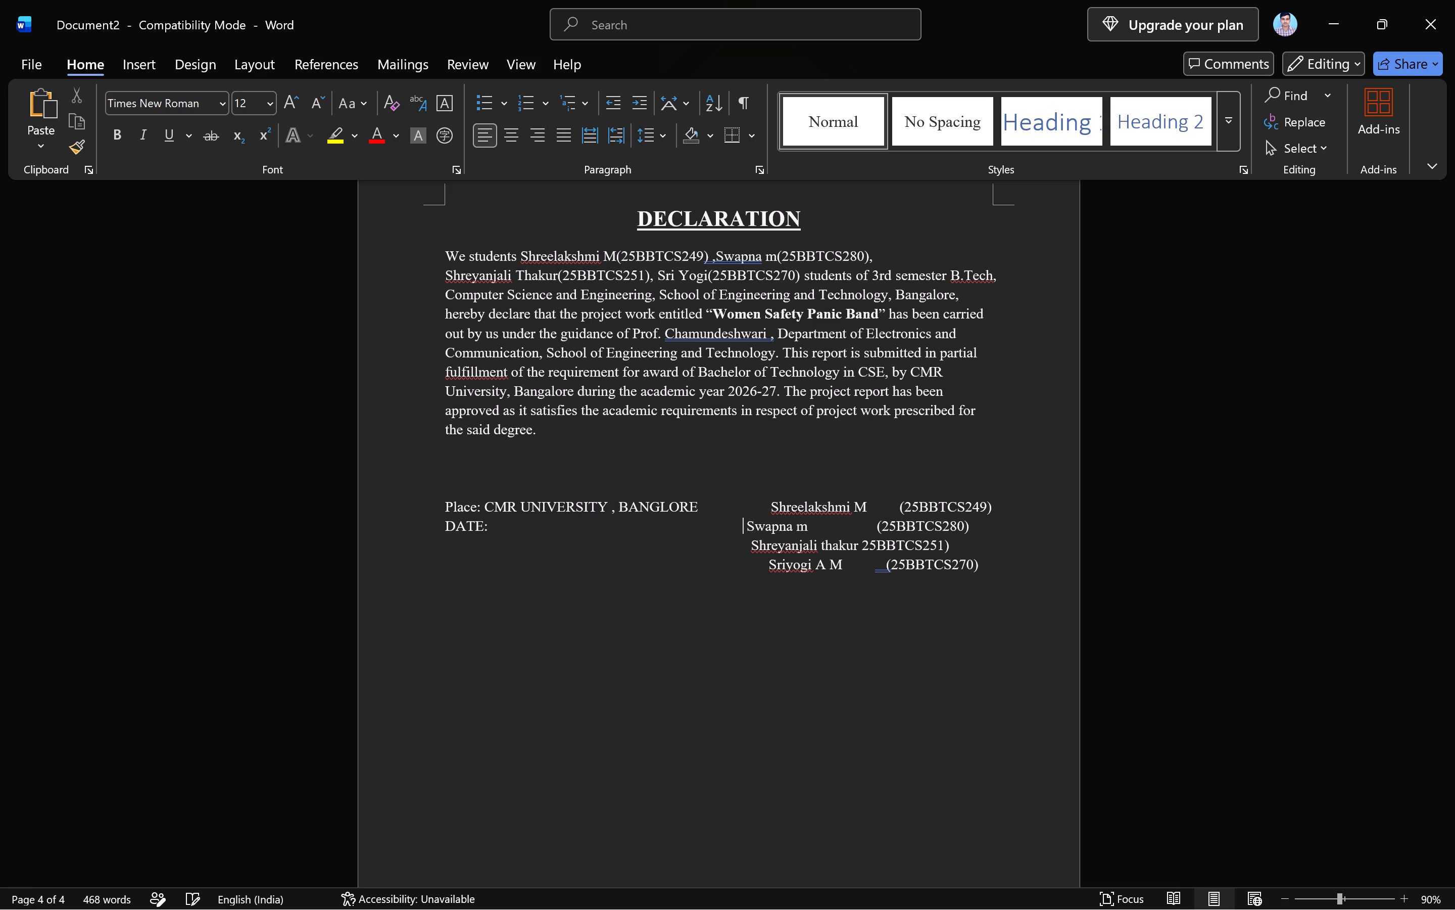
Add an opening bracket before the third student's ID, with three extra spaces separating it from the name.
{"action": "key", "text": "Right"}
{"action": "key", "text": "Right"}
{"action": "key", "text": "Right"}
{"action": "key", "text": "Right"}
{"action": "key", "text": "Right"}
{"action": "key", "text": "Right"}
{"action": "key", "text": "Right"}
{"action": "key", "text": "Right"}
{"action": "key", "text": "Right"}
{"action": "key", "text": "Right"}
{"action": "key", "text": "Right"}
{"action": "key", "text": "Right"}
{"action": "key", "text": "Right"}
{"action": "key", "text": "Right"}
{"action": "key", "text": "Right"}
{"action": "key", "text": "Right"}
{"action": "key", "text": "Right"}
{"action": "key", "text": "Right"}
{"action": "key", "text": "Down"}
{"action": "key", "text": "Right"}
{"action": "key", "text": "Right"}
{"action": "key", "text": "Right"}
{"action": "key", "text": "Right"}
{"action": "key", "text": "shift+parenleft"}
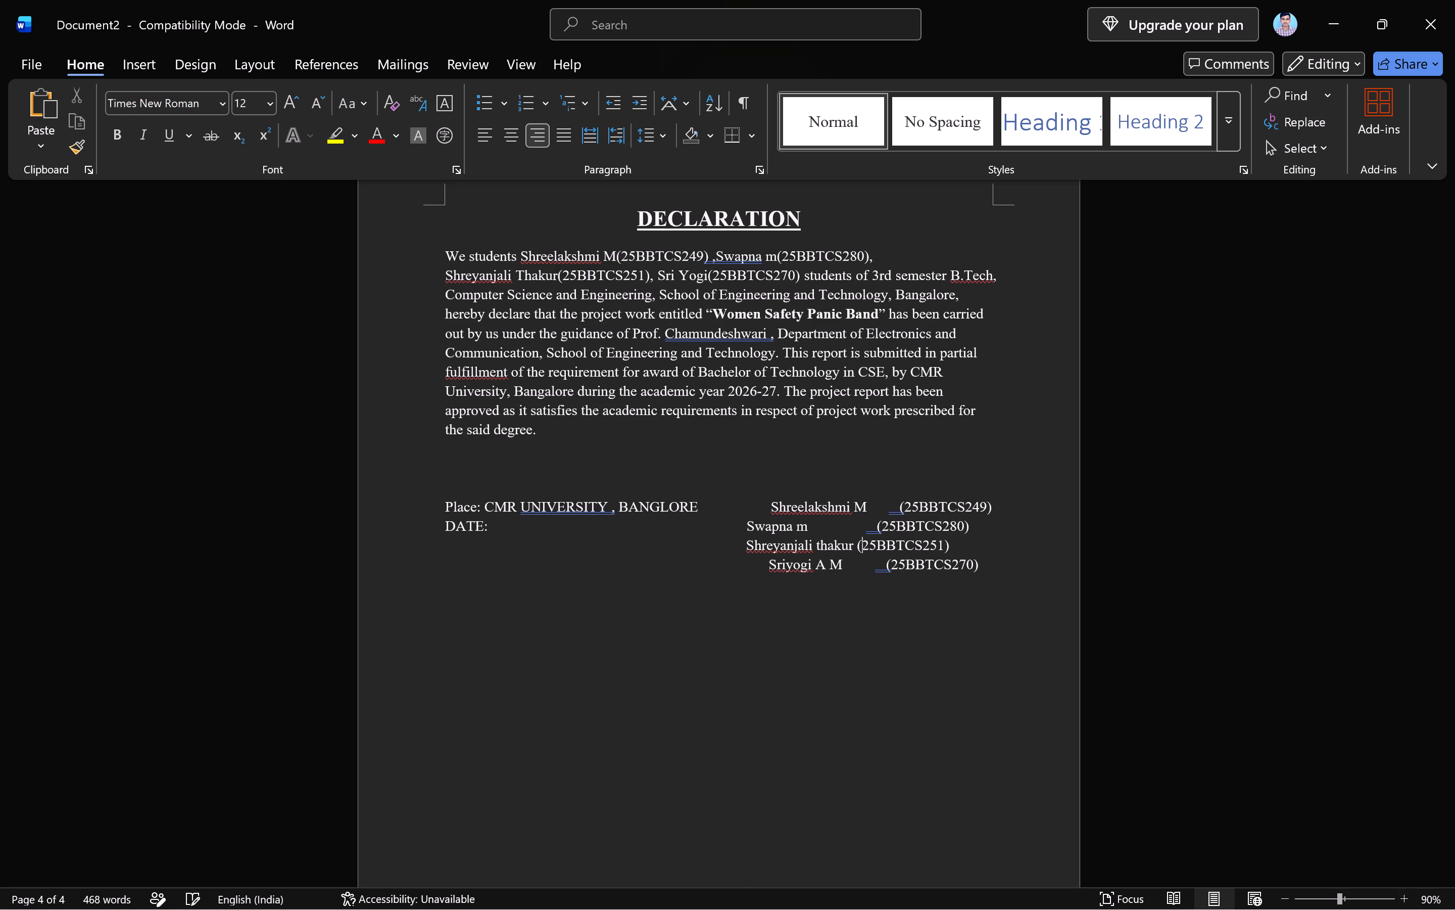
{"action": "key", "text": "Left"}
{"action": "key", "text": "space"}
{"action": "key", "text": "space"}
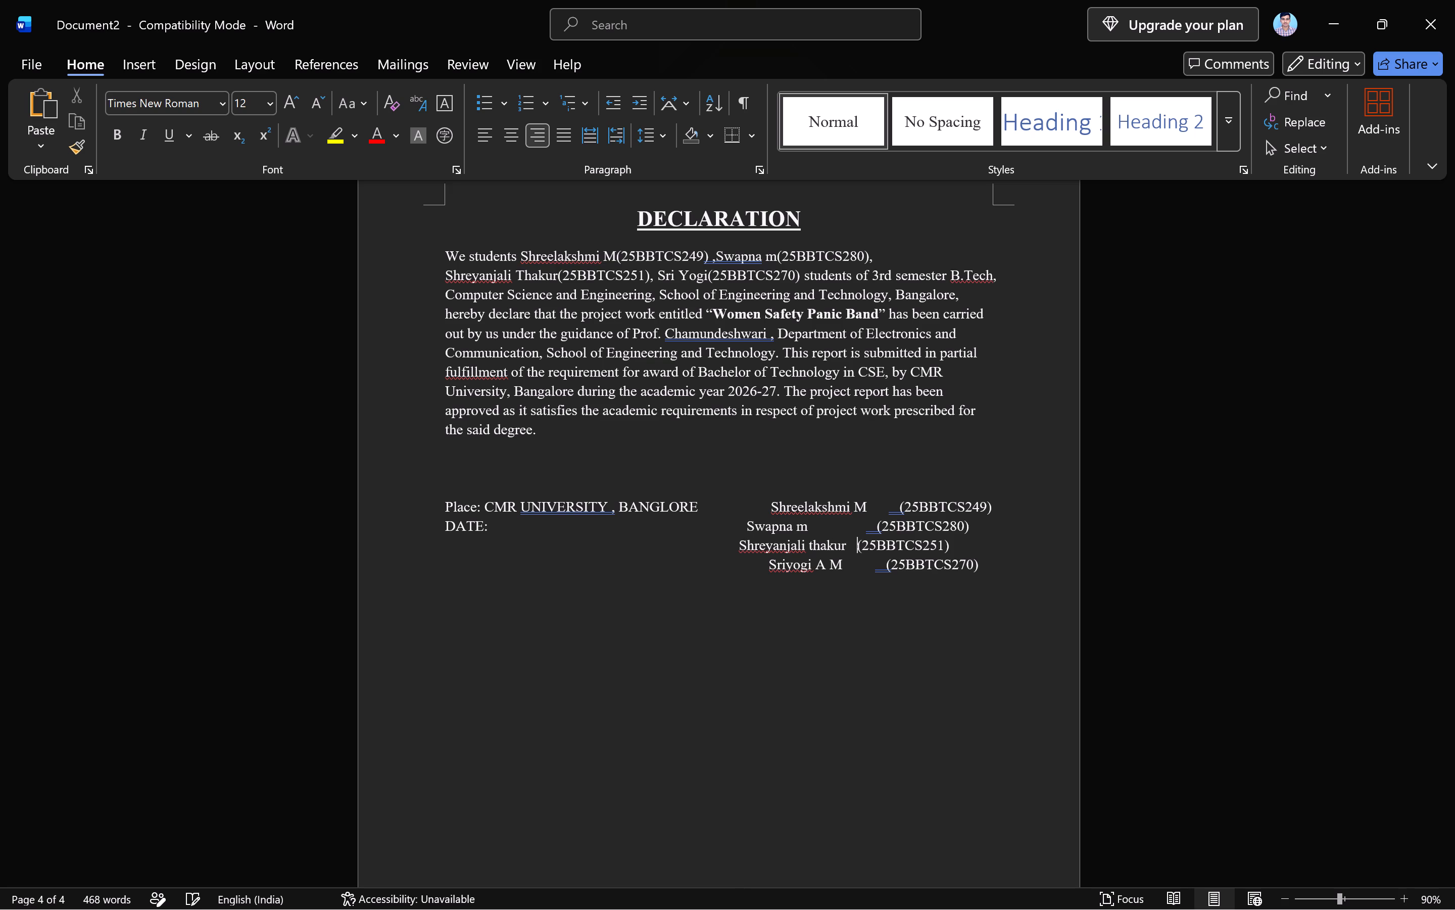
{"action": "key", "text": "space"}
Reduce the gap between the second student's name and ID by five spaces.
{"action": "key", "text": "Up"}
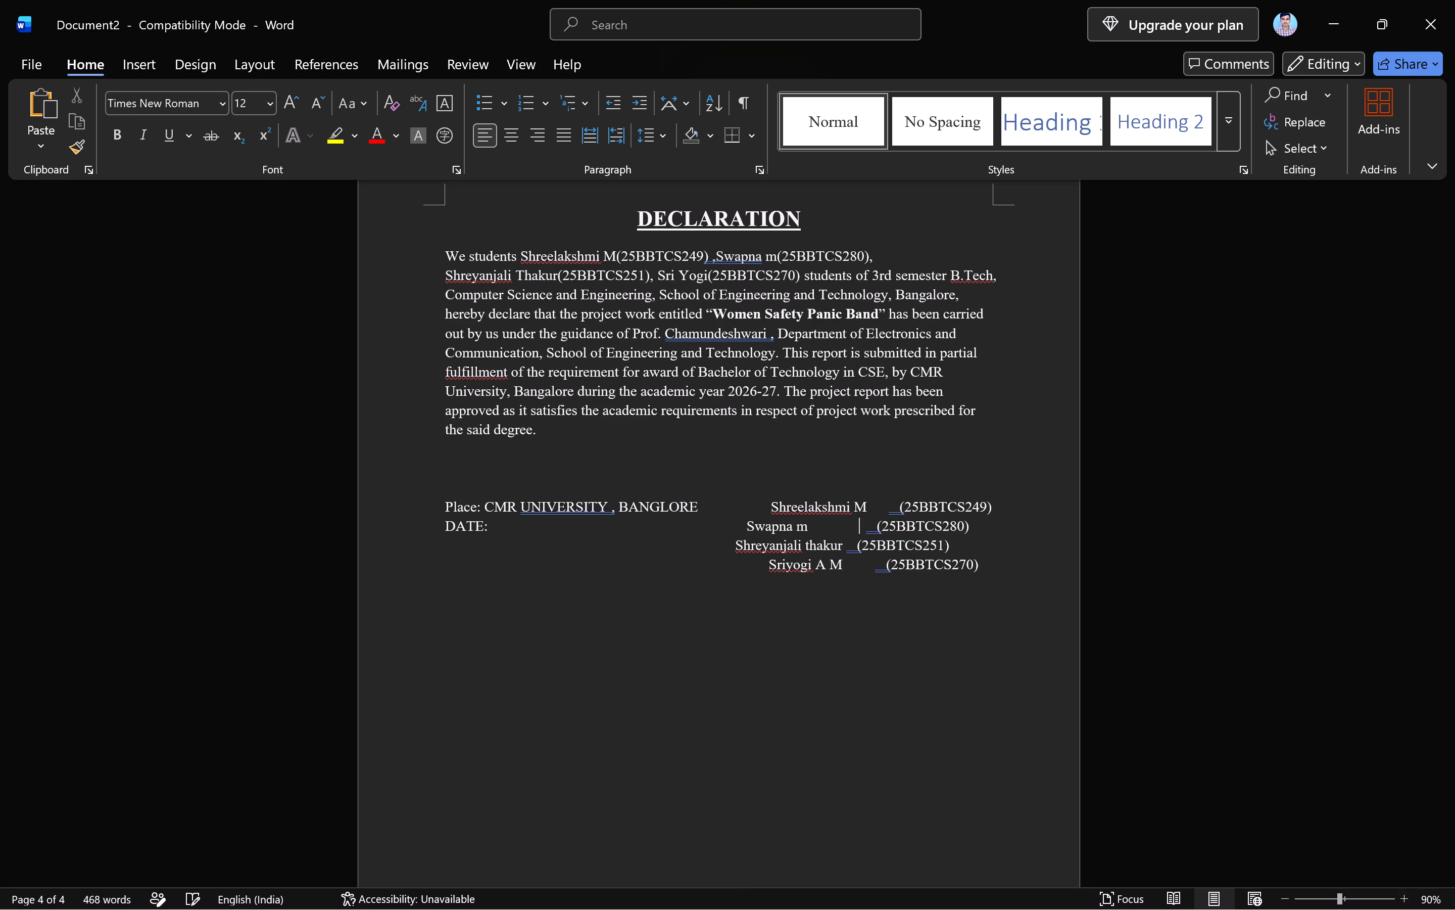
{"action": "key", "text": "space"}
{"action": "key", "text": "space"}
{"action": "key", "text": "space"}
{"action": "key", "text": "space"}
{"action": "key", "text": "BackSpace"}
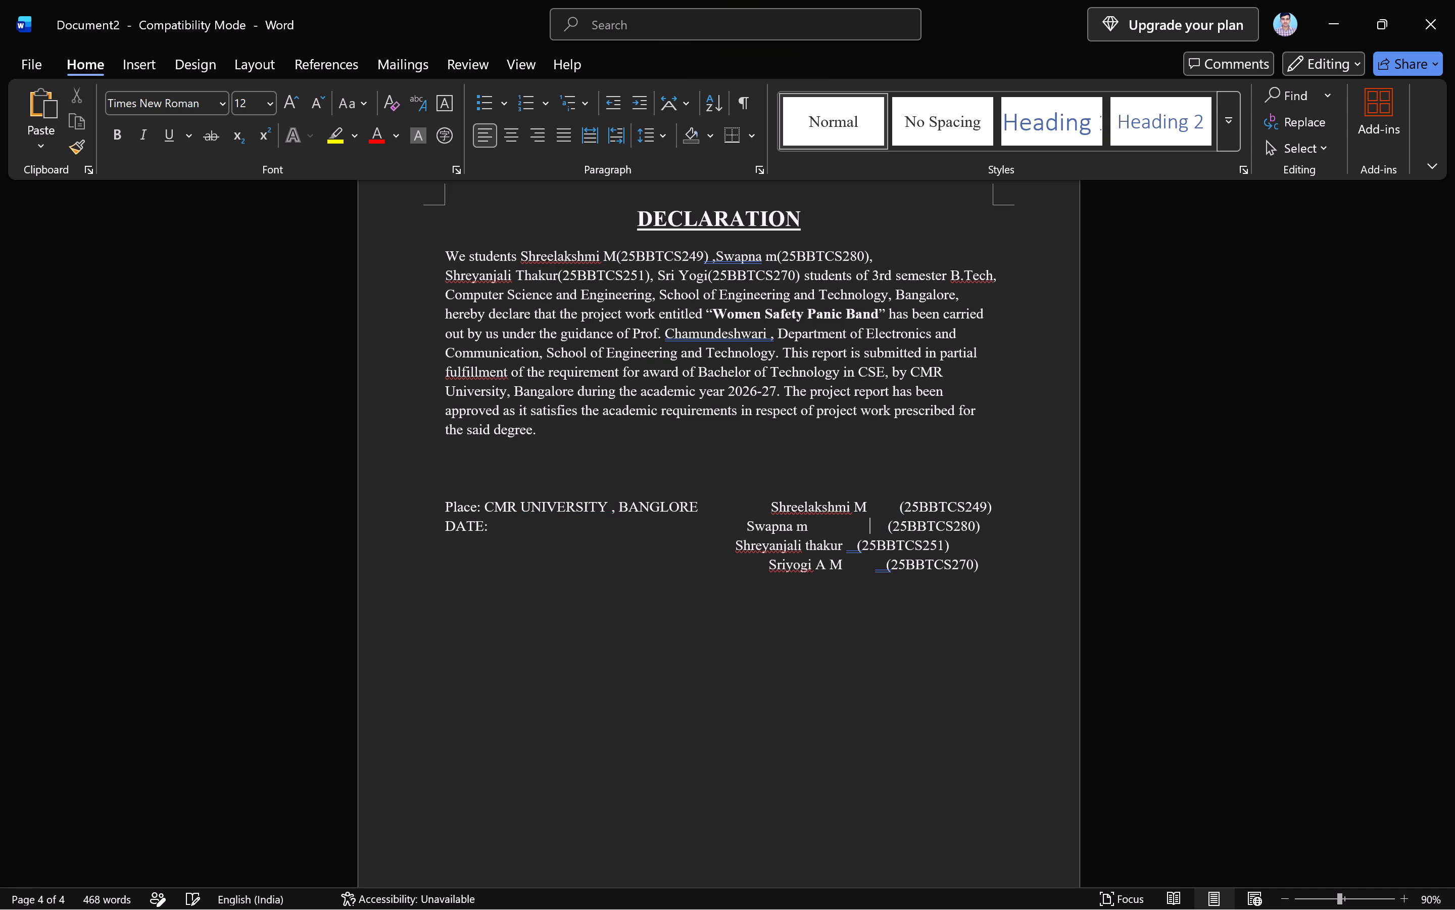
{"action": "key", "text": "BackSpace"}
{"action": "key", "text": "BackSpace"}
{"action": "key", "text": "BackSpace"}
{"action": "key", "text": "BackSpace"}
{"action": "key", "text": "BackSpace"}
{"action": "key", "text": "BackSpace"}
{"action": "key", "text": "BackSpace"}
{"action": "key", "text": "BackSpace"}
Undo the recent bracket and spacing edits in the second and third students' lines, back through the deleted spaces before the third name.
{"action": "key", "text": "Down"}
{"action": "key", "text": "Down"}
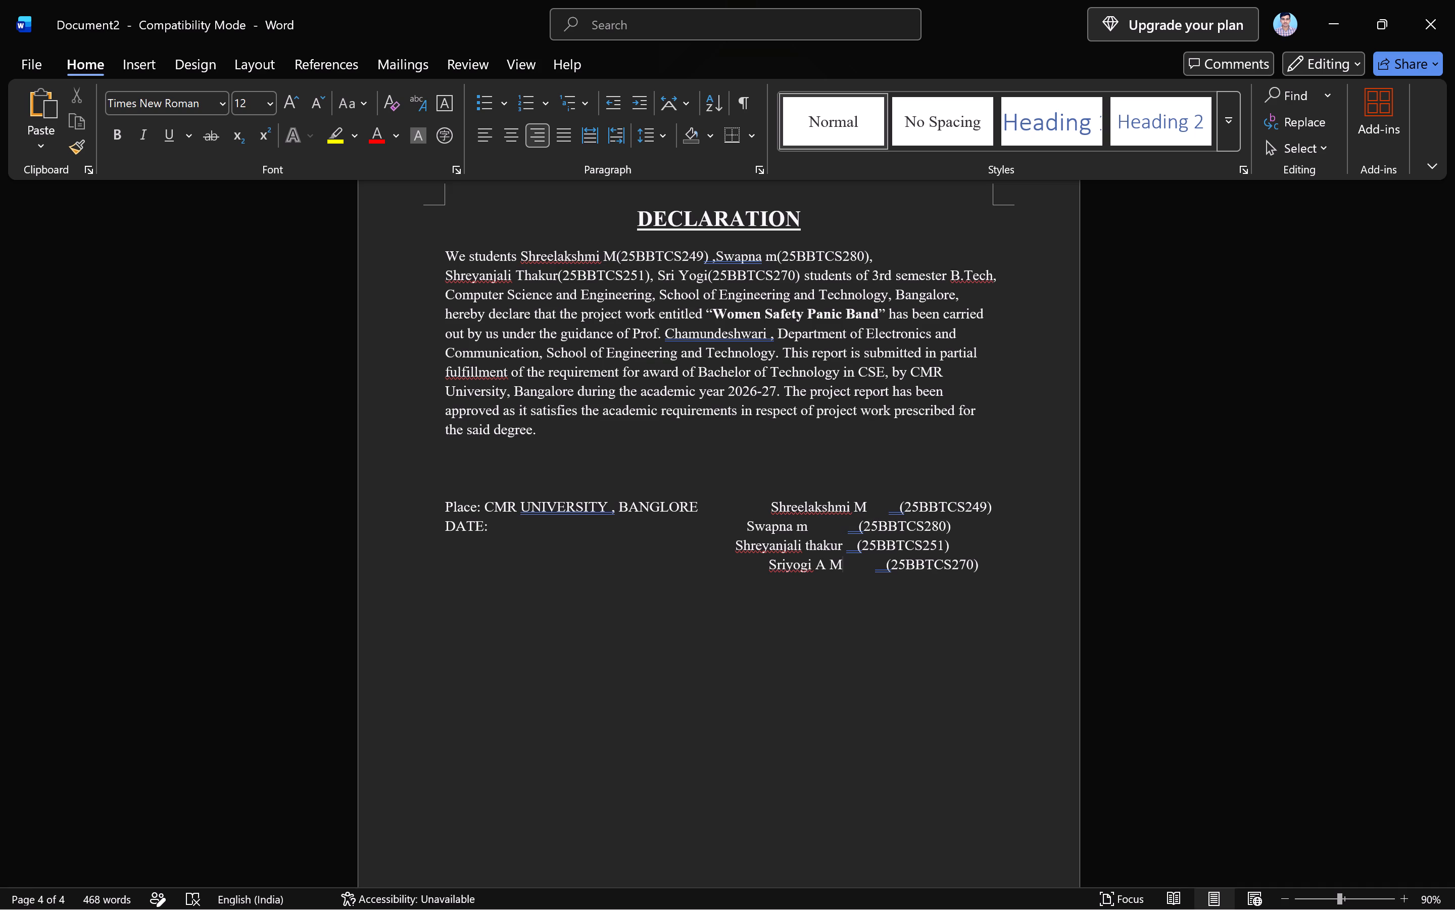
{"action": "key", "text": "ctrl+z"}
{"action": "key", "text": "ctrl+z"}
{"action": "key", "text": "ctrl+z"}
{"action": "key", "text": "ctrl+z"}
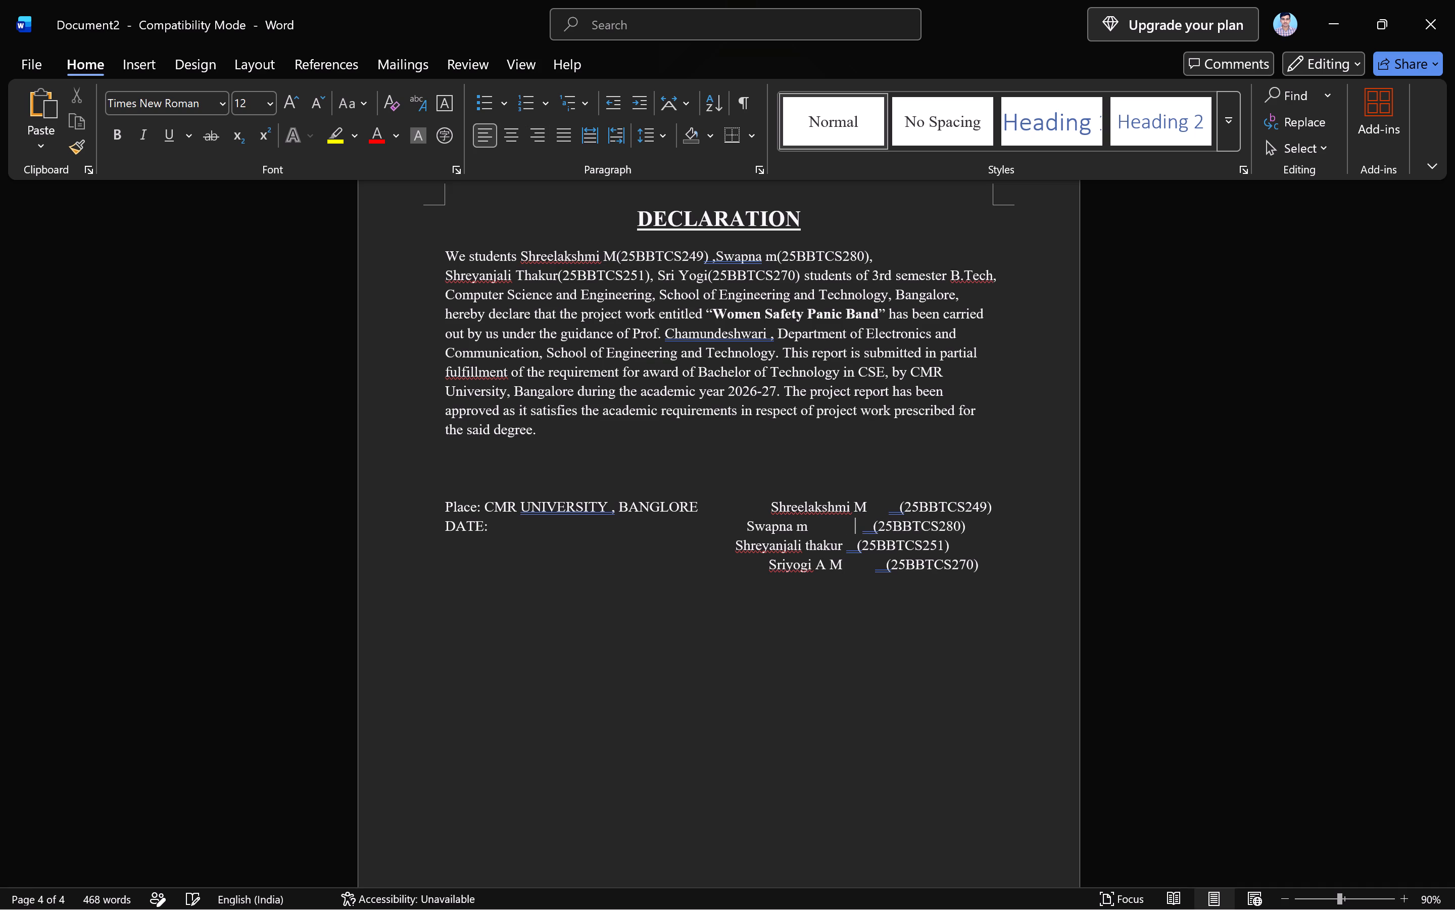
{"action": "key", "text": "ctrl+z"}
{"action": "key", "text": "ctrl+z"}
{"action": "key", "text": "ctrl+z"}
{"action": "key", "text": "ctrl+z"}
{"action": "key", "text": "ctrl+z"}
{"action": "key", "text": "ctrl+z"}
{"action": "key", "text": "ctrl+z"}
{"action": "key", "text": "ctrl+z"}
{"action": "key", "text": "ctrl+z"}
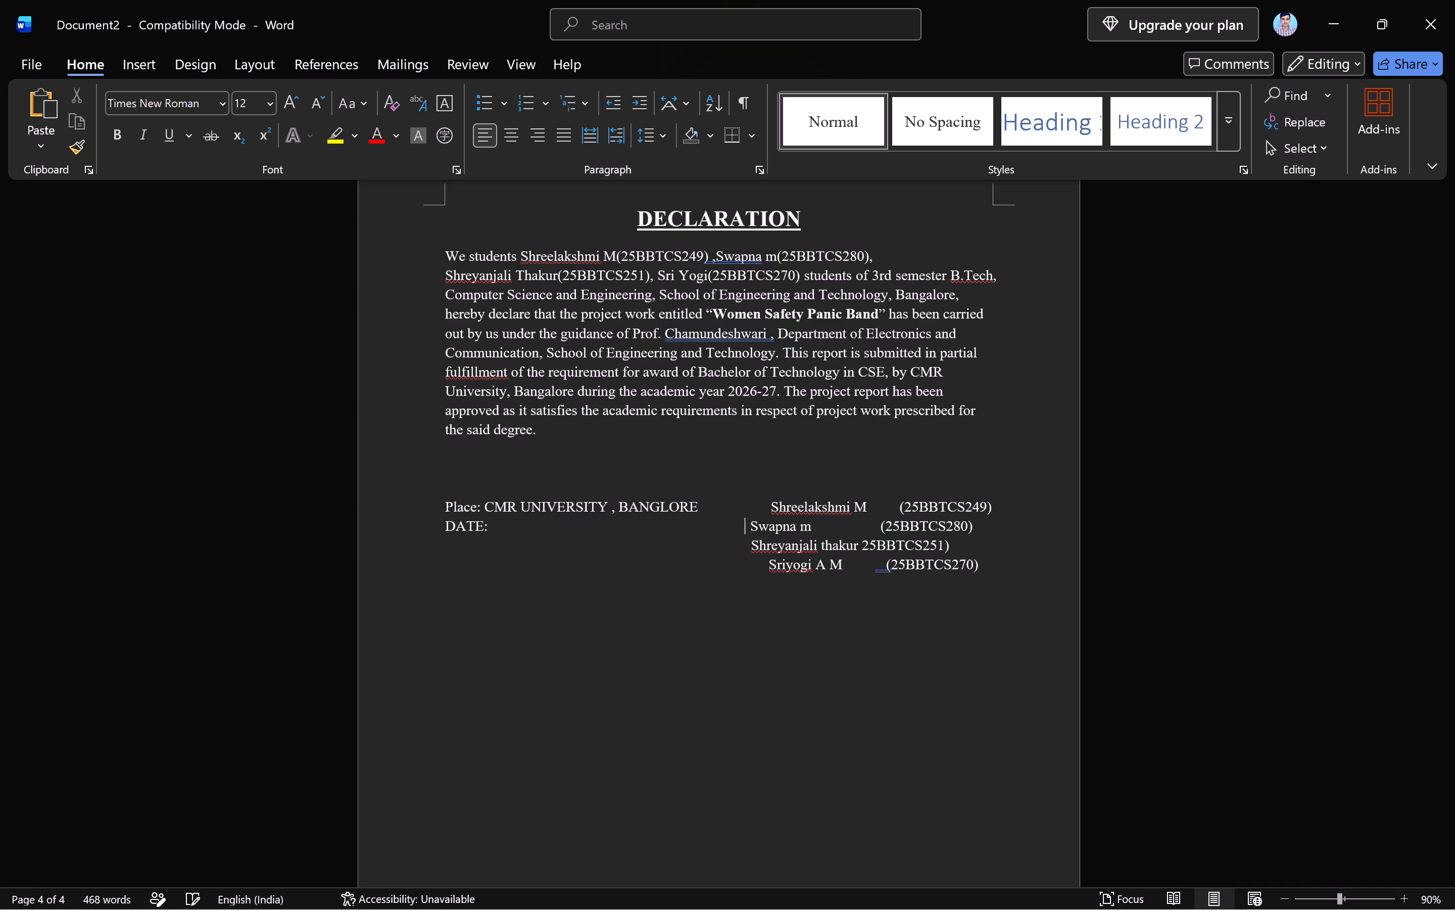
{"action": "key", "text": "ctrl+z"}
{"action": "key", "text": "ctrl+z"}
{"action": "key", "text": "ctrl+z"}
{"action": "key", "text": "ctrl+z"}
{"action": "key", "text": "ctrl+z"}
{"action": "key", "text": "ctrl+z"}
{"action": "key", "text": "ctrl+z"}
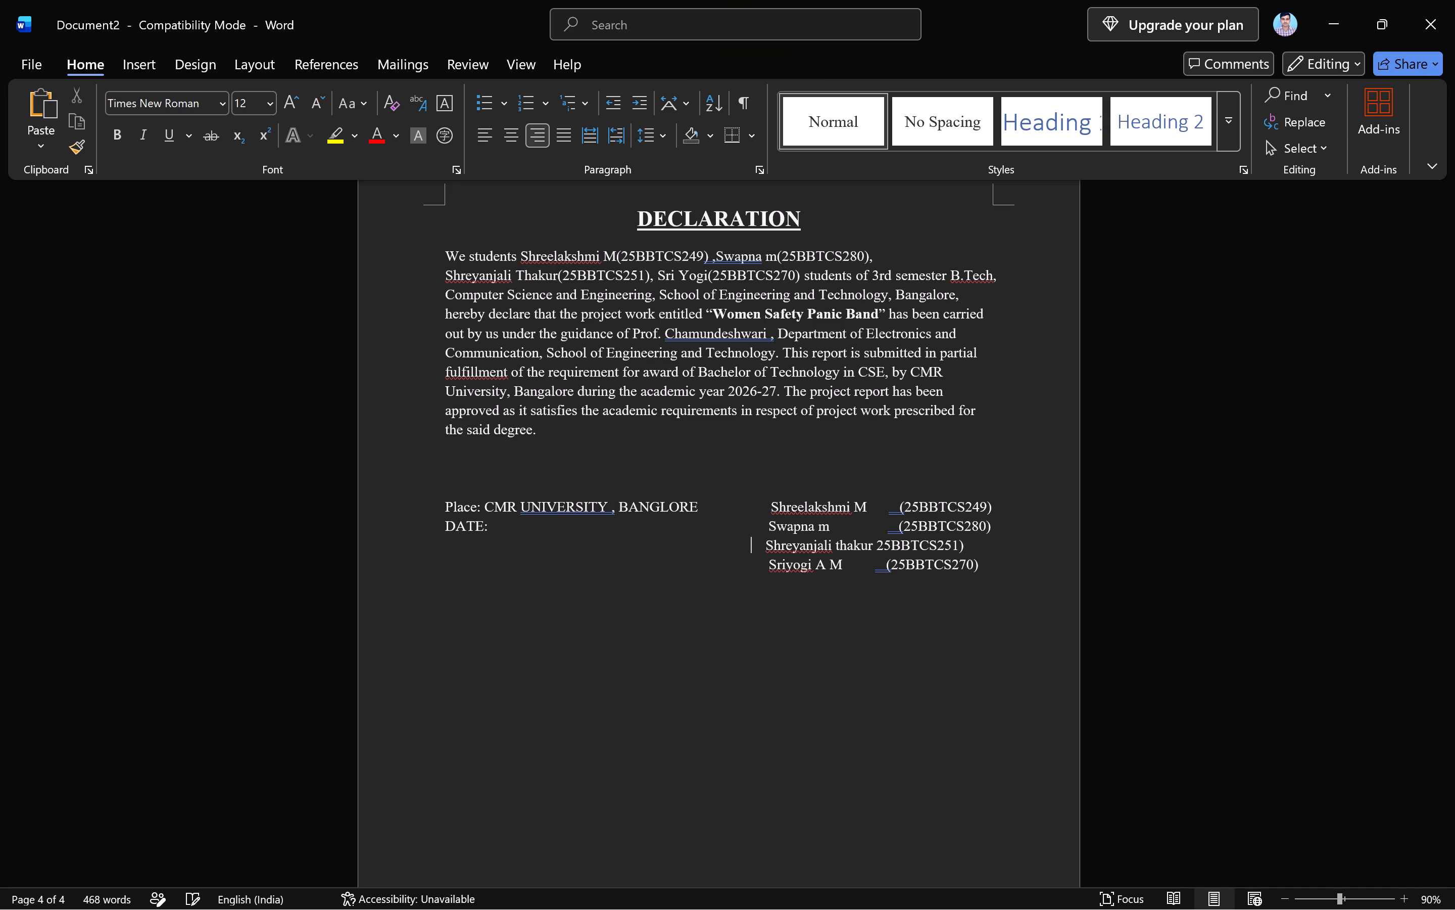
Remove two spaces before the fourth student's name at the start of the line.
{"action": "key", "text": "Down"}
{"action": "key", "text": "Delete"}
{"action": "key", "text": "ctrl+z"}
{"action": "key", "text": "BackSpace"}
{"action": "key", "text": "BackSpace"}
{"action": "key", "text": "Down"}
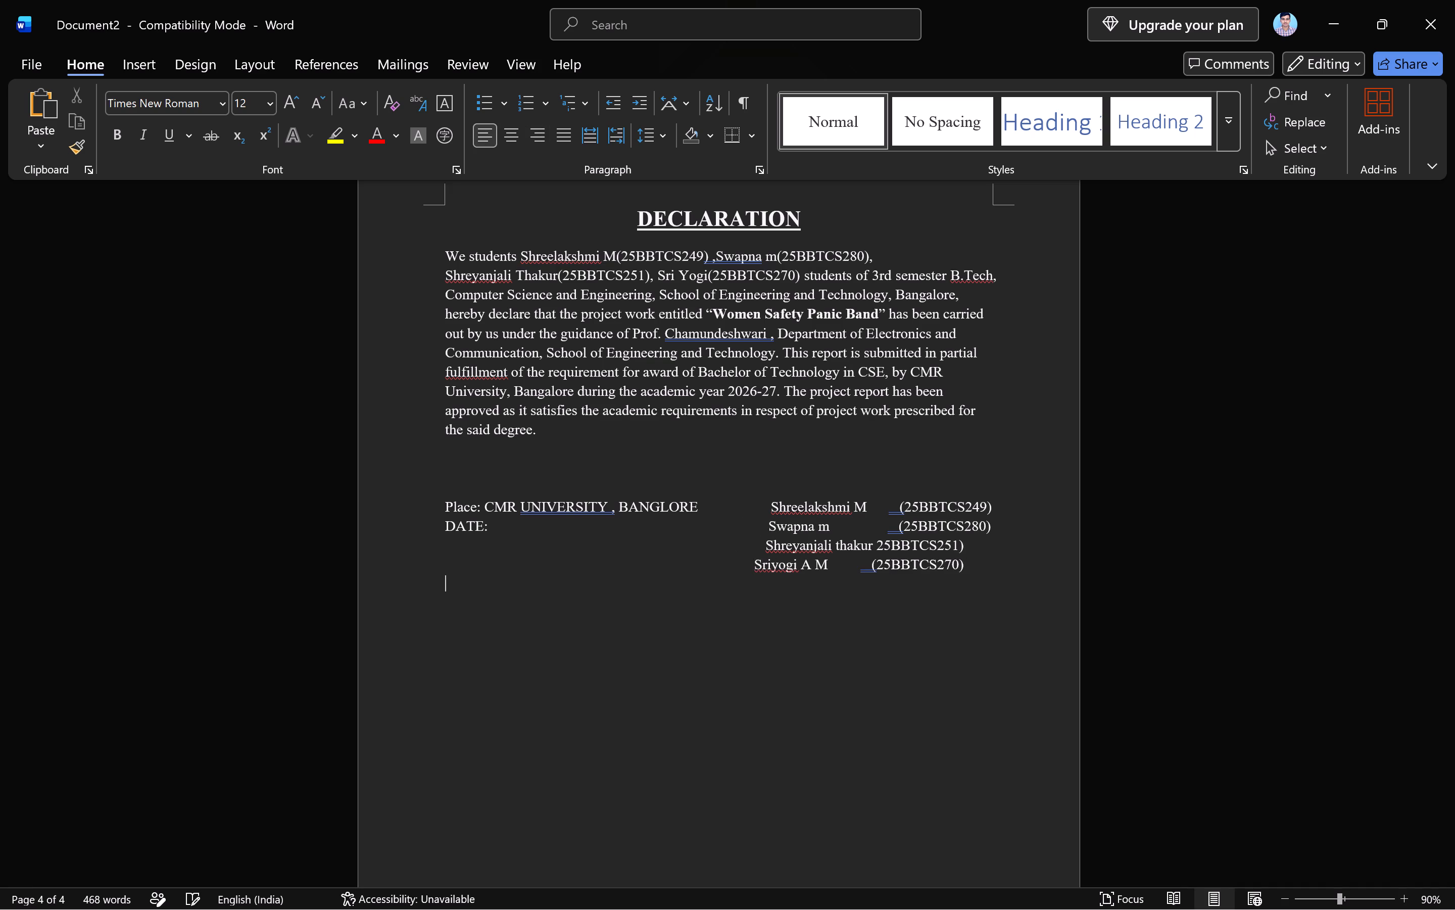
{"action": "key", "text": "Up"}
{"action": "key", "text": "space"}
{"action": "key", "text": "space"}
{"action": "key", "text": "ctrl+z"}
{"action": "key", "text": "ctrl+z"}
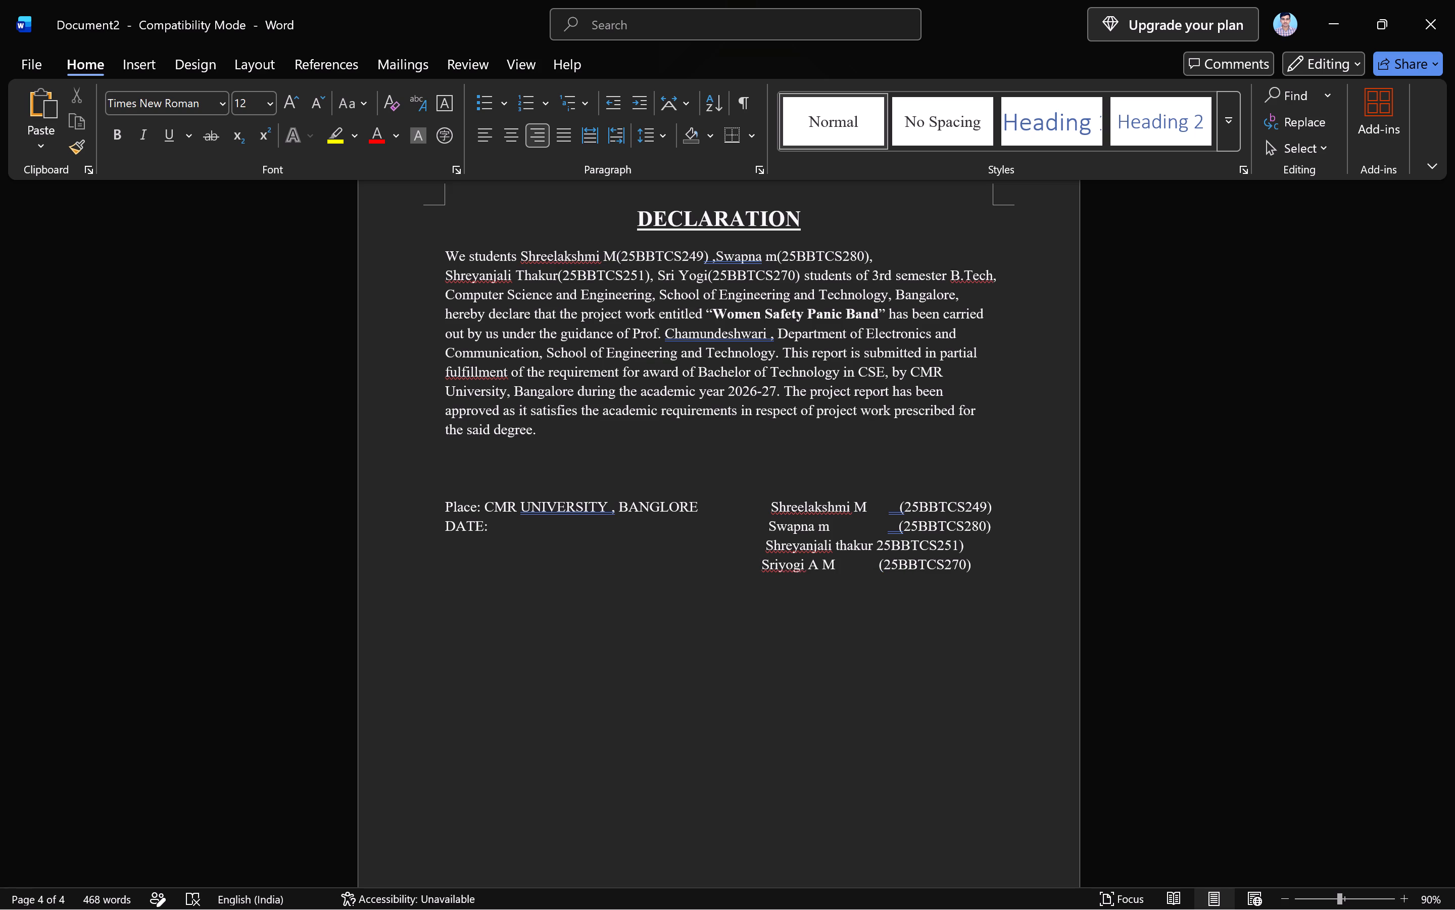
Add the missing opening bracket before the third student's ID in the signature list.
{"action": "key", "text": "Right"}
{"action": "key", "text": "Right"}
{"action": "key", "text": "Right"}
{"action": "key", "text": "Right"}
{"action": "key", "text": "Right"}
{"action": "key", "text": "Right"}
{"action": "key", "text": "Right"}
{"action": "key", "text": "Right"}
{"action": "key", "text": "Right"}
{"action": "key", "text": "Right"}
{"action": "key", "text": "Right"}
{"action": "key", "text": "Right"}
{"action": "key", "text": "Up"}
{"action": "key", "text": "Right"}
{"action": "key", "text": "Right"}
{"action": "key", "text": "Right"}
{"action": "key", "text": "Right"}
{"action": "key", "text": "Right"}
{"action": "key", "text": "Right"}
{"action": "key", "text": "shift+parenleft"}
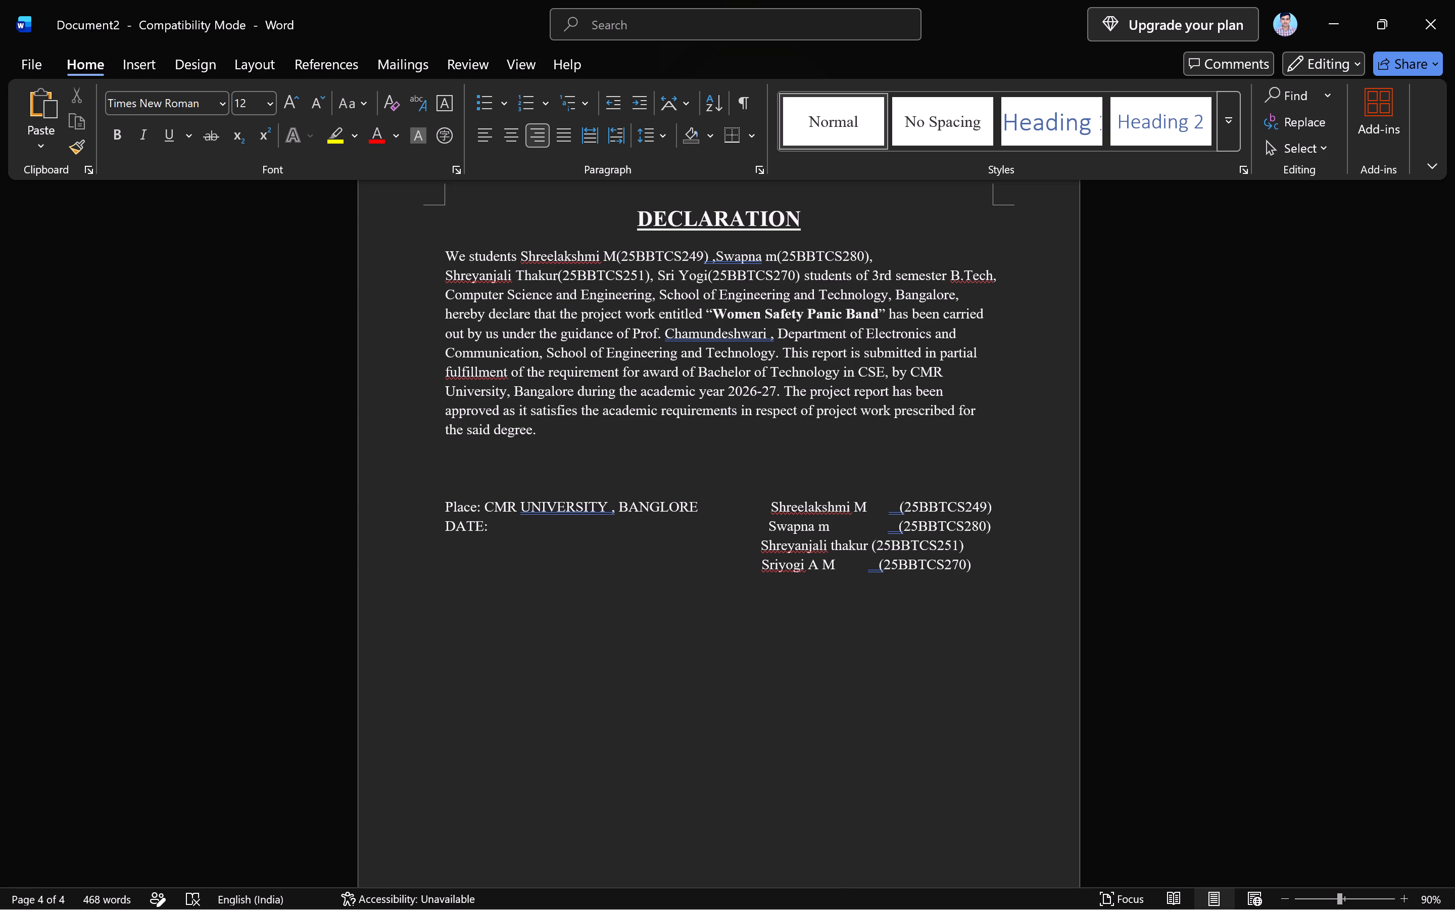
Align the first two students' names with those below by removing two spaces before the second name and three before the first.
{"action": "left_click", "coordinate": [766, 520]}
{"action": "key", "text": "BackSpace"}
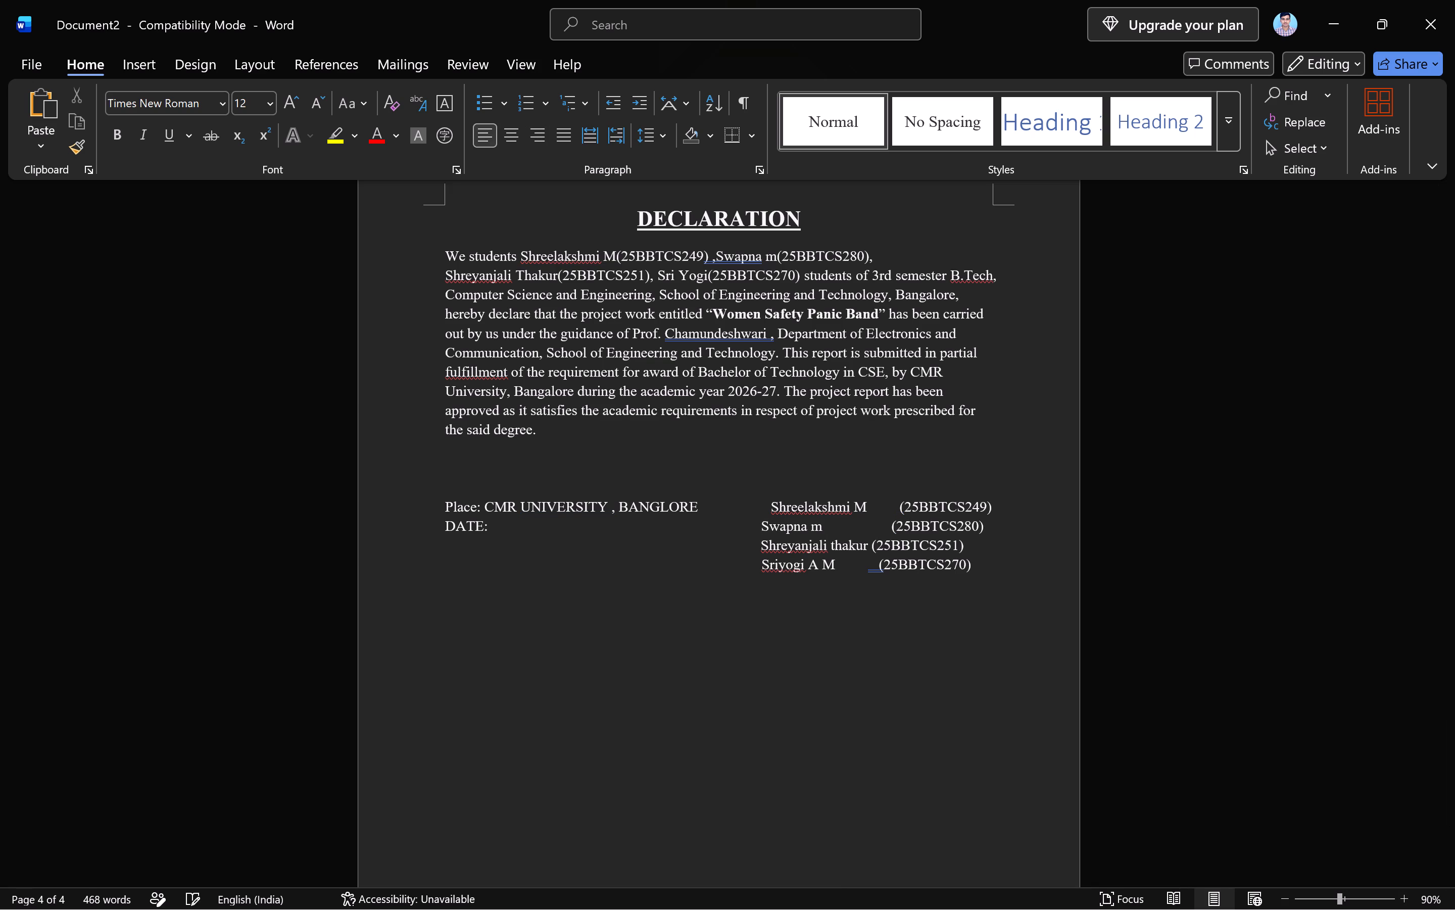
{"action": "key", "text": "BackSpace"}
{"action": "key", "text": "Up"}
{"action": "key", "text": "BackSpace"}
{"action": "key", "text": "BackSpace"}
{"action": "key", "text": "BackSpace"}
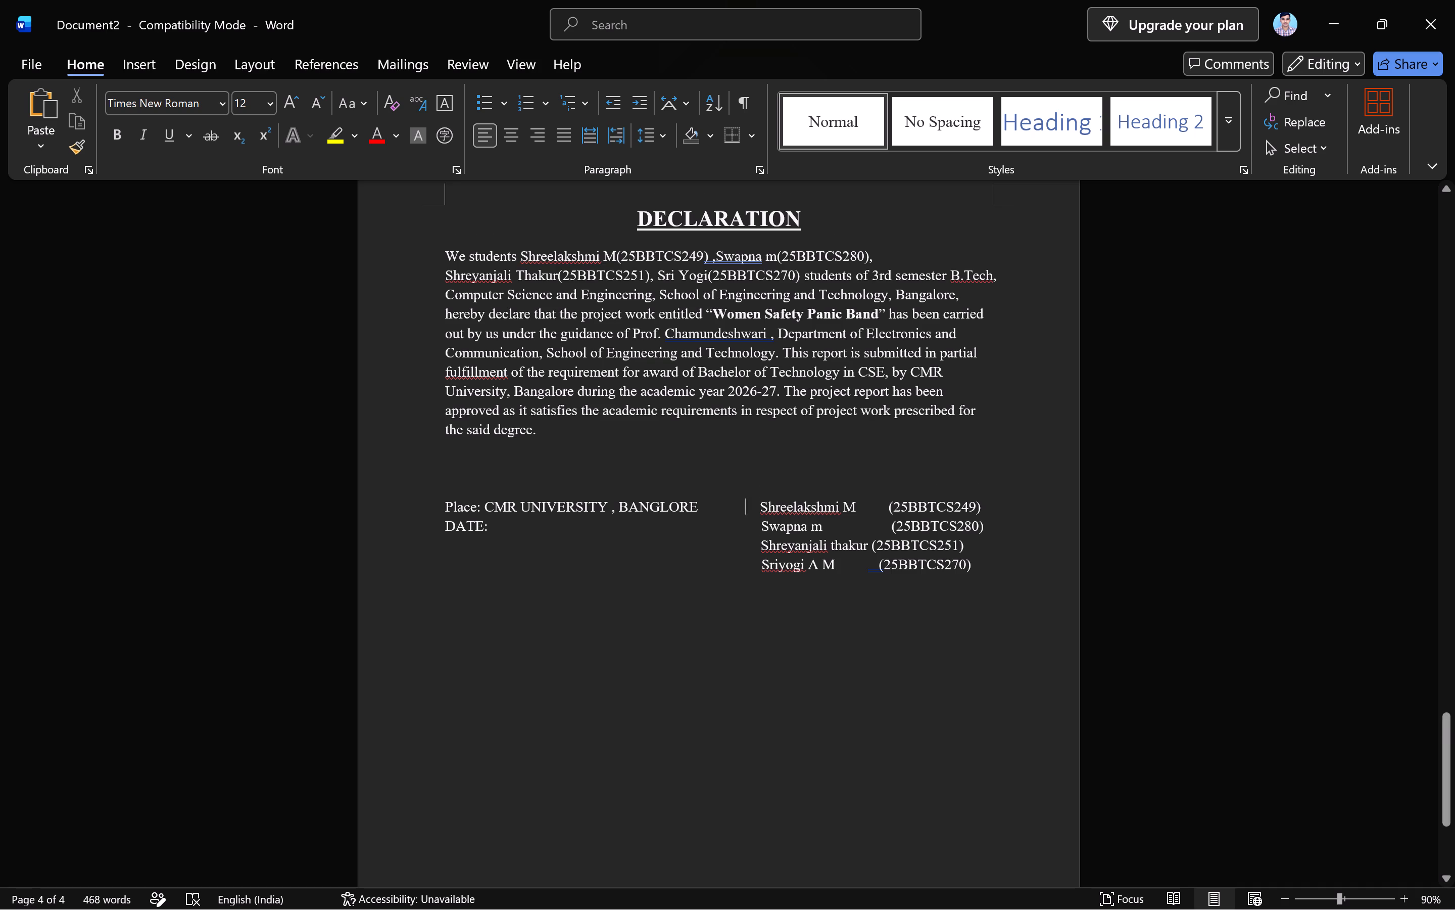
Insert a blank page after the declaration's student list.
{"action": "scroll", "coordinate": [792, 573], "scroll_direction": "down", "scroll_amount": 5}
{"action": "scroll", "coordinate": [785, 624], "scroll_direction": "down", "scroll_amount": 5}
{"action": "scroll", "coordinate": [785, 624], "scroll_direction": "up", "scroll_amount": 2}
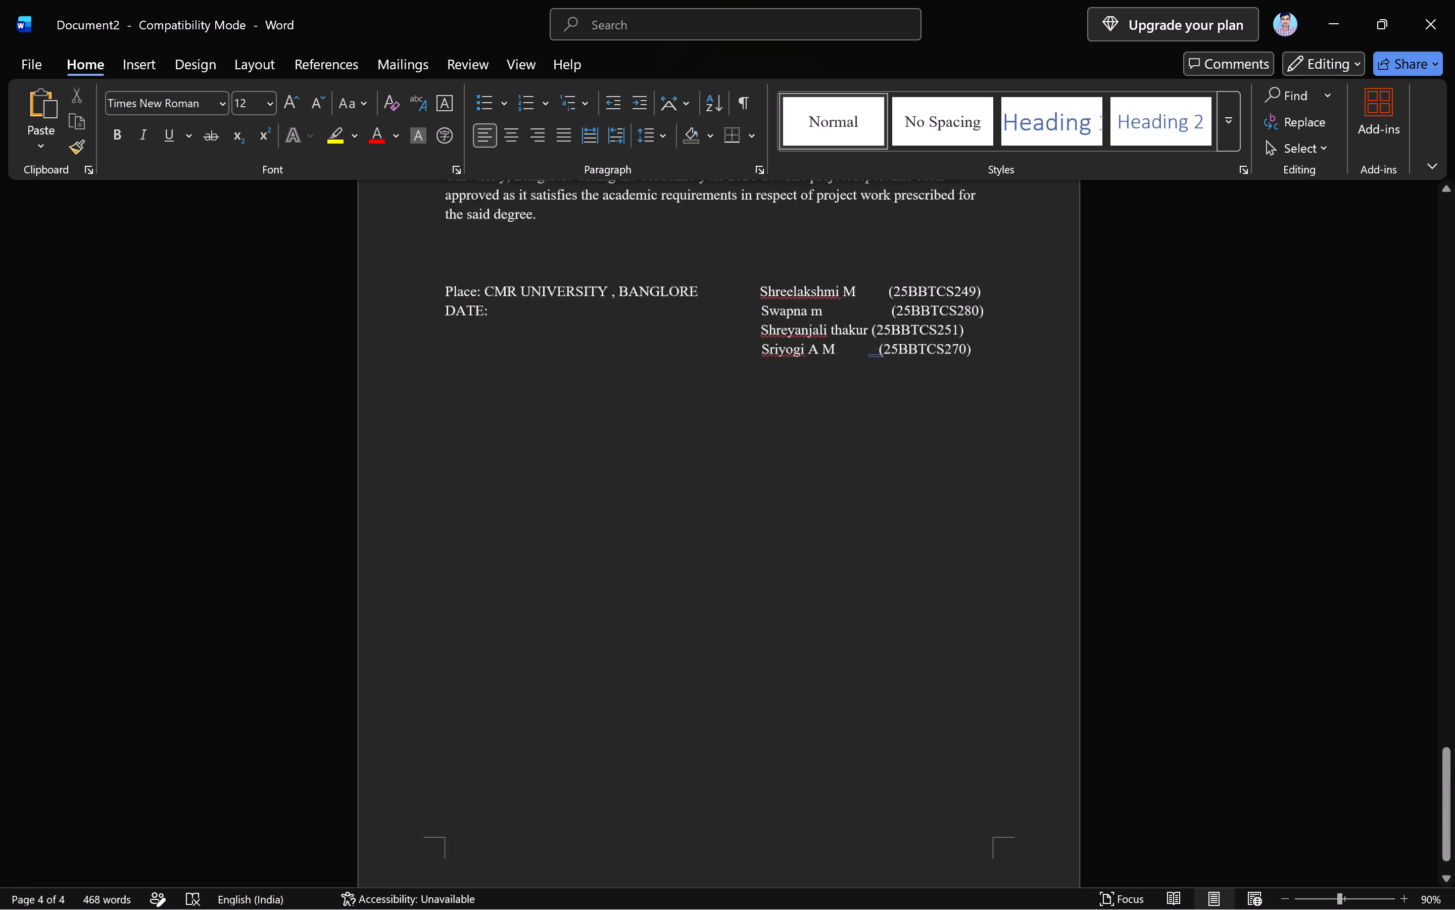
{"action": "scroll", "coordinate": [785, 624], "scroll_direction": "up", "scroll_amount": 3}
{"action": "scroll", "coordinate": [782, 725], "scroll_direction": "down", "scroll_amount": 6}
{"action": "left_click", "coordinate": [739, 687]}
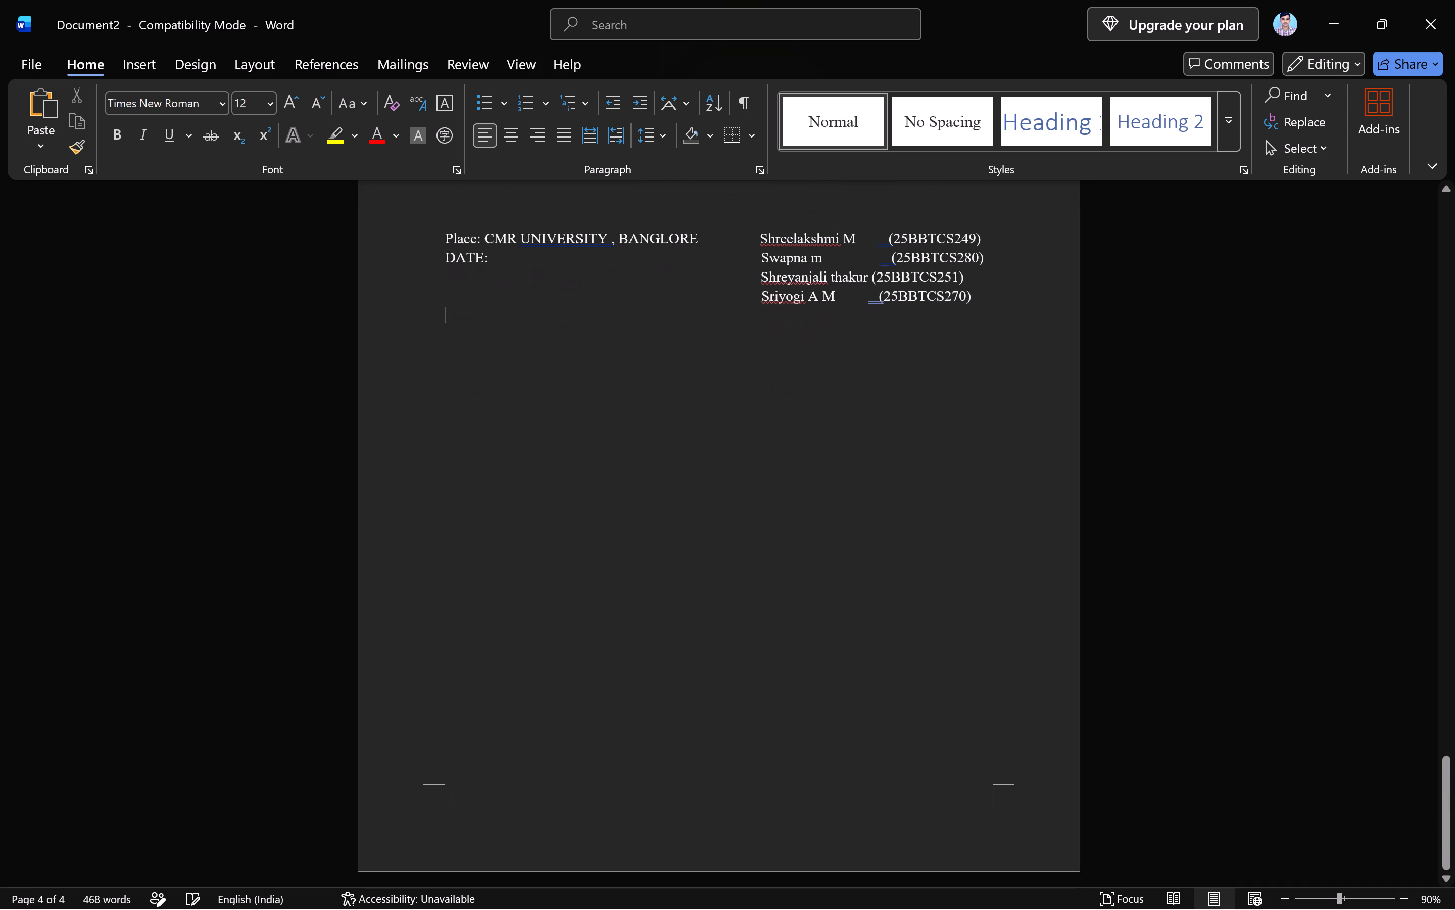
{"action": "left_click", "coordinate": [133, 54]}
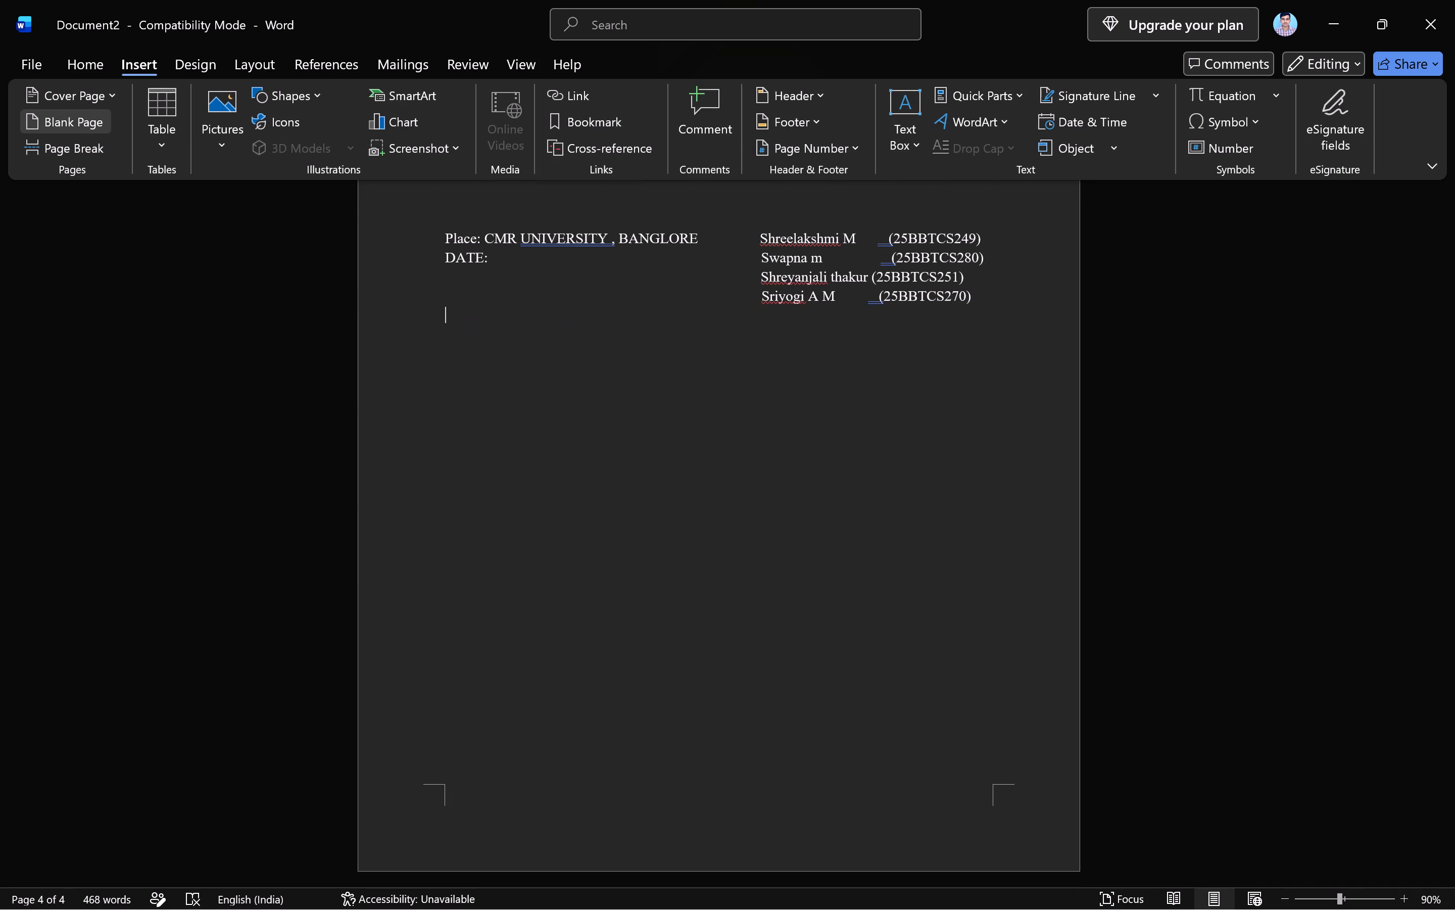
{"action": "left_click", "coordinate": [94, 120]}
{"action": "left_click", "coordinate": [92, 57]}
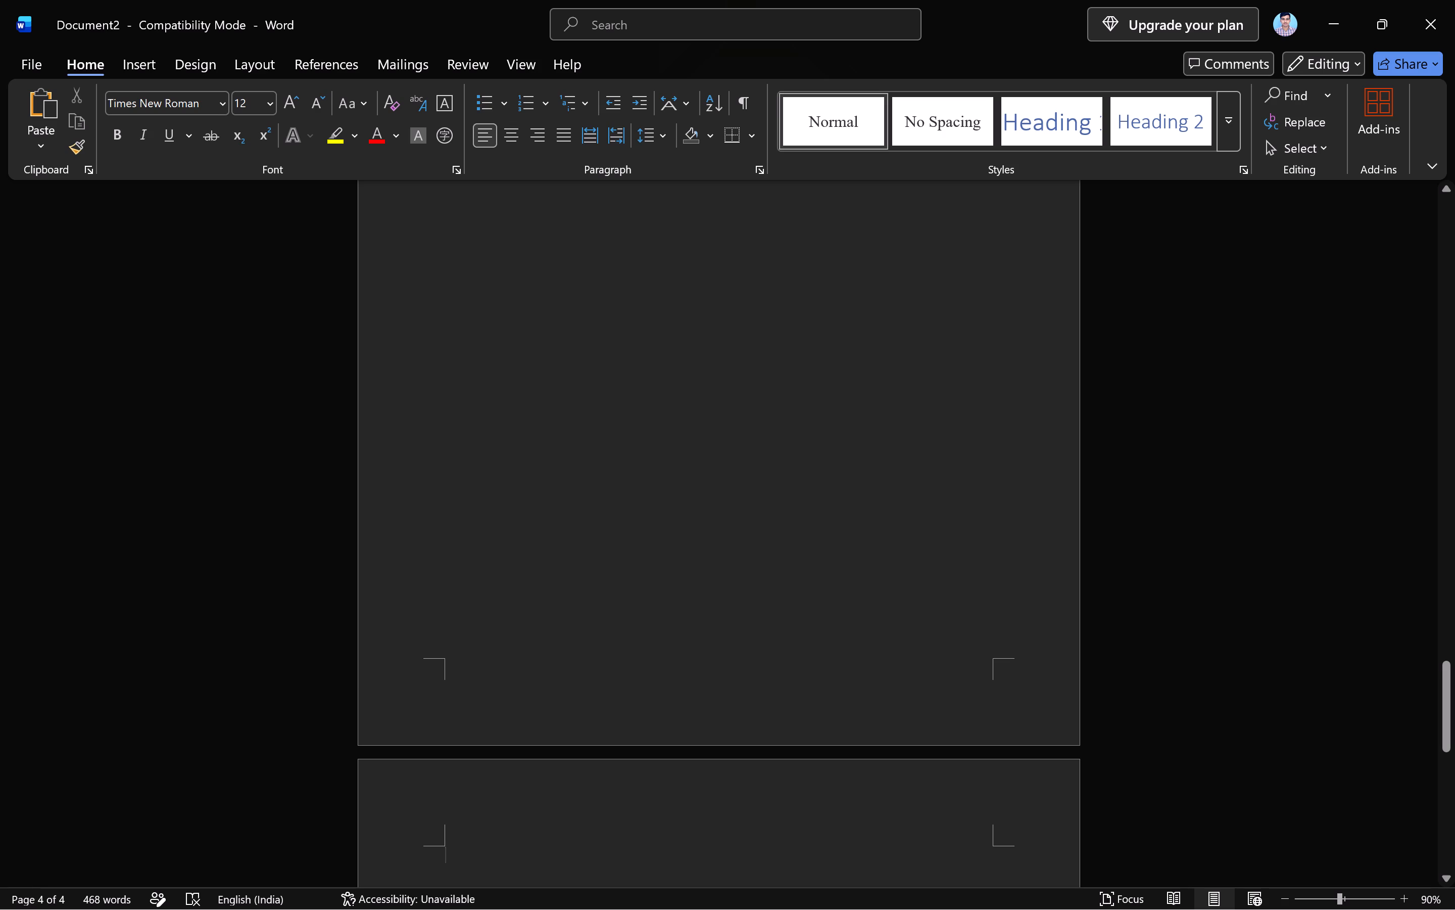
Switch to the front sheet pet feeder document and examine the layout of its acknowledgement and declaration pages.
{"action": "key", "text": "alt+Tab"}
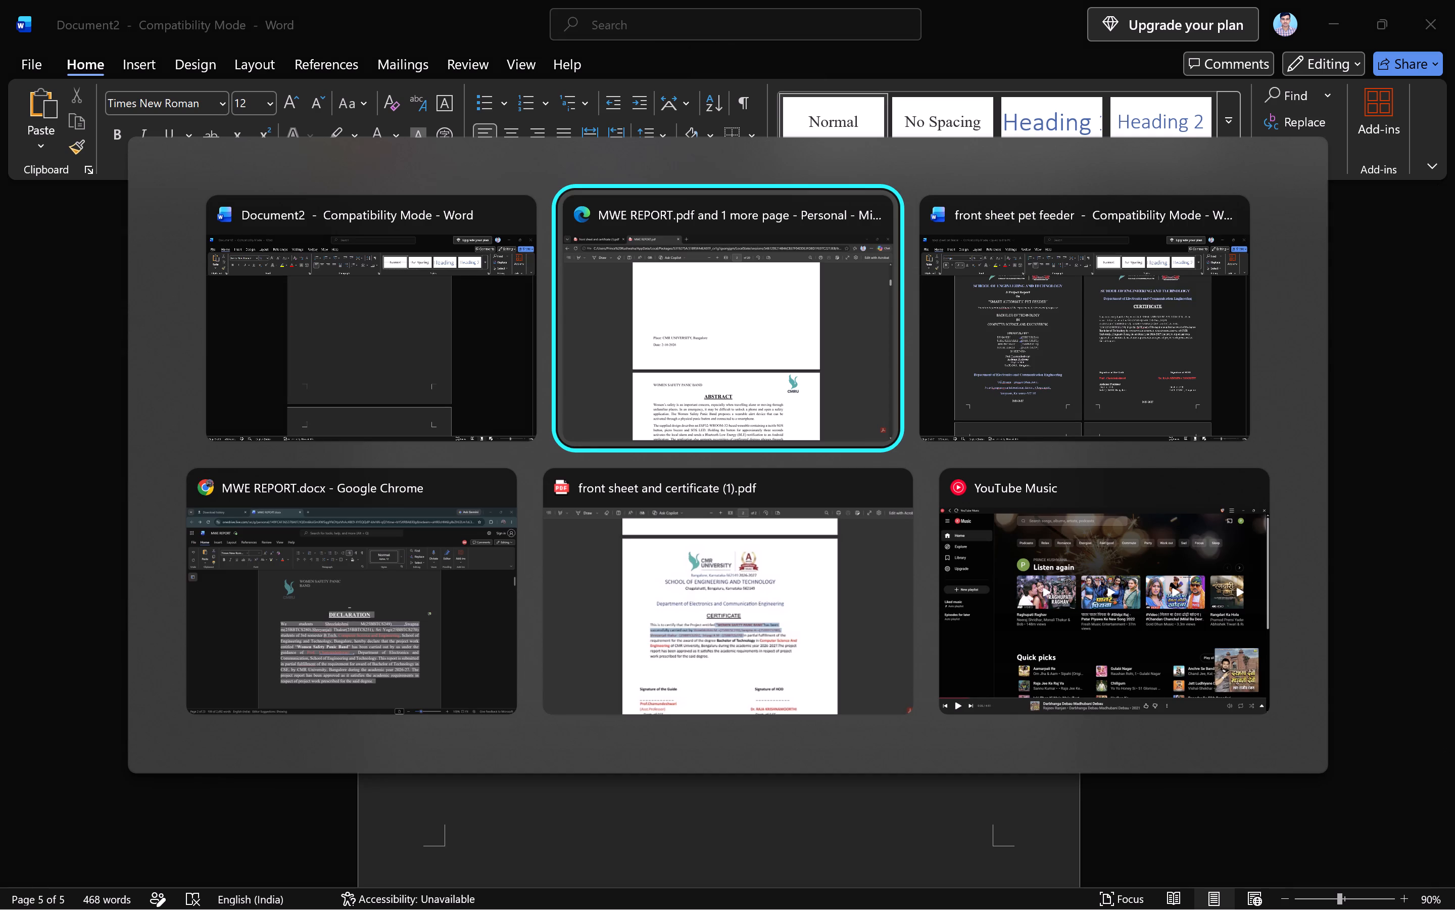
{"action": "key", "text": "alt+Tab"}
{"action": "scroll", "coordinate": [831, 689], "scroll_direction": "down", "scroll_amount": 3}
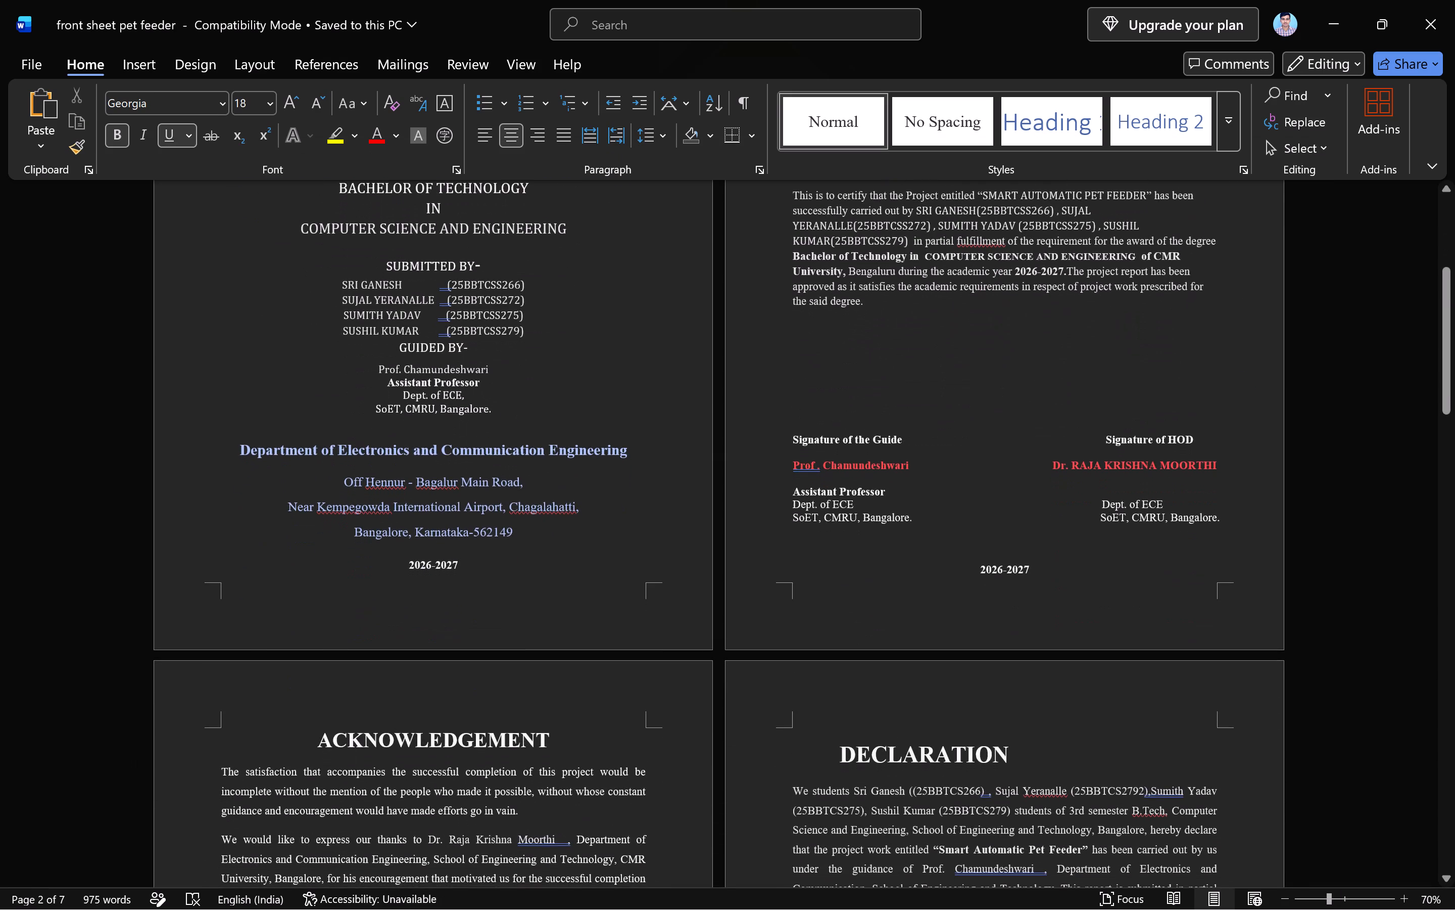
{"action": "scroll", "coordinate": [831, 689], "scroll_direction": "down", "scroll_amount": 7}
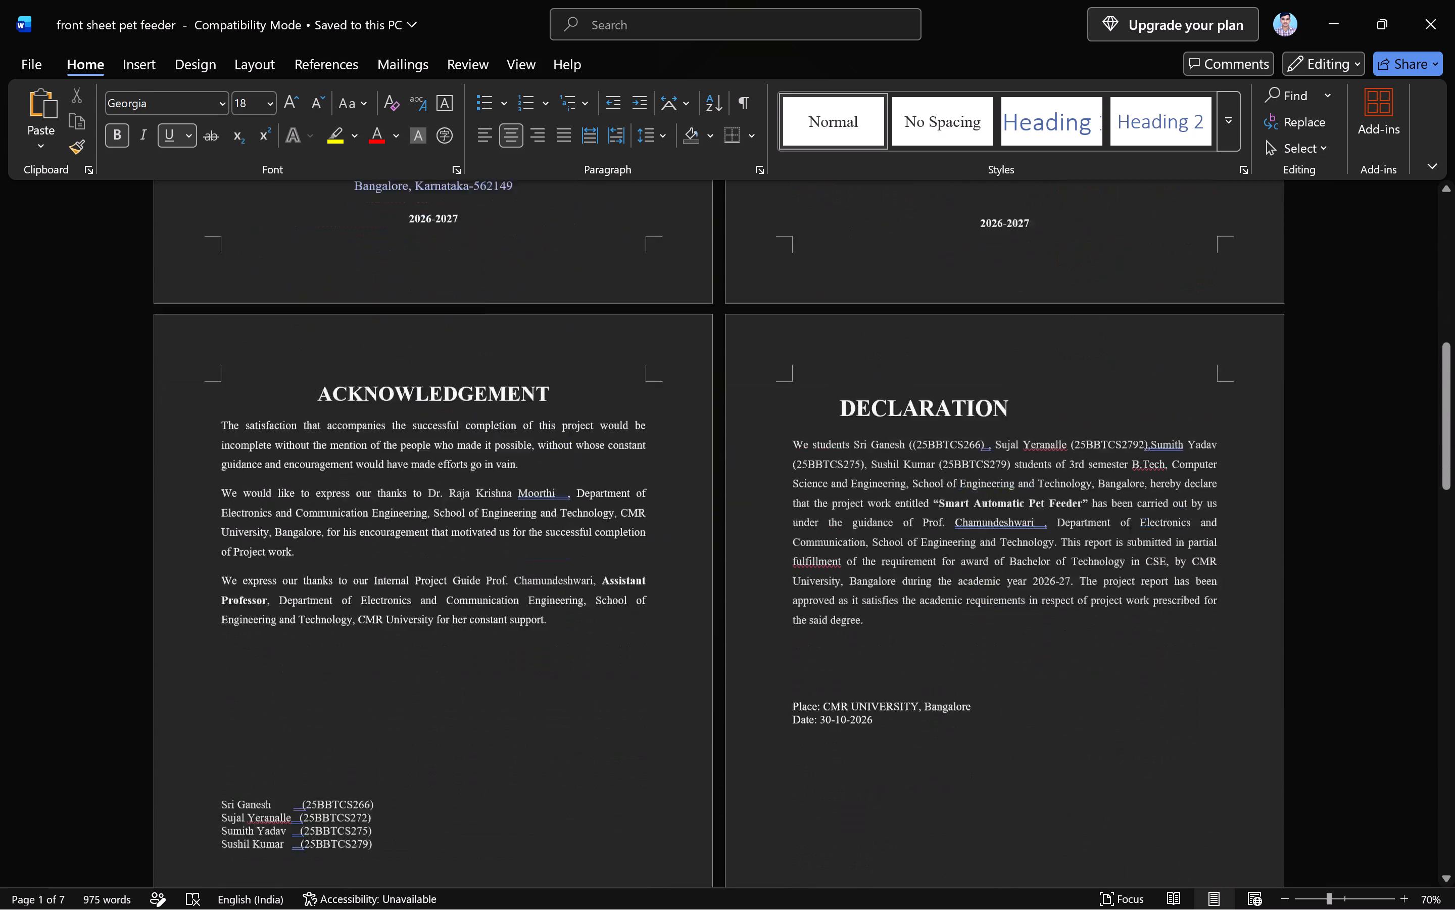
{"action": "scroll", "coordinate": [836, 689], "scroll_direction": "down", "scroll_amount": 3}
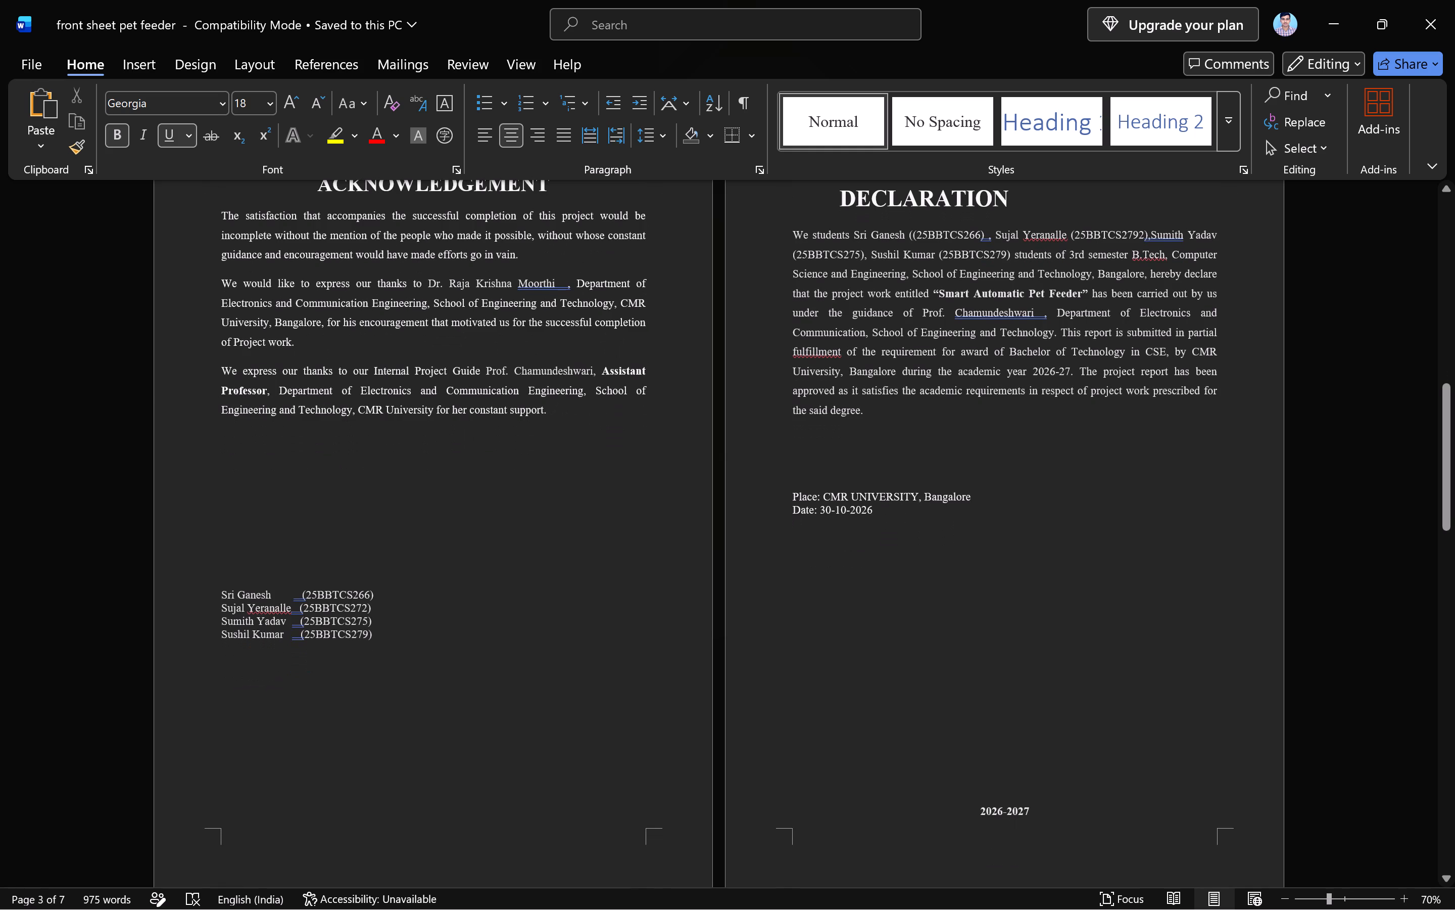
{"action": "scroll", "coordinate": [836, 689], "scroll_direction": "up", "scroll_amount": 4}
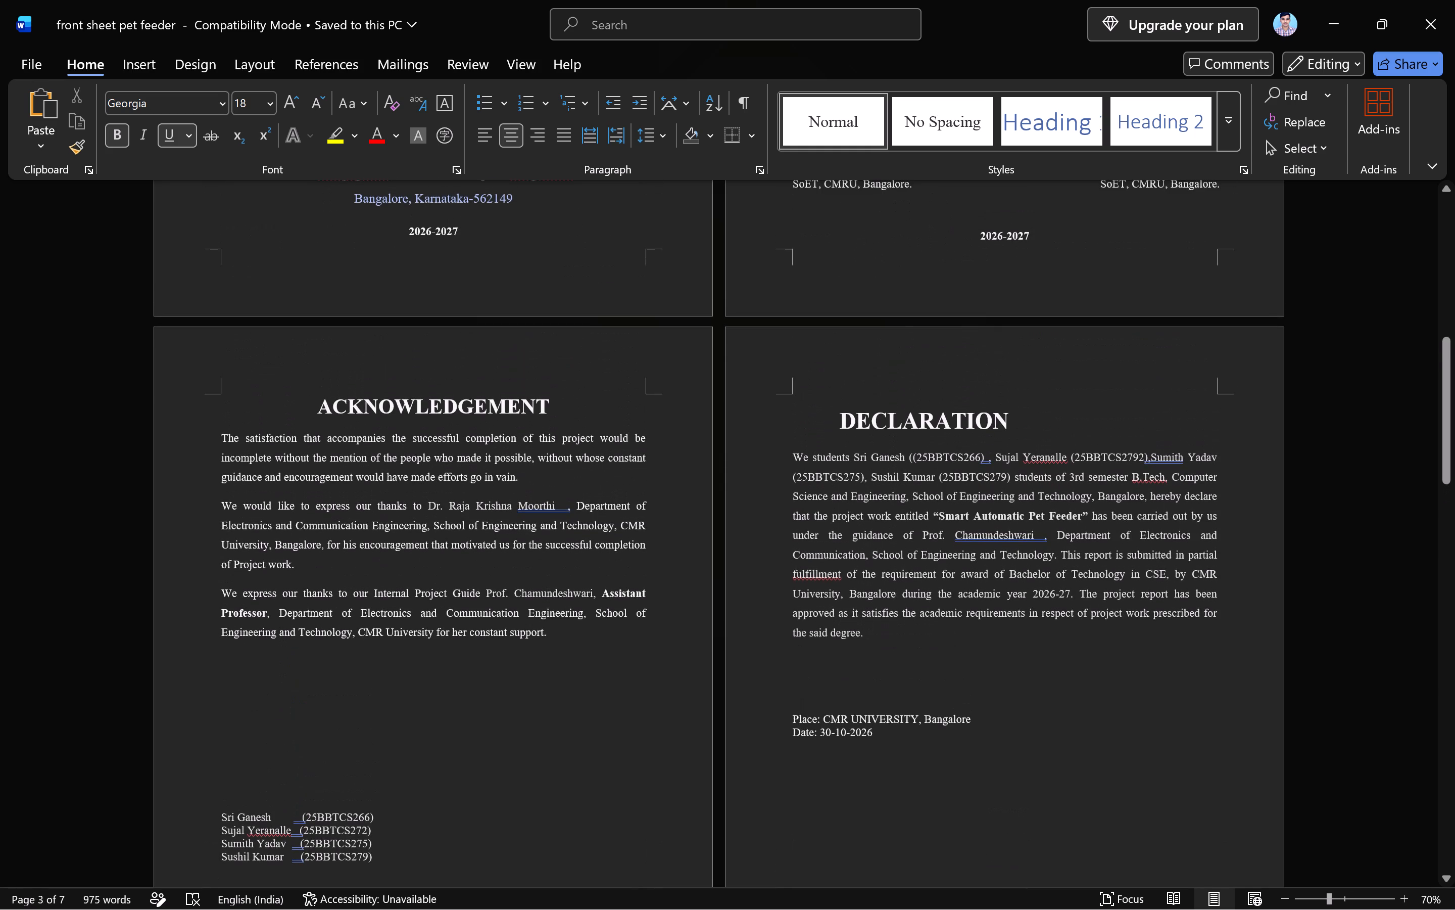
Switch back to Document2 and delete the third and fourth students' entries from the declaration's signature list.
{"action": "key", "text": "alt+Tab"}
{"action": "scroll", "coordinate": [836, 689], "scroll_direction": "up", "scroll_amount": 5}
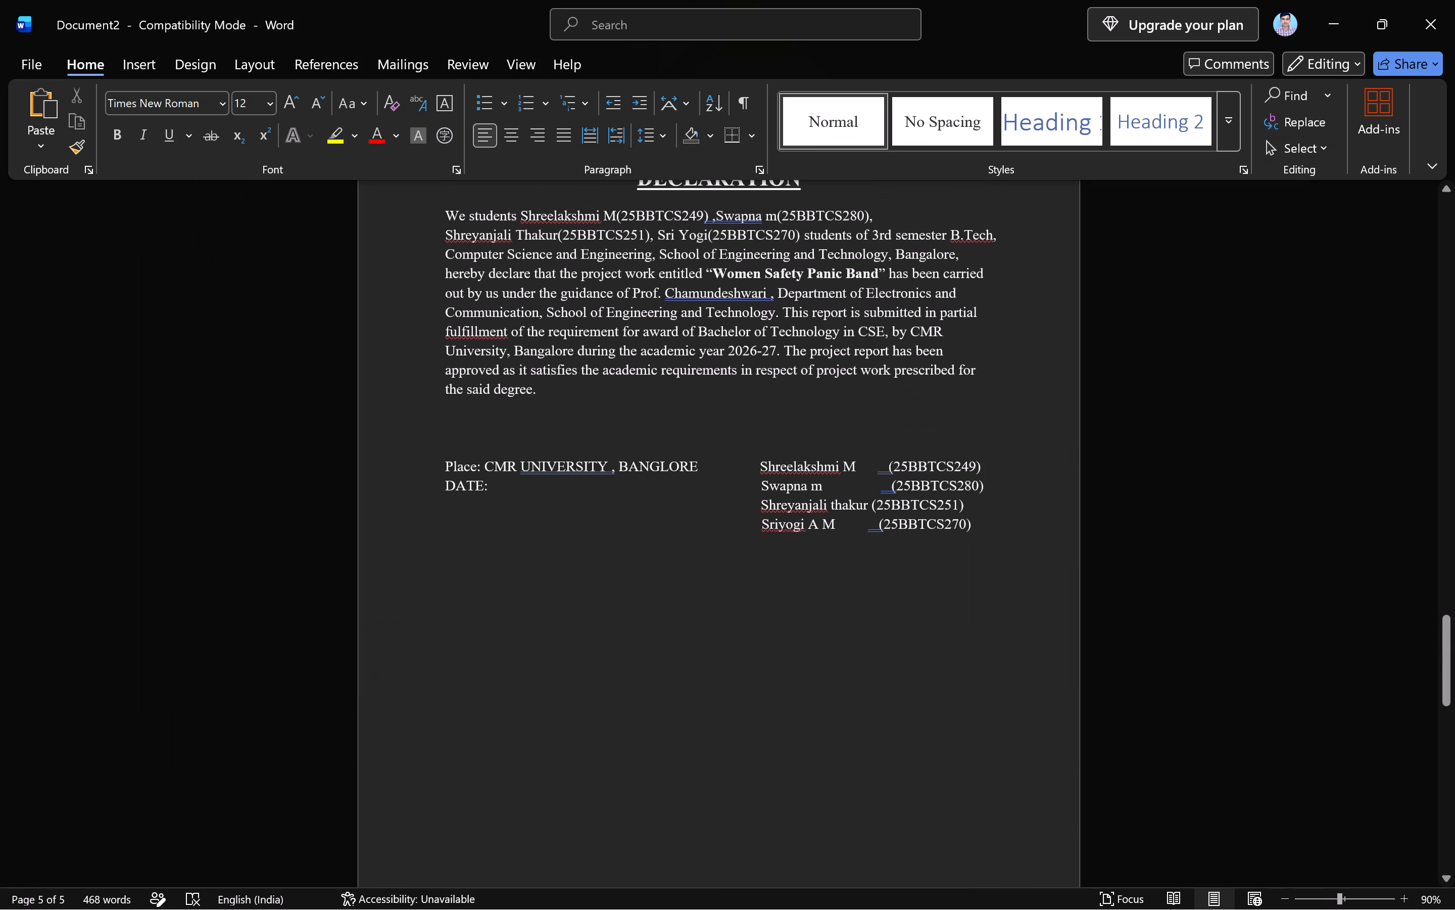
{"action": "left_click_drag", "start_coordinate": [759, 454], "coordinate": [793, 481]}
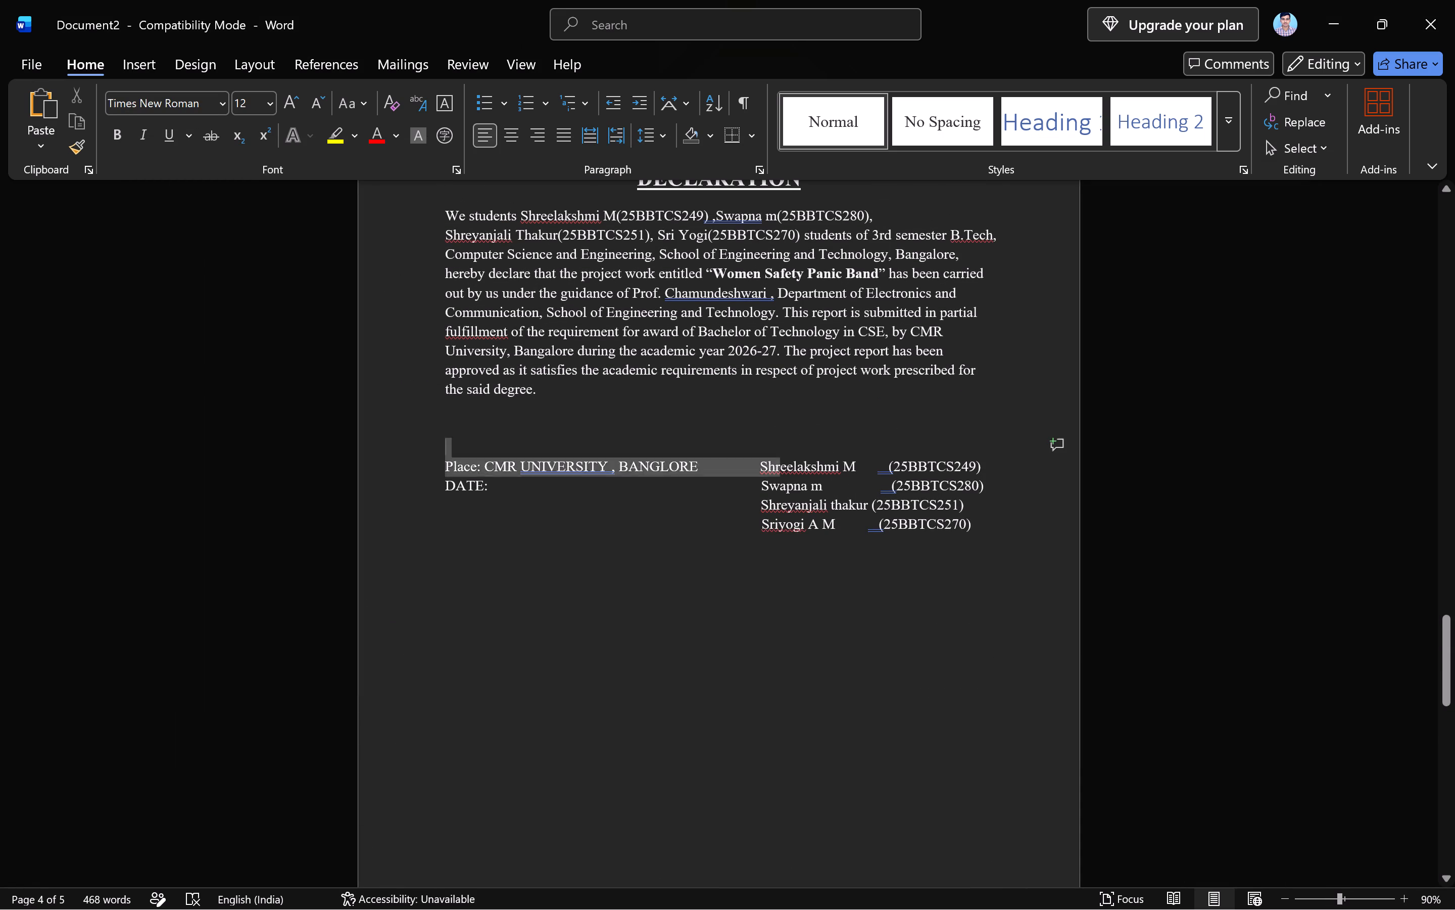
{"action": "left_click_drag", "start_coordinate": [793, 481], "coordinate": [903, 527]}
{"action": "left_click", "coordinate": [903, 527]}
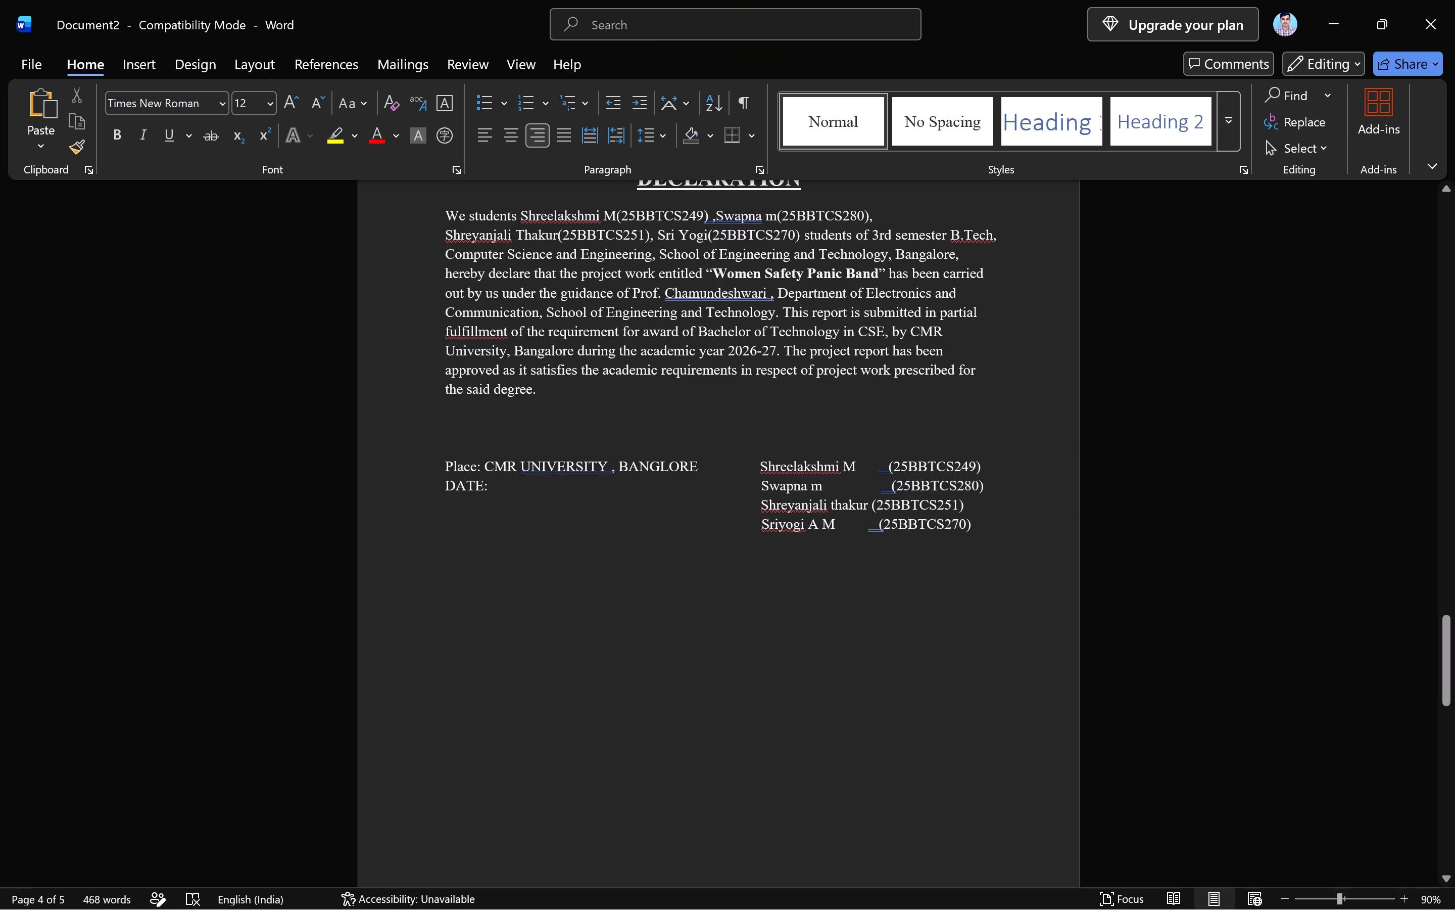
{"action": "left_click_drag", "start_coordinate": [975, 531], "coordinate": [785, 497]}
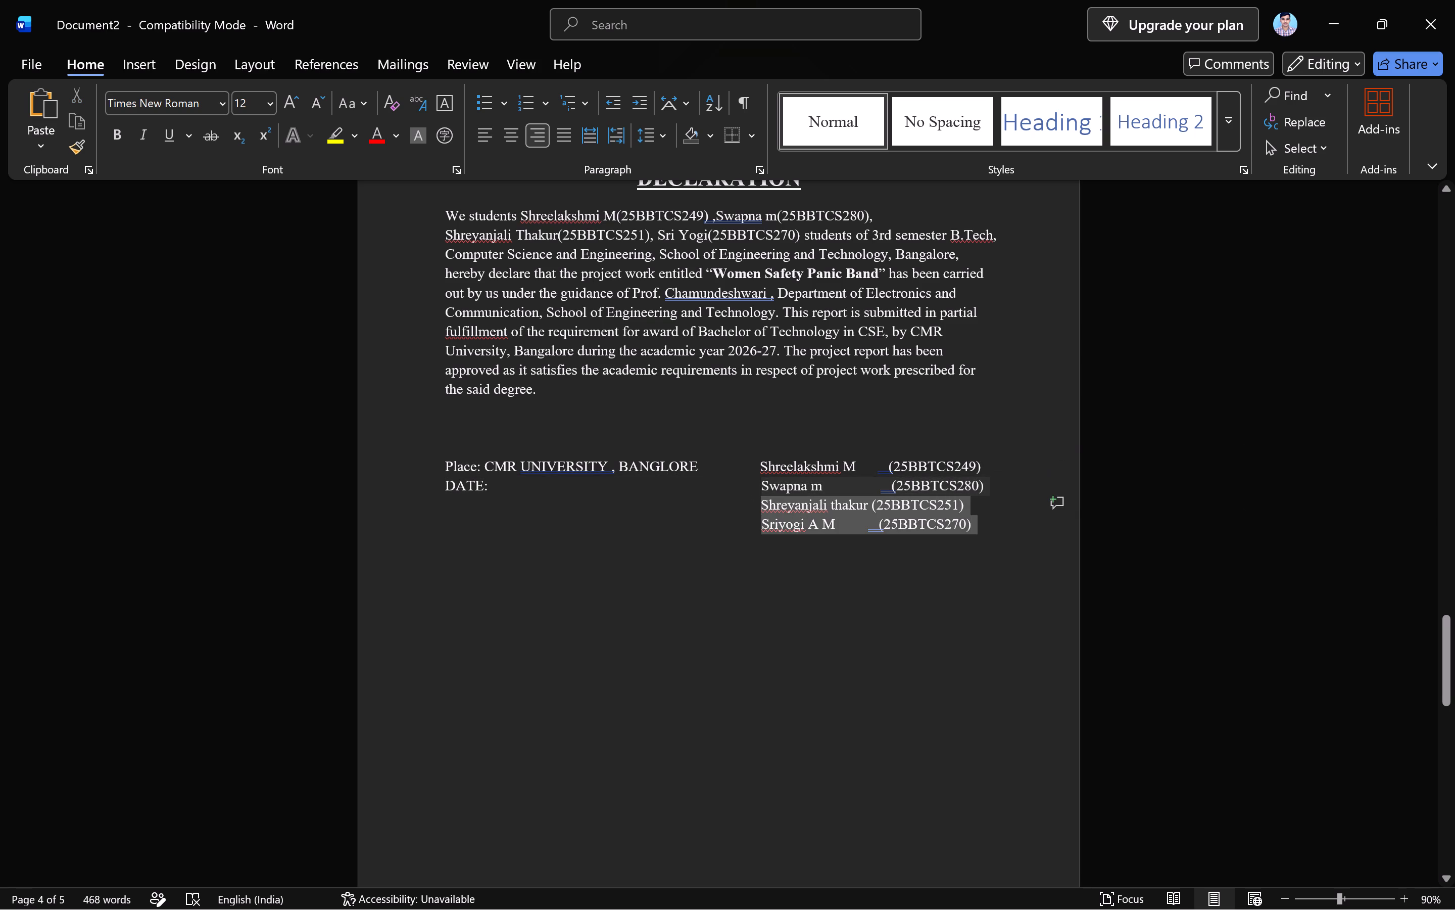
{"action": "left_click_drag", "start_coordinate": [785, 497], "coordinate": [784, 497]}
{"action": "key", "text": "Delete"}
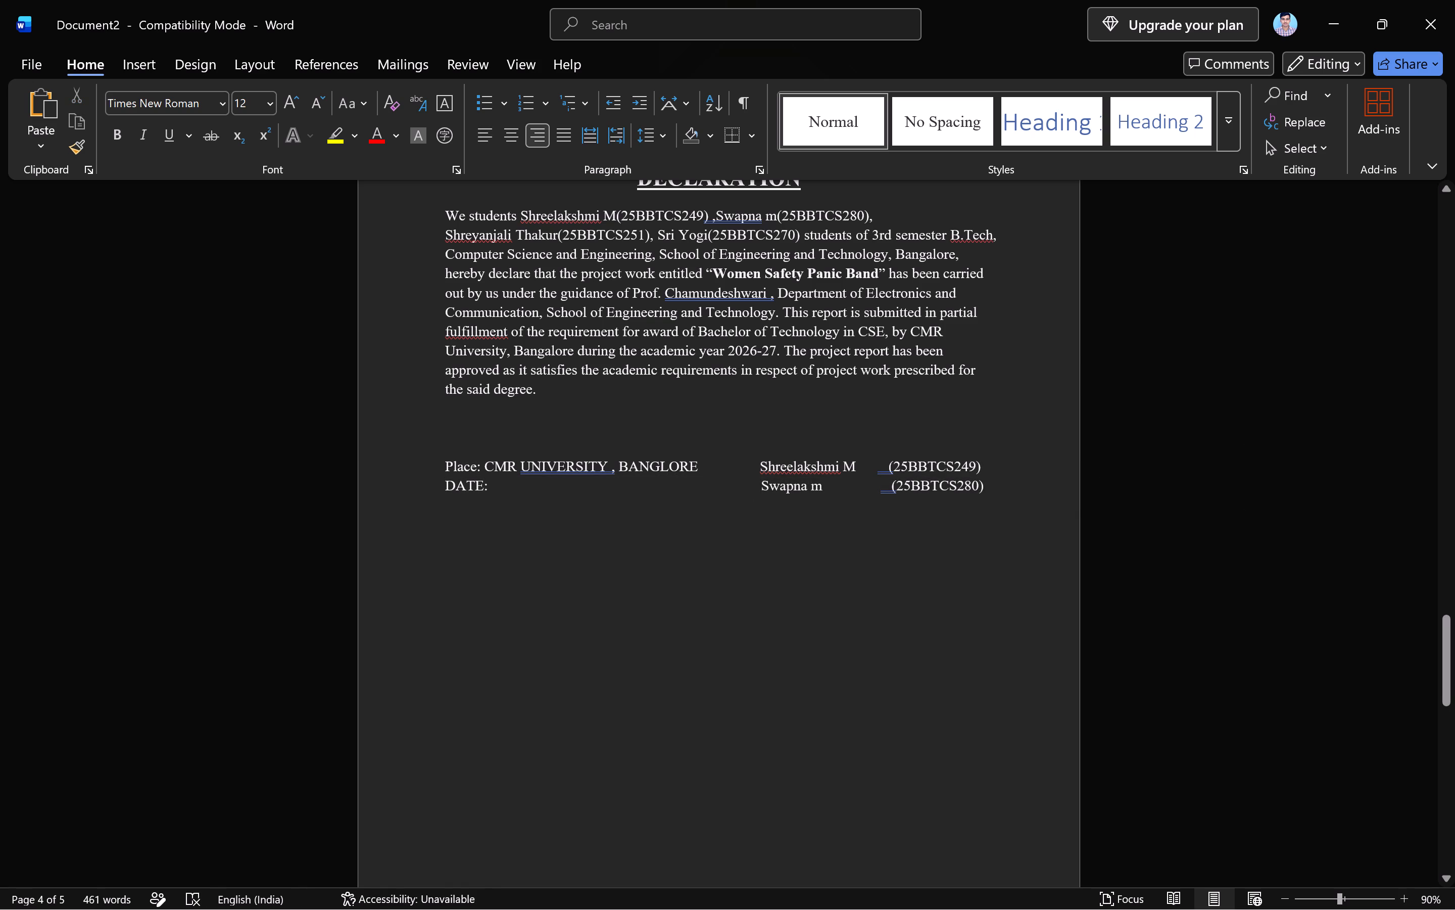
{"action": "key", "text": "Page_Down"}
{"action": "key", "text": "ctrl+z"}
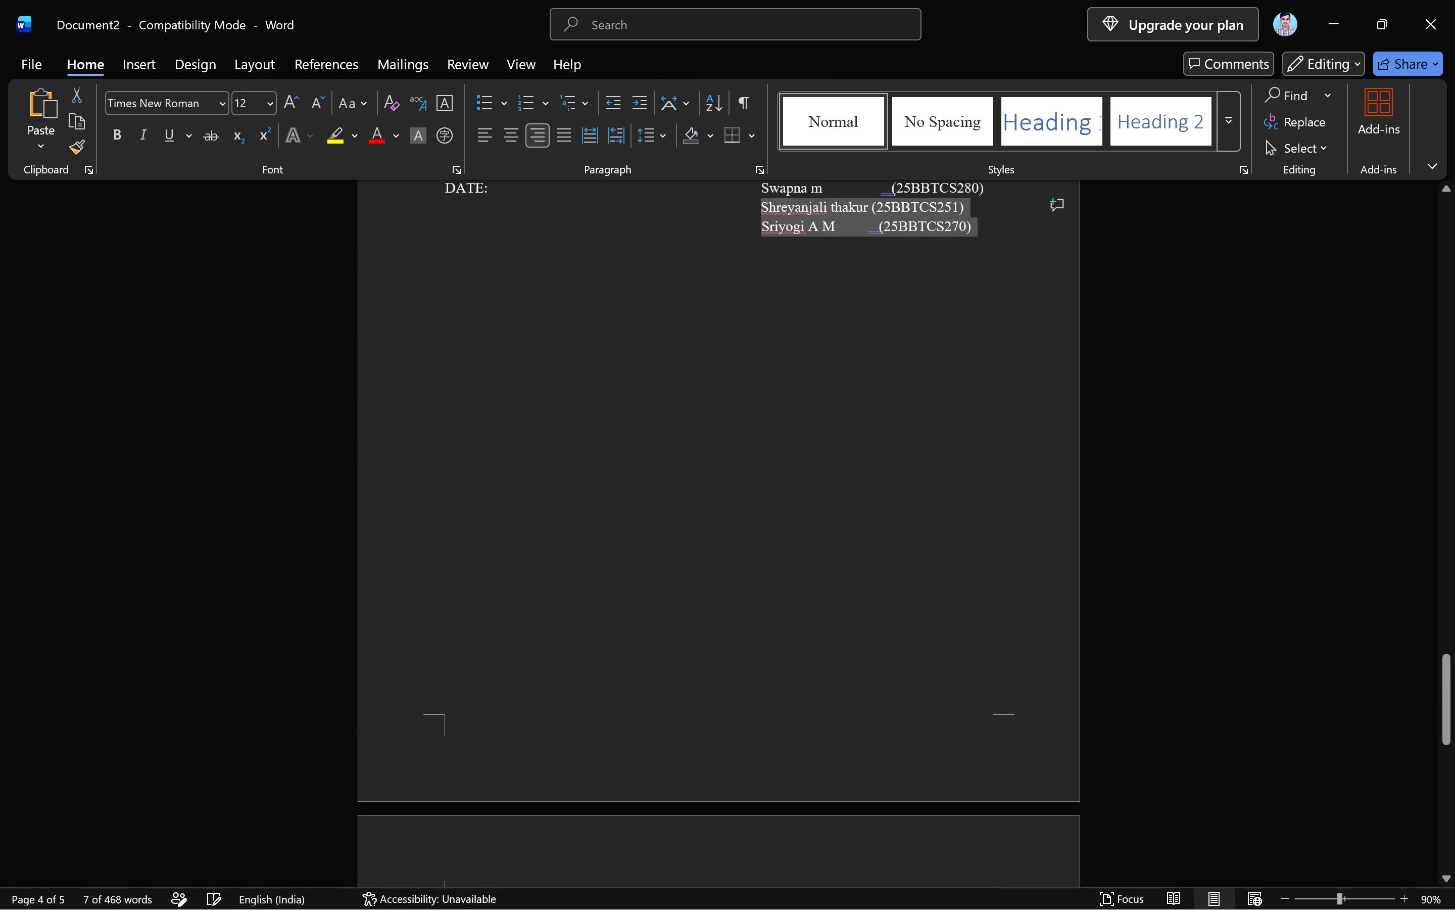
{"action": "scroll", "coordinate": [712, 485], "scroll_direction": "up", "scroll_amount": 5}
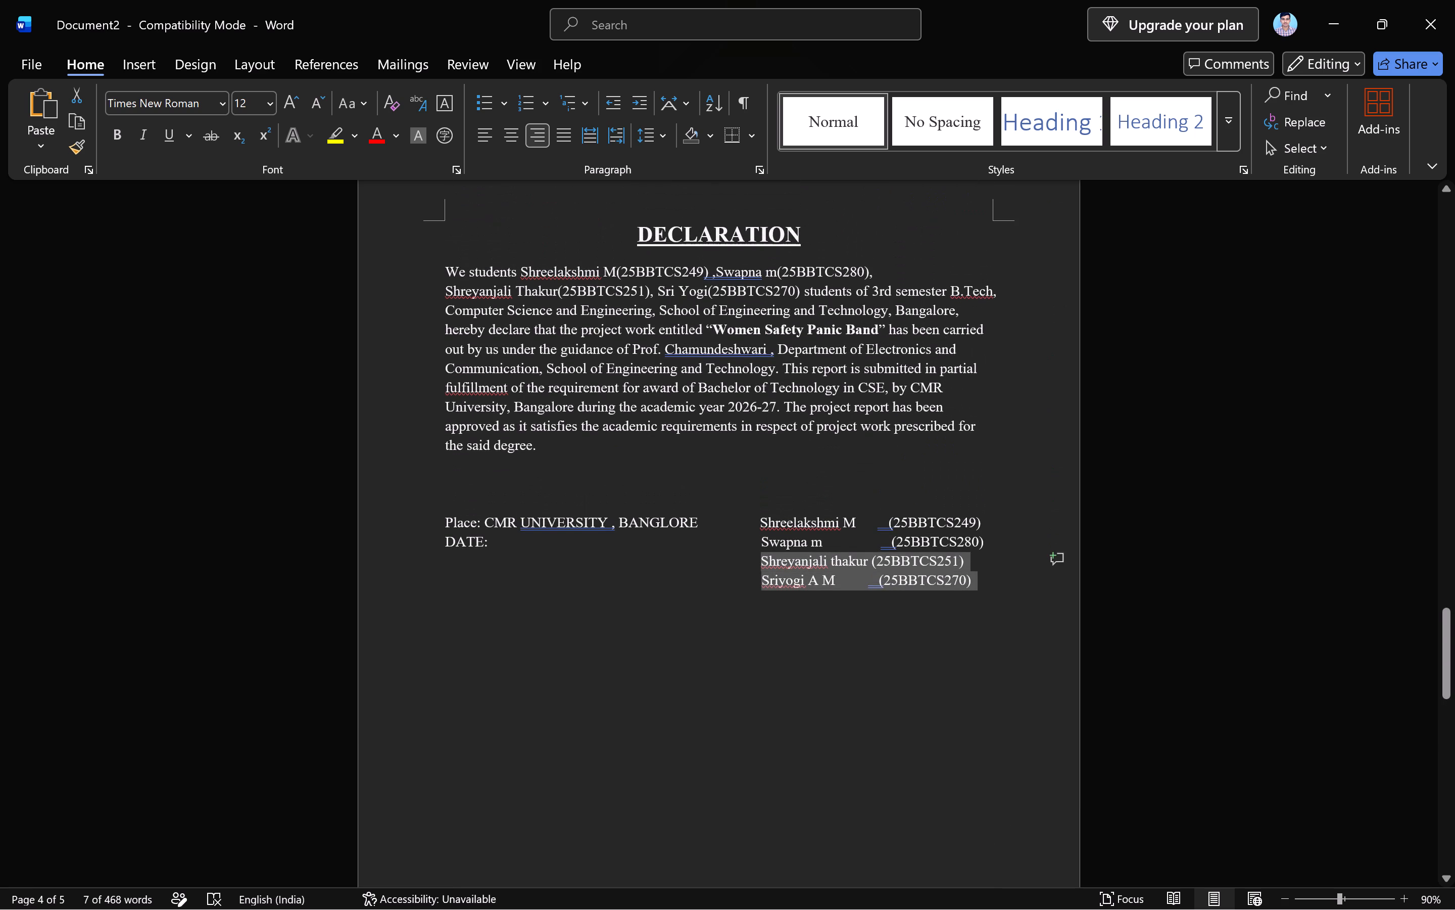
{"action": "key", "text": "ctrl+y"}
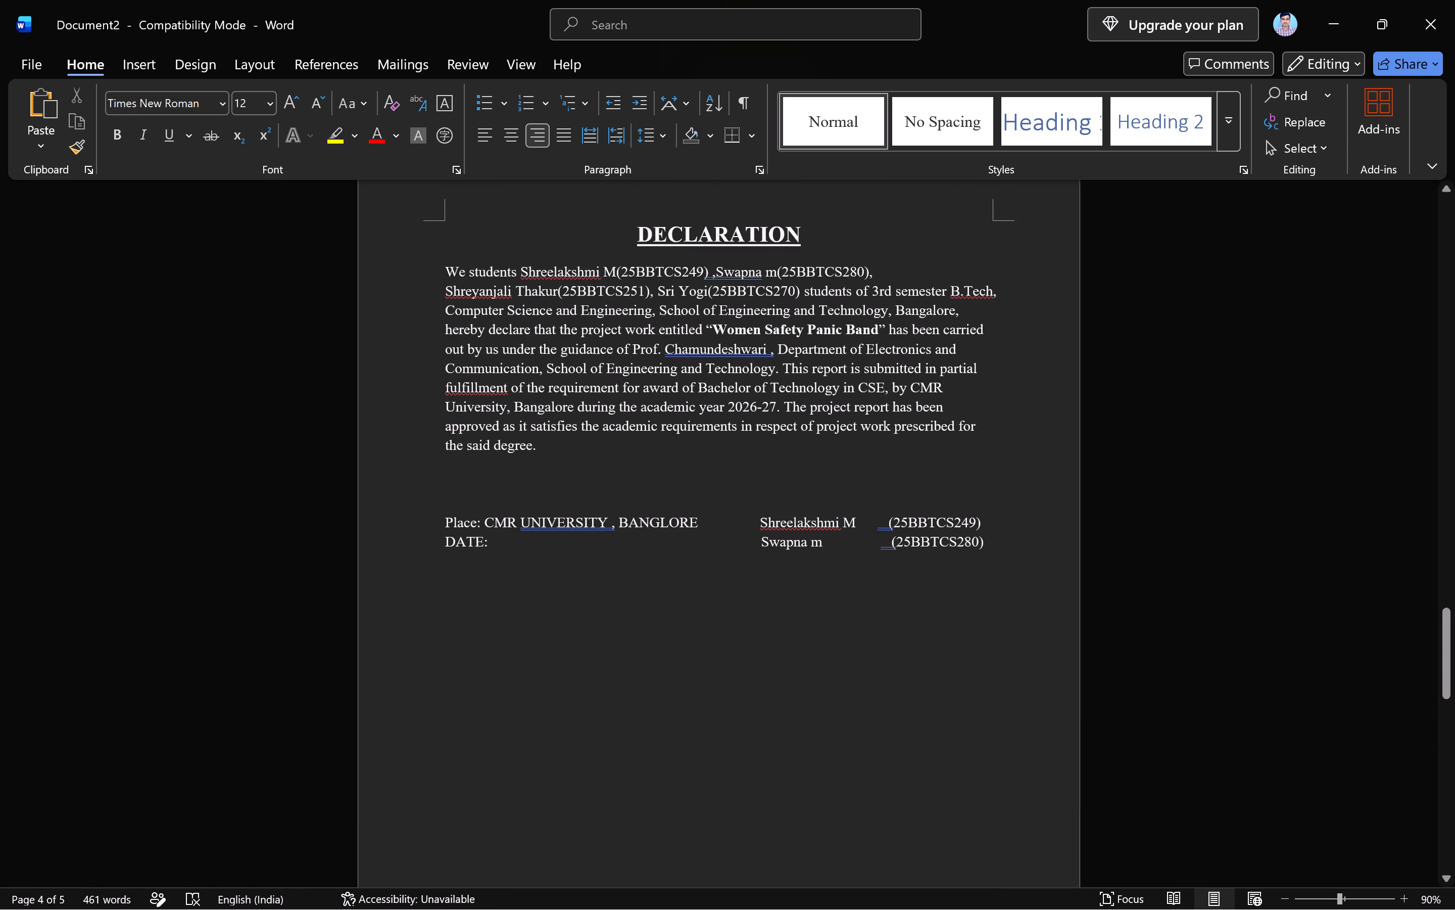
Delete the second student's name and ID from the DATE line, along with the spacing before them.
{"action": "key", "text": "Up"}
{"action": "key", "text": "Delete"}
{"action": "key", "text": "Delete"}
{"action": "key", "text": "Delete"}
{"action": "key", "text": "Delete"}
{"action": "key", "text": "BackSpace"}
{"action": "key", "text": "BackSpace"}
{"action": "key", "text": "BackSpace"}
{"action": "key", "text": "BackSpace"}
{"action": "key", "text": "BackSpace"}
{"action": "key", "text": "BackSpace"}
{"action": "key", "text": "BackSpace"}
{"action": "key", "text": "BackSpace"}
{"action": "key", "text": "BackSpace"}
{"action": "key", "text": "BackSpace"}
{"action": "key", "text": "BackSpace"}
{"action": "key", "text": "BackSpace"}
{"action": "key", "text": "BackSpace"}
{"action": "key", "text": "BackSpace"}
{"action": "key", "text": "BackSpace"}
{"action": "key", "text": "BackSpace"}
{"action": "key", "text": "BackSpace"}
{"action": "key", "text": "BackSpace"}
{"action": "key", "text": "BackSpace"}
{"action": "key", "text": "BackSpace"}
{"action": "key", "text": "BackSpace"}
{"action": "key", "text": "BackSpace"}
{"action": "key", "text": "BackSpace"}
{"action": "key", "text": "BackSpace"}
{"action": "key", "text": "BackSpace"}
{"action": "key", "text": "BackSpace"}
{"action": "key", "text": "BackSpace"}
{"action": "key", "text": "BackSpace"}
{"action": "key", "text": "BackSpace"}
{"action": "key", "text": "BackSpace"}
{"action": "key", "text": "BackSpace"}
{"action": "key", "text": "BackSpace"}
{"action": "key", "text": "BackSpace"}
{"action": "key", "text": "BackSpace"}
{"action": "key", "text": "BackSpace"}
{"action": "key", "text": "BackSpace"}
{"action": "key", "text": "BackSpace"}
{"action": "key", "text": "BackSpace"}
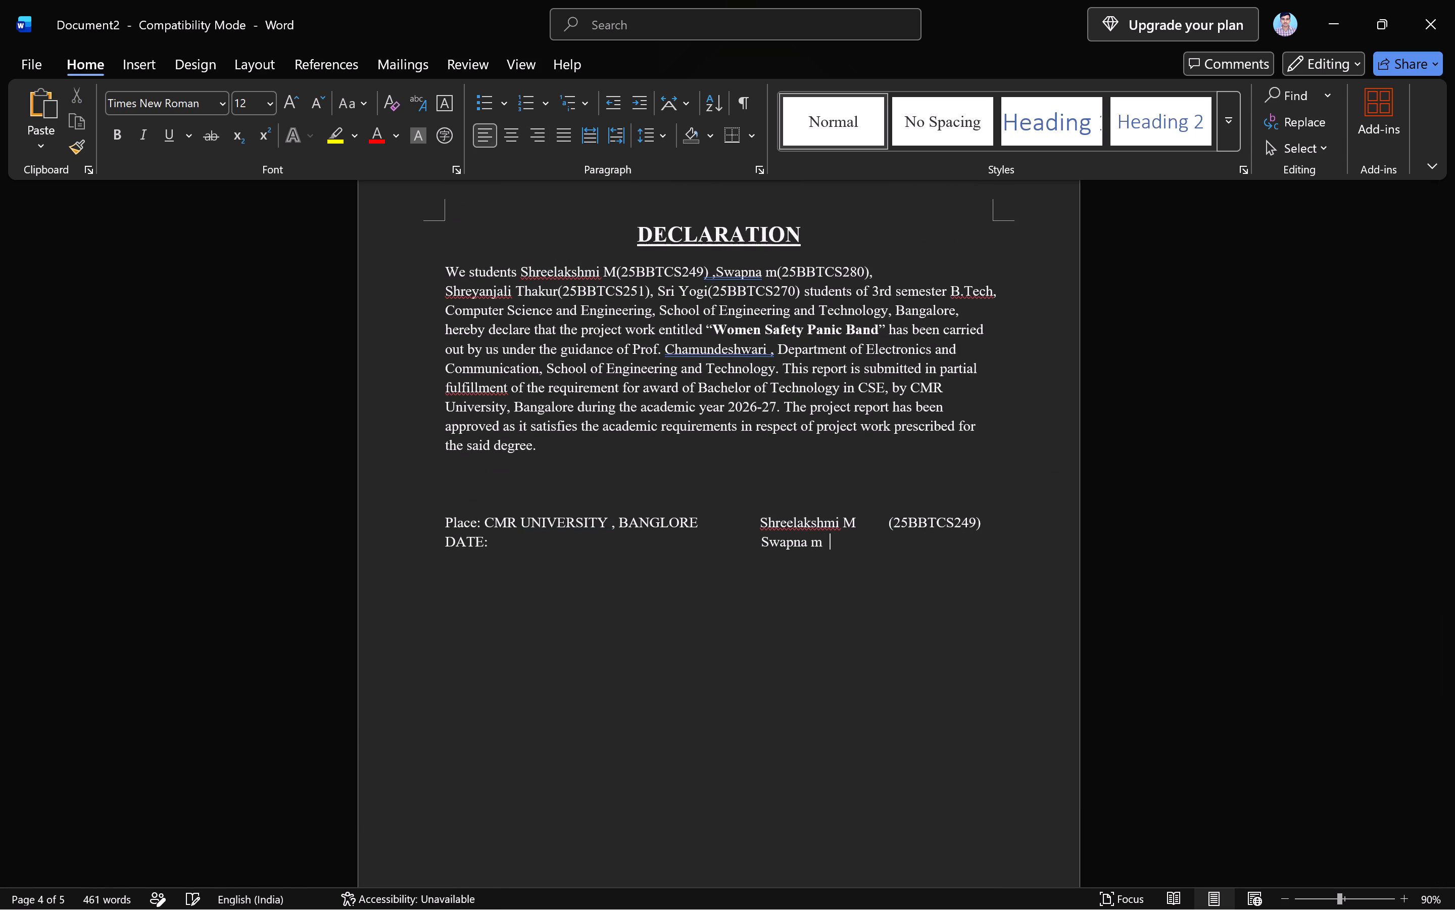
Delete the first student's name and ID from the Place line of the declaration.
{"action": "key", "text": "Up"}
{"action": "key", "text": "Delete"}
{"action": "key", "text": "Delete"}
{"action": "key", "text": "Delete"}
{"action": "key", "text": "Delete"}
{"action": "key", "text": "Delete"}
{"action": "key", "text": "Delete"}
{"action": "key", "text": "Delete"}
{"action": "key", "text": "Delete"}
{"action": "key", "text": "Delete"}
{"action": "key", "text": "Delete"}
{"action": "key", "text": "Delete"}
{"action": "key", "text": "Delete"}
{"action": "key", "text": "Delete"}
{"action": "key", "text": "Delete"}
{"action": "key", "text": "Delete"}
{"action": "key", "text": "Delete"}
{"action": "key", "text": "Delete"}
{"action": "key", "text": "Delete"}
{"action": "key", "text": "Delete"}
{"action": "key", "text": "Delete"}
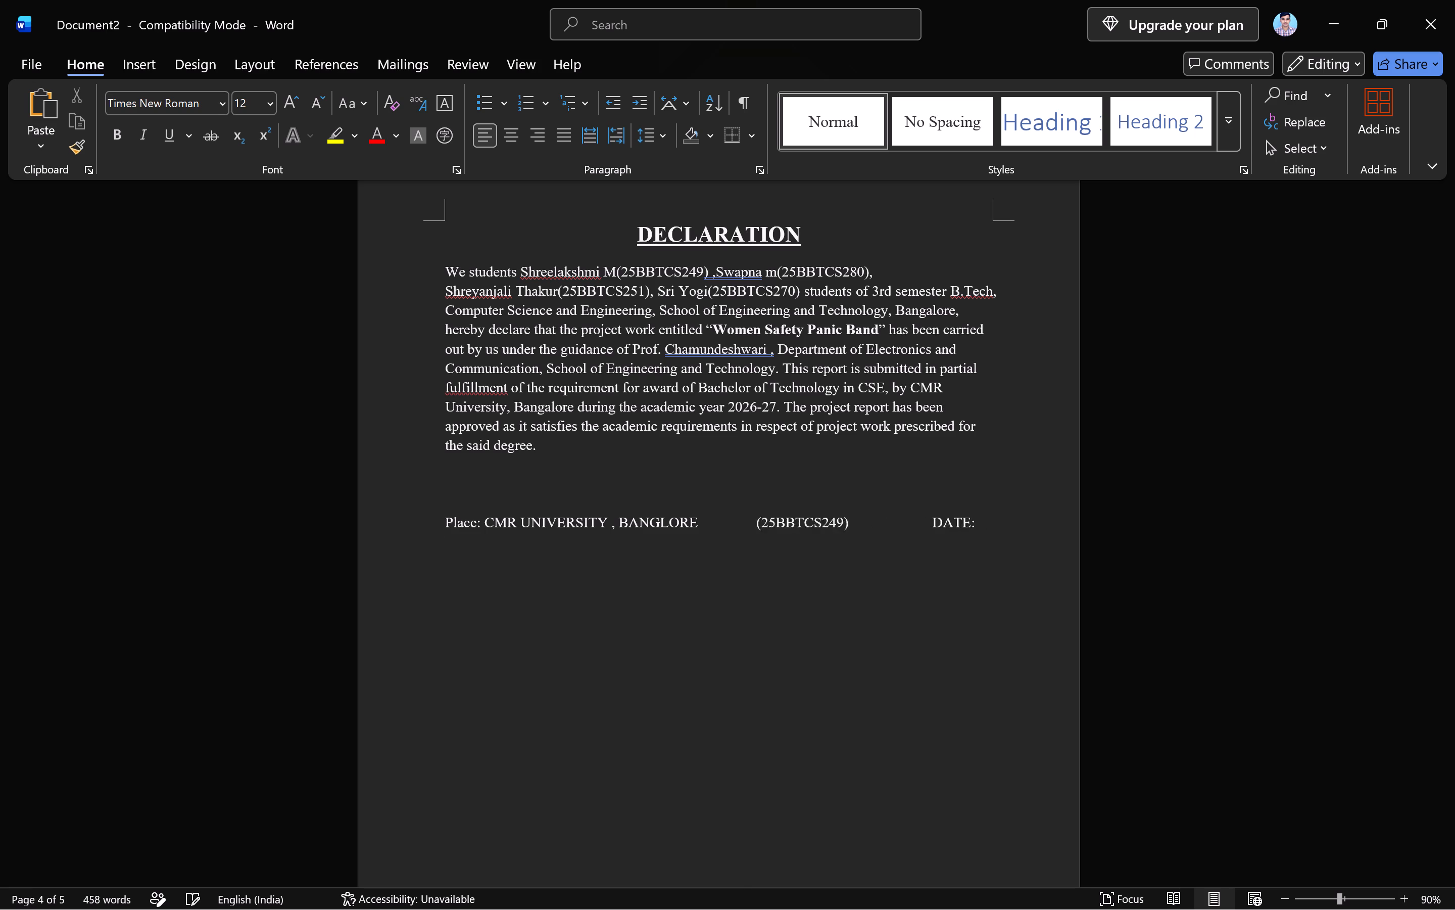
{"action": "key", "text": "Delete"}
{"action": "key", "text": "Delete"}
{"action": "key", "text": "Delete"}
{"action": "key", "text": "Delete"}
{"action": "key", "text": "Delete"}
{"action": "key", "text": "Delete"}
{"action": "key", "text": "Delete"}
{"action": "key", "text": "Delete"}
{"action": "key", "text": "Delete"}
{"action": "key", "text": "Delete"}
{"action": "key", "text": "Delete"}
{"action": "key", "text": "Delete"}
{"action": "key", "text": "Delete"}
{"action": "key", "text": "Delete"}
{"action": "key", "text": "Delete"}
{"action": "key", "text": "Delete"}
{"action": "key", "text": "Delete"}
{"action": "key", "text": "Delete"}
{"action": "key", "text": "Delete"}
{"action": "key", "text": "Delete"}
{"action": "key", "text": "Delete"}
{"action": "key", "text": "Delete"}
{"action": "key", "text": "Delete"}
{"action": "key", "text": "Delete"}
{"action": "key", "text": "Delete"}
Put DATE: on its own line directly under the Place line, removing all leftover spaces between the two.
{"action": "key", "text": "Return"}
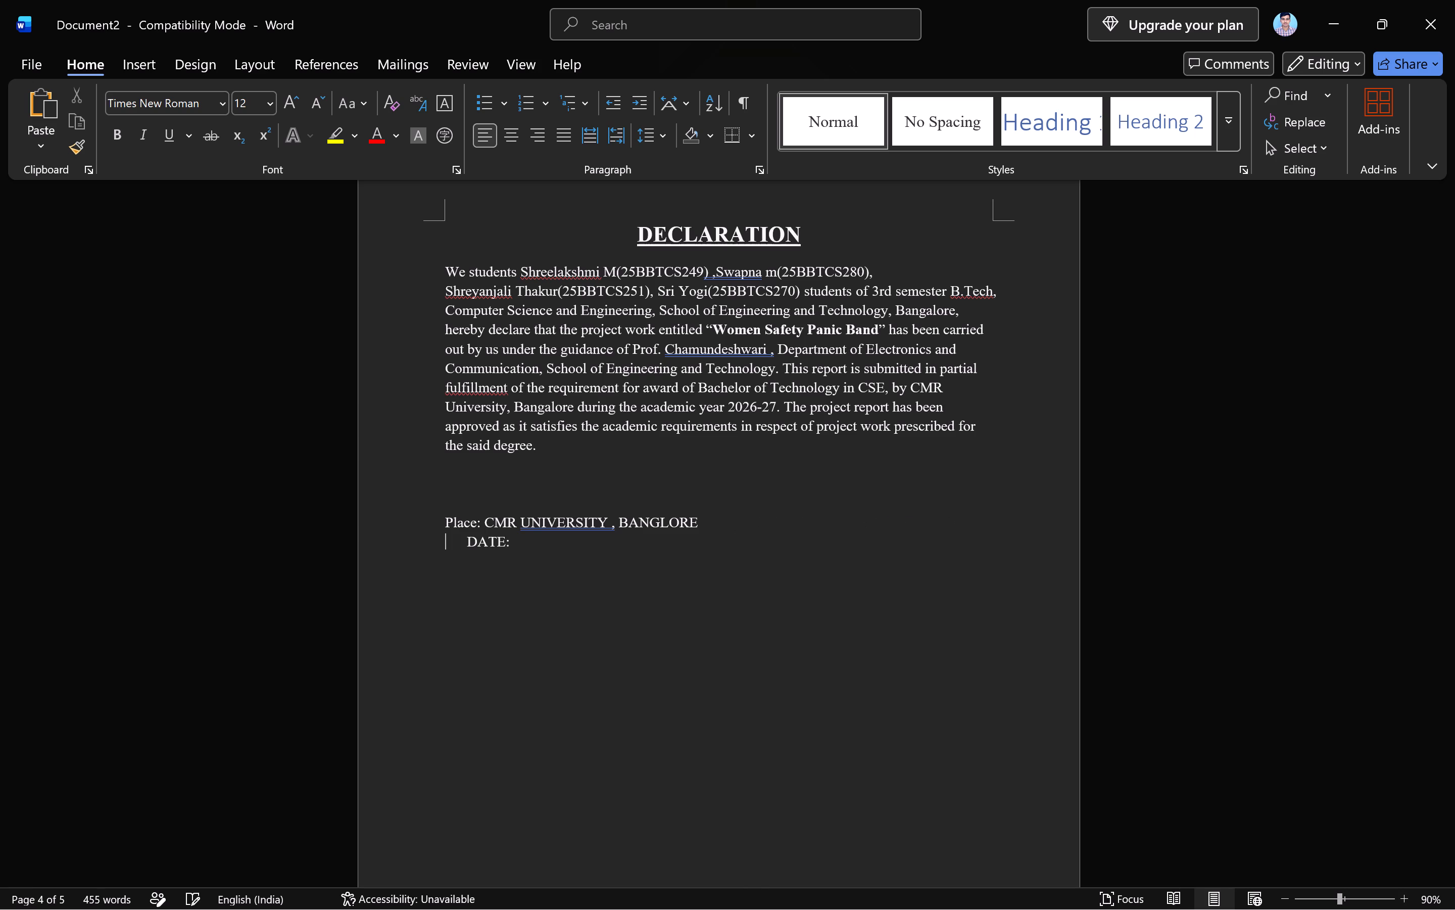
{"action": "key", "text": "BackSpace"}
{"action": "key", "text": "Delete"}
{"action": "key", "text": "Delete"}
{"action": "key", "text": "Delete"}
{"action": "key", "text": "Delete"}
{"action": "key", "text": "Delete"}
{"action": "key", "text": "Return"}
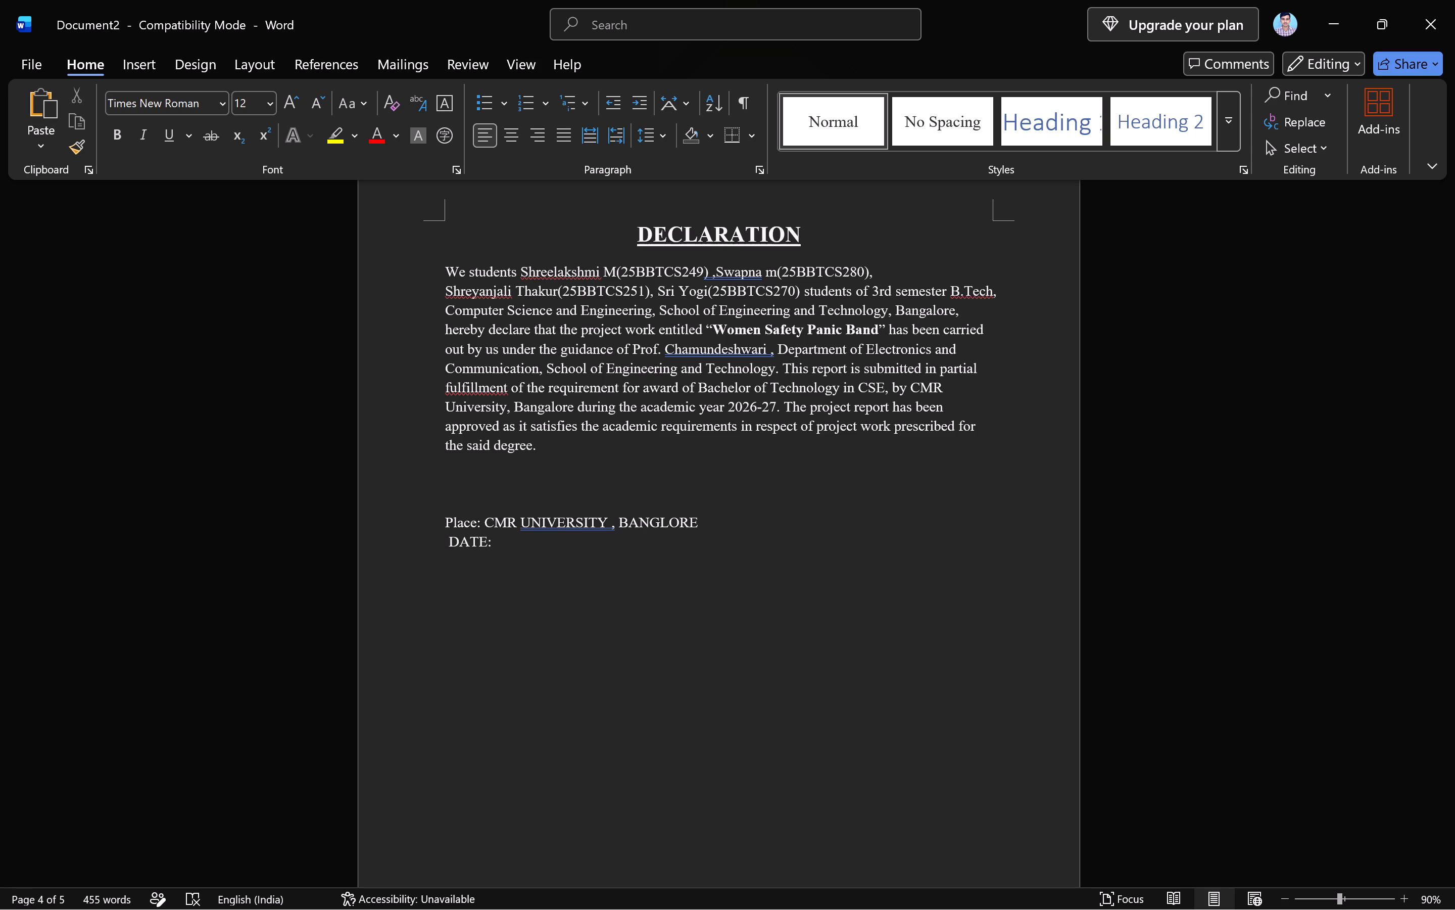
{"action": "key", "text": "BackSpace"}
{"action": "key", "text": "BackSpace"}
{"action": "key", "text": "BackSpace"}
{"action": "key", "text": "BackSpace"}
{"action": "key", "text": "BackSpace"}
{"action": "key", "text": "BackSpace"}
{"action": "key", "text": "BackSpace"}
{"action": "key", "text": "BackSpace"}
{"action": "key", "text": "BackSpace"}
{"action": "key", "text": "BackSpace"}
{"action": "key", "text": "BackSpace"}
{"action": "key", "text": "Return"}
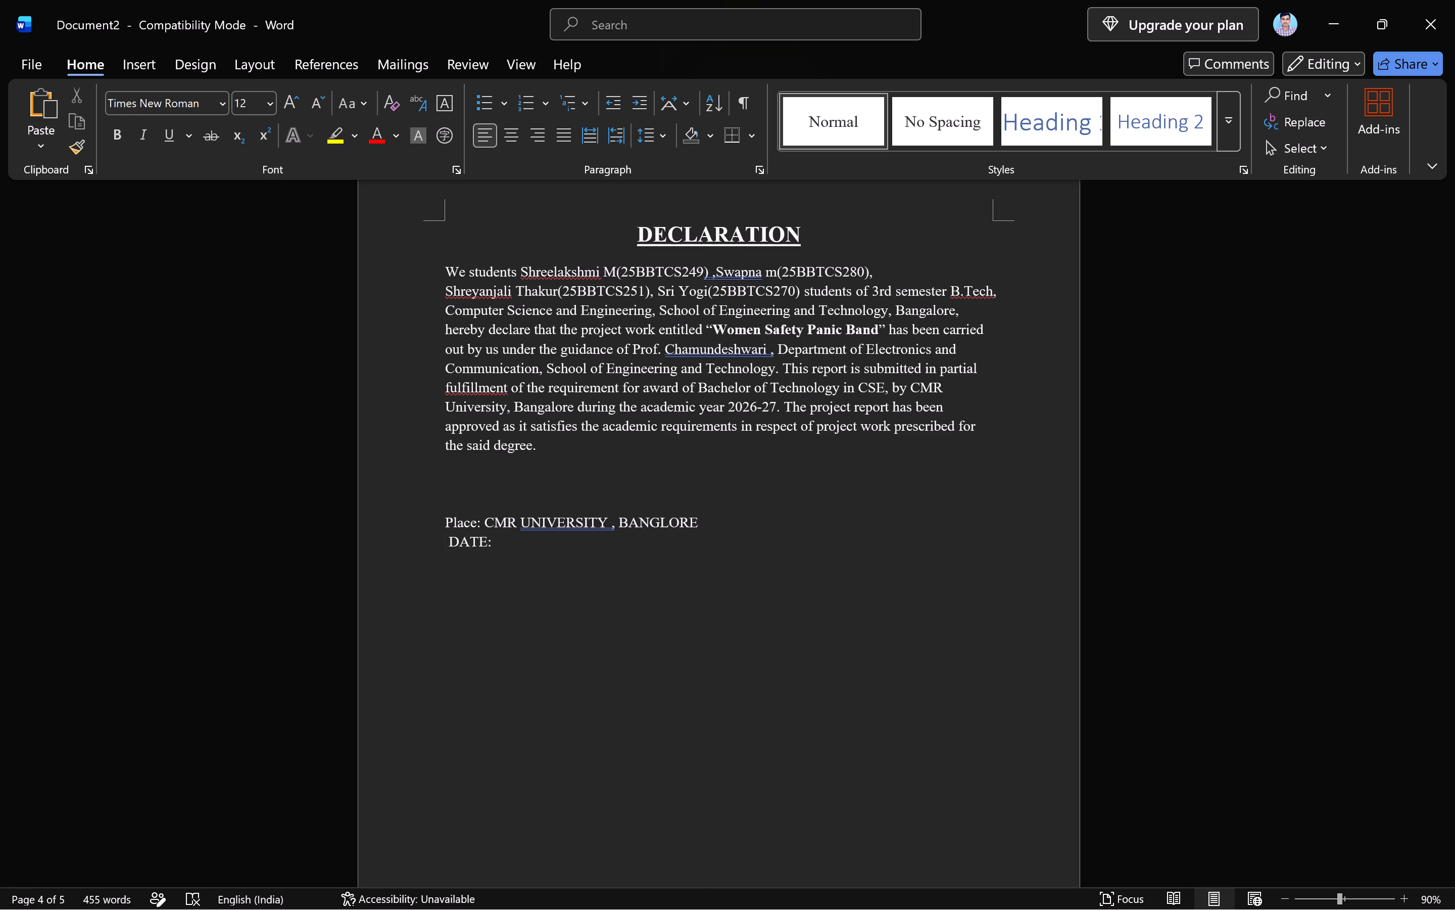
{"action": "key", "text": "Right"}
{"action": "key", "text": "BackSpace"}
{"action": "key", "text": "BackSpace"}
{"action": "key", "text": "Return"}
Set the insertion point on the blank last page and copy the ABSTRACT heading with all its paragraphs from MWE REPORT in Chrome.
{"action": "scroll", "coordinate": [617, 754], "scroll_direction": "down", "scroll_amount": 4}
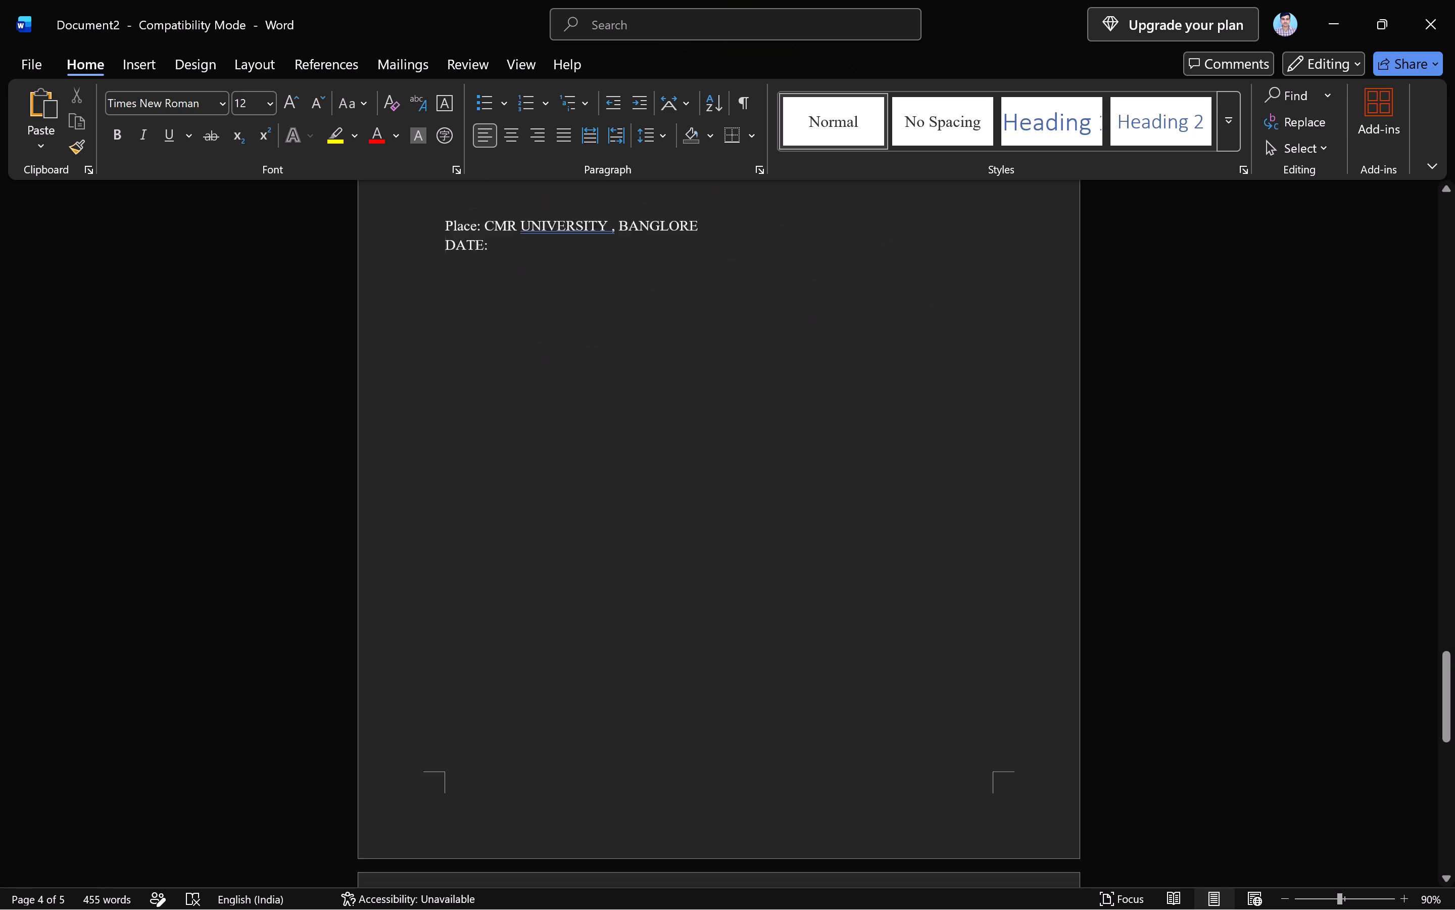
{"action": "scroll", "coordinate": [617, 754], "scroll_direction": "down", "scroll_amount": 5}
{"action": "scroll", "coordinate": [590, 434], "scroll_direction": "up", "scroll_amount": 7}
{"action": "left_click", "coordinate": [575, 429]}
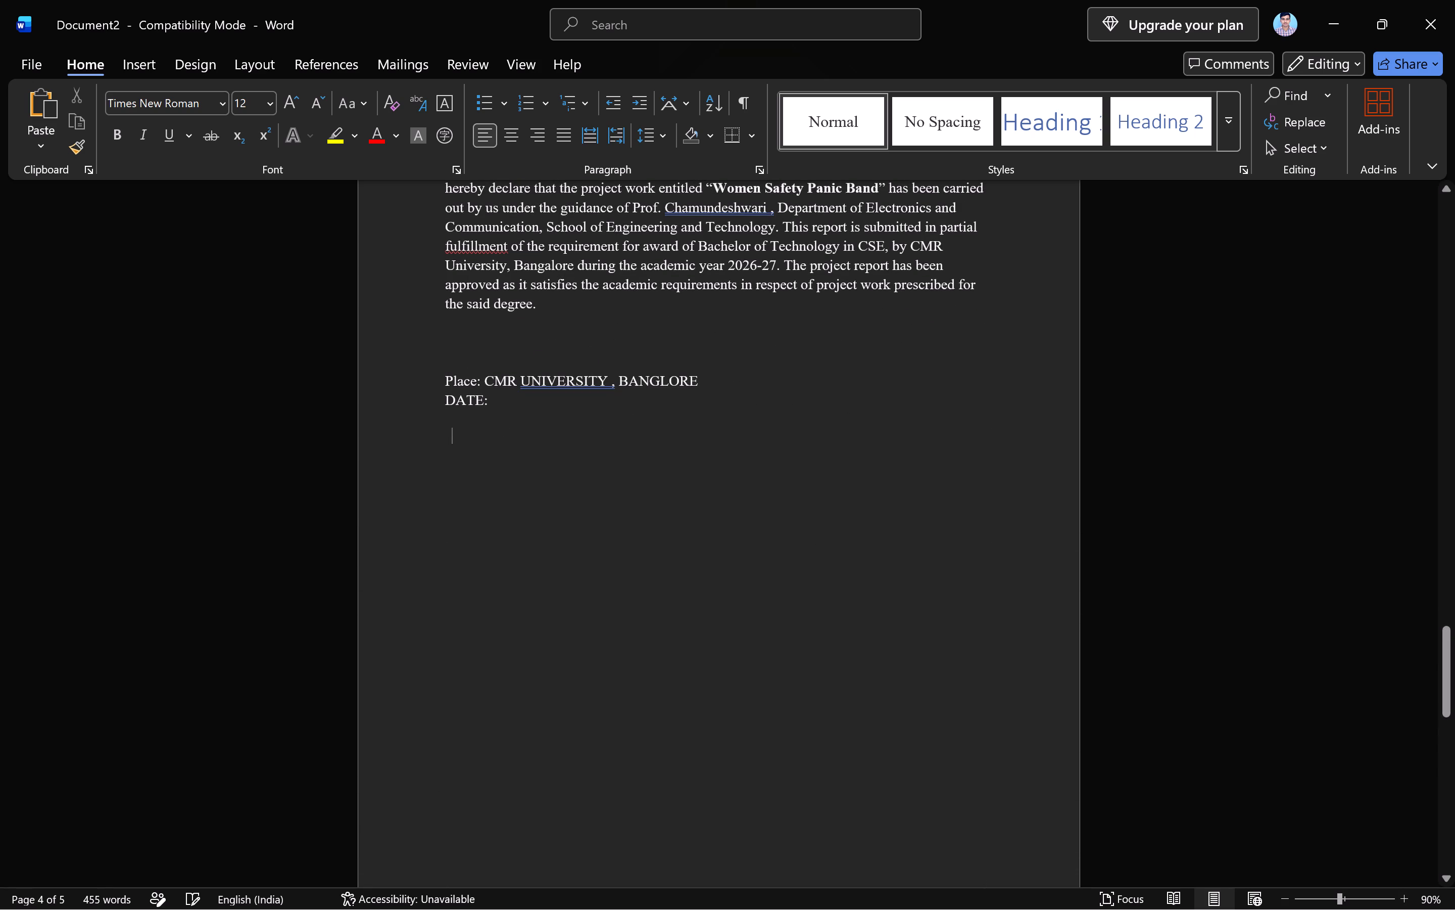
{"action": "scroll", "coordinate": [767, 909], "scroll_direction": "down", "scroll_amount": 12}
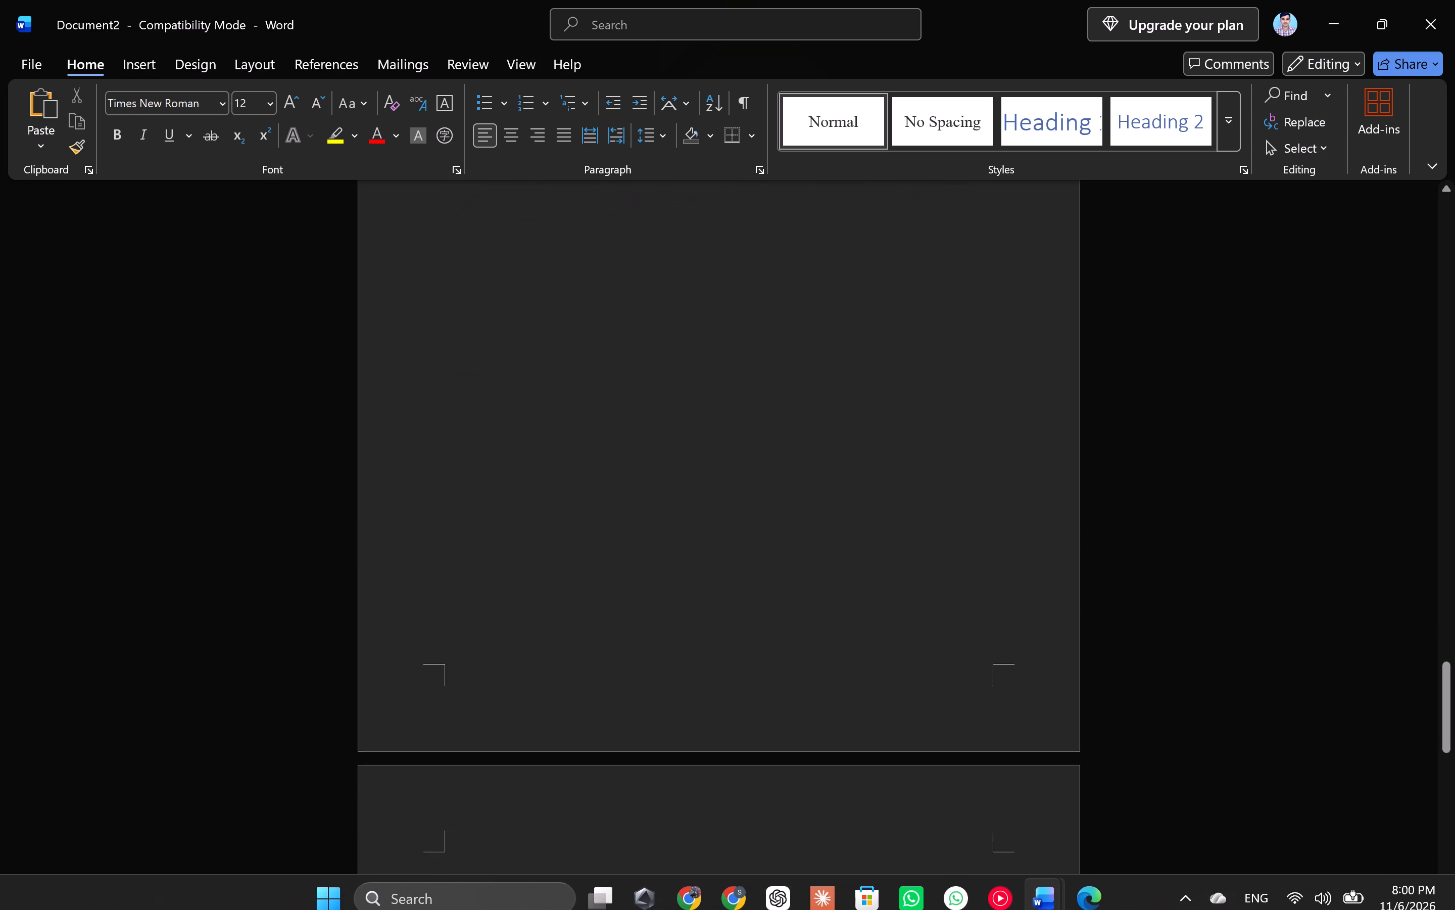
{"action": "scroll", "coordinate": [742, 738], "scroll_direction": "down", "scroll_amount": 4}
{"action": "left_click", "coordinate": [577, 653]}
{"action": "key", "text": "alt+Tab"}
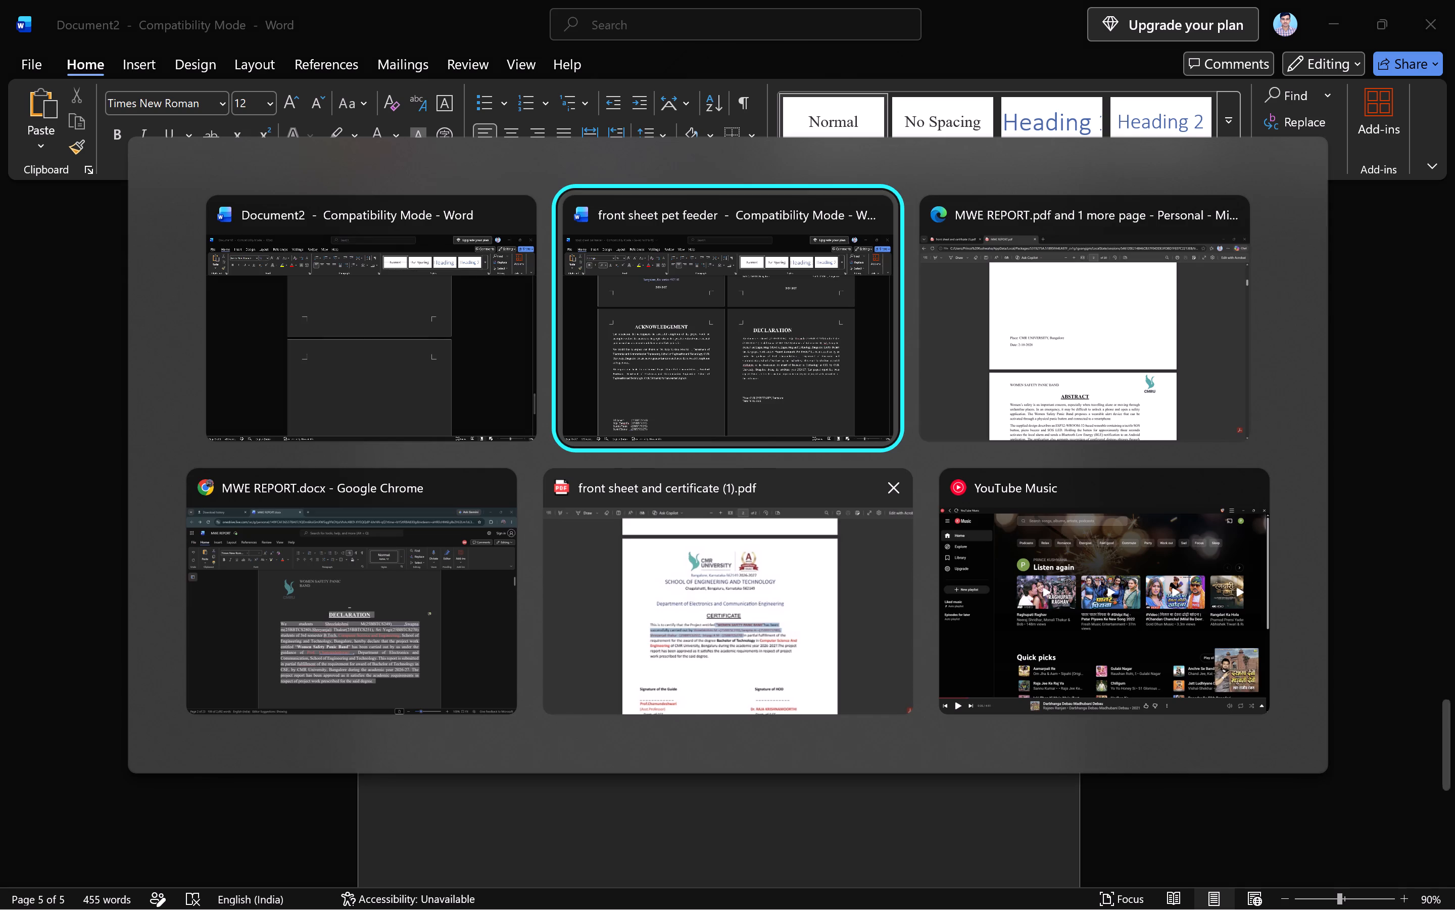
{"action": "key", "text": "alt+Tab"}
{"action": "key", "text": "alt+Tab"}
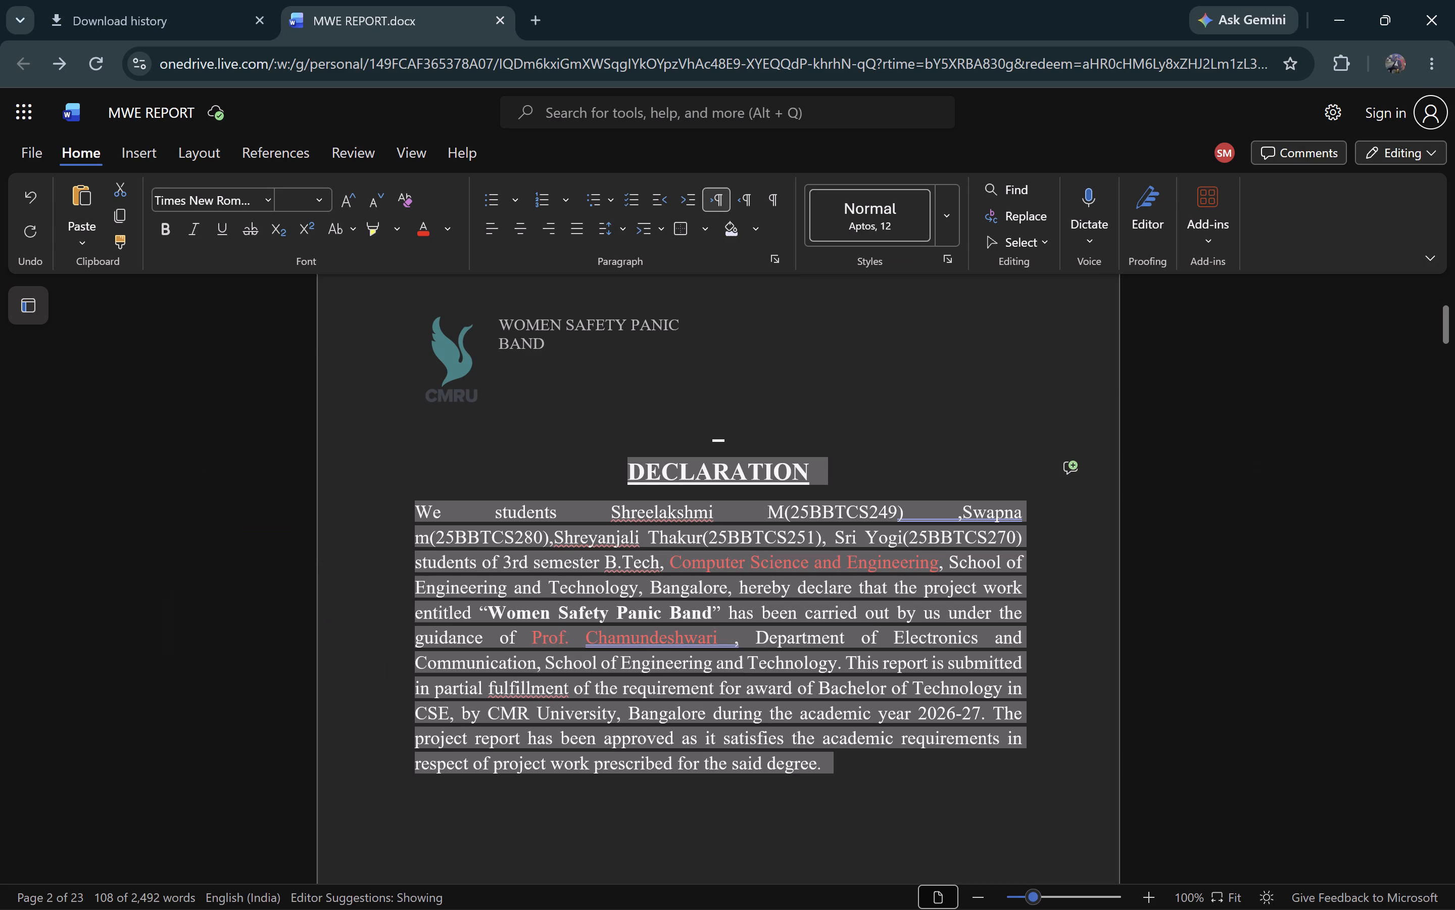
{"action": "left_click", "coordinate": [1131, 716]}
{"action": "scroll", "coordinate": [1048, 706], "scroll_direction": "down", "scroll_amount": 4}
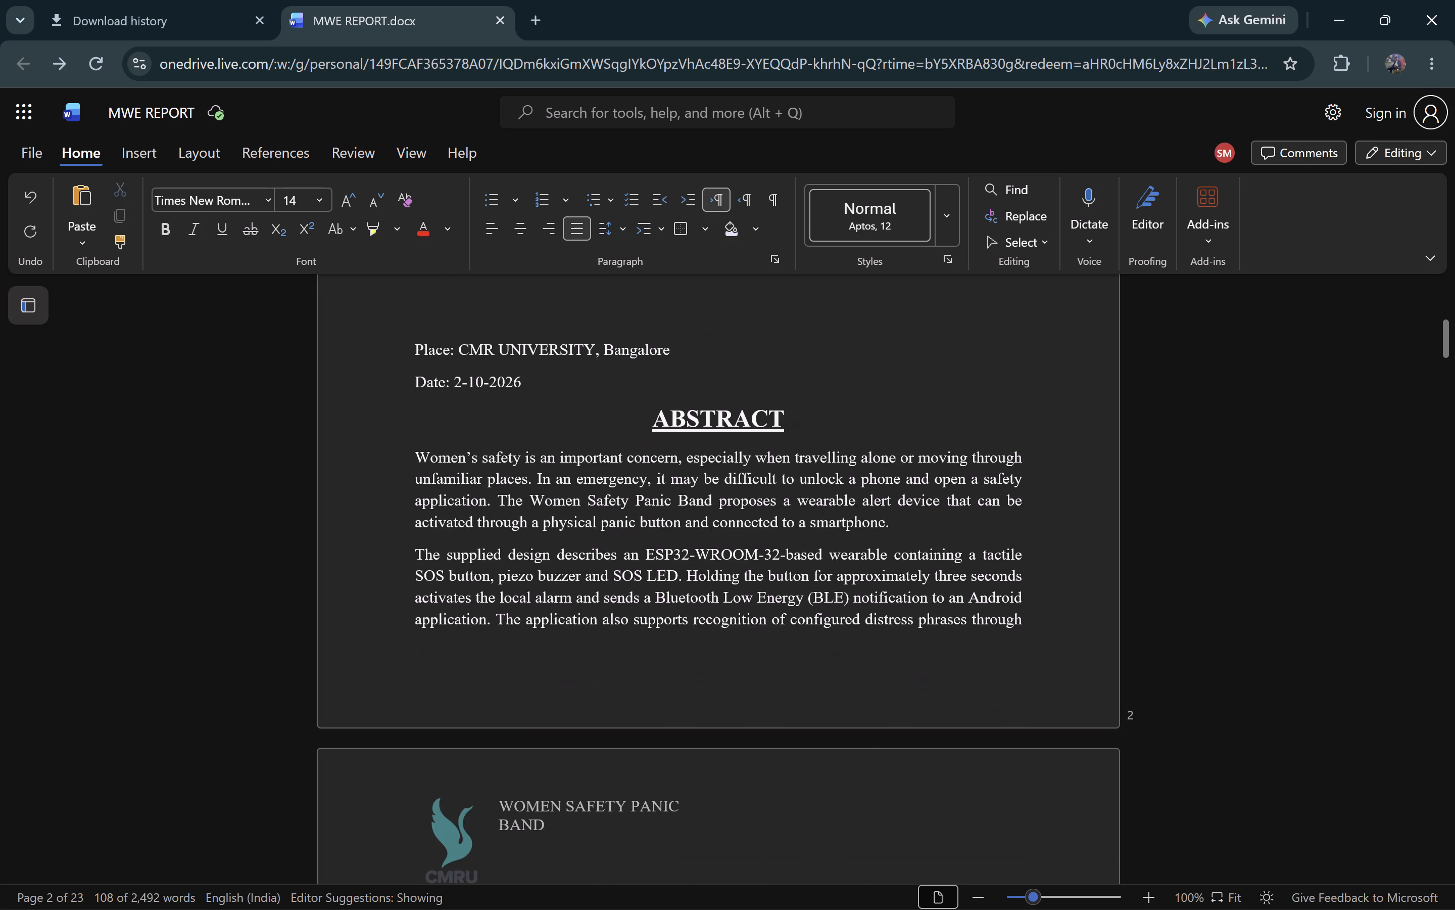
{"action": "scroll", "coordinate": [978, 701], "scroll_direction": "up", "scroll_amount": 2}
{"action": "left_click_drag", "start_coordinate": [655, 754], "coordinate": [689, 768]}
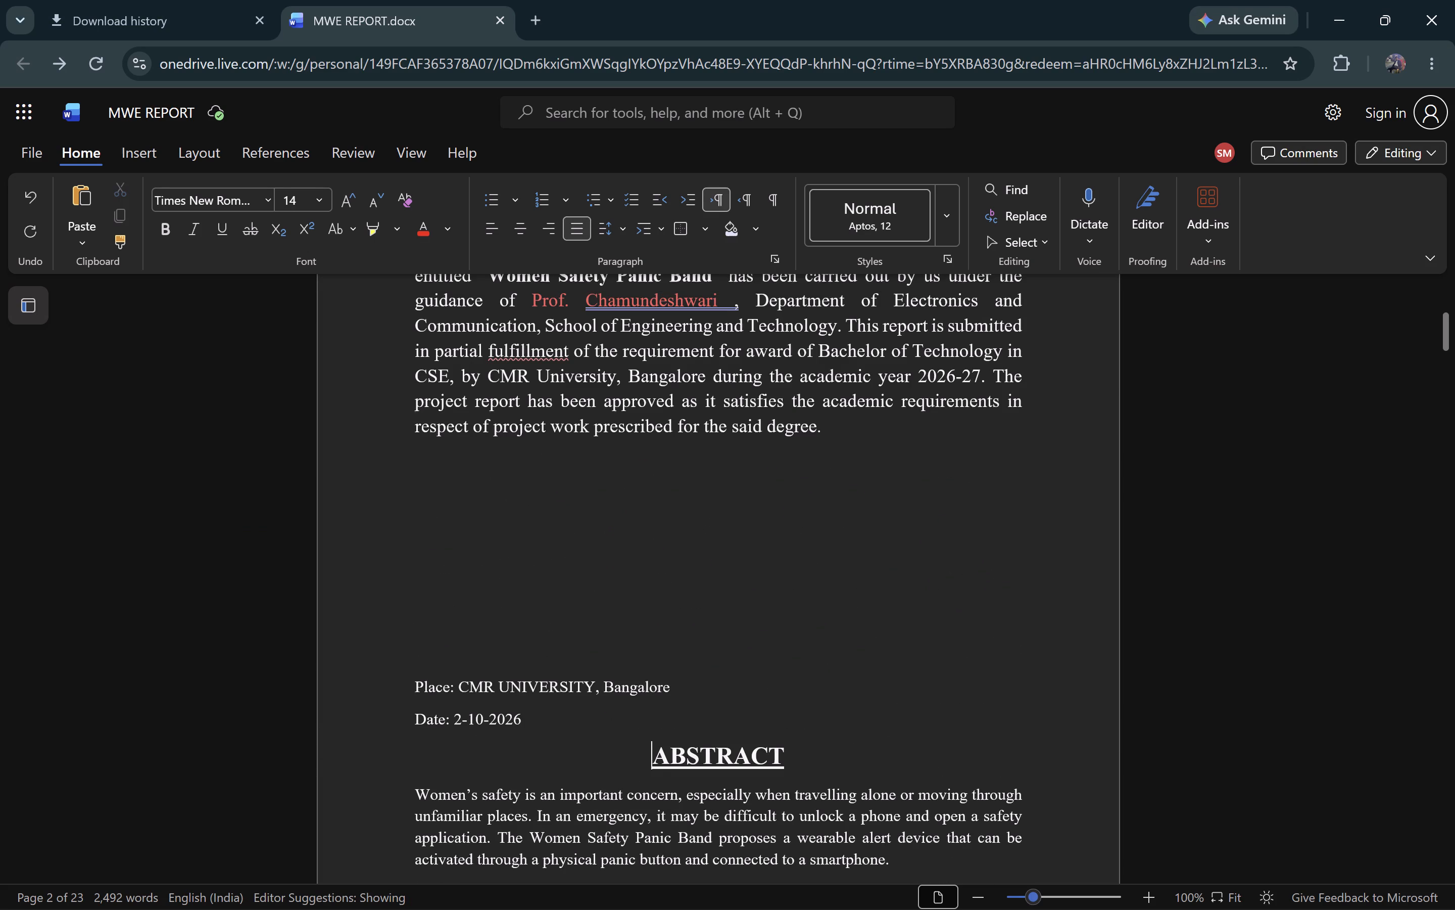
{"action": "left_click_drag", "start_coordinate": [689, 768], "coordinate": [848, 761]}
{"action": "scroll", "coordinate": [766, 771], "scroll_direction": "down", "scroll_amount": 4}
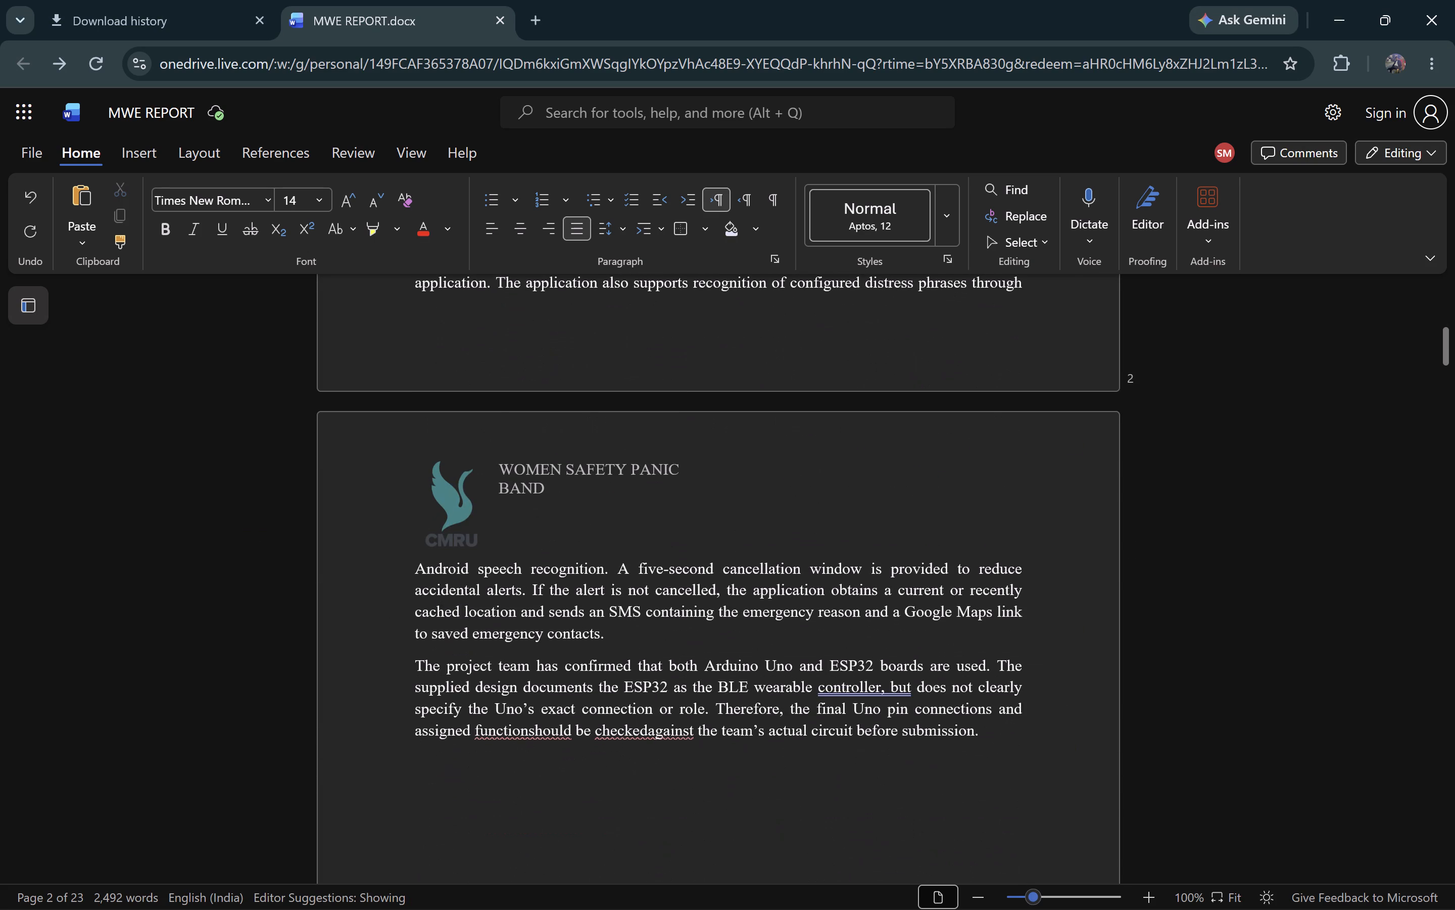
{"action": "left_click_drag", "start_coordinate": [848, 761], "coordinate": [986, 749]}
{"action": "left_click", "coordinate": [980, 740]}
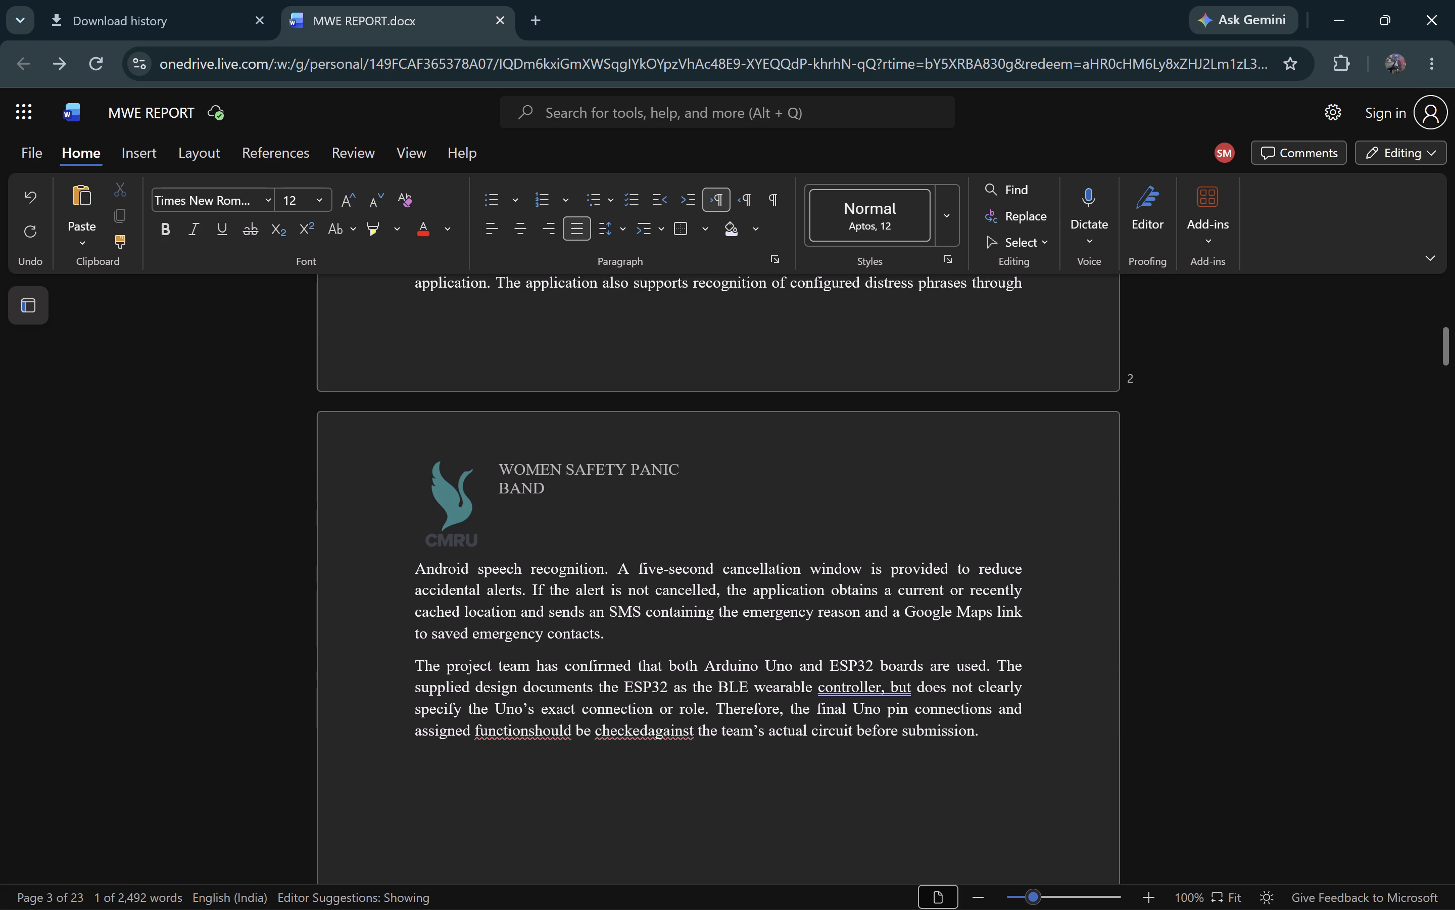
{"action": "left_click_drag", "start_coordinate": [982, 739], "coordinate": [801, 813]}
{"action": "scroll", "coordinate": [869, 720], "scroll_direction": "up", "scroll_amount": 5}
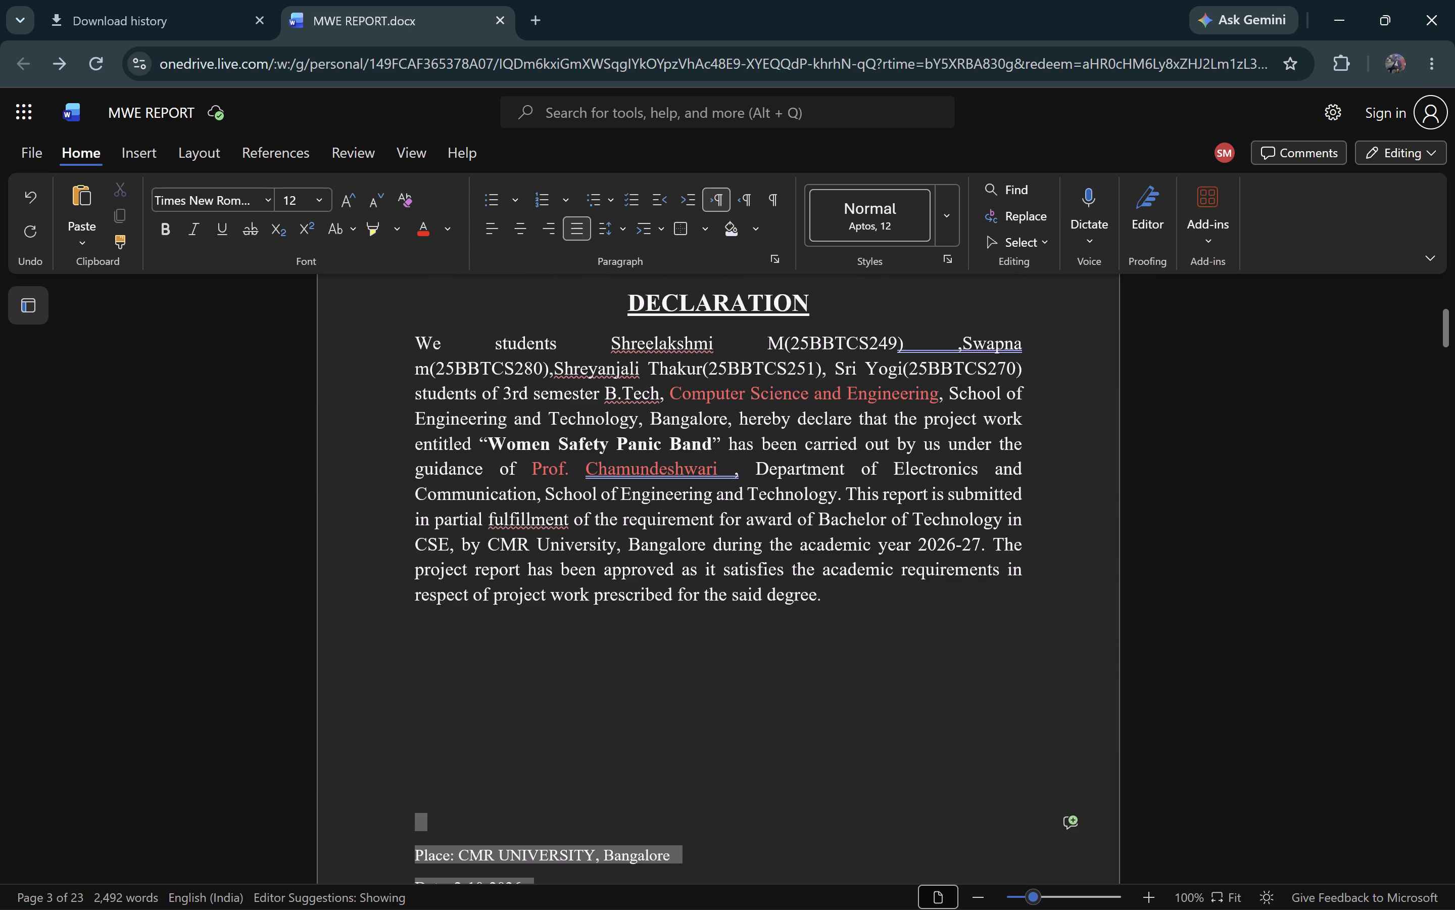
{"action": "left_click_drag", "start_coordinate": [801, 813], "coordinate": [633, 755]}
{"action": "scroll", "coordinate": [798, 818], "scroll_direction": "down", "scroll_amount": 1}
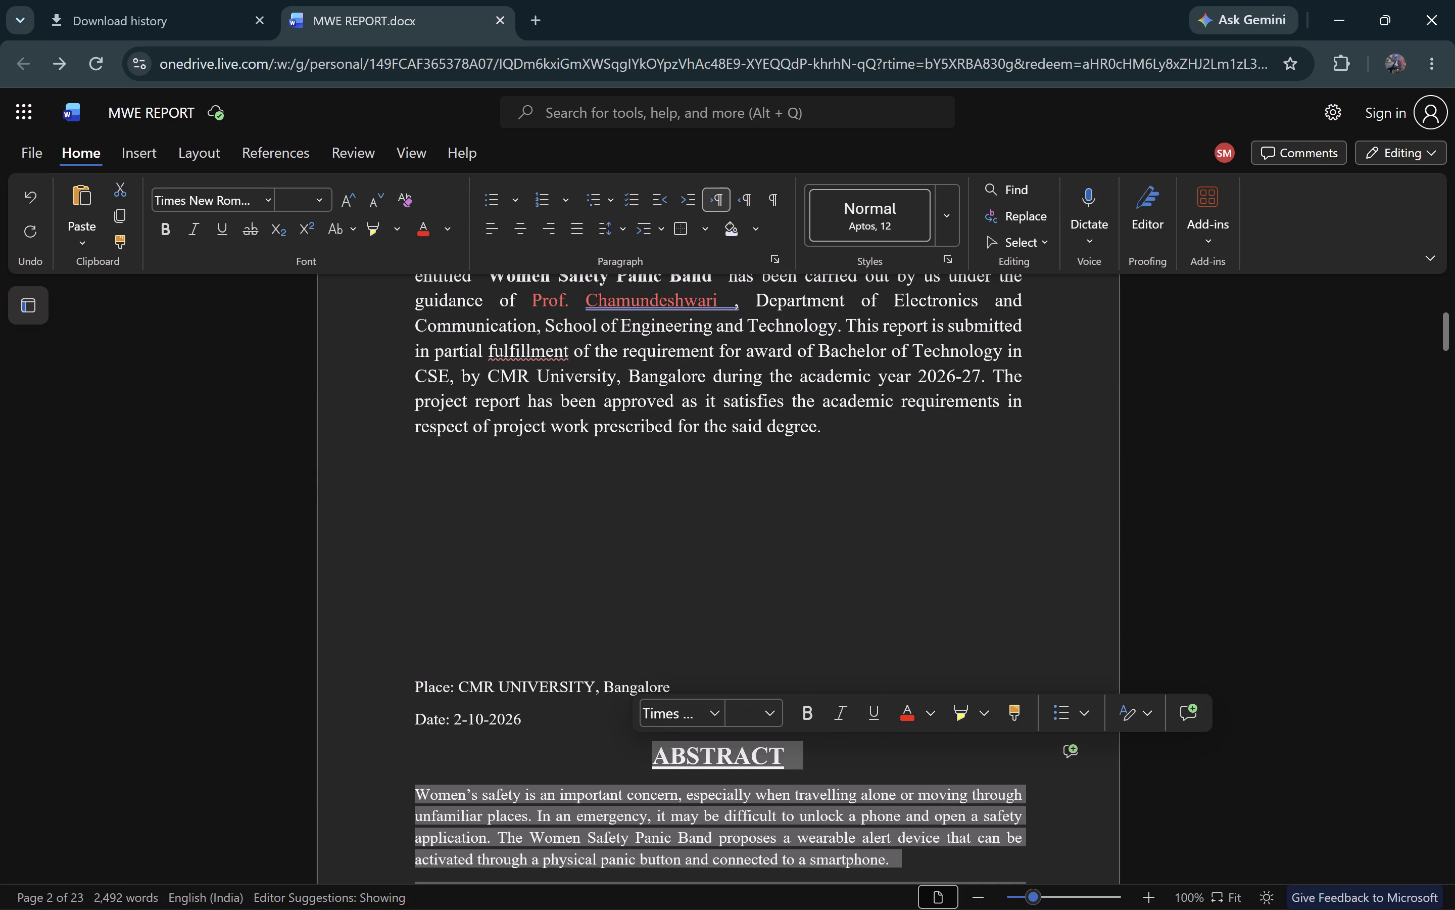
{"action": "key", "text": "ctrl+c"}
{"action": "key", "text": "ctrl+c"}
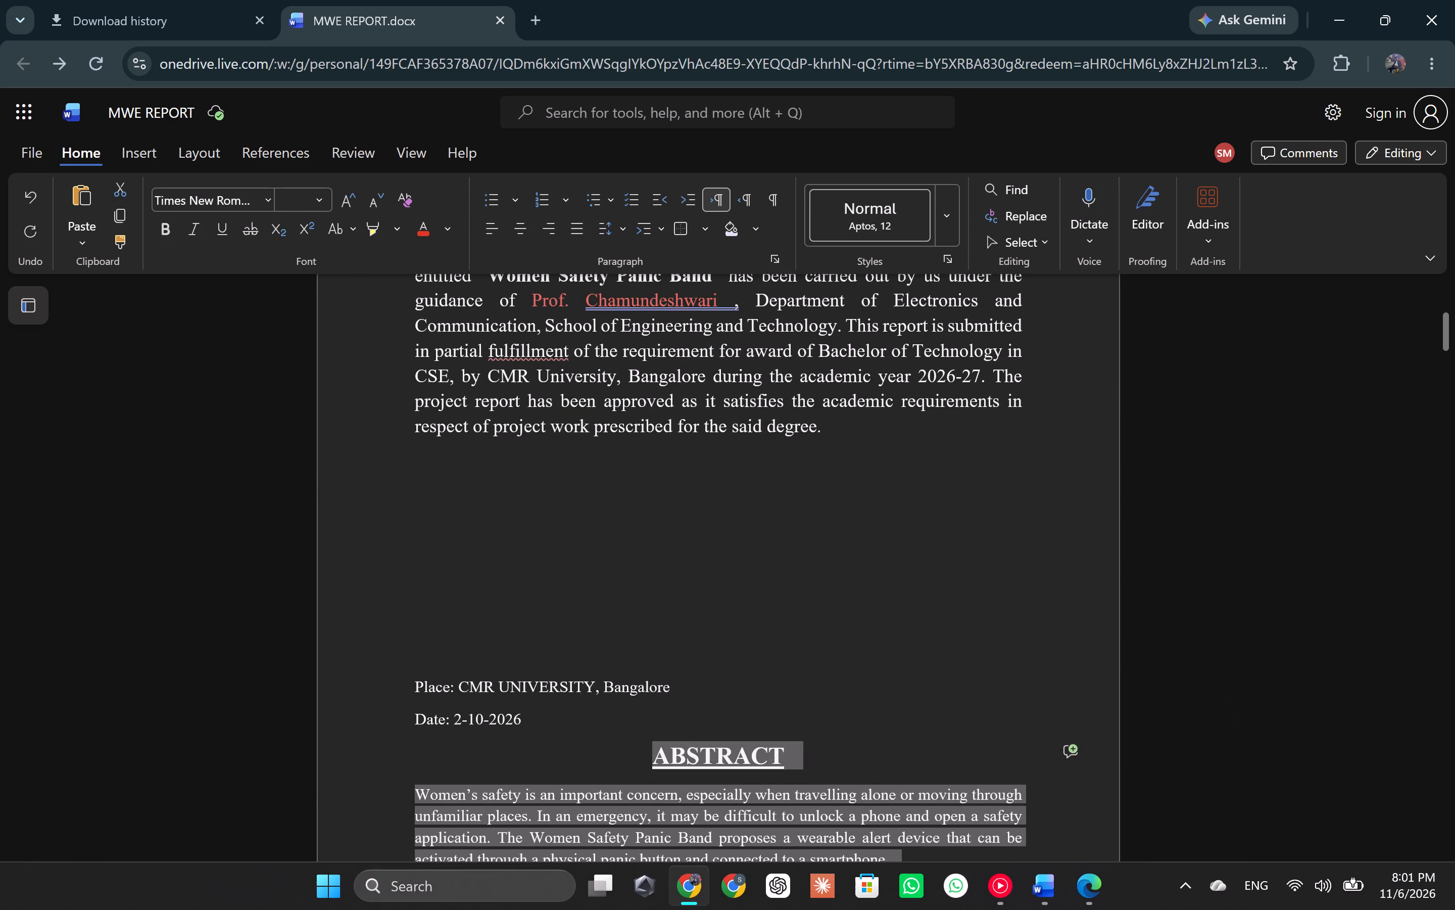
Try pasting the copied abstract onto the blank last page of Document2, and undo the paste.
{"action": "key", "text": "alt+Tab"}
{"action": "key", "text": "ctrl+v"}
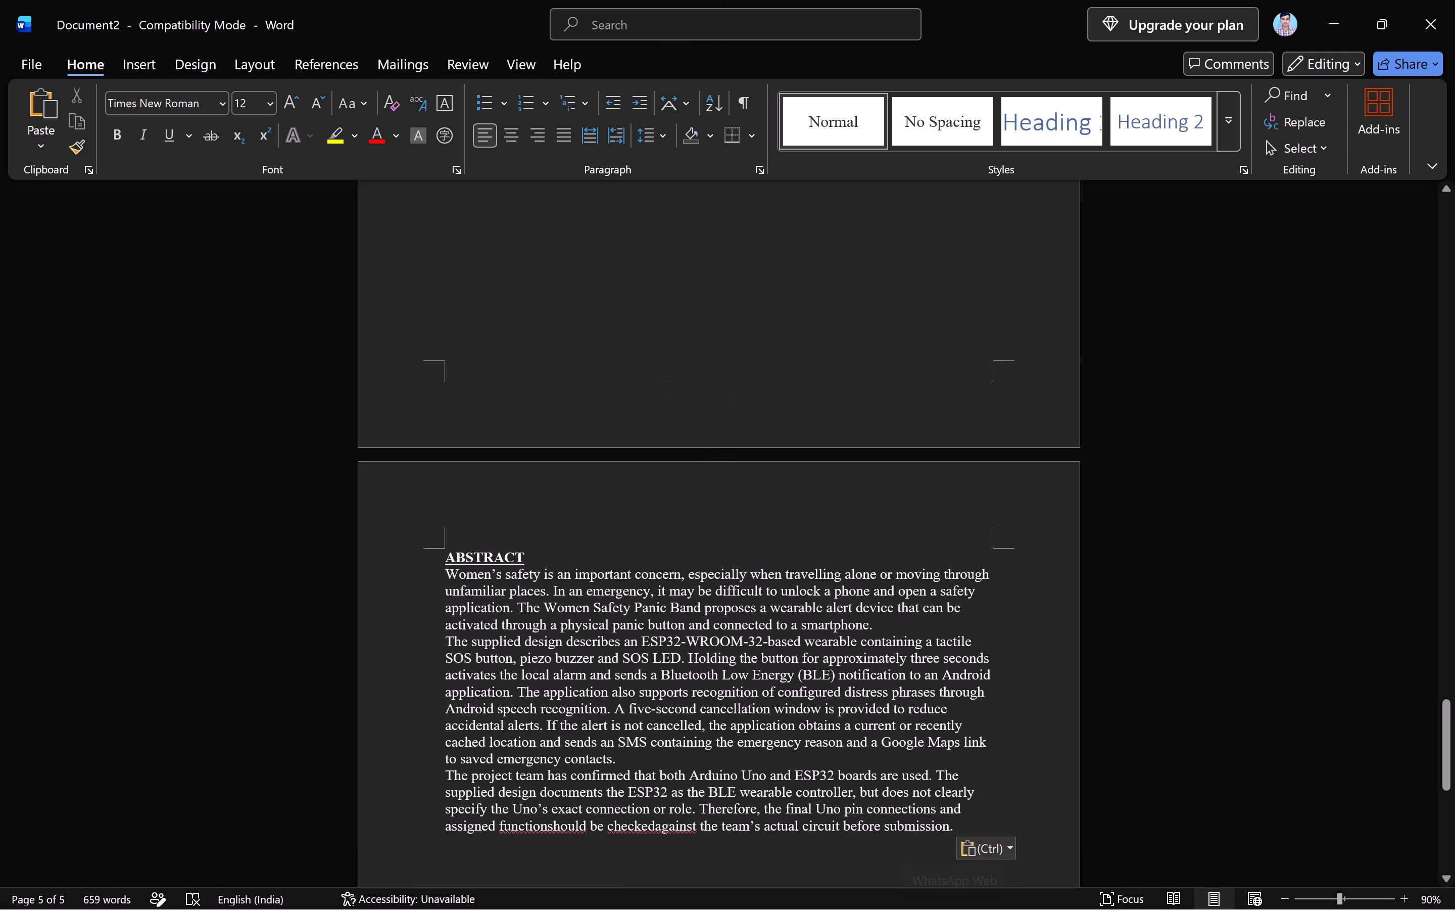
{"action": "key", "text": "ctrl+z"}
Copy only the ABSTRACT heading from MWE REPORT in Chrome onto the blank last page of Document2 in Word and centre it.
{"action": "key", "text": "alt+Tab"}
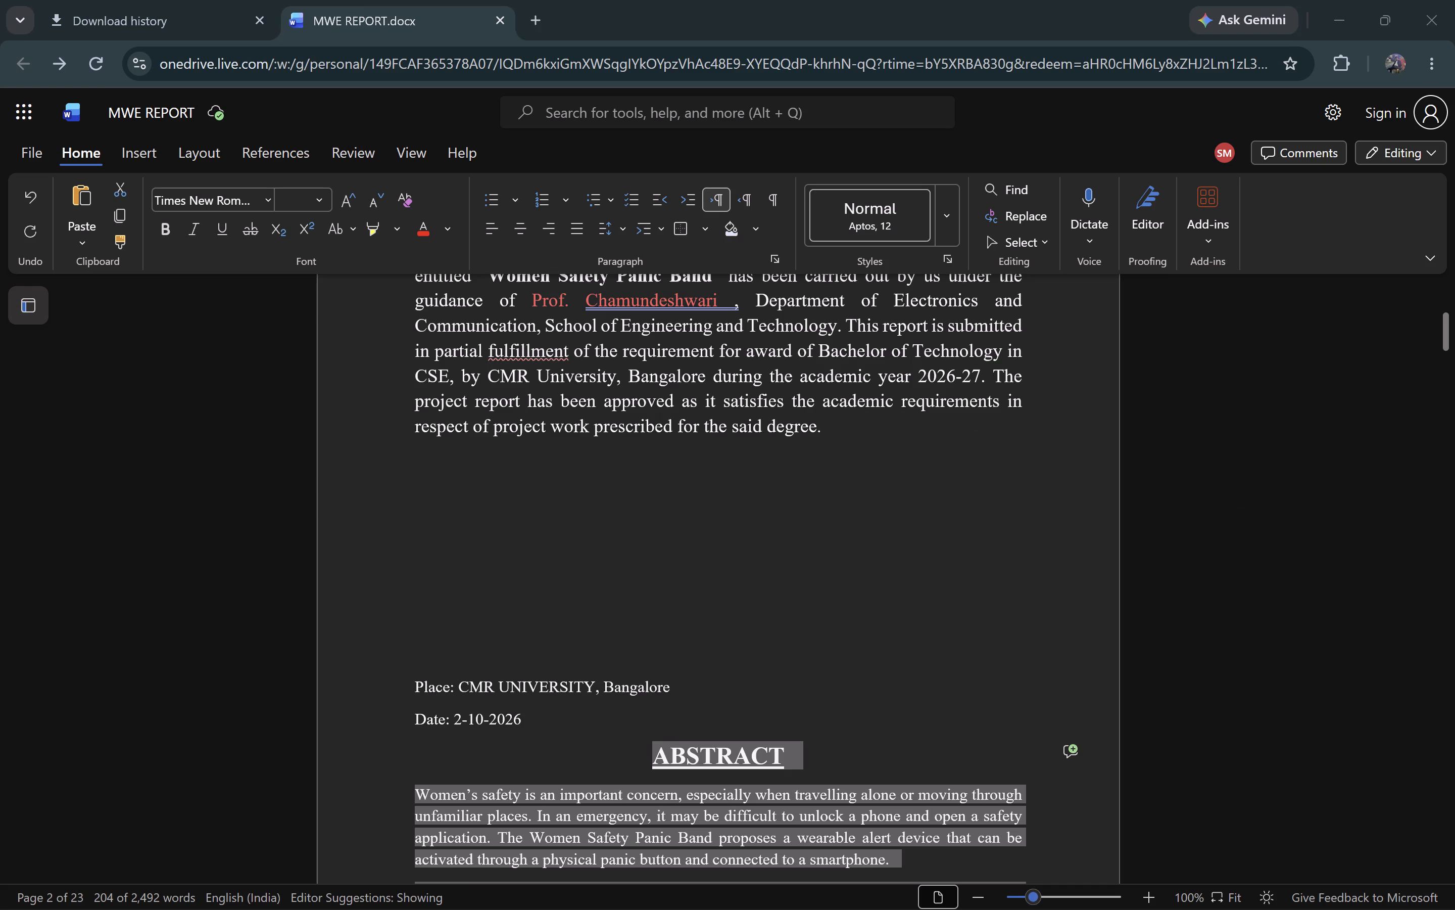
{"action": "scroll", "coordinate": [717, 775], "scroll_direction": "down", "scroll_amount": 2}
{"action": "left_click", "coordinate": [669, 547]}
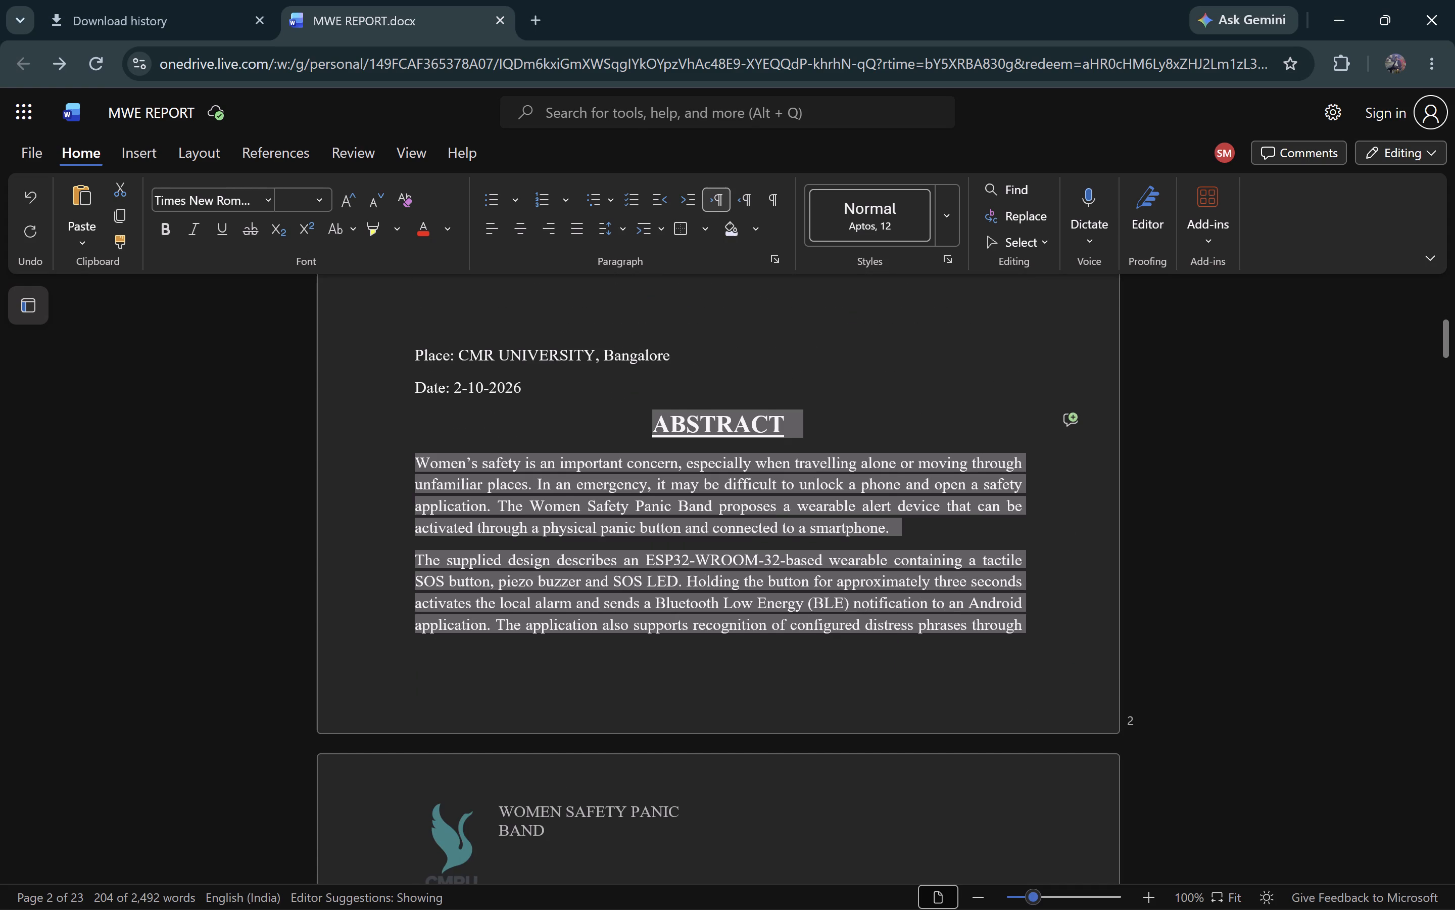
{"action": "double_click", "coordinate": [706, 410]}
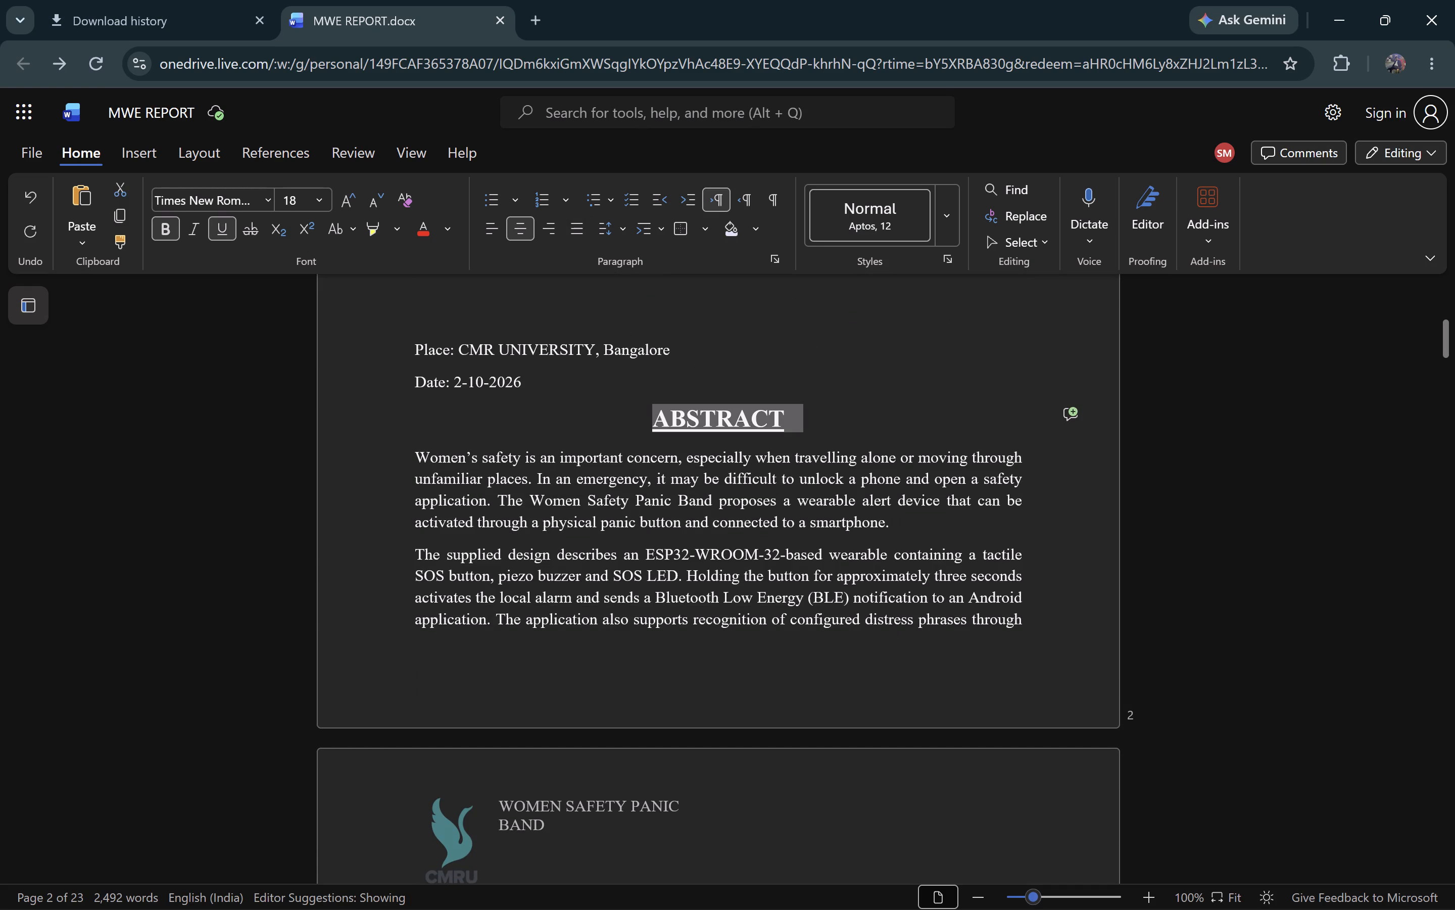
{"action": "key", "text": "ctrl+c"}
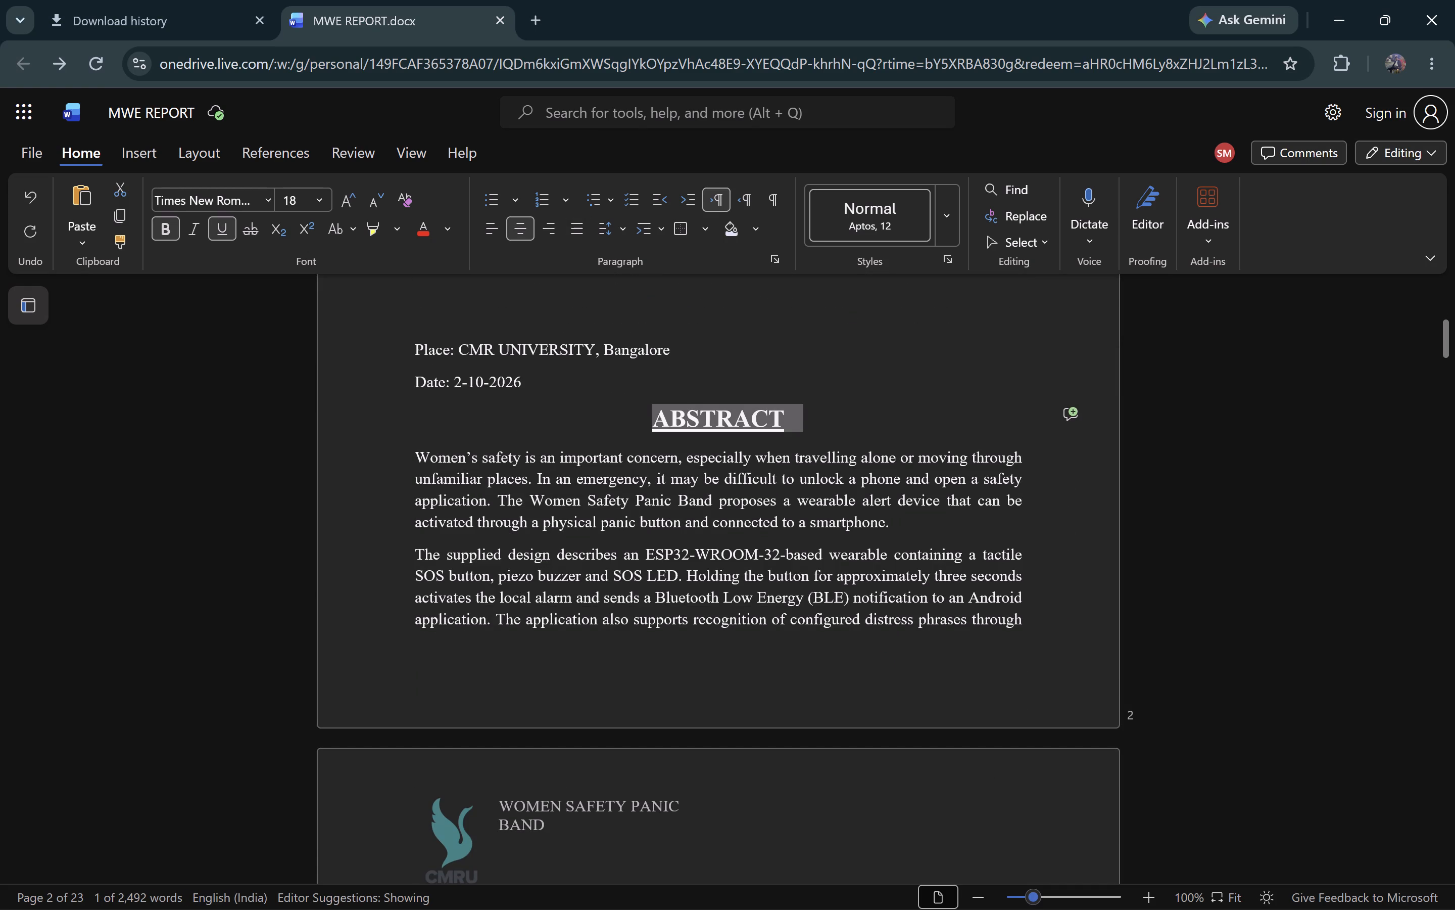
{"action": "key", "text": "alt+Tab"}
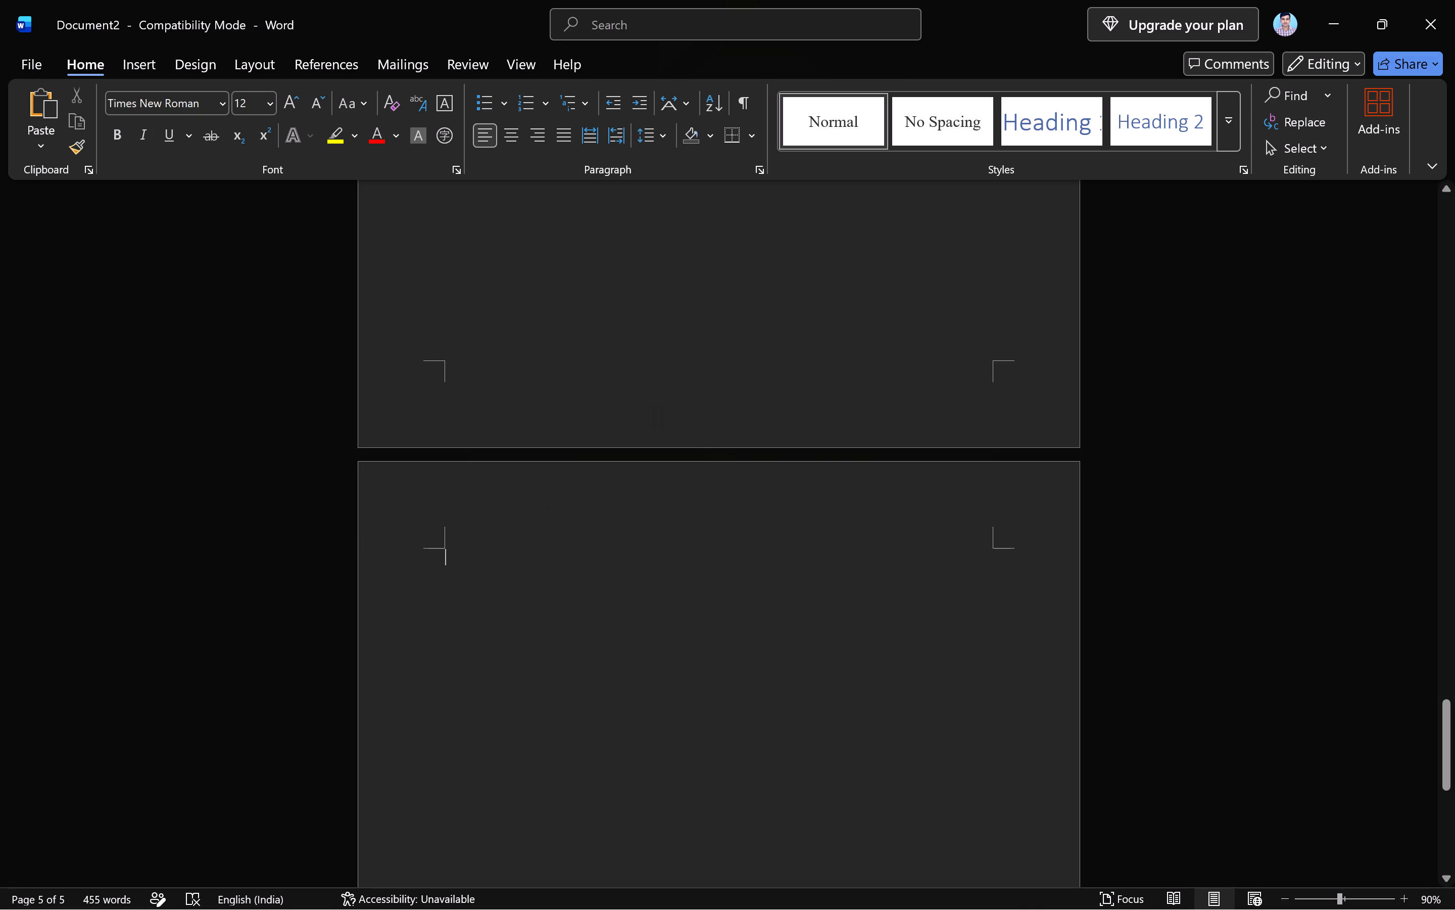
{"action": "key", "text": "ctrl+v"}
{"action": "key", "text": "ctrl+e"}
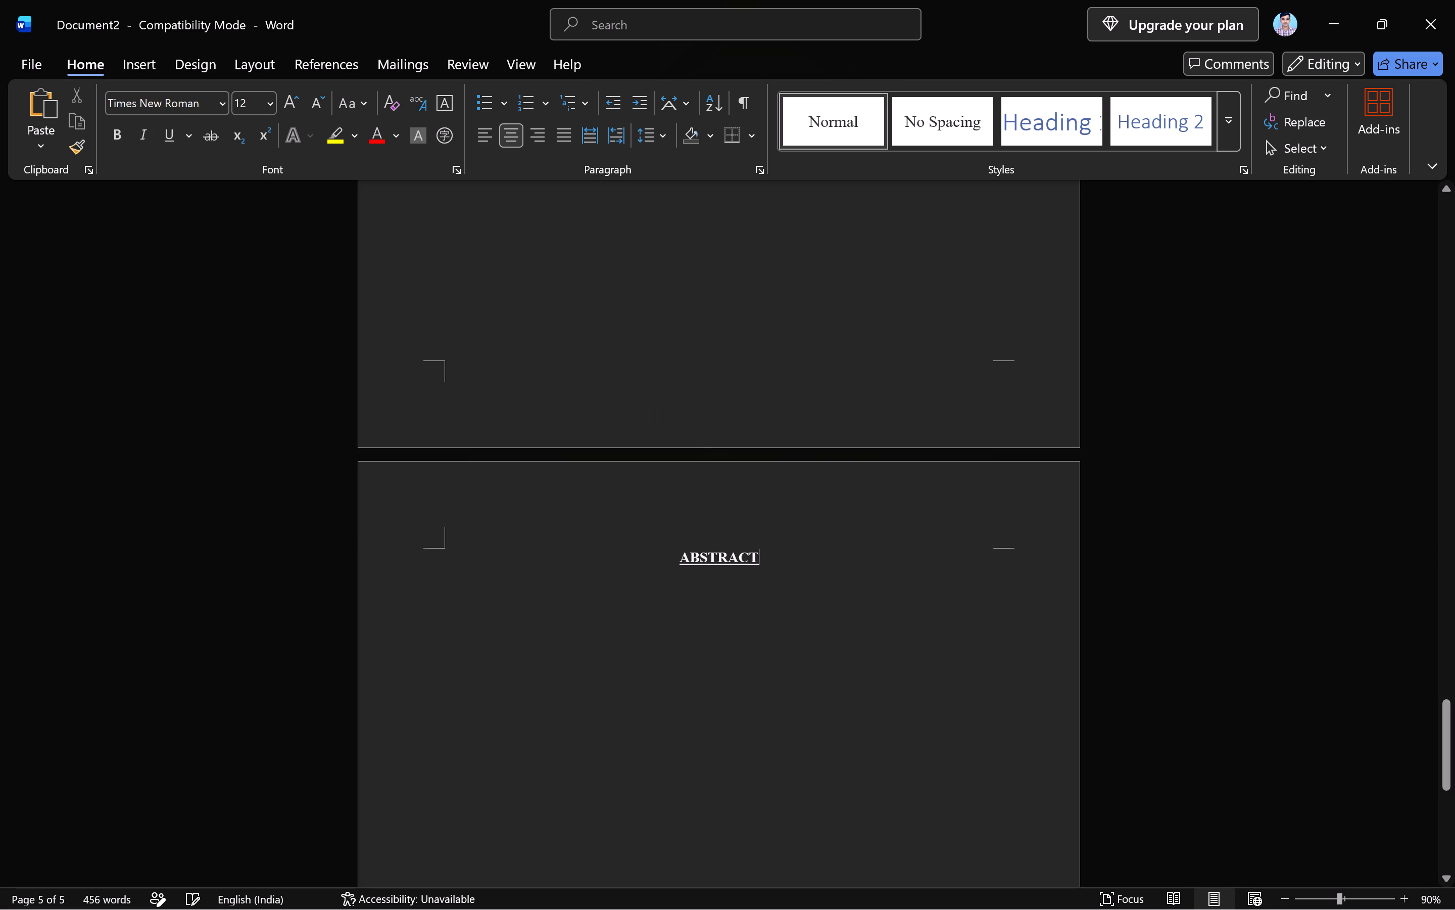
Set the ABSTRACT heading's font size to 18.
{"action": "left_click", "coordinate": [268, 105]}
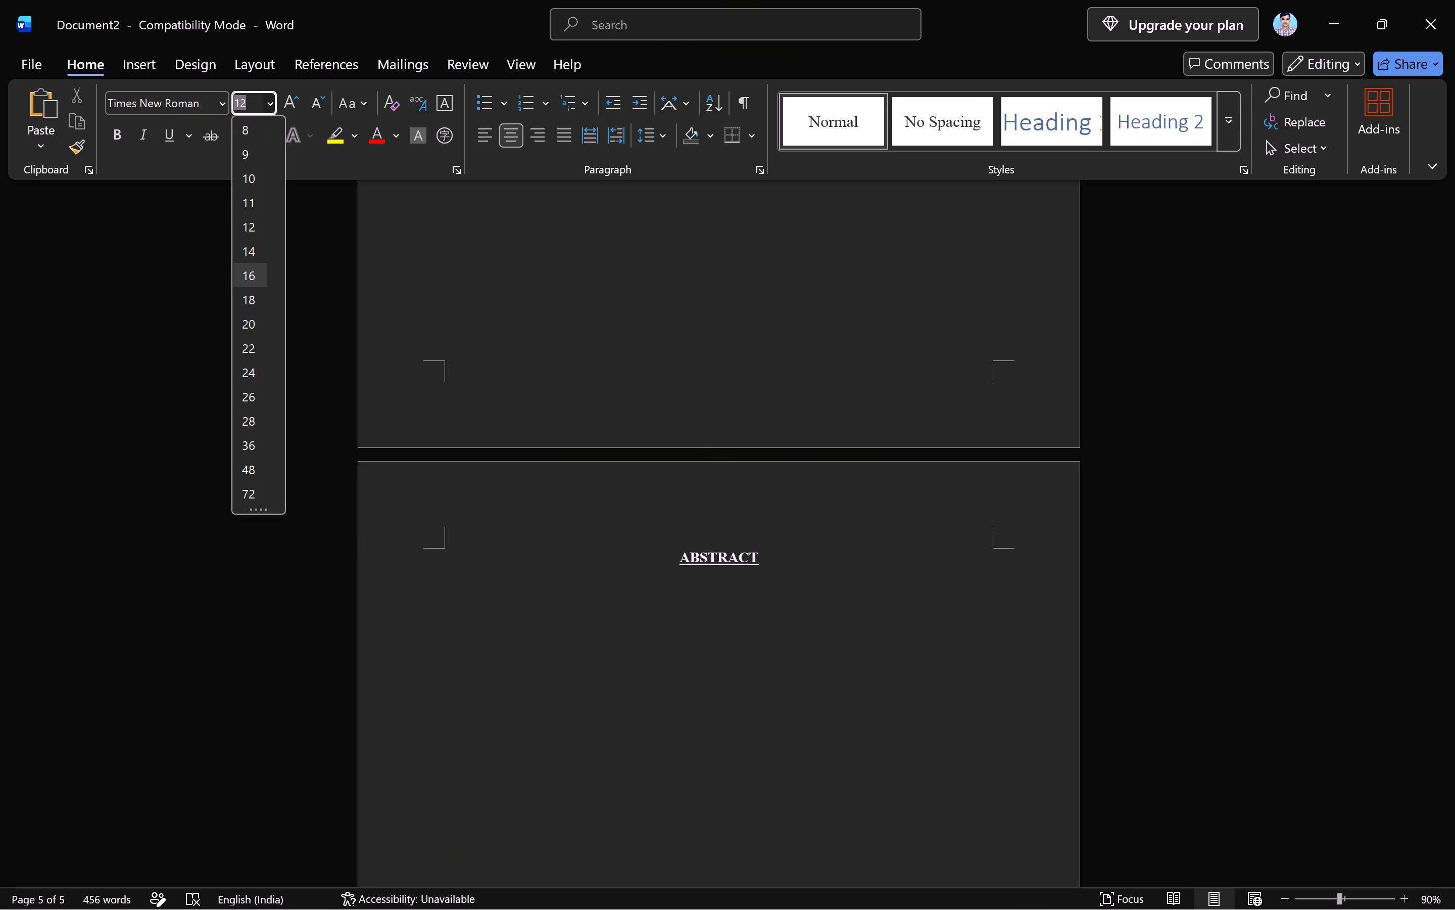
{"action": "left_click", "coordinate": [258, 296]}
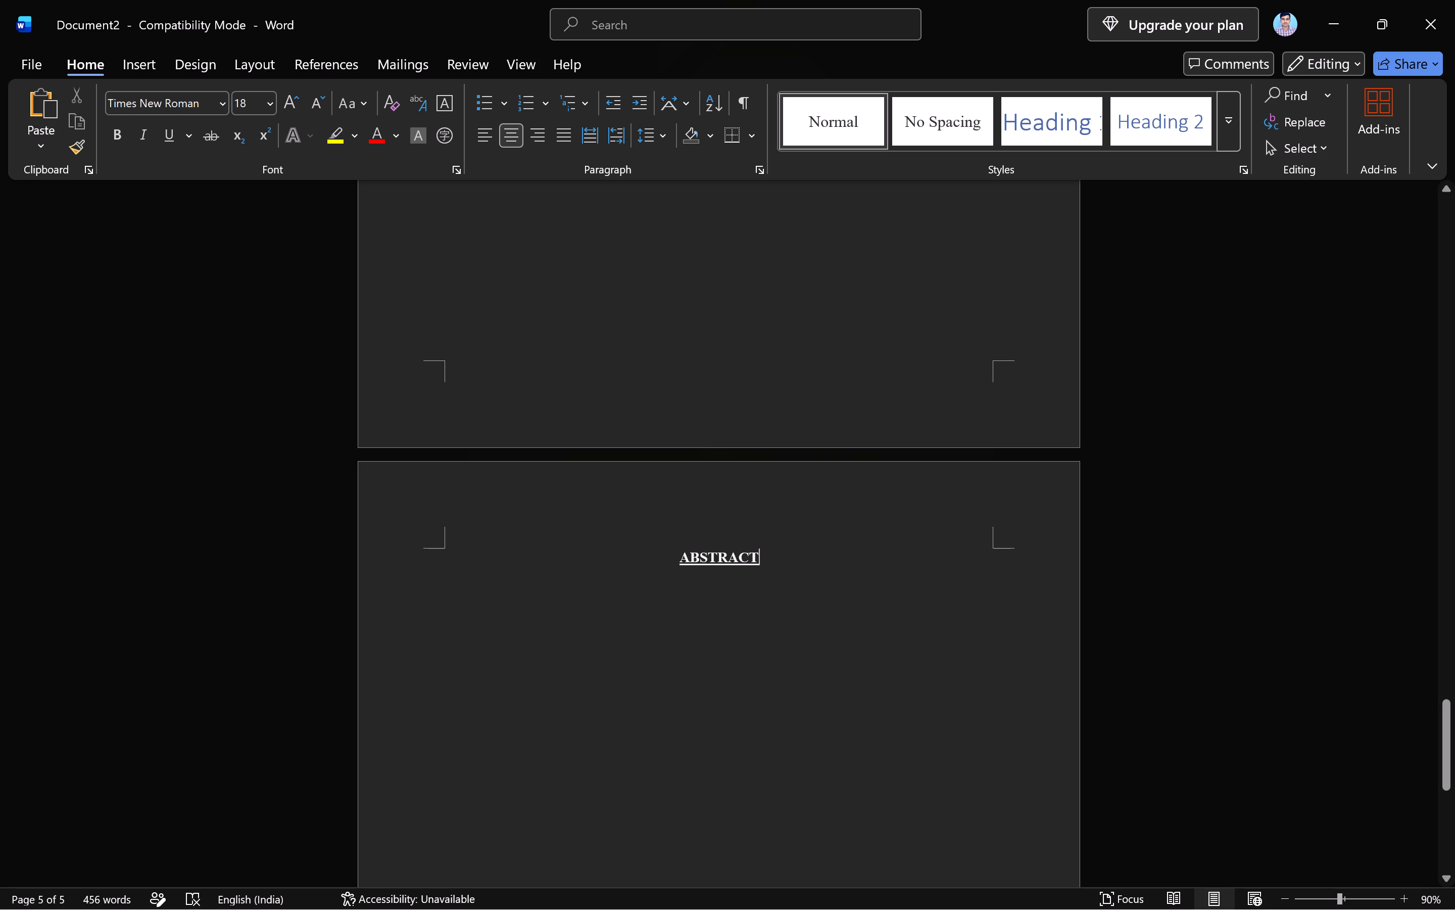
{"action": "triple_click", "coordinate": [710, 566]}
{"action": "double_click", "coordinate": [710, 566]}
{"action": "key", "text": "ctrl+a"}
{"action": "scroll", "coordinate": [711, 568], "scroll_direction": "up", "scroll_amount": 7}
{"action": "scroll", "coordinate": [711, 568], "scroll_direction": "down", "scroll_amount": 5}
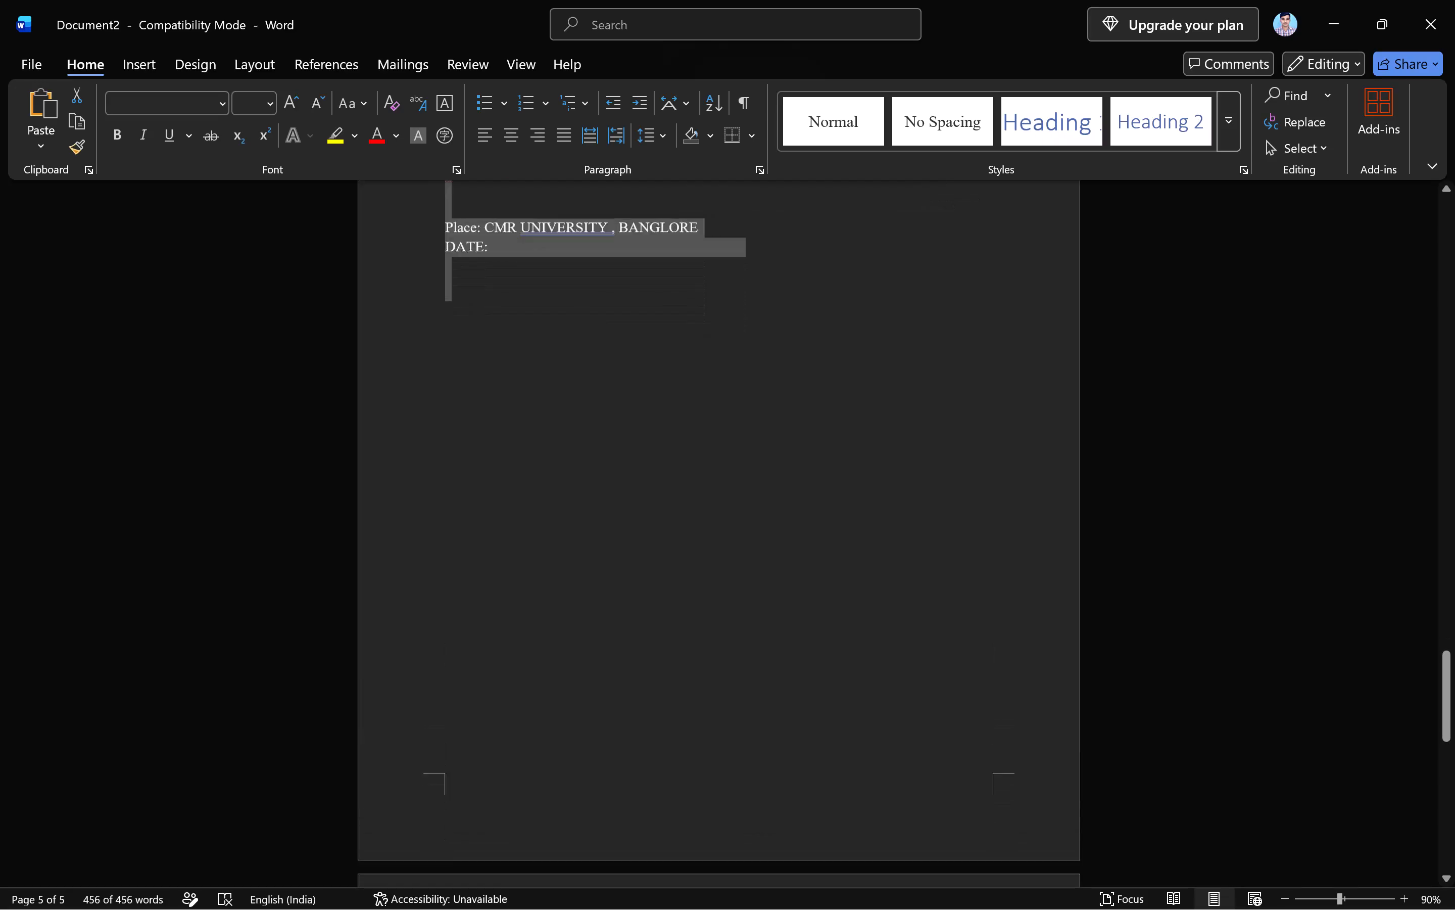
{"action": "scroll", "coordinate": [711, 573], "scroll_direction": "down", "scroll_amount": 4}
{"action": "left_click", "coordinate": [709, 576]}
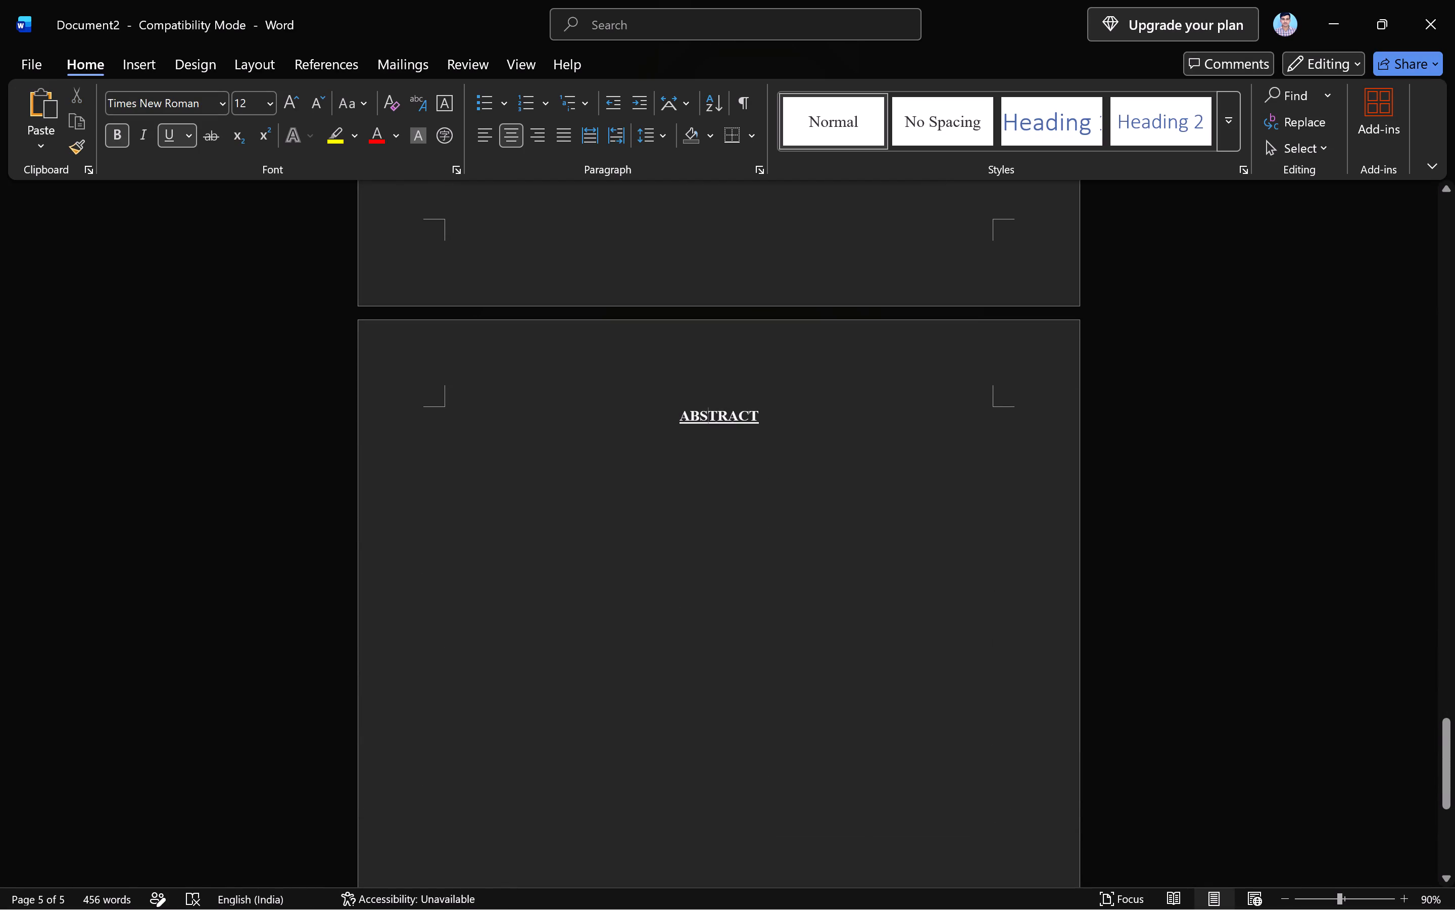
{"action": "left_click_drag", "start_coordinate": [775, 413], "coordinate": [677, 416]}
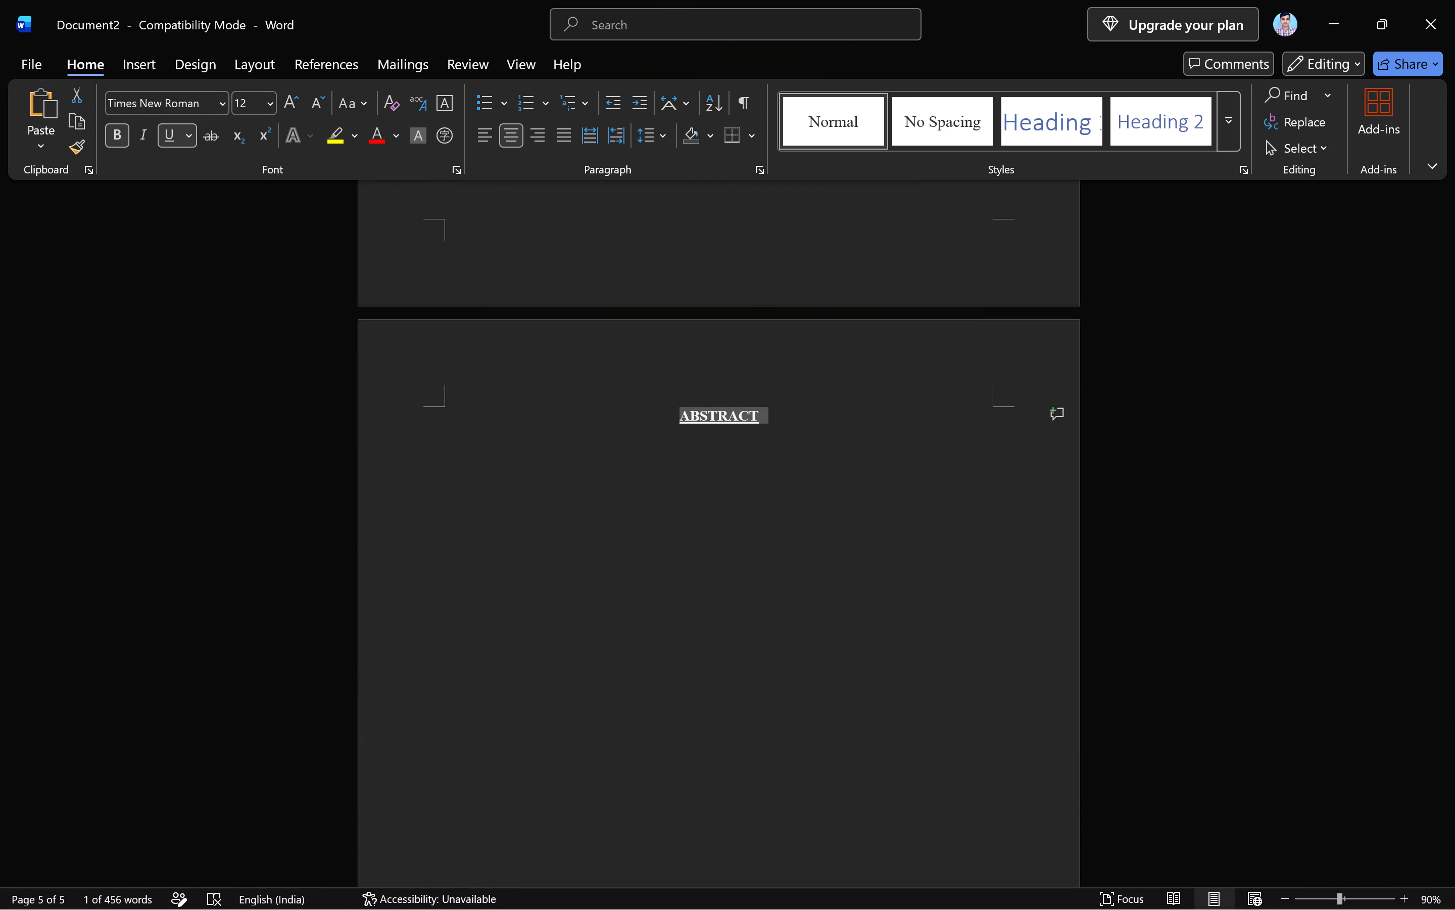
{"action": "left_click", "coordinate": [263, 96]}
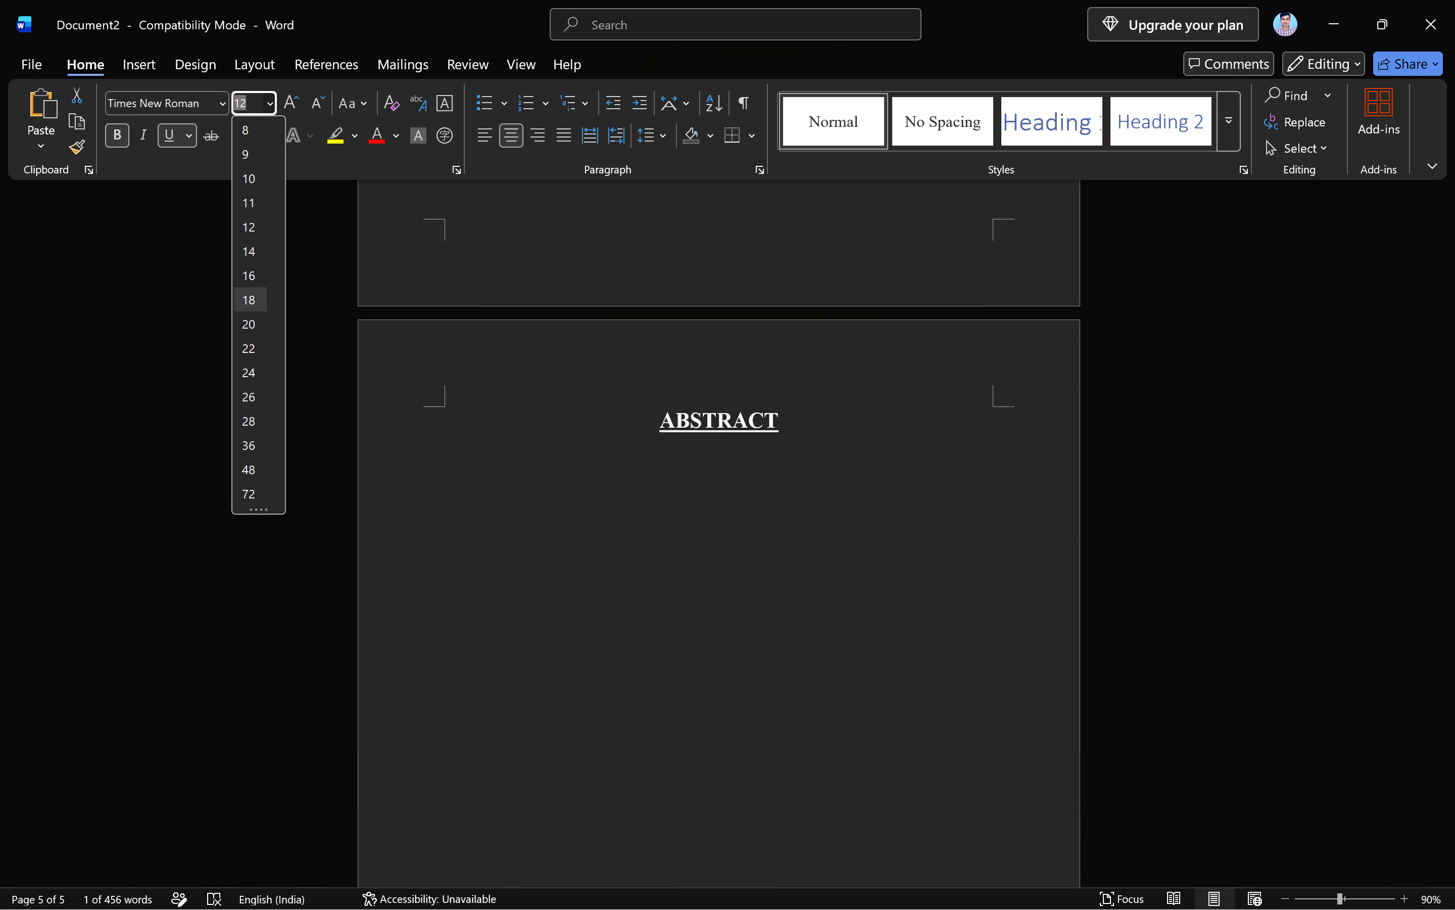
{"action": "left_click", "coordinate": [259, 302]}
{"action": "left_click", "coordinate": [822, 409]}
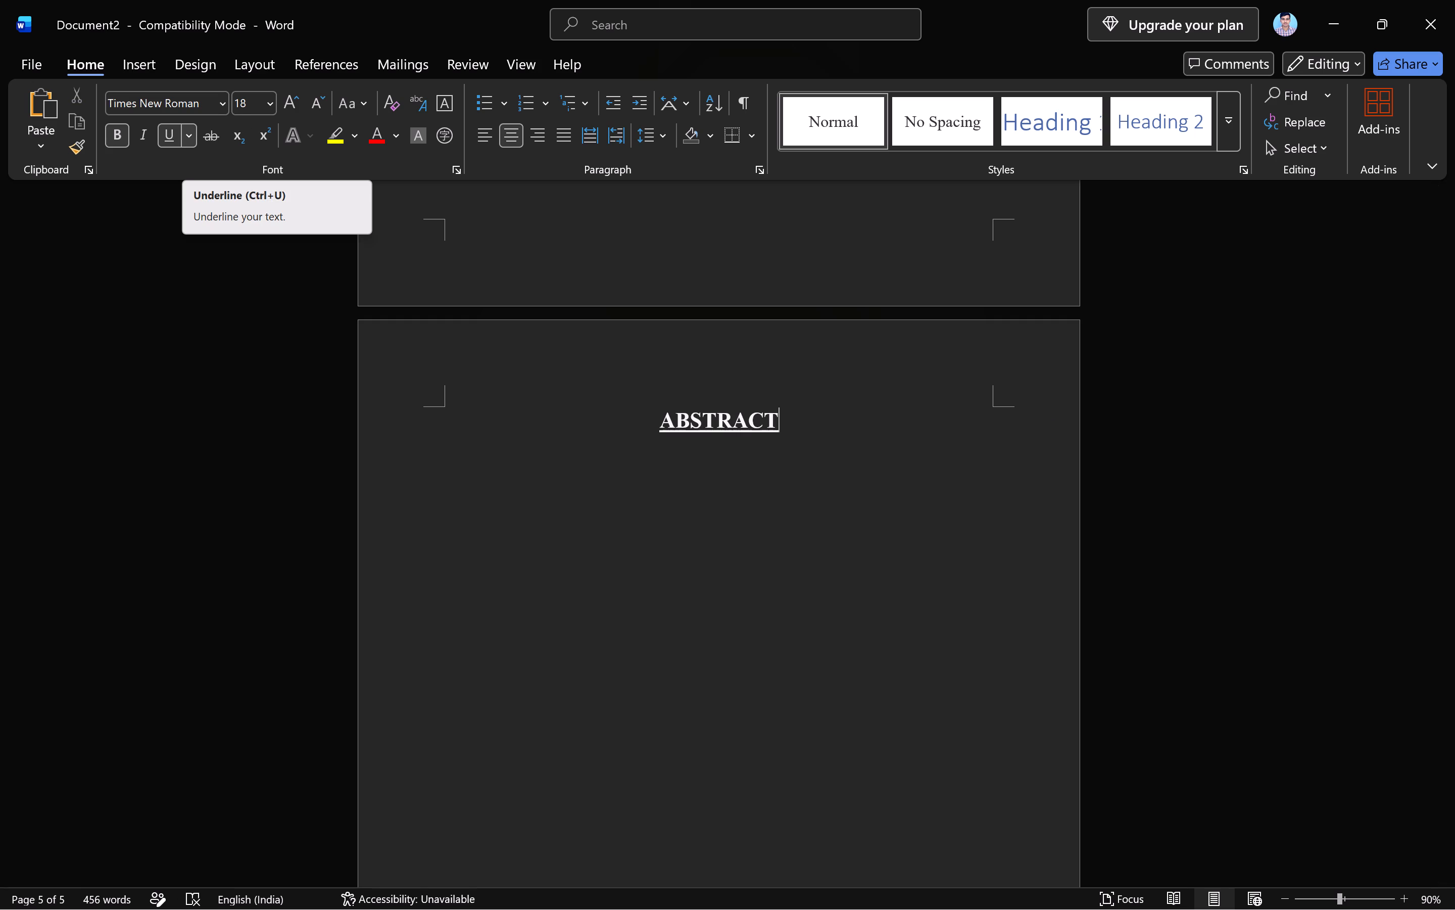
Remove the underline from the ABSTRACT heading.
{"action": "key", "text": "ctrl+y"}
{"action": "triple_click", "coordinate": [753, 419]}
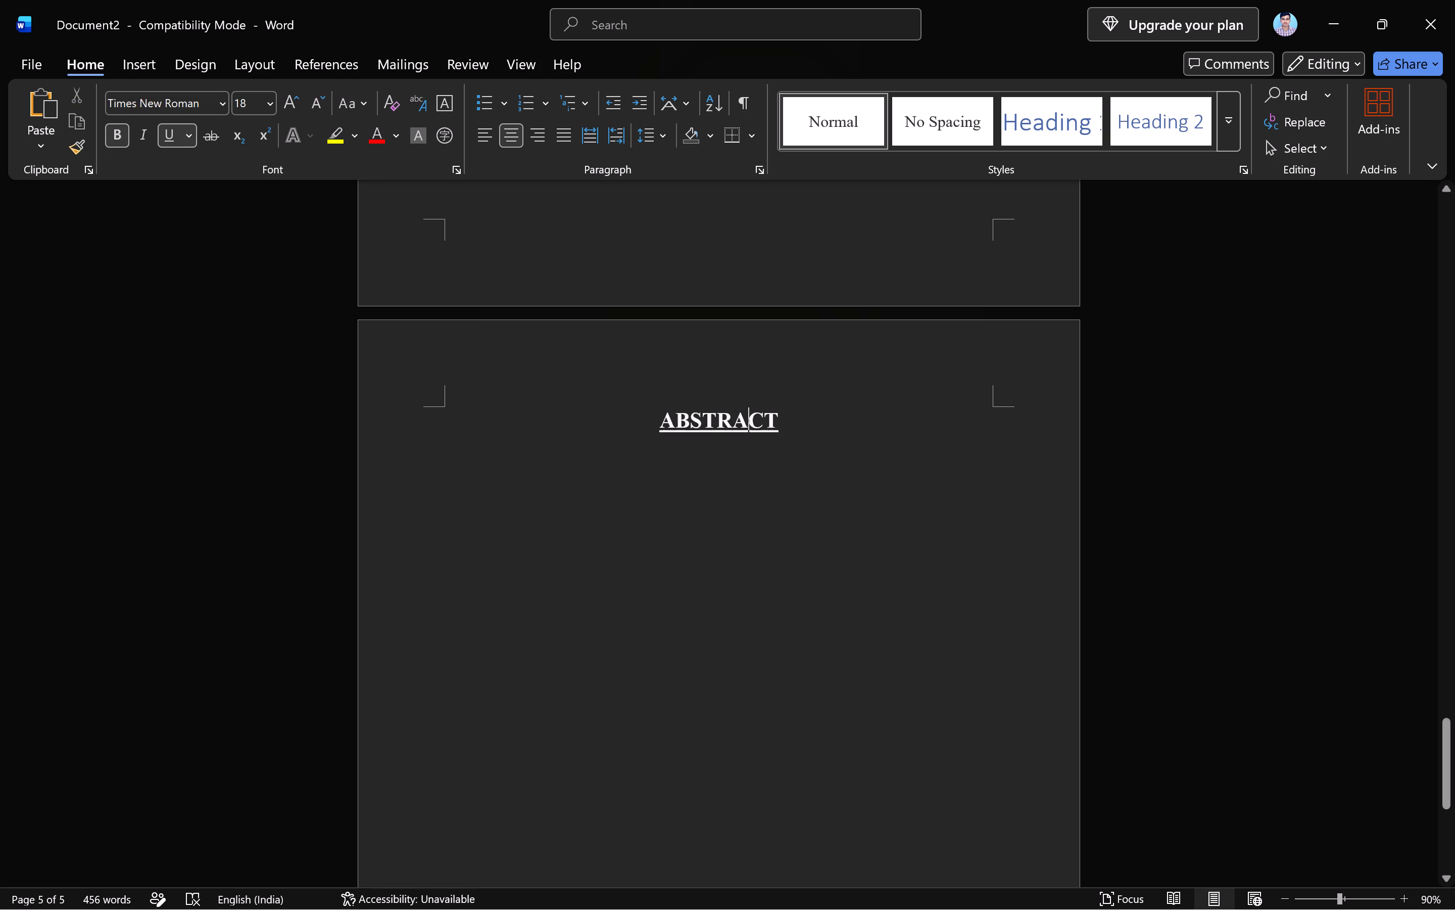
{"action": "key", "text": "ctrl+u"}
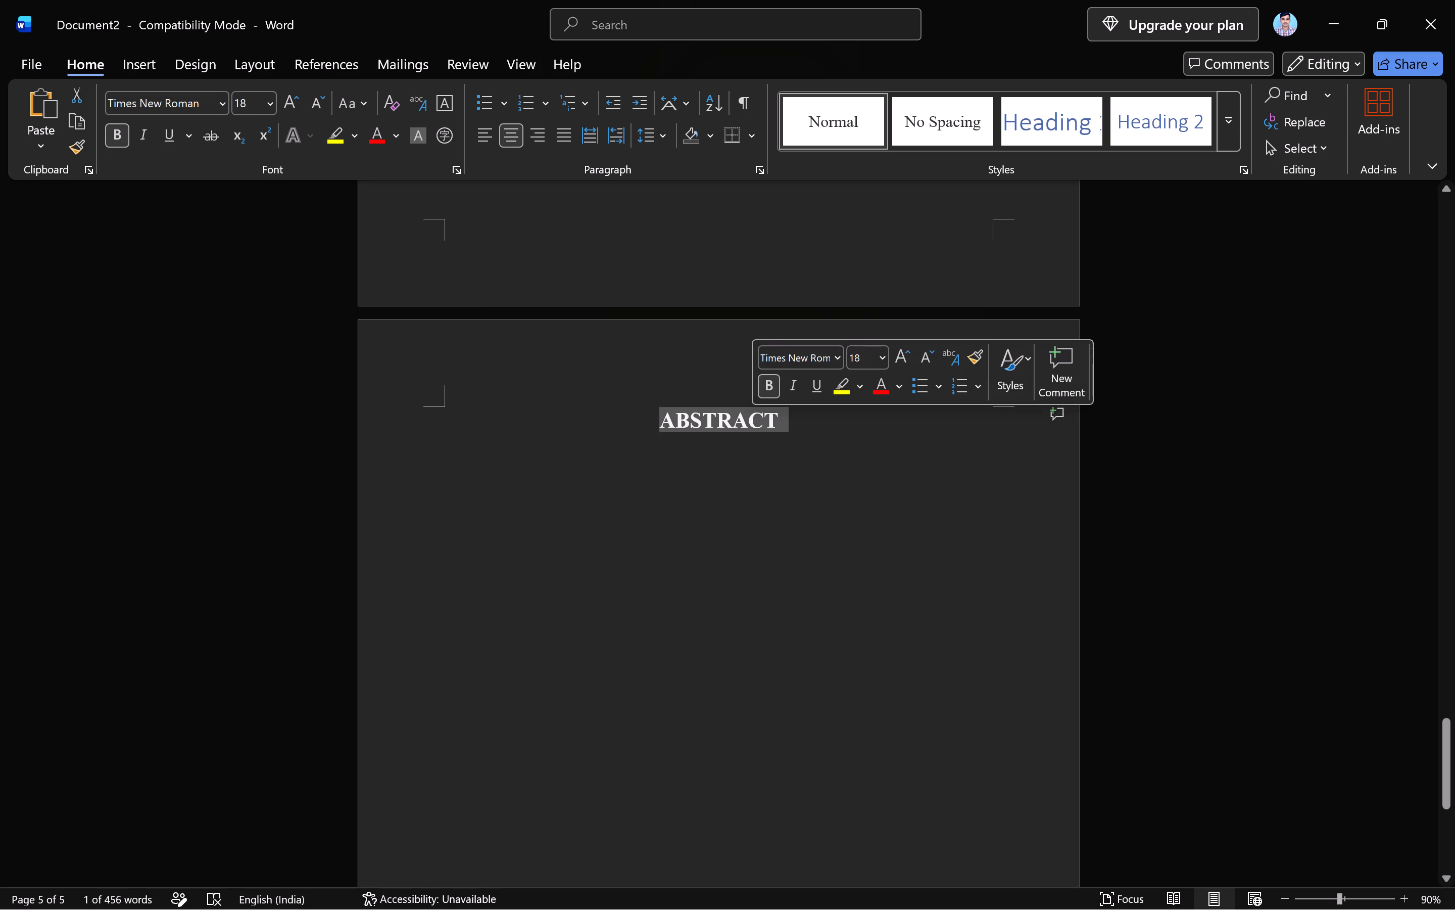
{"action": "left_click", "coordinate": [811, 418]}
Start a left-aligned line below the ABSTRACT heading with font size 12.
{"action": "key", "text": "Return"}
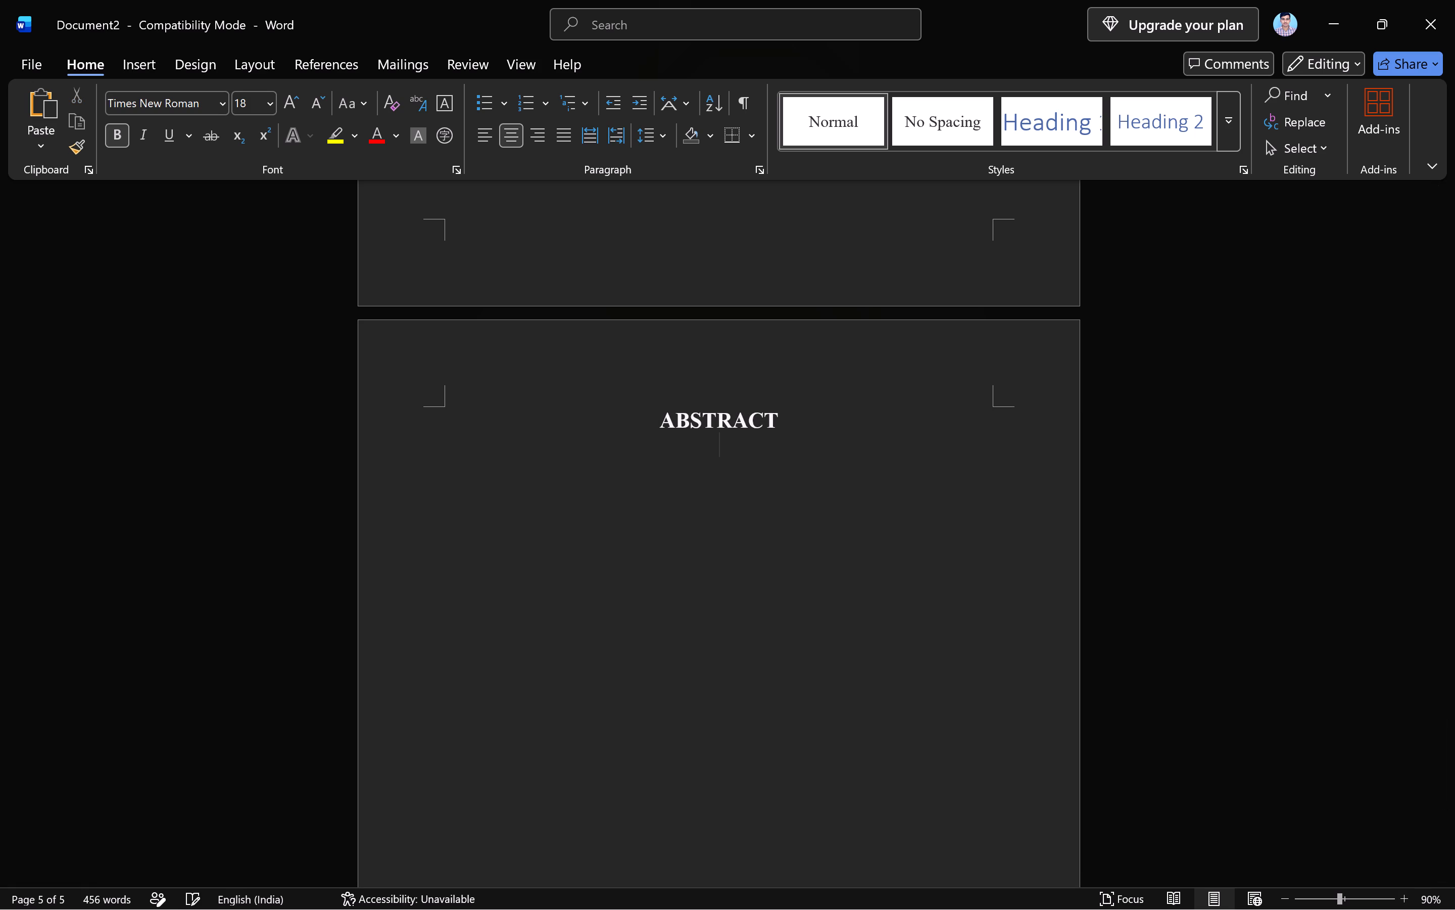
{"action": "key", "text": "BackSpace"}
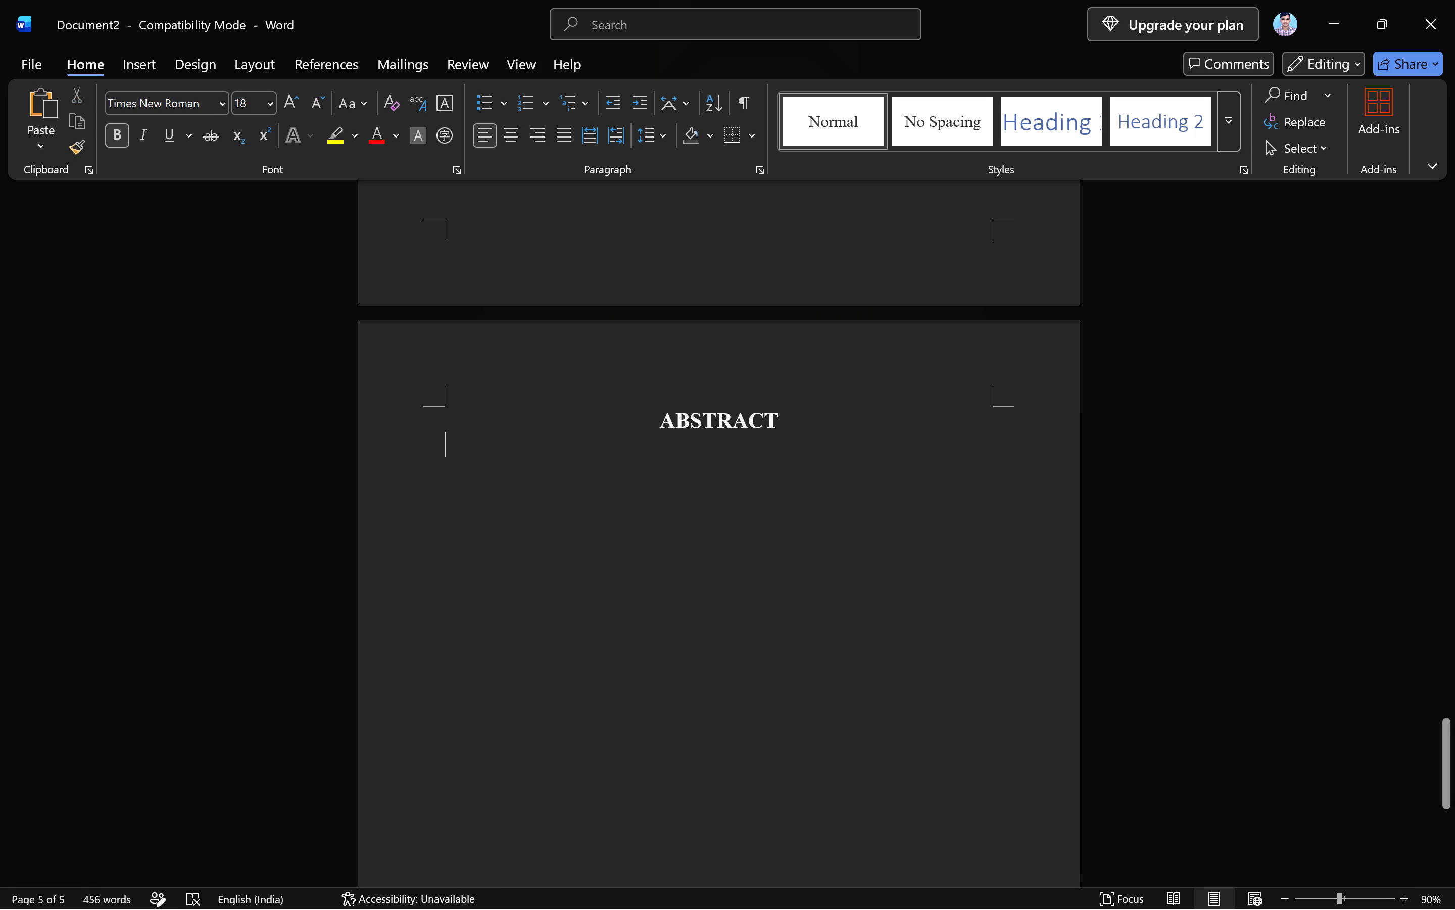
{"action": "left_click", "coordinate": [268, 107]}
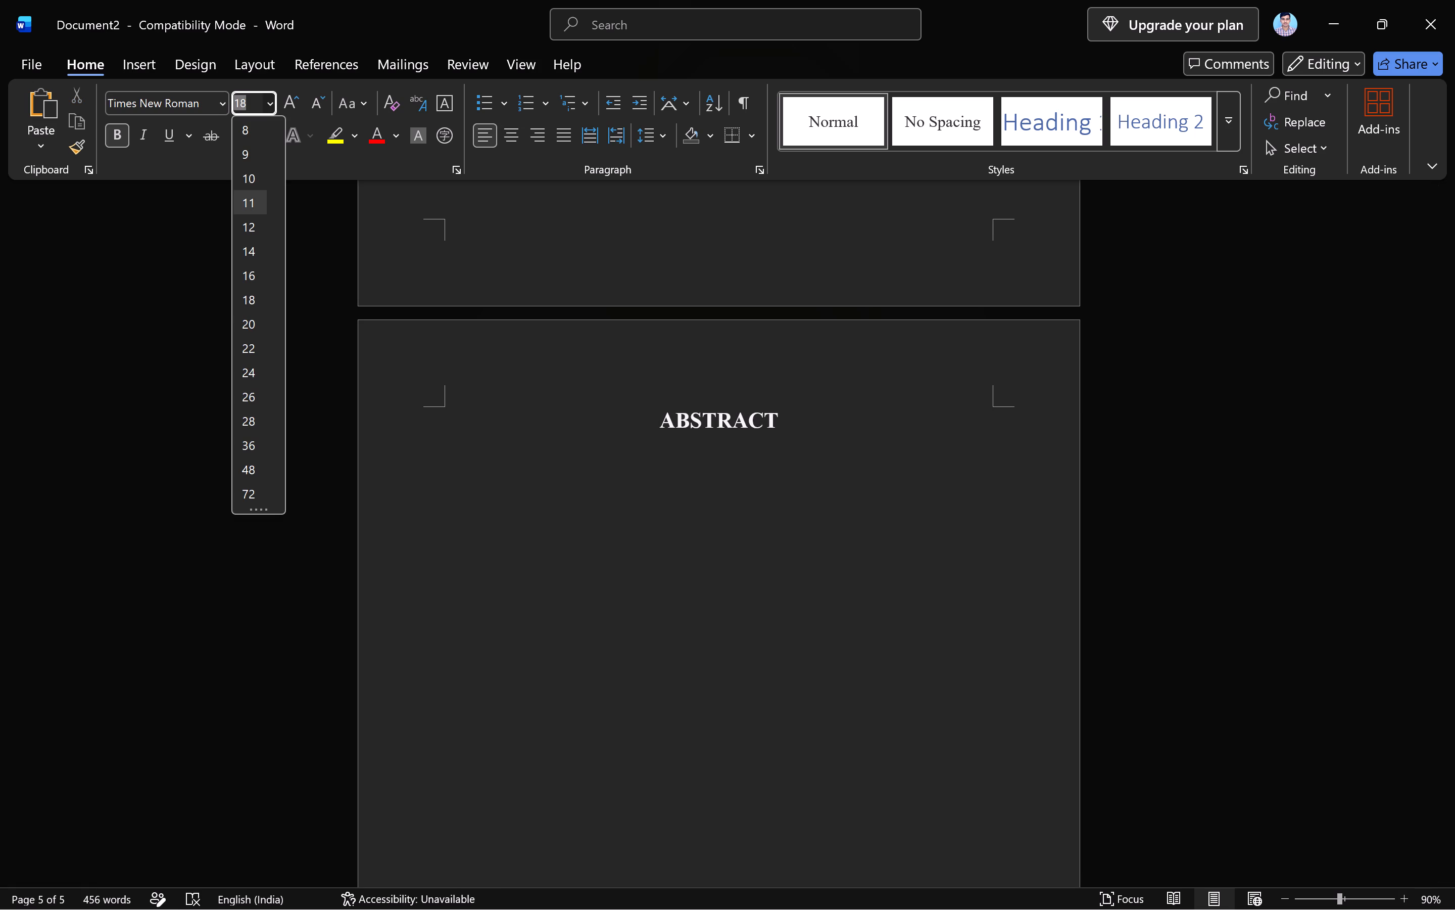
{"action": "left_click", "coordinate": [253, 220]}
Copy the first abstract paragraph from MWE REPORT in Chrome to below Document2's ABSTRACT heading, and add two line breaks after it.
{"action": "key", "text": "alt+Tab"}
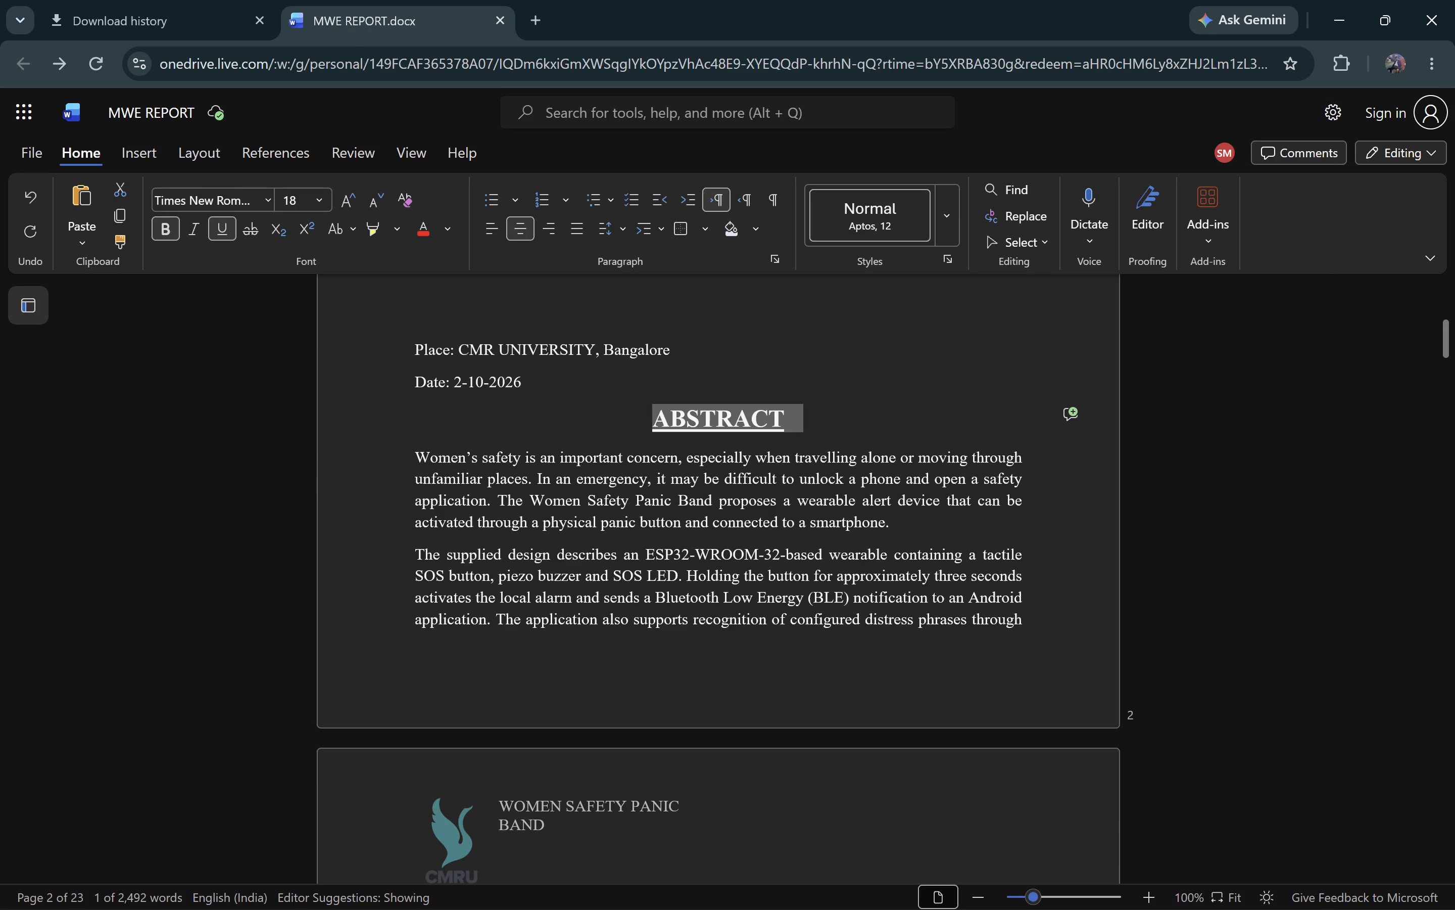
{"action": "left_click", "coordinate": [407, 453]}
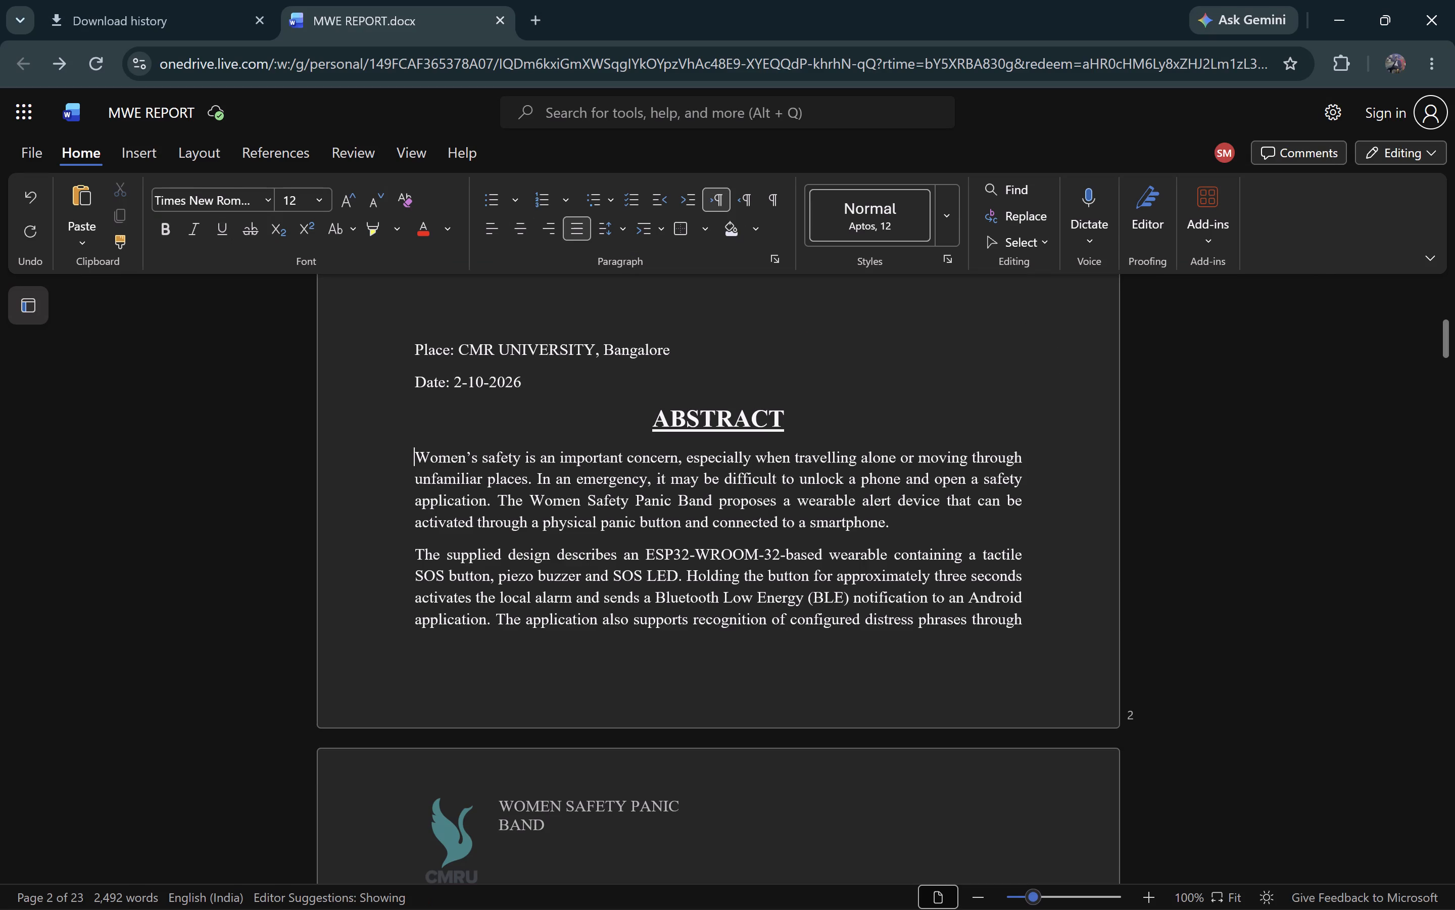
{"action": "left_click_drag", "start_coordinate": [415, 449], "coordinate": [844, 523]}
{"action": "left_click_drag", "start_coordinate": [909, 523], "coordinate": [903, 531]}
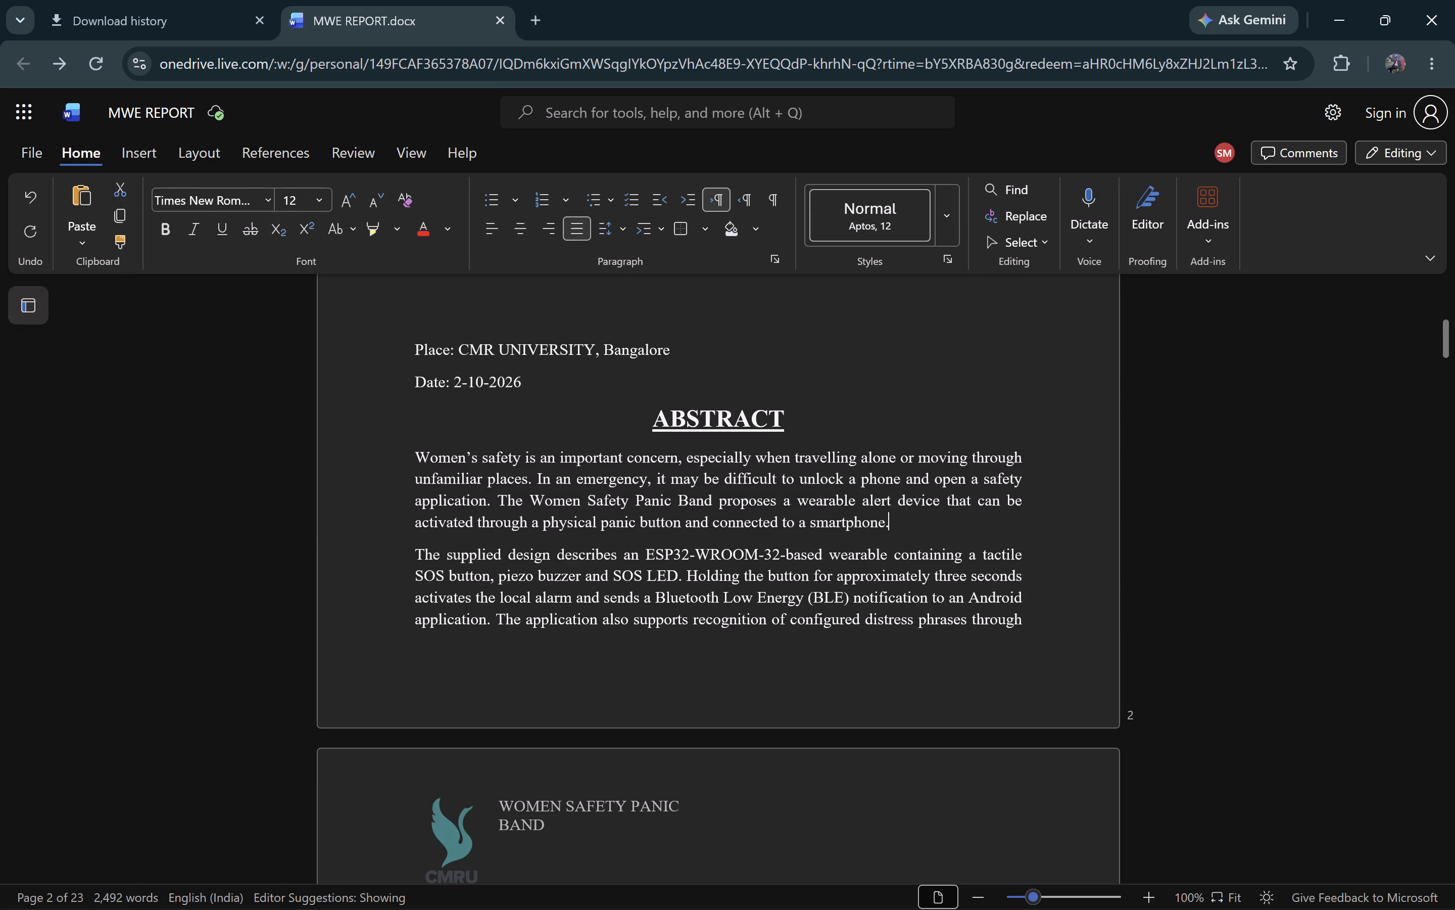
{"action": "left_click_drag", "start_coordinate": [903, 531], "coordinate": [899, 532]}
{"action": "left_click", "coordinate": [895, 527]}
{"action": "left_click_drag", "start_coordinate": [895, 527], "coordinate": [552, 514]}
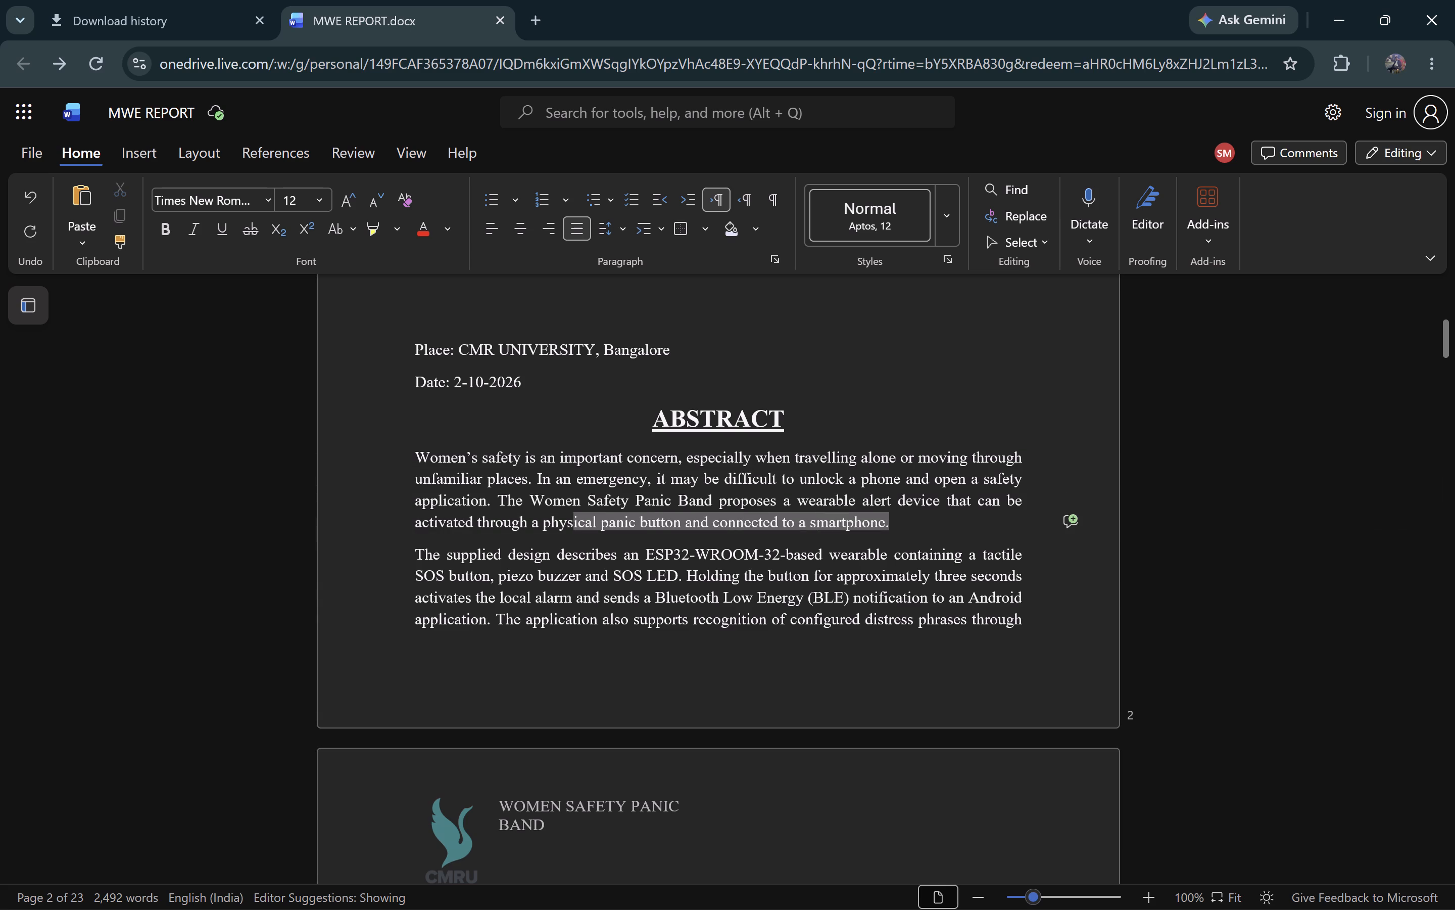
{"action": "left_click_drag", "start_coordinate": [552, 514], "coordinate": [414, 465]}
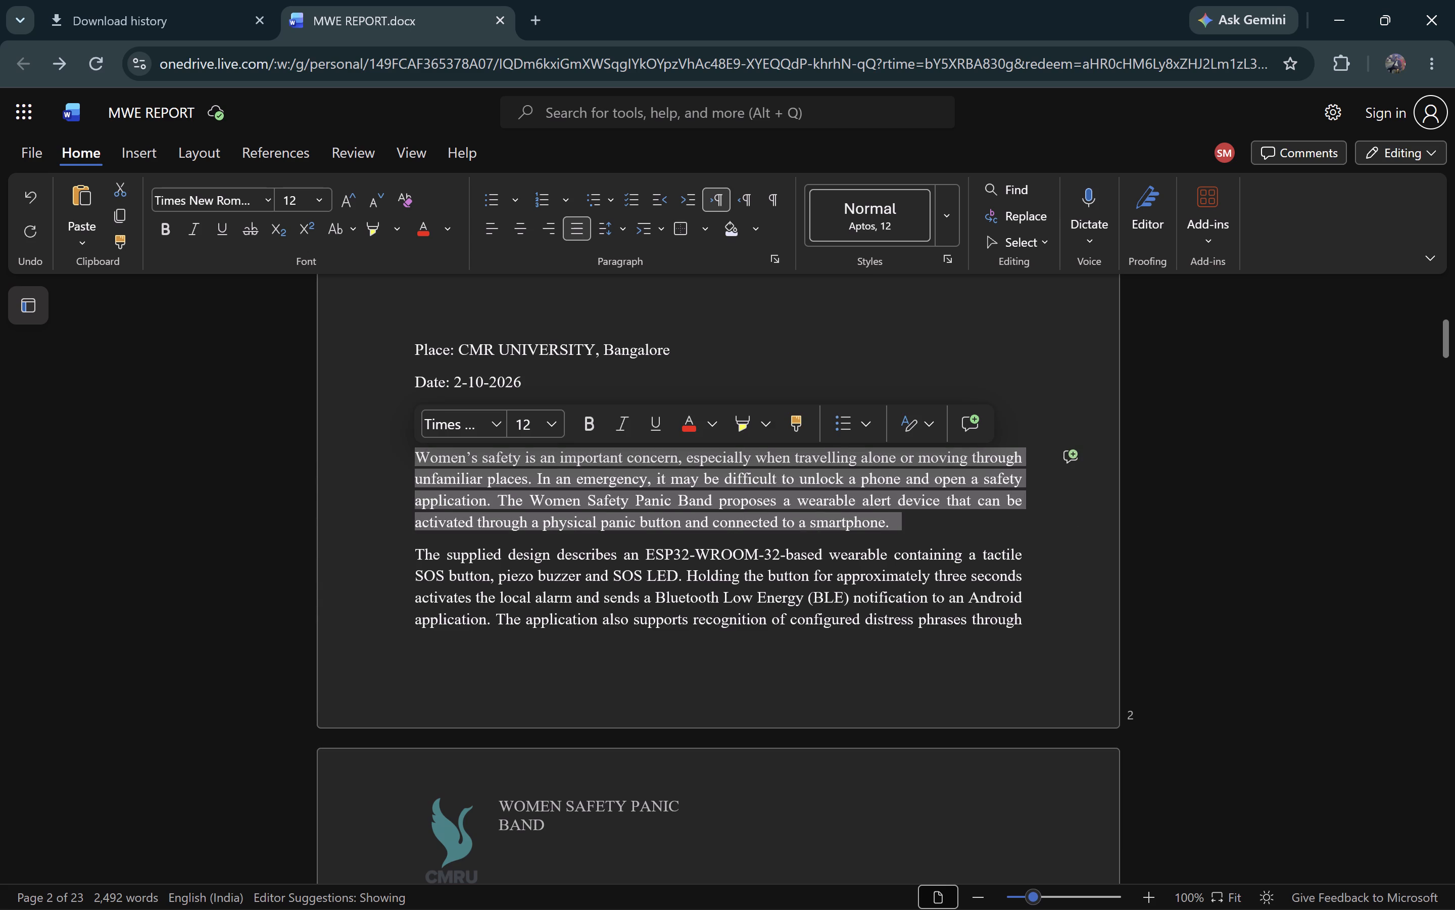
{"action": "key", "text": "ctrl+c"}
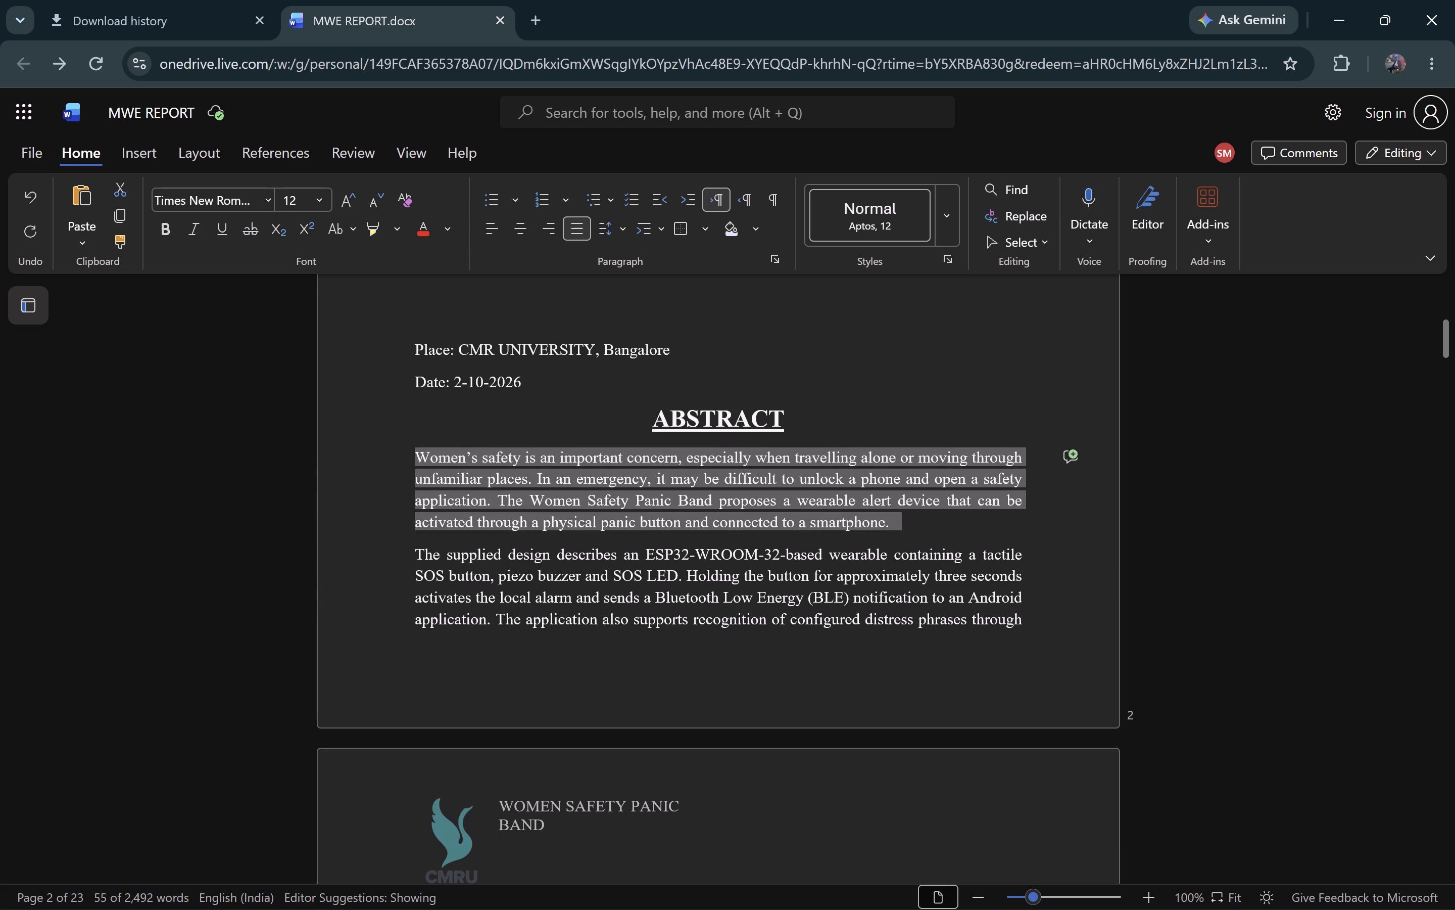
{"action": "key", "text": "alt+Tab"}
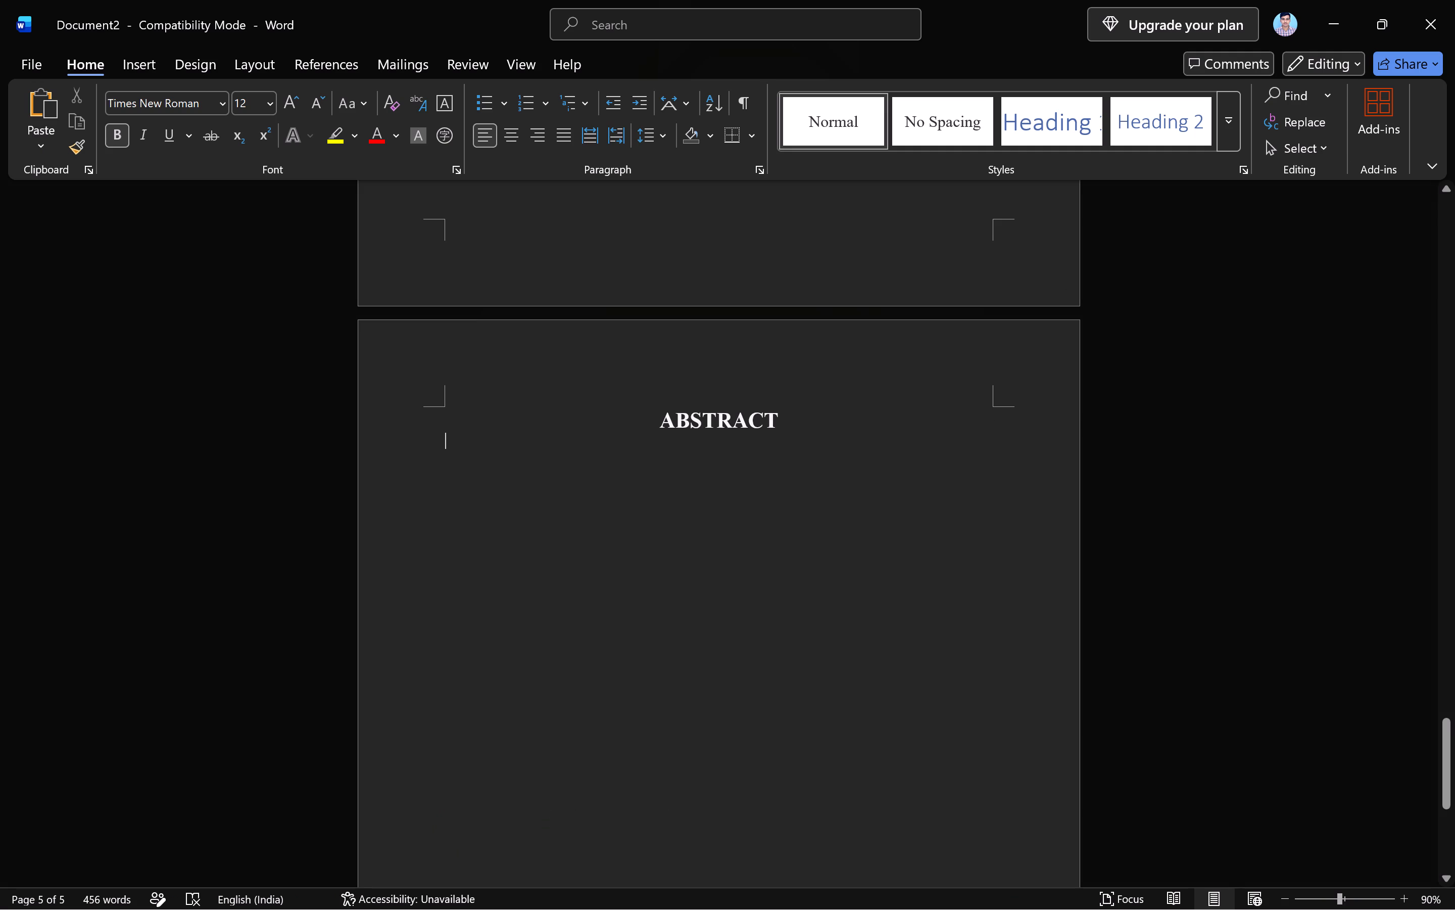
{"action": "key", "text": "ctrl+v"}
{"action": "key", "text": "Return"}
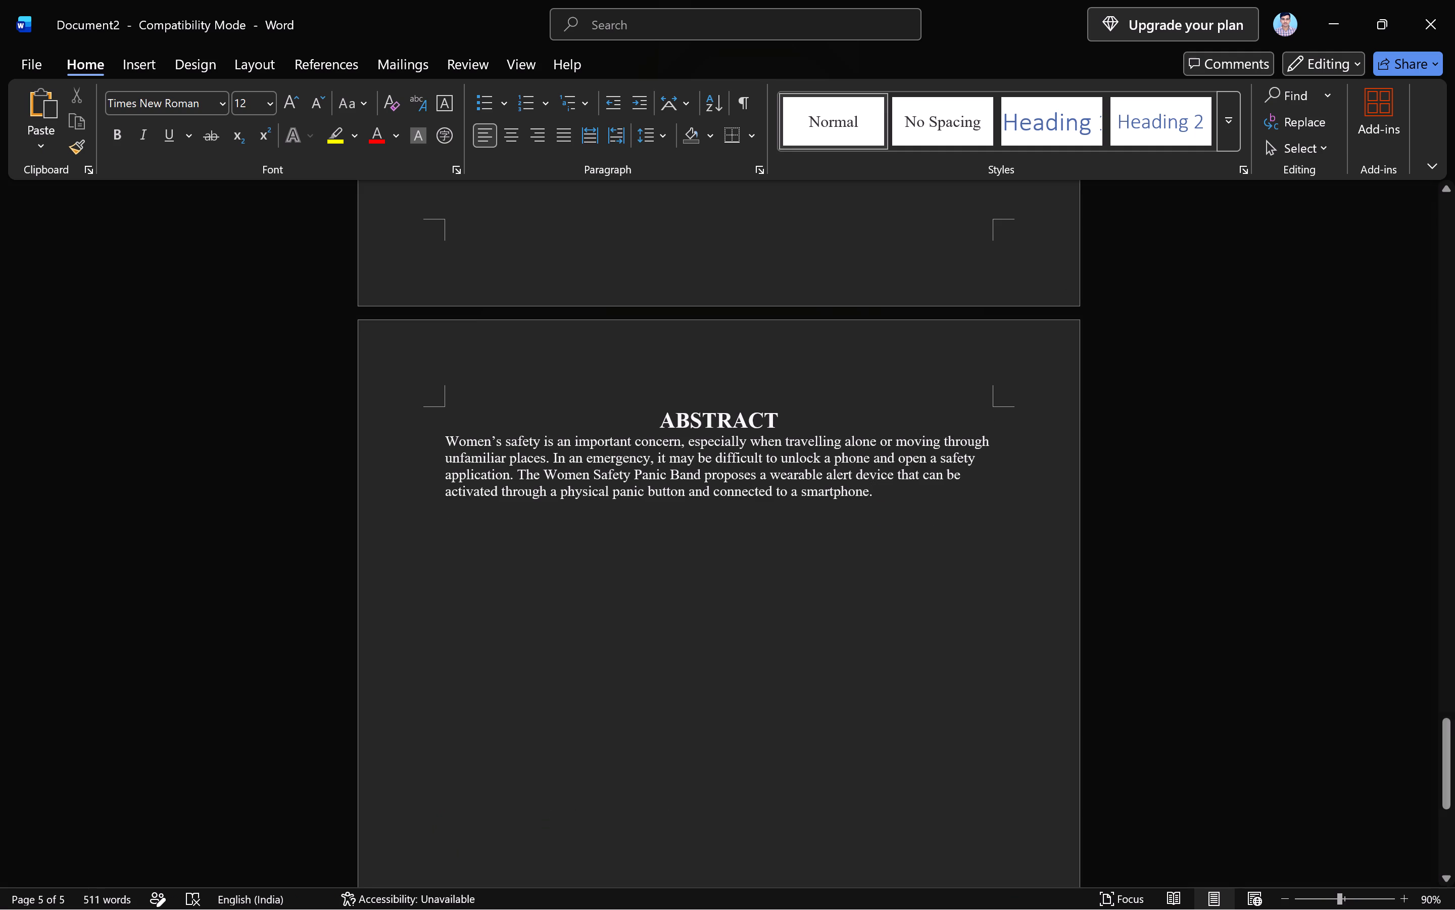
{"action": "key", "text": "Return"}
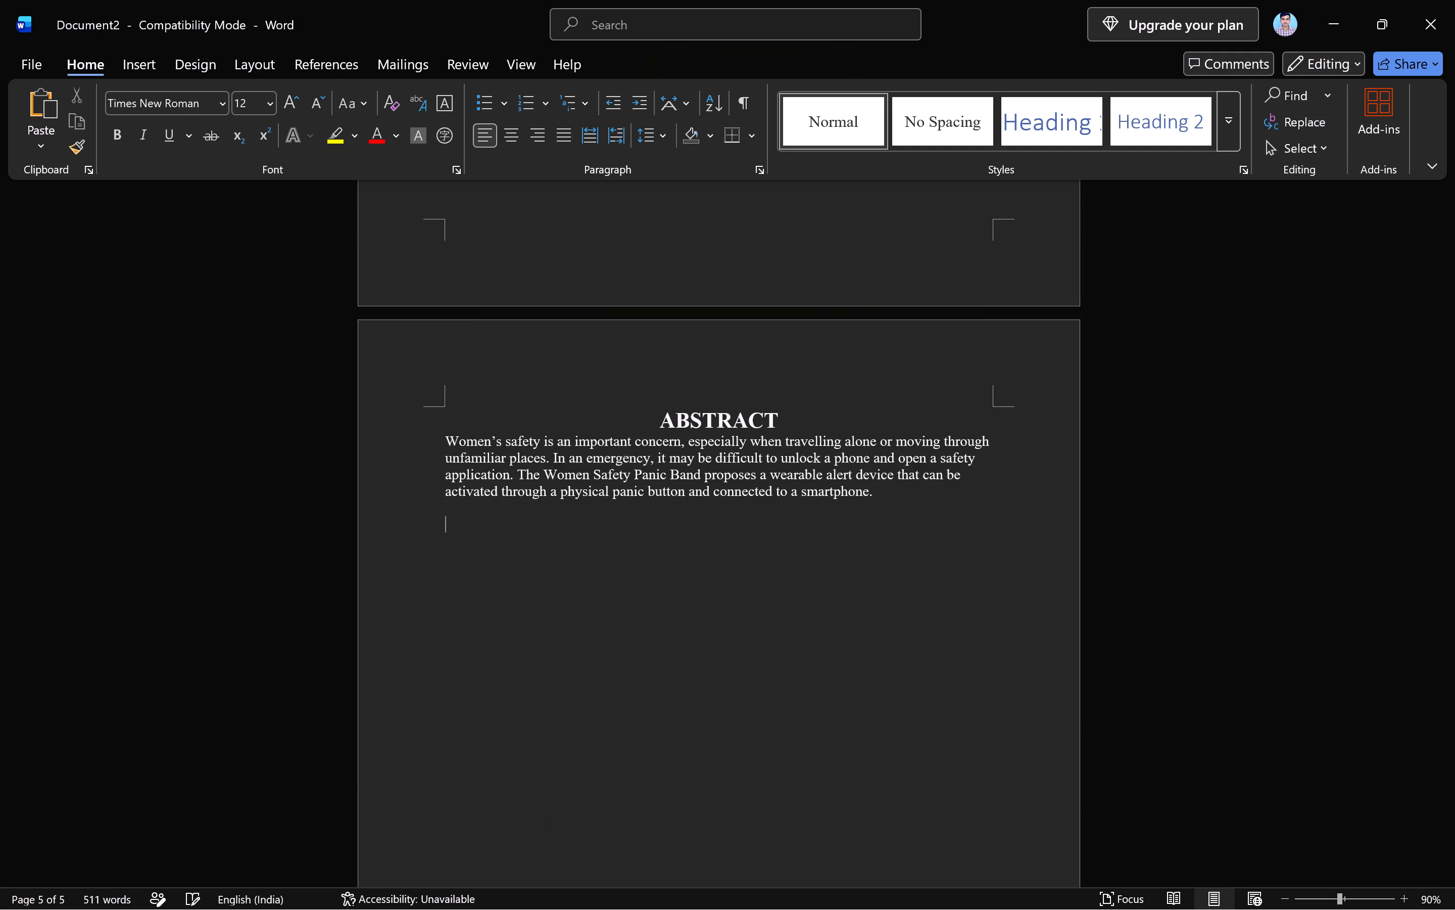
Copy the second abstract paragraph, starting "The supplied design describes", from MWE REPORT in Chrome into Document2, and start a new line after it.
{"action": "key", "text": "alt+Tab"}
{"action": "scroll", "coordinate": [952, 635], "scroll_direction": "down", "scroll_amount": 3}
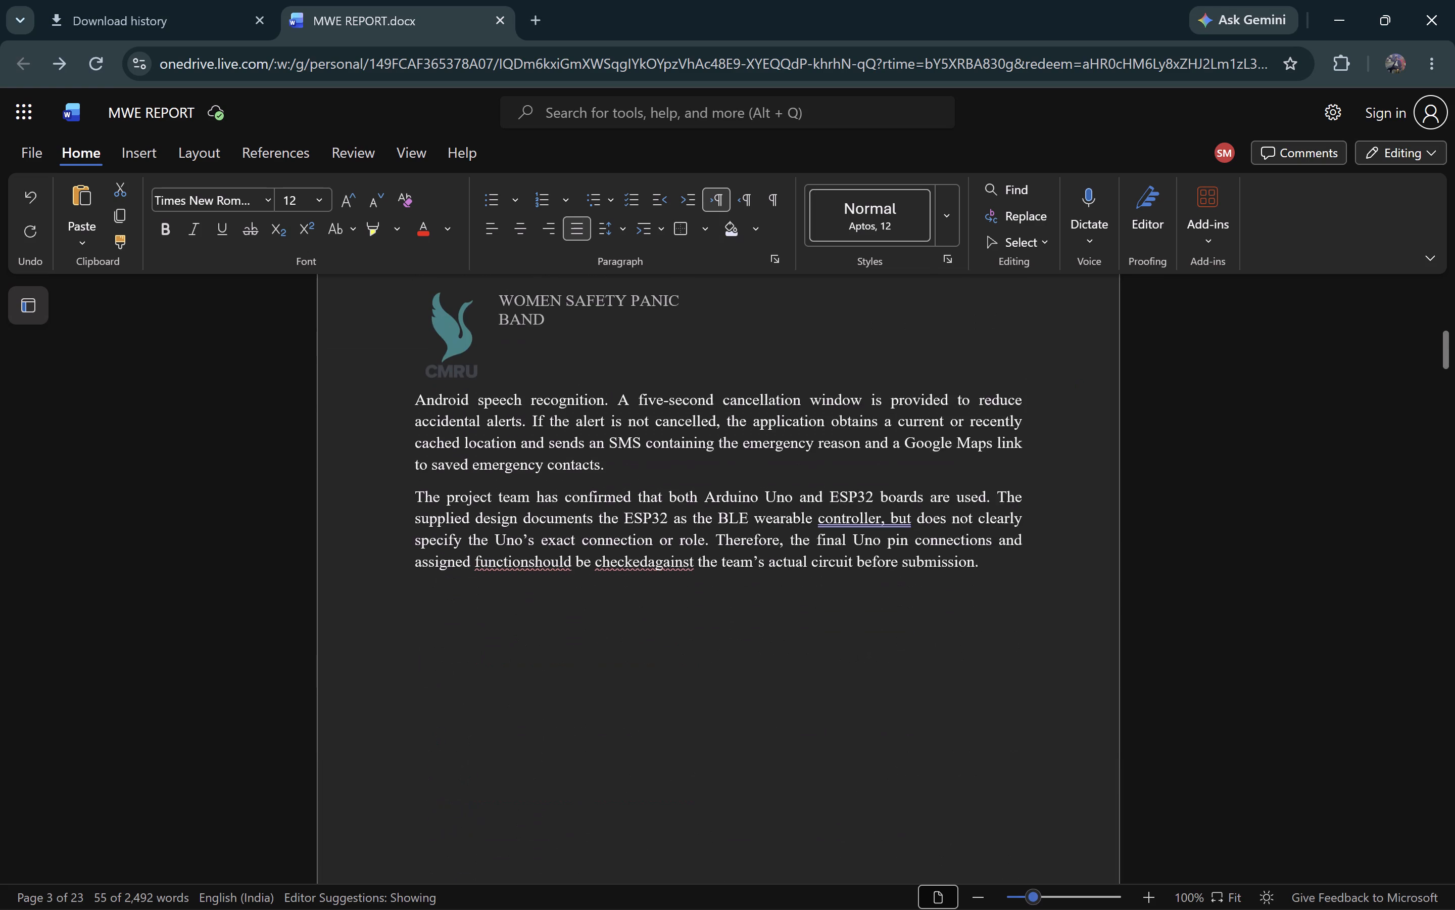
{"action": "scroll", "coordinate": [952, 635], "scroll_direction": "up", "scroll_amount": 1}
{"action": "scroll", "coordinate": [645, 649], "scroll_direction": "down", "scroll_amount": 3}
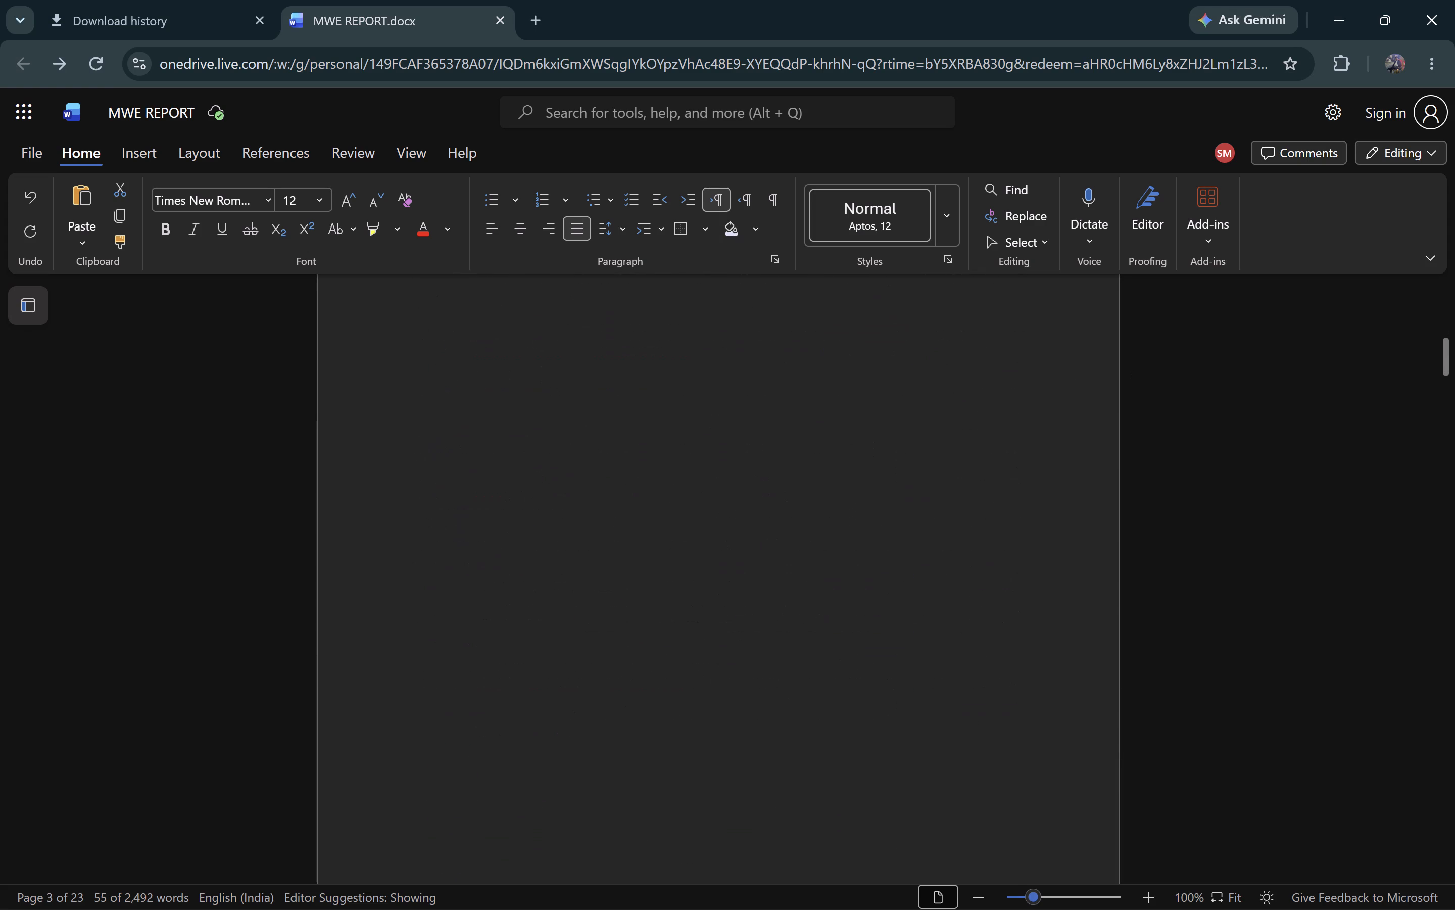
{"action": "scroll", "coordinate": [647, 649], "scroll_direction": "up", "scroll_amount": 4}
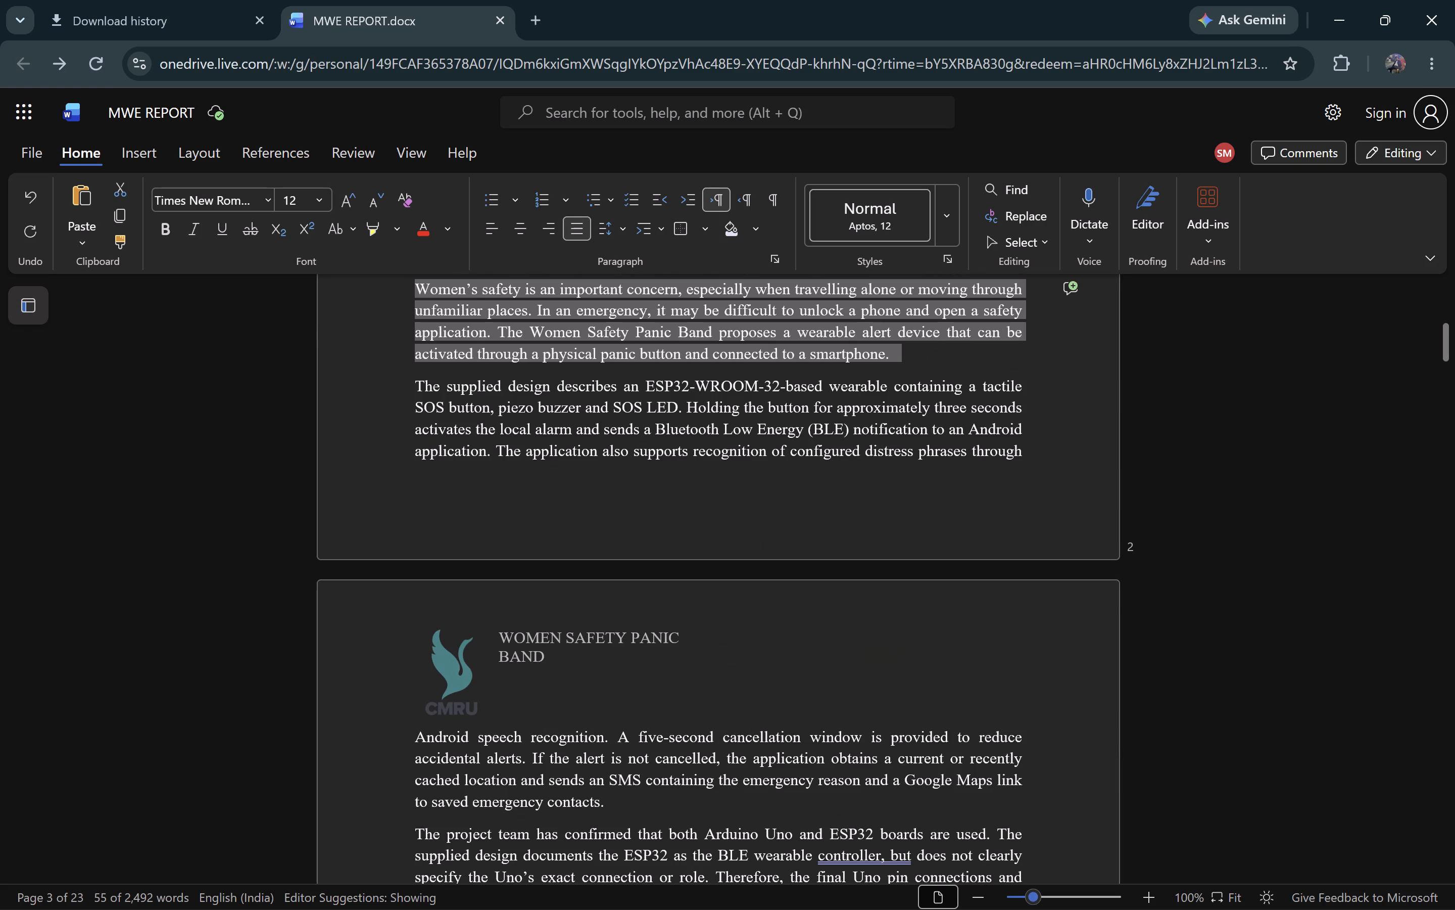
{"action": "left_click_drag", "start_coordinate": [622, 809], "coordinate": [466, 777]}
{"action": "scroll", "coordinate": [466, 777], "scroll_direction": "up", "scroll_amount": 4}
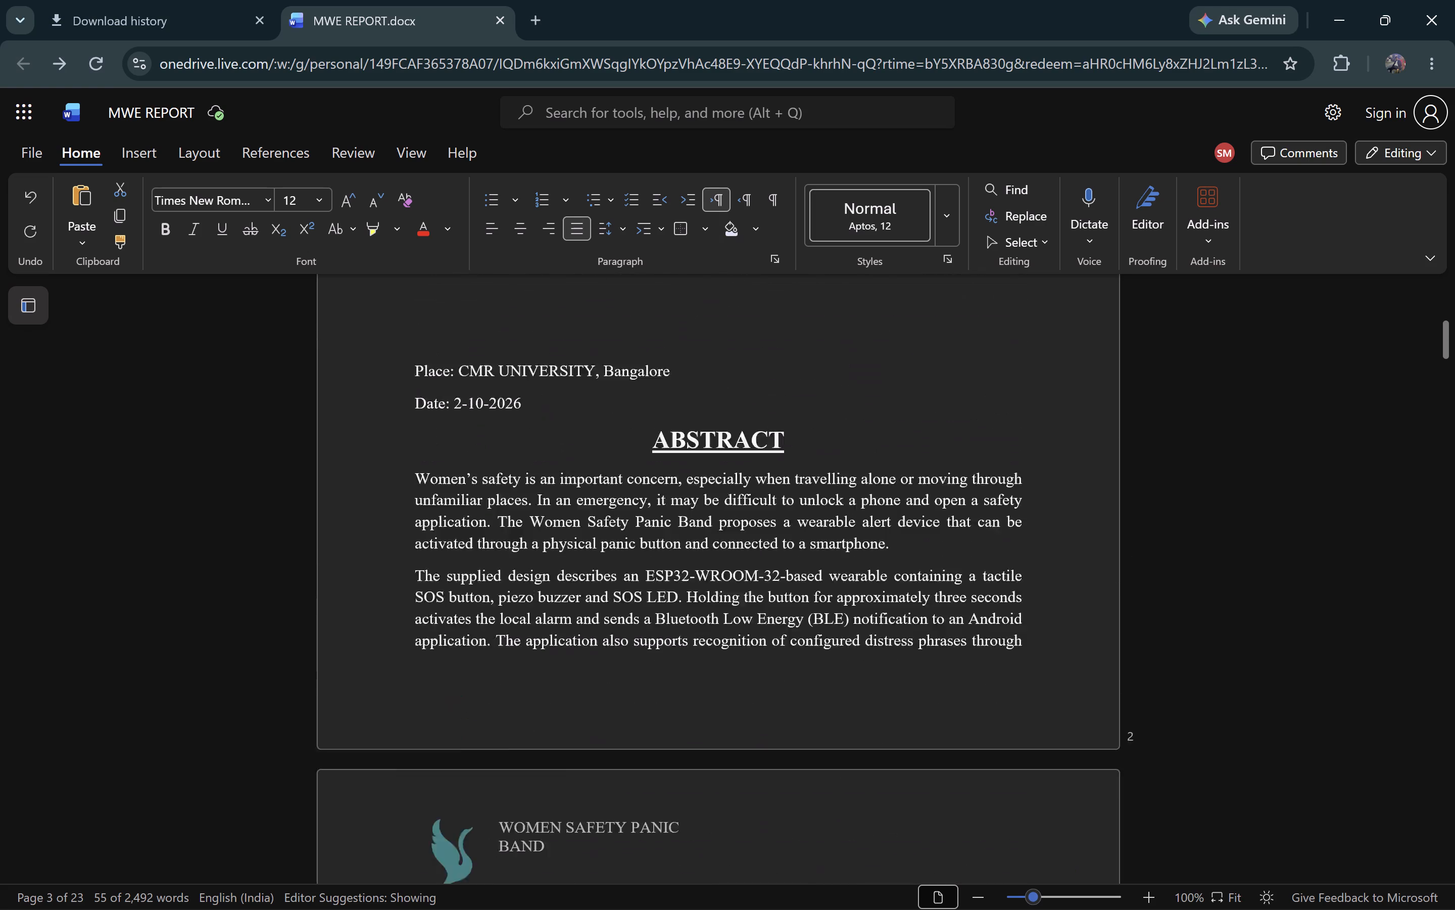
{"action": "left_click_drag", "start_coordinate": [466, 777], "coordinate": [435, 782]}
{"action": "scroll", "coordinate": [438, 827], "scroll_direction": "down", "scroll_amount": 1}
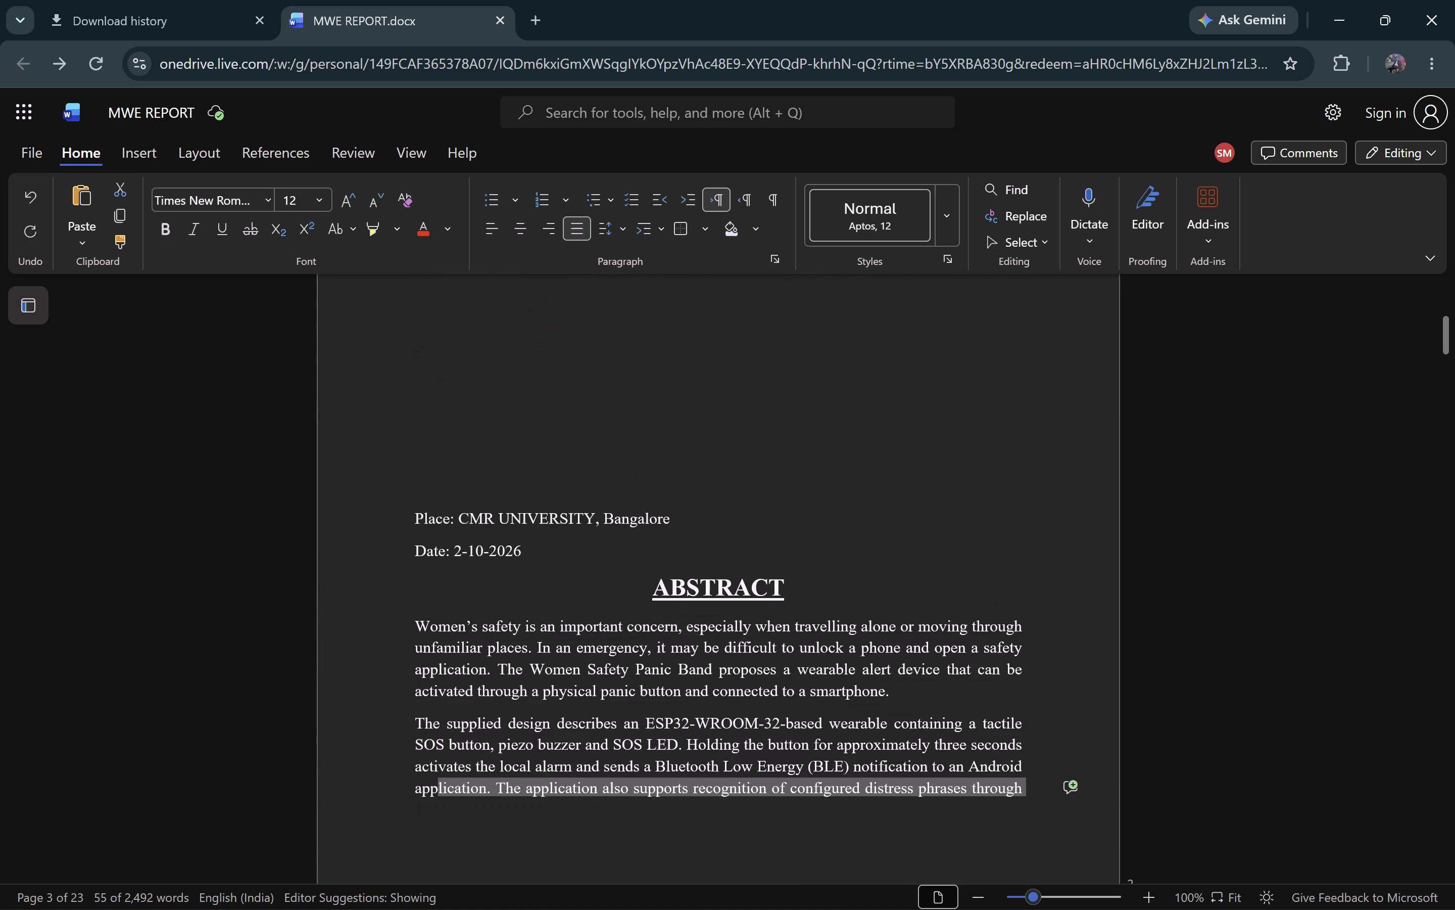
{"action": "left_click_drag", "start_coordinate": [435, 782], "coordinate": [412, 723]}
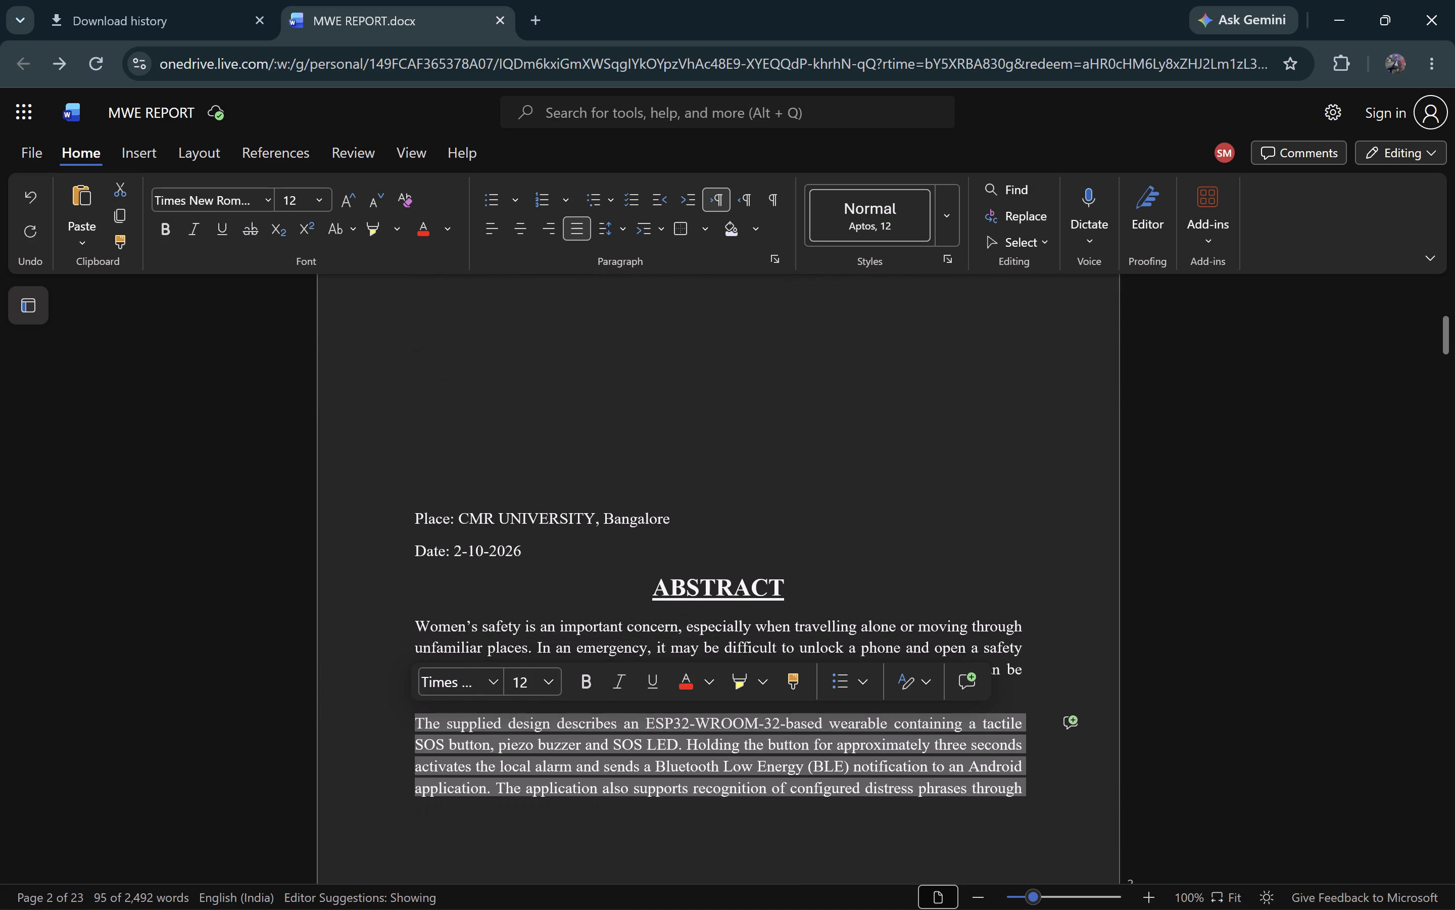
{"action": "key", "text": "ctrl+c"}
{"action": "key", "text": "alt+Tab"}
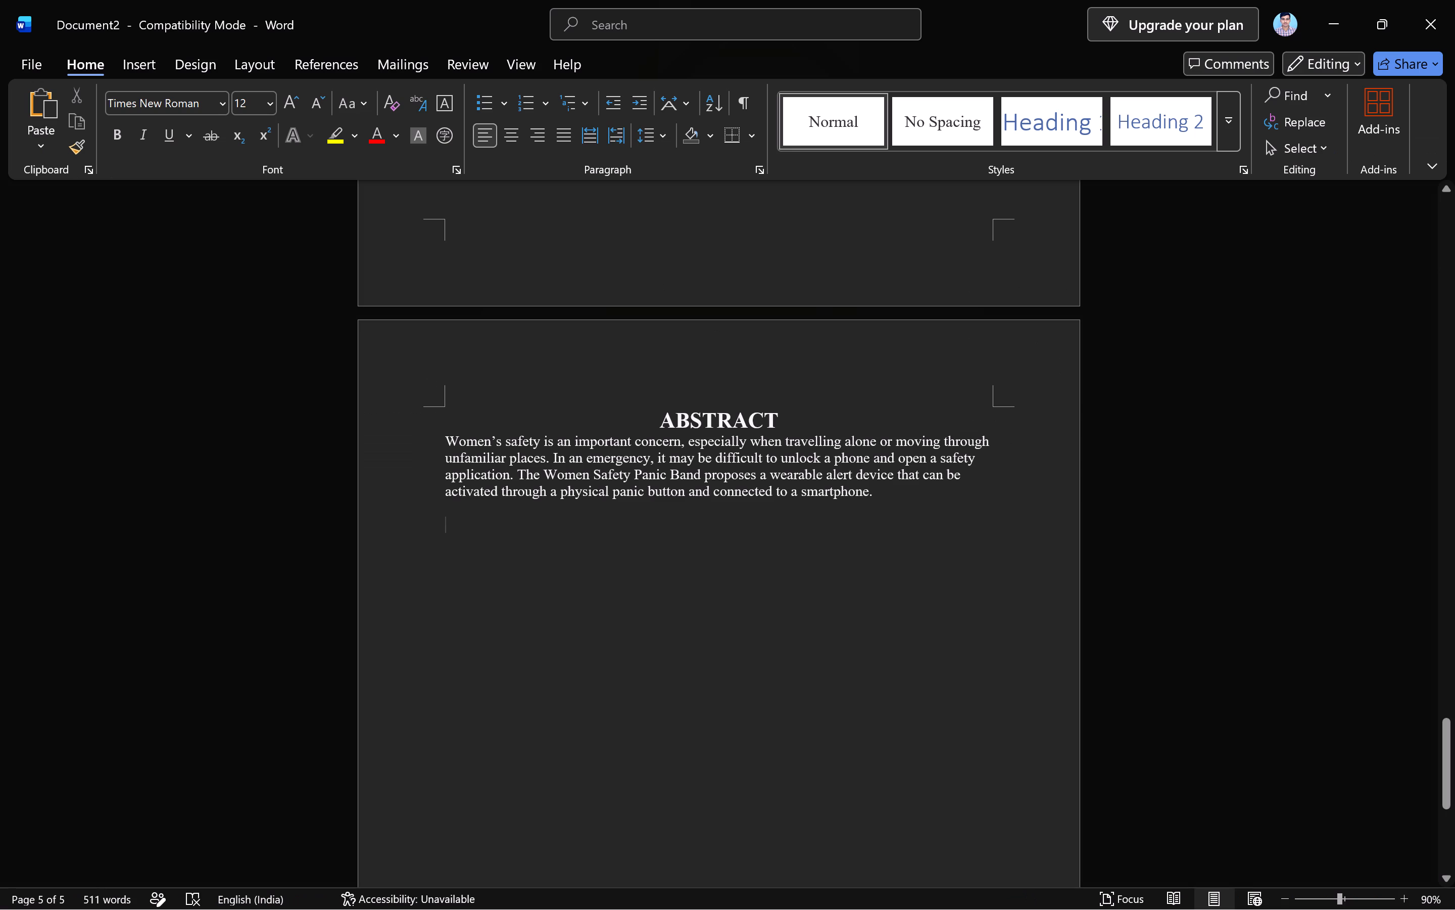
{"action": "key", "text": "ctrl+v"}
{"action": "key", "text": "Return"}
Copy the third abstract paragraph, starting "The project team has confirmed", from MWE REPORT in Chrome into Document2, leaving a blank line before it.
{"action": "key", "text": "alt+Tab"}
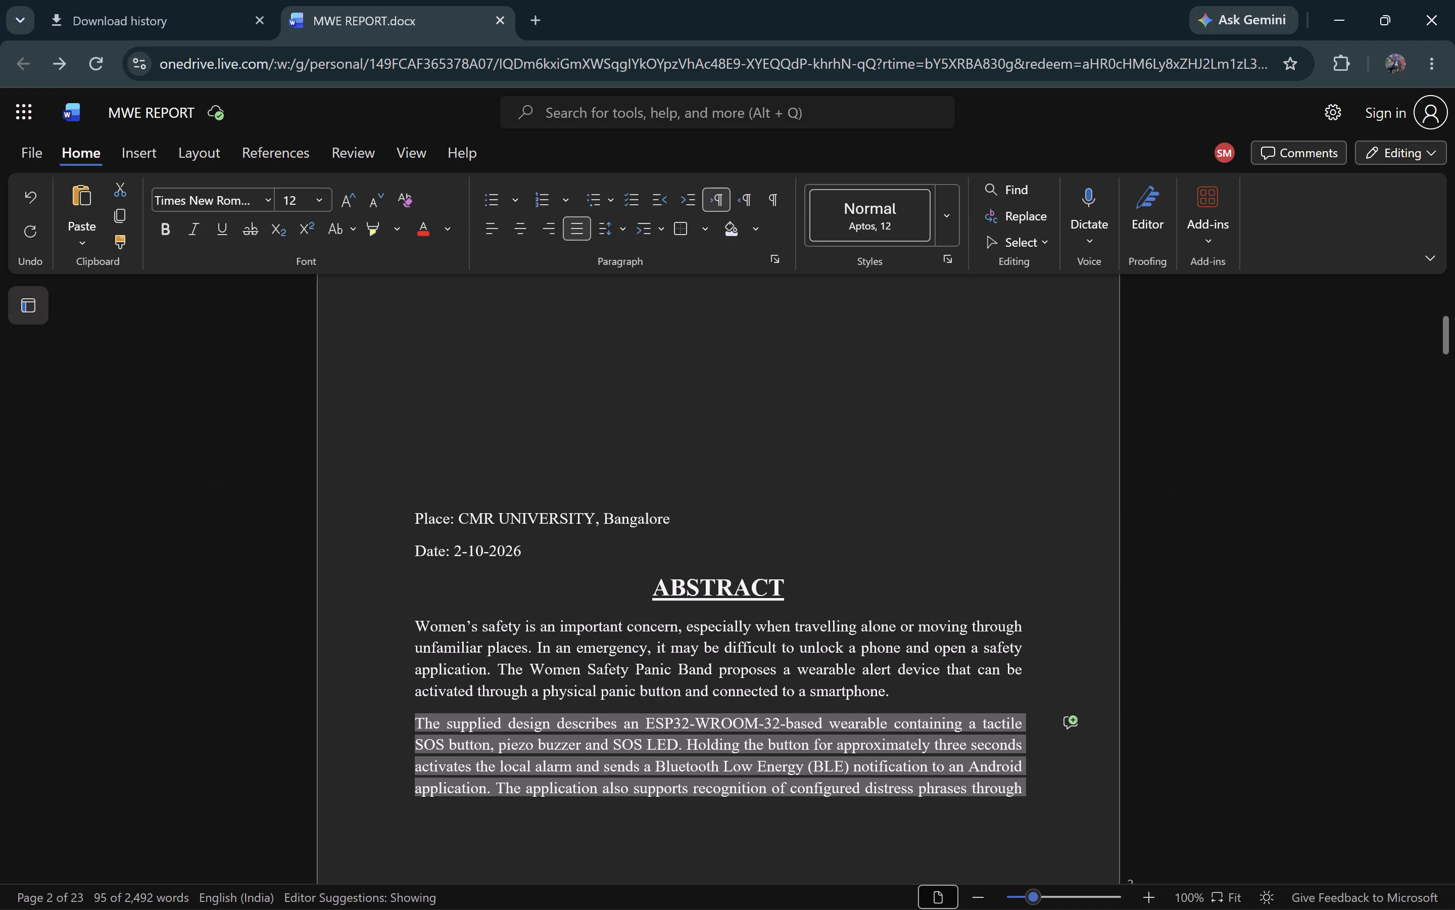
{"action": "scroll", "coordinate": [822, 807], "scroll_direction": "down", "scroll_amount": 3}
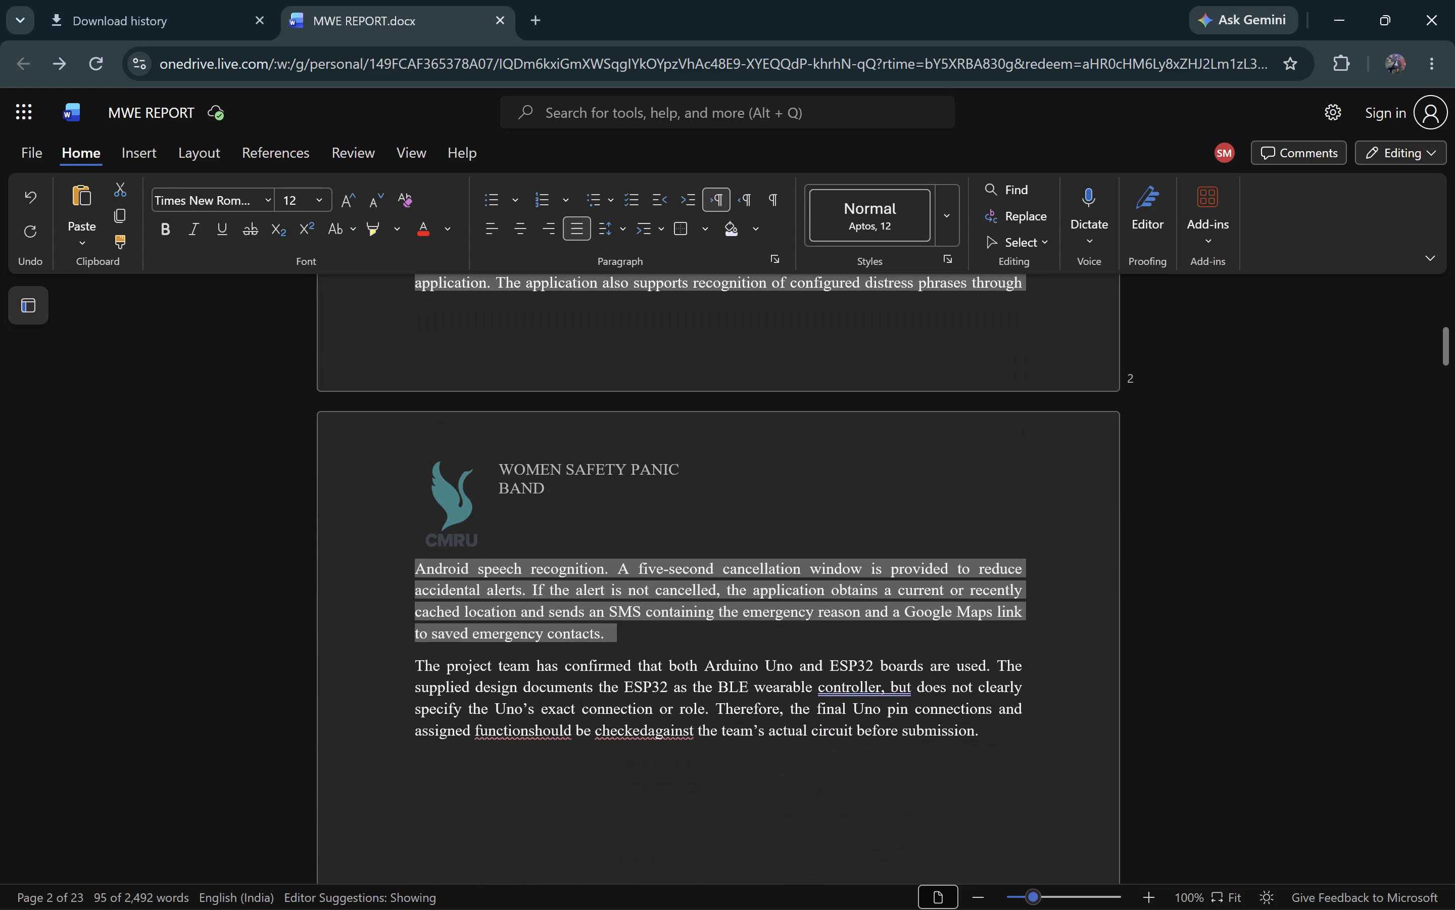
{"action": "left_click", "coordinate": [410, 666]}
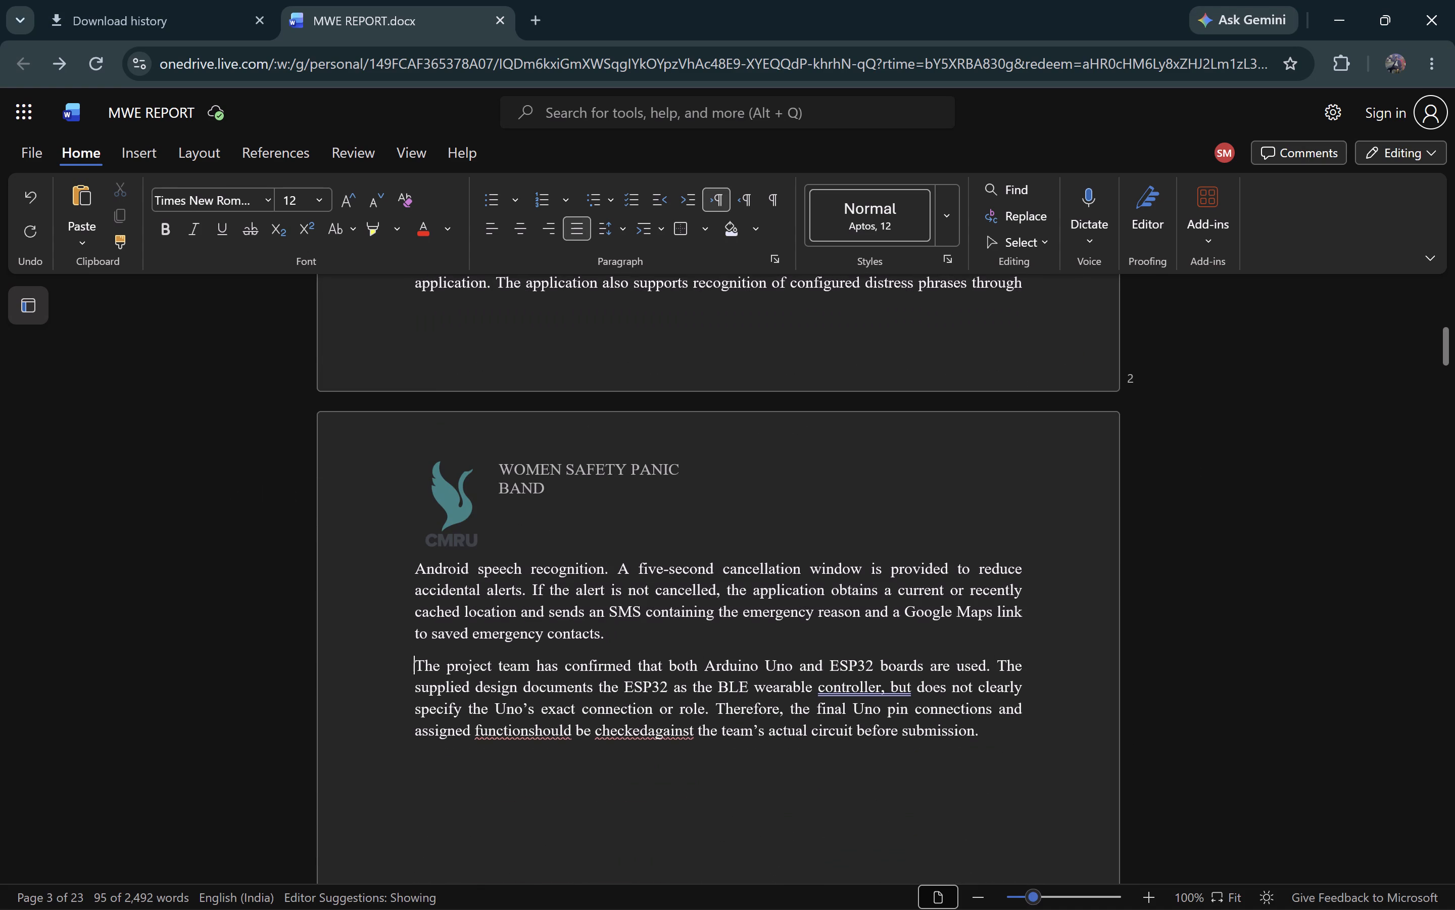
{"action": "key", "text": "shift+Down"}
{"action": "key", "text": "shift+Down"}
{"action": "key", "text": "shift+Down"}
{"action": "key", "text": "shift+Down"}
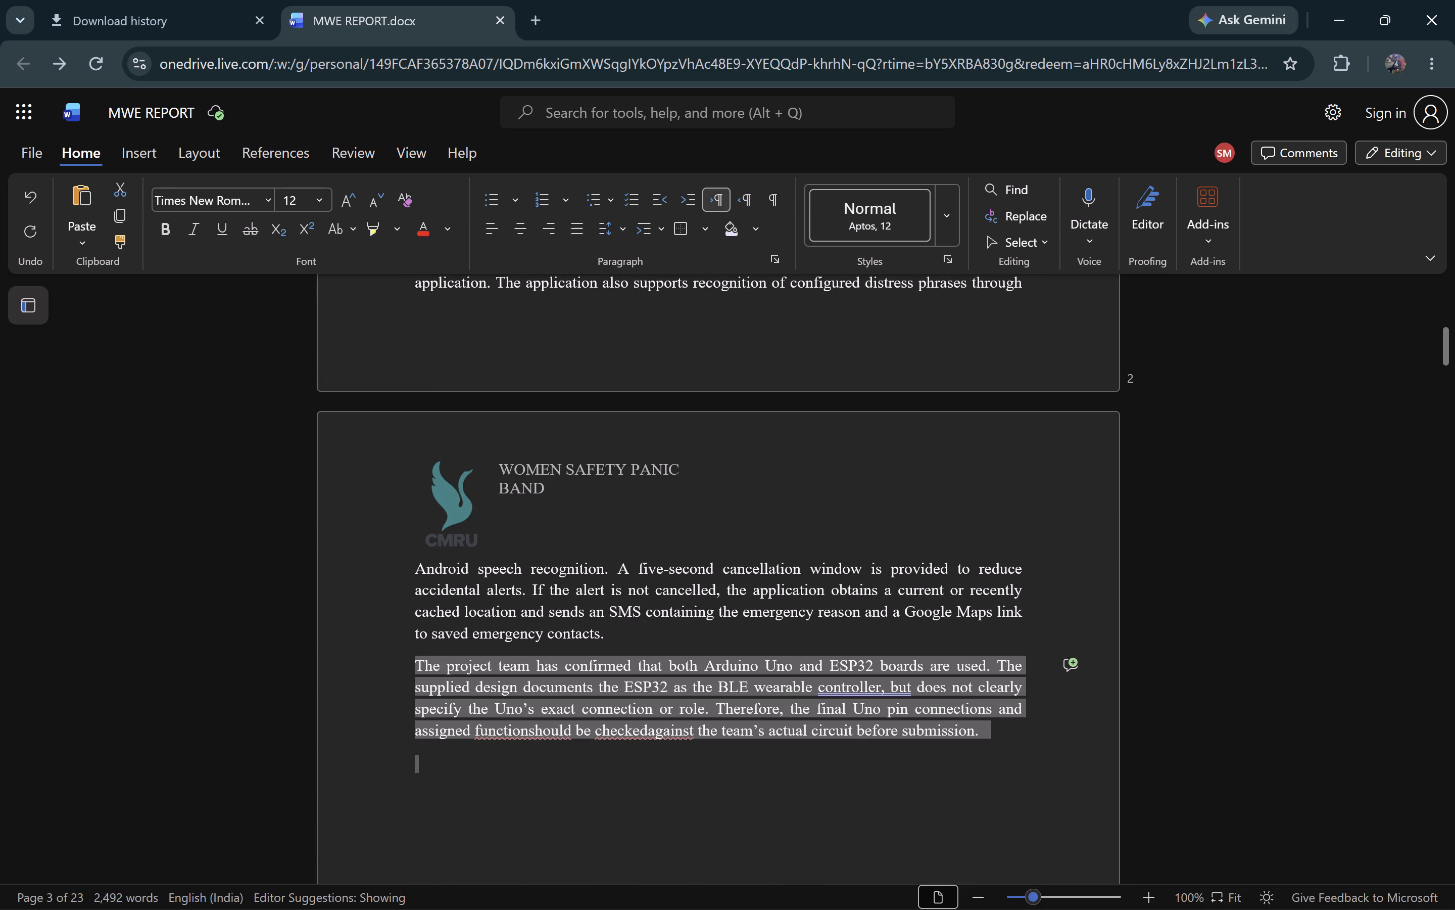
{"action": "key", "text": "ctrl+c"}
{"action": "key", "text": "alt+Tab"}
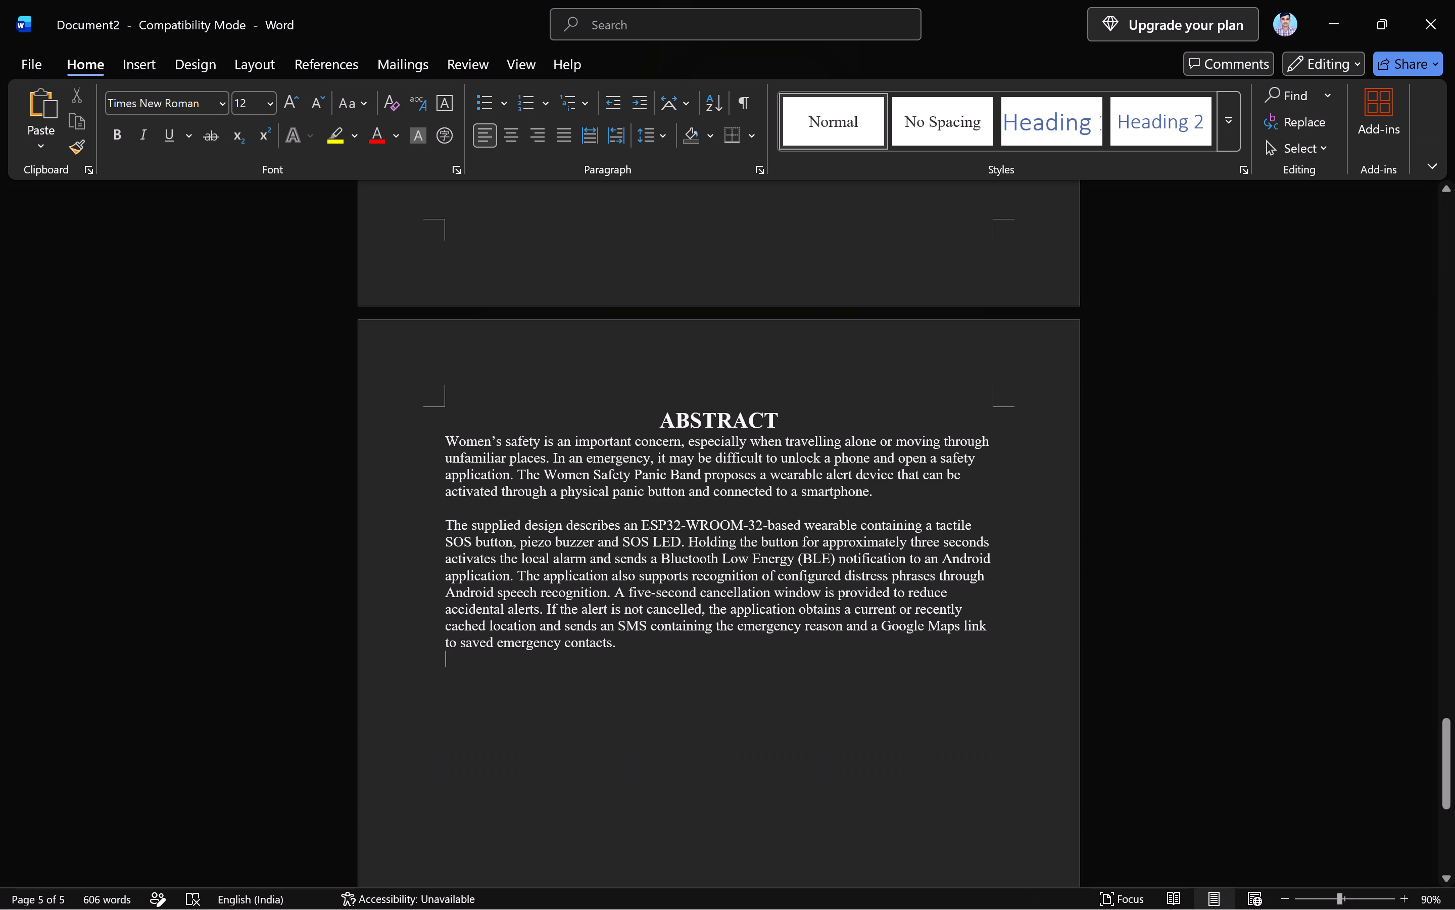
{"action": "key", "text": "Return"}
{"action": "key", "text": "ctrl+v"}
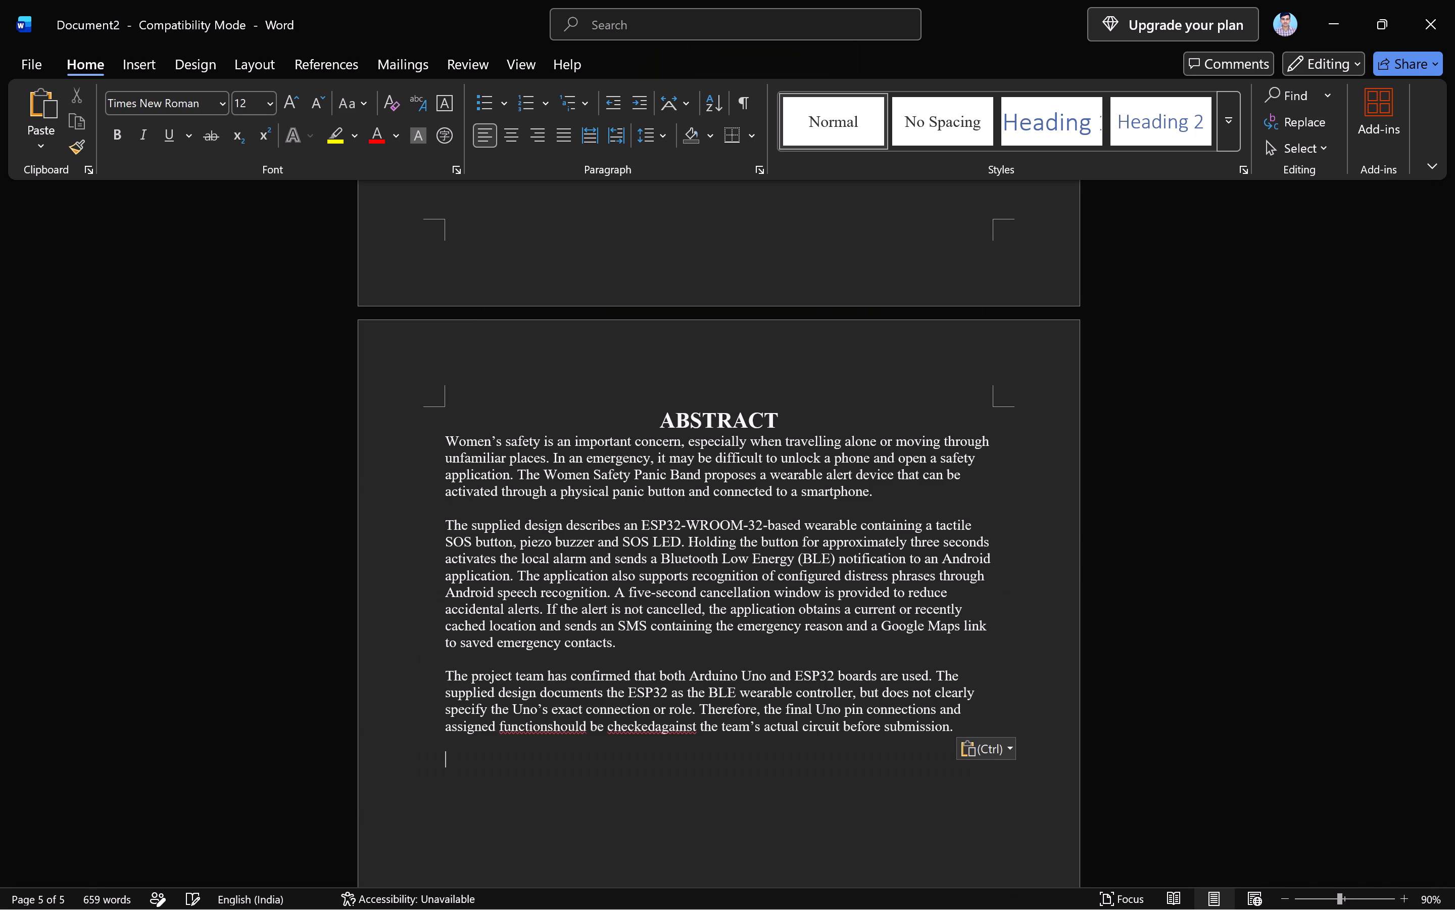
Insert a blank page after the abstract's last paragraph.
{"action": "scroll", "coordinate": [565, 654], "scroll_direction": "down", "scroll_amount": 2}
{"action": "scroll", "coordinate": [565, 654], "scroll_direction": "down", "scroll_amount": 3, "text": "ctrl"}
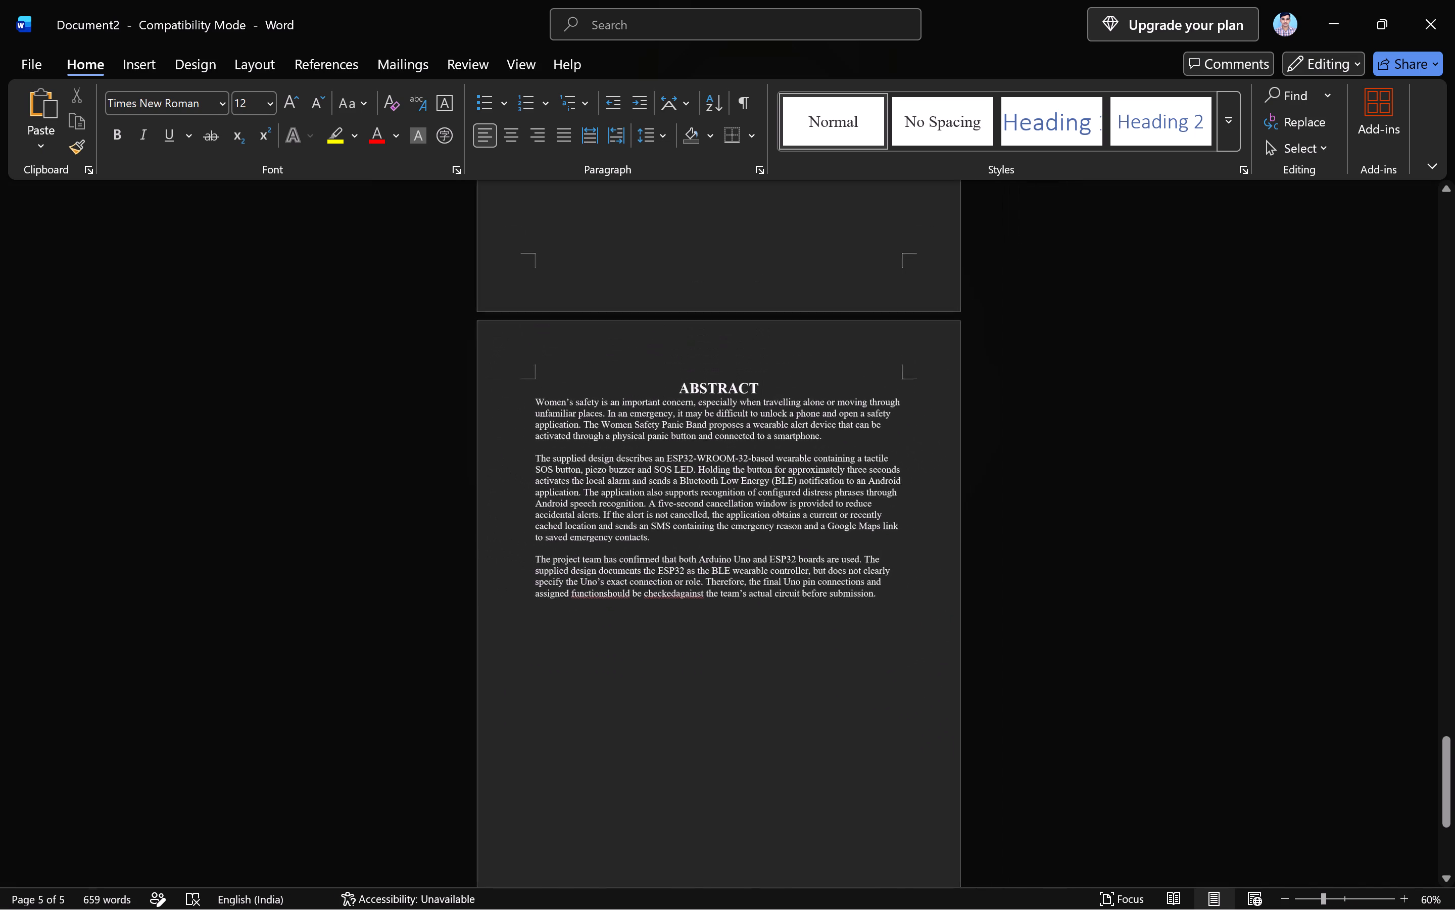
{"action": "scroll", "coordinate": [565, 654], "scroll_direction": "up", "scroll_amount": 7, "text": "ctrl"}
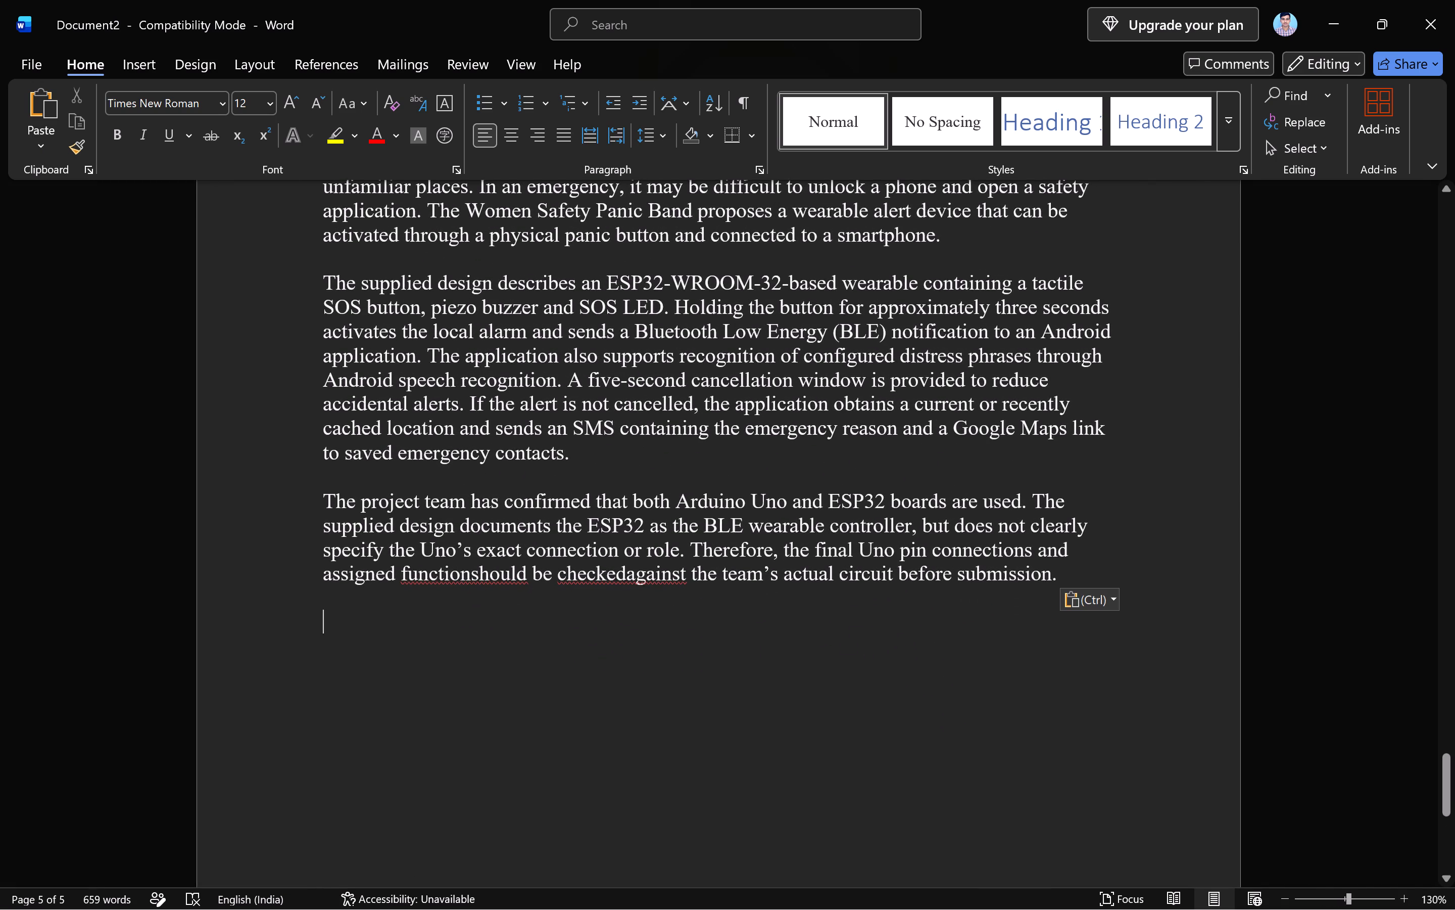
{"action": "left_click", "coordinate": [134, 69]}
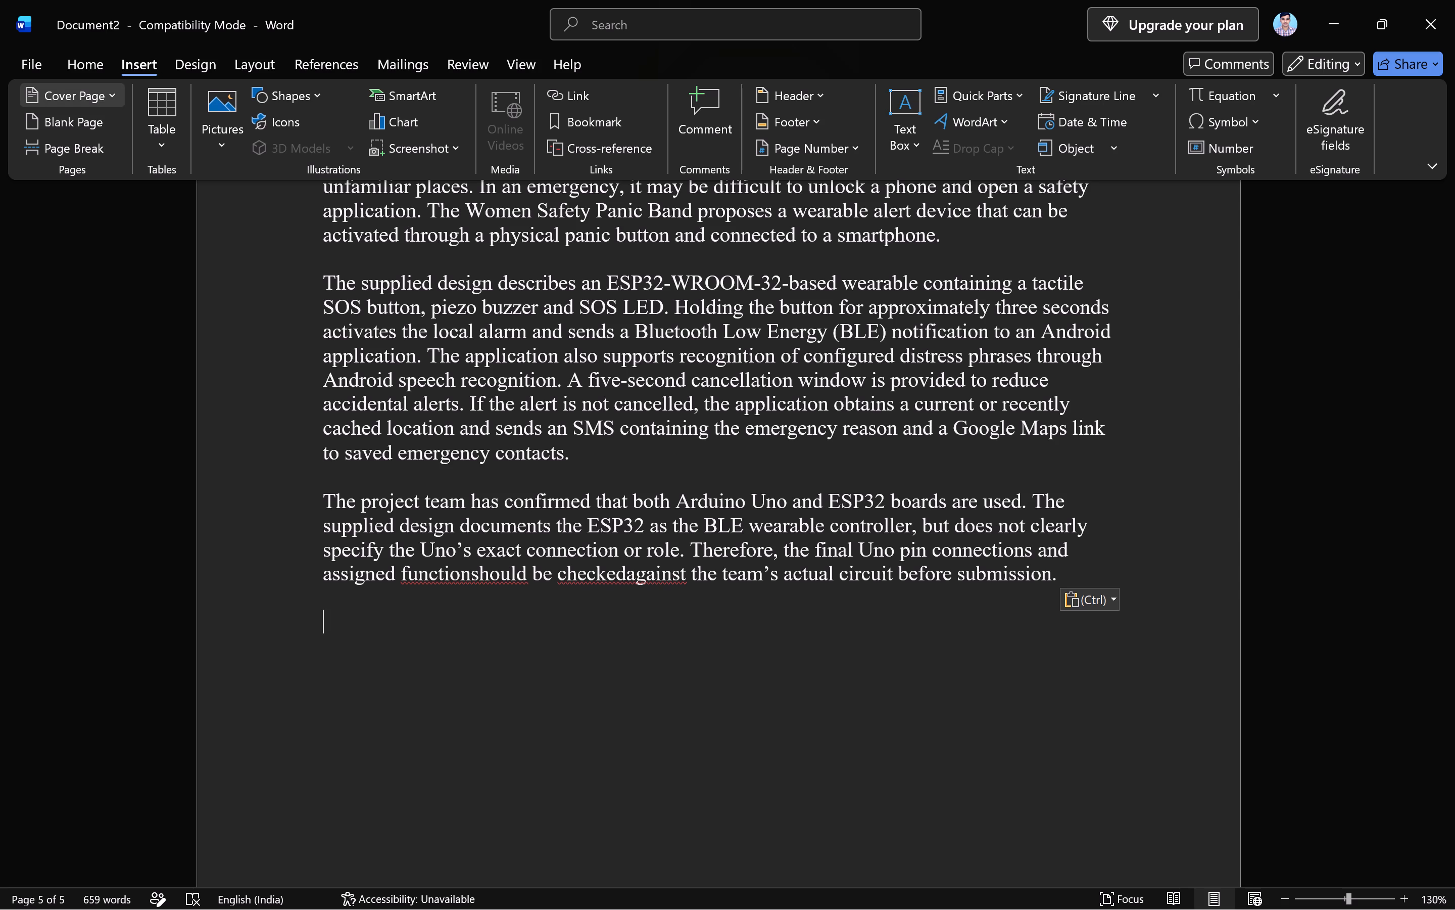
{"action": "left_click", "coordinate": [66, 125]}
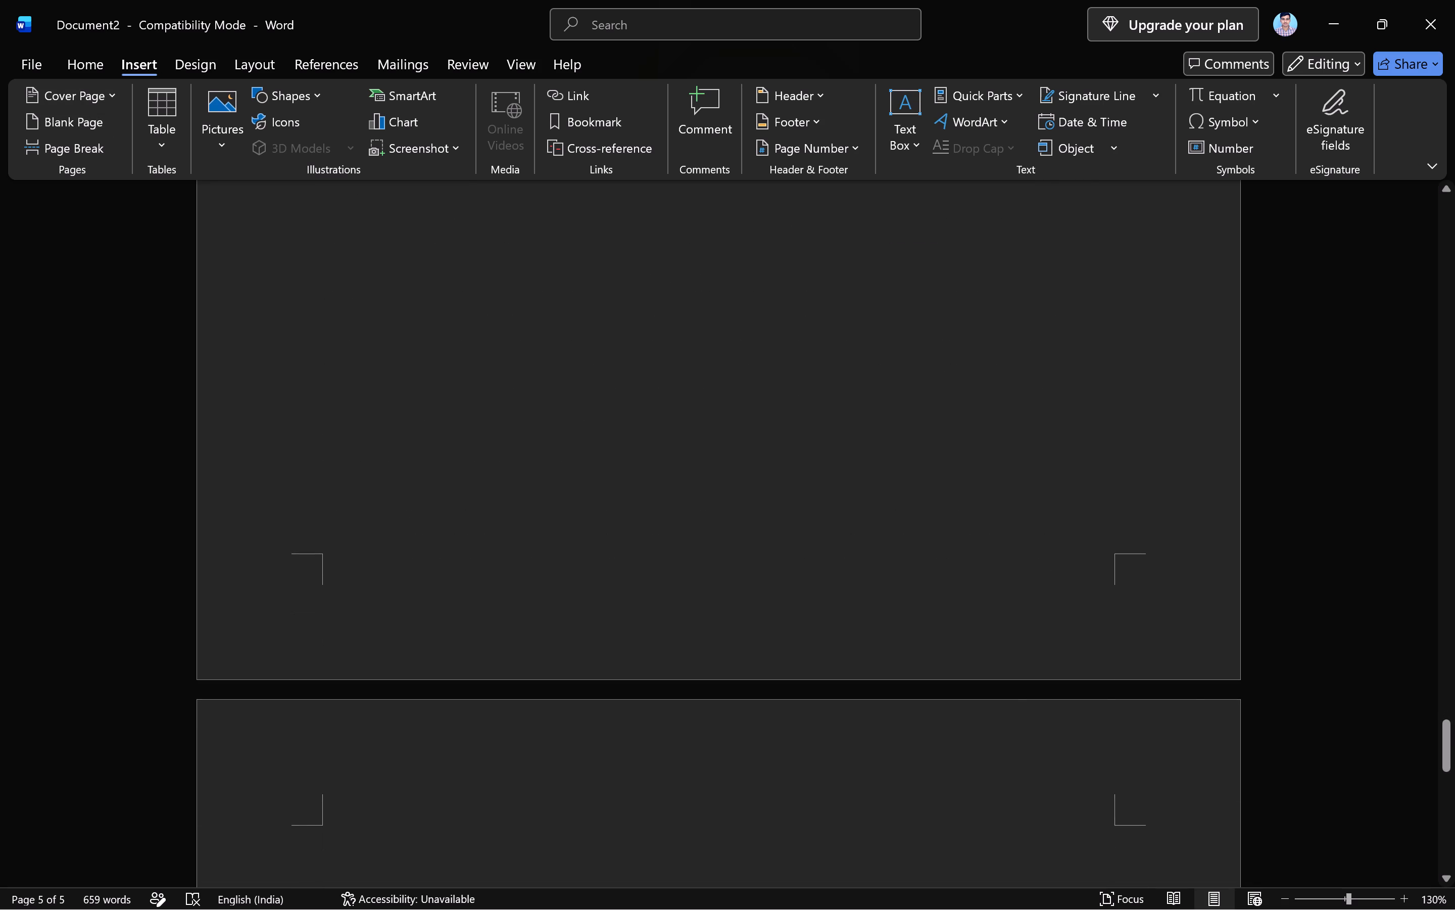
Copy the TABLE OF CONTENTS heading and its whole table, through the CONCLUSION row, from MWE REPORT in Chrome onto Document2's new page.
{"action": "key", "text": "alt+Tab"}
{"action": "scroll", "coordinate": [570, 686], "scroll_direction": "down", "scroll_amount": 2}
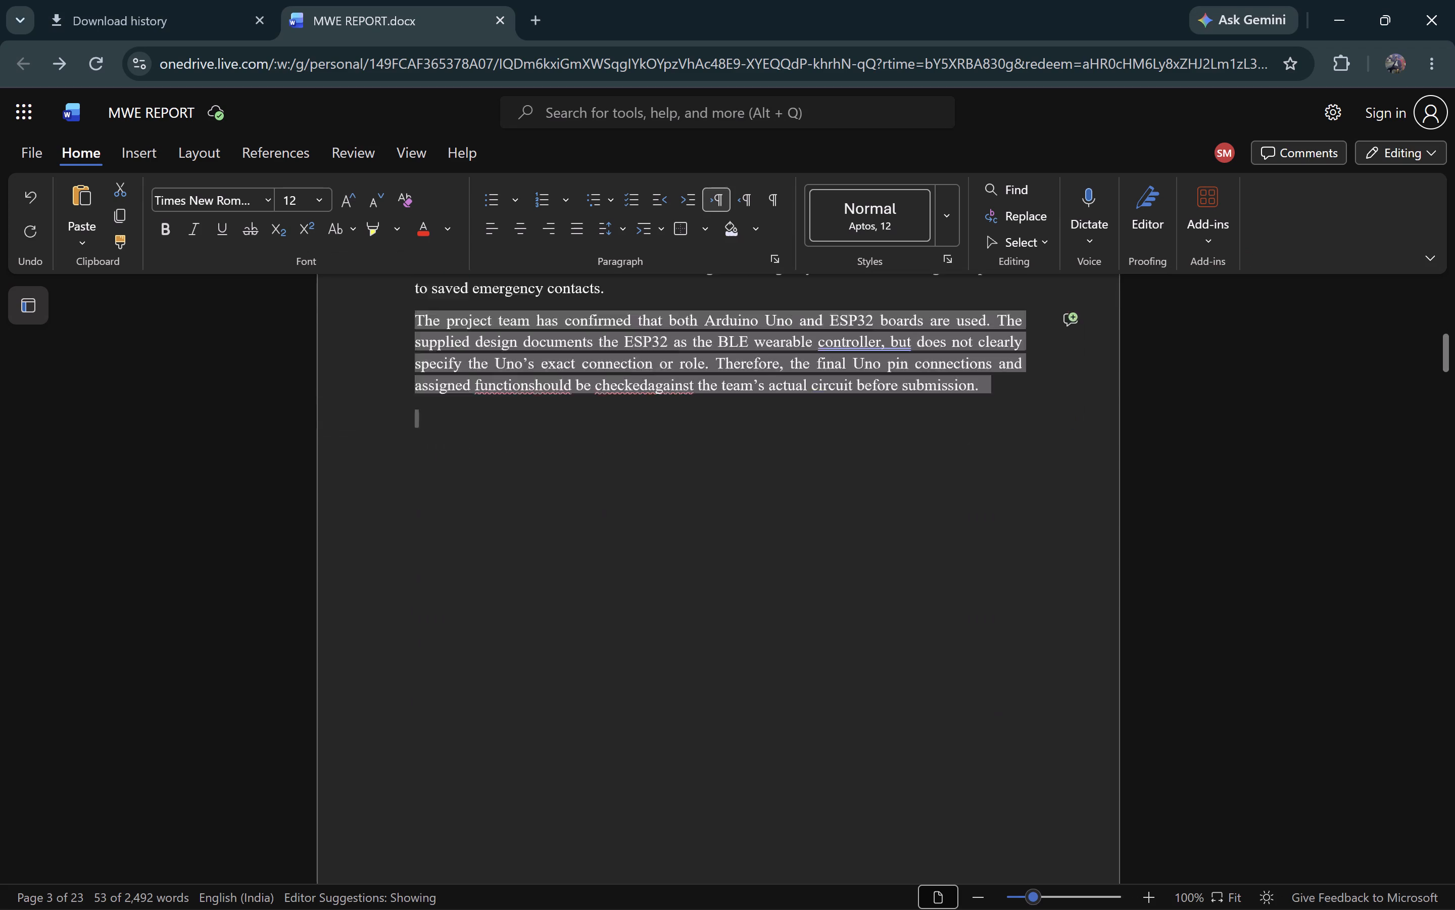
{"action": "scroll", "coordinate": [578, 716], "scroll_direction": "down", "scroll_amount": 4}
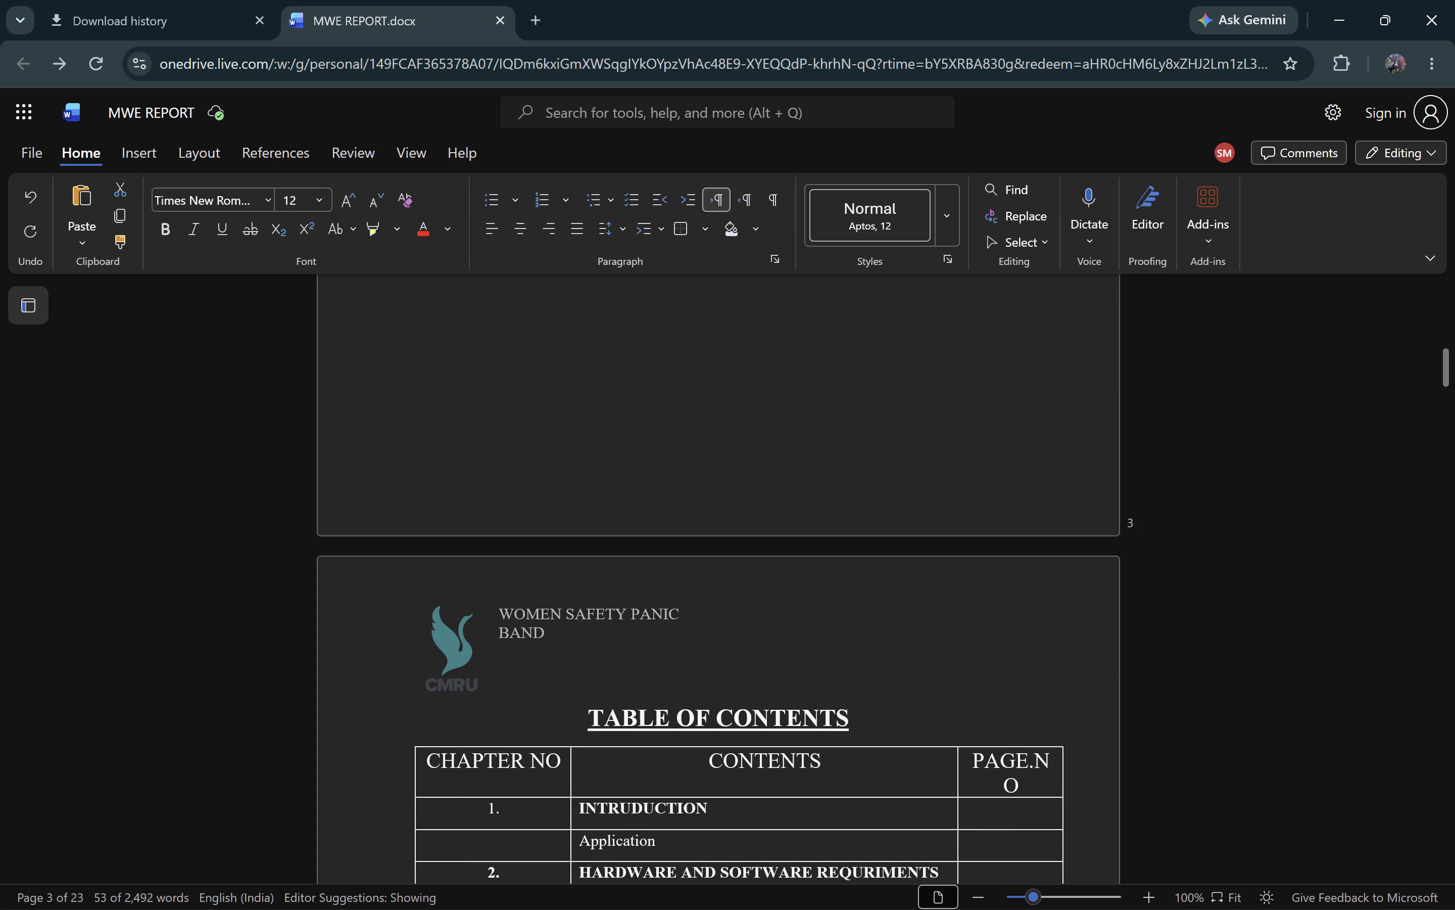
{"action": "scroll", "coordinate": [580, 728], "scroll_direction": "down", "scroll_amount": 2}
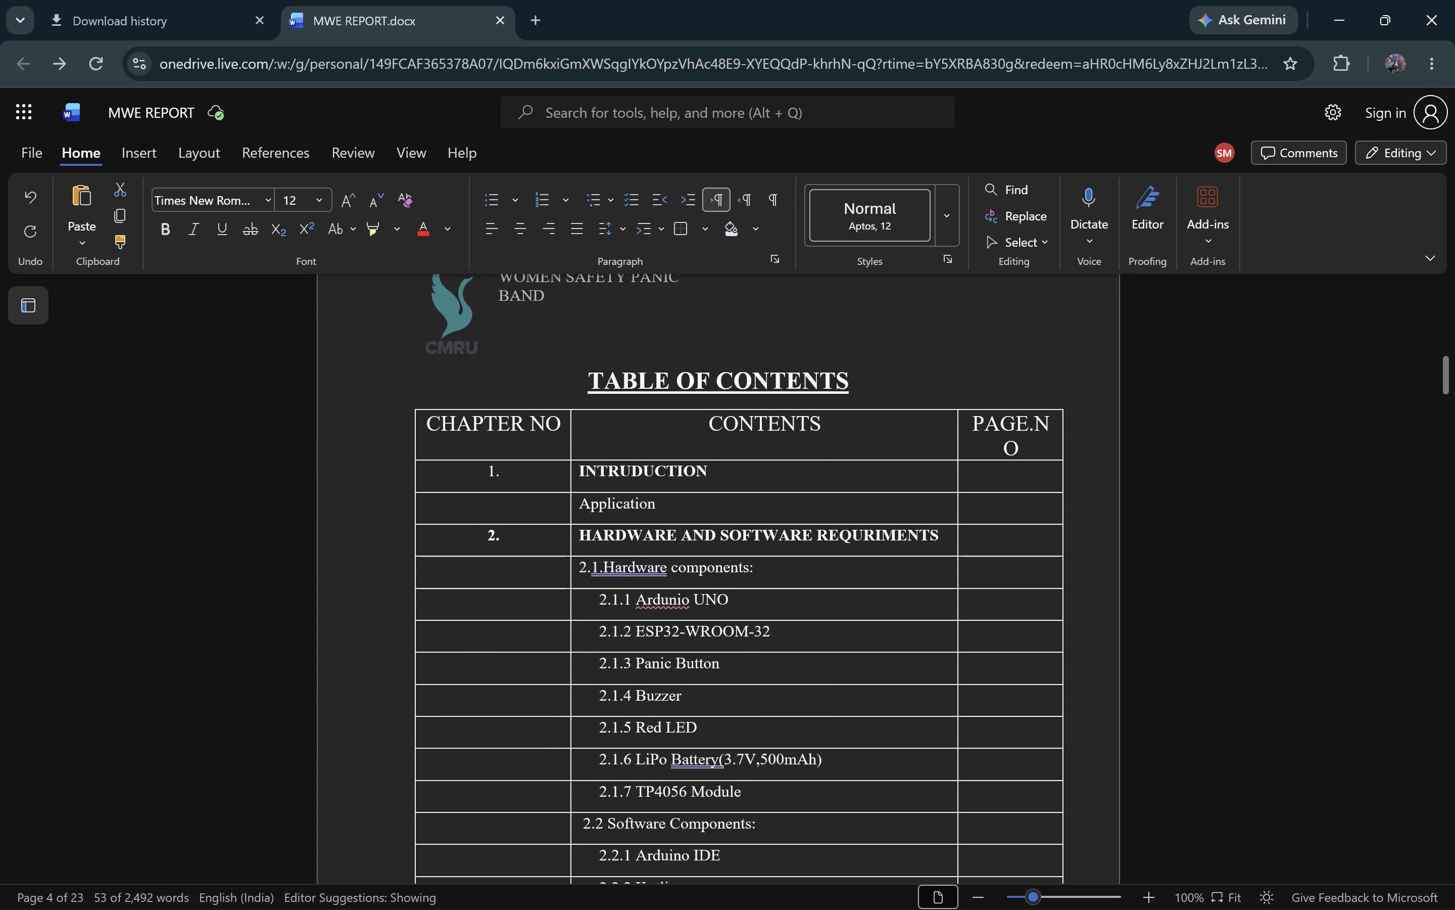
{"action": "left_click_drag", "start_coordinate": [583, 380], "coordinate": [855, 720]}
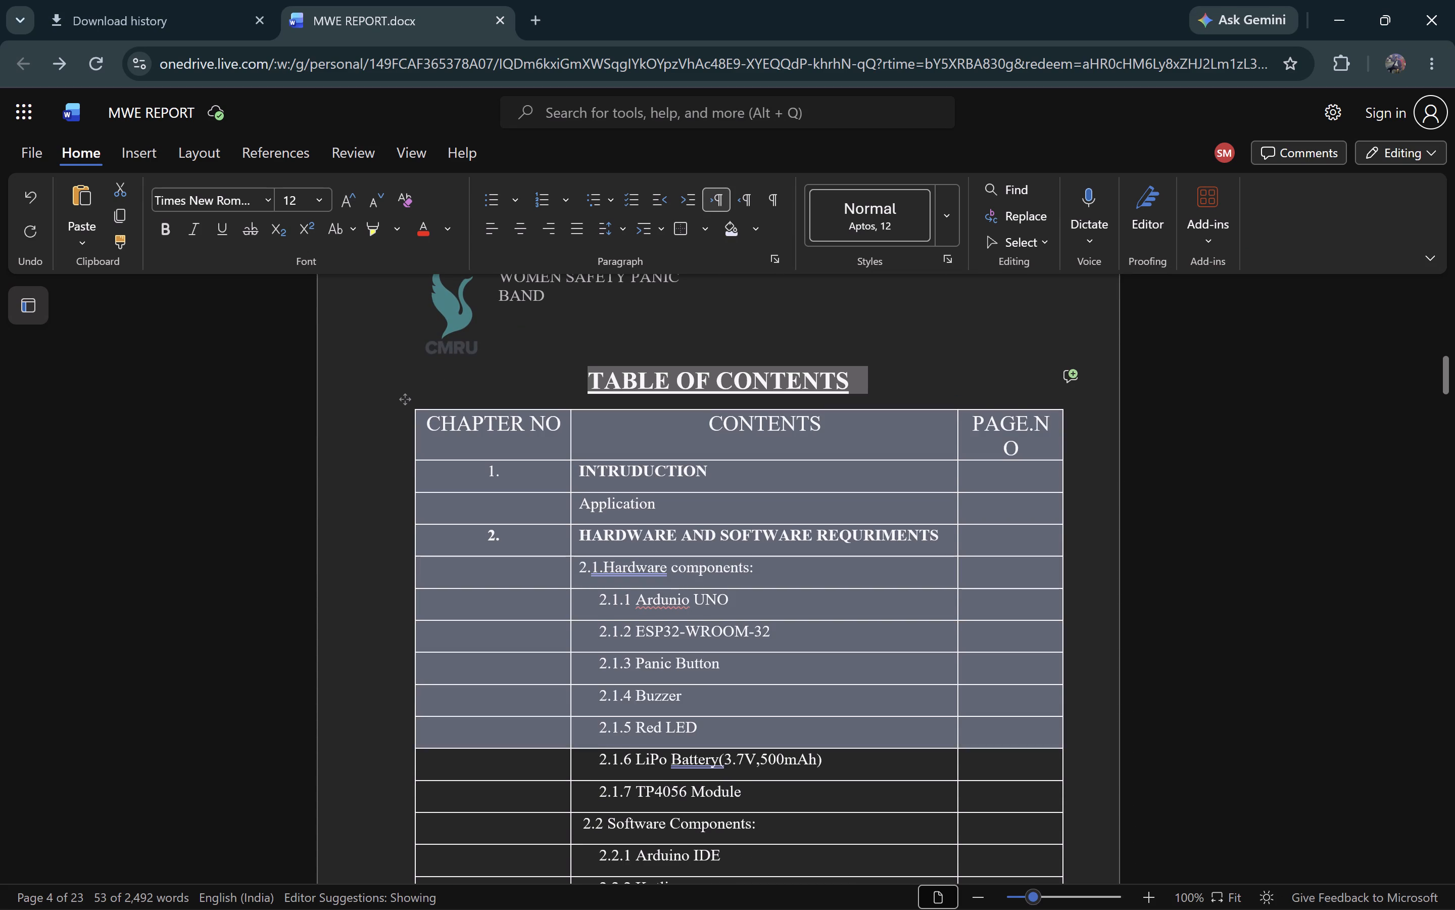
{"action": "left_click_drag", "start_coordinate": [855, 720], "coordinate": [856, 731]}
{"action": "scroll", "coordinate": [856, 731], "scroll_direction": "down", "scroll_amount": 3}
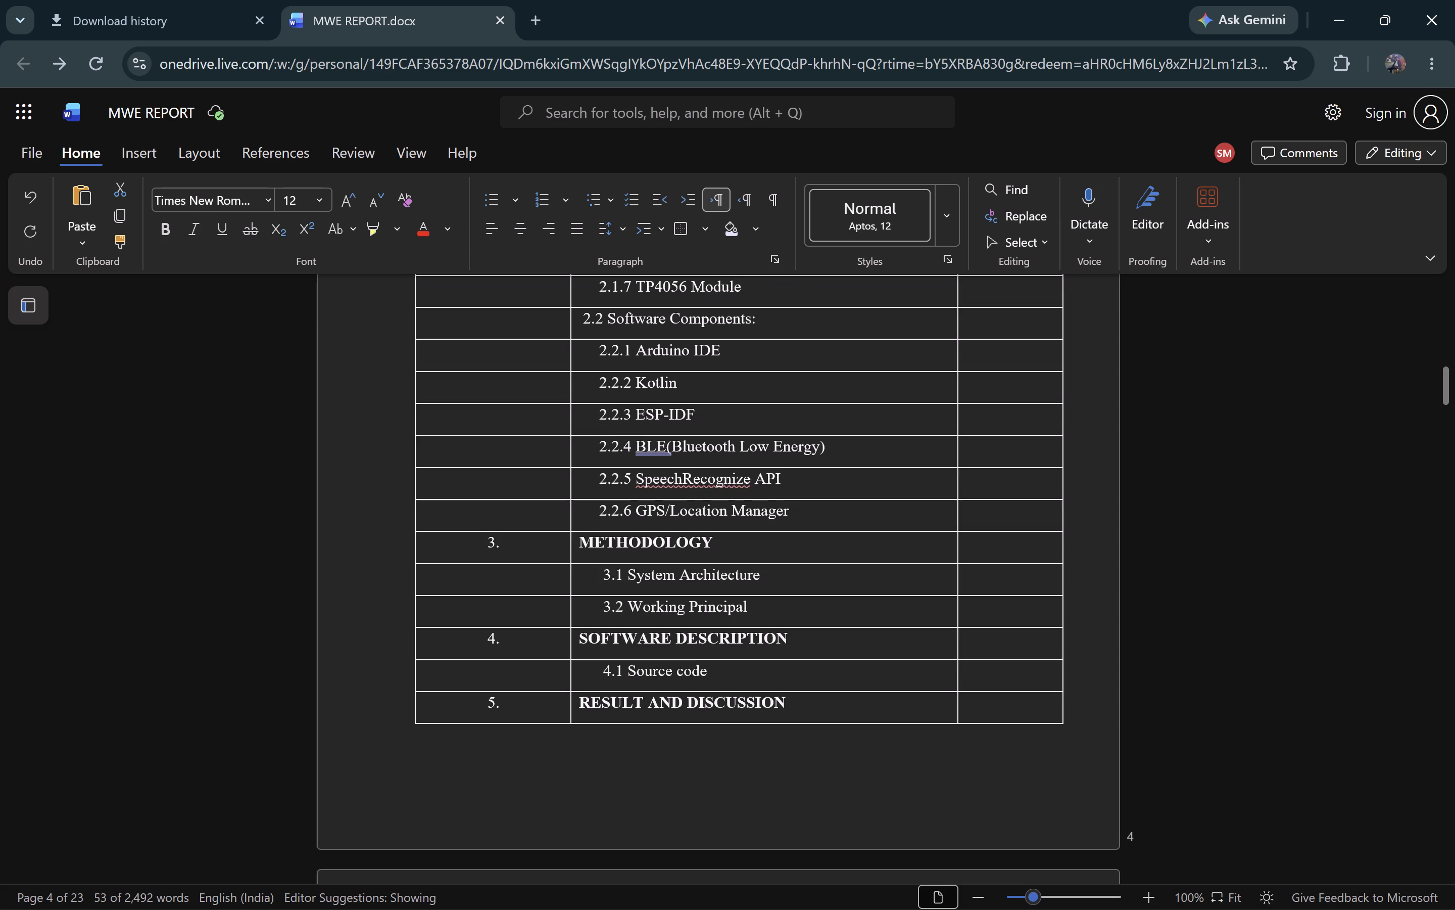
{"action": "left_click_drag", "start_coordinate": [856, 731], "coordinate": [876, 797]}
{"action": "scroll", "coordinate": [876, 797], "scroll_direction": "down", "scroll_amount": 2}
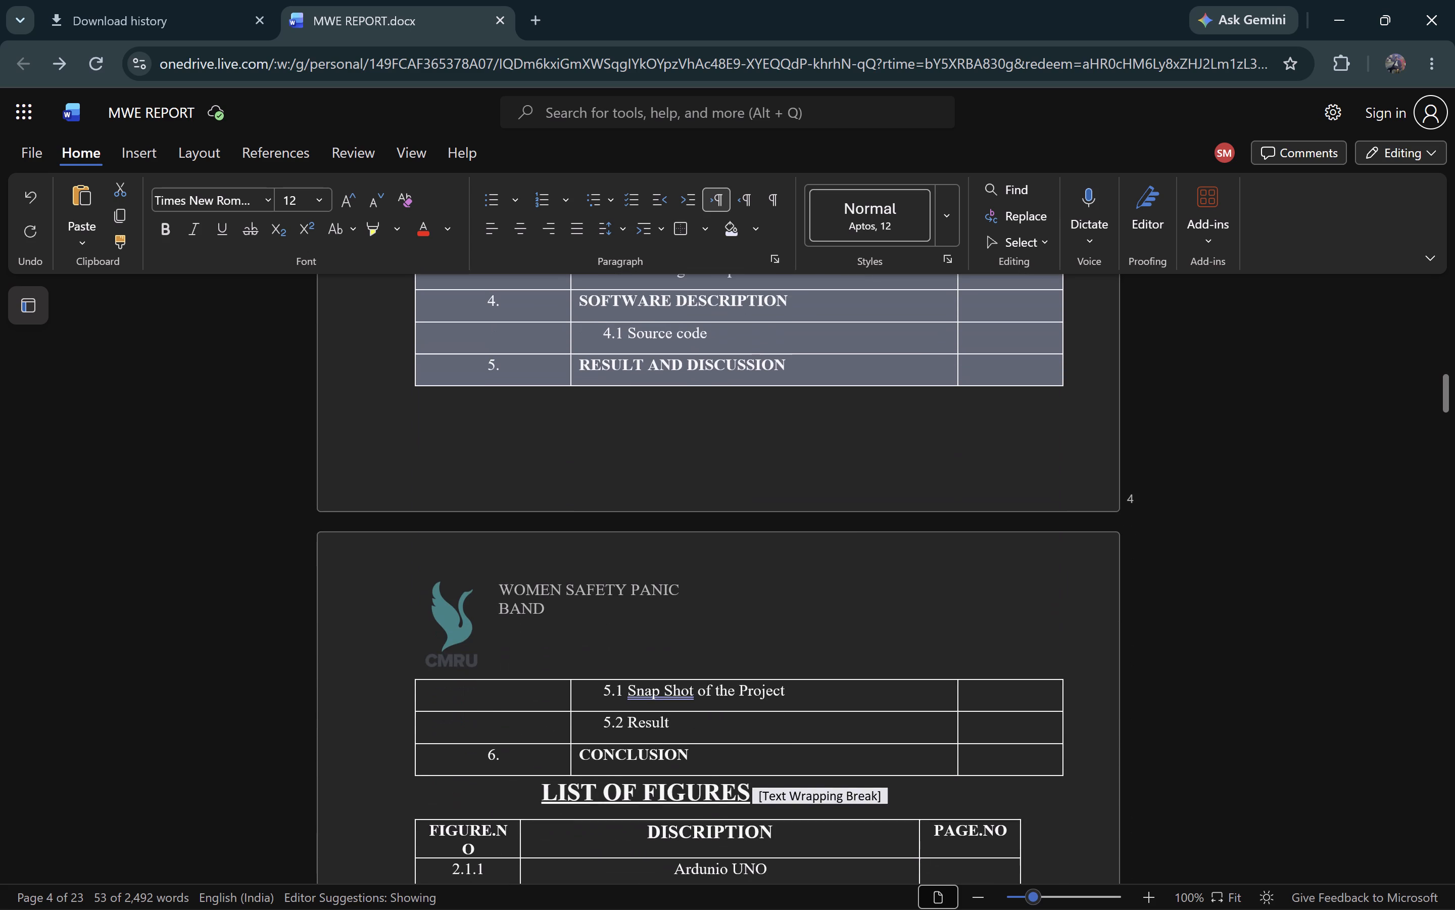
{"action": "left_click_drag", "start_coordinate": [876, 797], "coordinate": [1070, 774]}
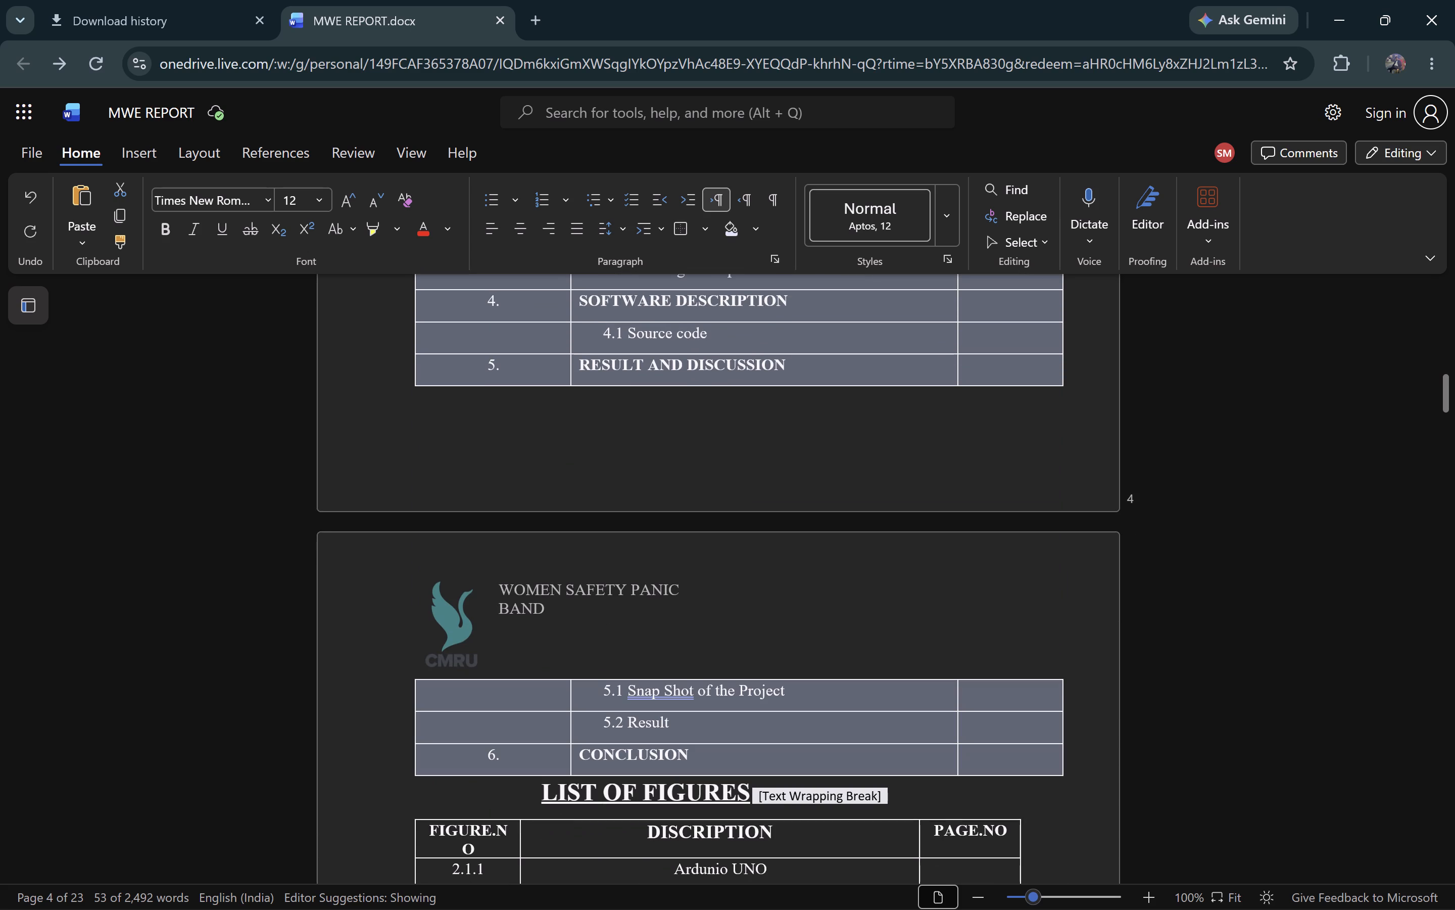
{"action": "left_click_drag", "start_coordinate": [1070, 774], "coordinate": [1047, 766]}
{"action": "left_click_drag", "start_coordinate": [1047, 766], "coordinate": [1067, 770]}
{"action": "key", "text": "ctrl+c"}
{"action": "key", "text": "alt+Tab"}
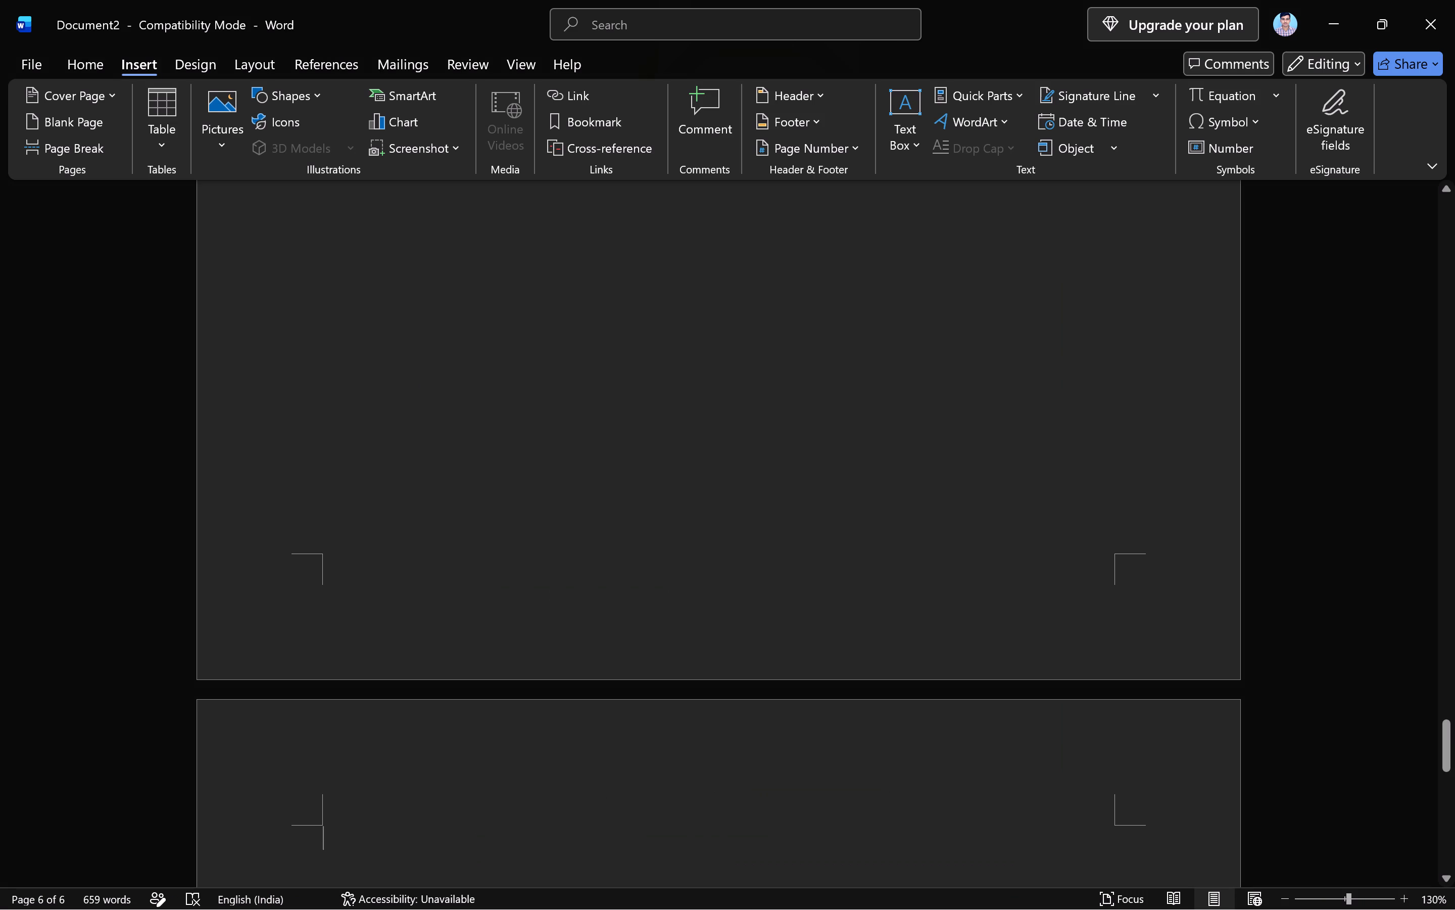
{"action": "key", "text": "ctrl+v"}
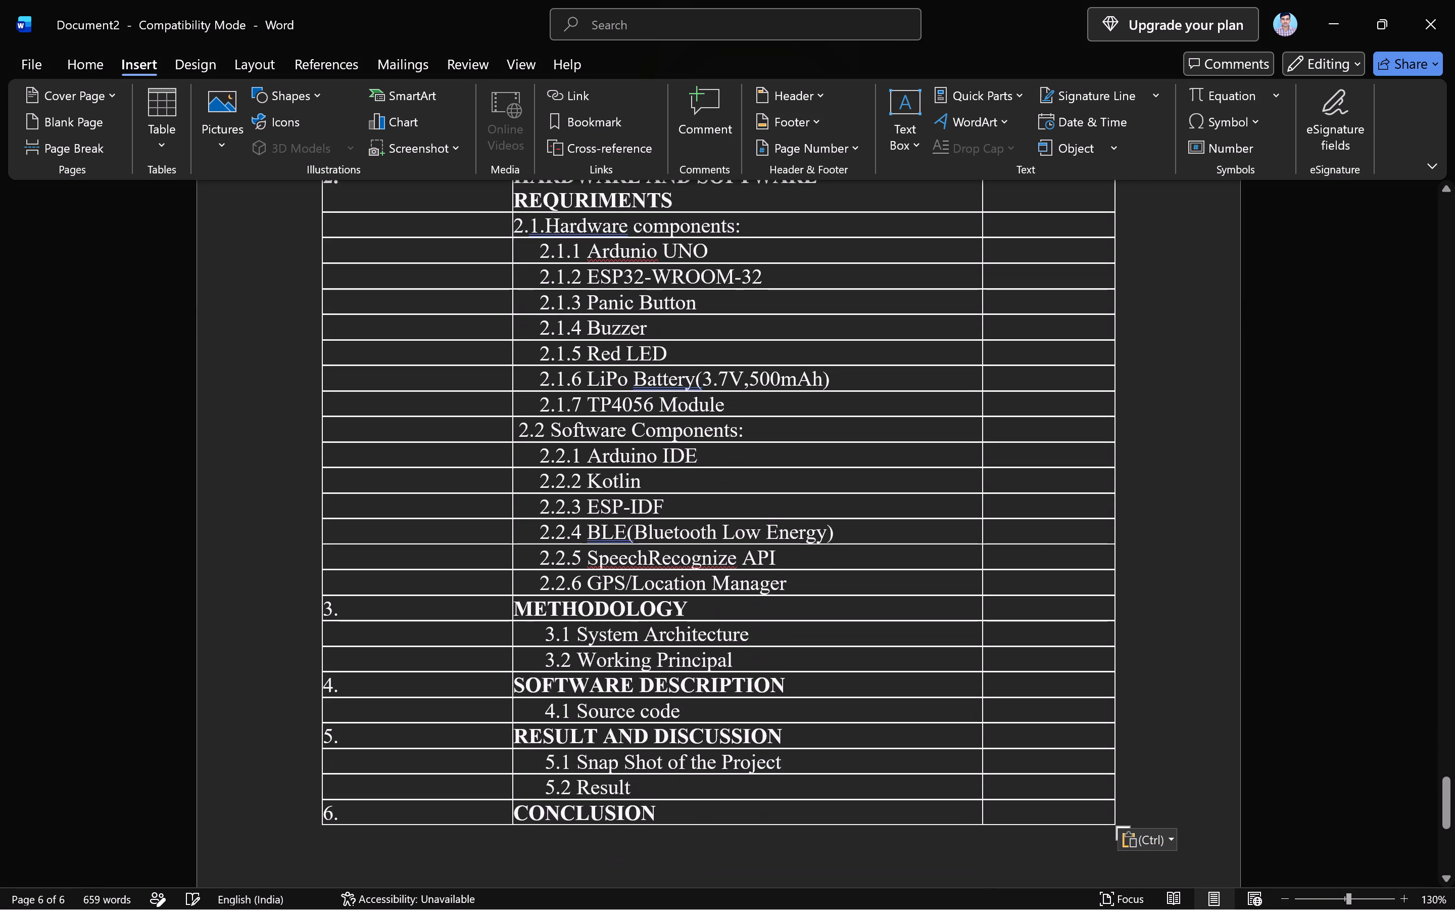
Add an empty line between the TABLE OF CONTENTS heading and its table, and centre the heading.
{"action": "scroll", "coordinate": [792, 776], "scroll_direction": "up", "scroll_amount": 2}
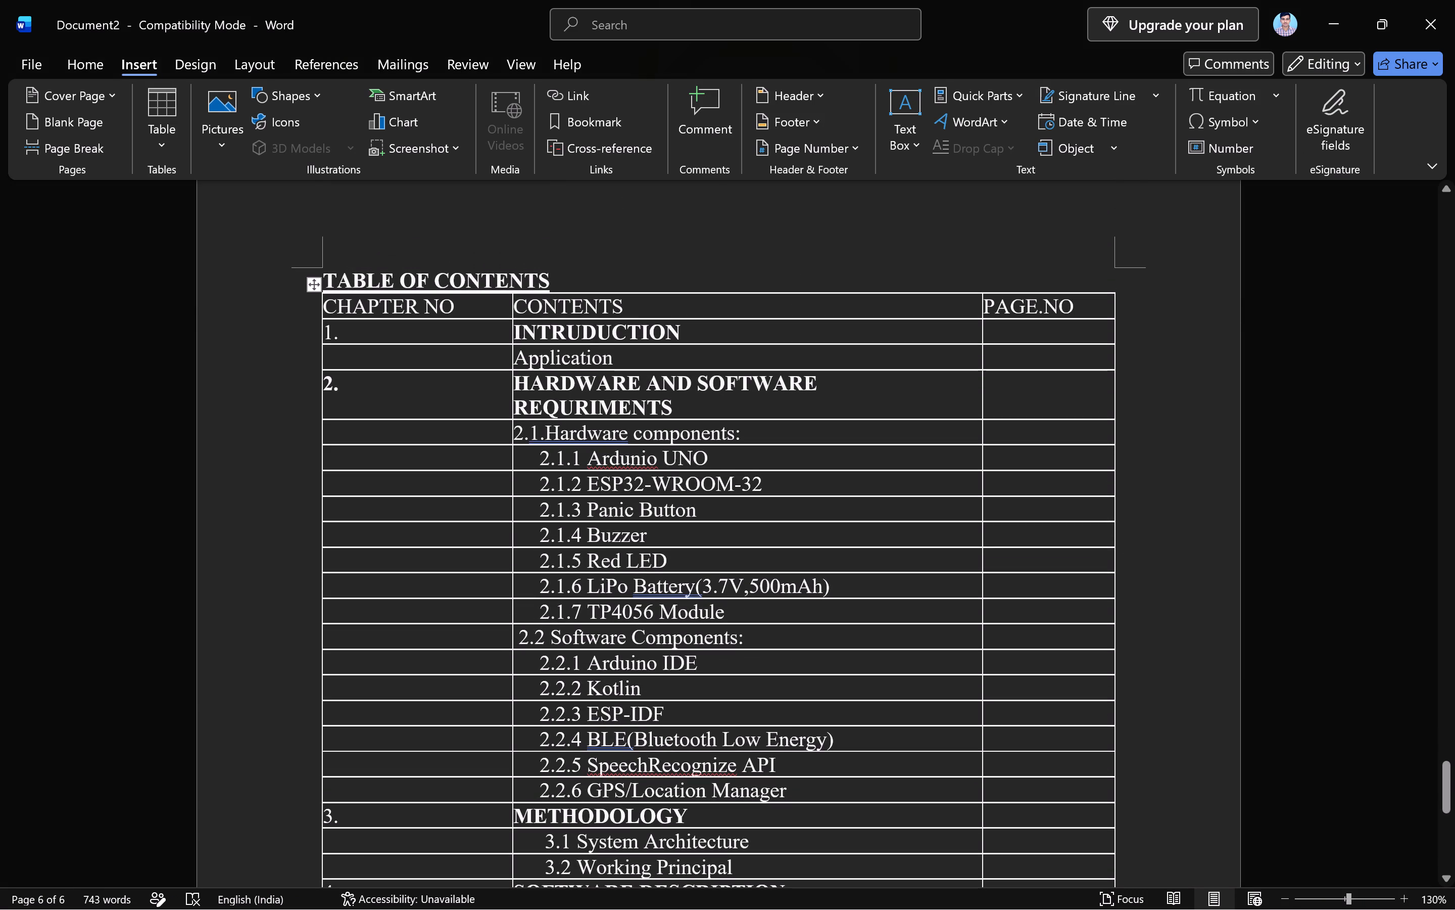
{"action": "left_click_drag", "start_coordinate": [560, 283], "coordinate": [564, 283]}
{"action": "key", "text": "Return"}
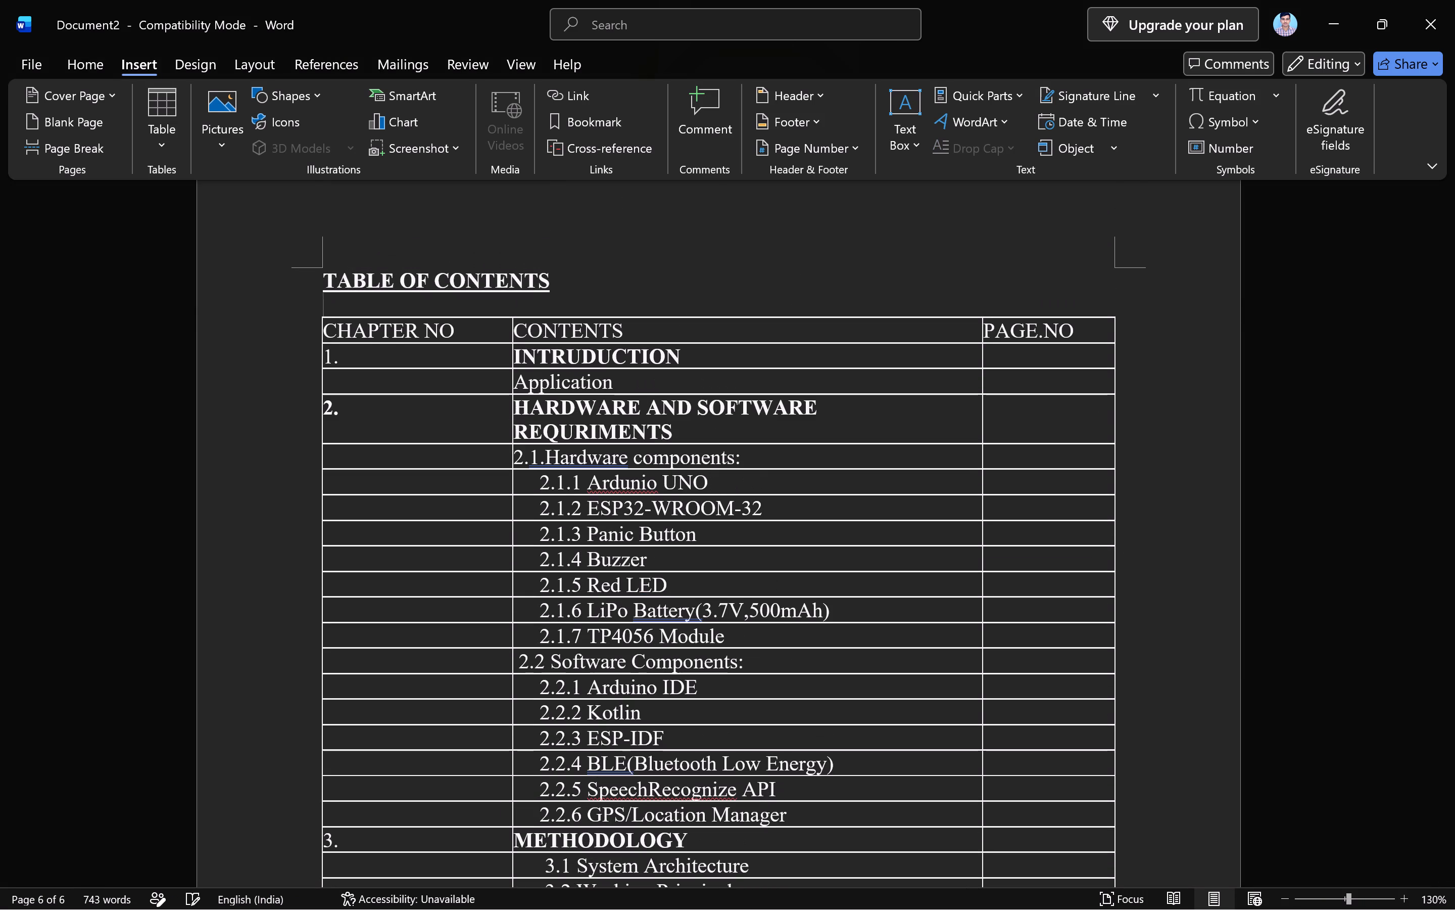
{"action": "key", "text": "Up"}
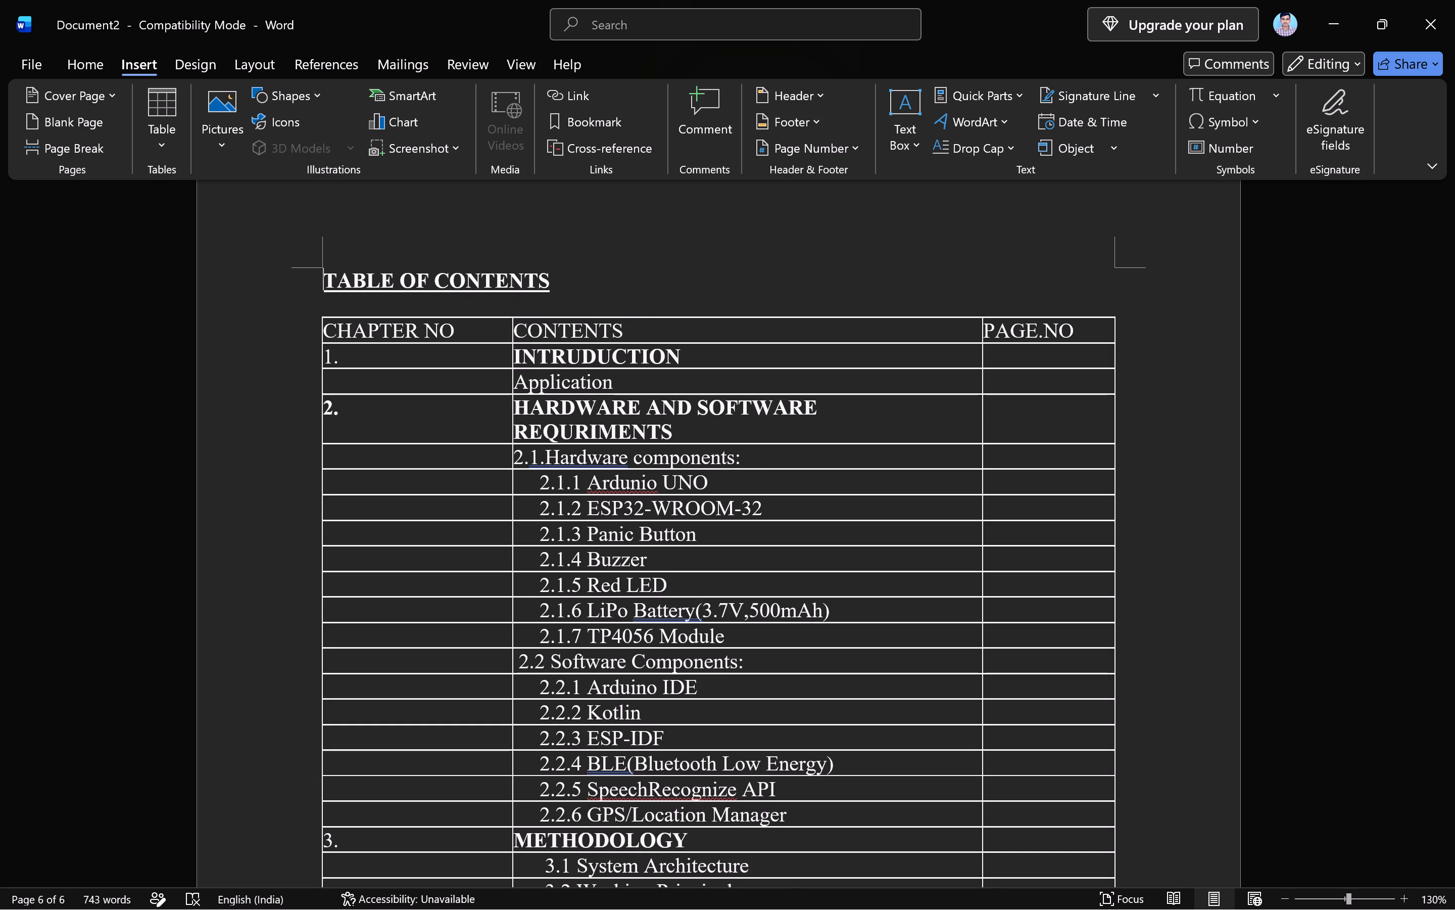
{"action": "key", "text": "ctrl+e"}
Narrow the CHAPTER NO column to just fit its header, widening the CONTENTS column.
{"action": "scroll", "coordinate": [619, 280], "scroll_direction": "down", "scroll_amount": 1}
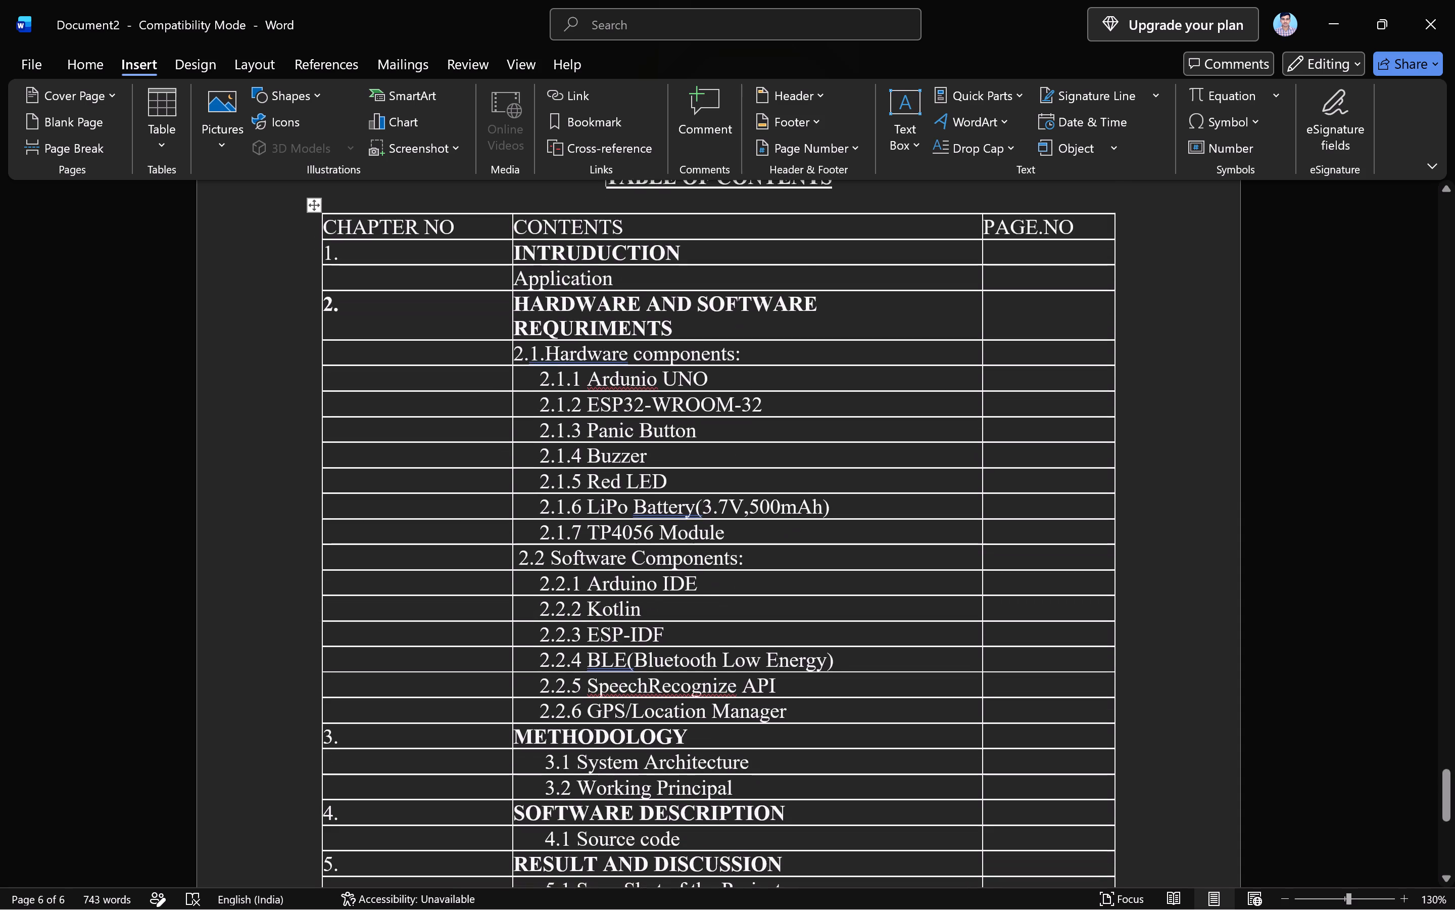
{"action": "scroll", "coordinate": [581, 367], "scroll_direction": "down", "scroll_amount": 2}
{"action": "scroll", "coordinate": [569, 412], "scroll_direction": "up", "scroll_amount": 3}
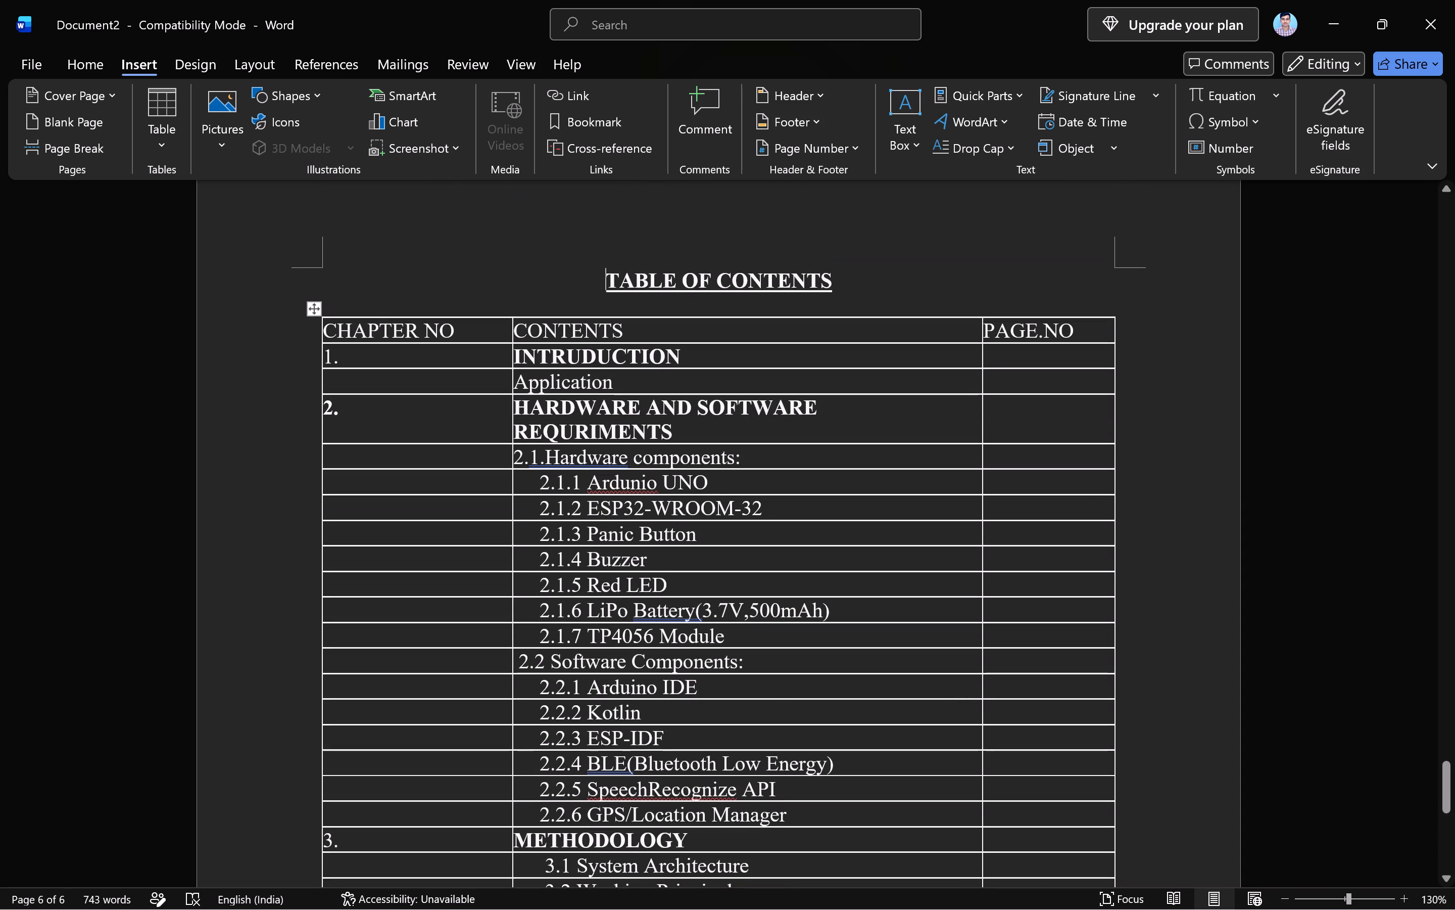
{"action": "left_click_drag", "start_coordinate": [511, 337], "coordinate": [499, 341]}
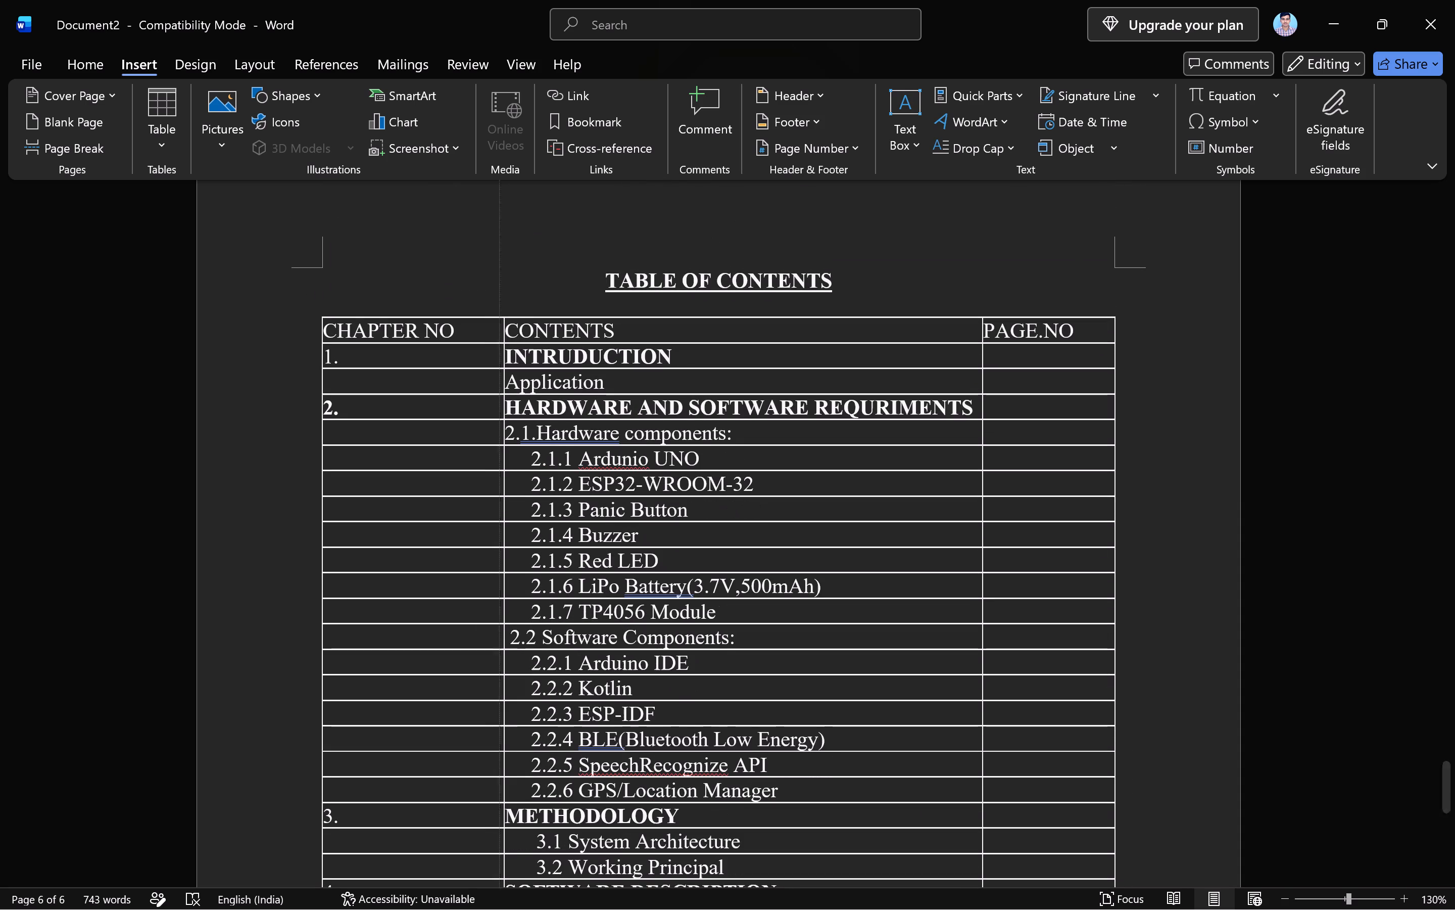
{"action": "left_click_drag", "start_coordinate": [499, 341], "coordinate": [473, 345]}
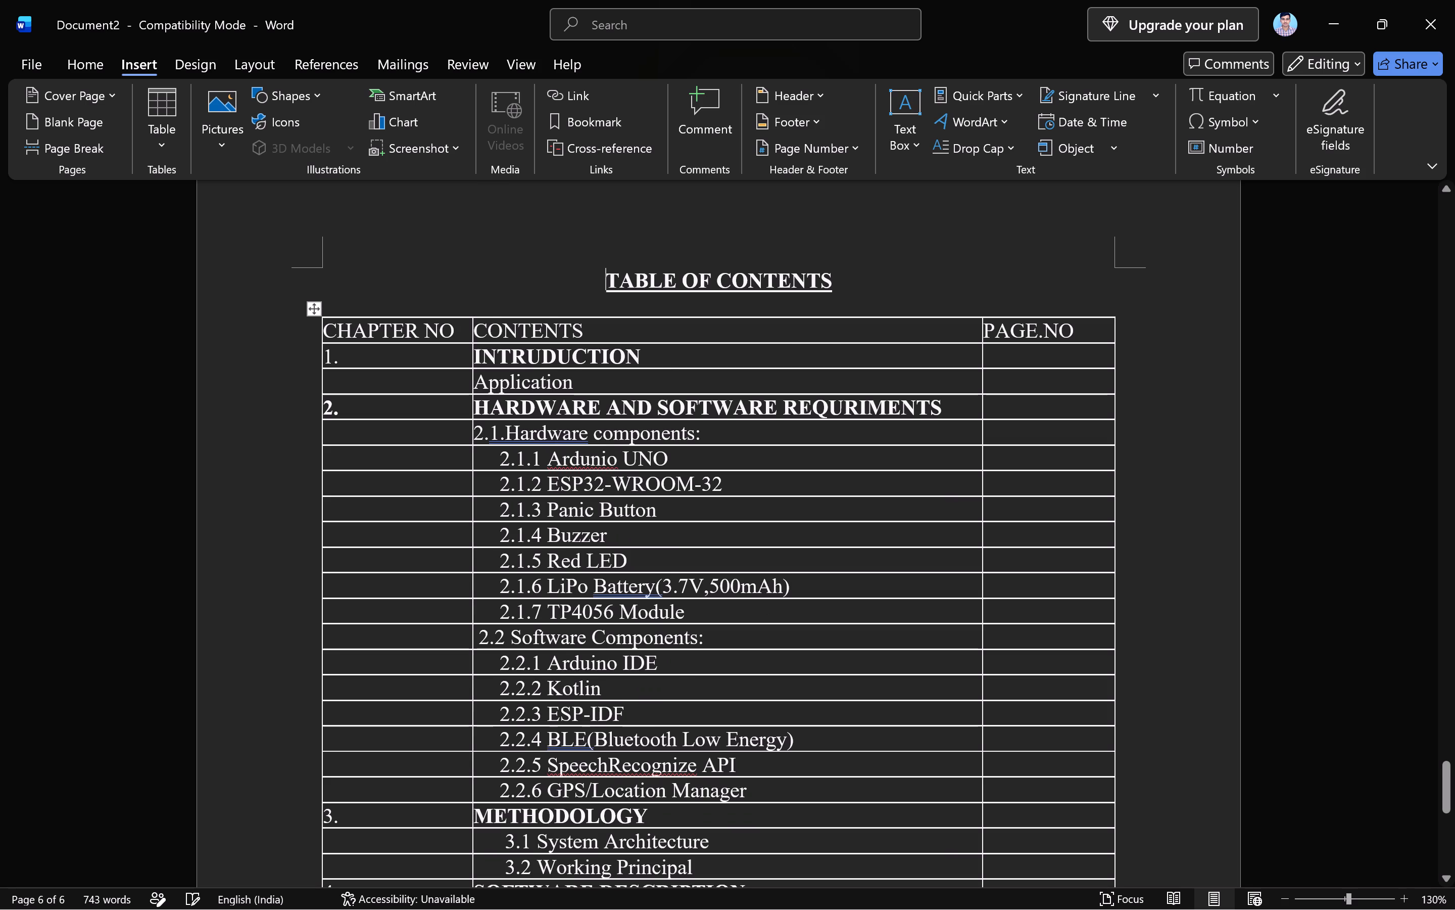
Enlarge the table of contents table downward so its rows are taller and it fills the page.
{"action": "scroll", "coordinate": [733, 470], "scroll_direction": "down", "scroll_amount": 1}
{"action": "scroll", "coordinate": [571, 577], "scroll_direction": "down", "scroll_amount": 2}
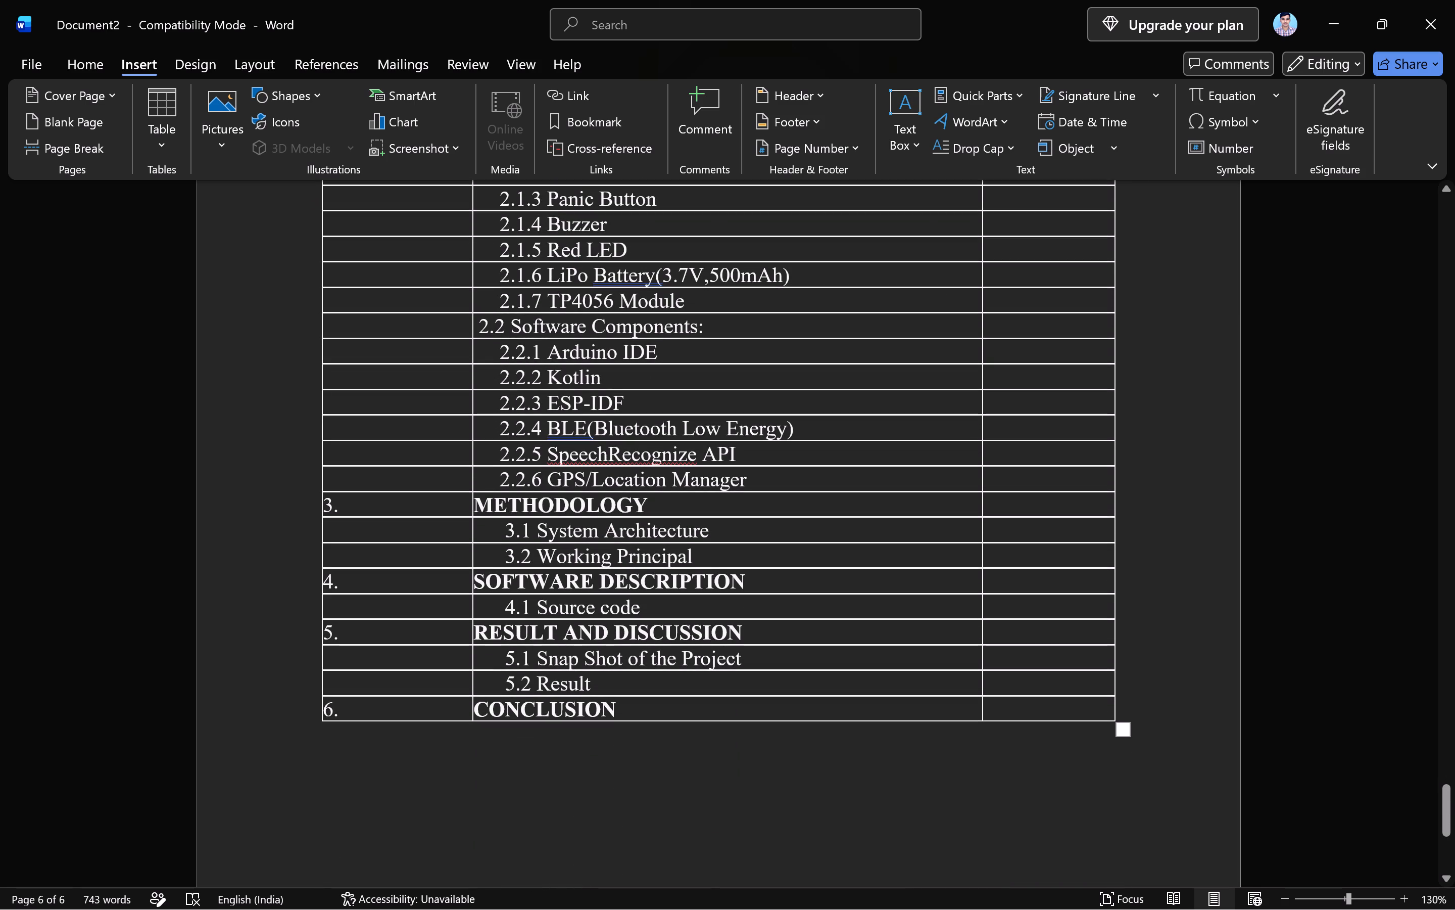
{"action": "scroll", "coordinate": [1124, 724], "scroll_direction": "down", "scroll_amount": 1}
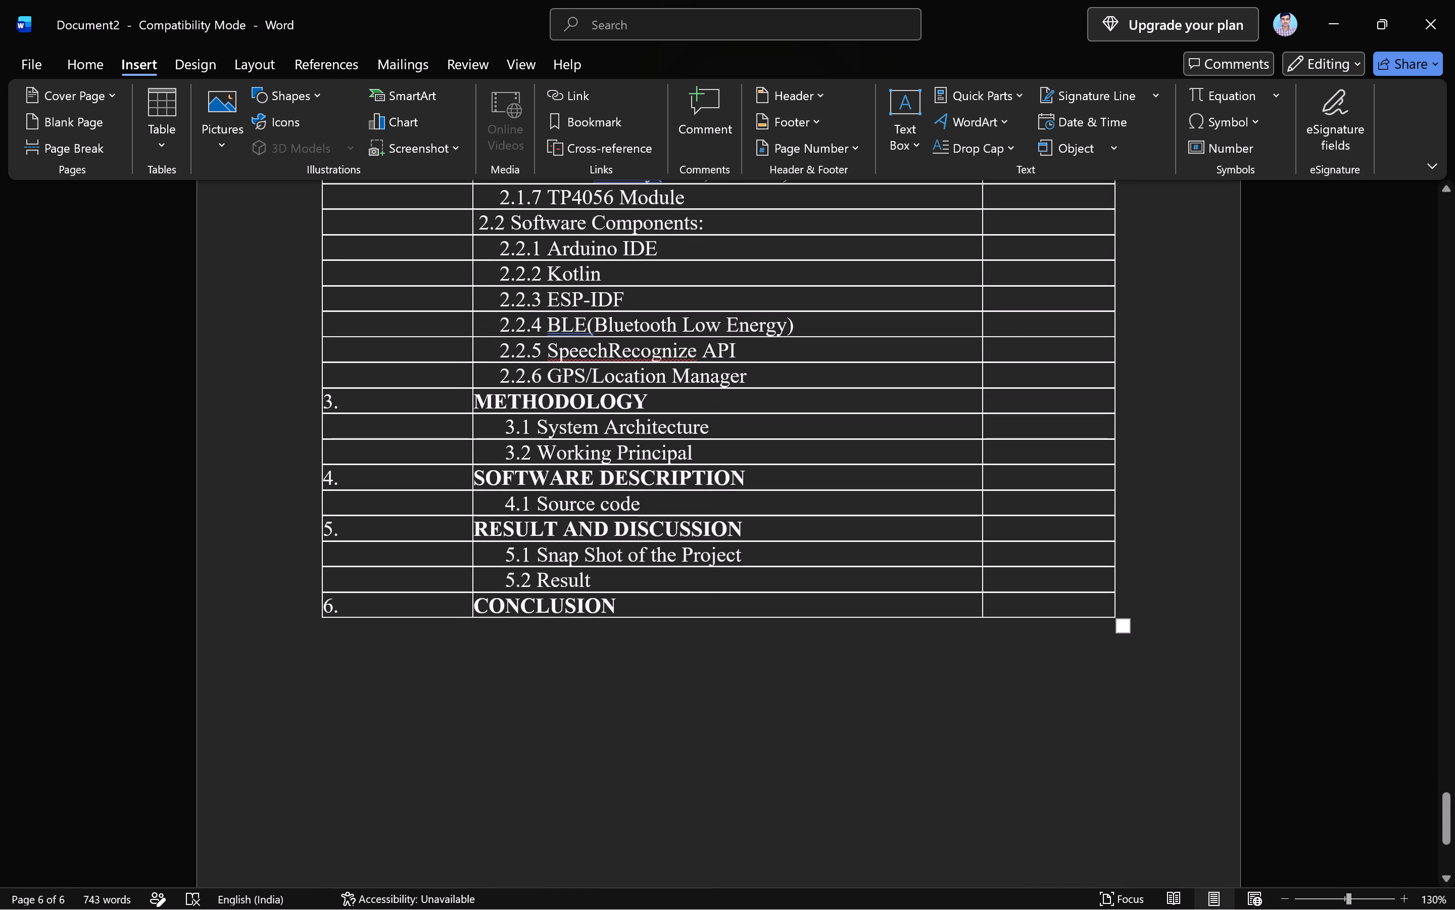
{"action": "left_click_drag", "start_coordinate": [1124, 629], "coordinate": [1121, 859]}
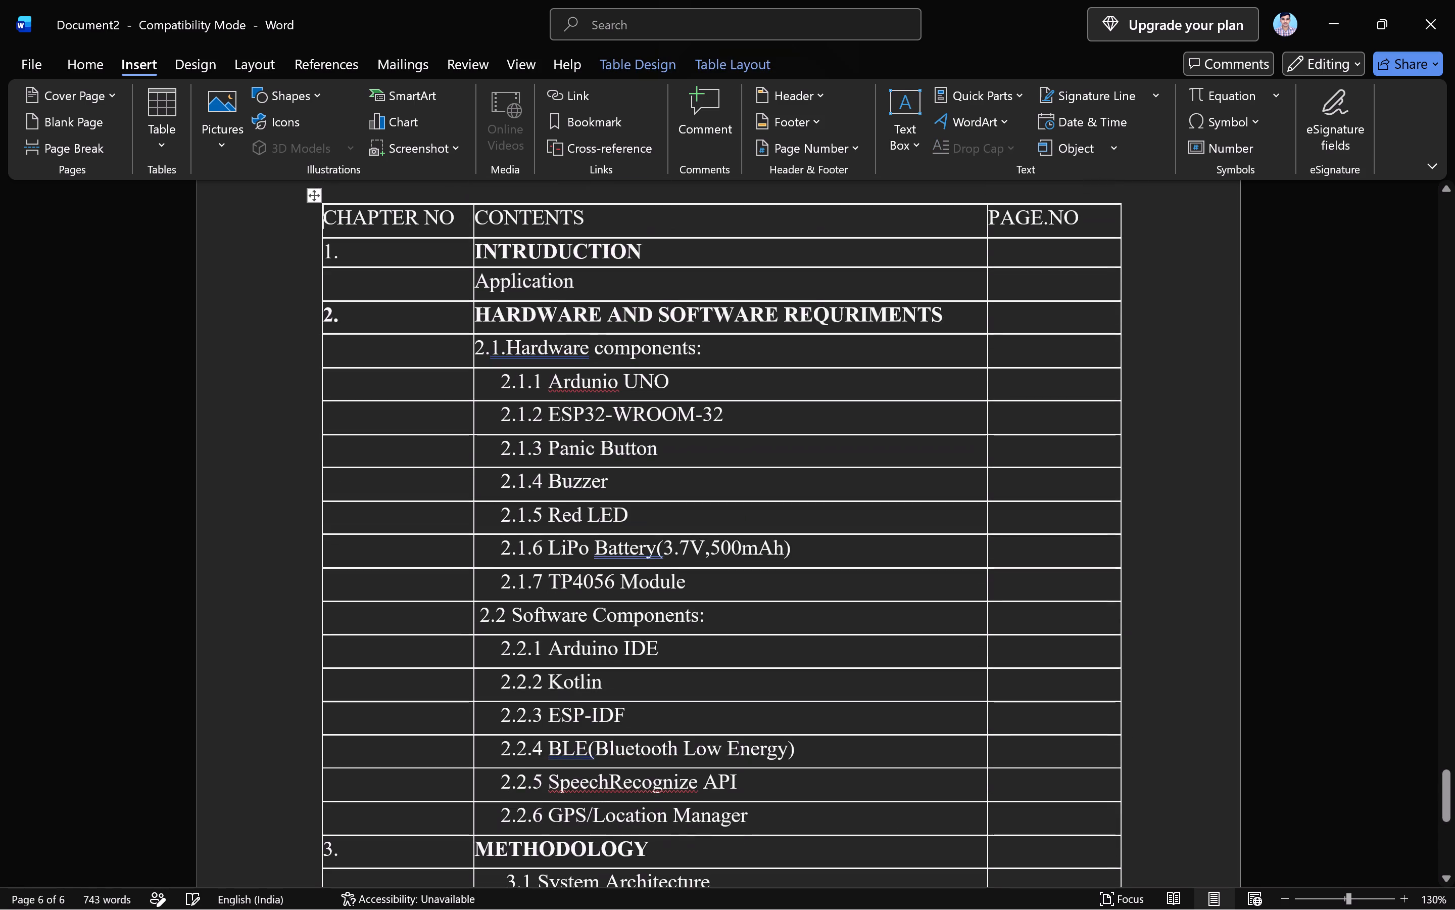
{"action": "scroll", "coordinate": [1141, 807], "scroll_direction": "down", "scroll_amount": 5}
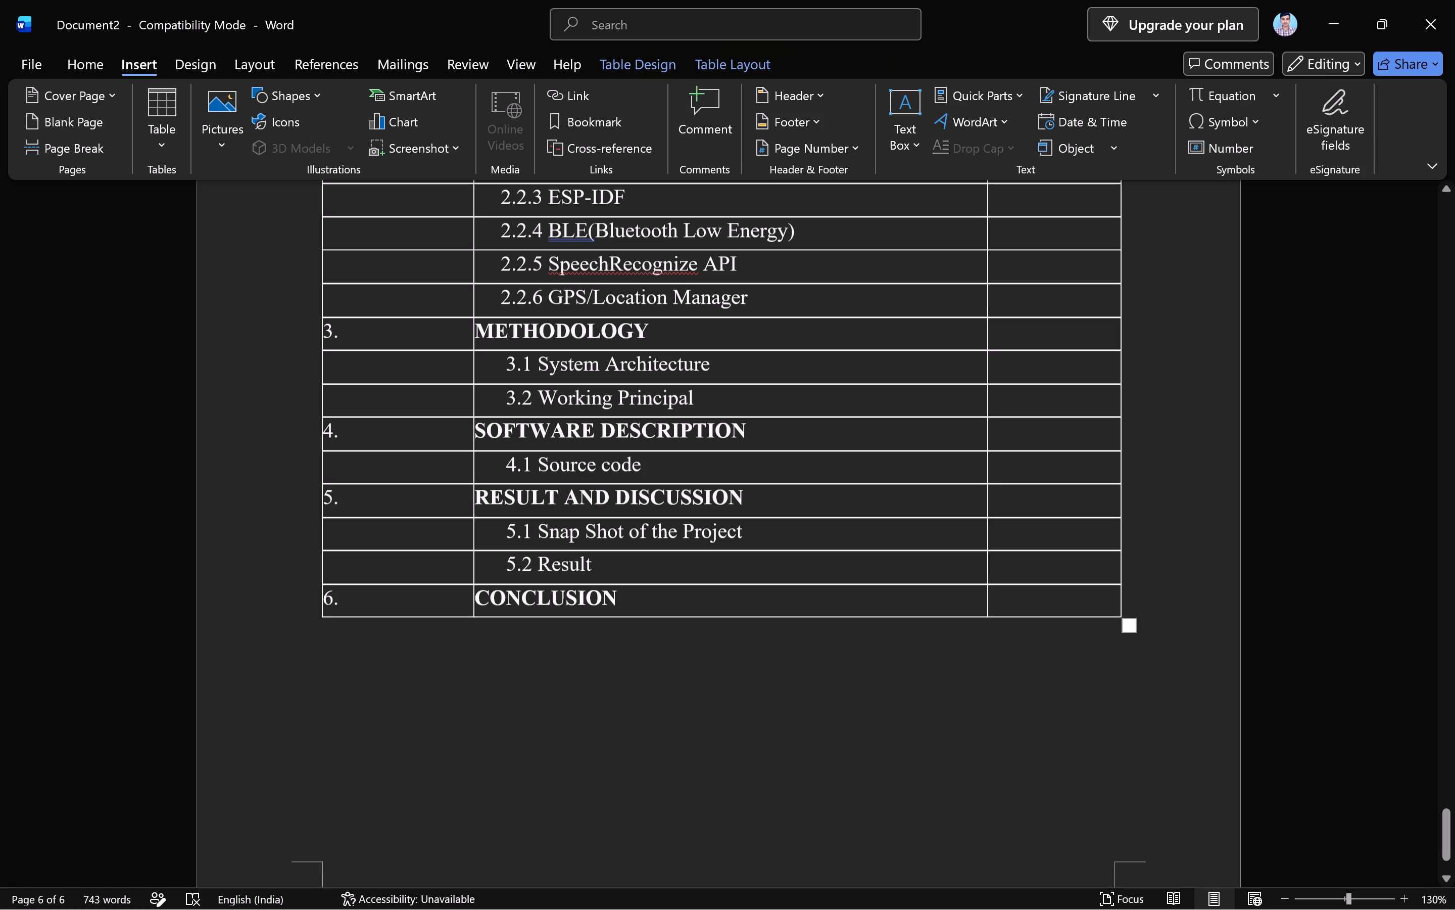
{"action": "left_click_drag", "start_coordinate": [1130, 625], "coordinate": [1115, 839]}
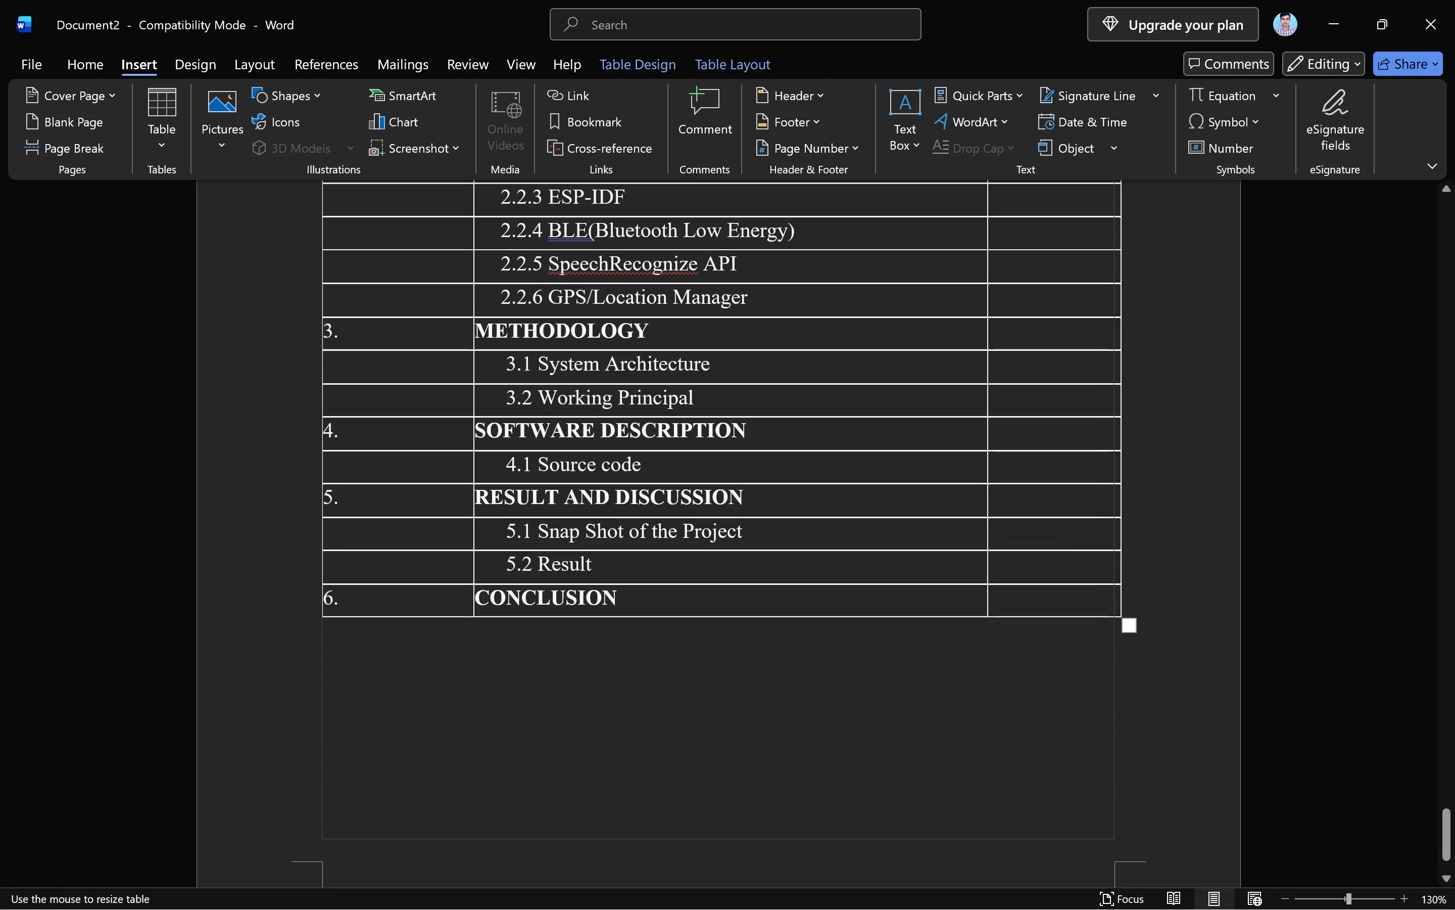
{"action": "left_click_drag", "start_coordinate": [1115, 839], "coordinate": [1120, 810]}
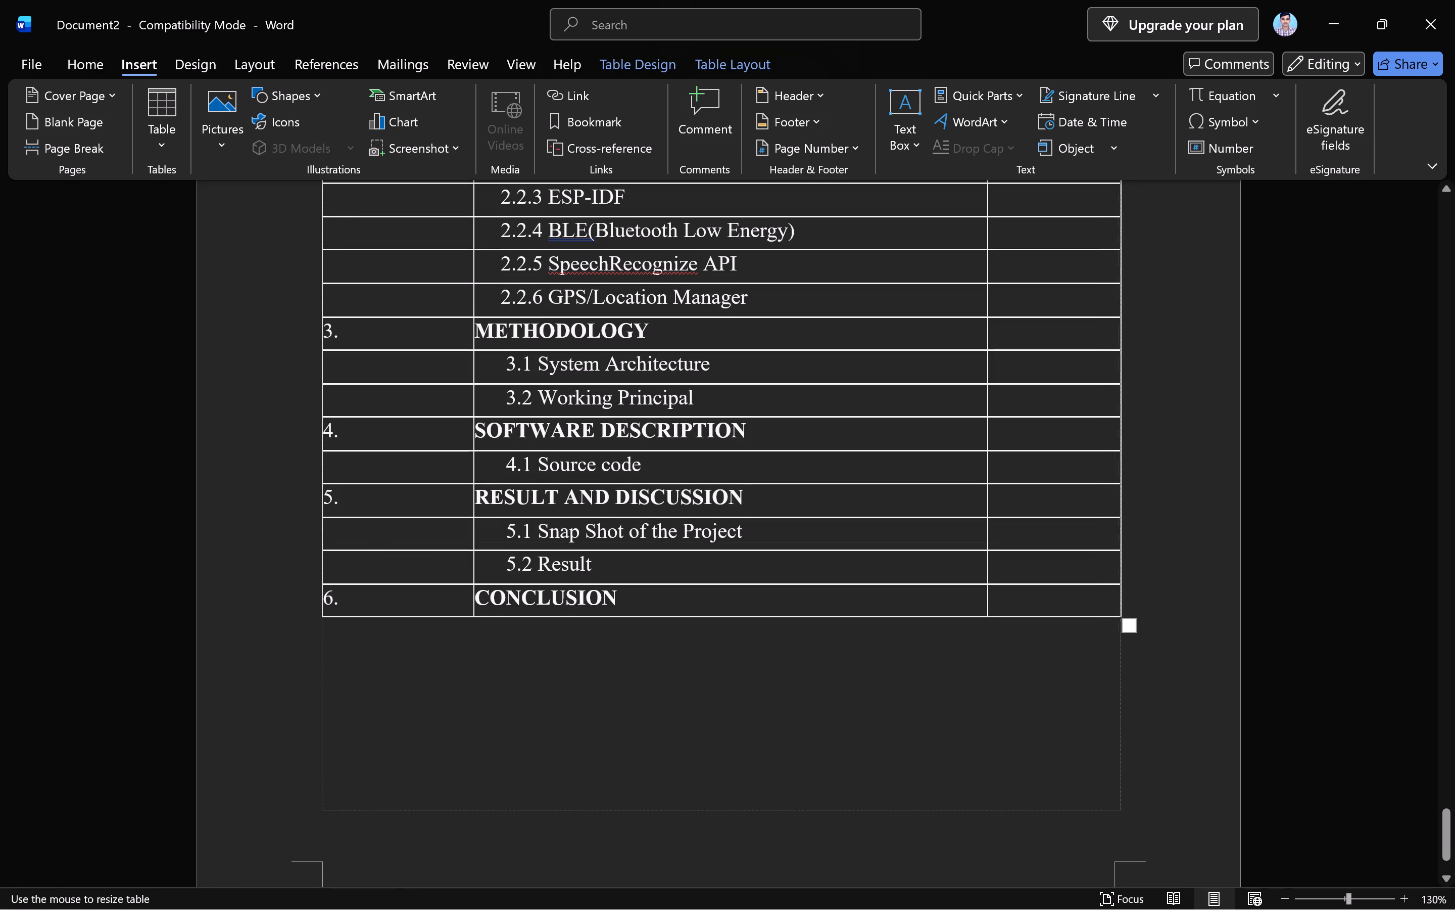
{"action": "left_click_drag", "start_coordinate": [1120, 810], "coordinate": [1119, 810]}
{"action": "left_click", "coordinate": [1159, 796]}
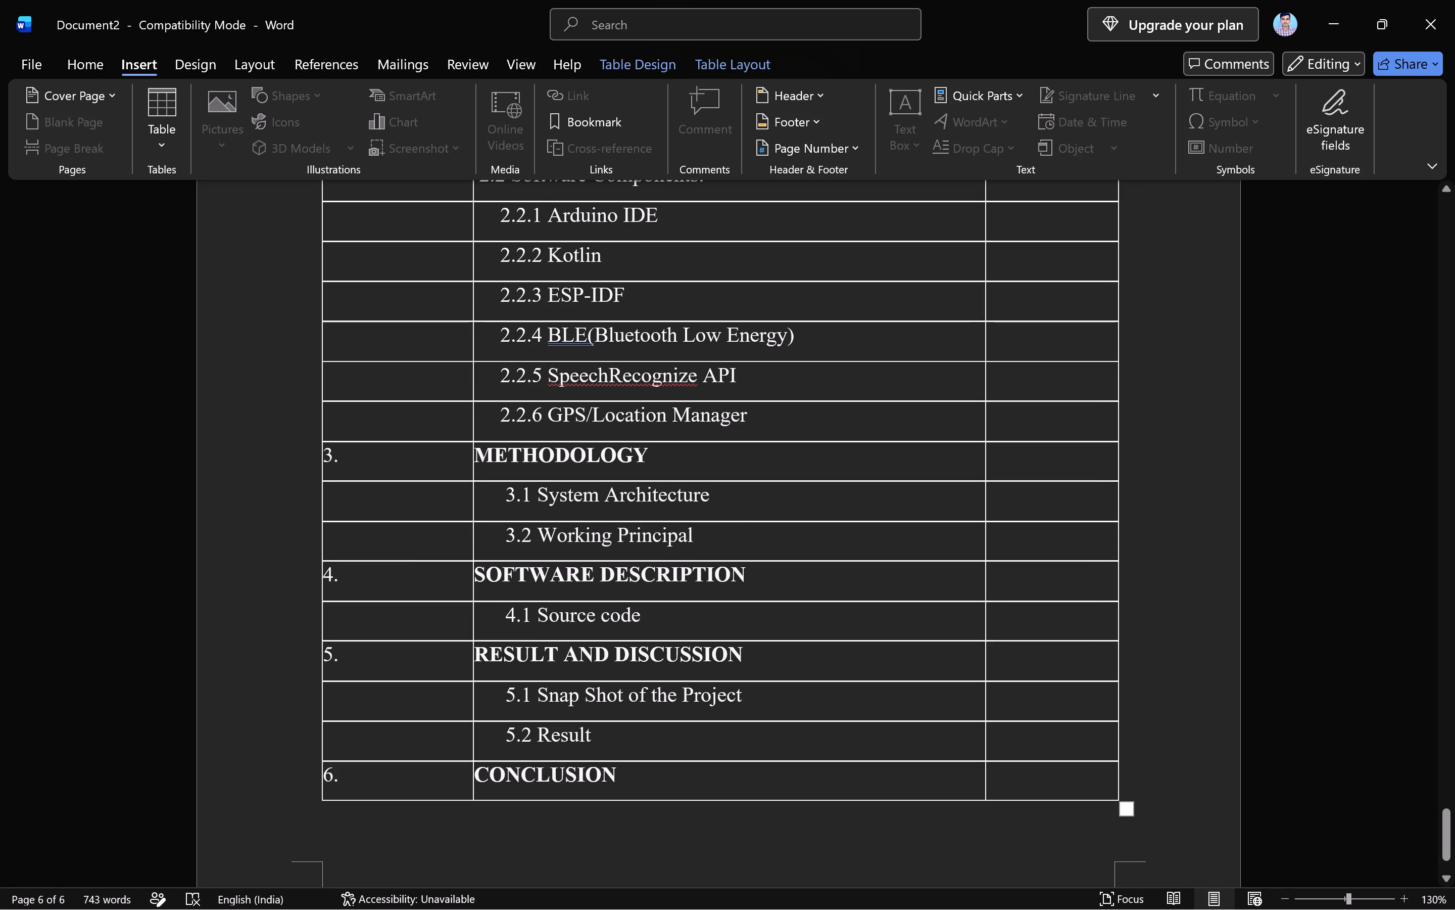
Centre the text in every cell of the table of contents table and remove all bold from it.
{"action": "left_click_drag", "start_coordinate": [1078, 781], "coordinate": [938, 750]}
{"action": "scroll", "coordinate": [938, 750], "scroll_direction": "up", "scroll_amount": 2}
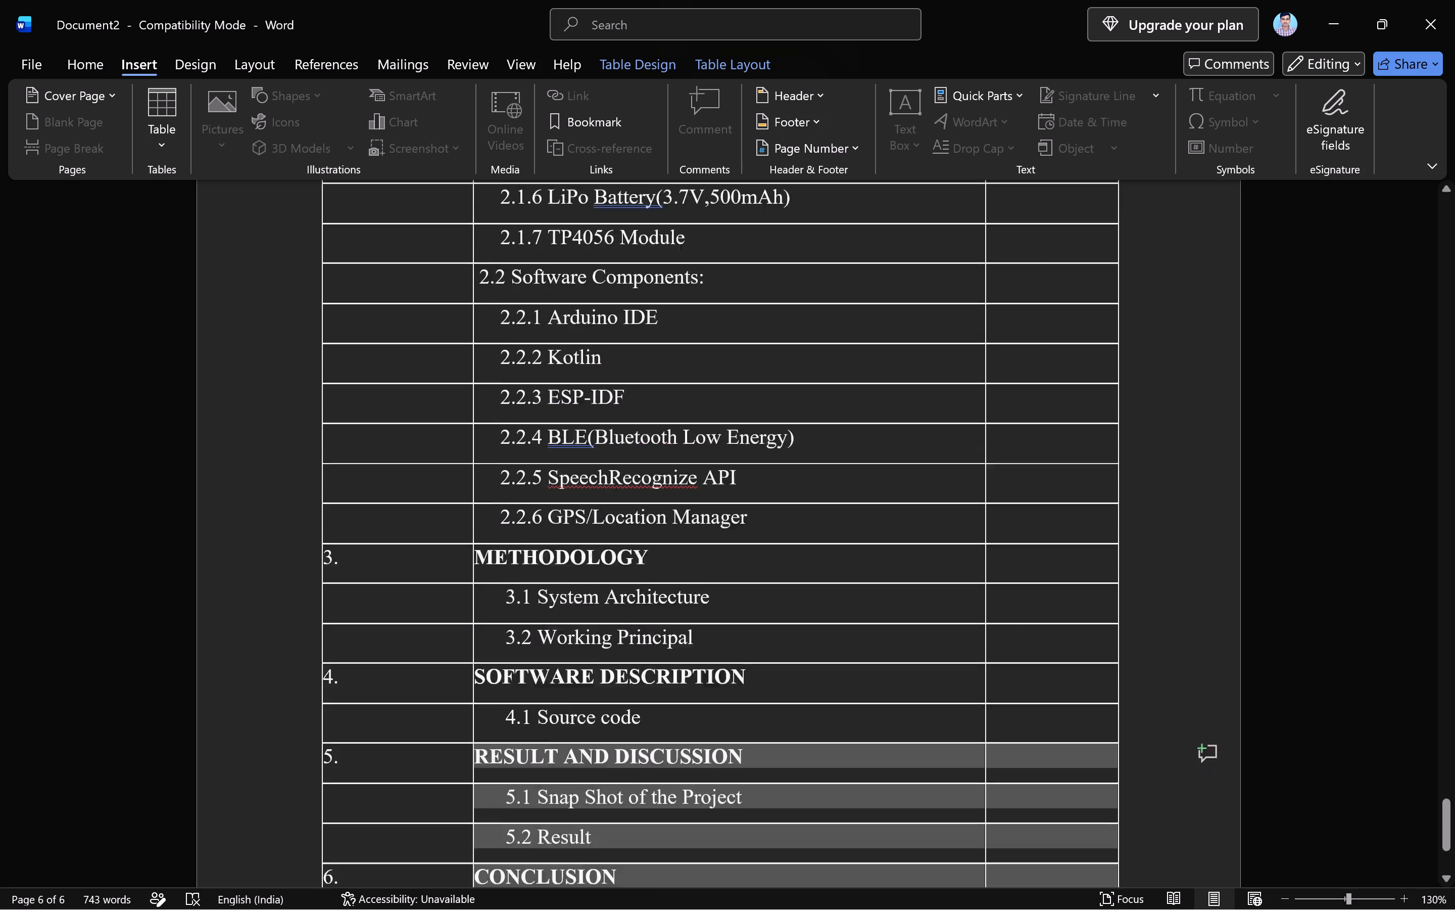
{"action": "scroll", "coordinate": [938, 750], "scroll_direction": "up", "scroll_amount": 1}
{"action": "left_click_drag", "start_coordinate": [938, 750], "coordinate": [330, 552]}
{"action": "scroll", "coordinate": [323, 560], "scroll_direction": "up", "scroll_amount": 5}
{"action": "key", "text": "ctrl+e"}
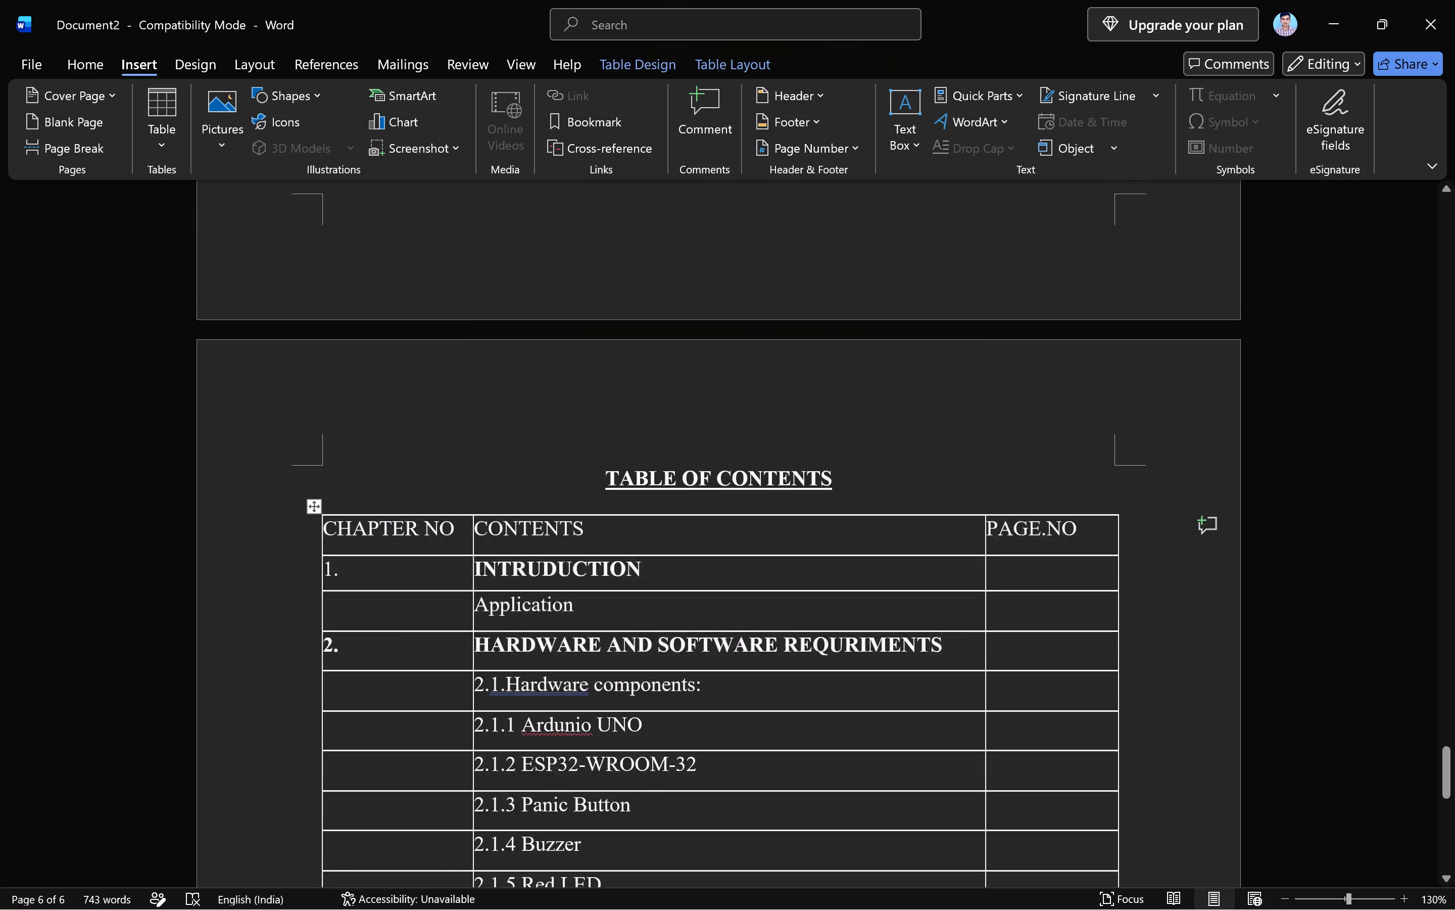
{"action": "left_click", "coordinate": [1263, 647]}
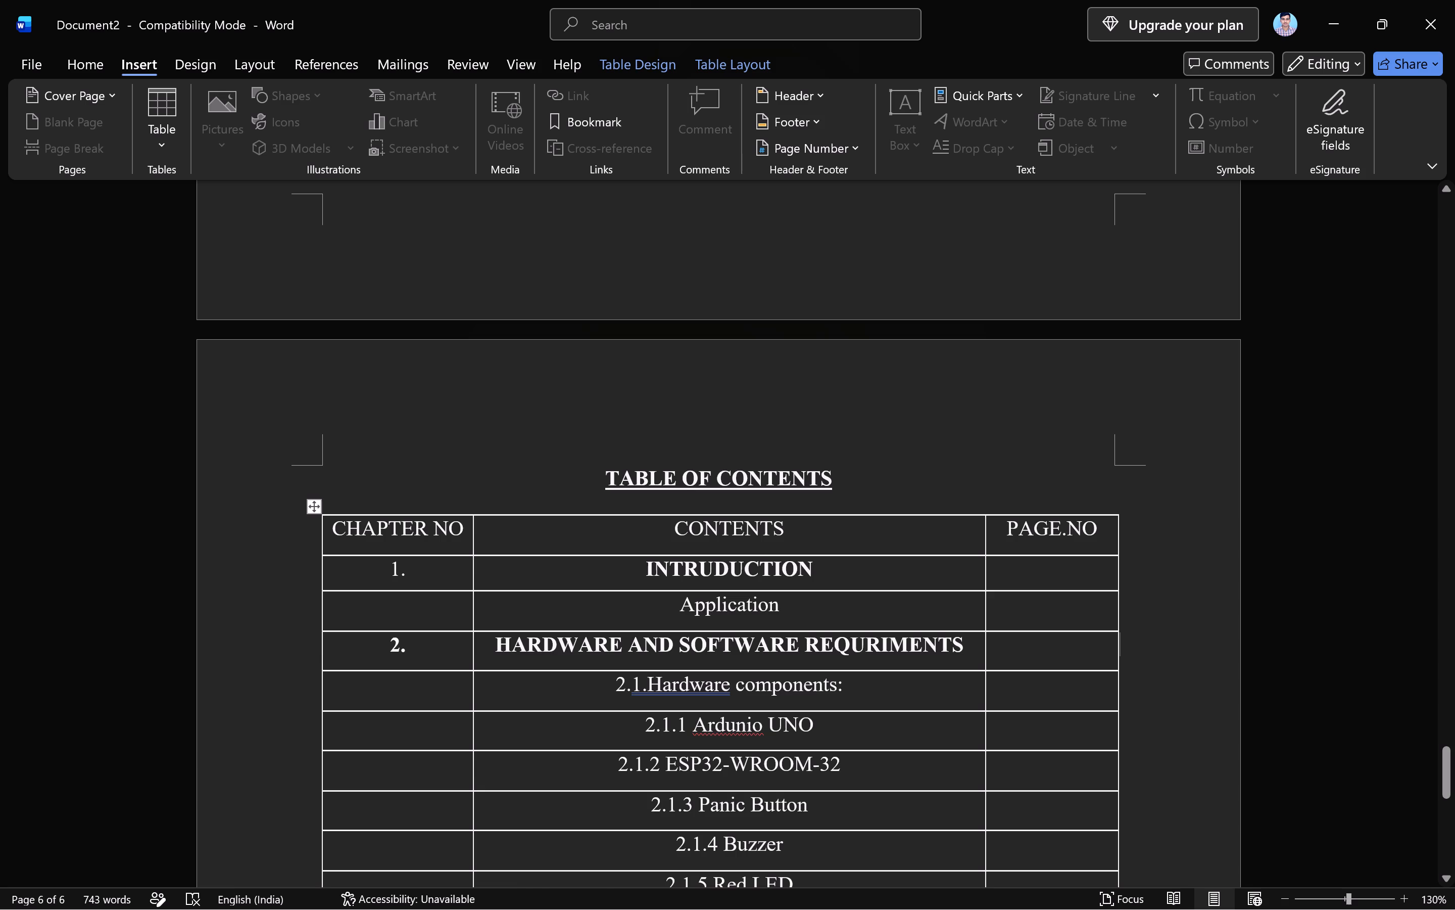
{"action": "key", "text": "ctrl+z"}
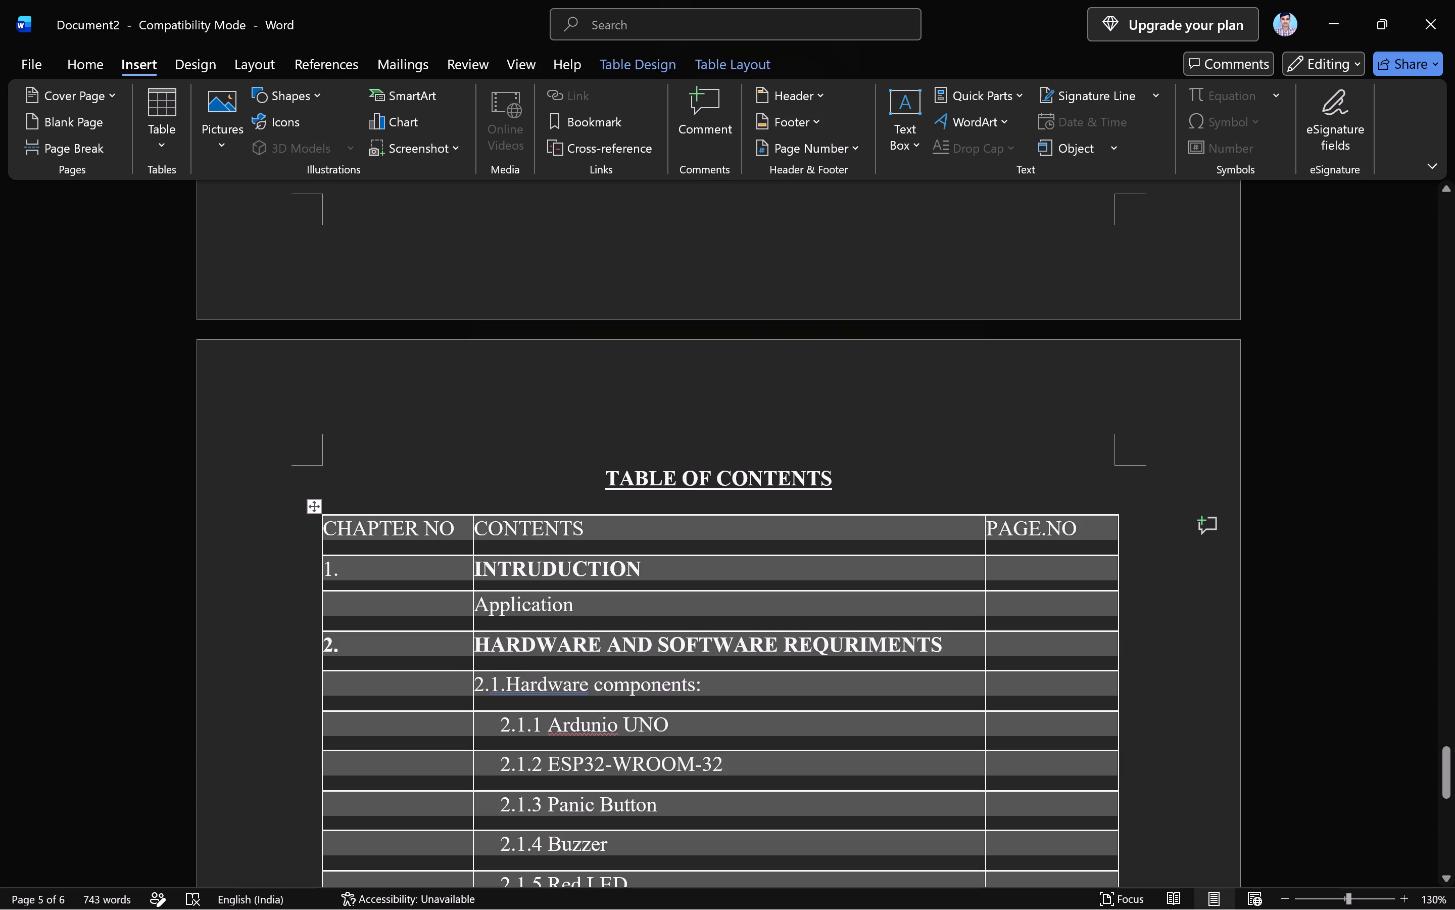
{"action": "key", "text": "ctrl+b"}
{"action": "key", "text": "ctrl+b"}
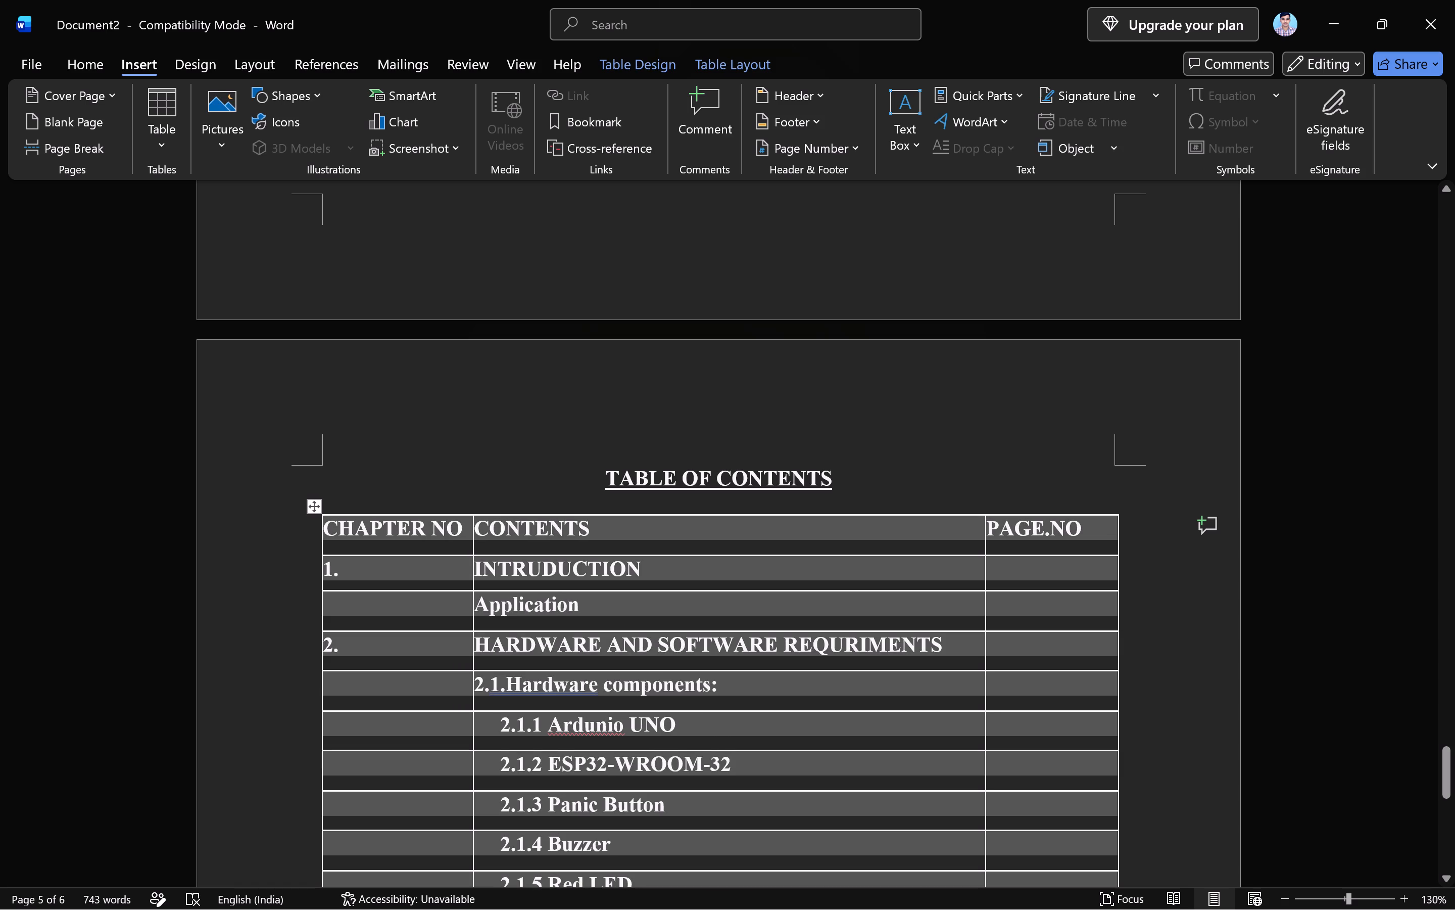
{"action": "key", "text": "ctrl+e"}
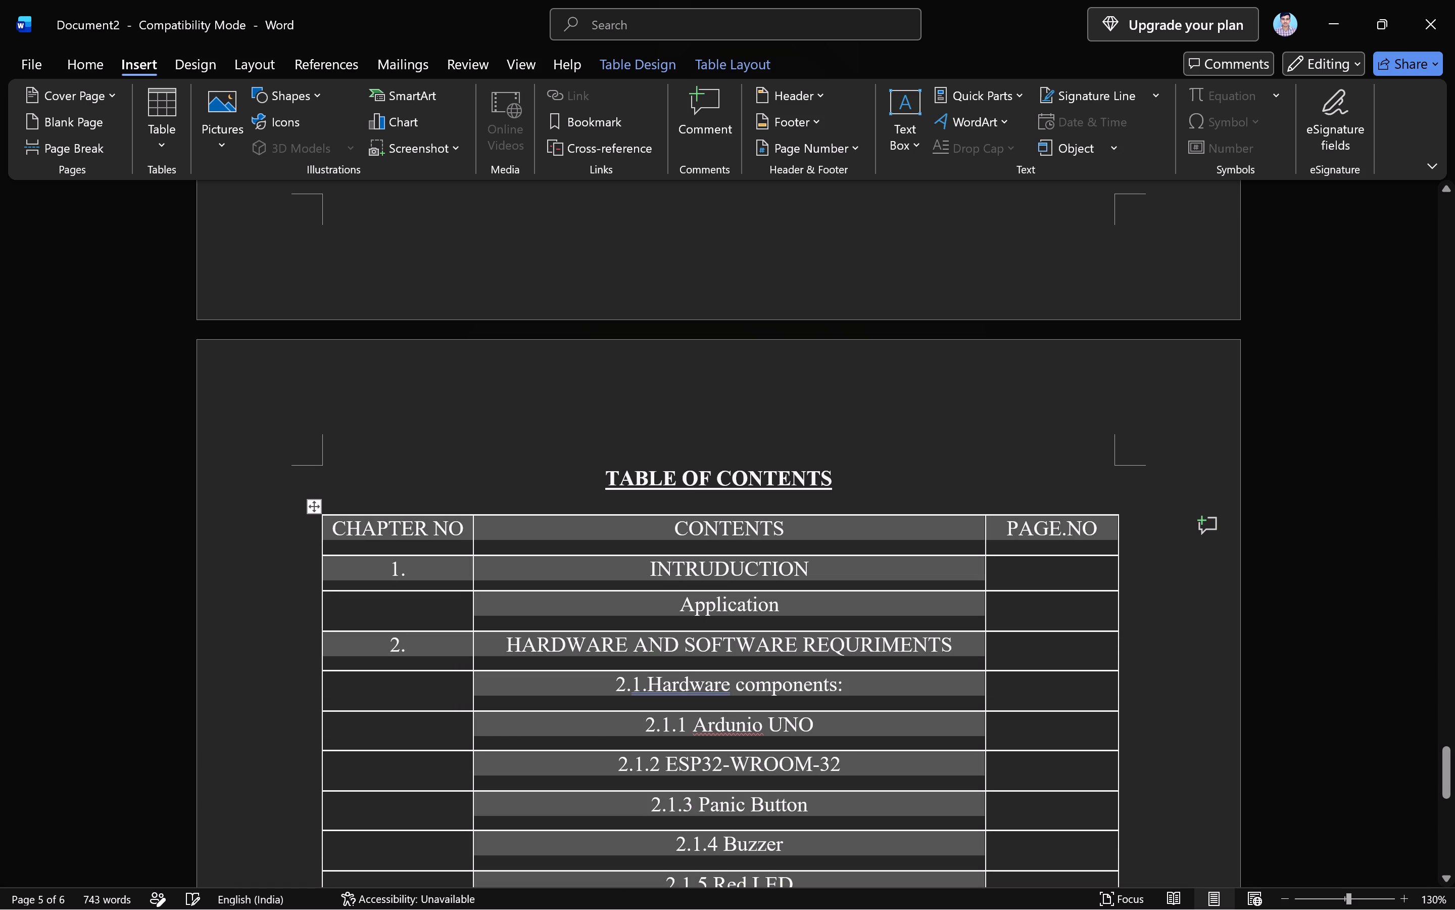
{"action": "left_click", "coordinate": [1268, 670]}
Insert a blank page after the table of contents table.
{"action": "scroll", "coordinate": [1249, 679], "scroll_direction": "down", "scroll_amount": 4}
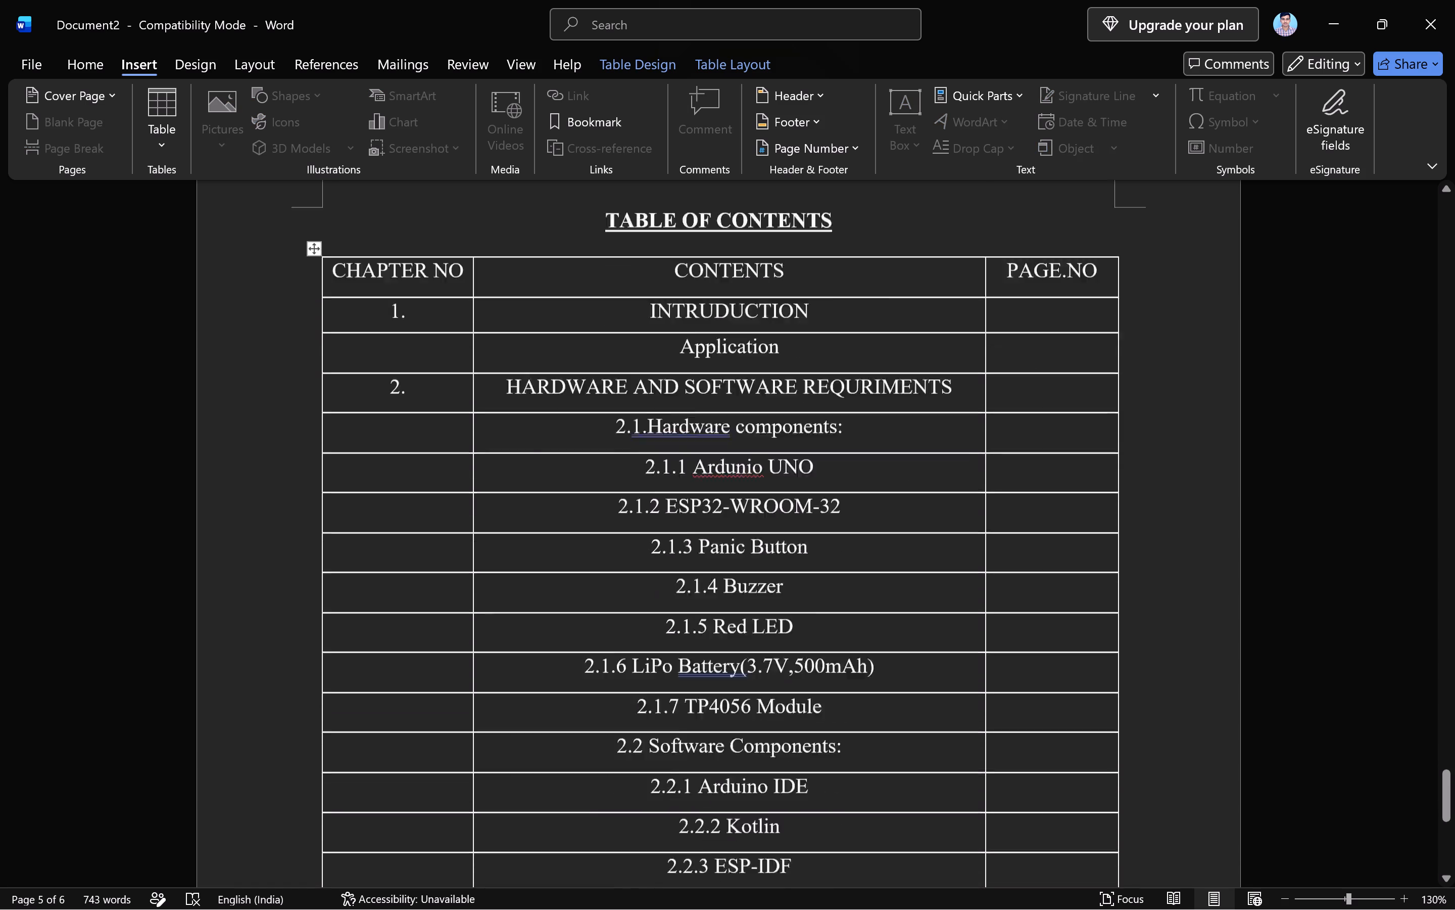
{"action": "scroll", "coordinate": [1236, 683], "scroll_direction": "down", "scroll_amount": 9}
{"action": "left_click", "coordinate": [842, 734]}
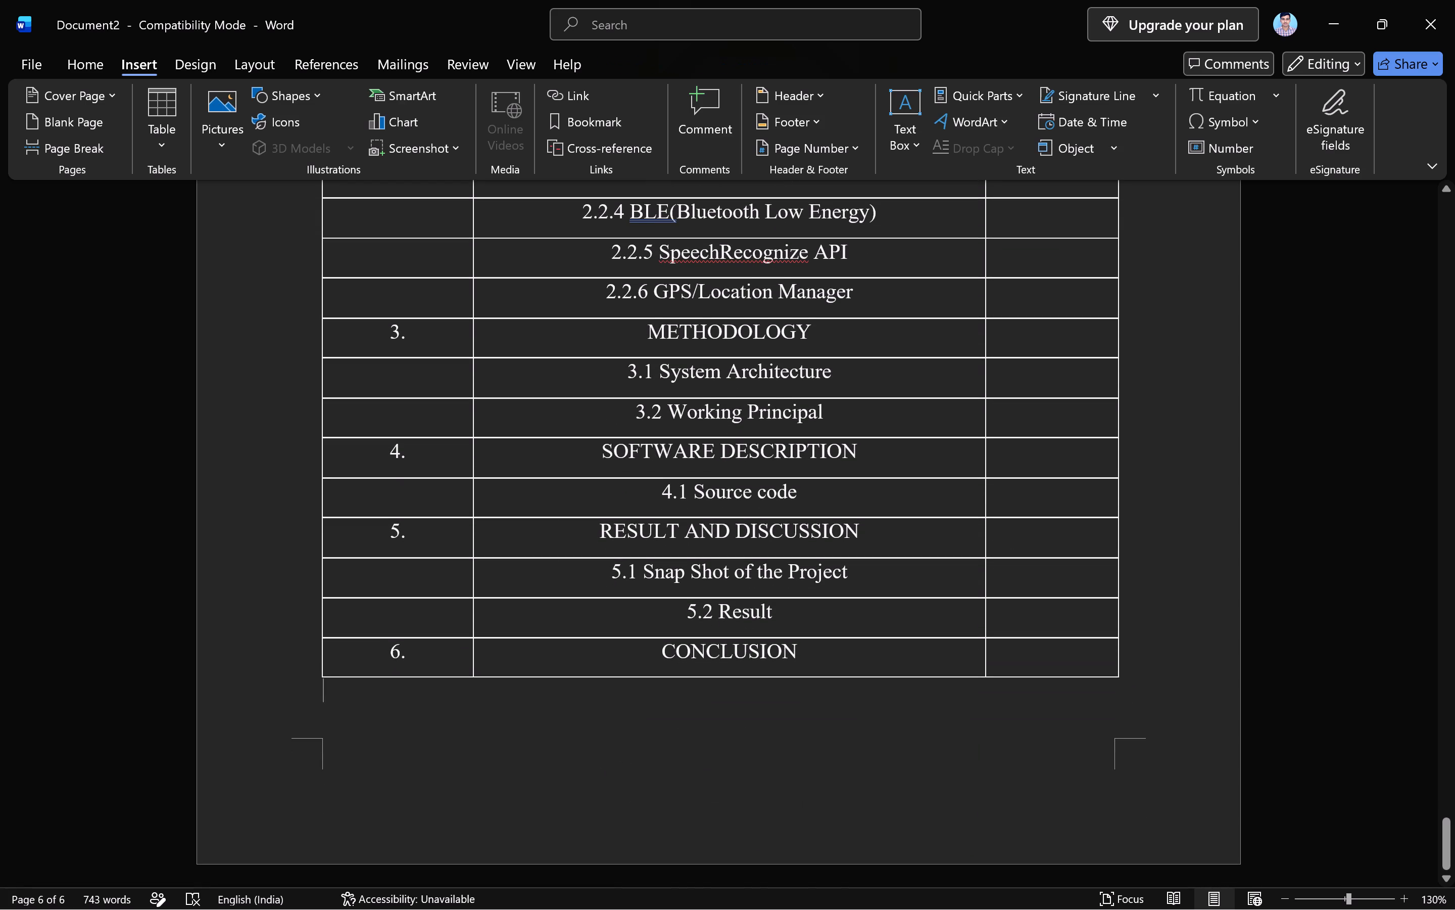
{"action": "left_click", "coordinate": [86, 126]}
Copy the LIST OF FIGURES heading and its whole table from MWE REPORT in Chrome onto Document2's new page.
{"action": "key", "text": "alt+Tab"}
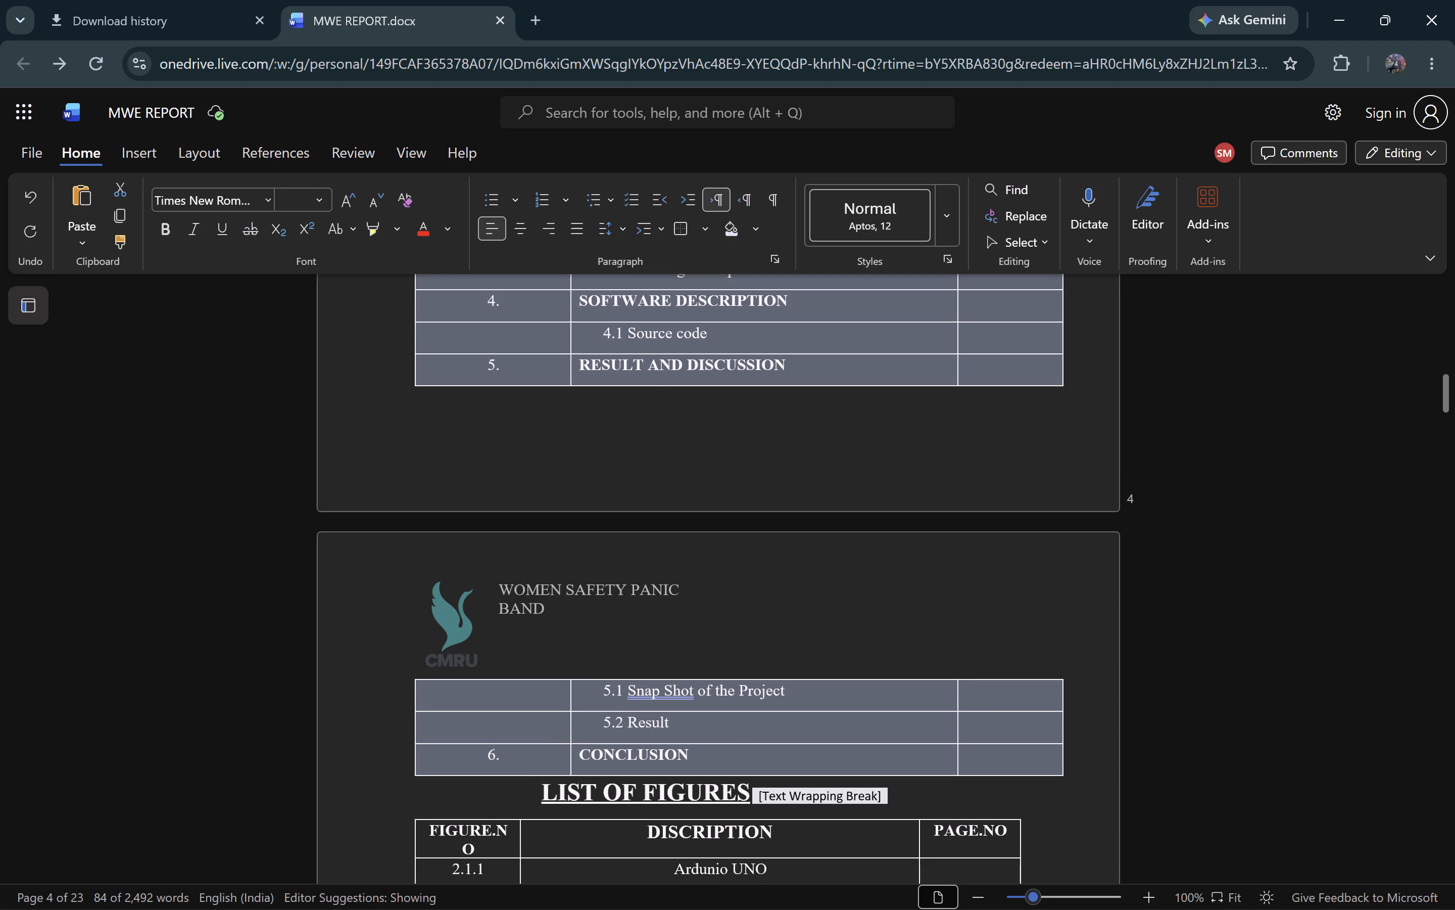
{"action": "scroll", "coordinate": [1034, 599], "scroll_direction": "down", "scroll_amount": 3}
{"action": "scroll", "coordinate": [1034, 599], "scroll_direction": "up", "scroll_amount": 2}
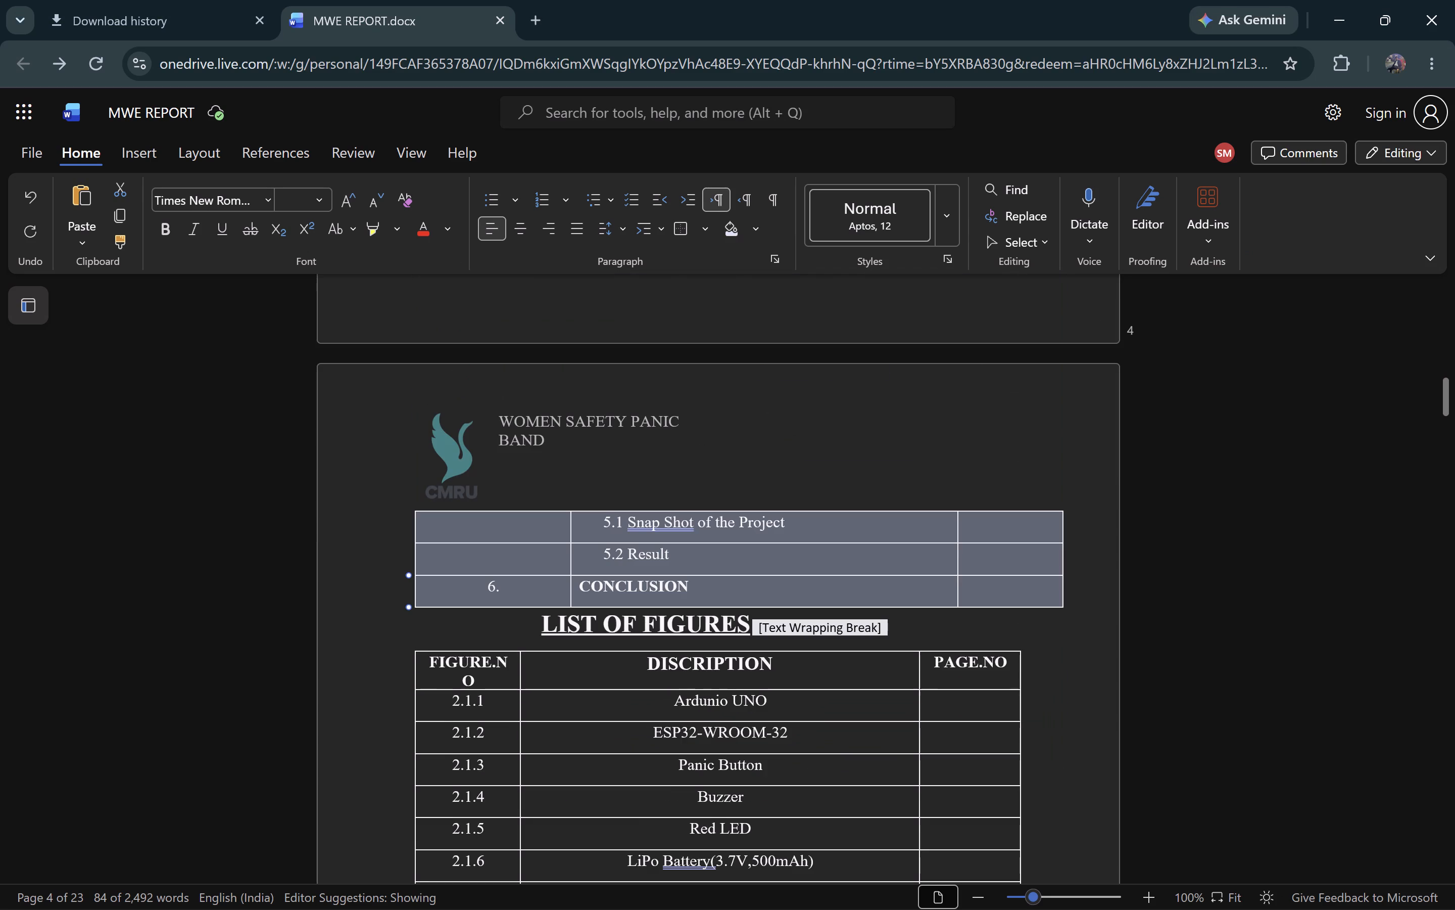
{"action": "left_click", "coordinate": [533, 604]}
{"action": "left_click_drag", "start_coordinate": [536, 631], "coordinate": [606, 680]}
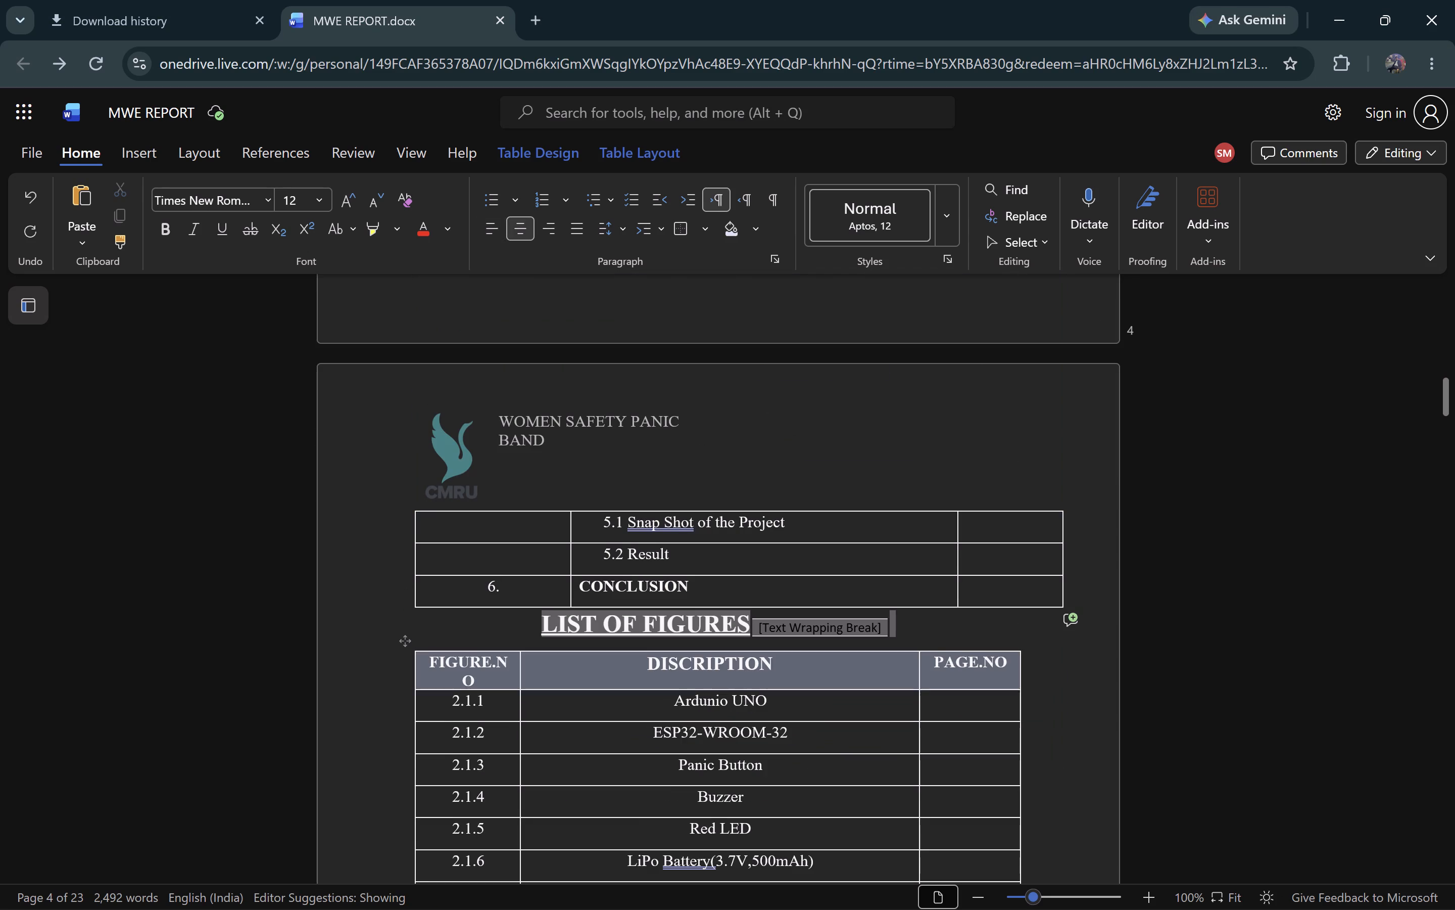
{"action": "left_click_drag", "start_coordinate": [606, 680], "coordinate": [1027, 797]}
{"action": "scroll", "coordinate": [839, 855], "scroll_direction": "down", "scroll_amount": 2}
{"action": "key", "text": "ctrl+c"}
{"action": "key", "text": "alt+Tab"}
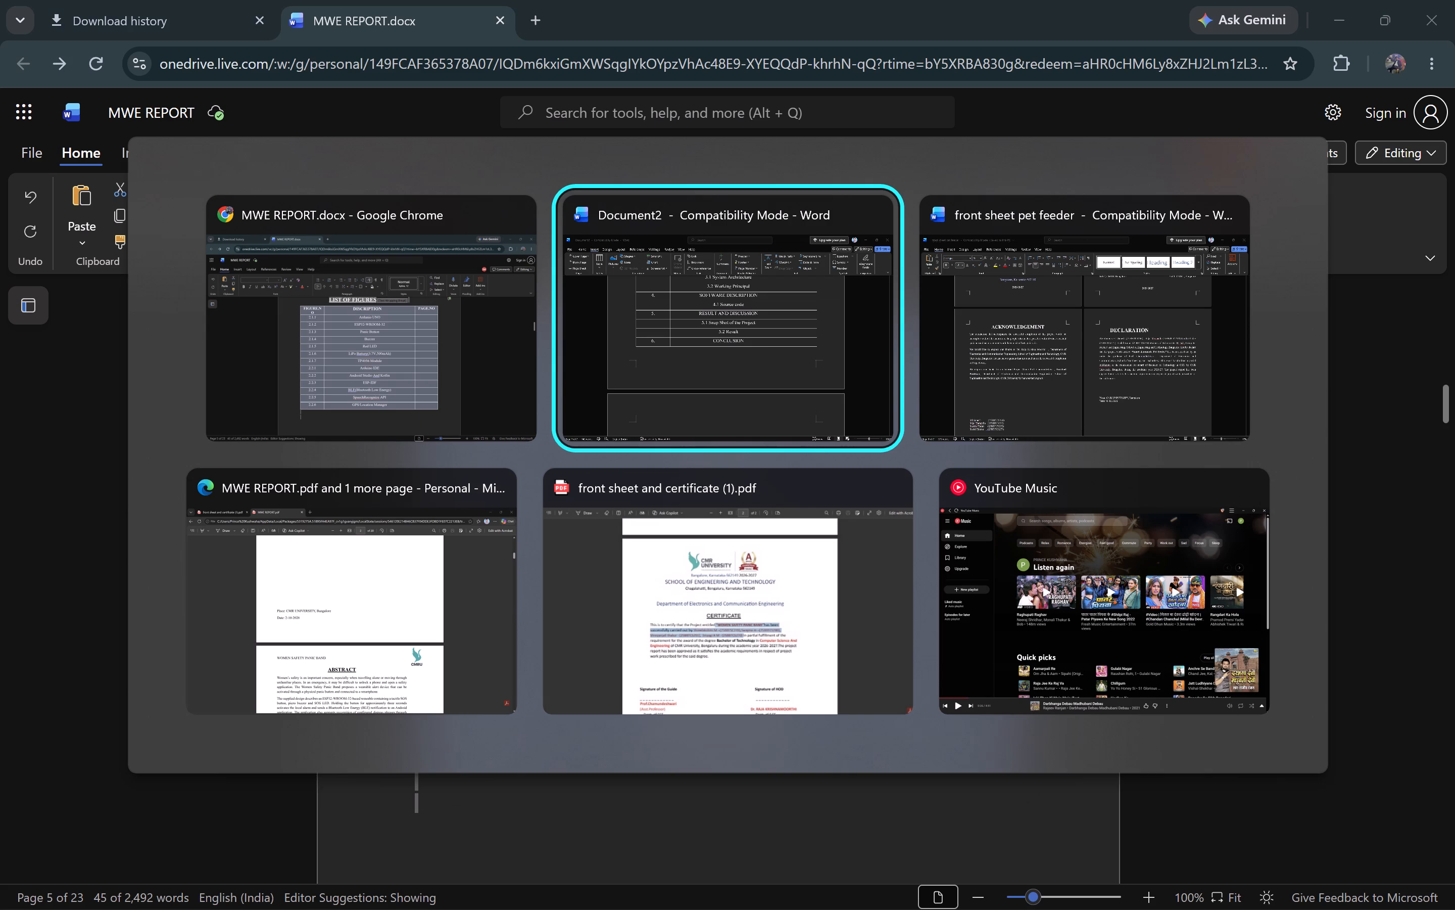
{"action": "key", "text": "alt+Tab"}
{"action": "key", "text": "alt+Escape"}
{"action": "key", "text": "alt+Tab"}
{"action": "key", "text": "ctrl+v"}
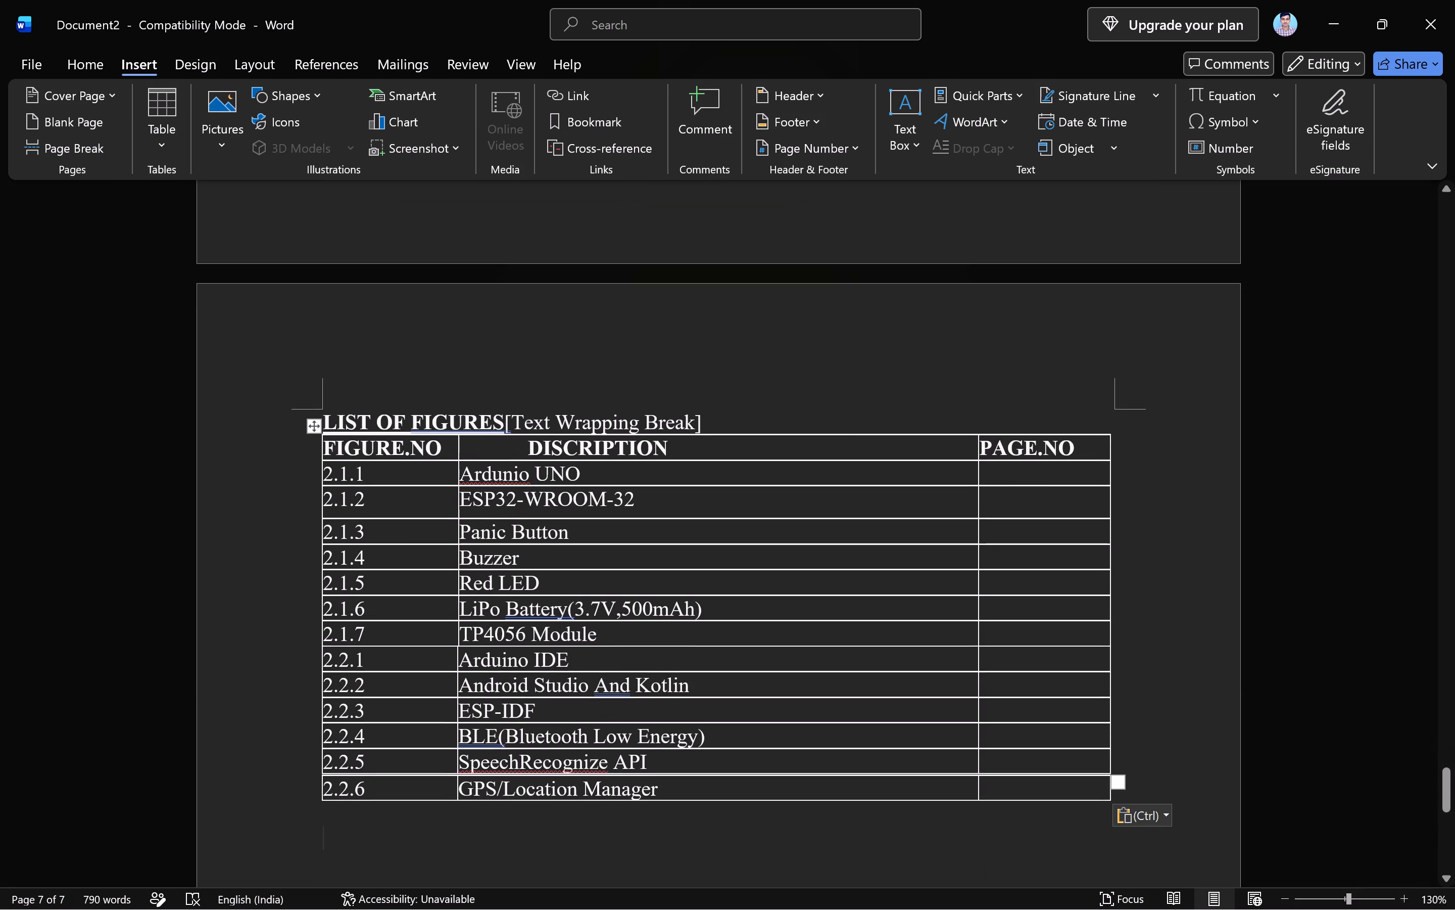
Delete the "[Text Wrapping Break]" text after the LIST OF FIGURES heading.
{"action": "left_click_drag", "start_coordinate": [707, 424], "coordinate": [570, 417]}
{"action": "key", "text": "BackSpace"}
{"action": "key", "text": "BackSpace"}
{"action": "key", "text": "BackSpace"}
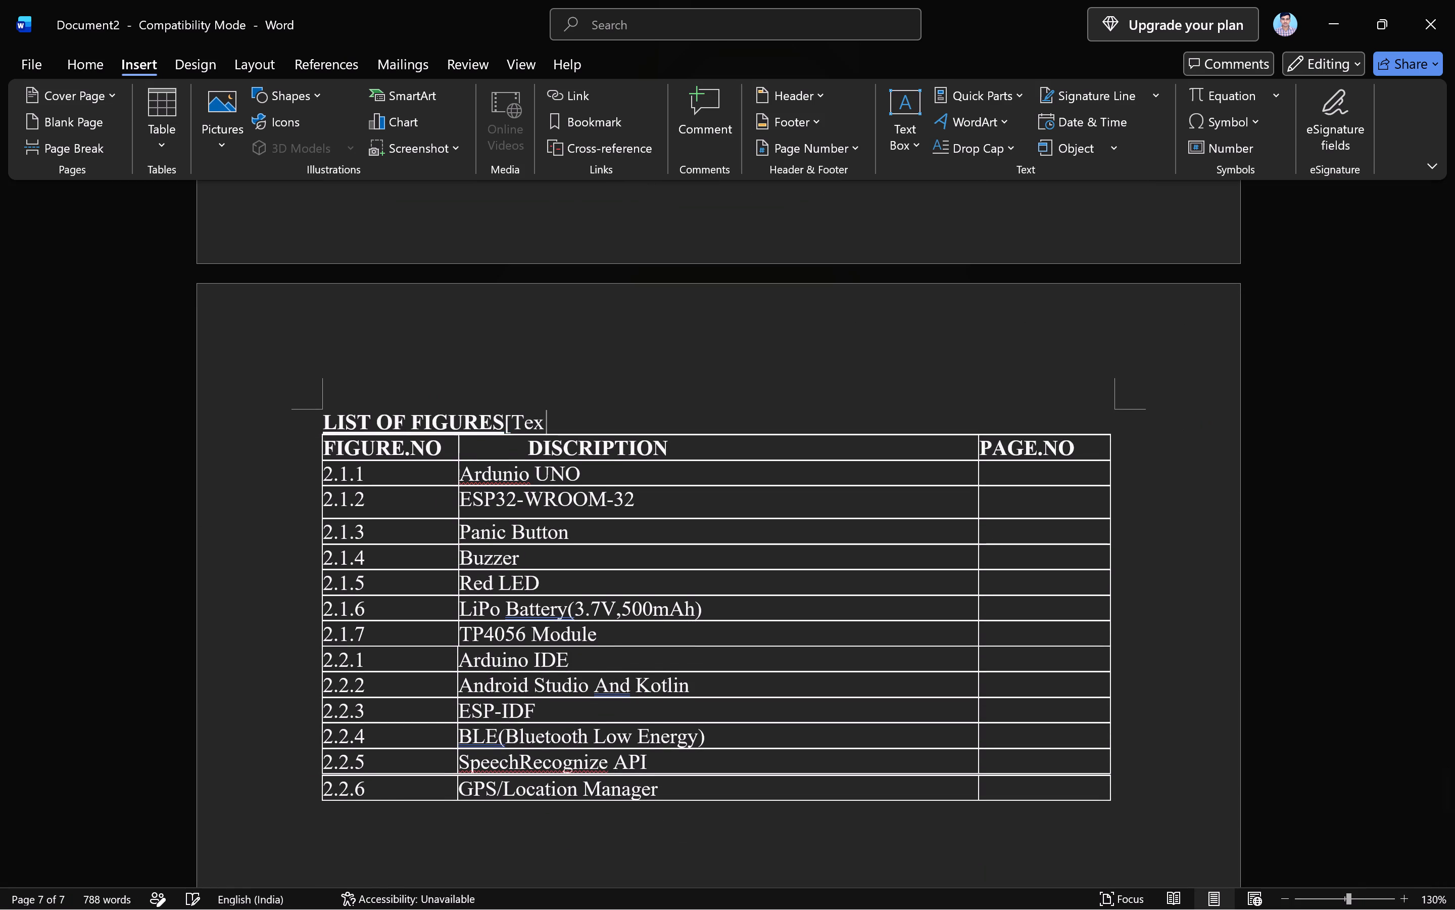
{"action": "key", "text": "BackSpace"}
{"action": "key", "text": "BackSpace"}
{"action": "key", "text": "BackSpace"}
{"action": "key", "text": "BackSpace"}
Add two empty lines between the LIST OF FIGURES heading and its table, and centre the heading.
{"action": "key", "text": "Return"}
{"action": "key", "text": "Return"}
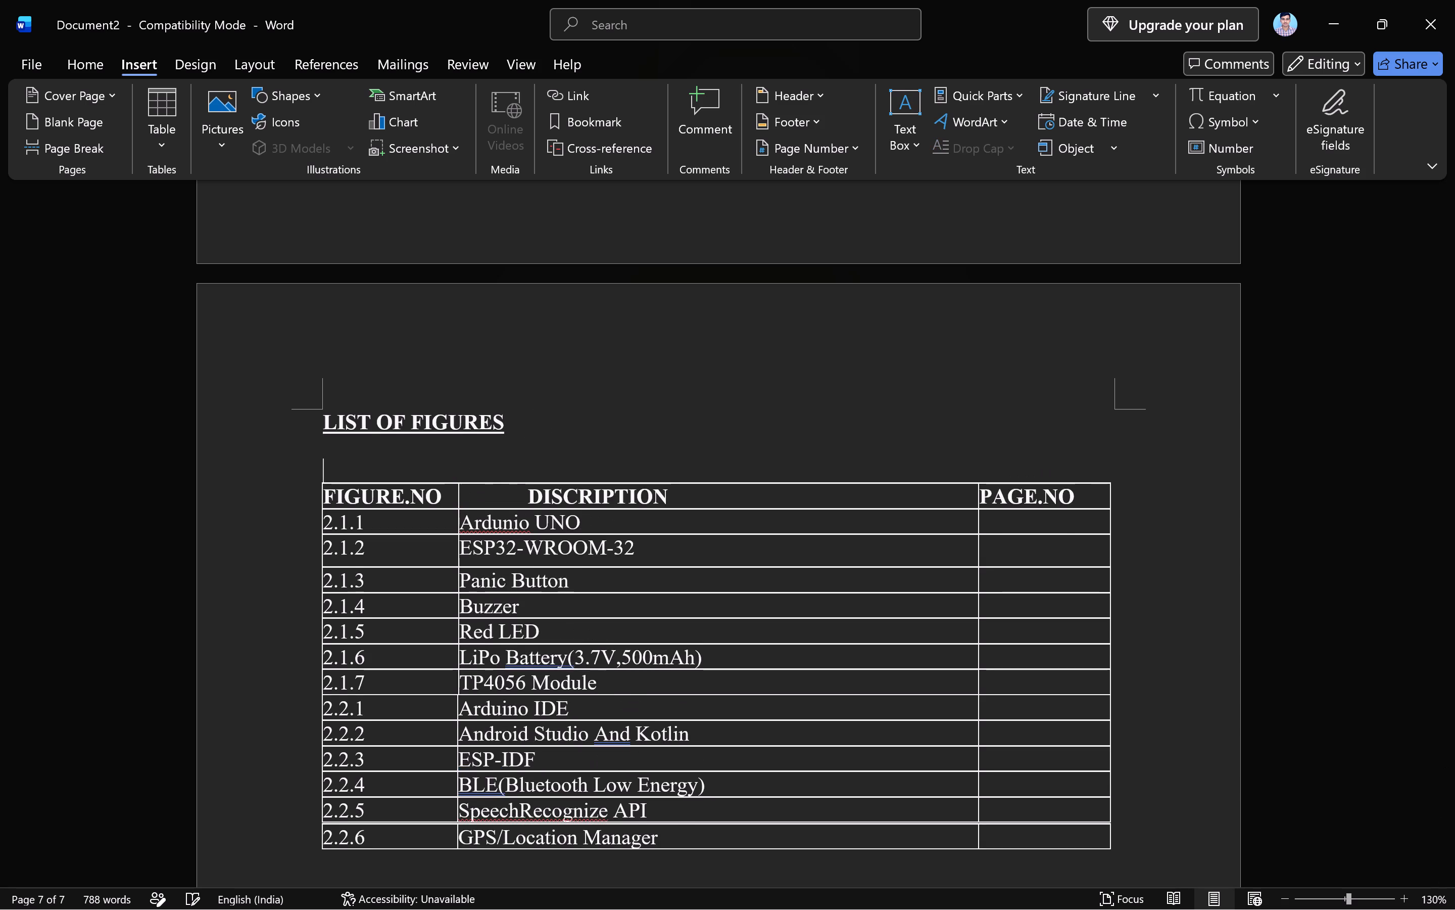
{"action": "key", "text": "Up"}
{"action": "key", "text": "Up"}
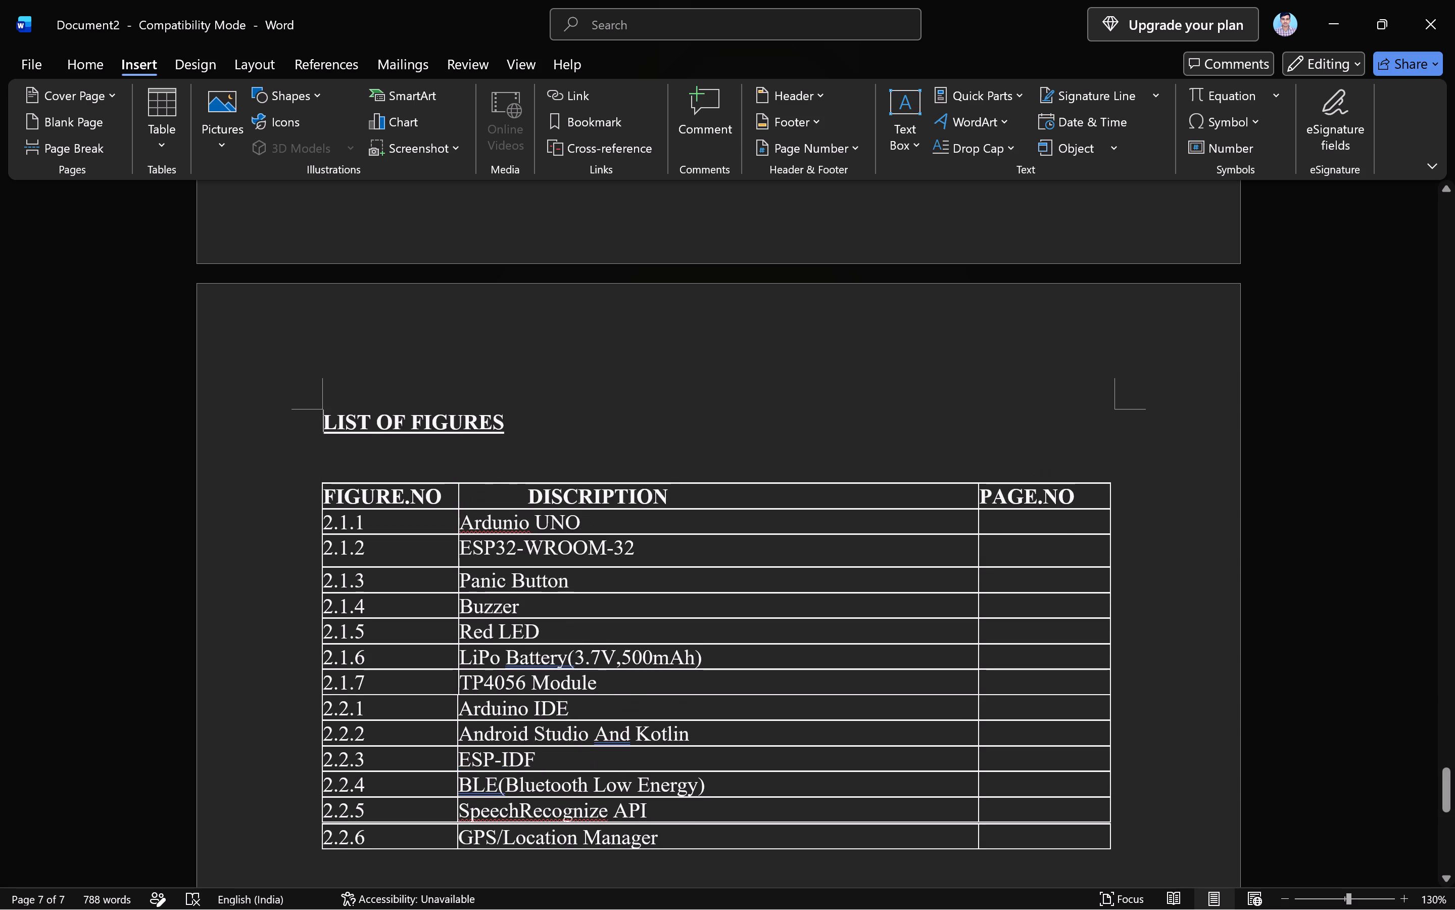
{"action": "key", "text": "ctrl+e"}
Stretch the bottom of the list of figures down the page, enlarging the 2.2.6 GPS/Location Manager row.
{"action": "scroll", "coordinate": [894, 688], "scroll_direction": "down", "scroll_amount": 3}
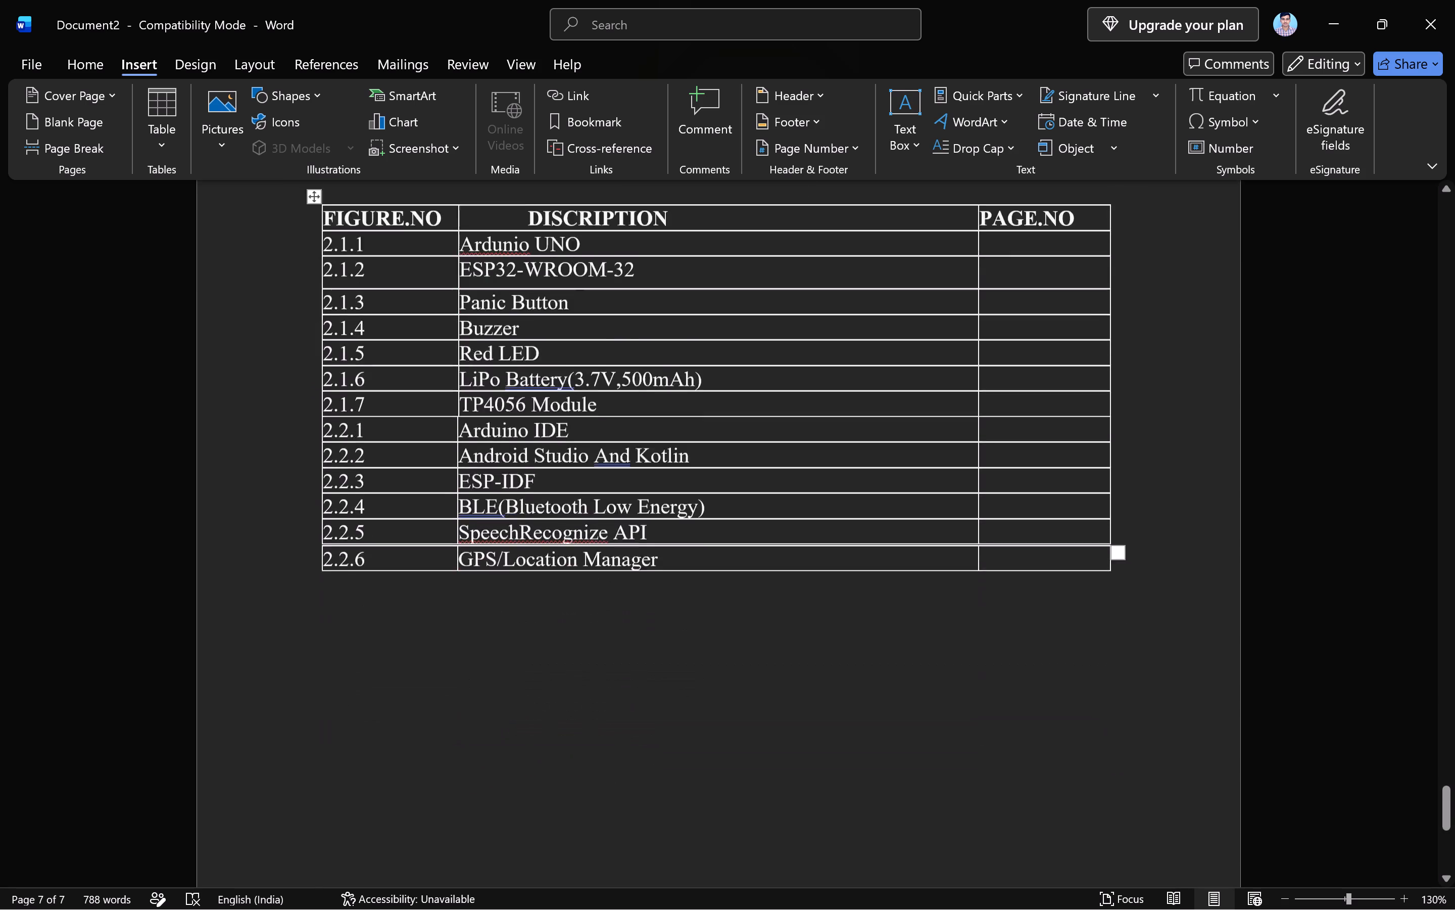
{"action": "scroll", "coordinate": [896, 688], "scroll_direction": "down", "scroll_amount": 1}
{"action": "scroll", "coordinate": [1197, 474], "scroll_direction": "up", "scroll_amount": 1}
{"action": "scroll", "coordinate": [1118, 582], "scroll_direction": "up", "scroll_amount": 2}
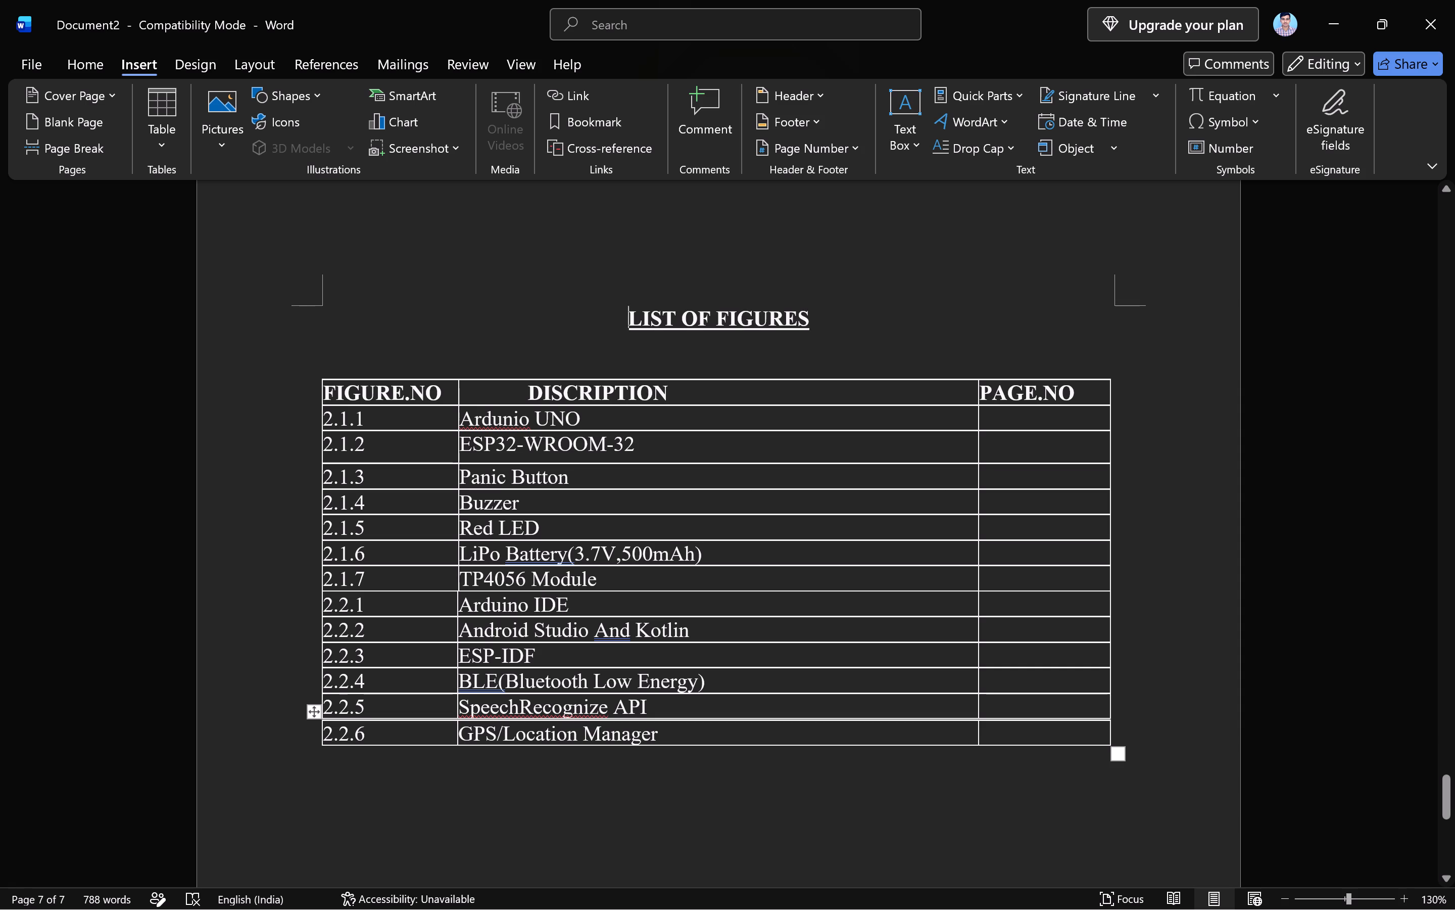
{"action": "left_click_drag", "start_coordinate": [1123, 754], "coordinate": [1100, 903]}
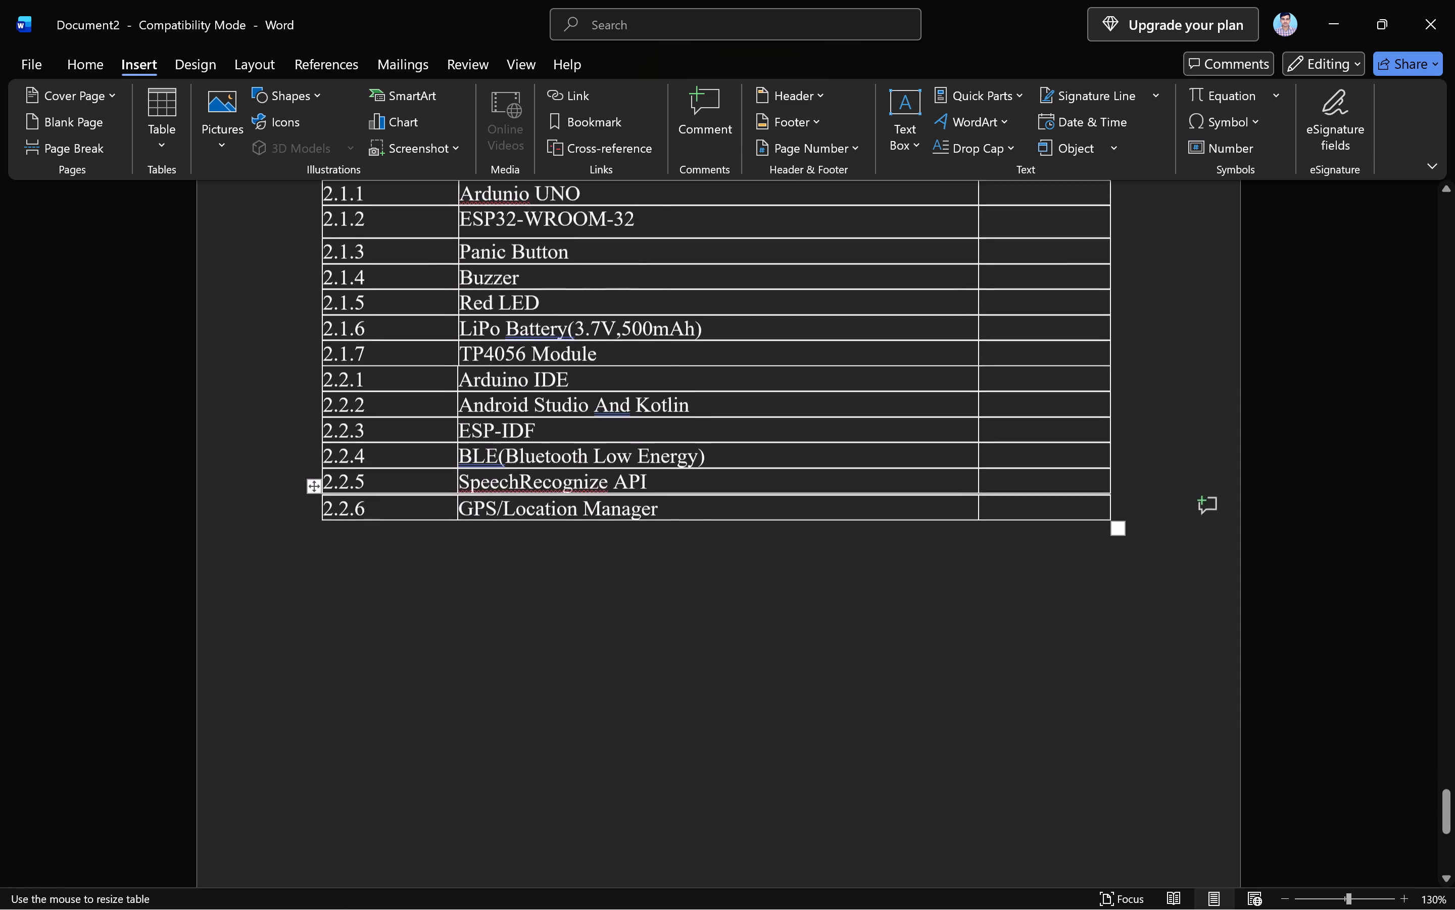
{"action": "left_click_drag", "start_coordinate": [1100, 903], "coordinate": [1114, 792]}
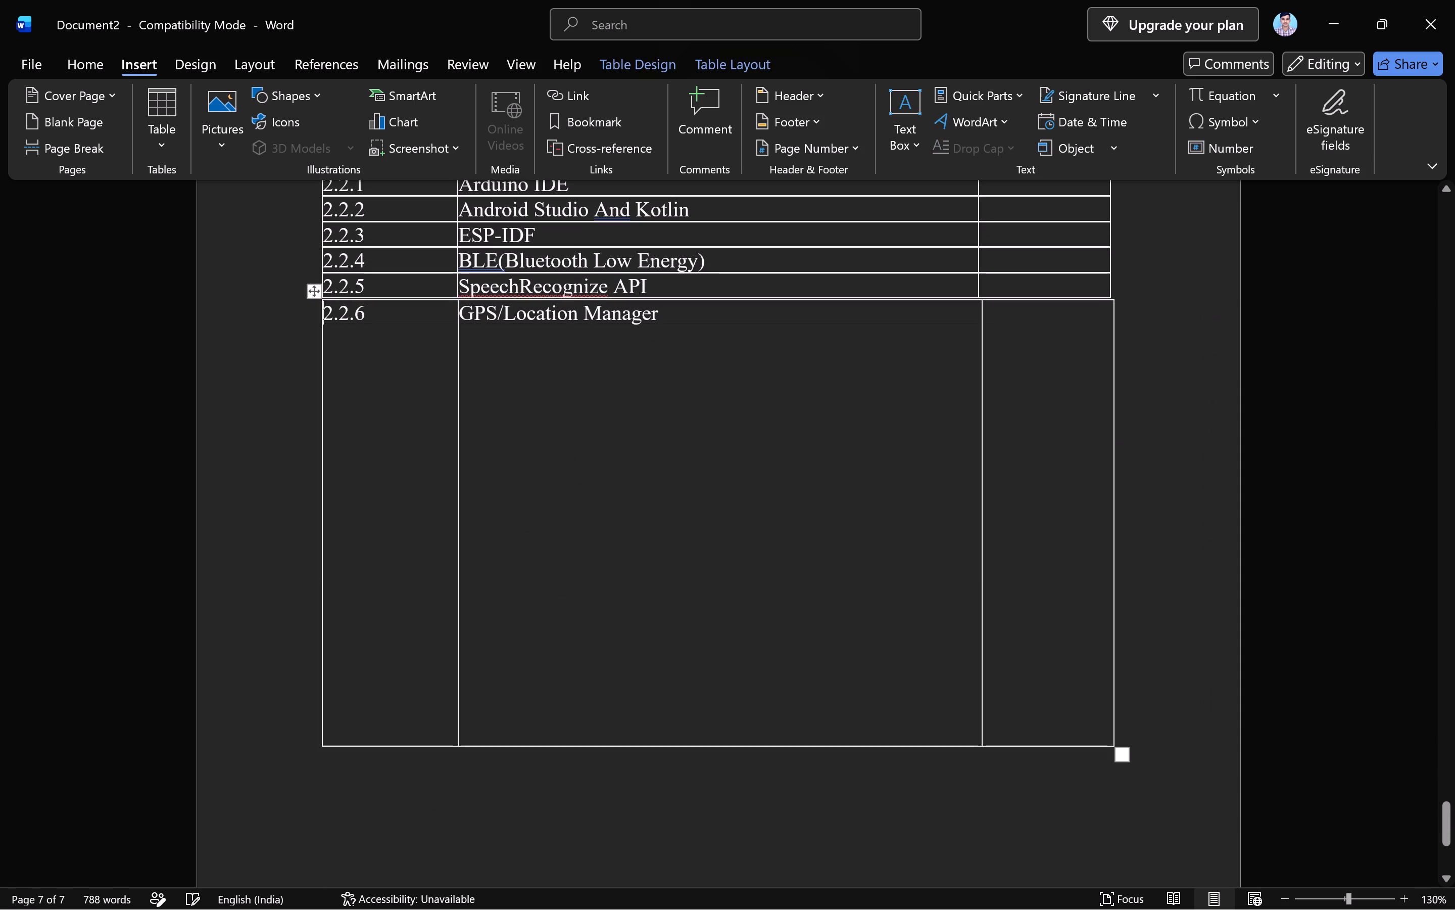
Move the separate 2.2.6 GPS/Location Manager table further down, leaving a gap below the 2.2.5 SpeechRecognize API row.
{"action": "scroll", "coordinate": [1184, 670], "scroll_direction": "up", "scroll_amount": 2}
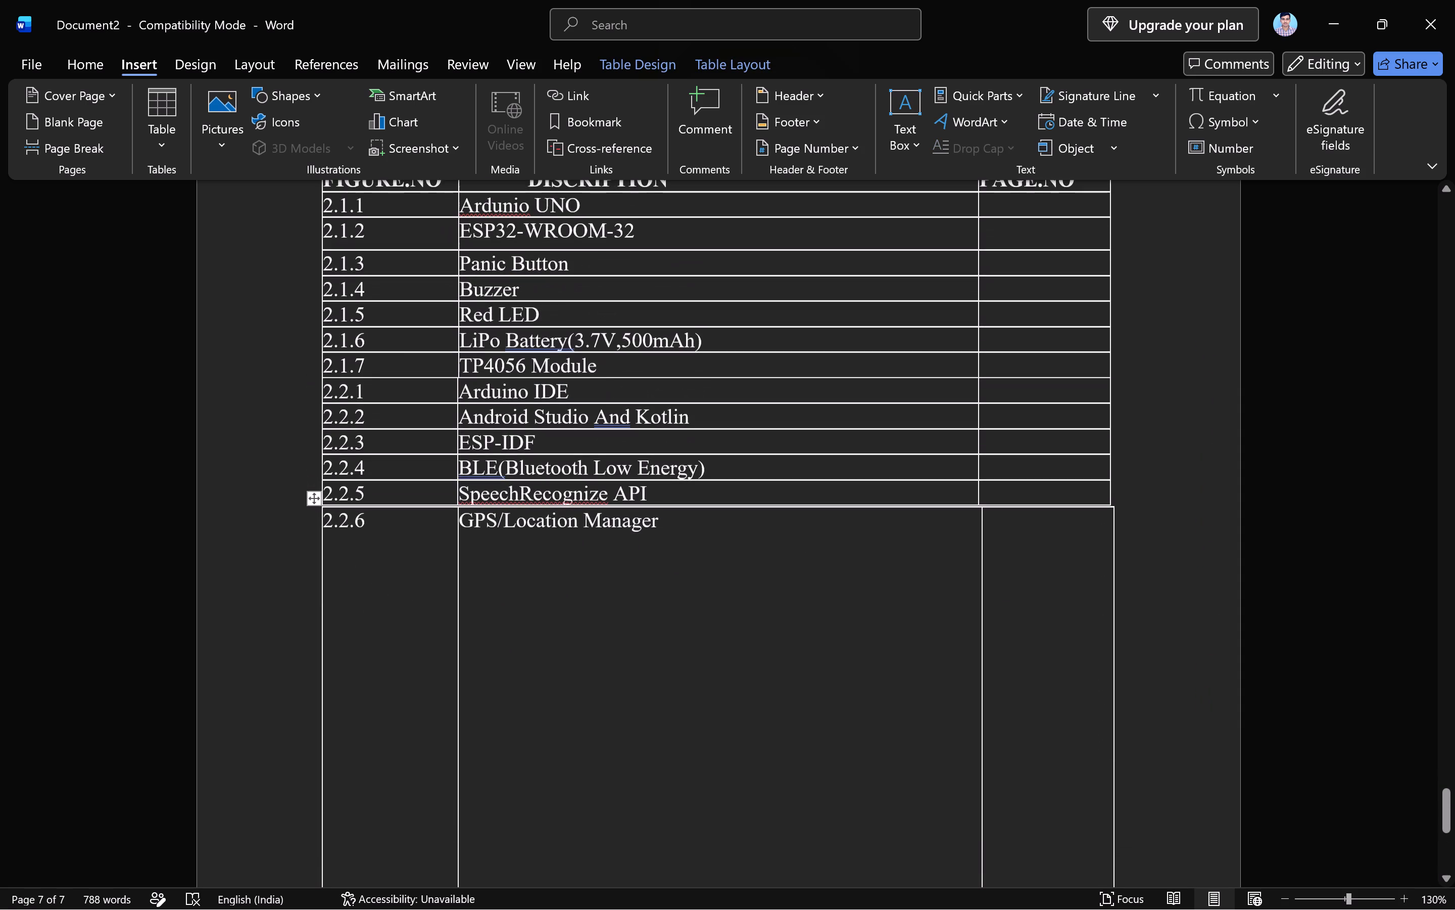
{"action": "scroll", "coordinate": [1184, 668], "scroll_direction": "up", "scroll_amount": 10}
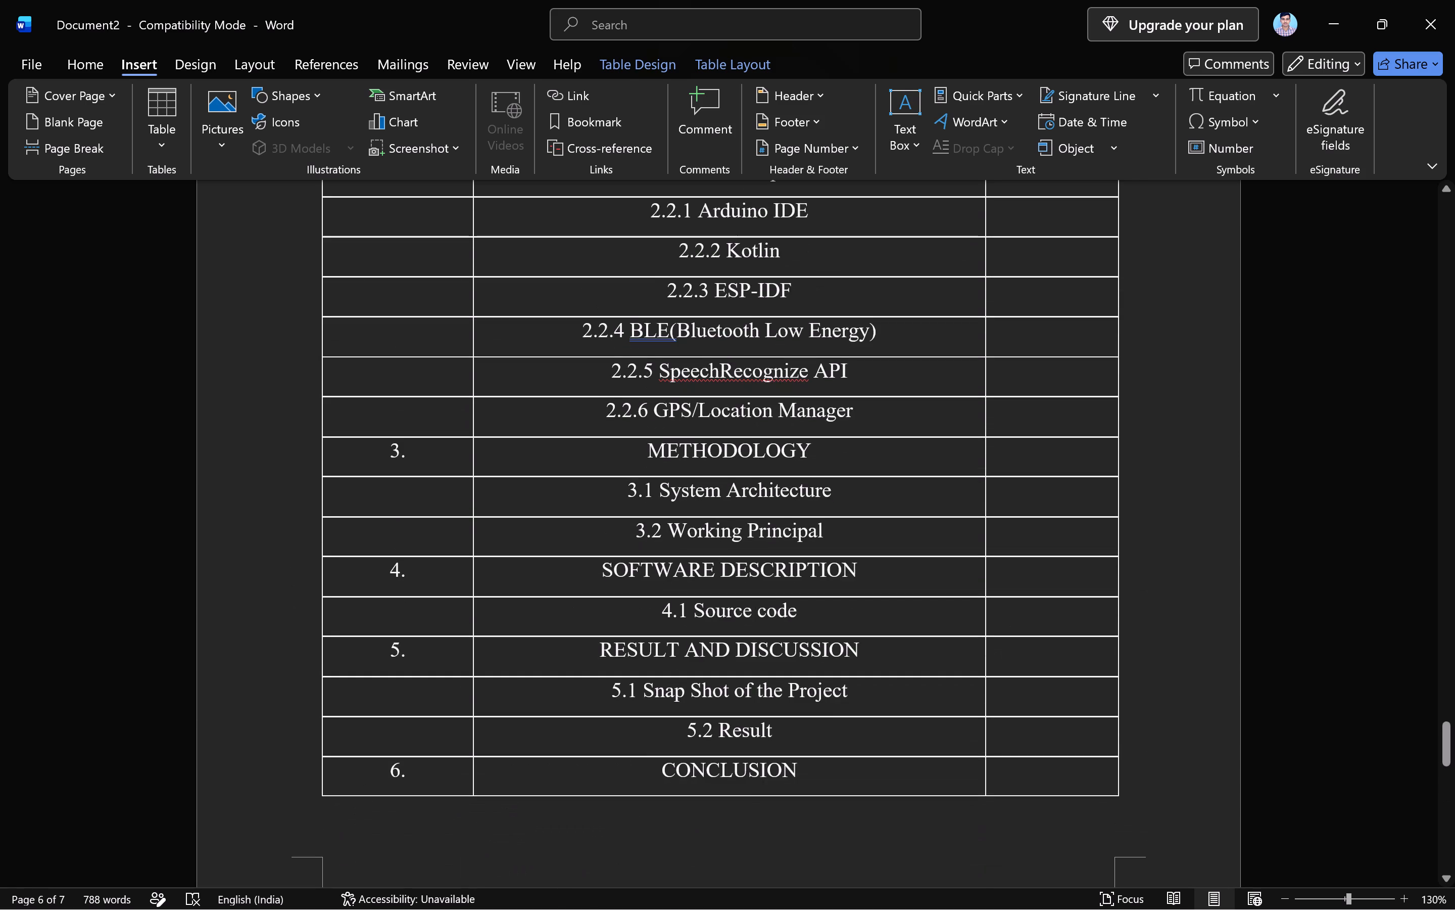
{"action": "scroll", "coordinate": [1187, 662], "scroll_direction": "up", "scroll_amount": 3}
{"action": "scroll", "coordinate": [1187, 662], "scroll_direction": "down", "scroll_amount": 13}
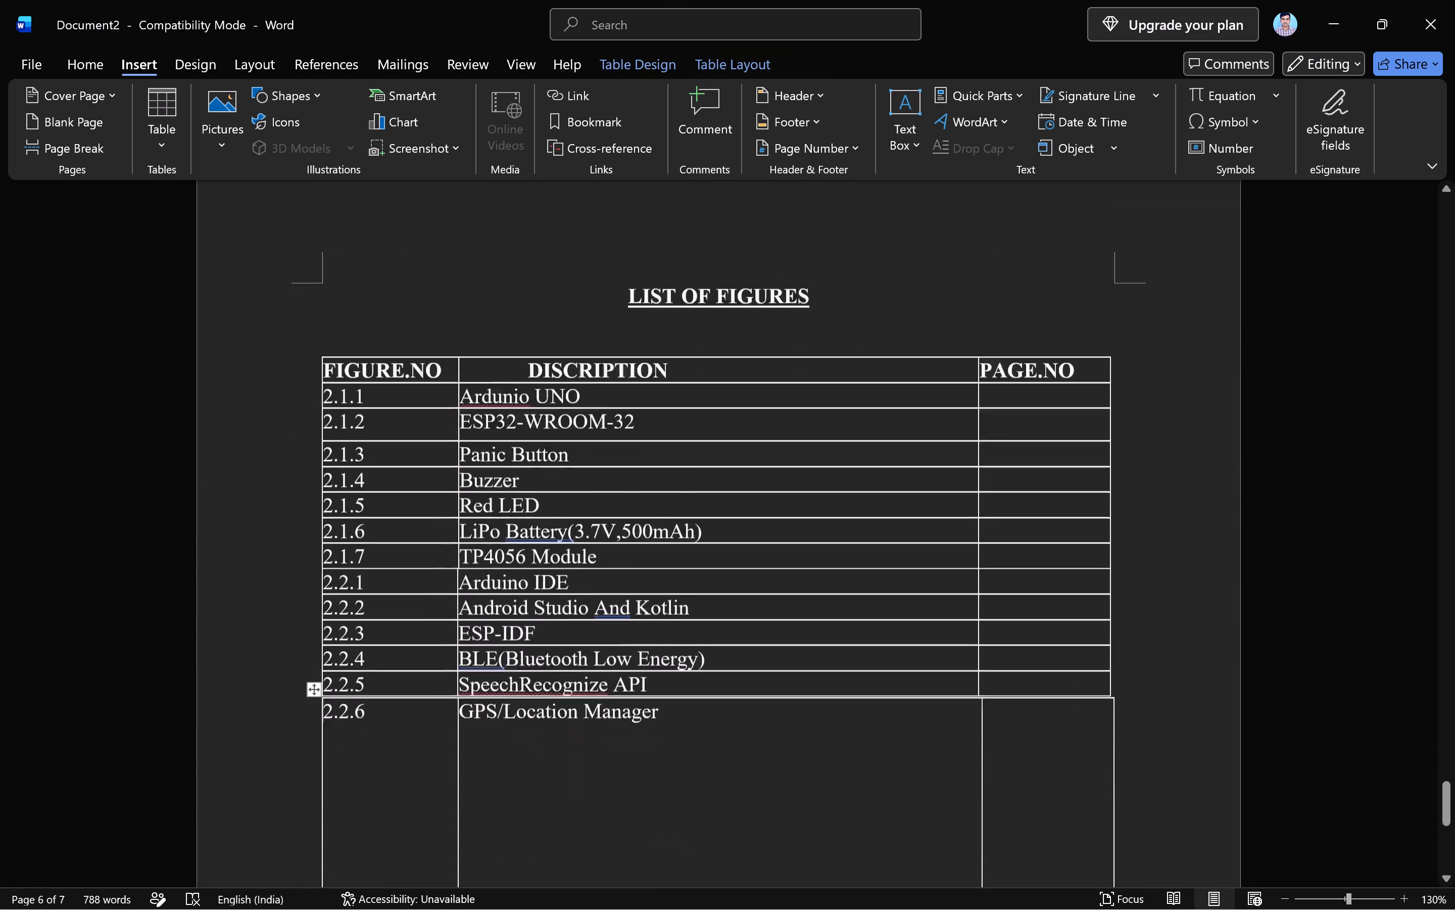
{"action": "scroll", "coordinate": [1187, 662], "scroll_direction": "down", "scroll_amount": 2}
{"action": "scroll", "coordinate": [1029, 619], "scroll_direction": "up", "scroll_amount": 2}
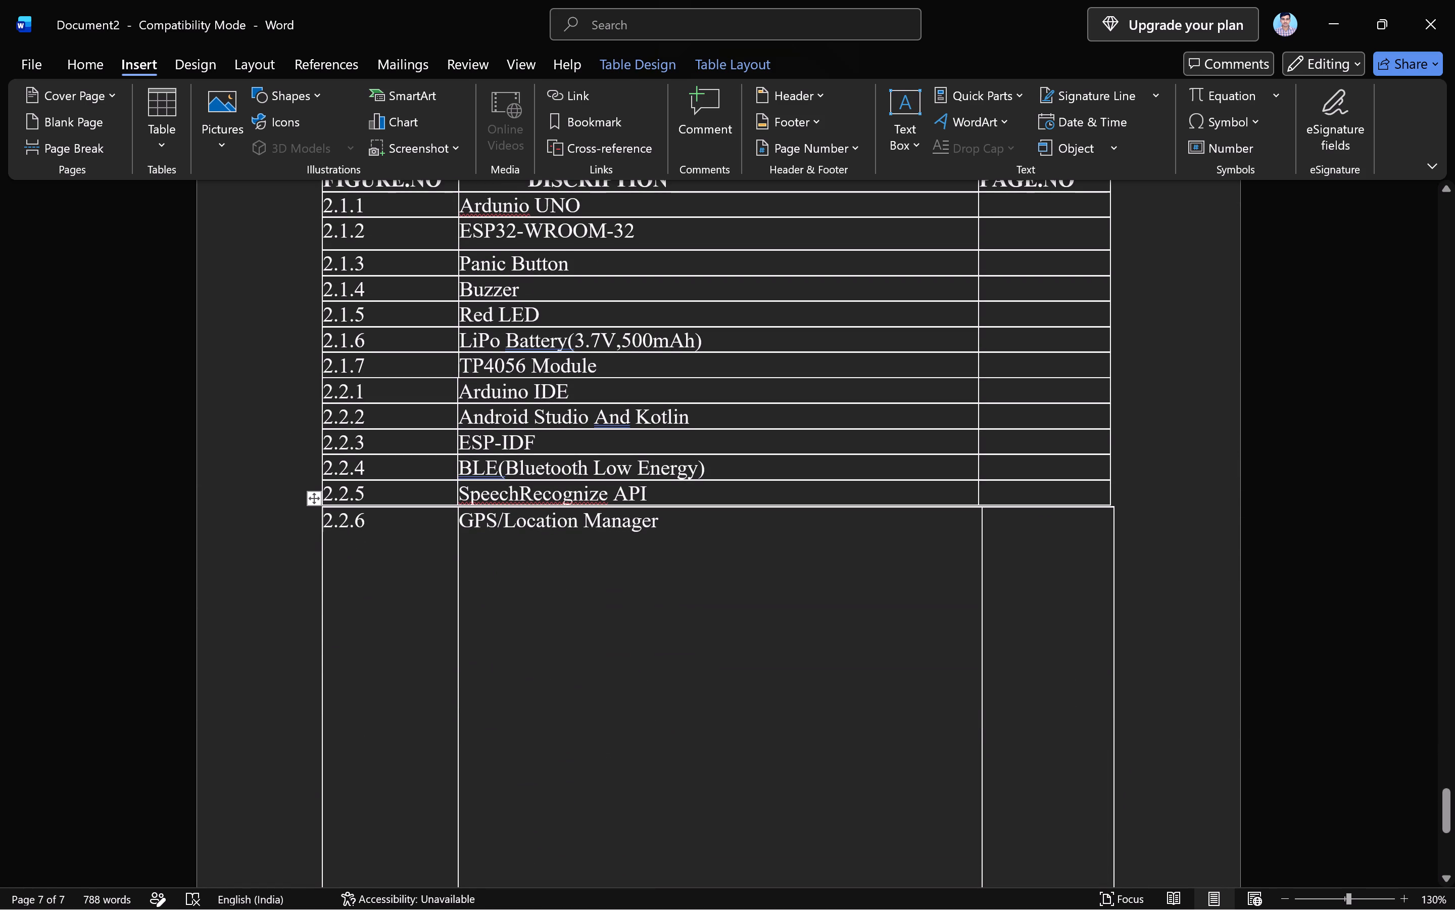
{"action": "left_click_drag", "start_coordinate": [310, 497], "coordinate": [302, 770]}
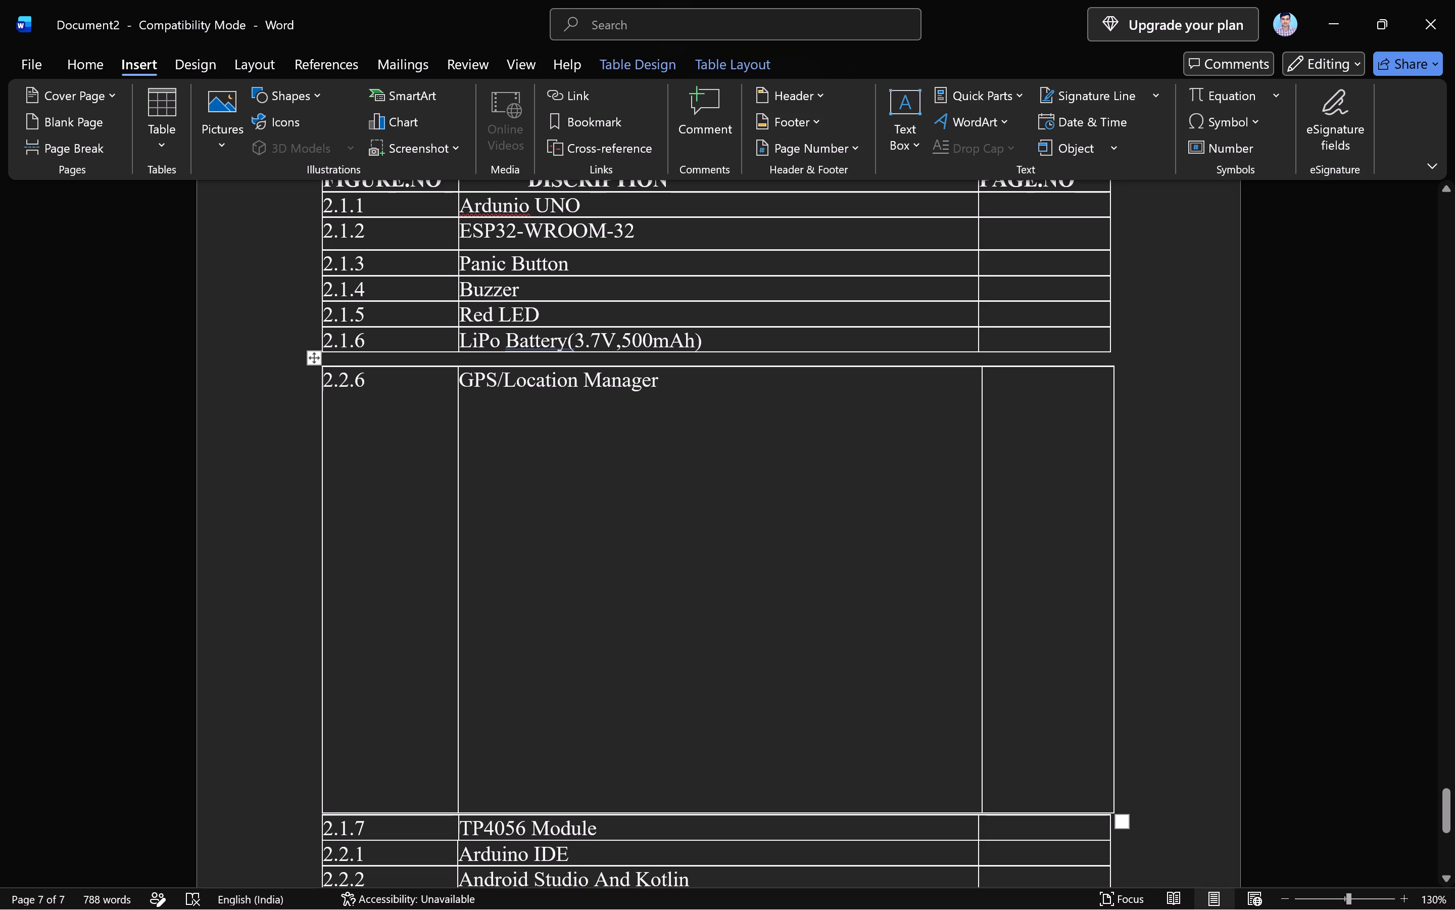
{"action": "left_click_drag", "start_coordinate": [313, 356], "coordinate": [303, 555]}
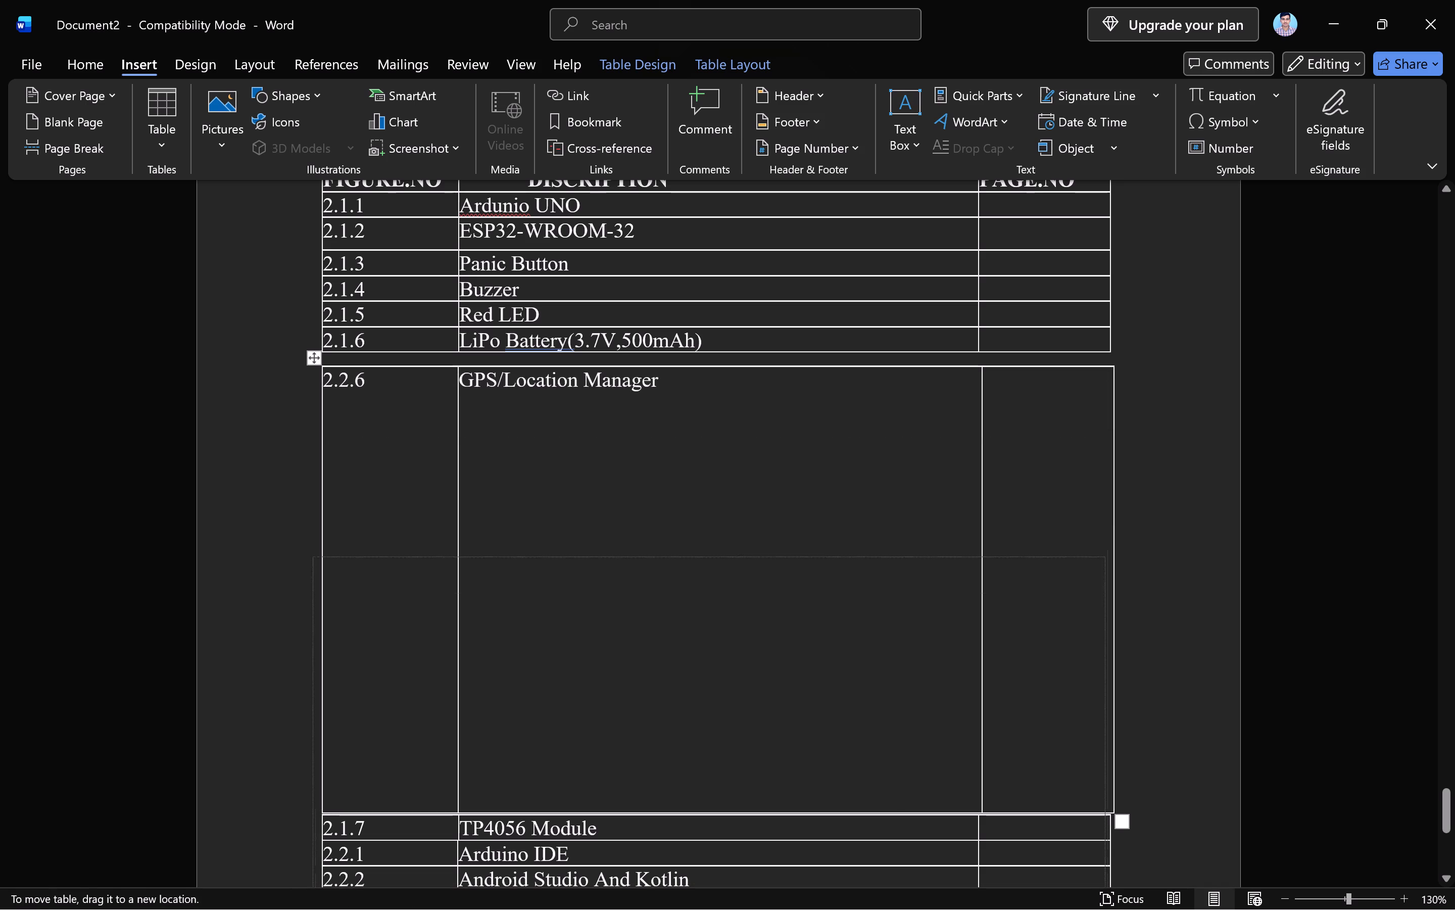
{"action": "left_click_drag", "start_coordinate": [303, 555], "coordinate": [311, 664]}
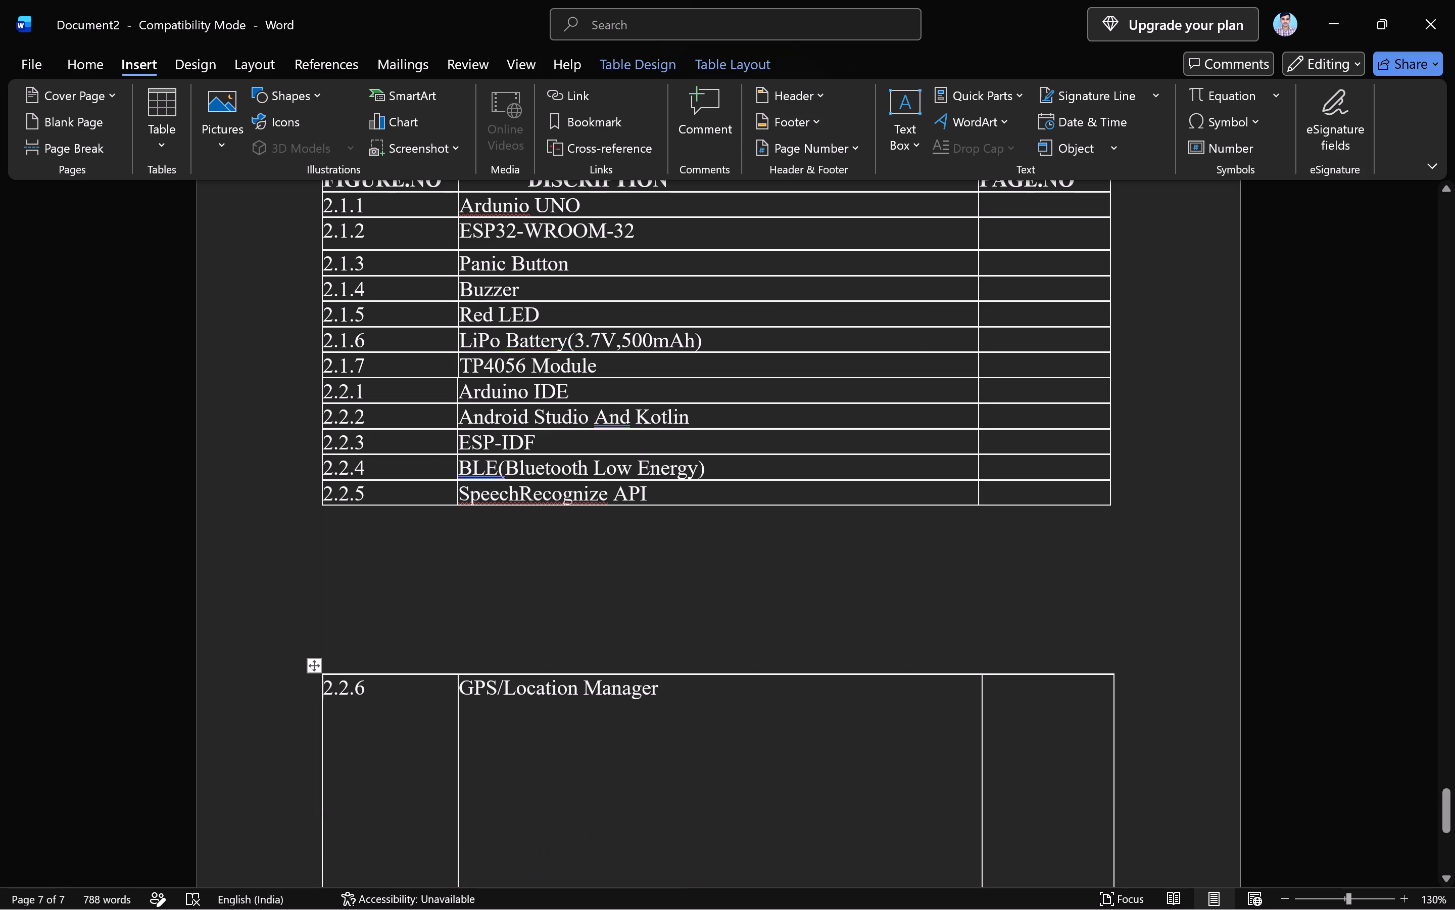
Cut the 2.2.6 and GPS/Location Manager cells from the separate table below the list of figures.
{"action": "scroll", "coordinate": [499, 622], "scroll_direction": "down", "scroll_amount": 10}
{"action": "scroll", "coordinate": [524, 593], "scroll_direction": "up", "scroll_amount": 3}
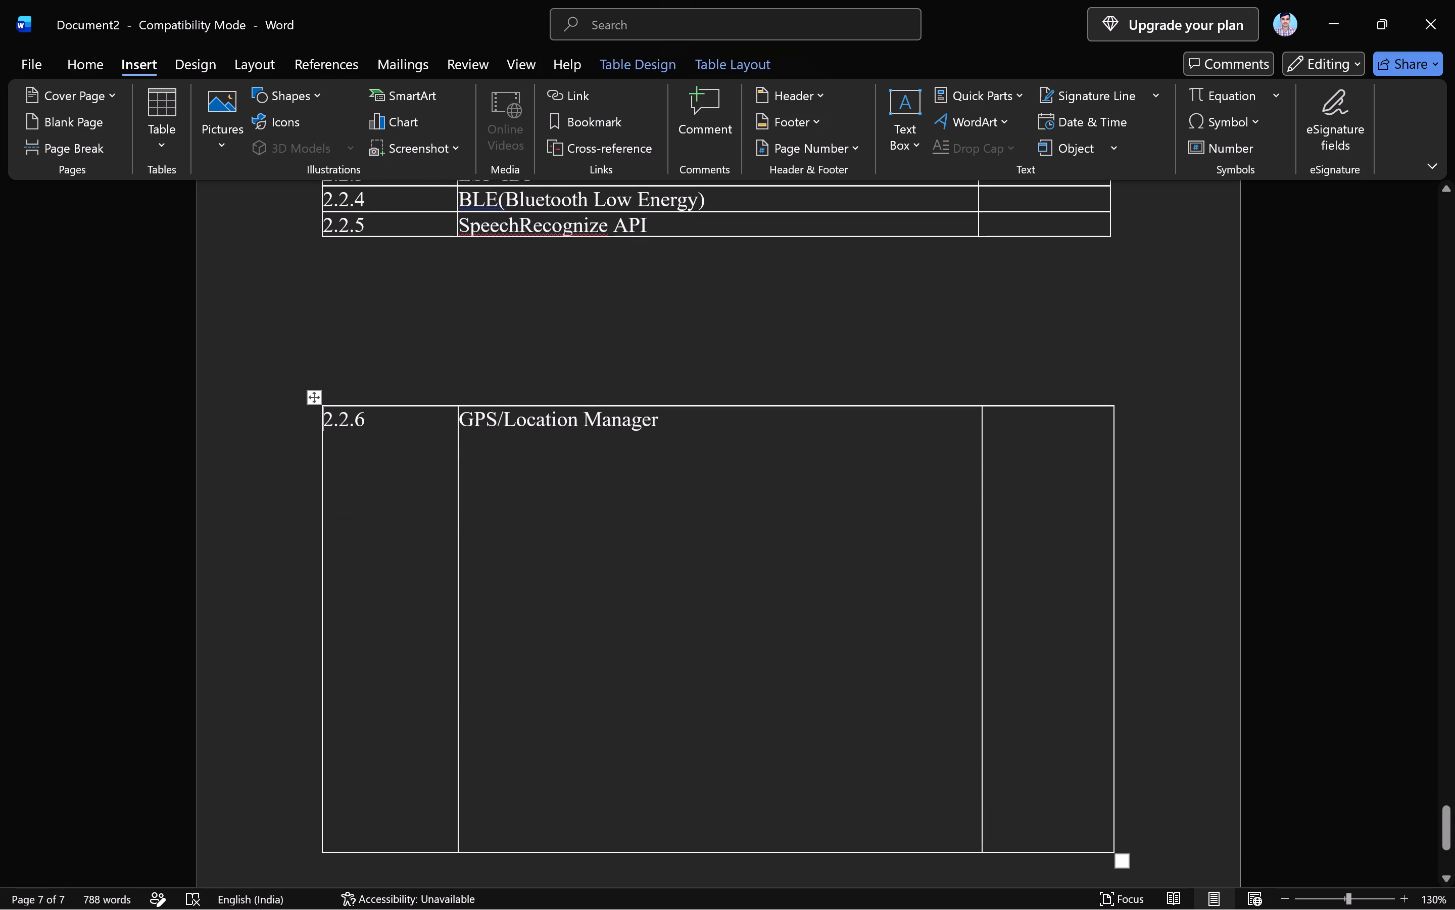
{"action": "double_click", "coordinate": [584, 421]}
{"action": "left_click_drag", "start_coordinate": [655, 421], "coordinate": [275, 419]}
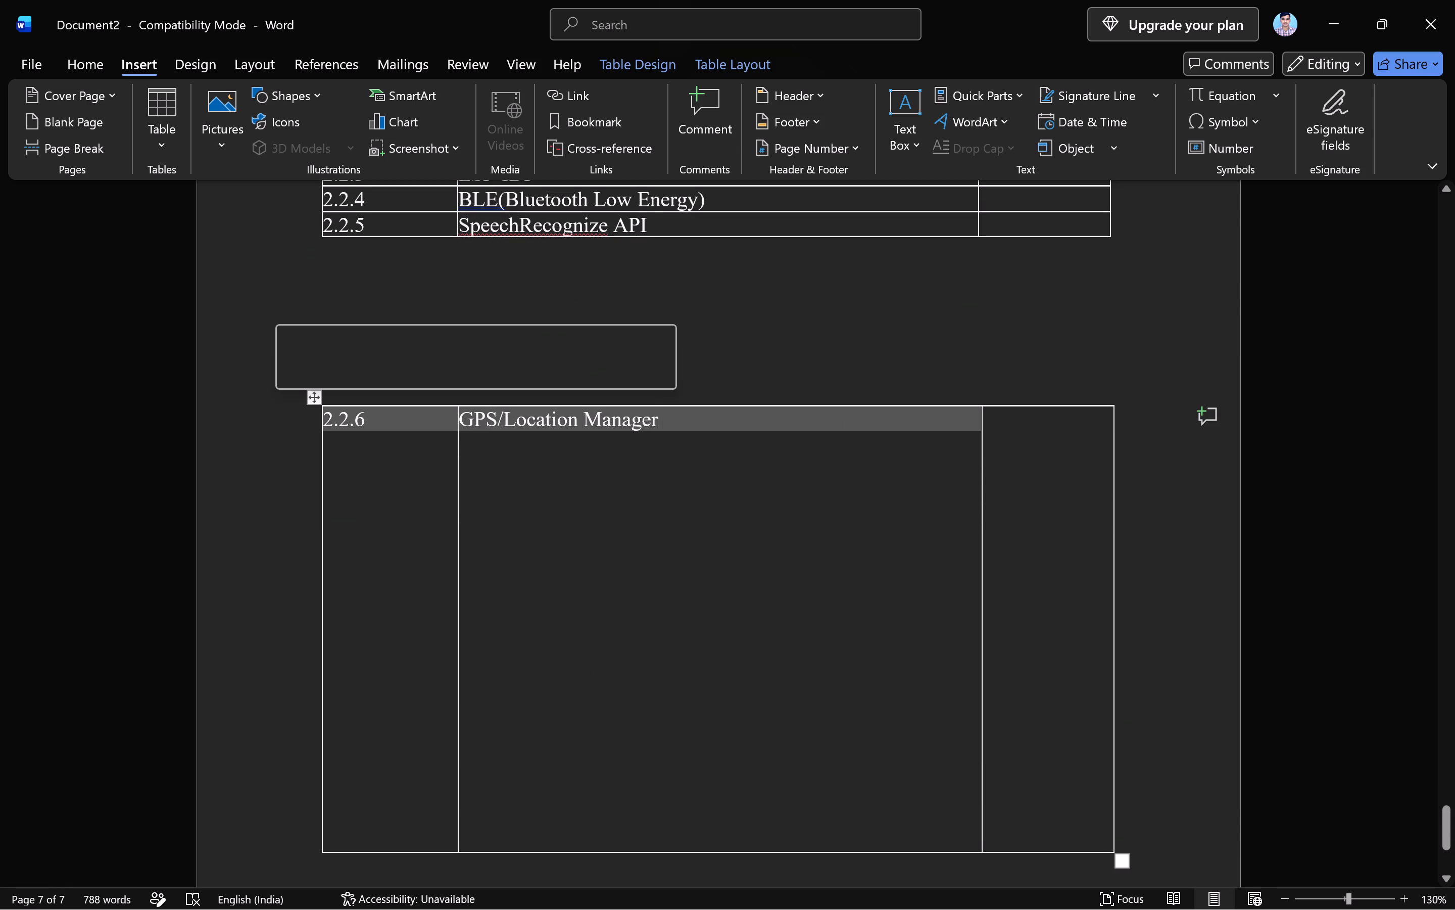
{"action": "key", "text": "ctrl+x"}
Delete the leftover empty row of the separate table below the list of figures.
{"action": "left_click", "coordinate": [385, 514]}
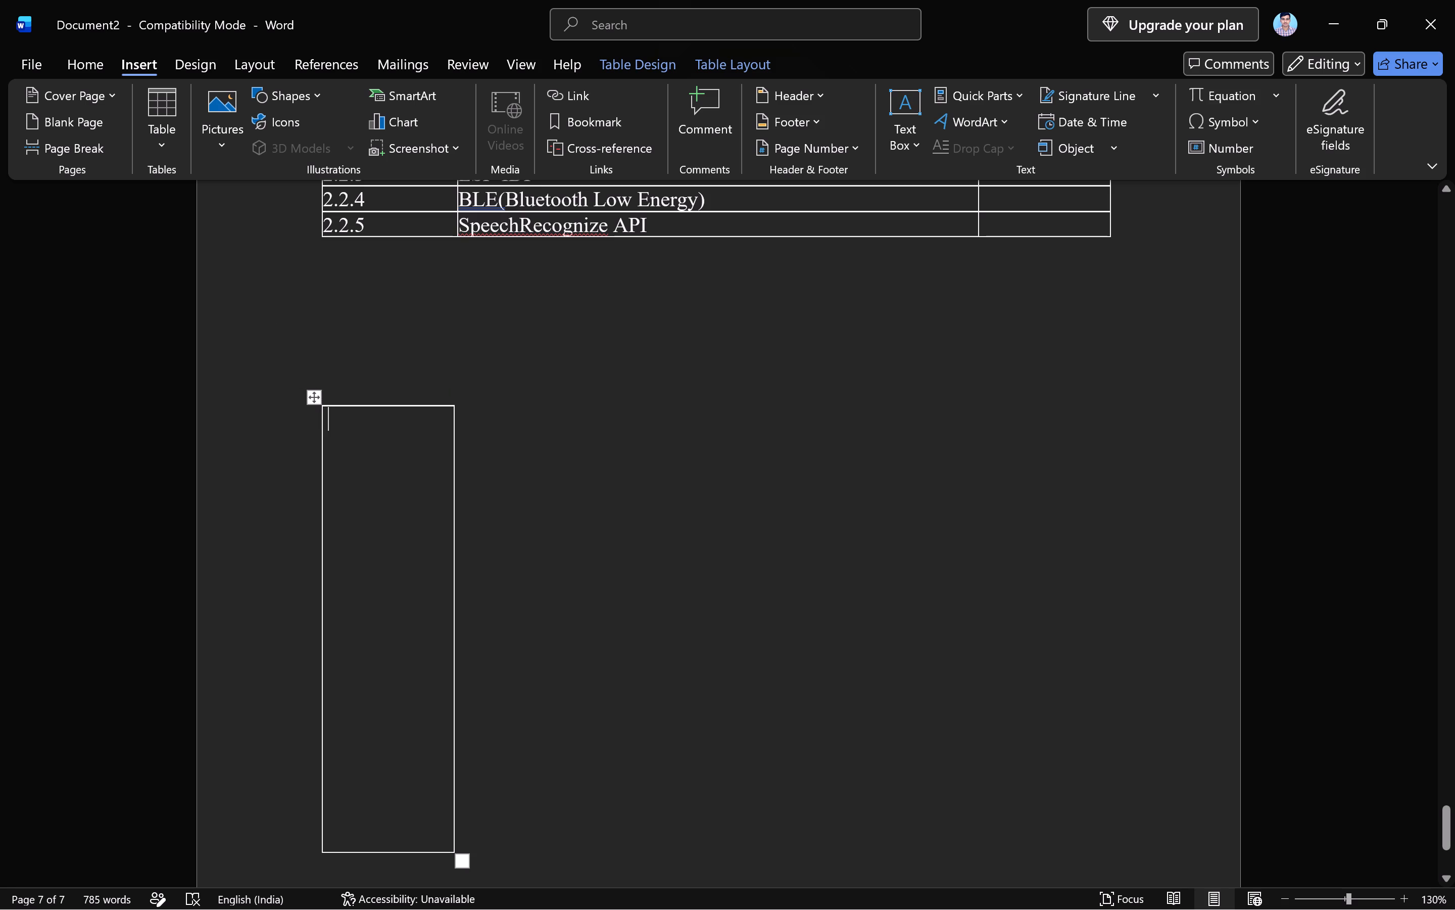
{"action": "right_click", "coordinate": [385, 514]}
{"action": "left_click", "coordinate": [871, 537]}
{"action": "key", "text": "Delete"}
{"action": "key", "text": "Escape"}
{"action": "left_click", "coordinate": [912, 716]}
{"action": "left_click", "coordinate": [353, 532]}
{"action": "key", "text": "Delete"}
{"action": "right_click_drag", "start_coordinate": [405, 691], "coordinate": [403, 686]}
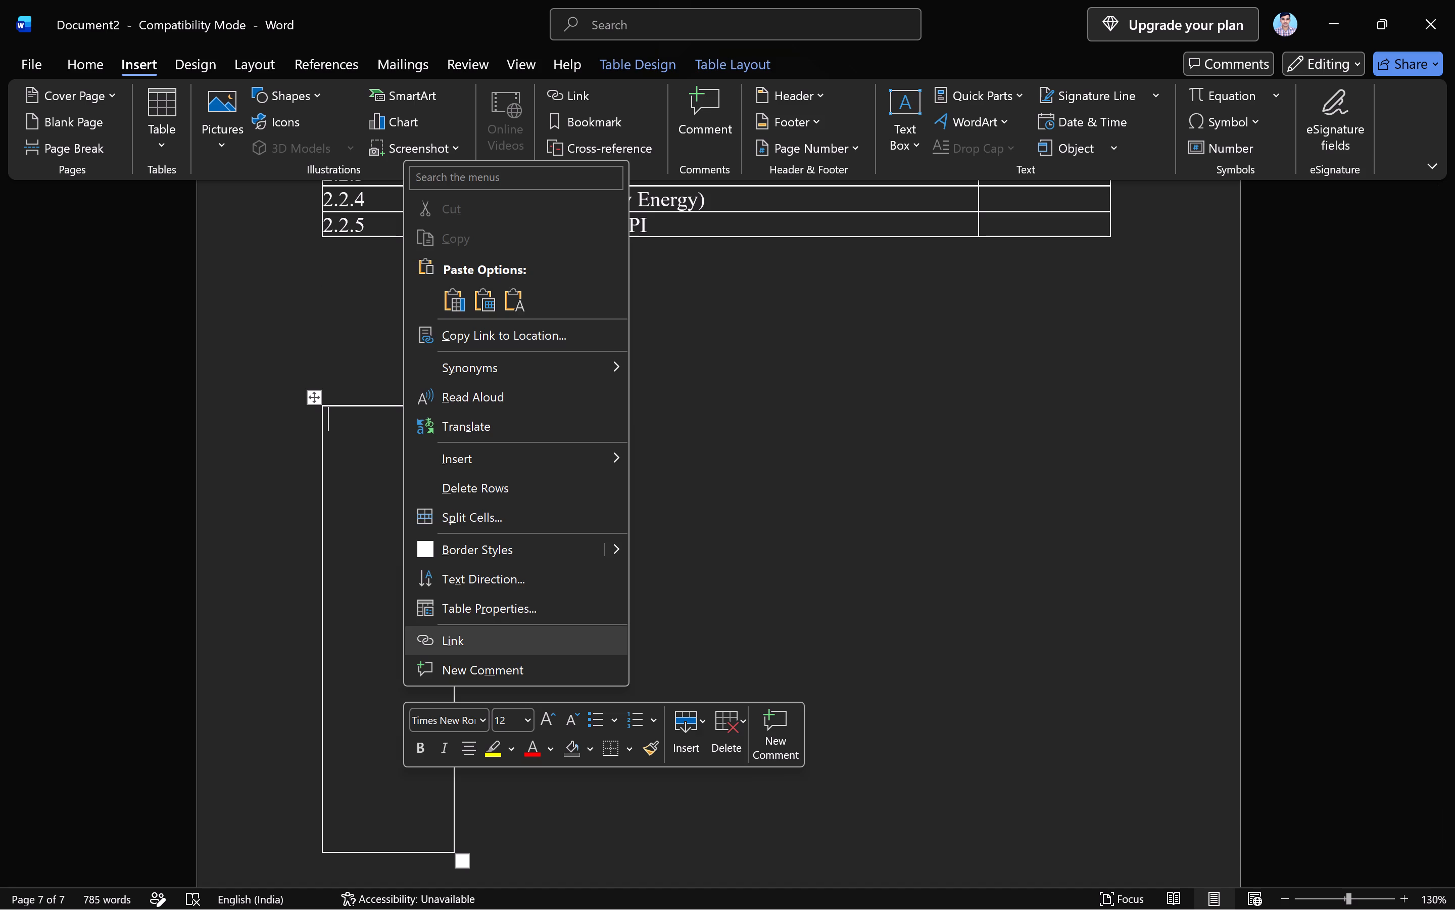
{"action": "left_click", "coordinate": [471, 491]}
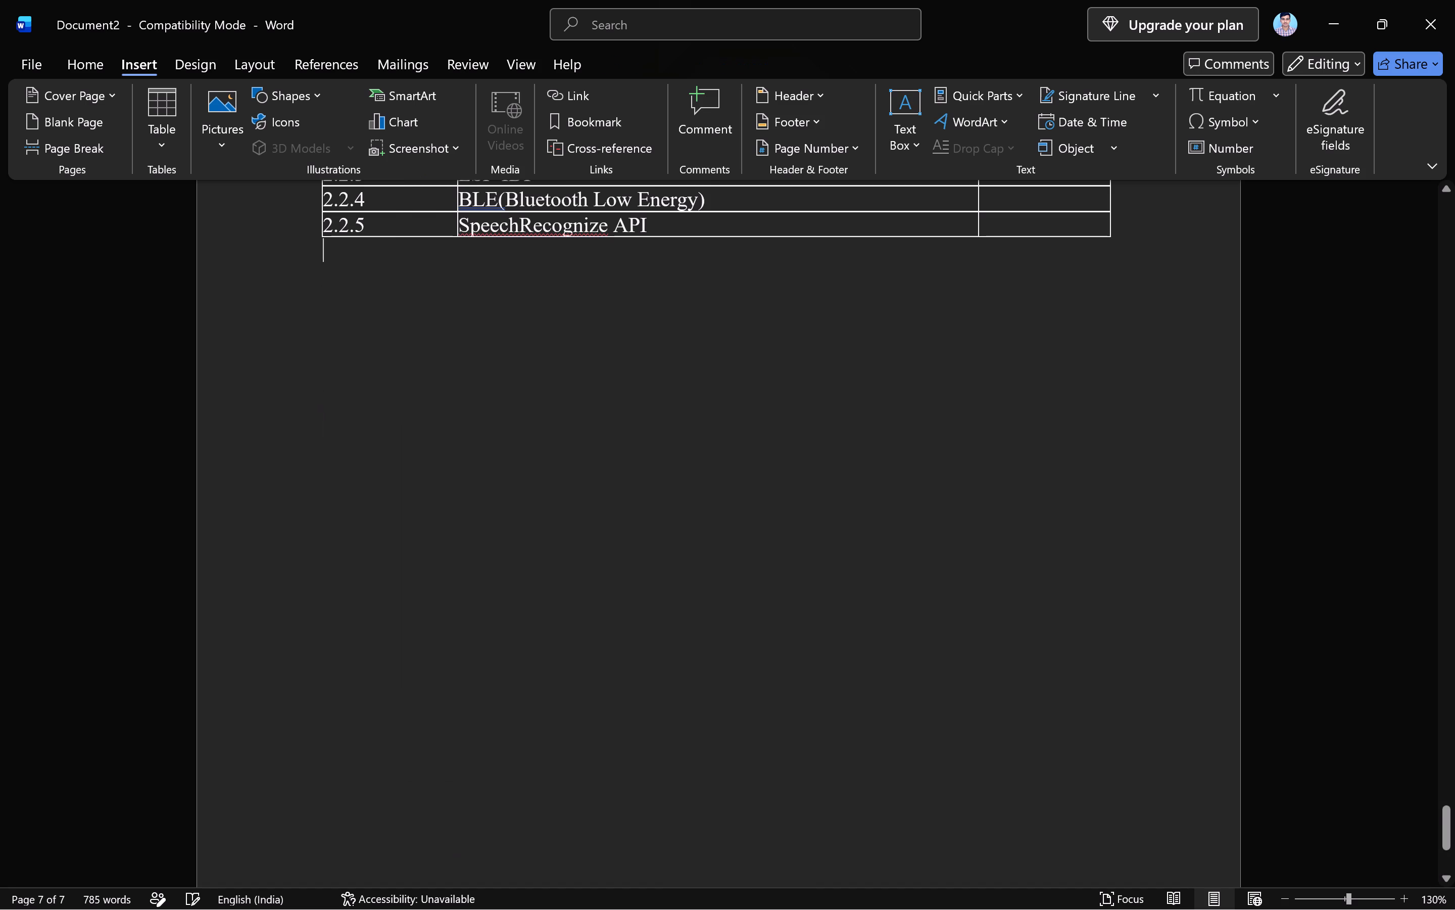
Insert a row below 2.2.5 SpeechRecognize API and paste the cut 2.2.6 GPS/Location Manager entry into it.
{"action": "scroll", "coordinate": [516, 456], "scroll_direction": "up", "scroll_amount": 2}
{"action": "left_click", "coordinate": [770, 439]}
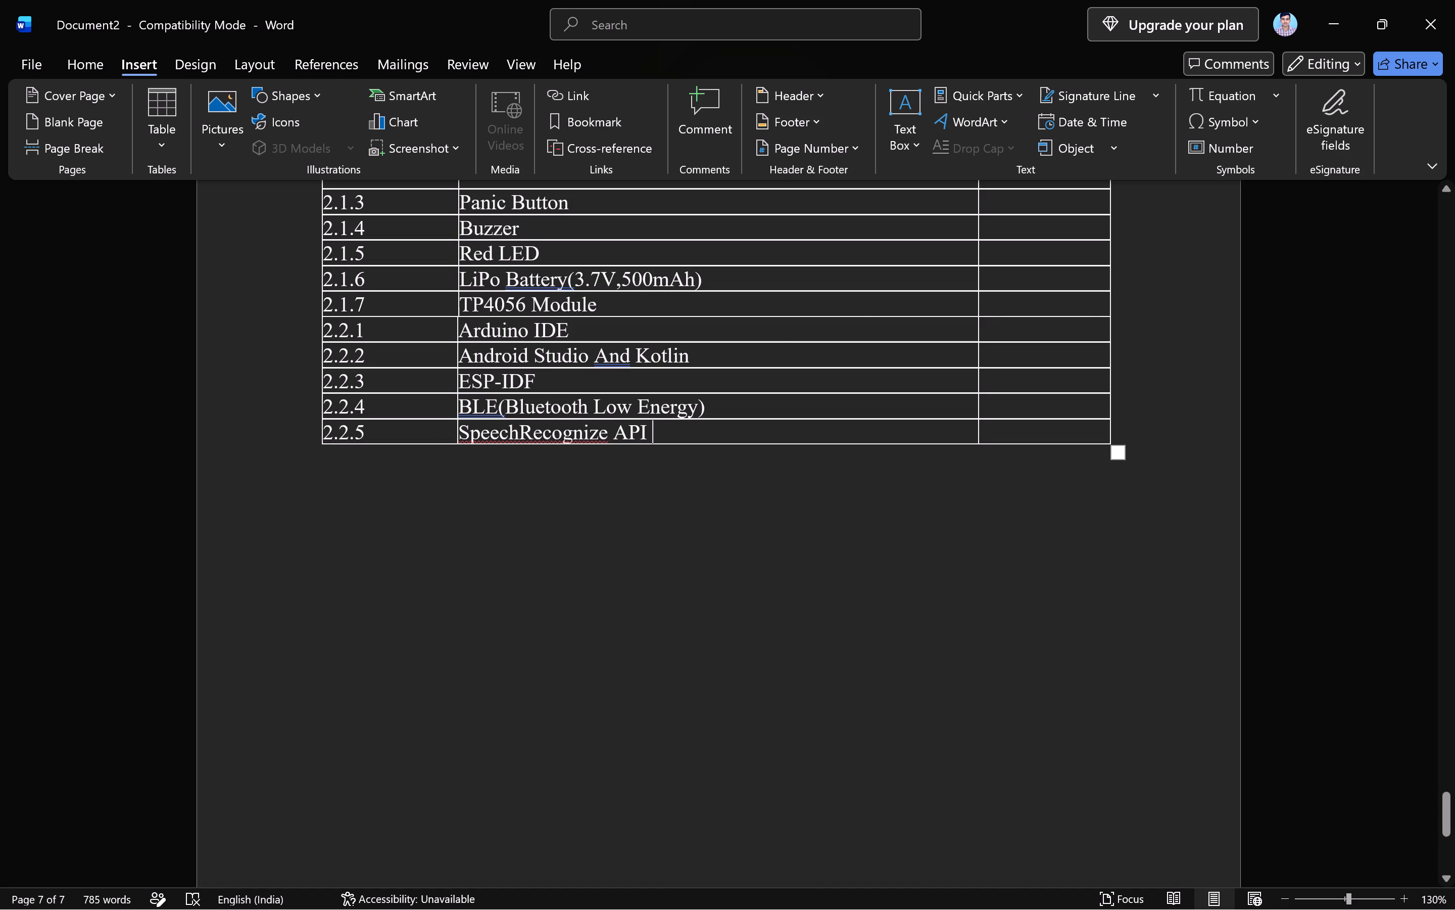
{"action": "right_click", "coordinate": [770, 439]}
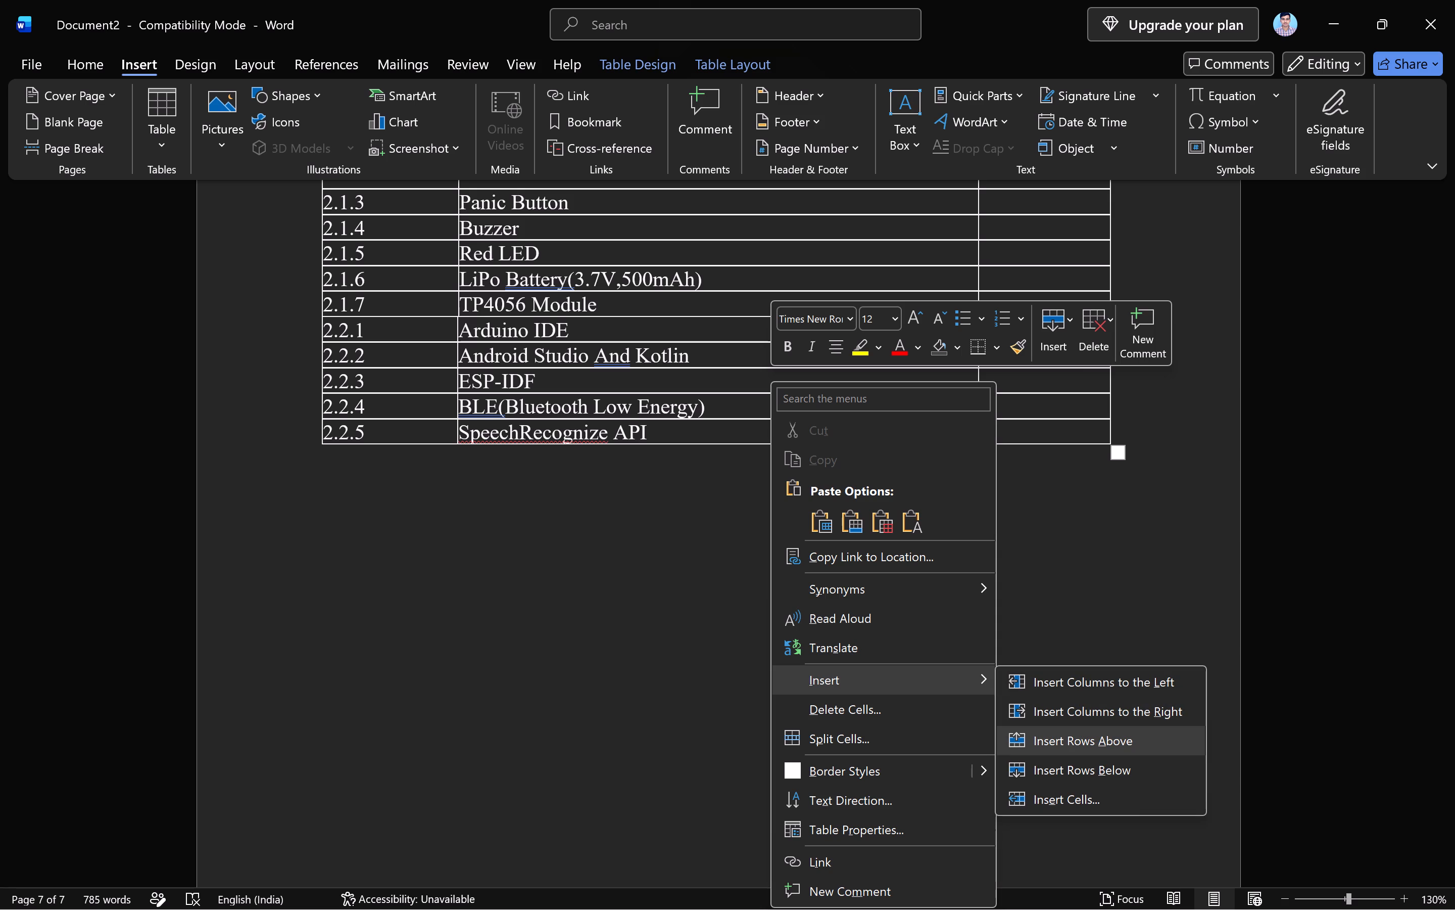
{"action": "left_click", "coordinate": [1066, 766]}
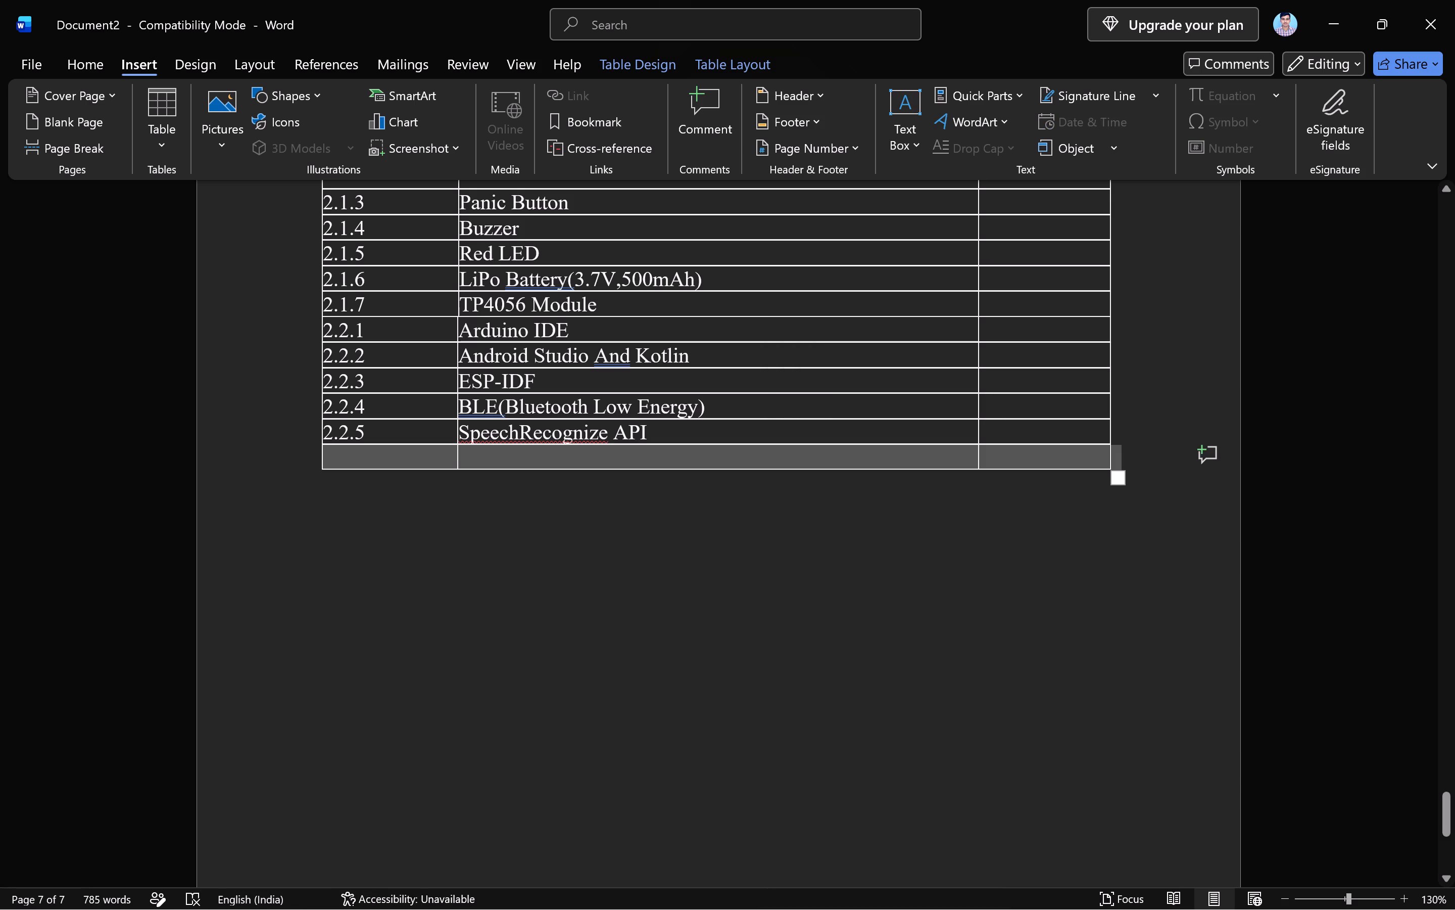
{"action": "key", "text": "ctrl+v"}
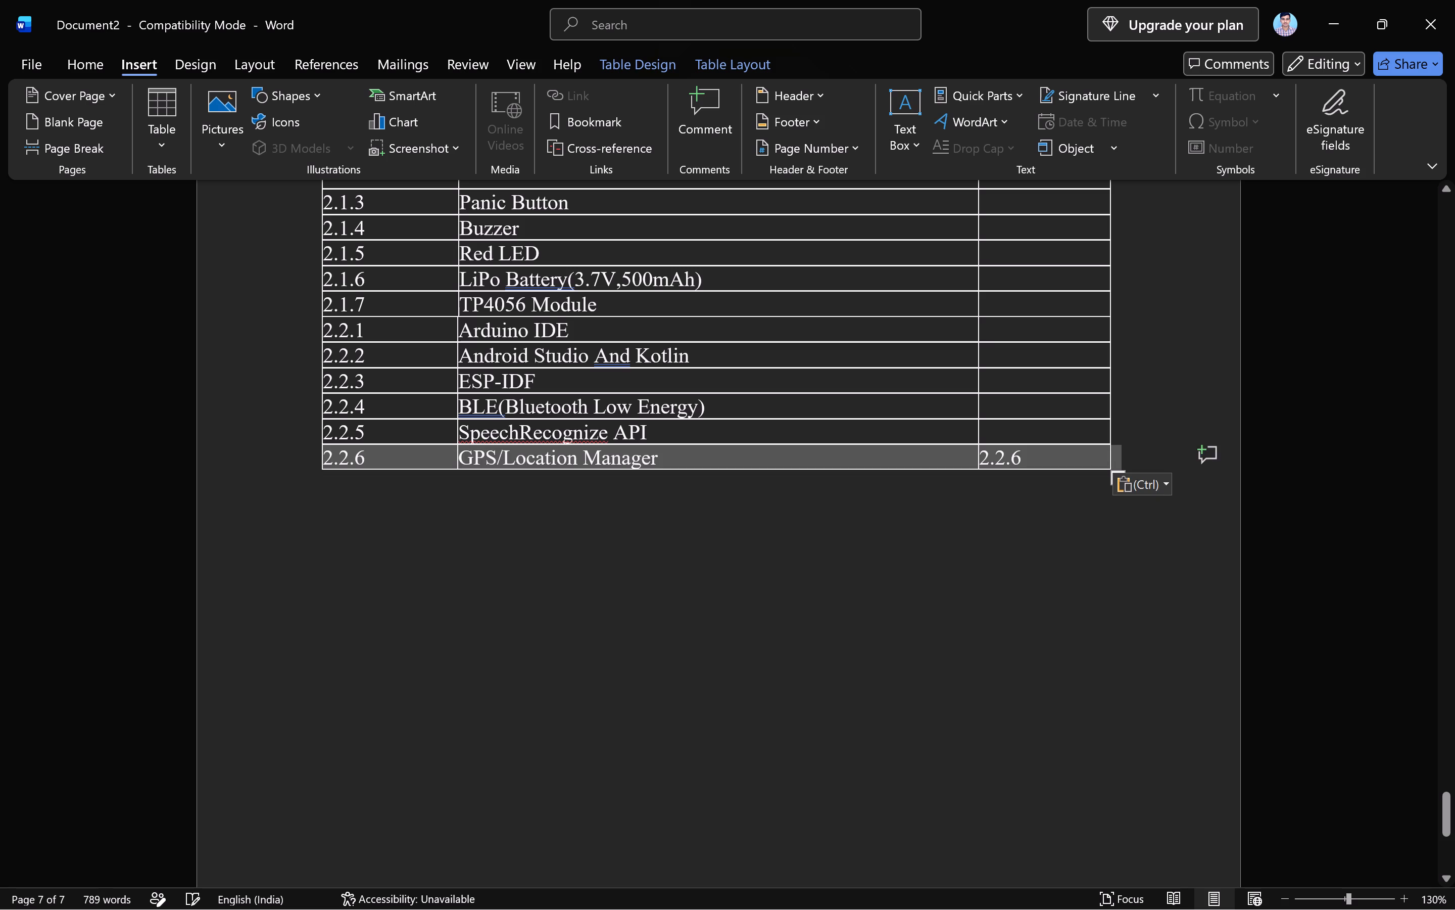
Clear the stray 2.2.6 from the PAGE.NO cell of the GPS/Location Manager row.
{"action": "left_click", "coordinate": [658, 564]}
{"action": "scroll", "coordinate": [1037, 476], "scroll_direction": "up", "scroll_amount": 1}
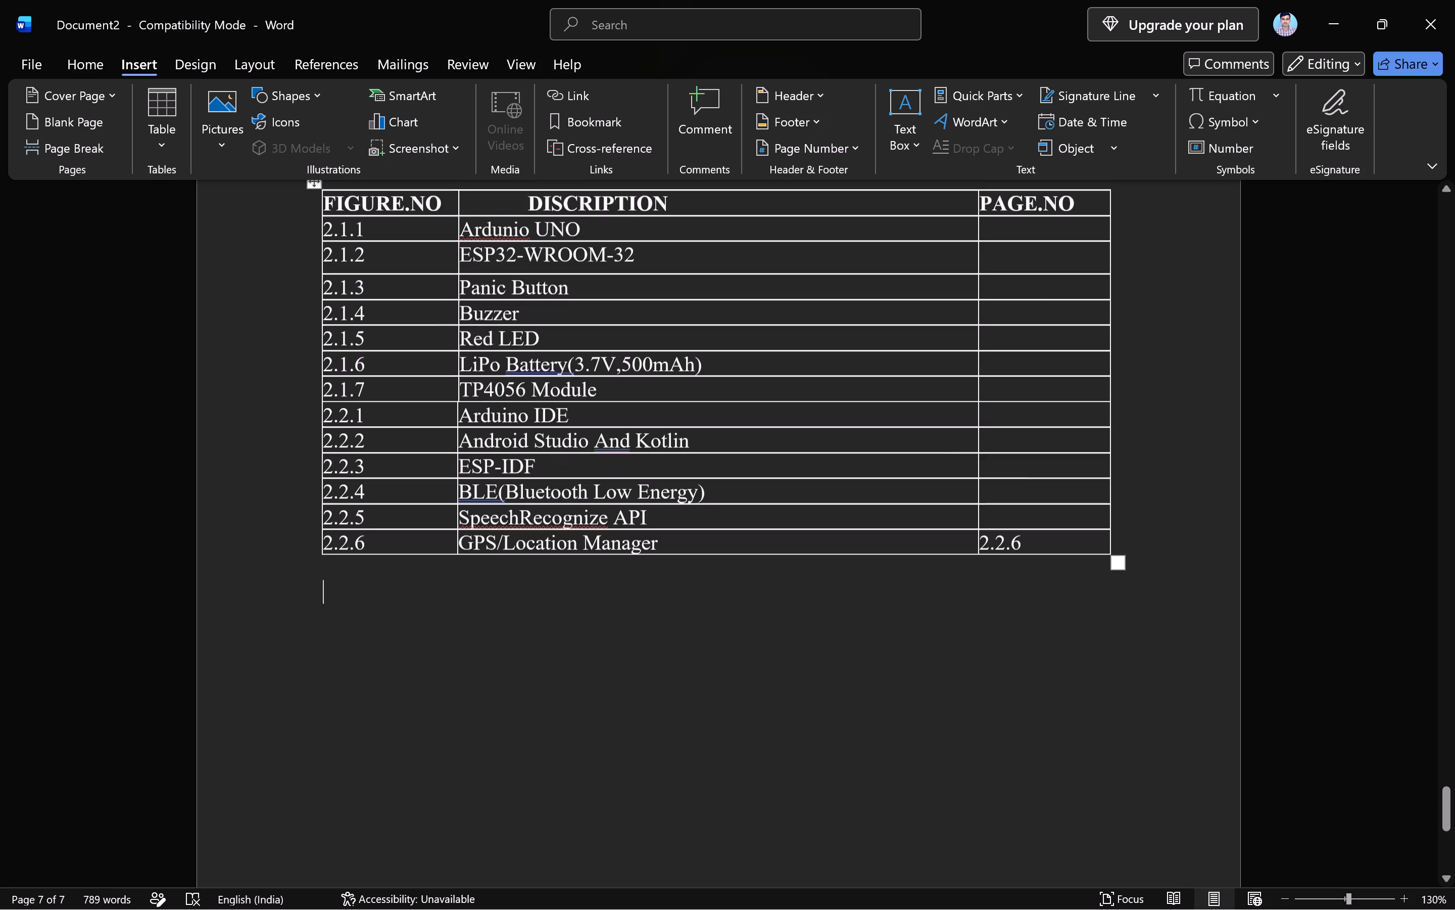
{"action": "left_click", "coordinate": [1028, 561]}
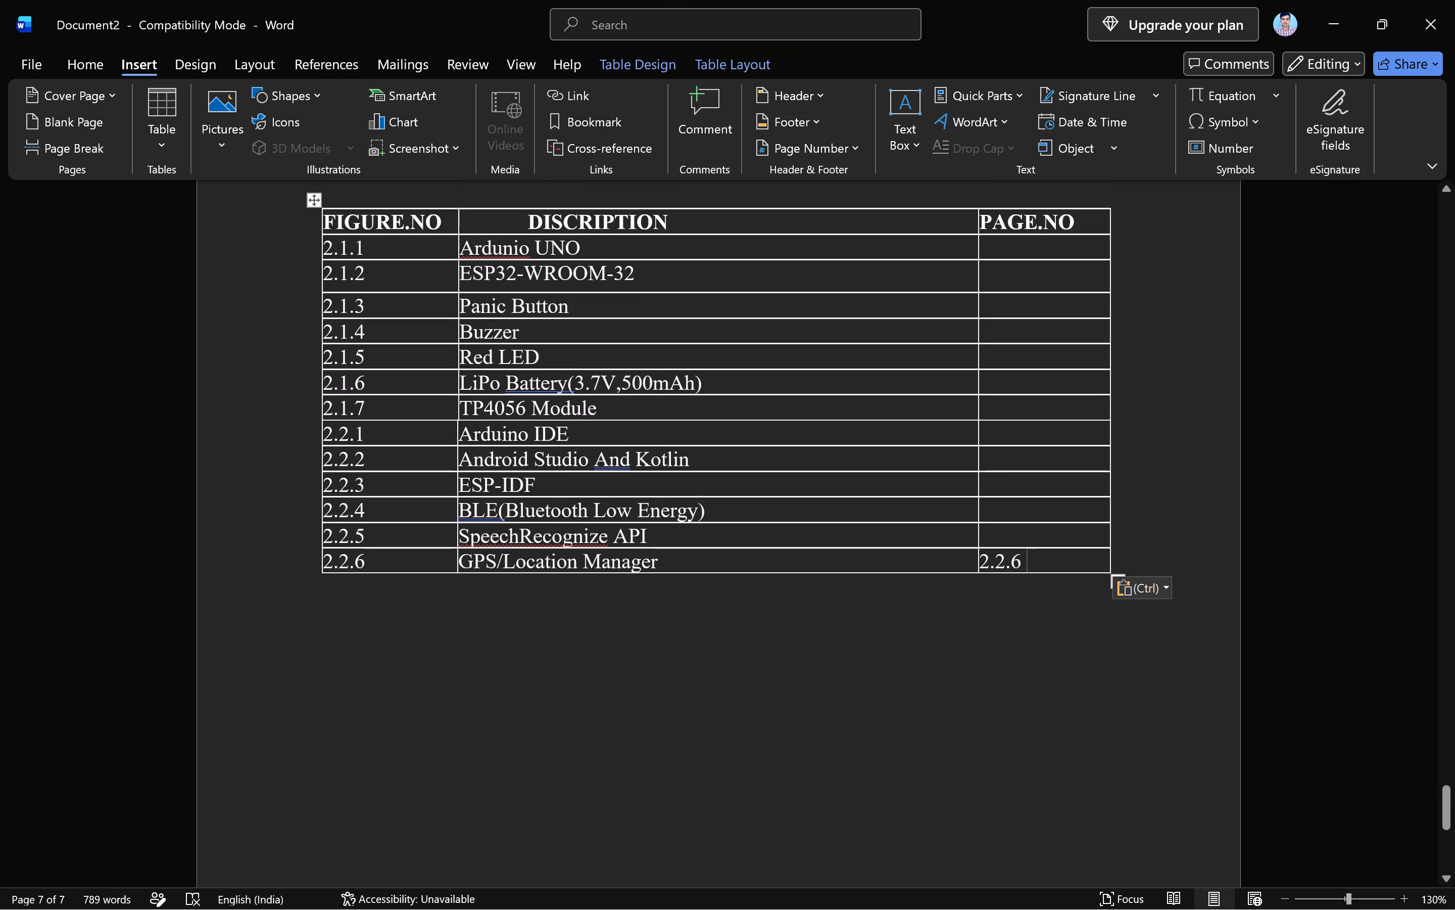
{"action": "key", "text": "BackSpace"}
{"action": "key", "text": "BackSpace"}
{"action": "key", "text": "BackSpace"}
{"action": "key", "text": "BackSpace"}
{"action": "key", "text": "BackSpace"}
{"action": "key", "text": "BackSpace"}
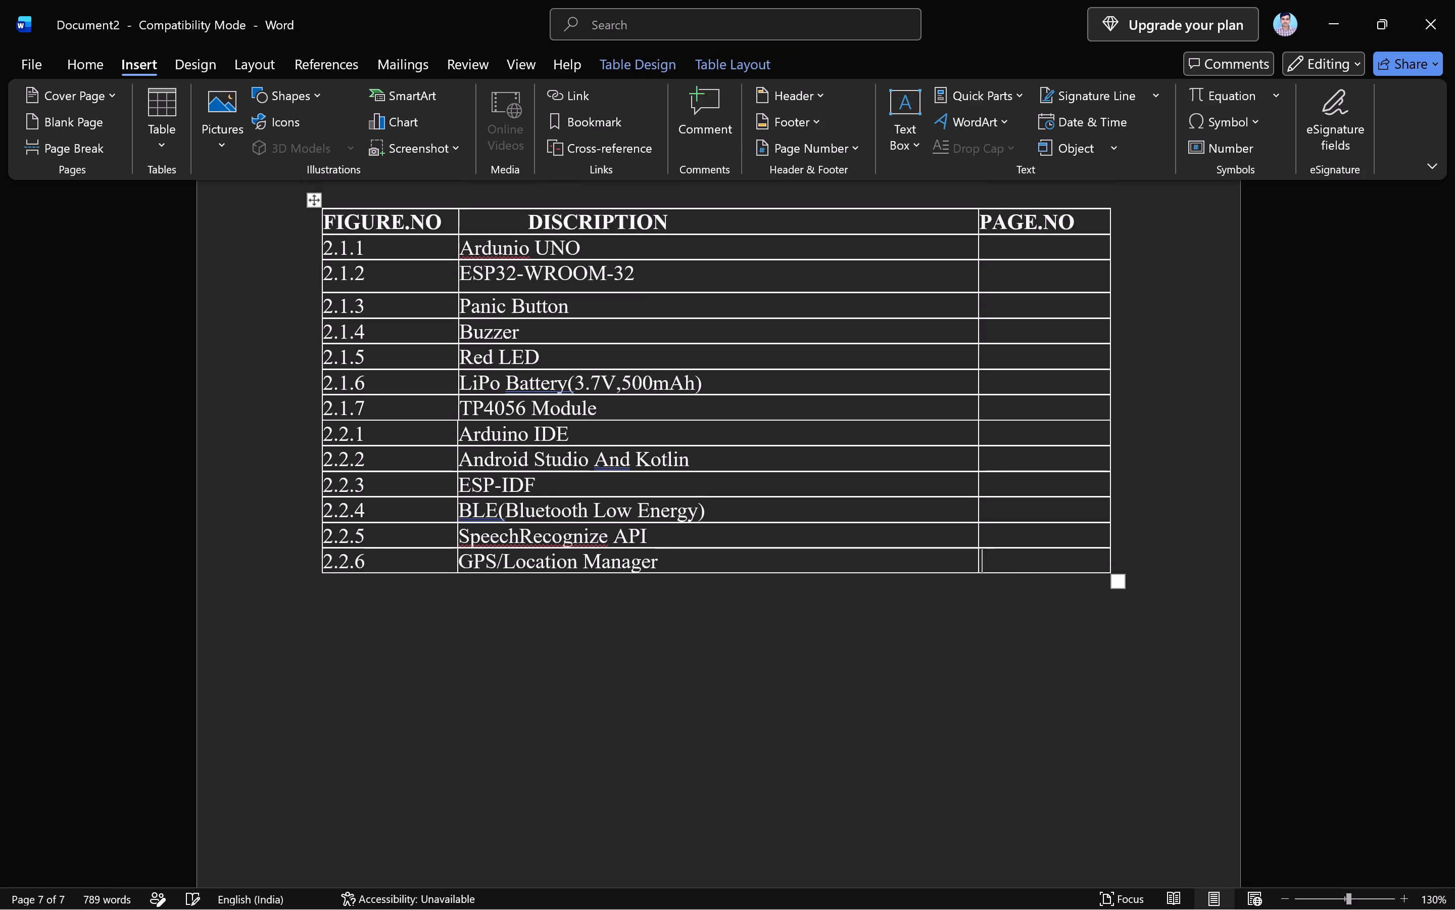
{"action": "left_click_drag", "start_coordinate": [1183, 639], "coordinate": [1138, 616]}
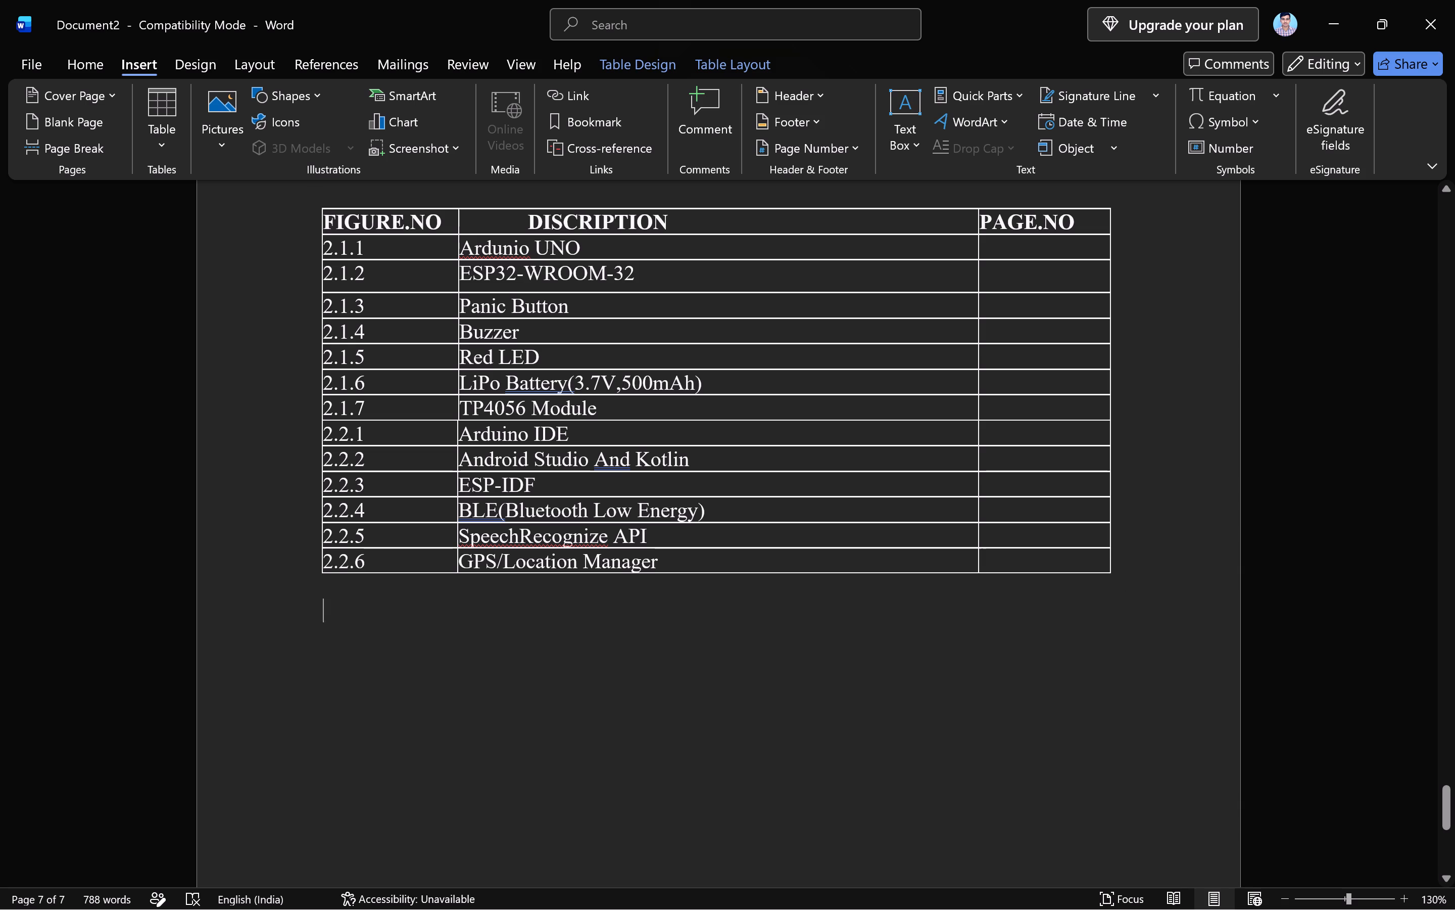
Stretch the list of figures table downward in two stages to make all its rows taller.
{"action": "left_click_drag", "start_coordinate": [1138, 616], "coordinate": [330, 250]}
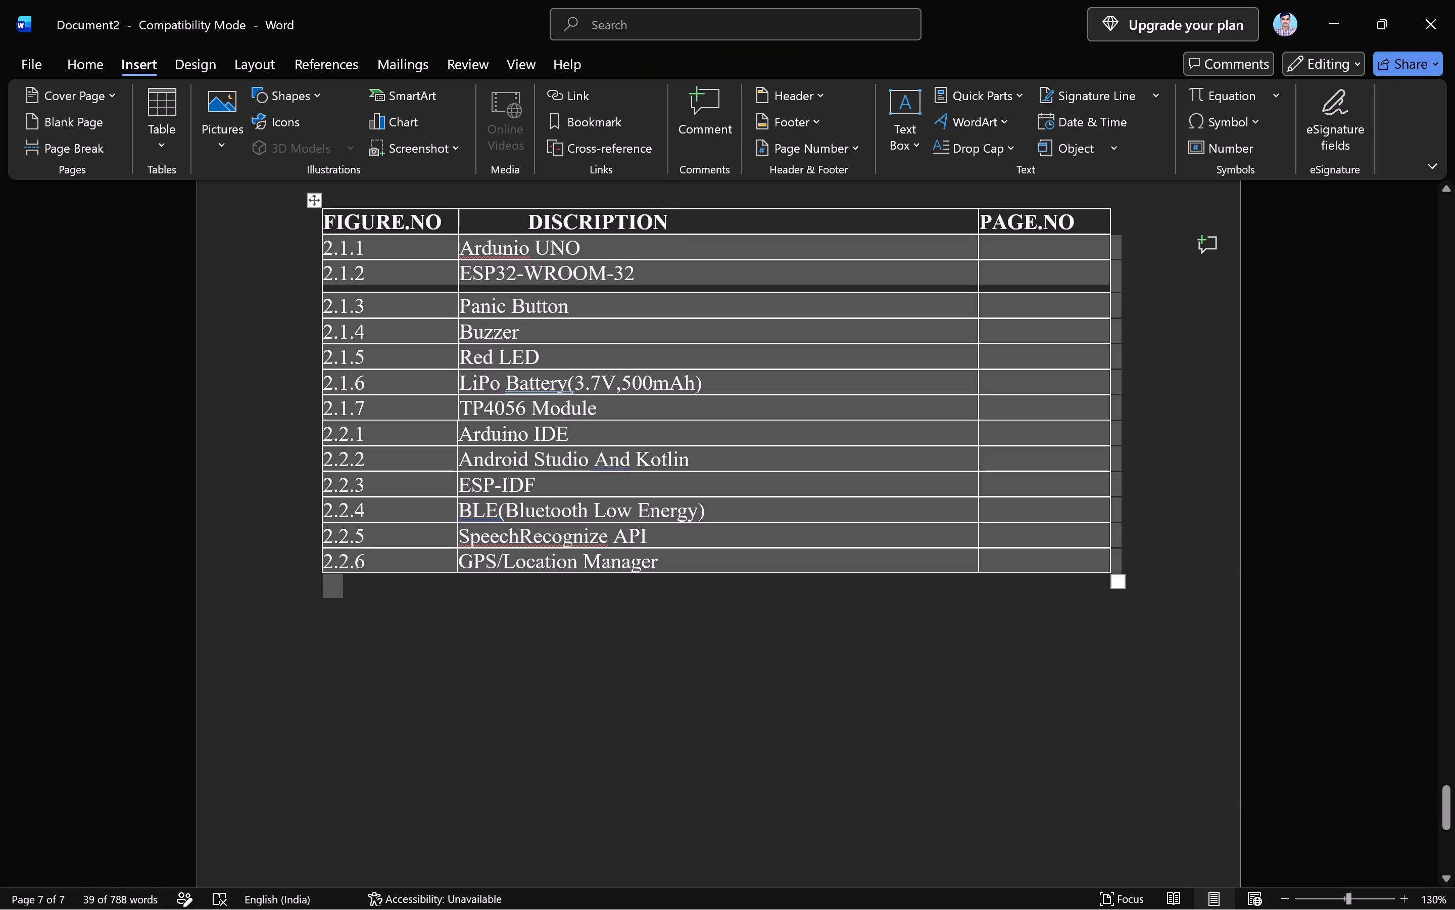
{"action": "left_click_drag", "start_coordinate": [1112, 580], "coordinate": [1107, 772]}
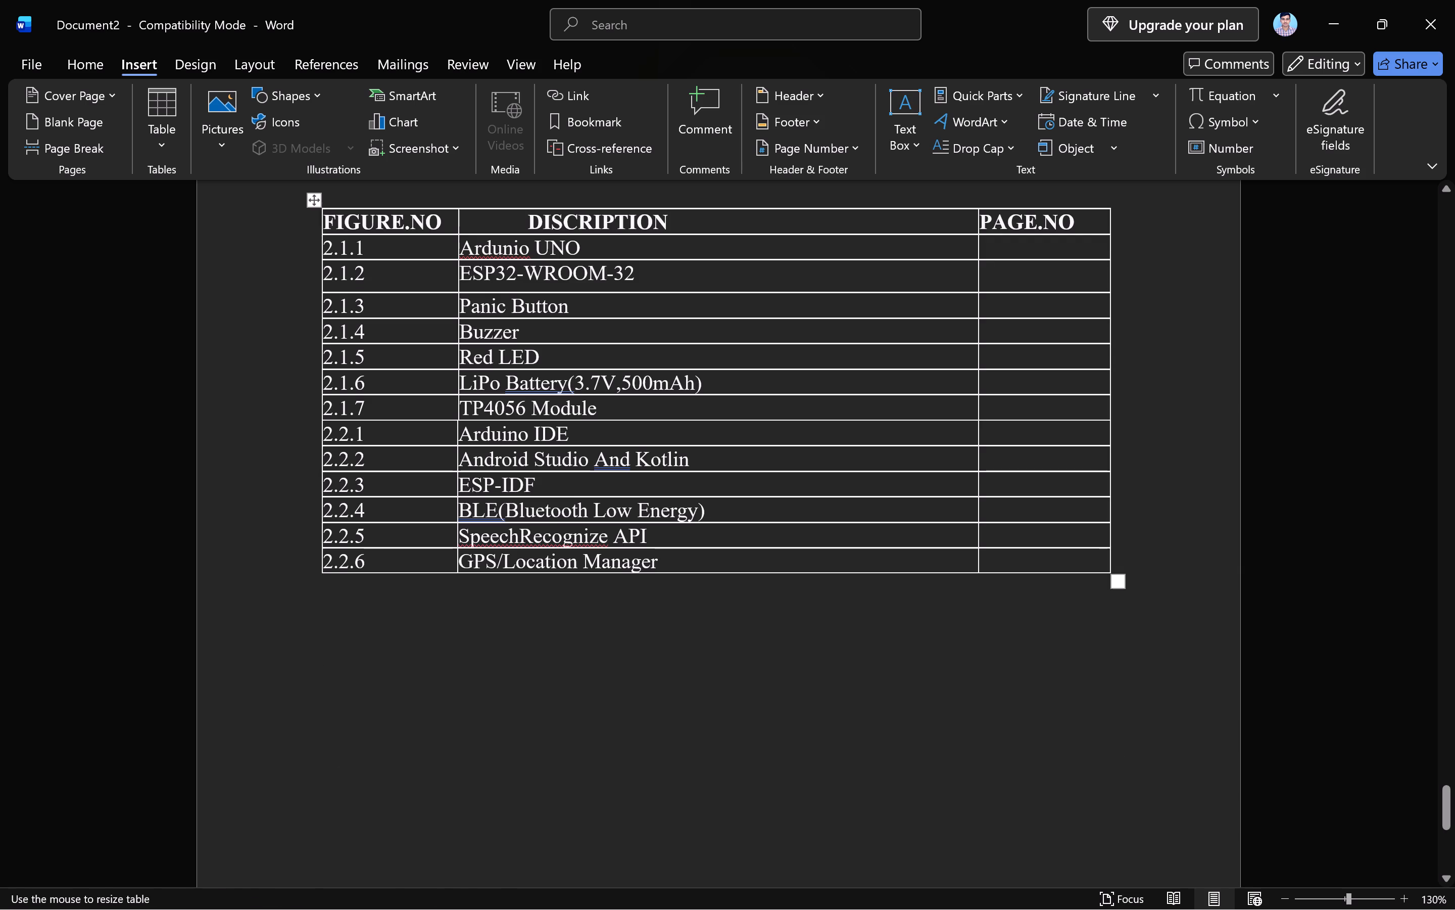
{"action": "scroll", "coordinate": [1155, 750], "scroll_direction": "down", "scroll_amount": 2}
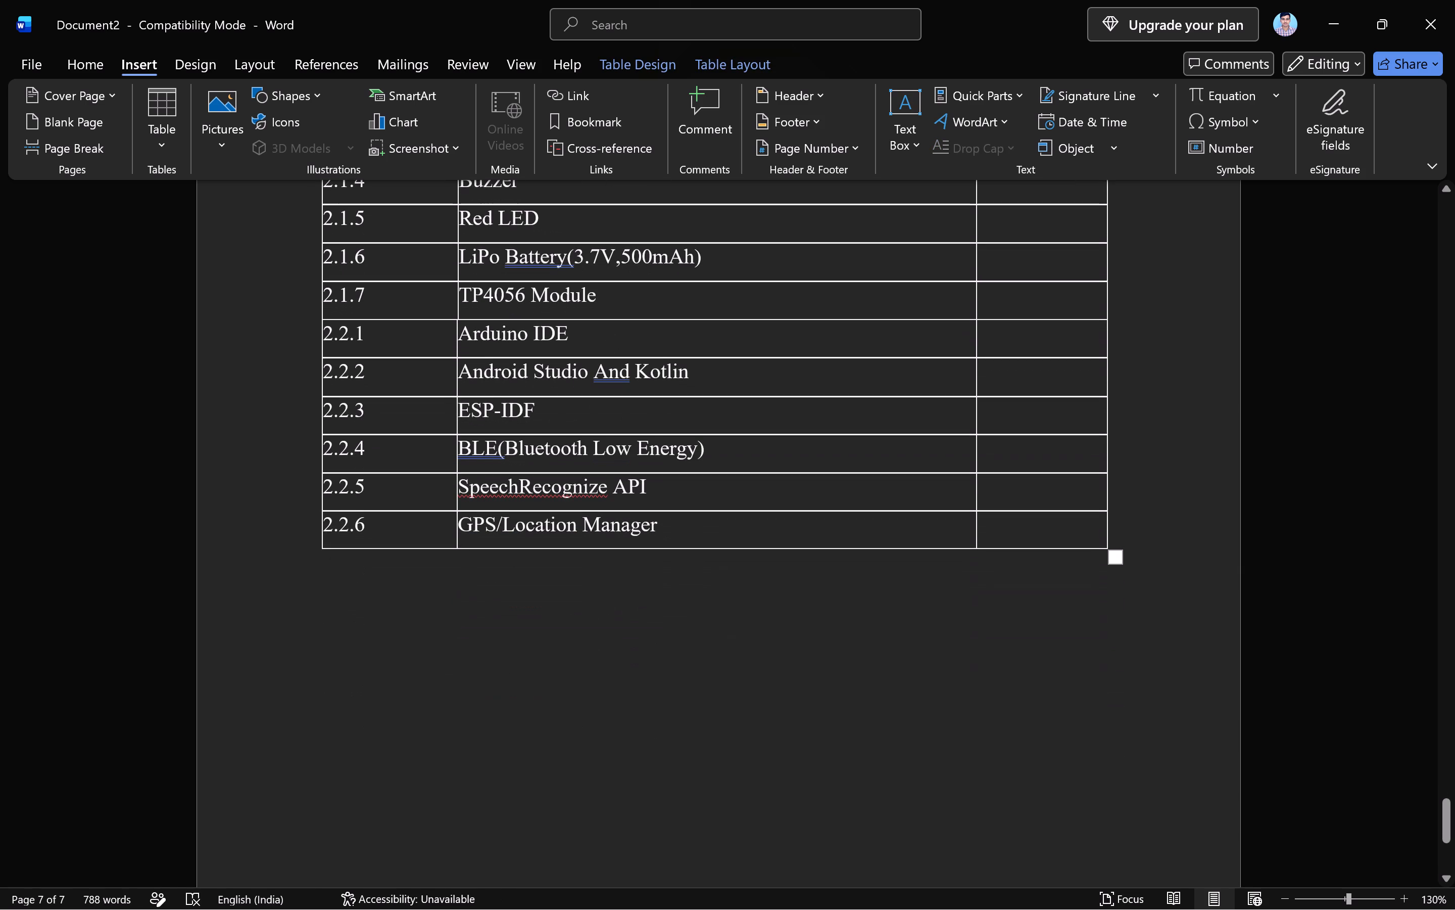
{"action": "left_click_drag", "start_coordinate": [1119, 561], "coordinate": [1111, 718]}
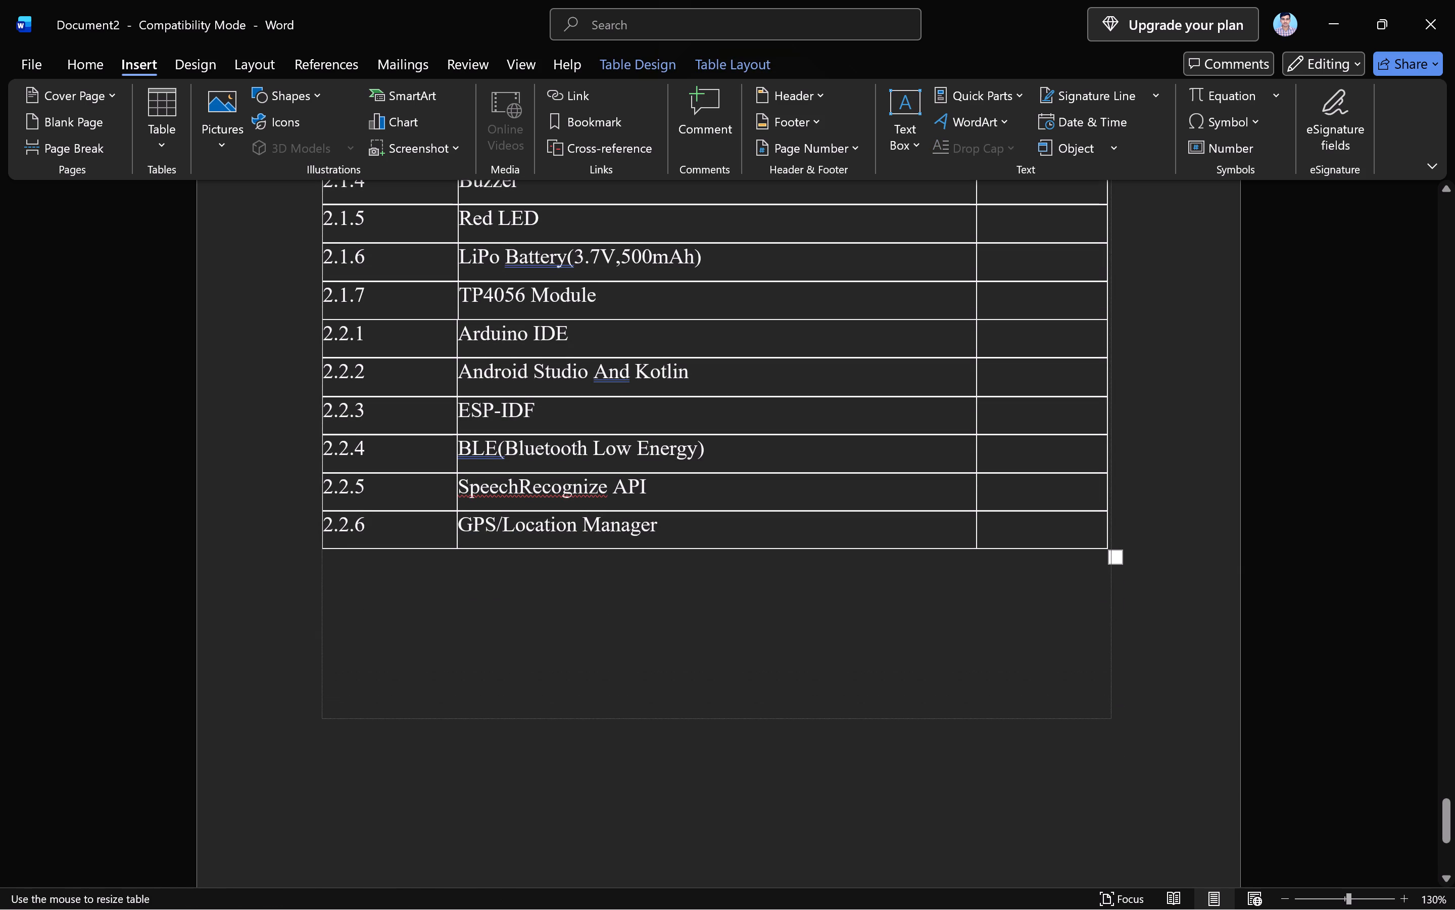
{"action": "left_click_drag", "start_coordinate": [1111, 718], "coordinate": [1105, 654]}
{"action": "scroll", "coordinate": [1245, 653], "scroll_direction": "up", "scroll_amount": 5}
{"action": "scroll", "coordinate": [1124, 674], "scroll_direction": "down", "scroll_amount": 3}
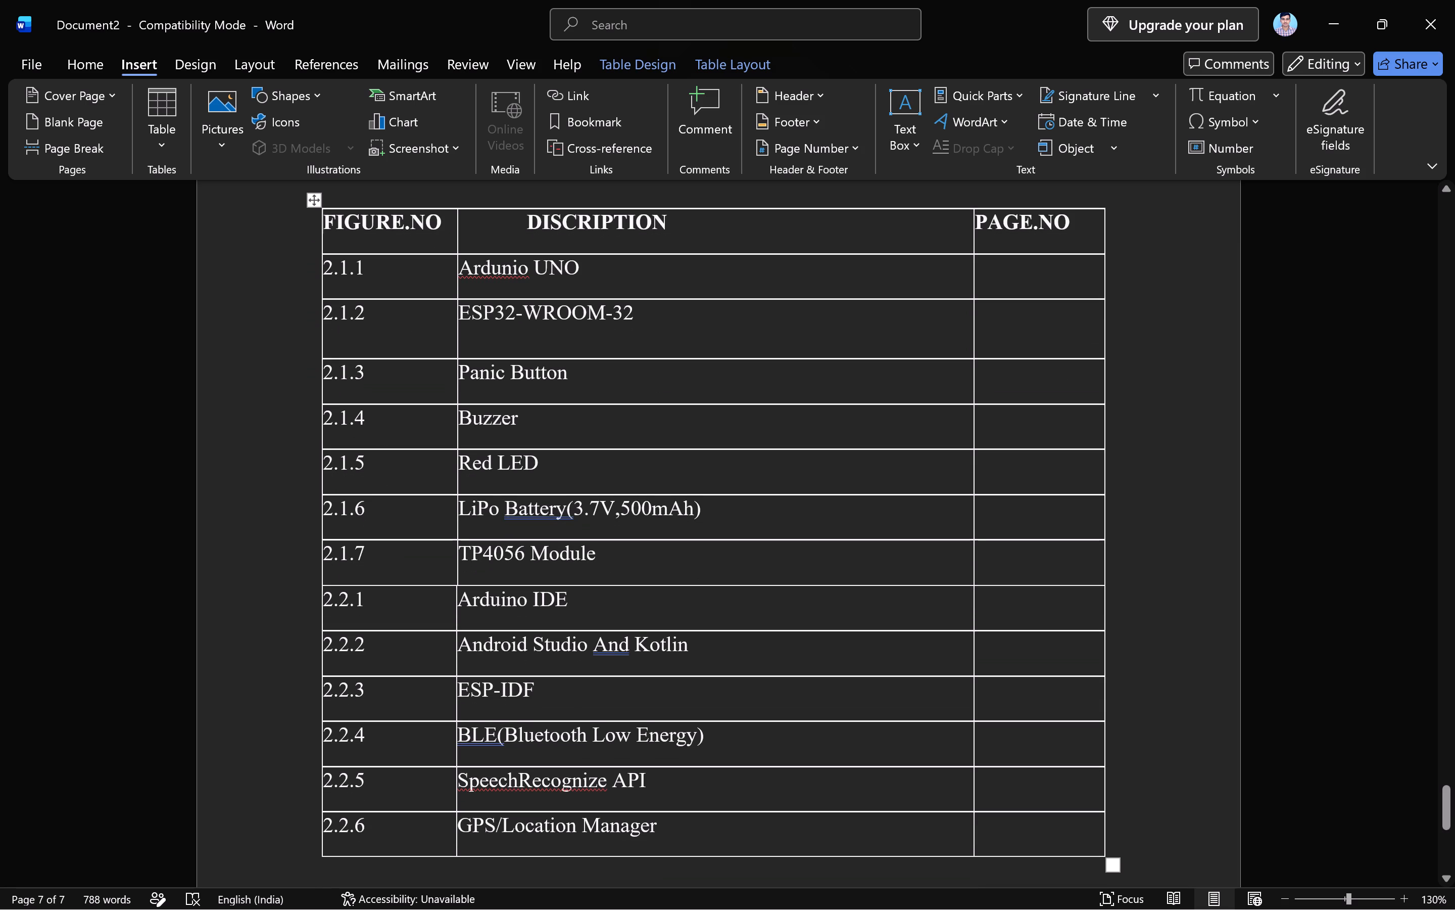
Centre the text in all cells of the list of figures table, from the header row through 2.2.6.
{"action": "key", "text": "shift+Down"}
{"action": "key", "text": "shift+Down"}
{"action": "key", "text": "shift+Down"}
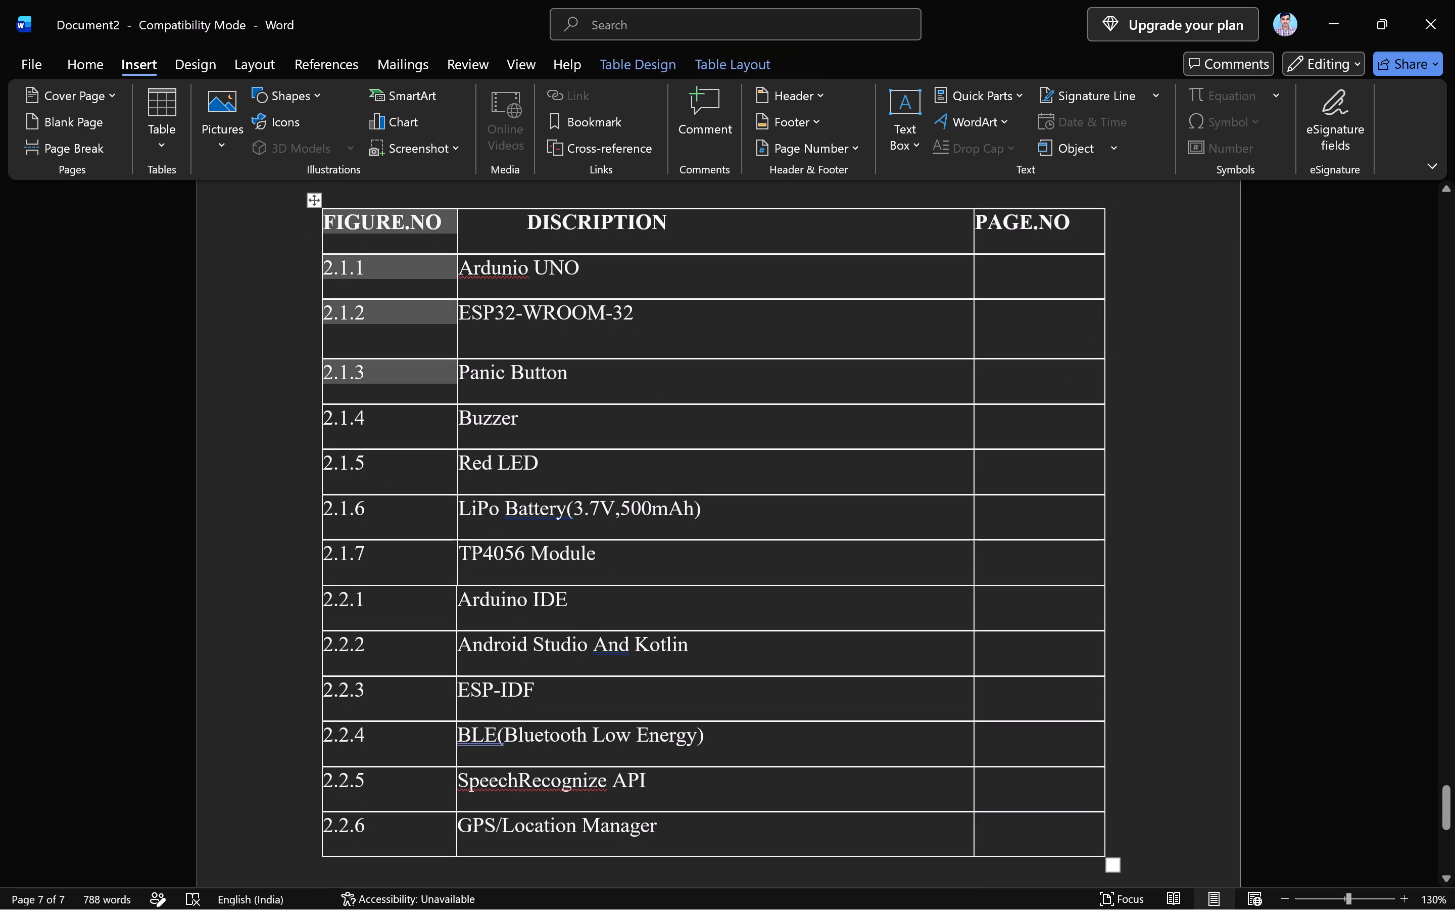
{"action": "key", "text": "shift+Right"}
{"action": "key", "text": "shift+Right"}
{"action": "key", "text": "shift+Down"}
{"action": "key", "text": "shift+Down"}
{"action": "key", "text": "shift+Down"}
{"action": "key", "text": "shift+Down"}
{"action": "key", "text": "shift+Down"}
{"action": "key", "text": "shift+Down"}
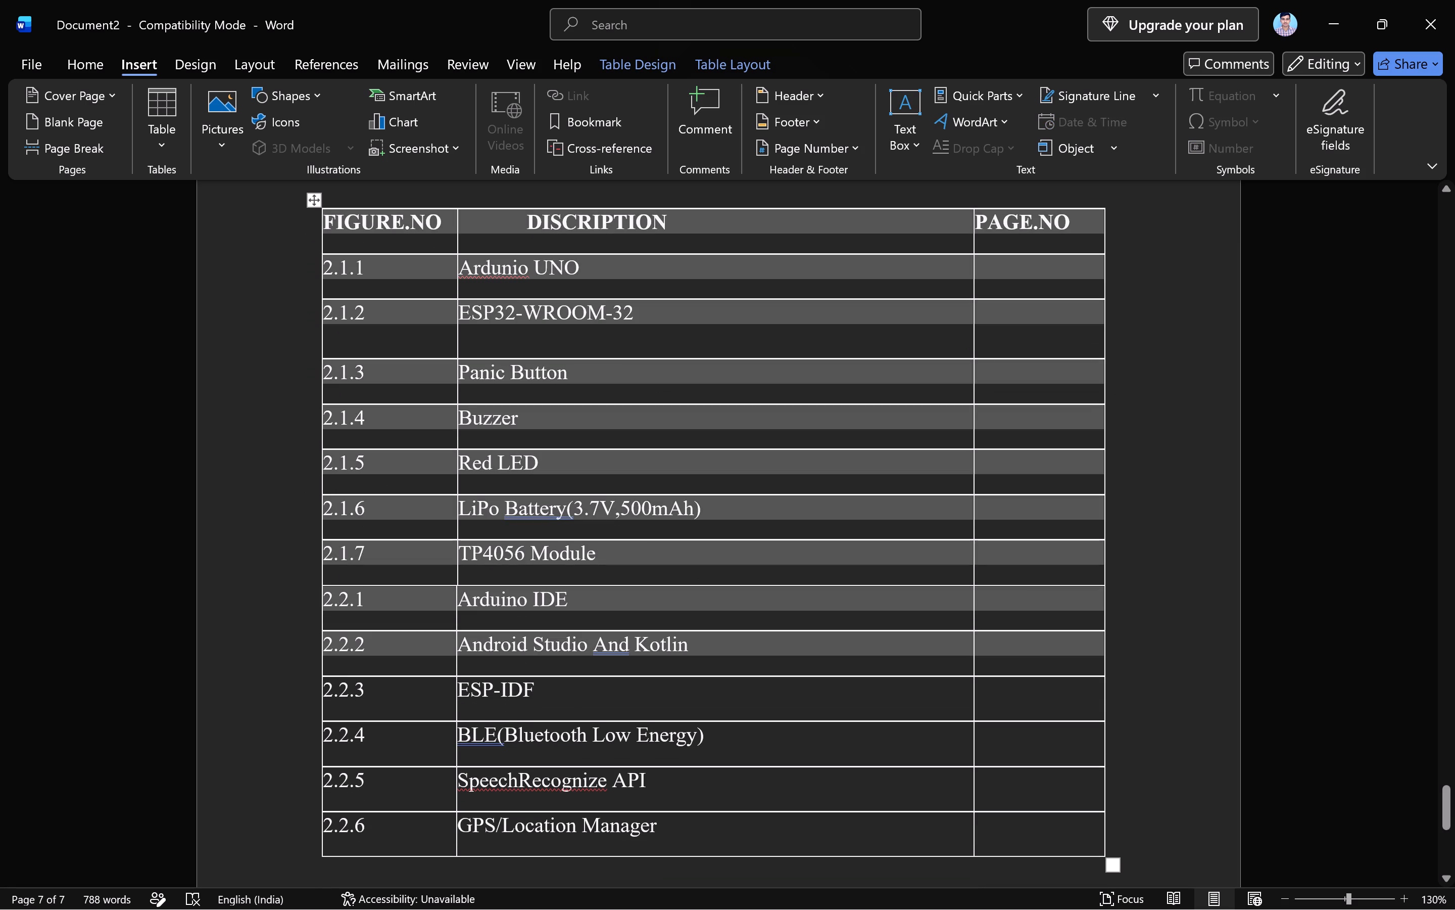
{"action": "key", "text": "shift+Down"}
{"action": "key", "text": "shift+Down"}
{"action": "key", "text": "shift+Down"}
{"action": "key", "text": "shift+Down"}
{"action": "key", "text": "shift+Down"}
{"action": "key", "text": "ctrl+e"}
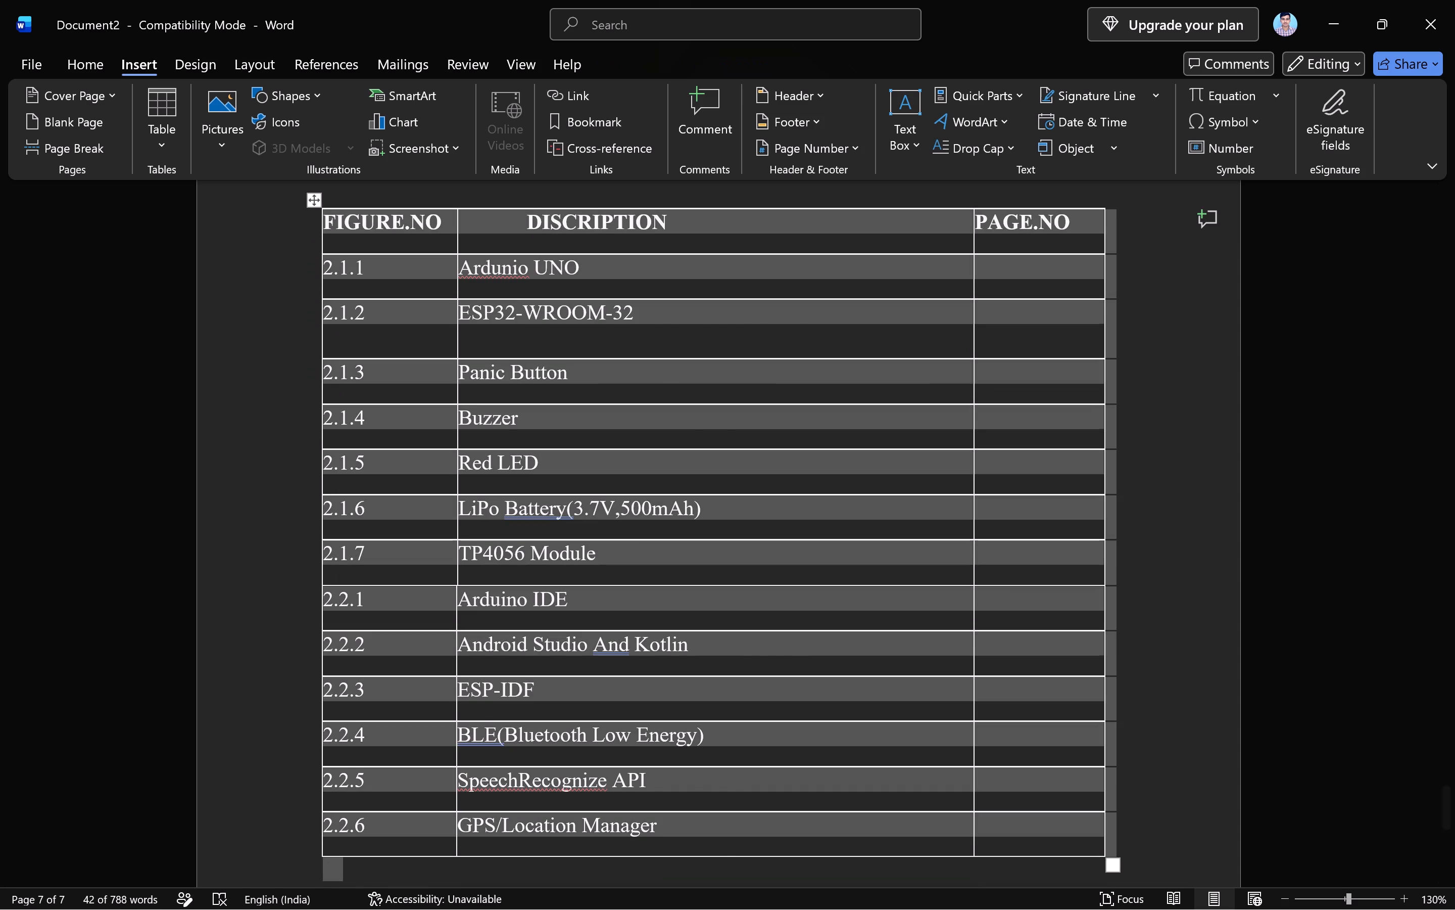
{"action": "left_click", "coordinate": [1420, 577]}
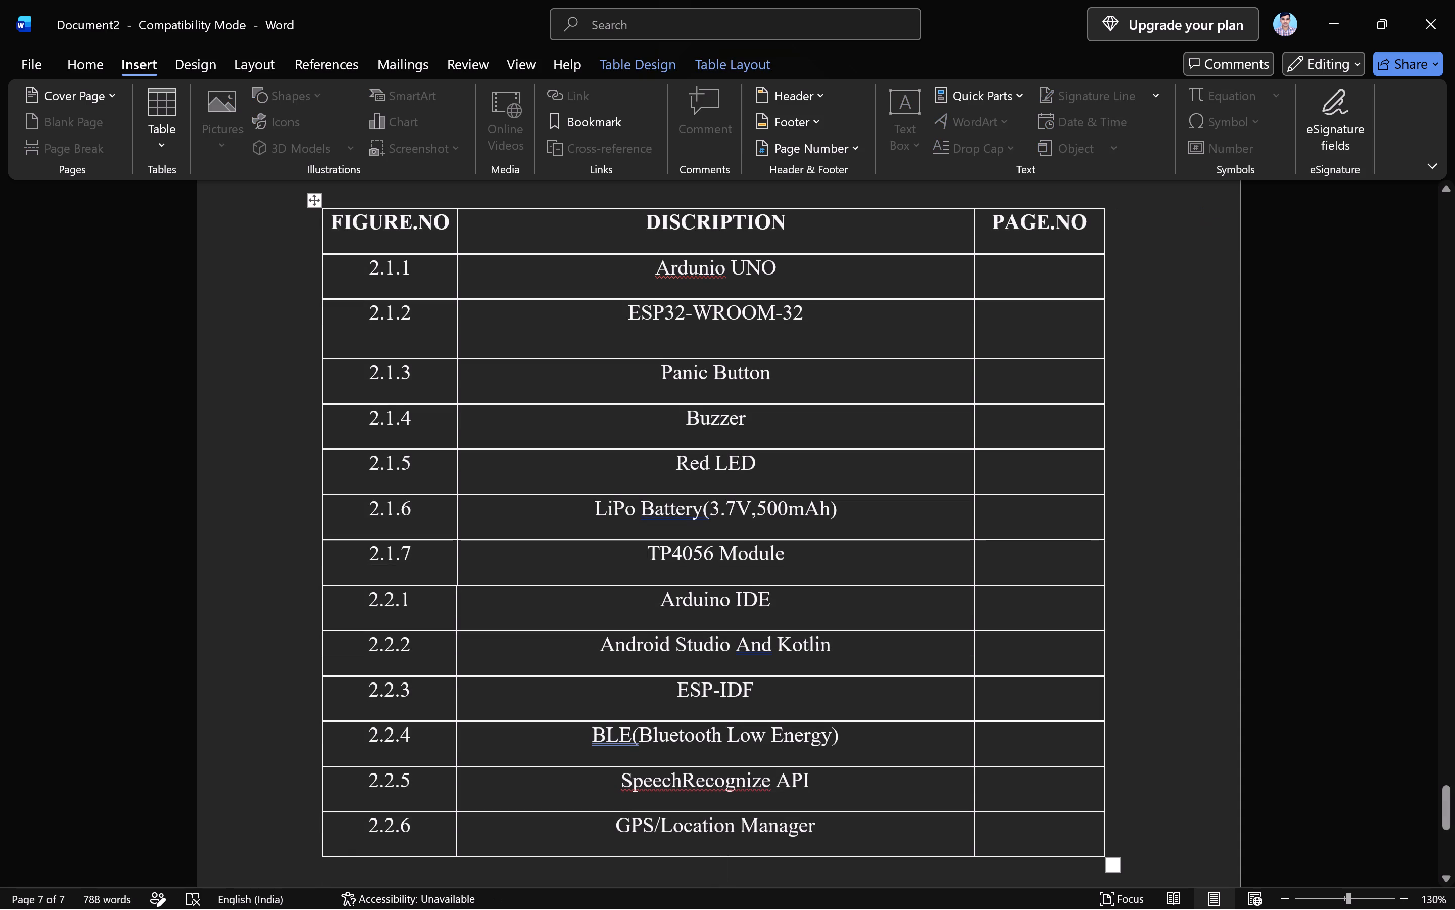
Review the layout of the list of figures page, from its heading down to the bottom margin.
{"action": "scroll", "coordinate": [1048, 650], "scroll_direction": "down", "scroll_amount": 9}
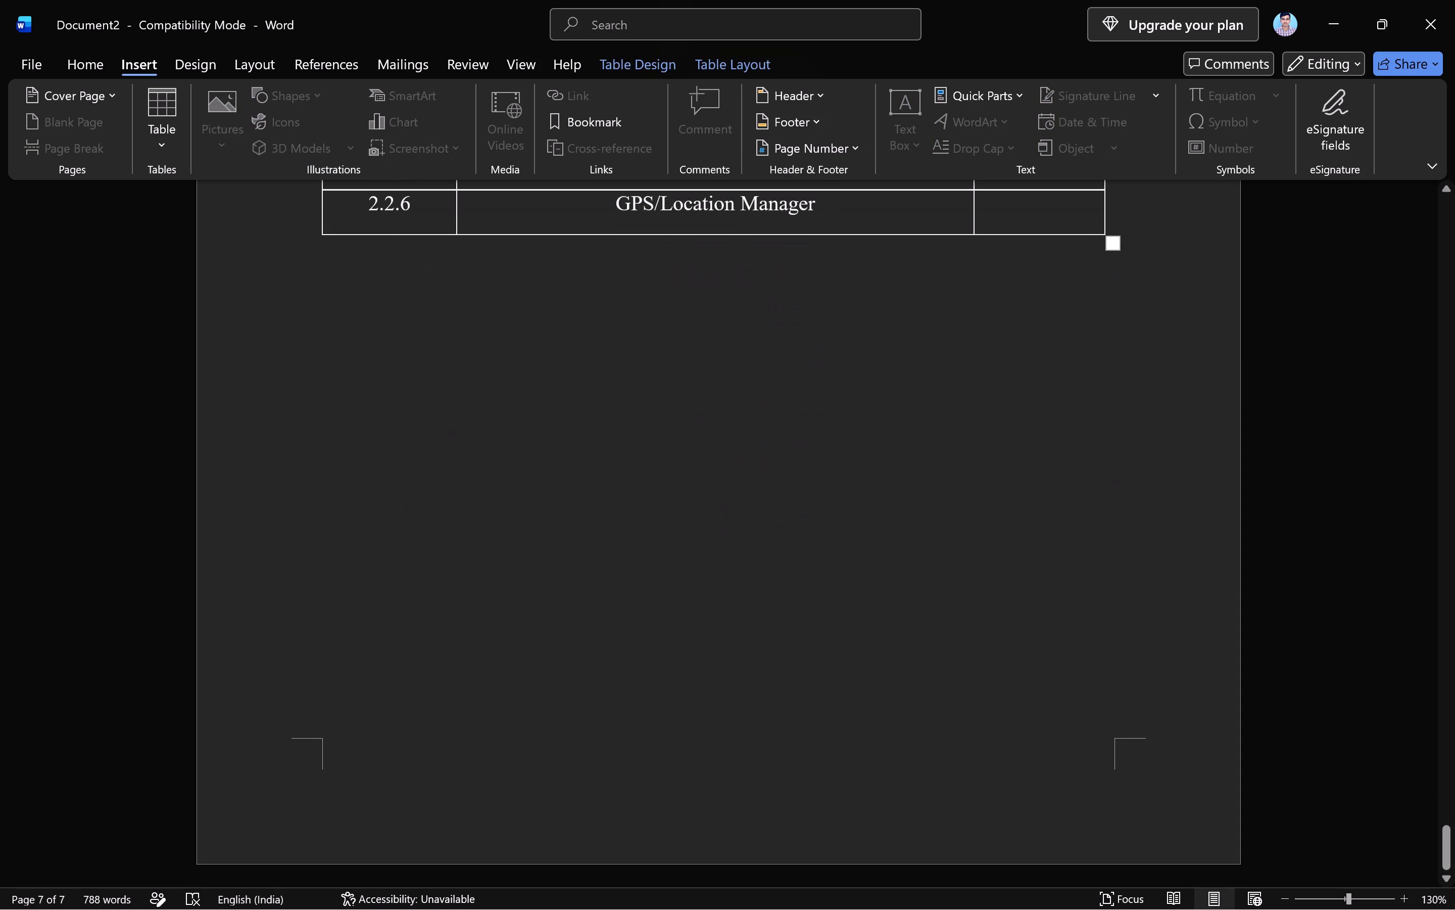
{"action": "scroll", "coordinate": [1048, 650], "scroll_direction": "down", "scroll_amount": 2}
{"action": "scroll", "coordinate": [1048, 650], "scroll_direction": "up", "scroll_amount": 10}
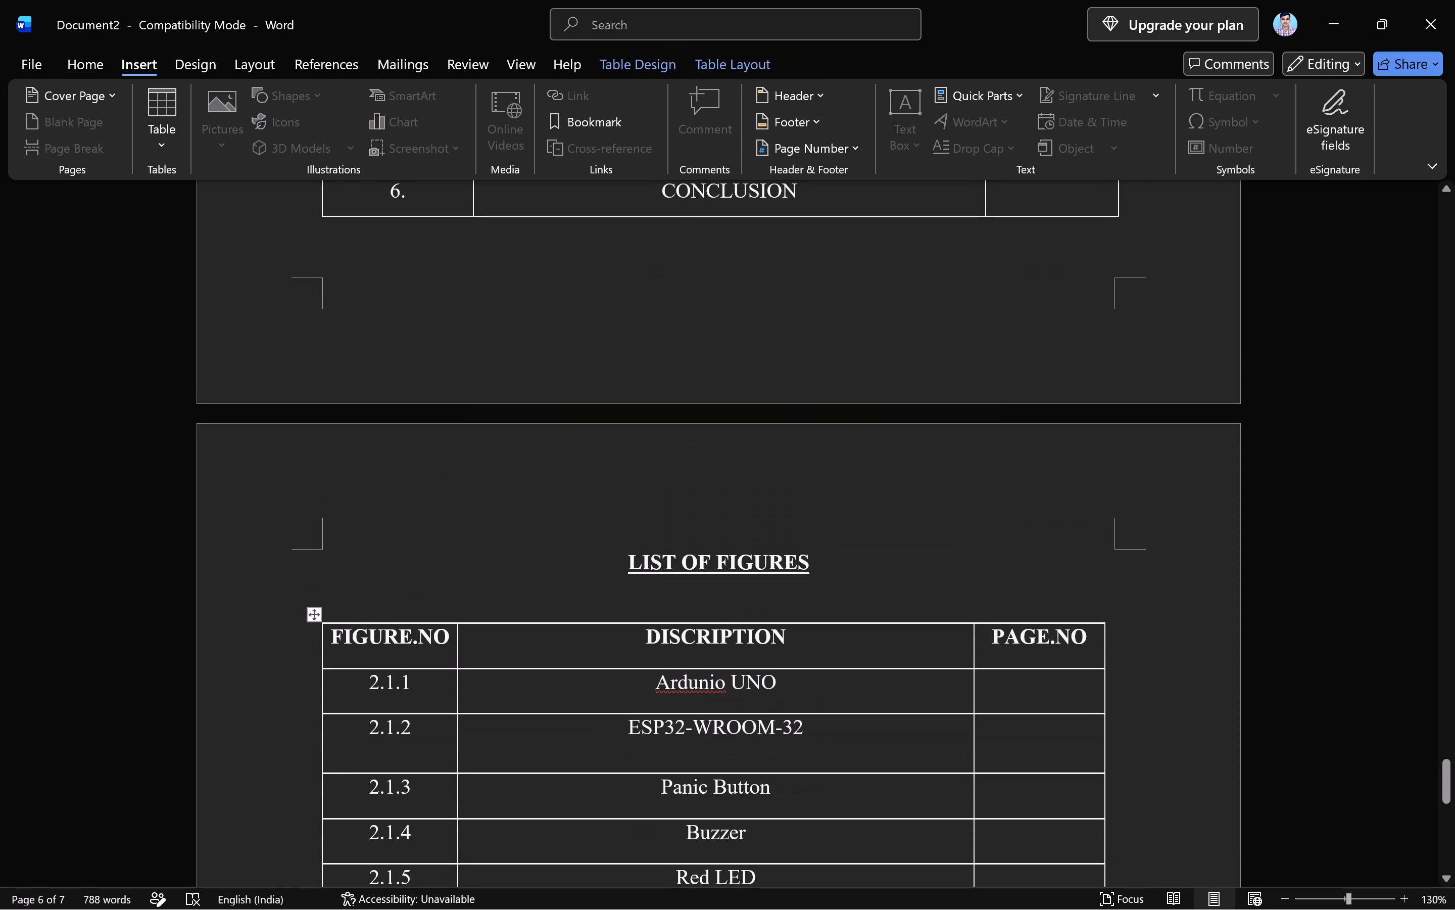
{"action": "scroll", "coordinate": [1048, 650], "scroll_direction": "down", "scroll_amount": 3}
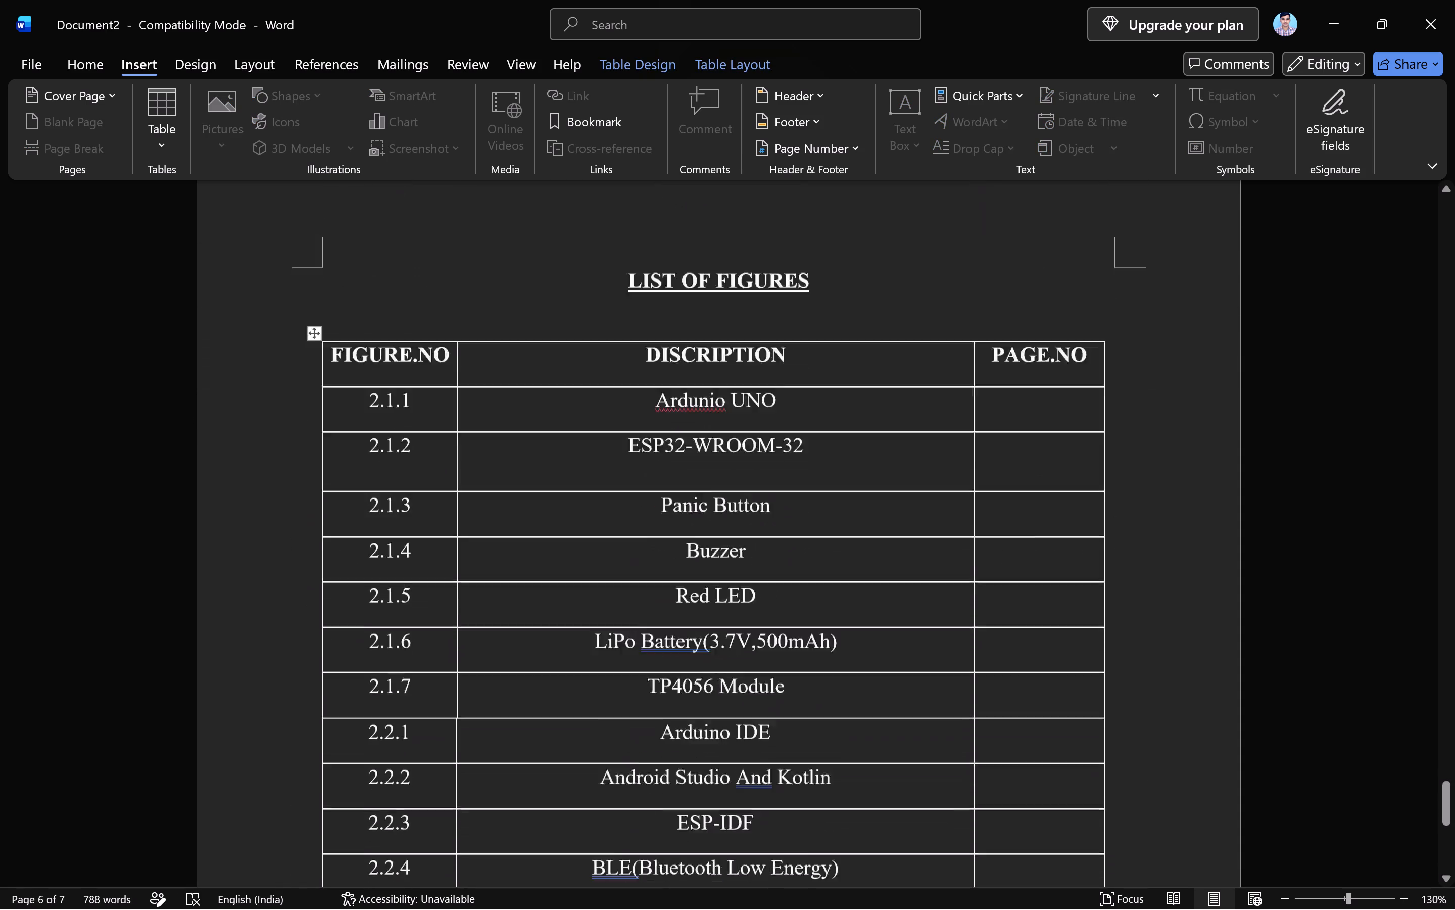
{"action": "scroll", "coordinate": [1048, 650], "scroll_direction": "down", "scroll_amount": 11}
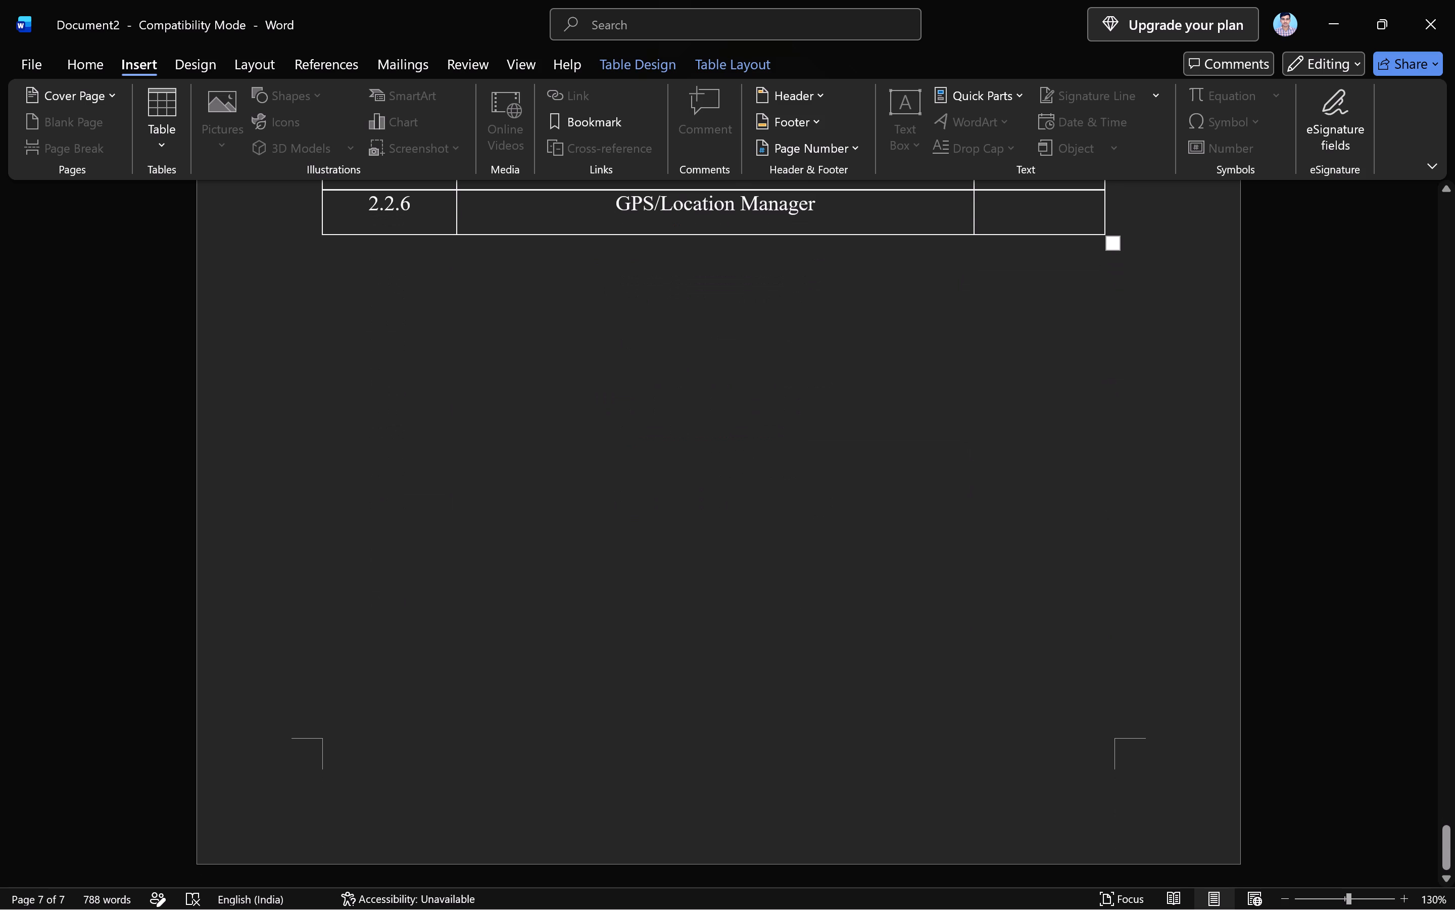
{"action": "left_click", "coordinate": [743, 600]}
{"action": "scroll", "coordinate": [747, 598], "scroll_direction": "up", "scroll_amount": 10}
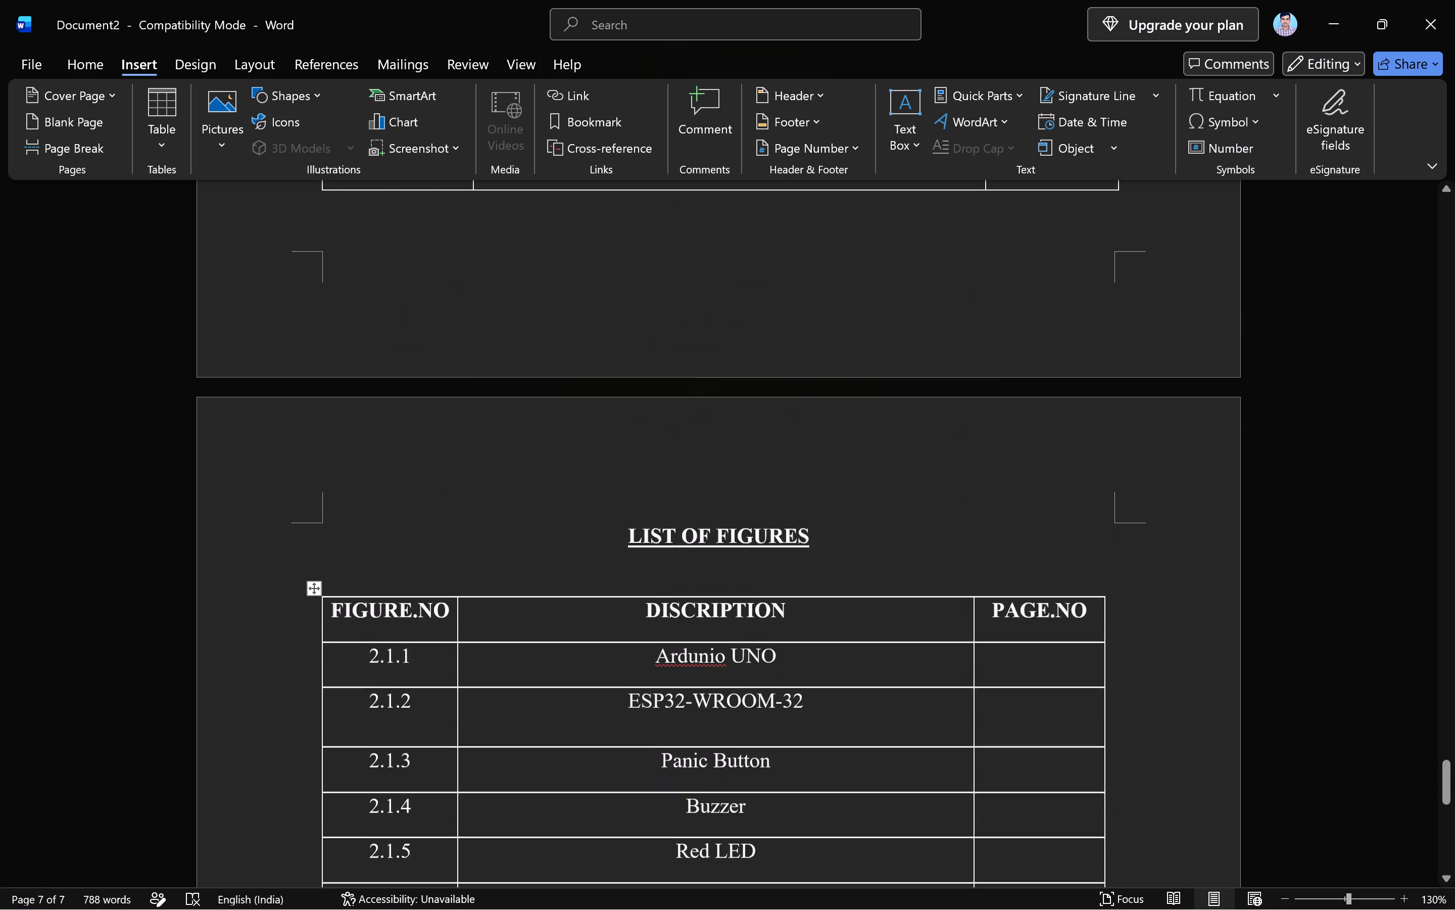
{"action": "scroll", "coordinate": [747, 598], "scroll_direction": "down", "scroll_amount": 3}
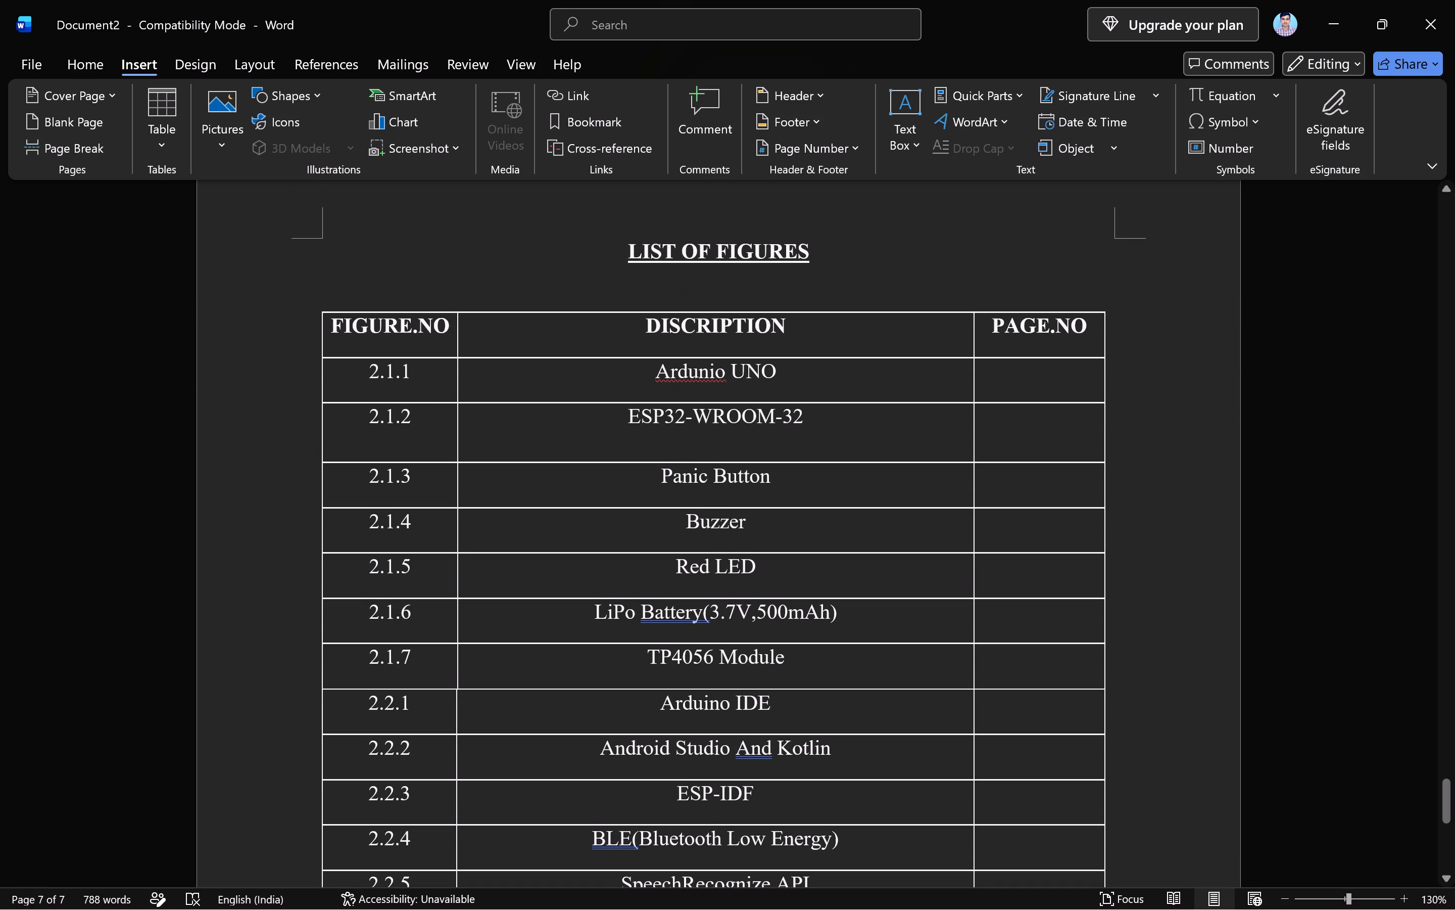
Save the document in the Documents folder under the file name "front page woman safety".
{"action": "key", "text": "ctrl+s"}
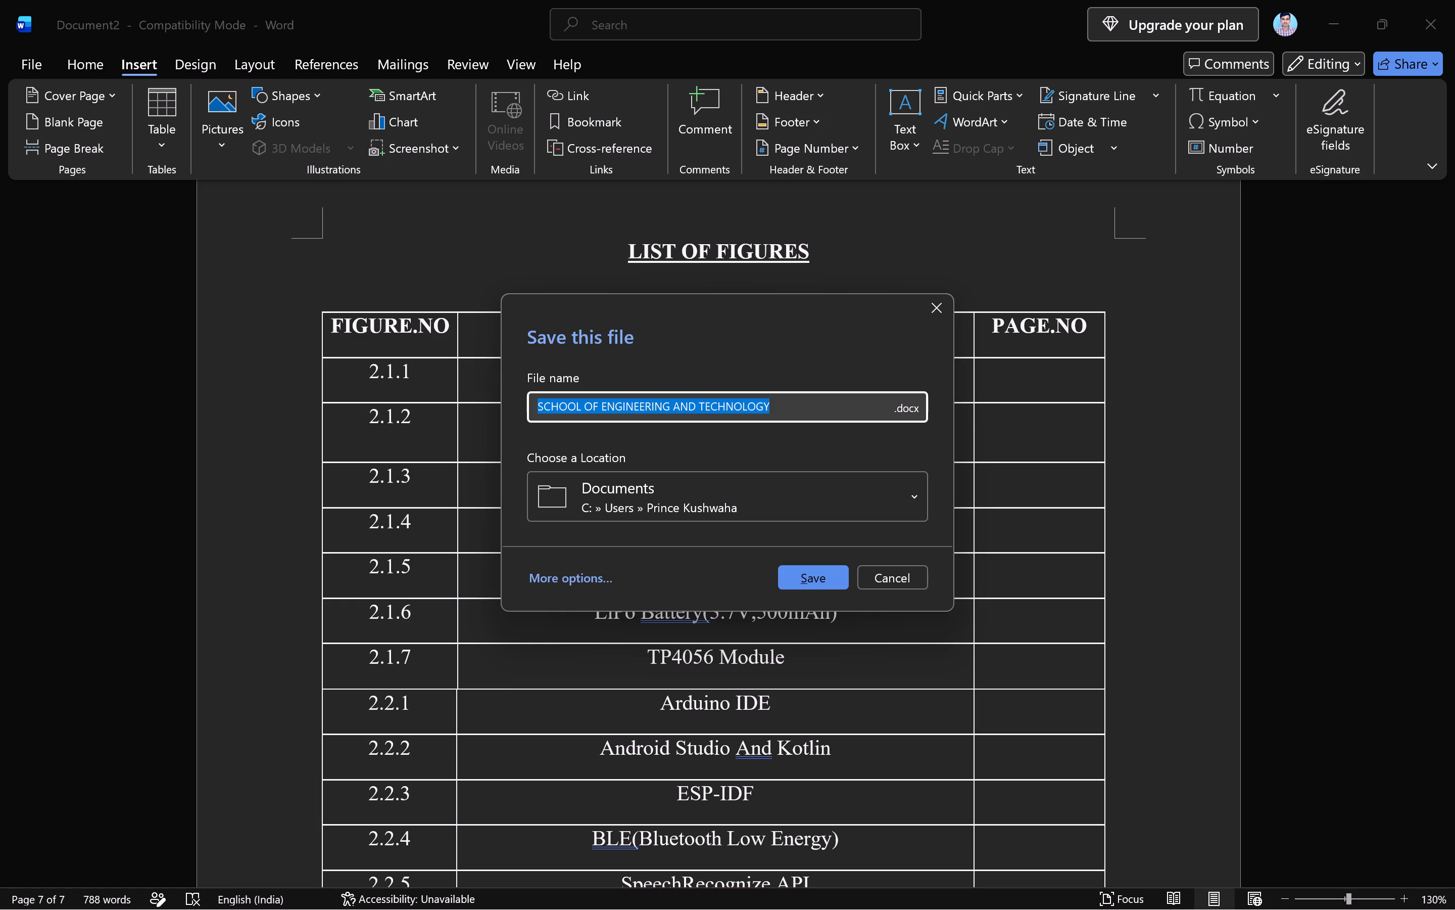
{"action": "key", "text": "BackSpace"}
{"action": "type", "text": "fromt"}
{"action": "key", "text": "BackSpace"}
{"action": "key", "text": "BackSpace"}
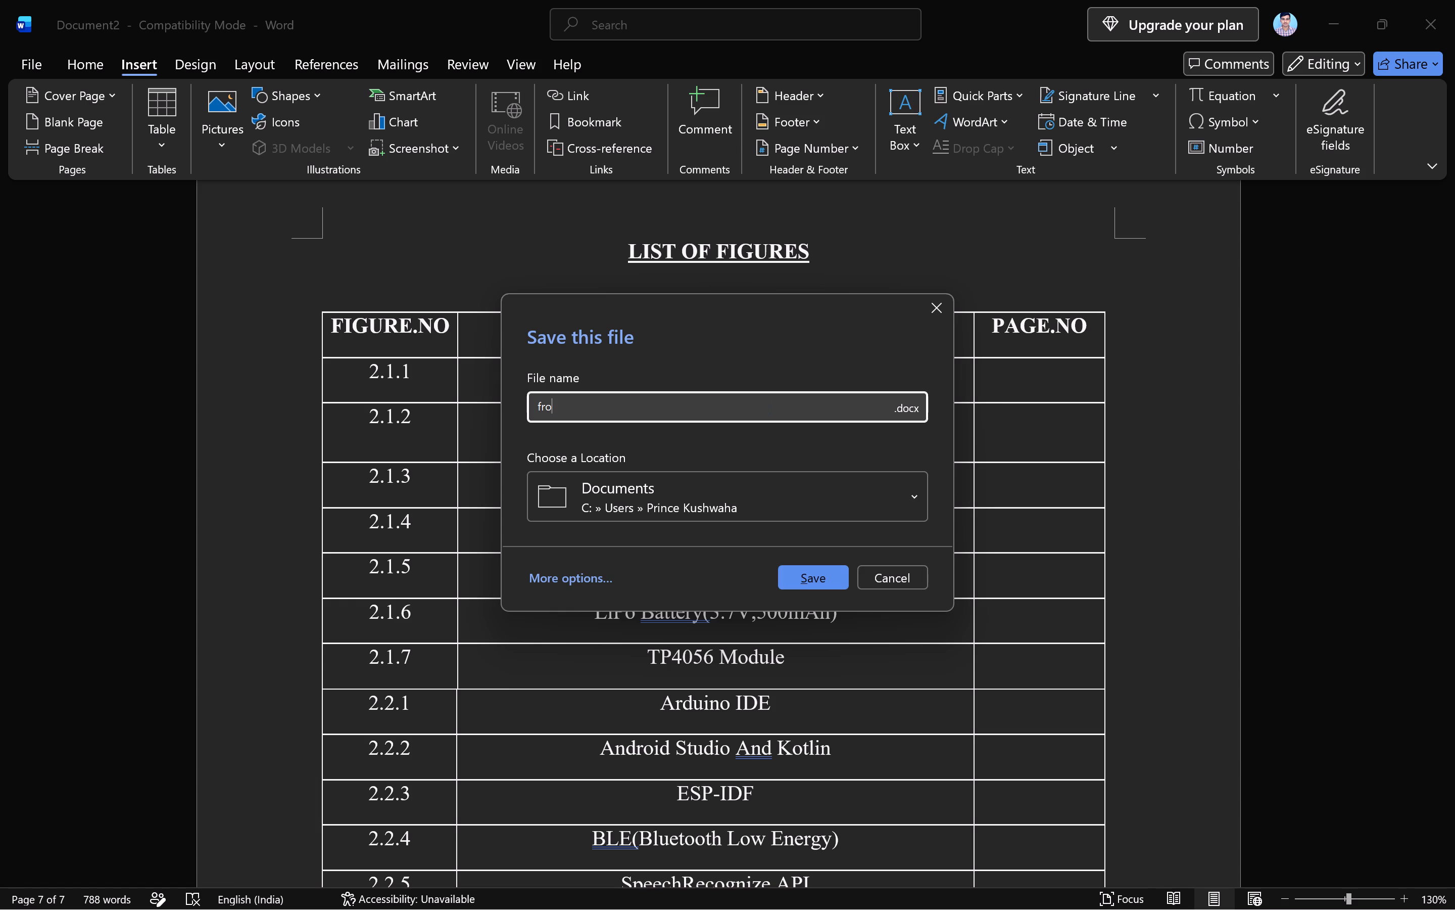
{"action": "type", "text": "nt page"}
{"action": "key", "text": "space"}
{"action": "type", "text": "woman"}
{"action": "type", "text": "safety"}
{"action": "key", "text": "space"}
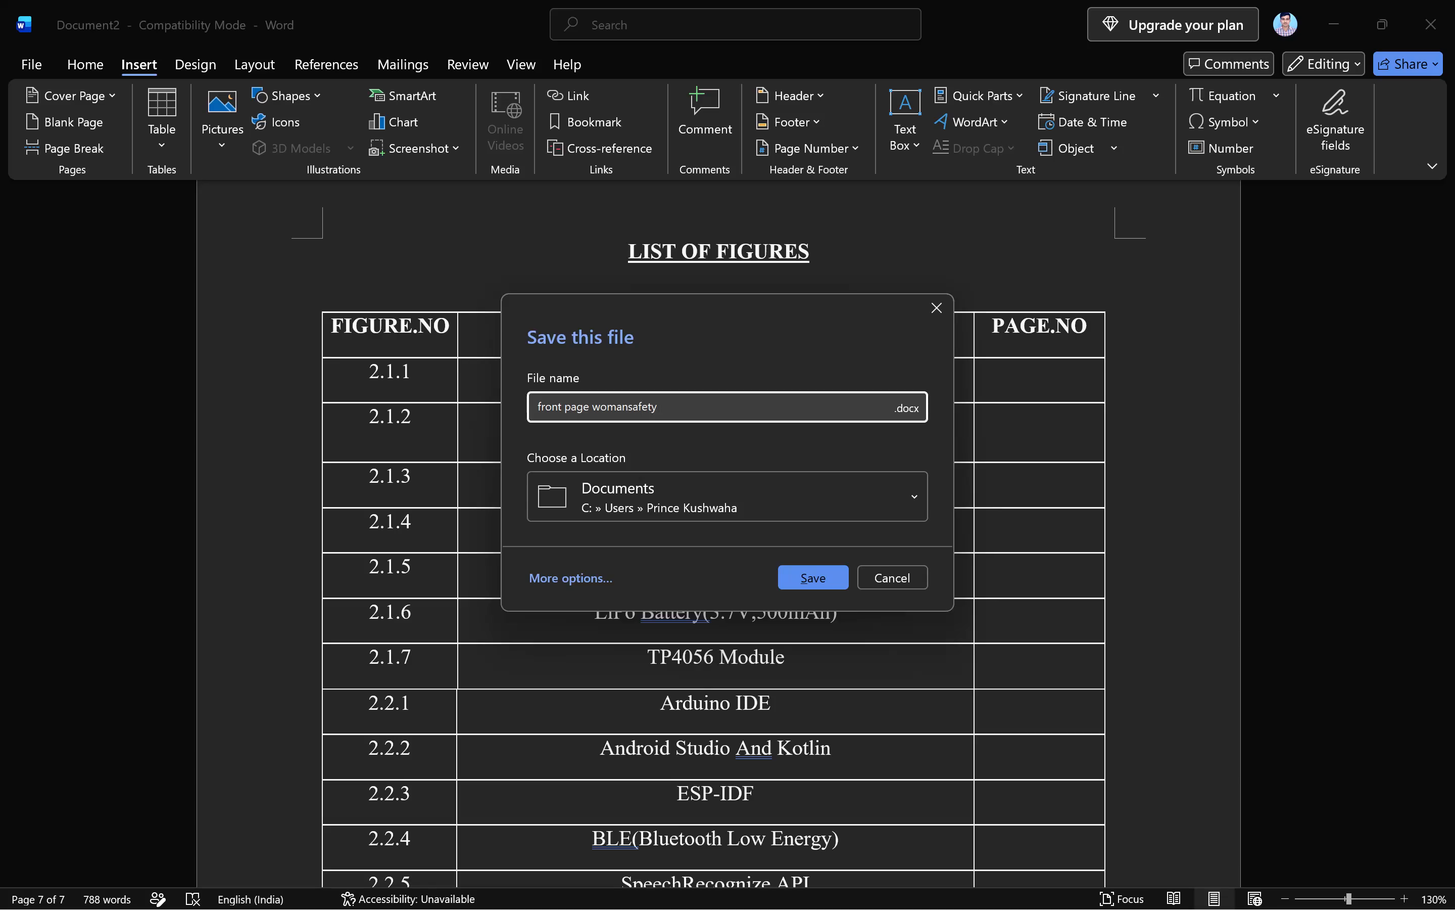
{"action": "key", "text": "Left"}
{"action": "key", "text": "Left"}
{"action": "key", "text": "Left"}
{"action": "key", "text": "Left"}
{"action": "key", "text": "Left"}
{"action": "key", "text": "Left"}
{"action": "key", "text": "space"}
{"action": "key", "text": "BackSpace"}
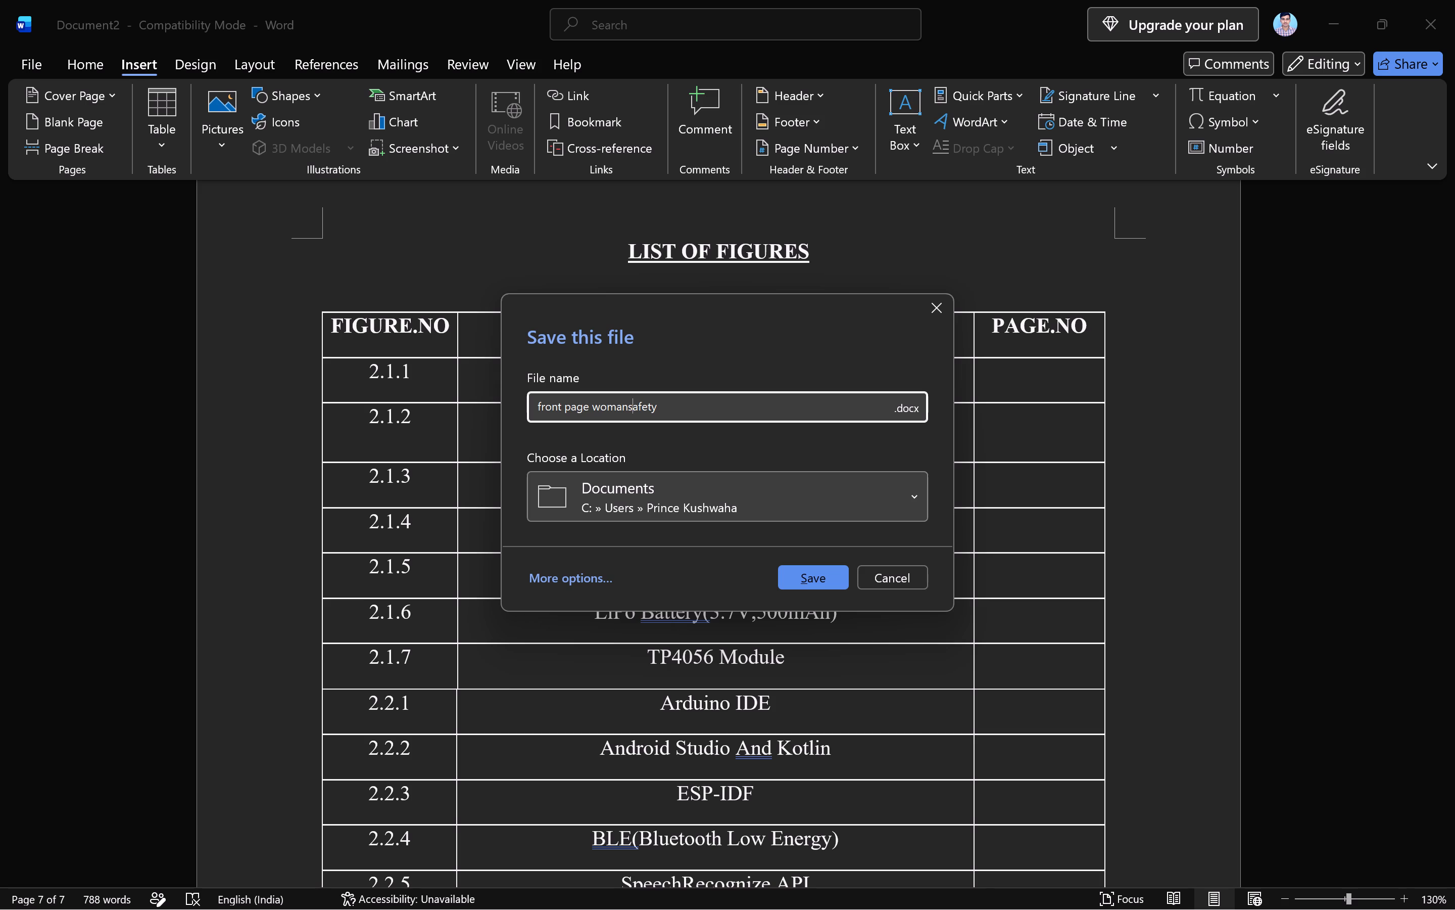
{"action": "key", "text": "Left"}
{"action": "key", "text": "space"}
{"action": "left_click", "coordinate": [807, 578]}
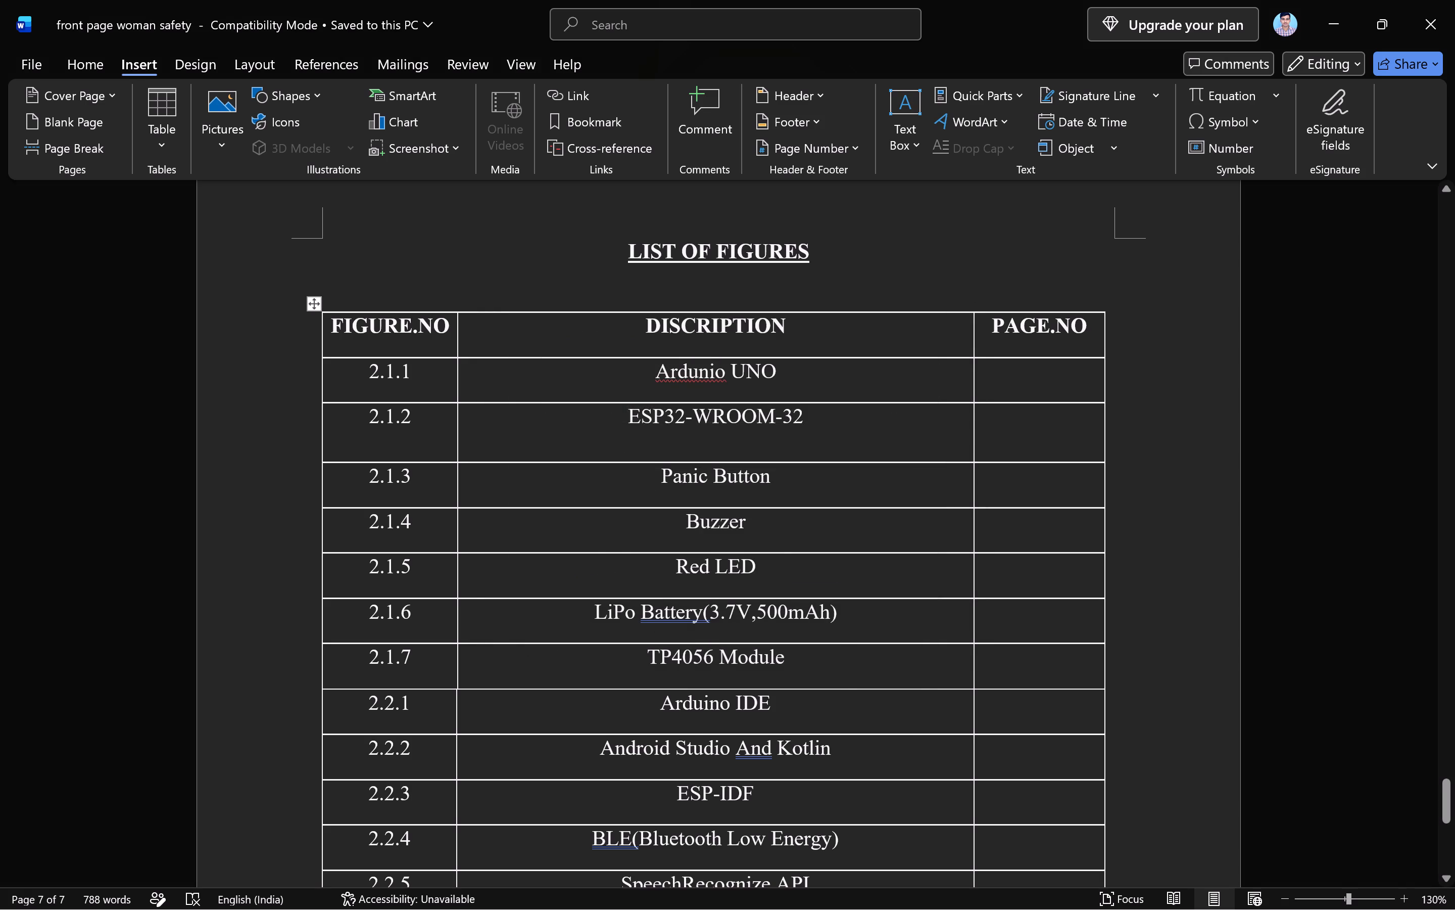
Create a new blank document.
{"action": "scroll", "coordinate": [1170, 589], "scroll_direction": "down", "scroll_amount": 8}
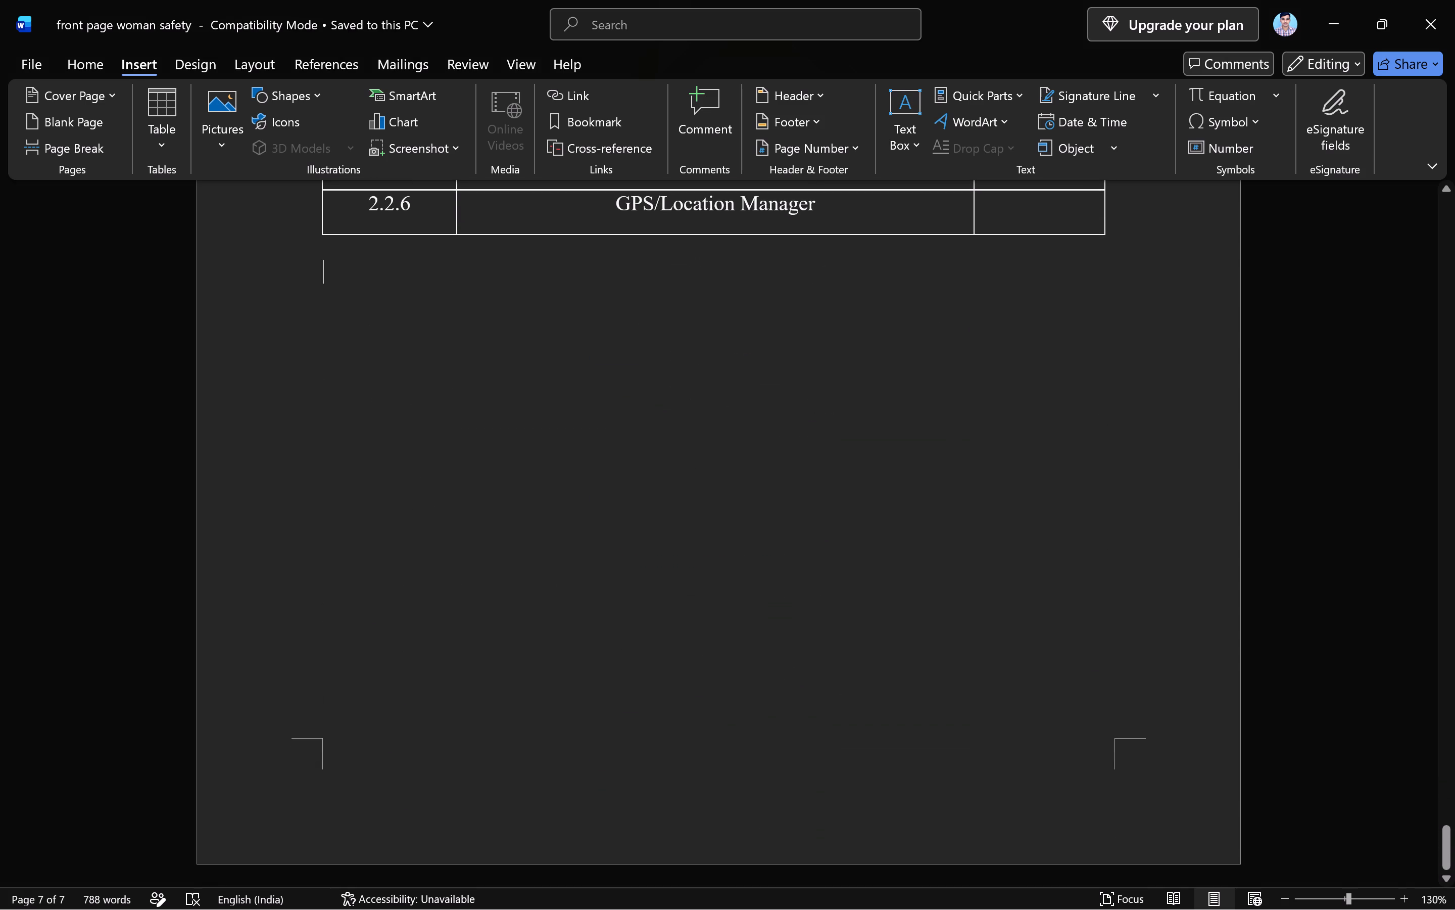
{"action": "key", "text": "super+n"}
{"action": "key", "text": "super+n"}
{"action": "key", "text": "ctrl+n"}
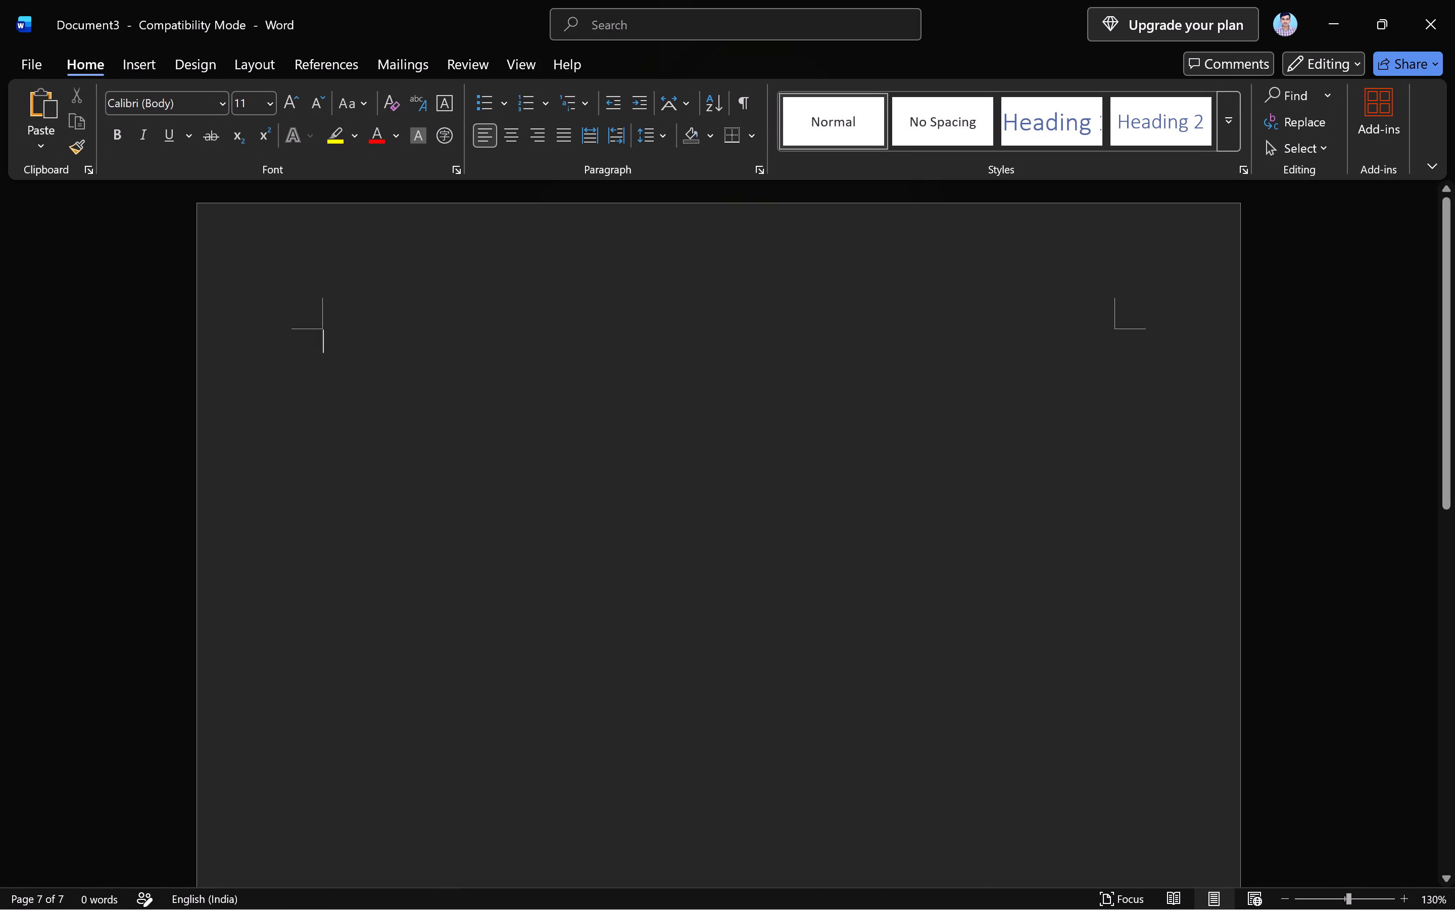
Close the open "front sheet pet feeder" document and the "front sheet and certificate (1).pdf" windows.
{"action": "key", "text": "alt+Tab"}
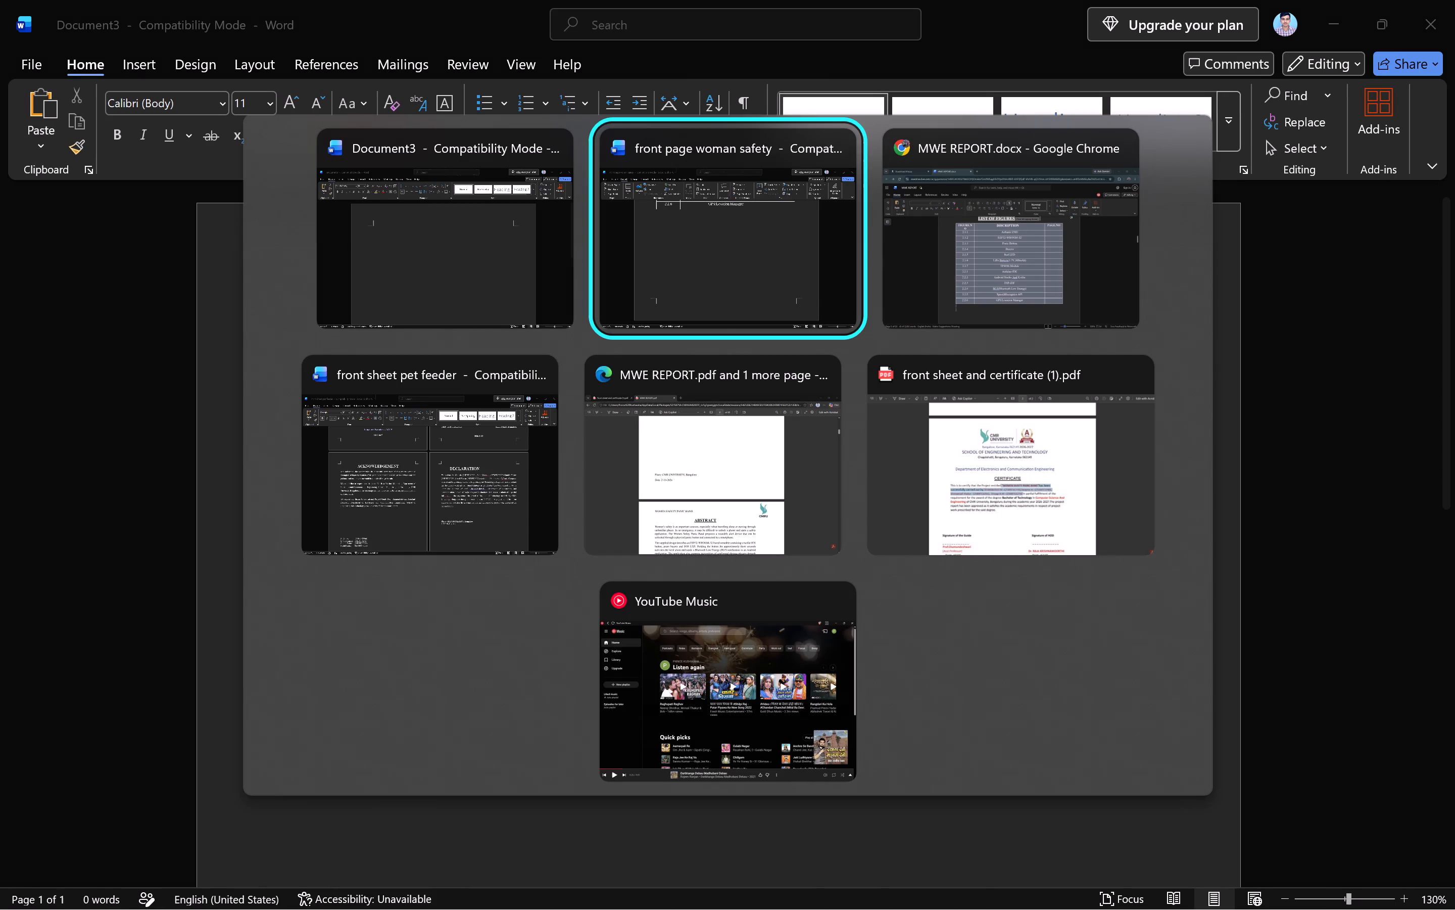
{"action": "left_click", "coordinate": [533, 367], "text": "alt"}
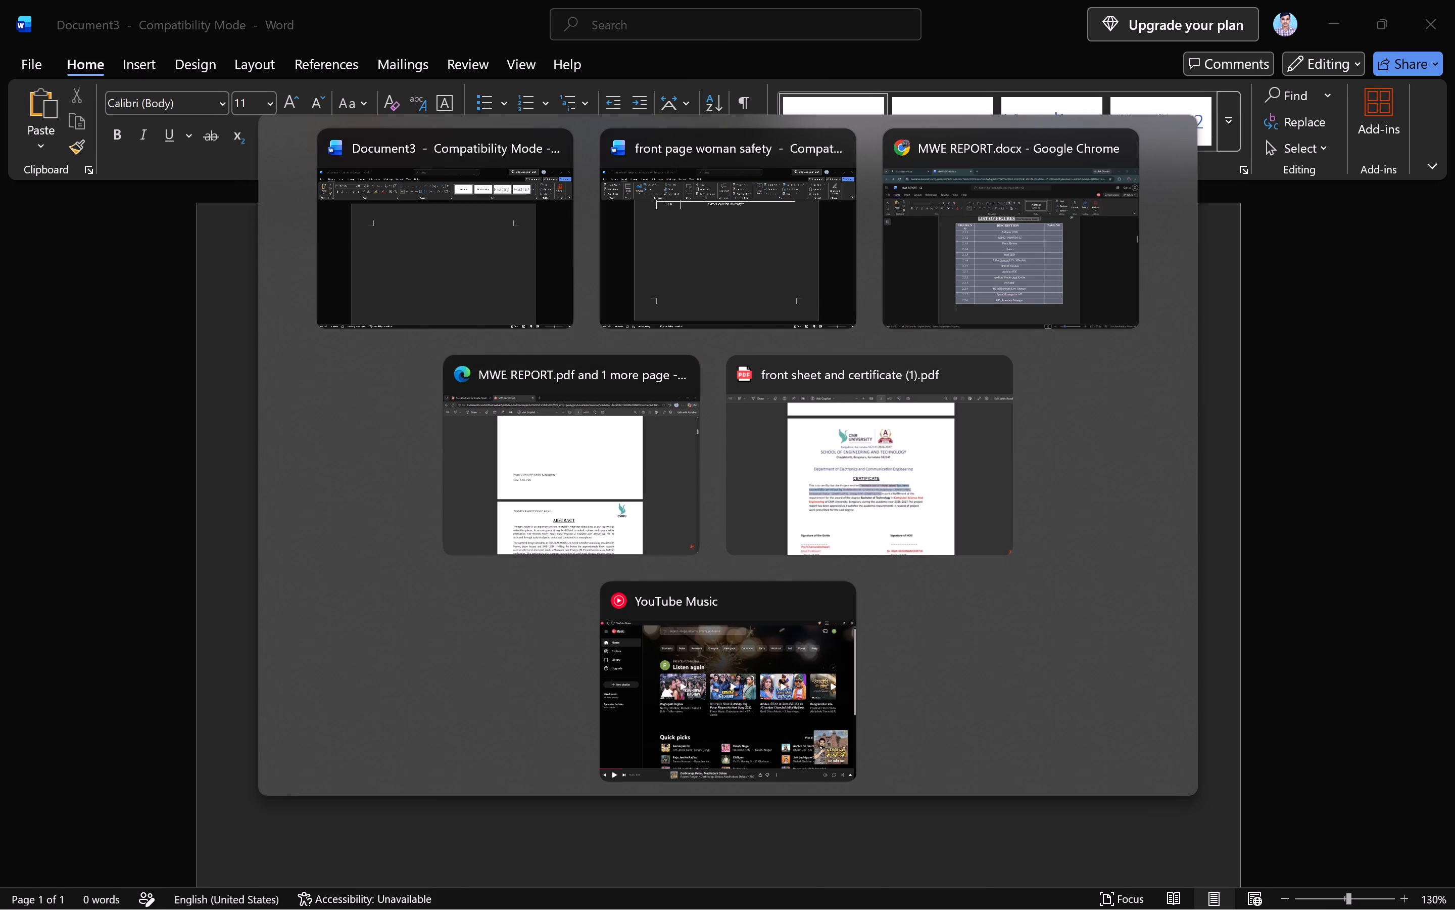
{"action": "left_click", "coordinate": [991, 376], "text": "alt"}
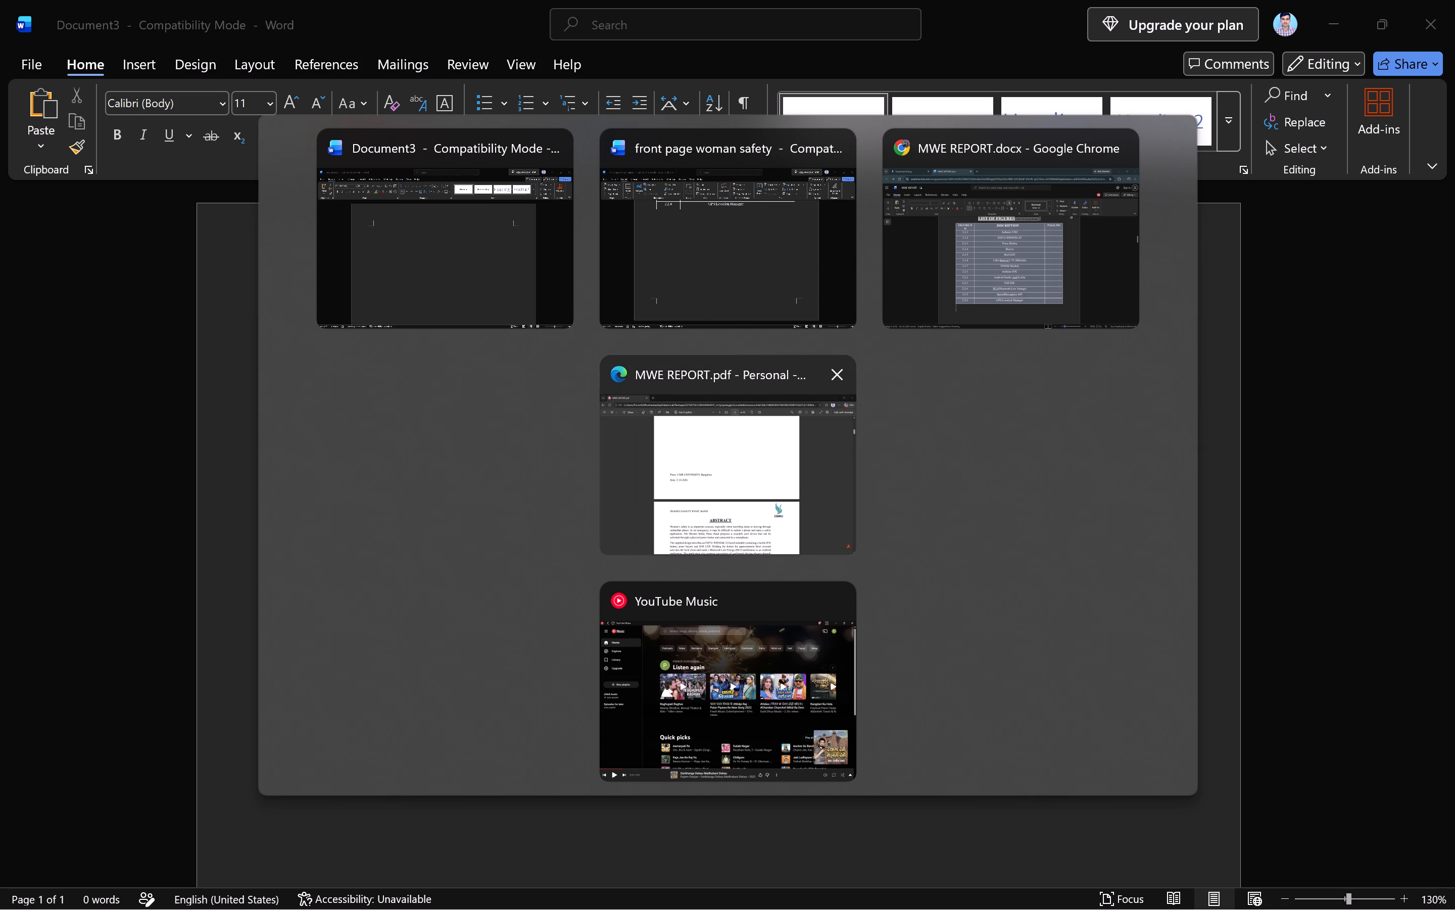
Switch to MWE REPORT.pdf in Edge and look through it from the declaration to the introduction page.
{"action": "left_click", "coordinate": [743, 476], "text": "alt"}
{"action": "scroll", "coordinate": [744, 747], "scroll_direction": "up", "scroll_amount": 6}
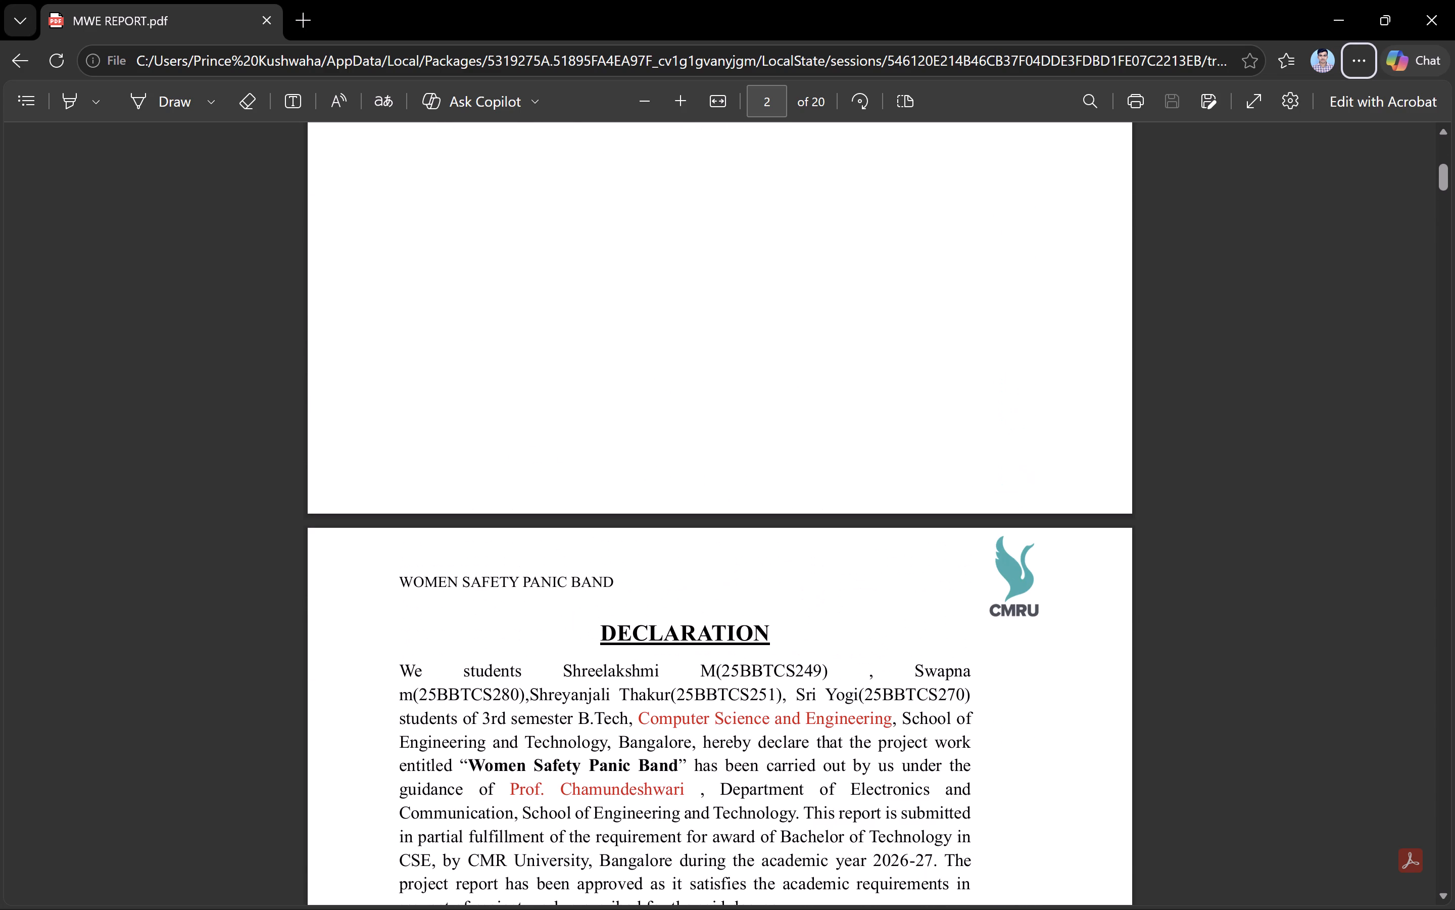
{"action": "scroll", "coordinate": [743, 747], "scroll_direction": "down", "scroll_amount": 10}
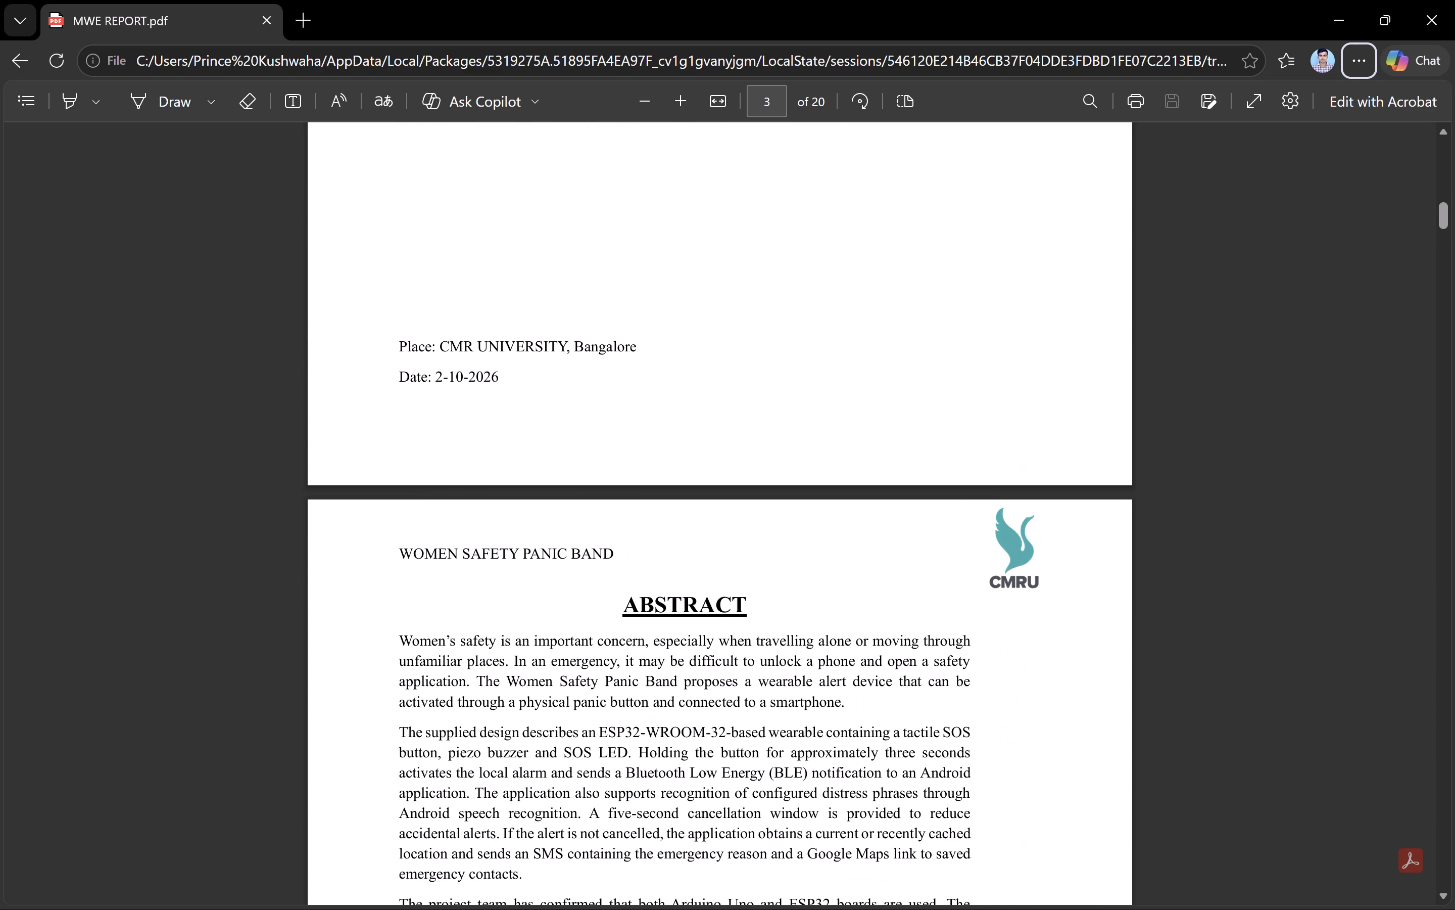
{"action": "scroll", "coordinate": [743, 747], "scroll_direction": "down", "scroll_amount": 13}
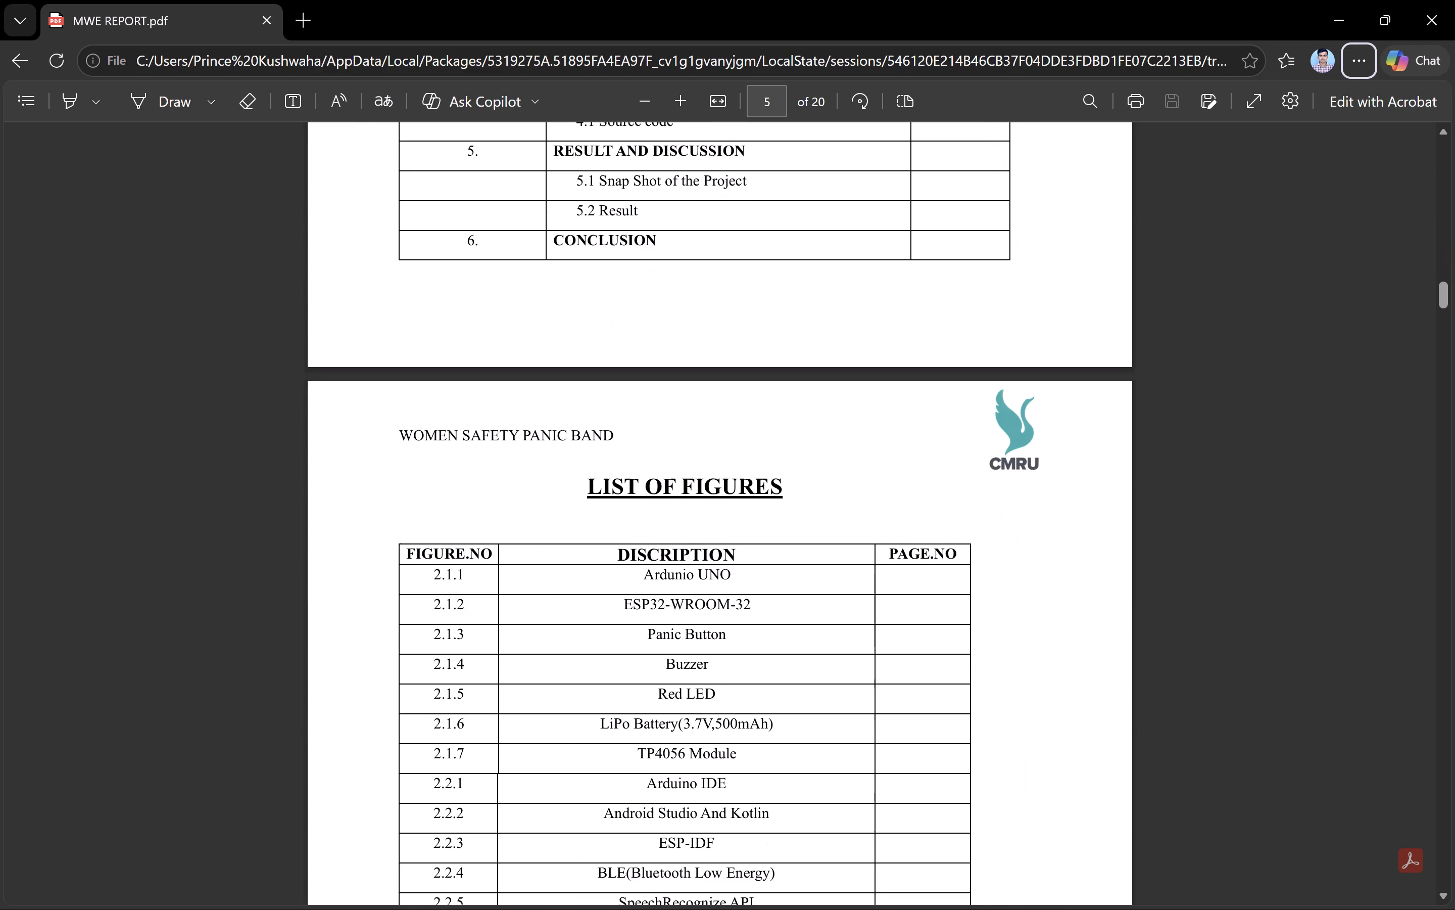
{"action": "scroll", "coordinate": [743, 747], "scroll_direction": "down", "scroll_amount": 7}
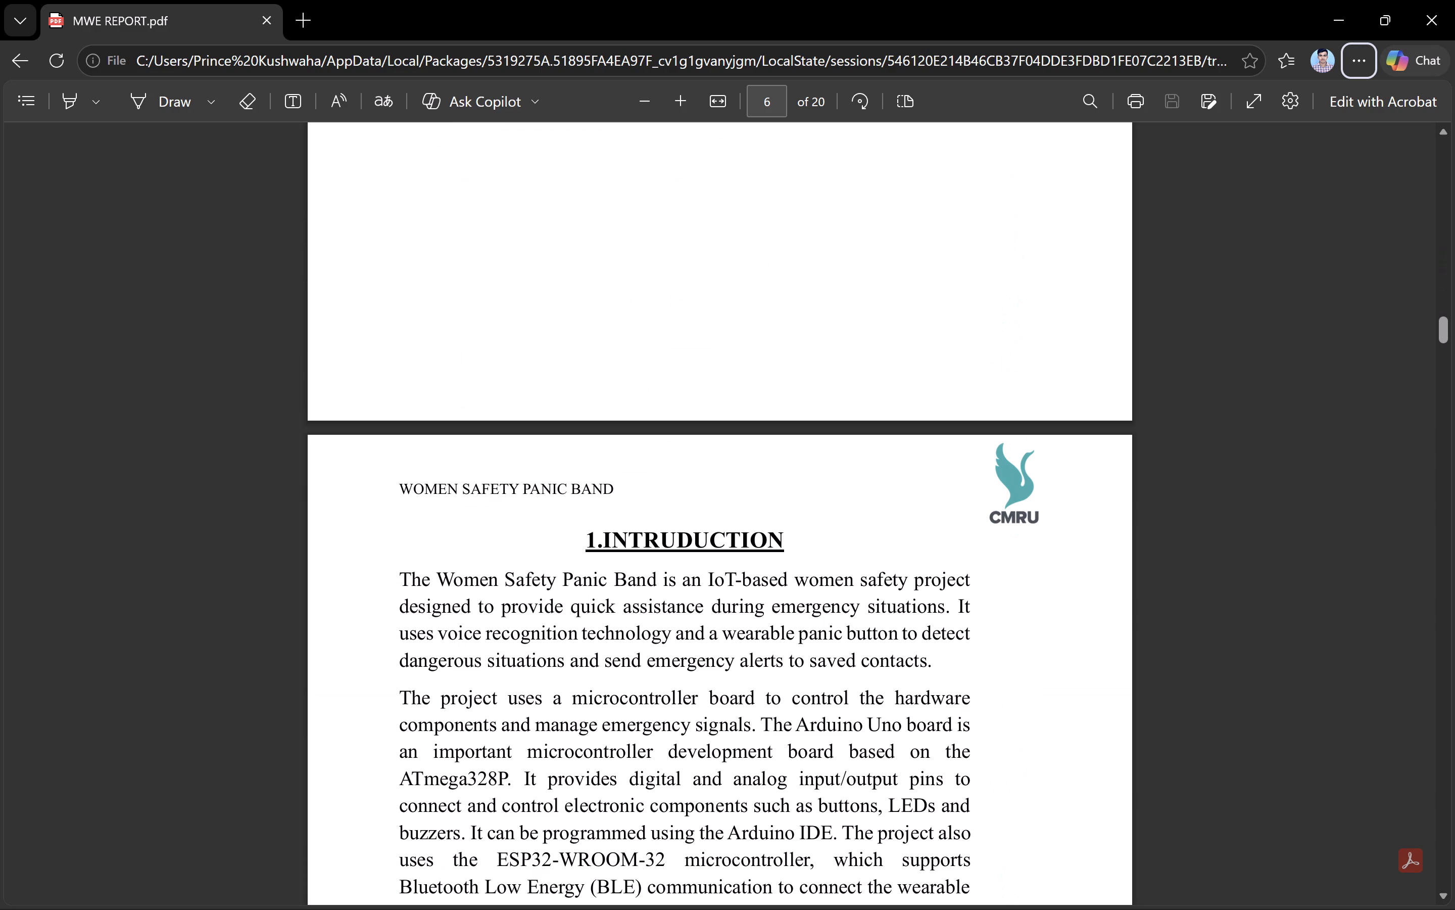
Copy the header title WOMEN SAFETY PANIC BAND from the PDF's introduction page into the new Word document's header.
{"action": "key", "text": "alt+Tab"}
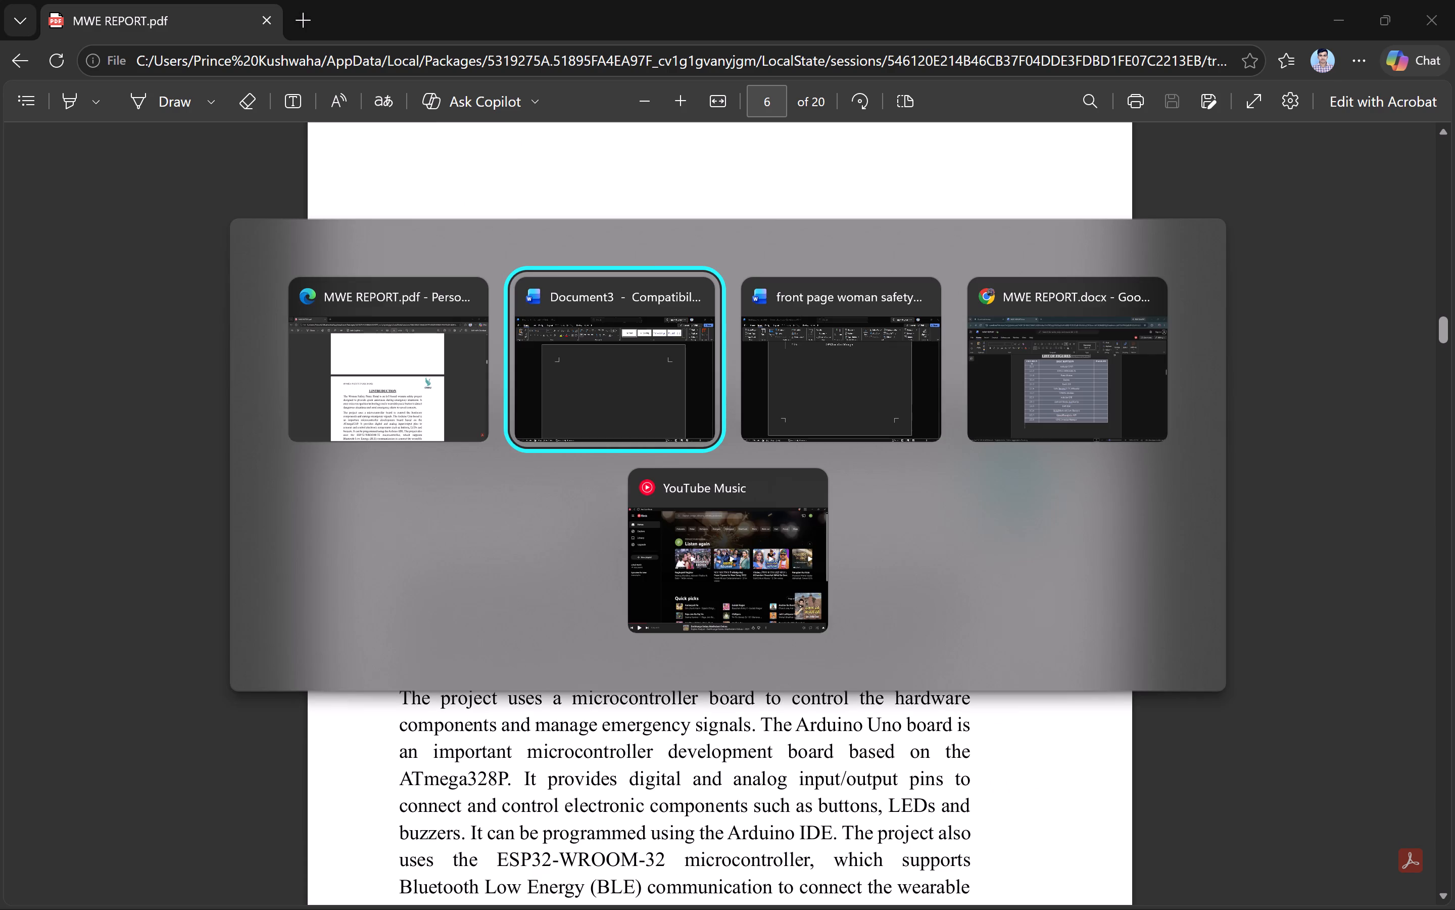
{"action": "triple_click", "coordinate": [389, 295]}
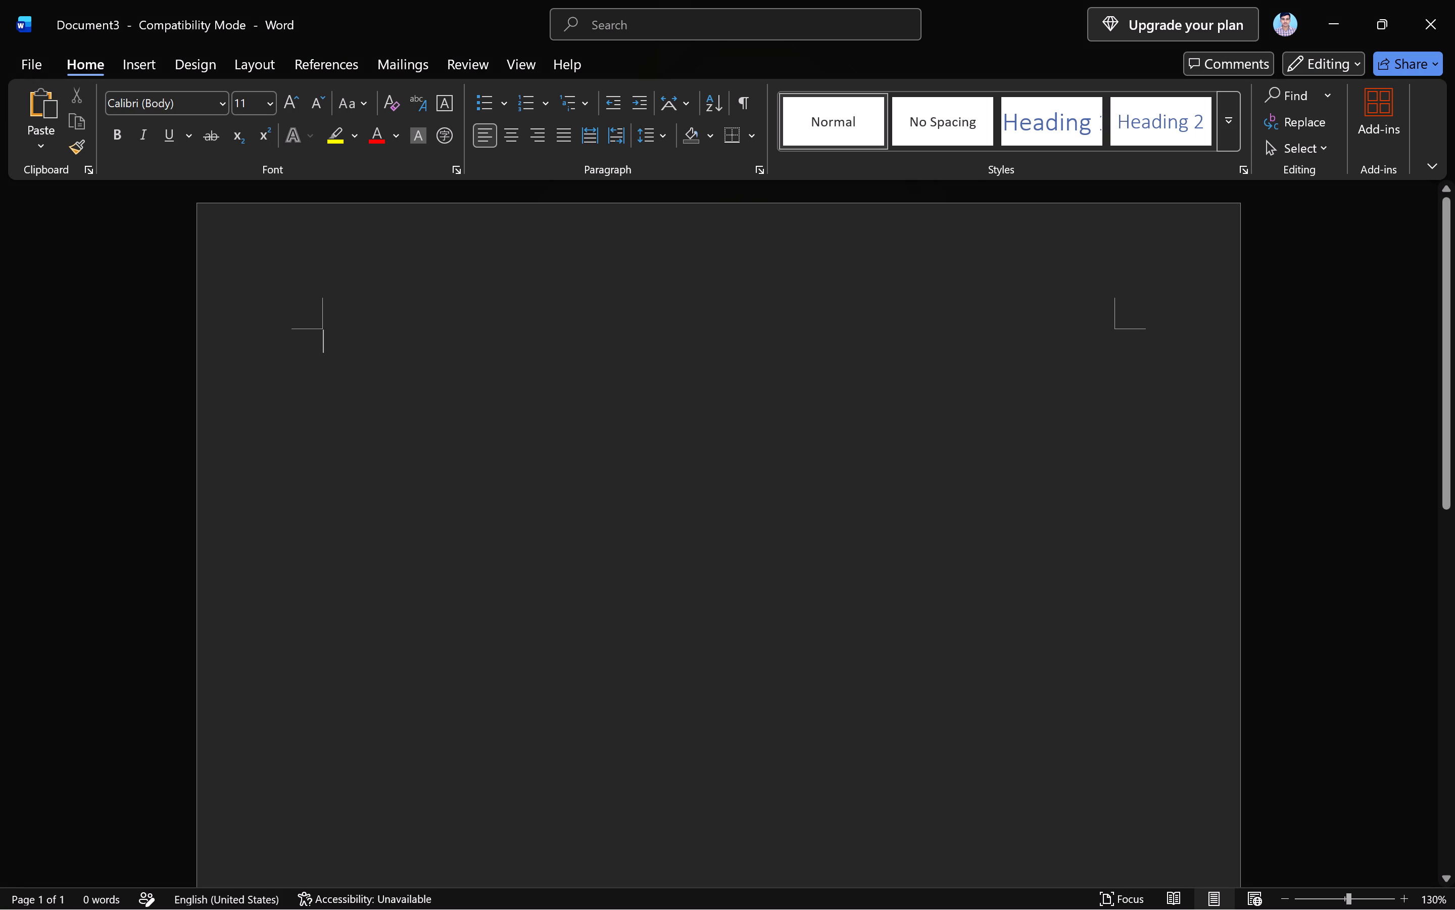
{"action": "key", "text": "alt+Tab"}
{"action": "key", "text": "alt+Tab"}
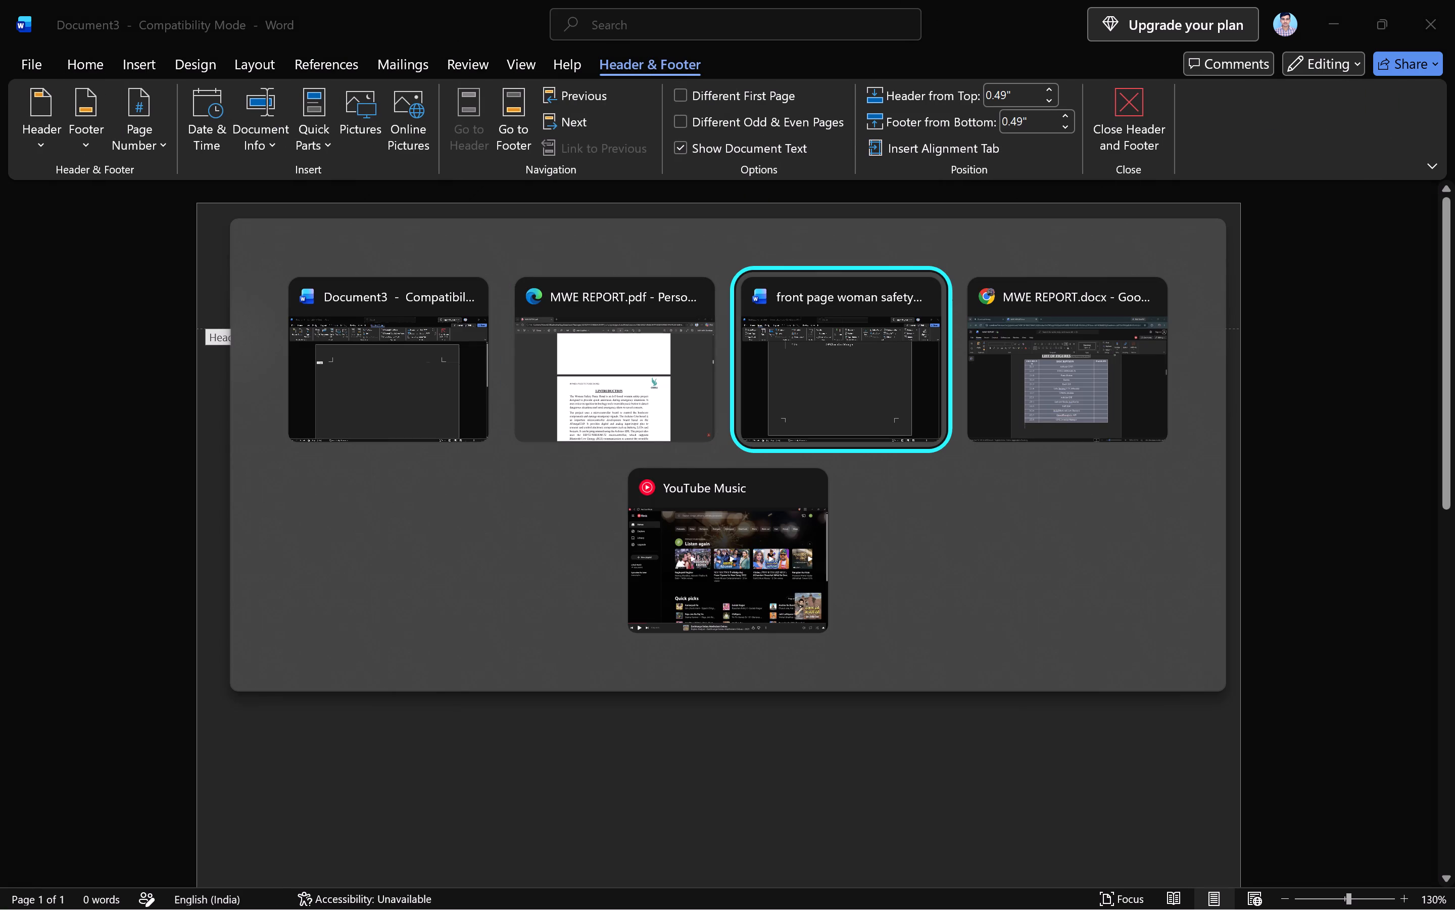
{"action": "key", "text": "alt+Left"}
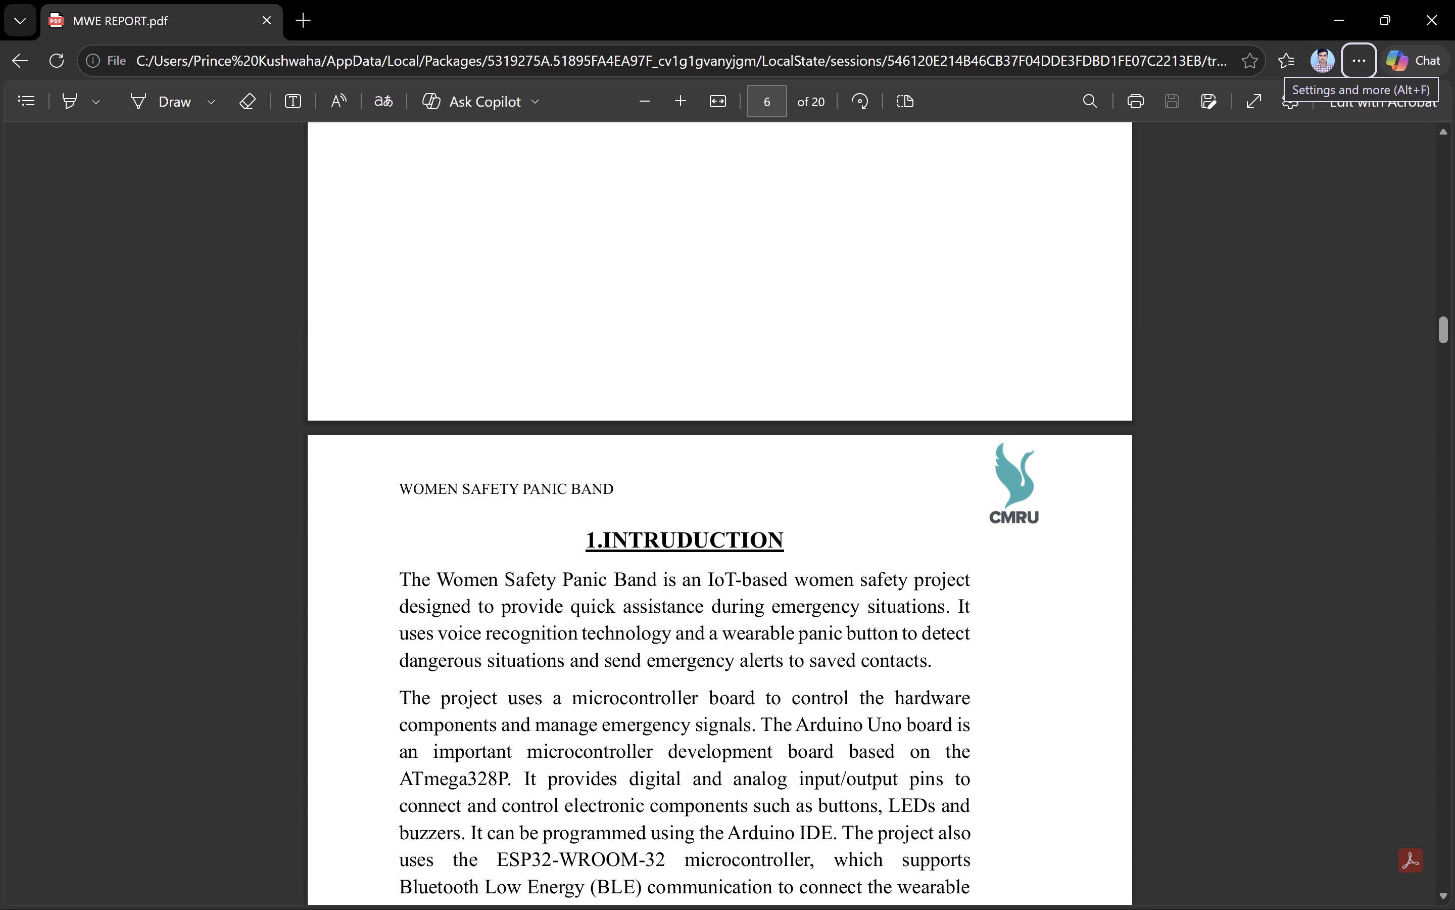
{"action": "left_click_drag", "start_coordinate": [395, 487], "coordinate": [648, 491]}
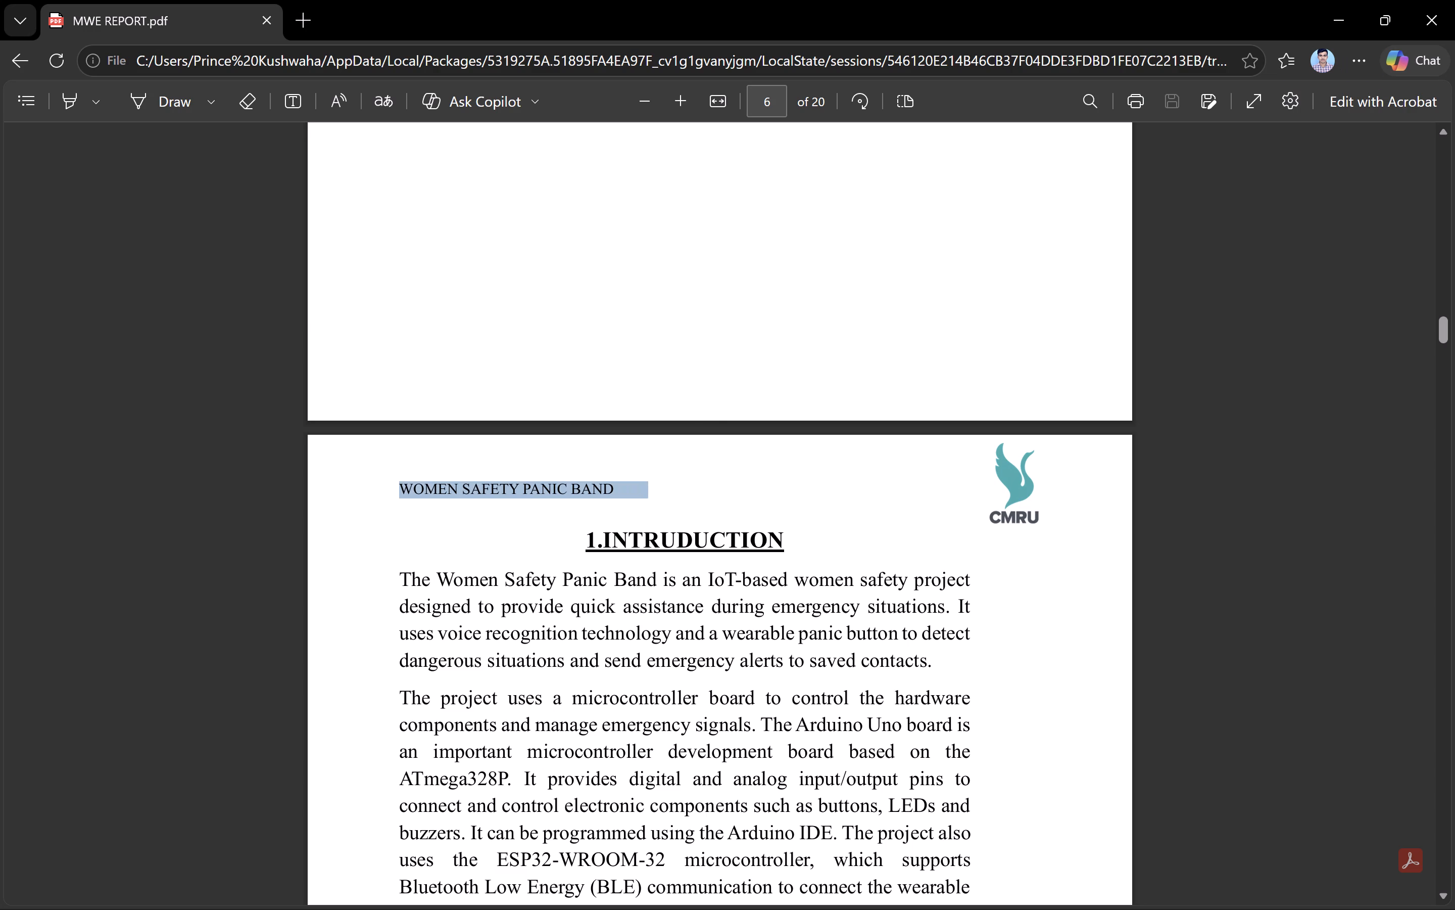
{"action": "left_click_drag", "start_coordinate": [648, 491], "coordinate": [649, 491]}
{"action": "key", "text": "ctrl+c"}
{"action": "key", "text": "alt+Tab"}
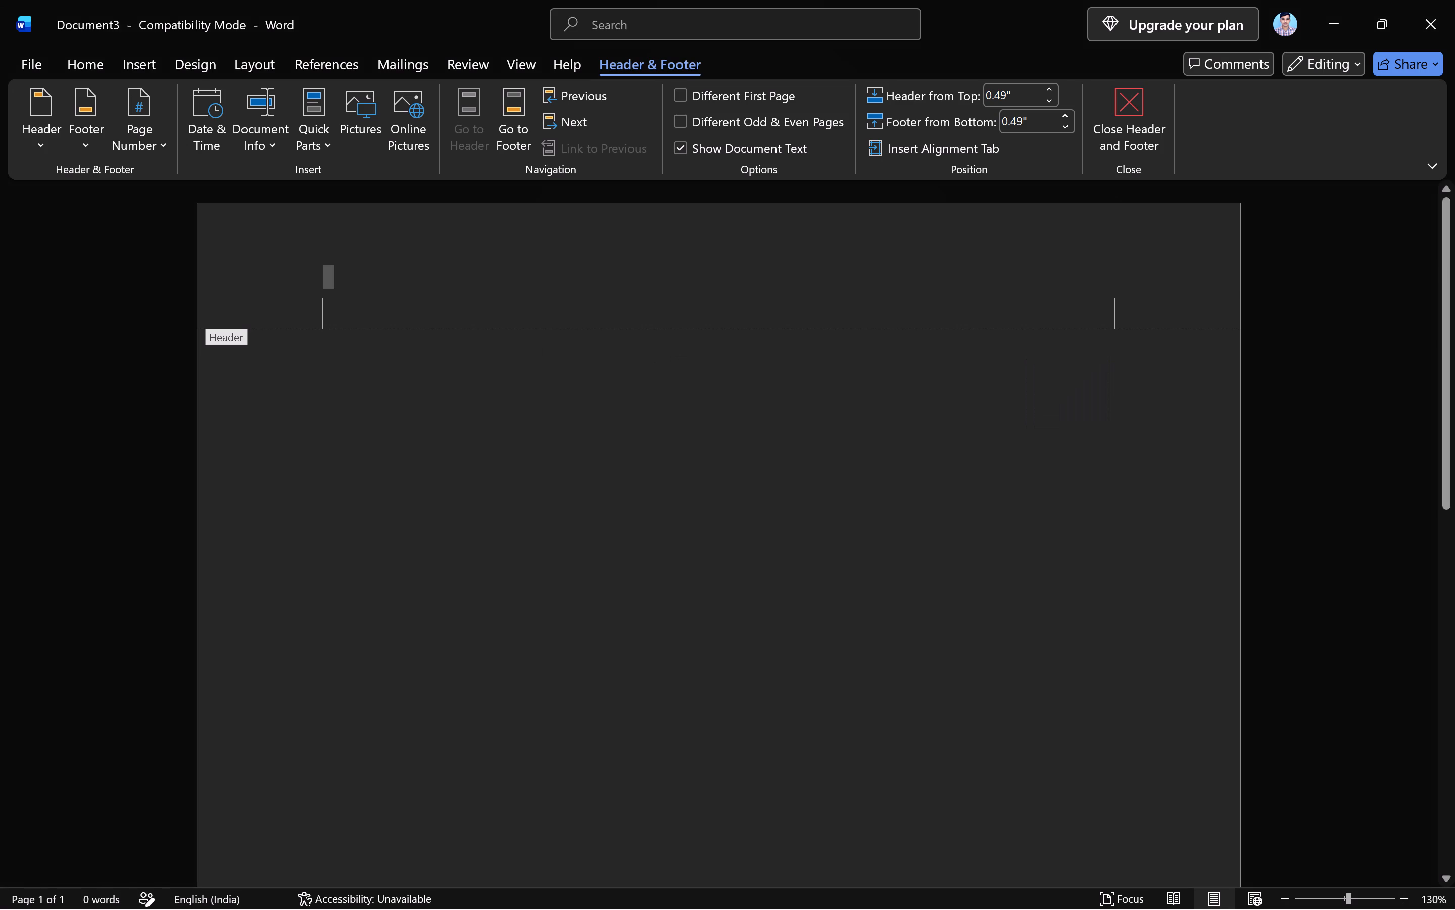
{"action": "key", "text": "ctrl+v"}
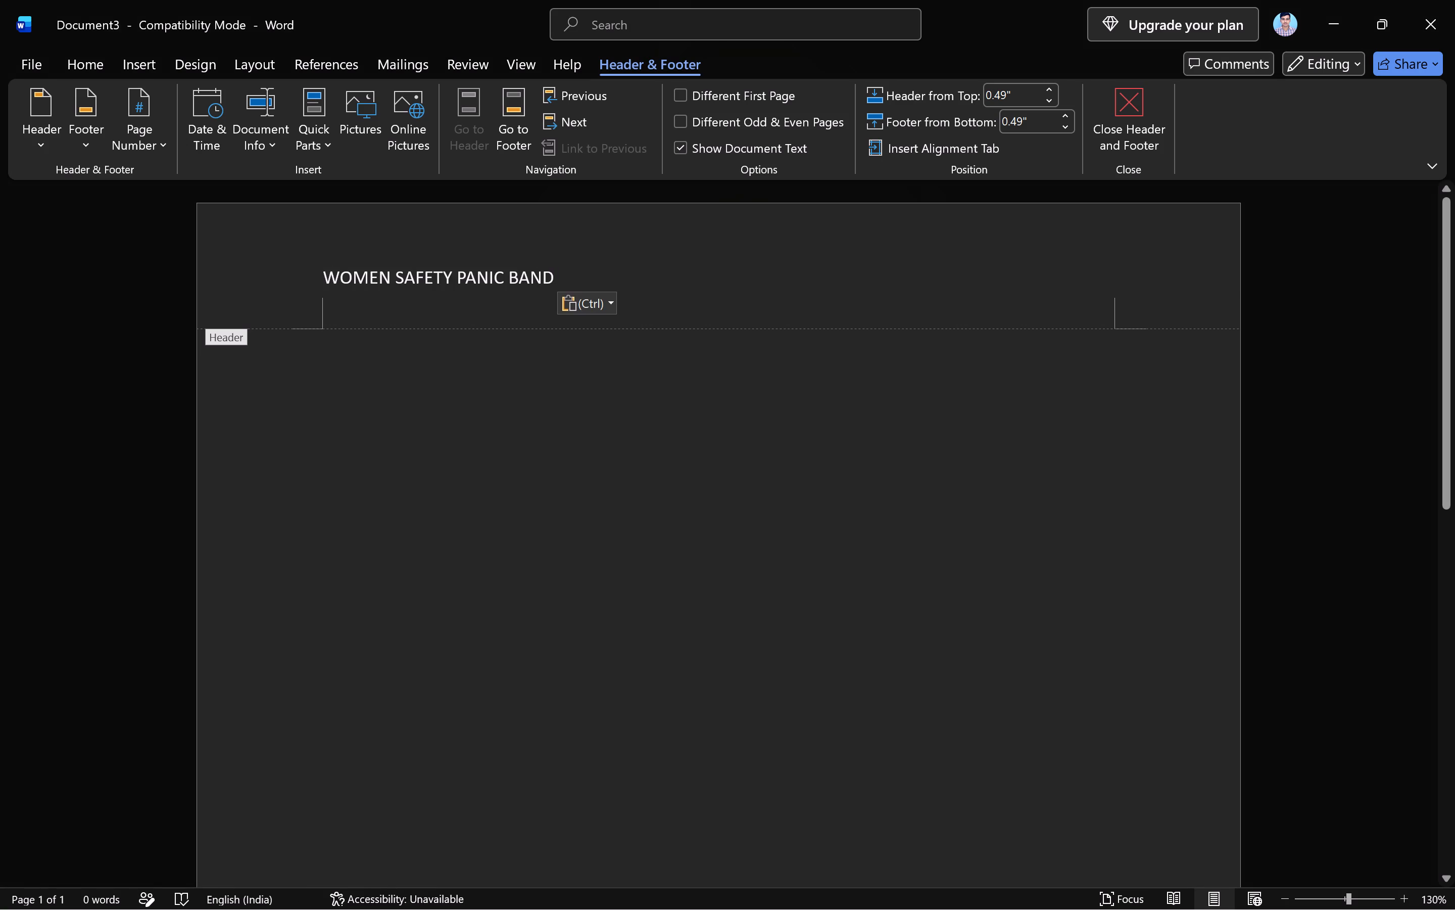
Add 2026-2027 after the title in the header, separated by a wide run of spaces toward the right margin.
{"action": "key", "text": "space"}
{"action": "key", "text": "space"}
{"action": "key", "text": "space"}
{"action": "key", "text": "space"}
{"action": "key", "text": "space"}
{"action": "key", "text": "space"}
{"action": "key", "text": "space"}
{"action": "key", "text": "space"}
{"action": "key", "text": "space"}
{"action": "key", "text": "space"}
{"action": "key", "text": "space"}
{"action": "key", "text": "space"}
{"action": "key", "text": "space"}
{"action": "key", "text": "space"}
{"action": "key", "text": "space"}
{"action": "key", "text": "space"}
{"action": "key", "text": "space"}
{"action": "key", "text": "space"}
{"action": "key", "text": "space"}
{"action": "key", "text": "space"}
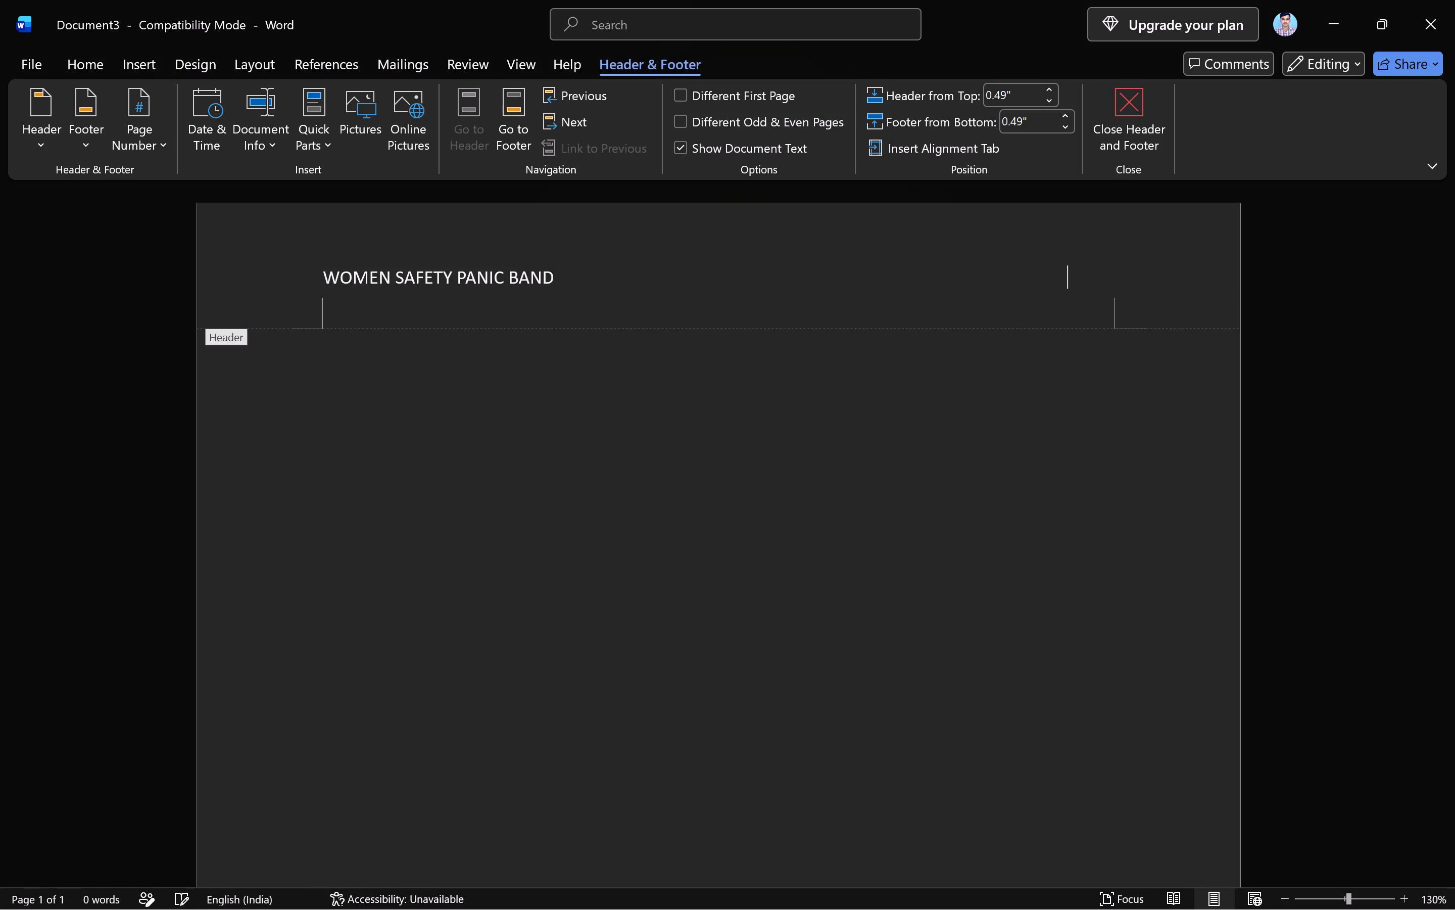
{"action": "type", "text": "2-26"}
{"action": "key", "text": "BackSpace"}
{"action": "key", "text": "BackSpace"}
{"action": "key", "text": "BackSpace"}
{"action": "type", "text": "02"}
{"action": "key", "text": "6"}
{"action": "key", "text": "minus"}
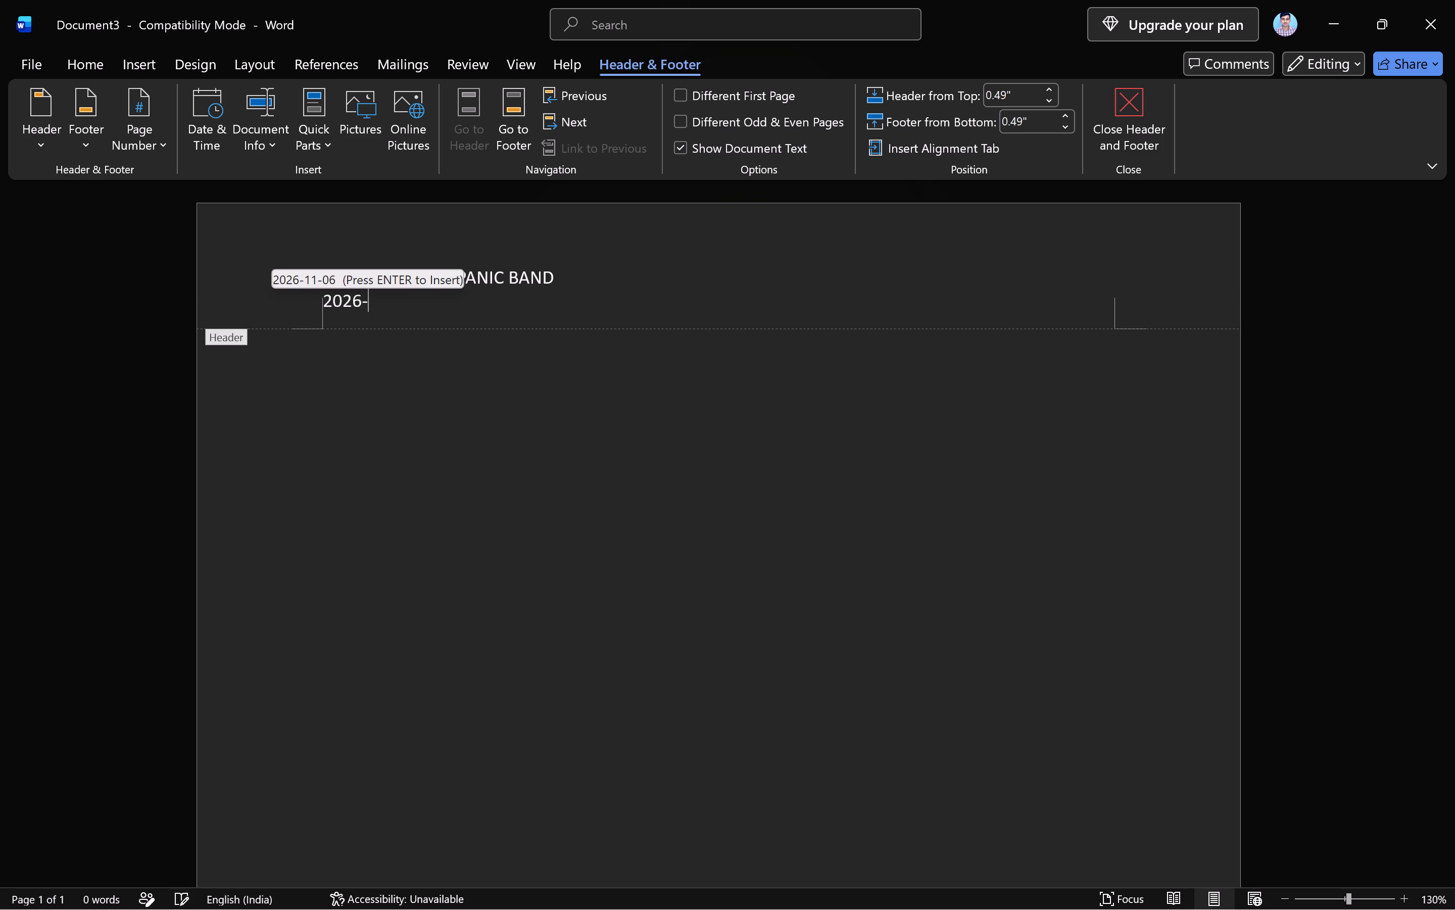
{"action": "type", "text": "202"}
{"action": "key", "text": "7"}
Trim the spaces after the header title so 2026-2027 ends at the right margin on the same line, and return to the body.
{"action": "key", "text": "Left"}
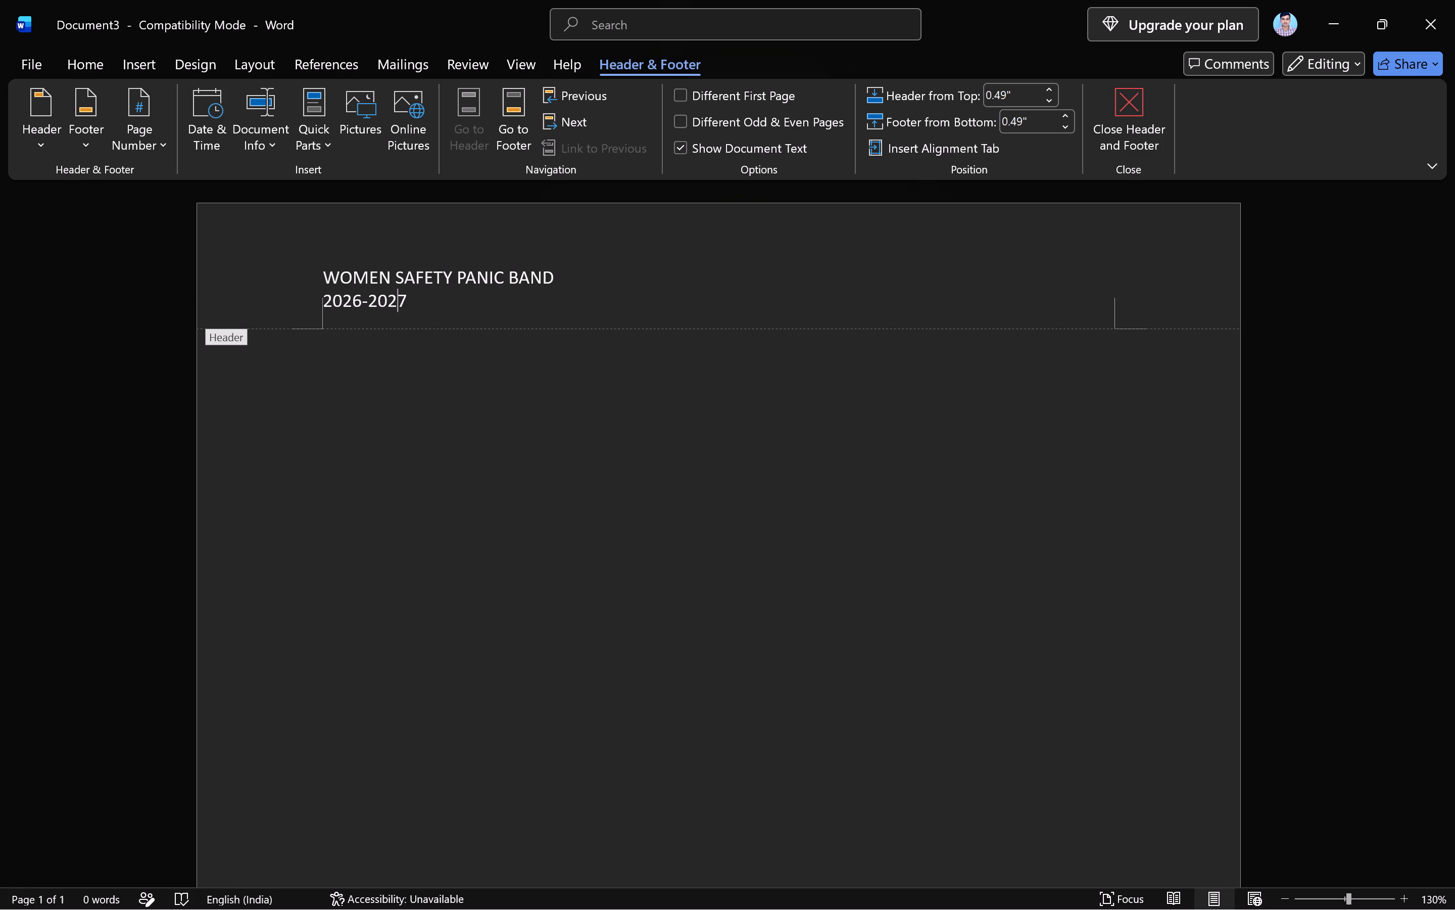
{"action": "key", "text": "Up"}
{"action": "key", "text": "Right"}
{"action": "key", "text": "Right"}
{"action": "key", "text": "Right"}
{"action": "key", "text": "Right"}
{"action": "key", "text": "Right"}
{"action": "key", "text": "Right"}
{"action": "key", "text": "Right"}
{"action": "key", "text": "Right"}
{"action": "key", "text": "Right"}
{"action": "key", "text": "Right"}
{"action": "key", "text": "Right"}
{"action": "key", "text": "Right"}
{"action": "key", "text": "Right"}
{"action": "key", "text": "Right"}
{"action": "key", "text": "Right"}
{"action": "key", "text": "Right"}
{"action": "key", "text": "Right"}
{"action": "key", "text": "Right"}
{"action": "key", "text": "Right"}
{"action": "key", "text": "Delete"}
{"action": "key", "text": "Delete"}
{"action": "key", "text": "Delete"}
{"action": "key", "text": "Delete"}
{"action": "key", "text": "Delete"}
{"action": "key", "text": "Delete"}
{"action": "key", "text": "Delete"}
{"action": "key", "text": "Delete"}
{"action": "key", "text": "Delete"}
{"action": "key", "text": "Delete"}
{"action": "key", "text": "Delete"}
{"action": "key", "text": "Delete"}
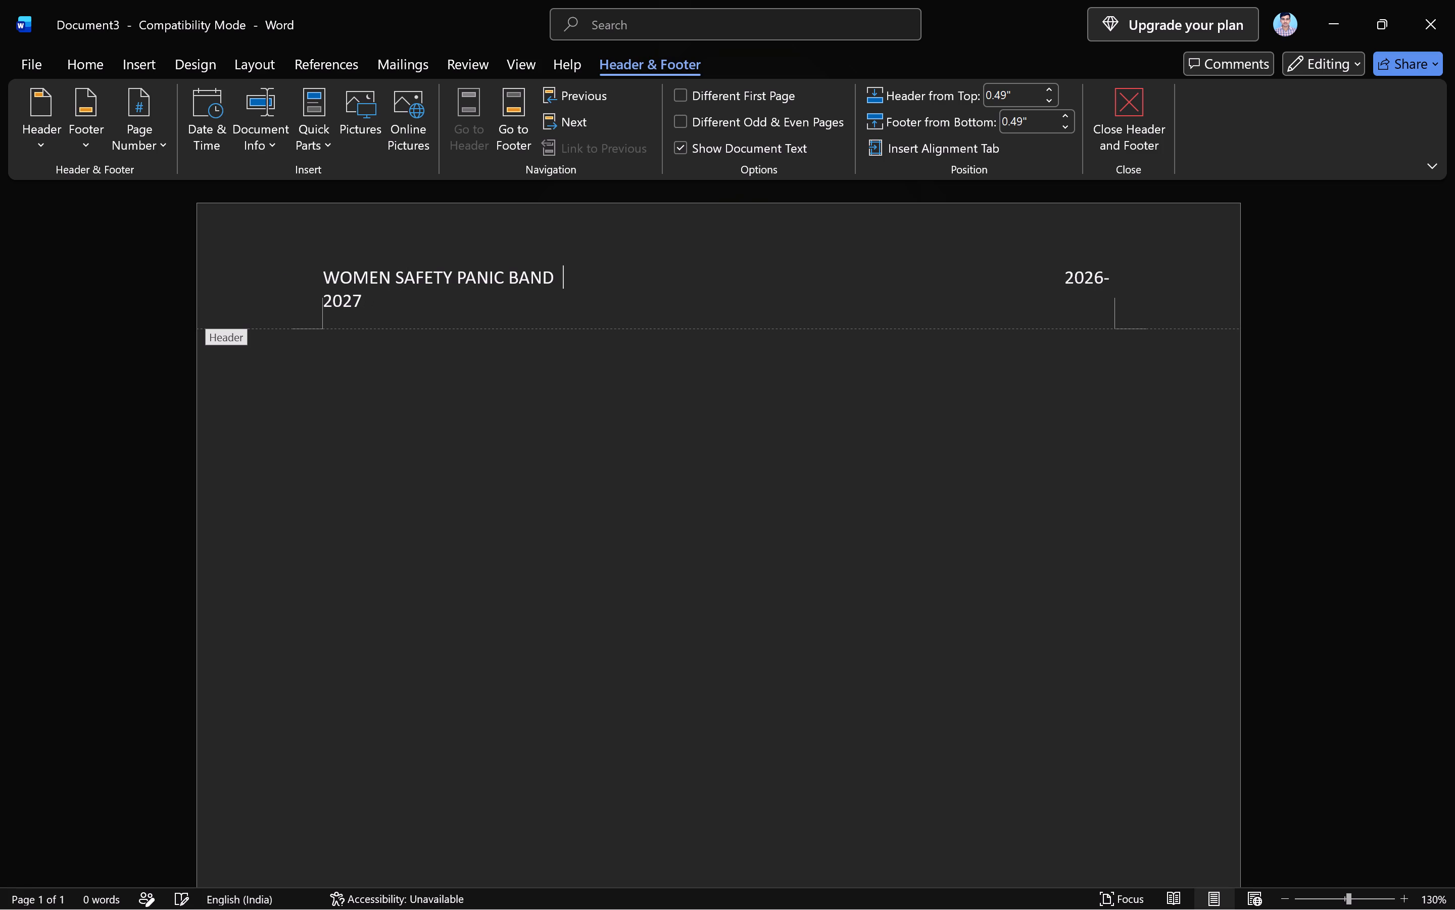
{"action": "key", "text": "Delete"}
{"action": "key", "text": "space"}
{"action": "key", "text": "space"}
{"action": "key", "text": "space"}
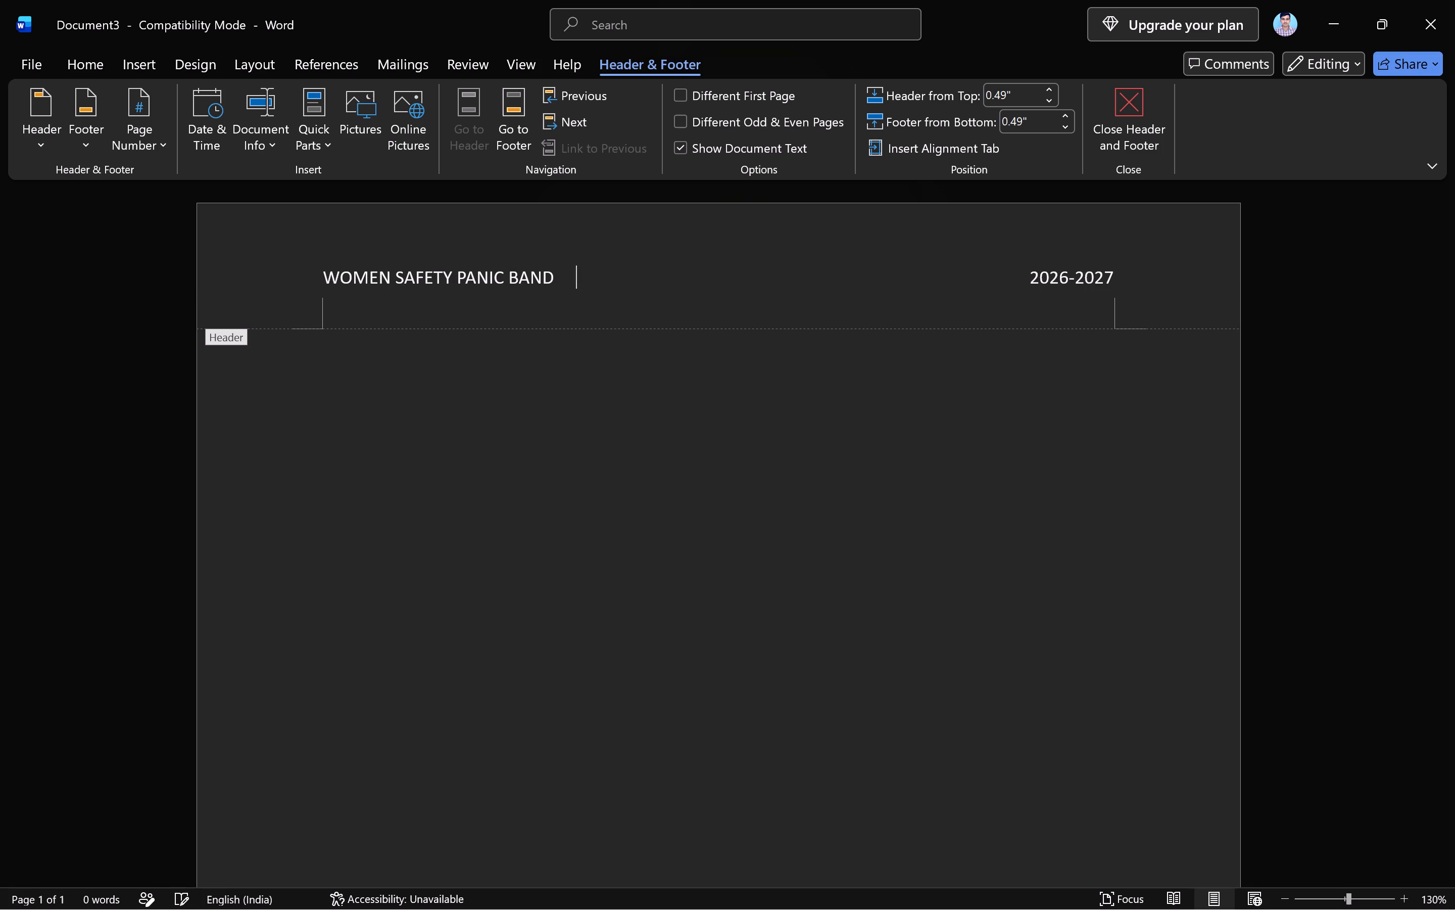
{"action": "key", "text": "space"}
{"action": "key", "text": "BackSpace"}
{"action": "double_click", "coordinate": [931, 741]}
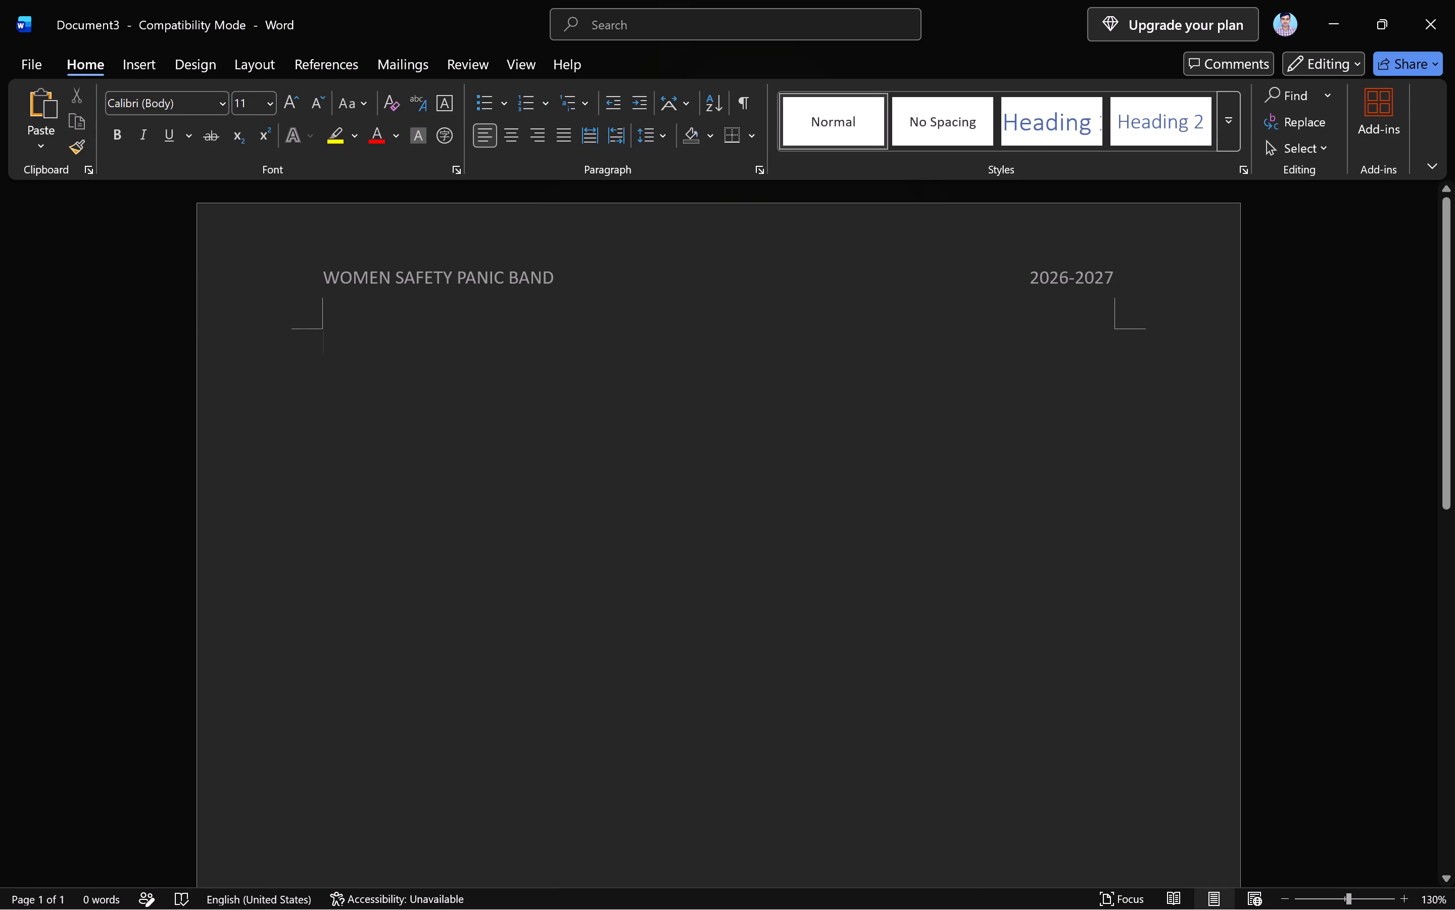
Switch to MWE REPORT.pdf in Edge and look through it from the introduction page to the hardware requirements page.
{"action": "key", "text": "alt+Tab"}
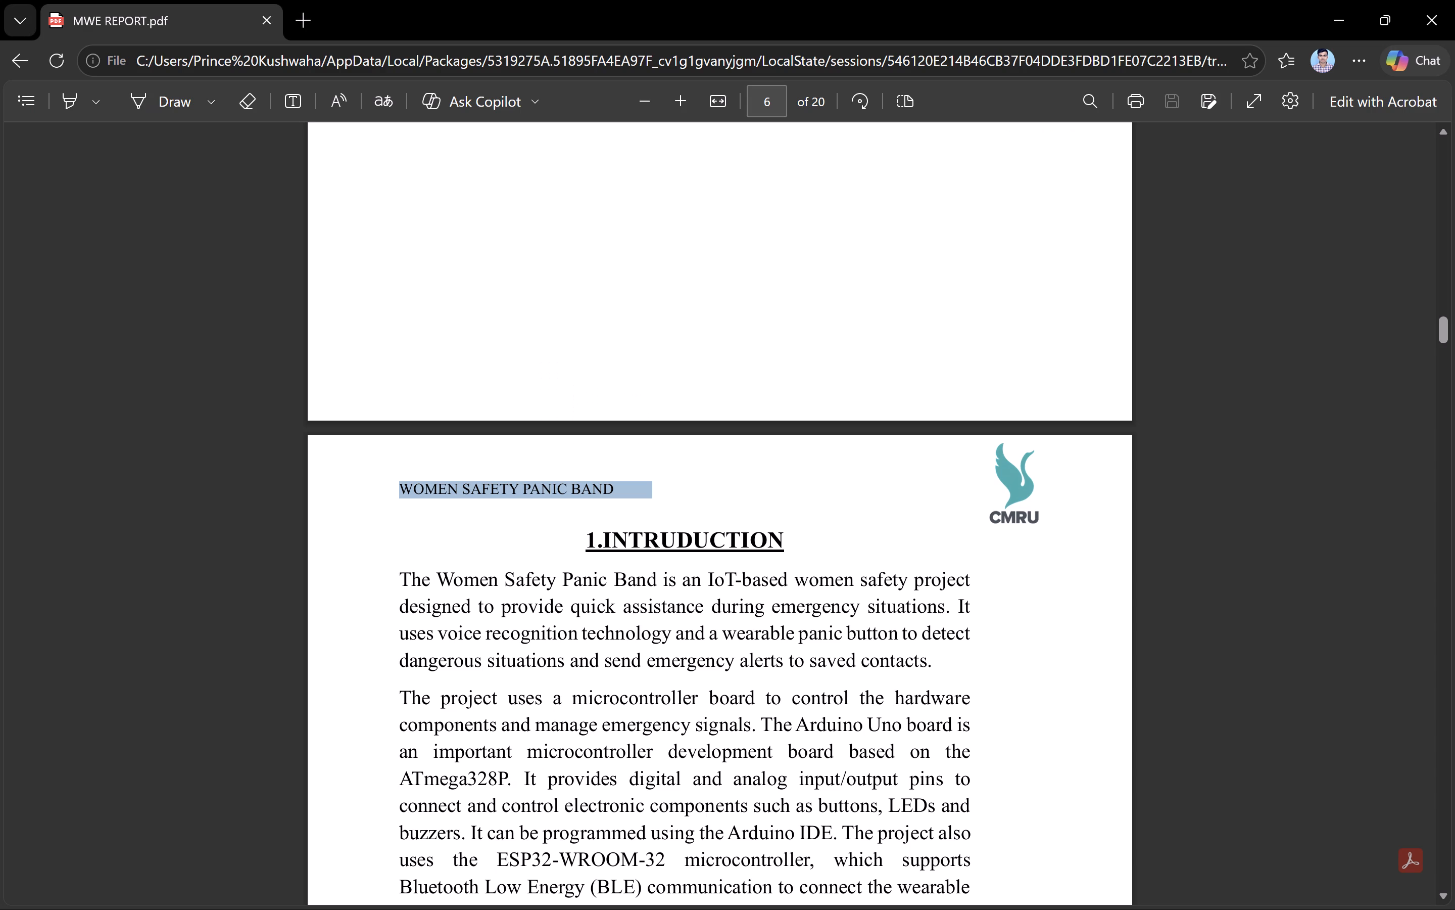
{"action": "left_click", "coordinate": [559, 549]}
{"action": "scroll", "coordinate": [597, 548], "scroll_direction": "down", "scroll_amount": 4}
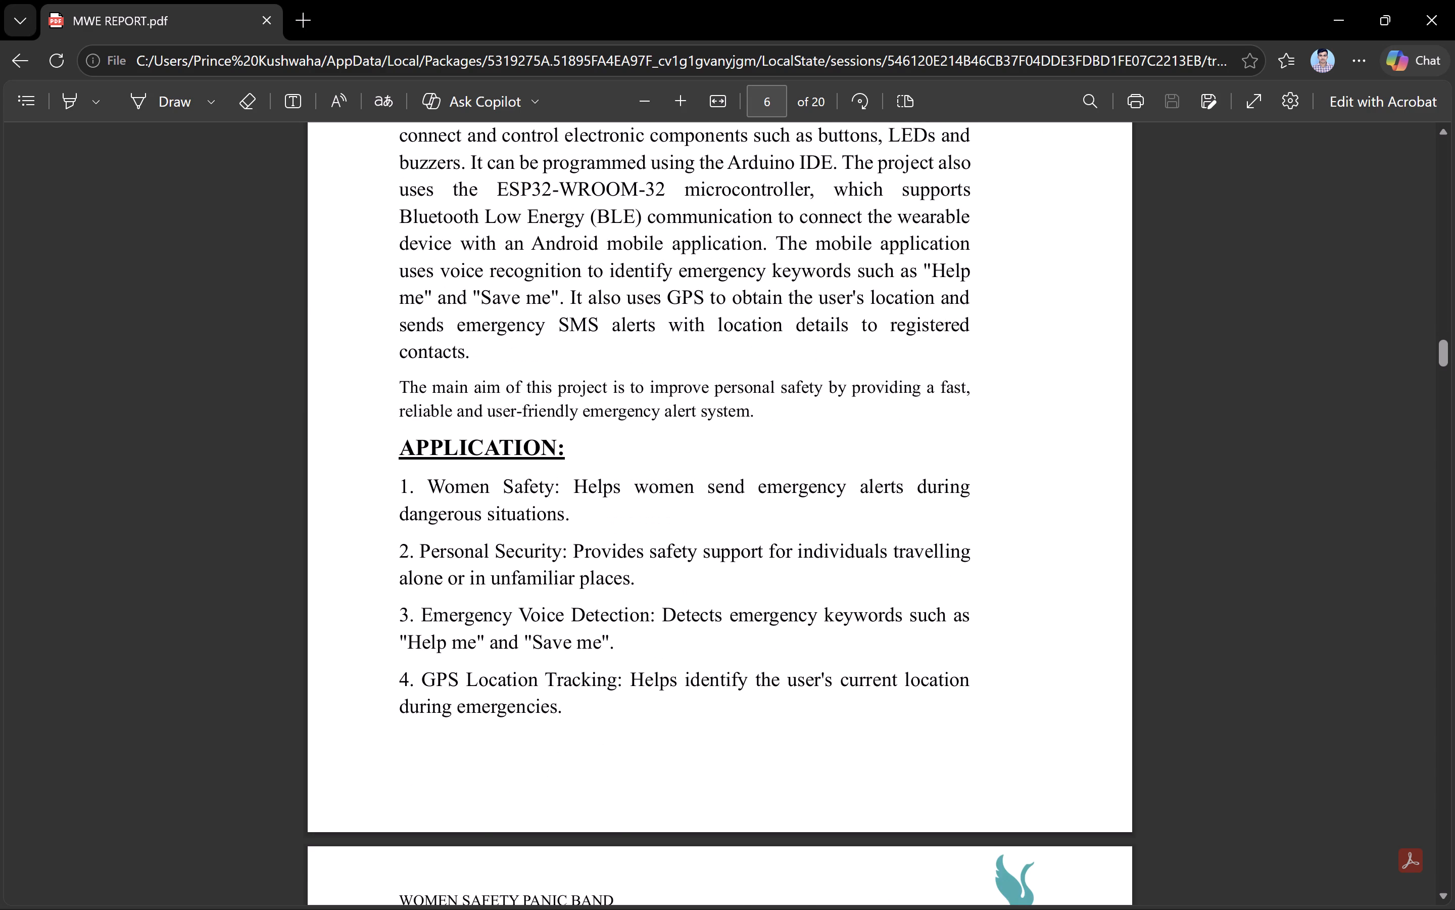
{"action": "scroll", "coordinate": [599, 570], "scroll_direction": "down", "scroll_amount": 4}
Switch to the front page woman safety document in Word and close it.
{"action": "key", "text": "alt+Tab"}
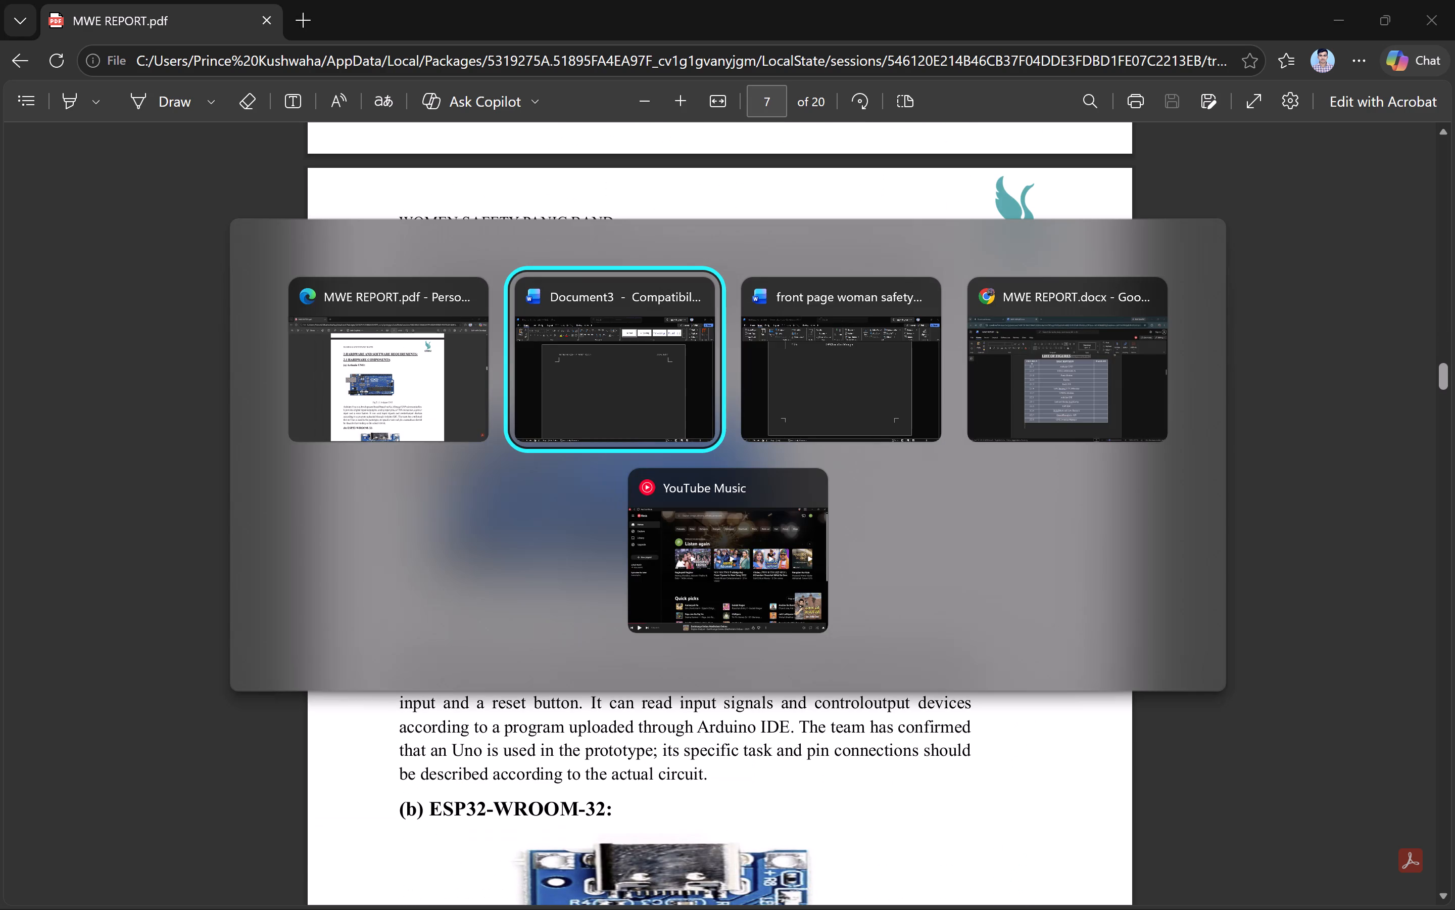
{"action": "key", "text": "alt+Tab"}
{"action": "scroll", "coordinate": [596, 567], "scroll_direction": "up", "scroll_amount": 6}
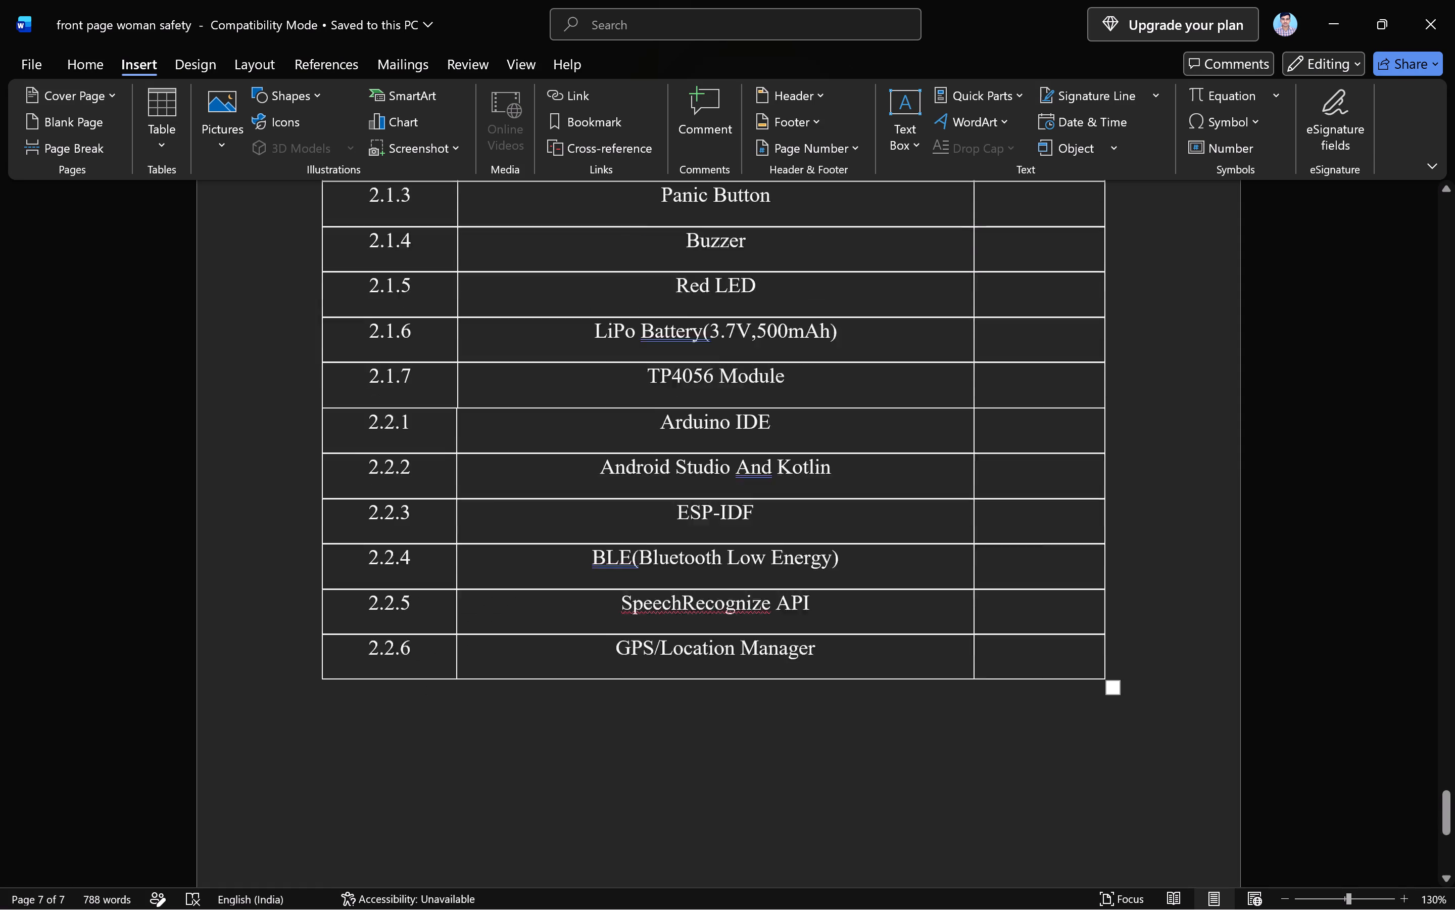
{"action": "left_click", "coordinate": [1439, 7]}
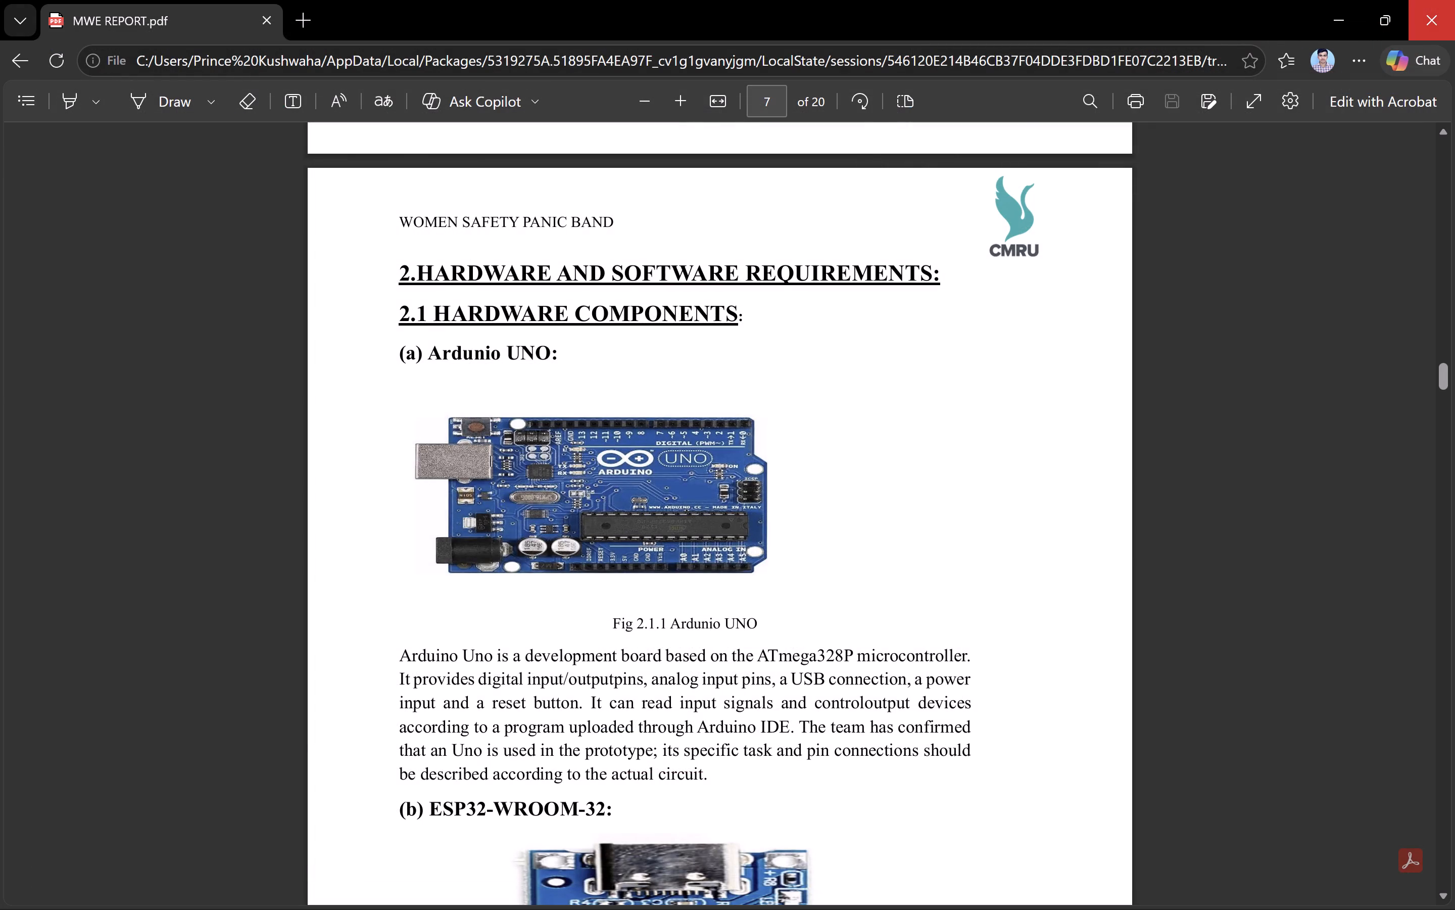
Switch to the online MWE REPORT.docx in Chrome and examine it from the list of figures to the hardware components section.
{"action": "key", "text": "alt+Tab"}
{"action": "key", "text": "alt+Tab"}
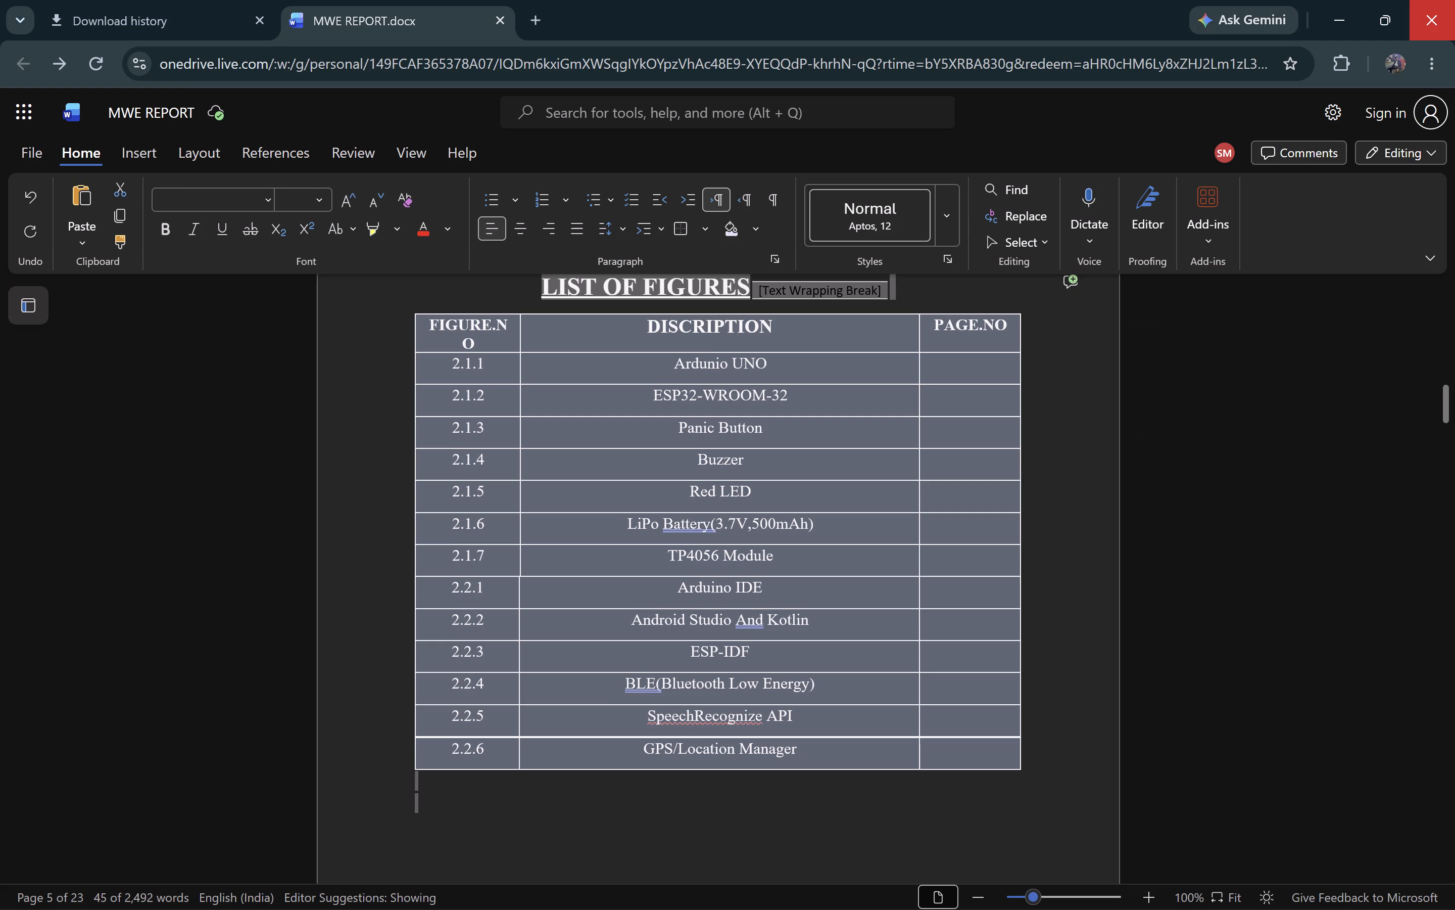
{"action": "left_click", "coordinate": [1258, 535]}
{"action": "scroll", "coordinate": [1258, 533], "scroll_direction": "down", "scroll_amount": 6}
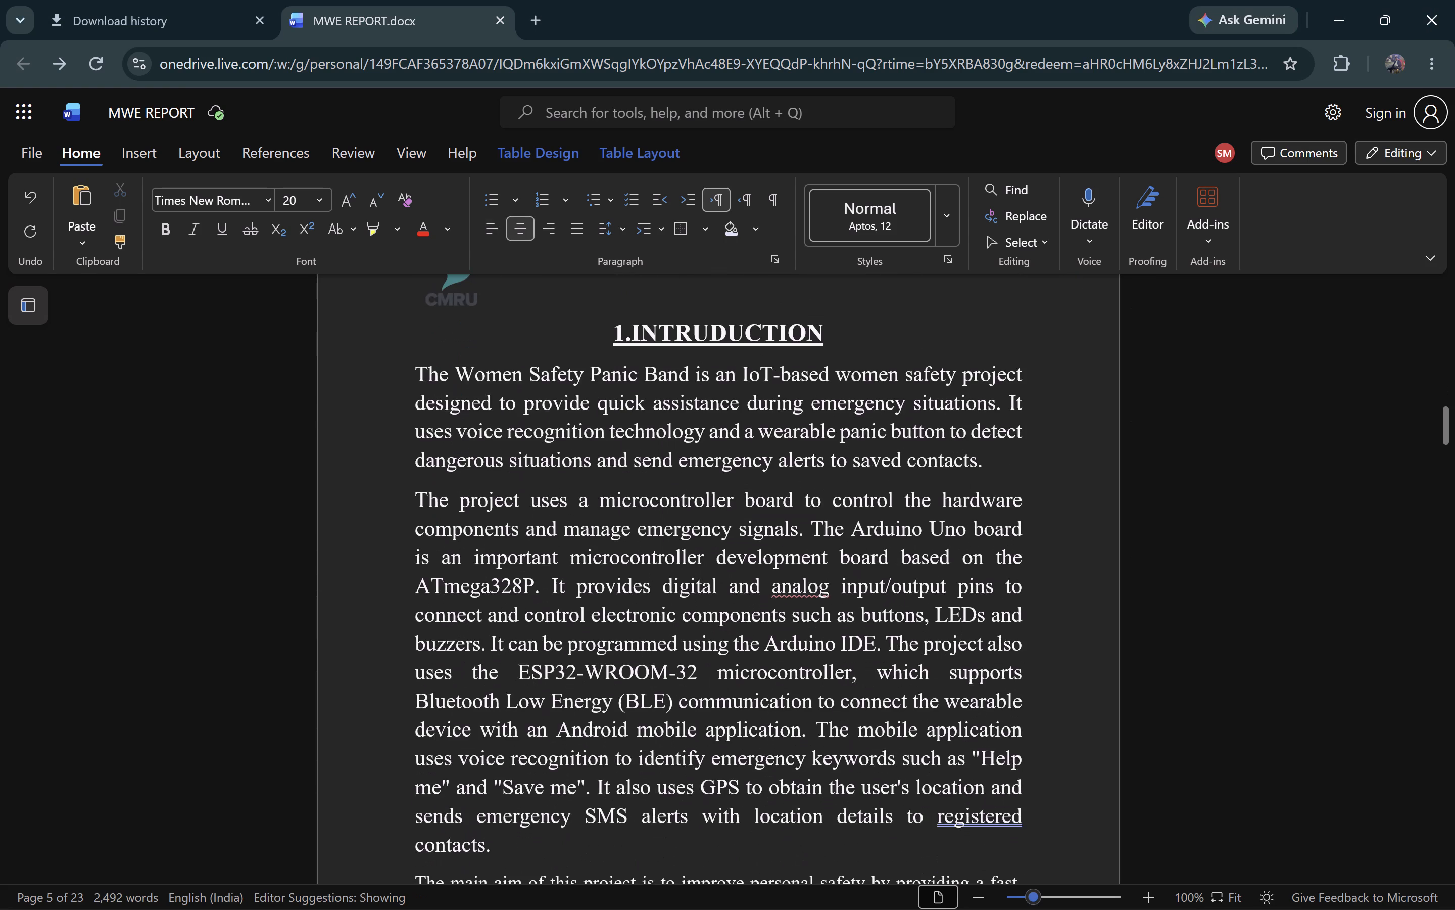
{"action": "scroll", "coordinate": [1256, 533], "scroll_direction": "down", "scroll_amount": 4}
{"action": "scroll", "coordinate": [1256, 533], "scroll_direction": "up", "scroll_amount": 4}
{"action": "scroll", "coordinate": [957, 564], "scroll_direction": "up", "scroll_amount": 1}
{"action": "scroll", "coordinate": [957, 564], "scroll_direction": "down", "scroll_amount": 4}
{"action": "scroll", "coordinate": [956, 565], "scroll_direction": "up", "scroll_amount": 2}
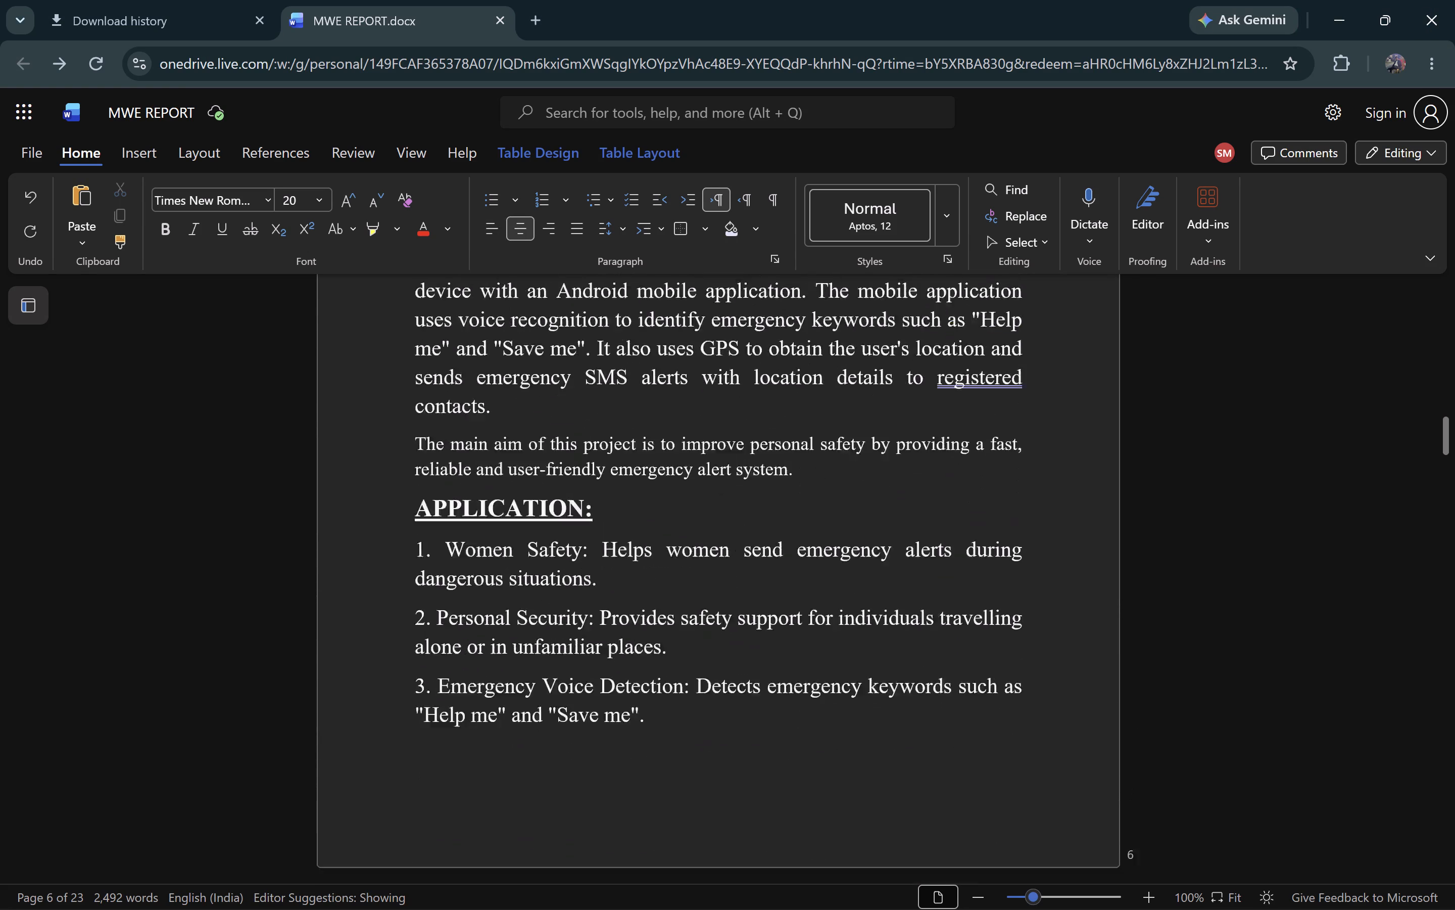
{"action": "scroll", "coordinate": [956, 565], "scroll_direction": "down", "scroll_amount": 5}
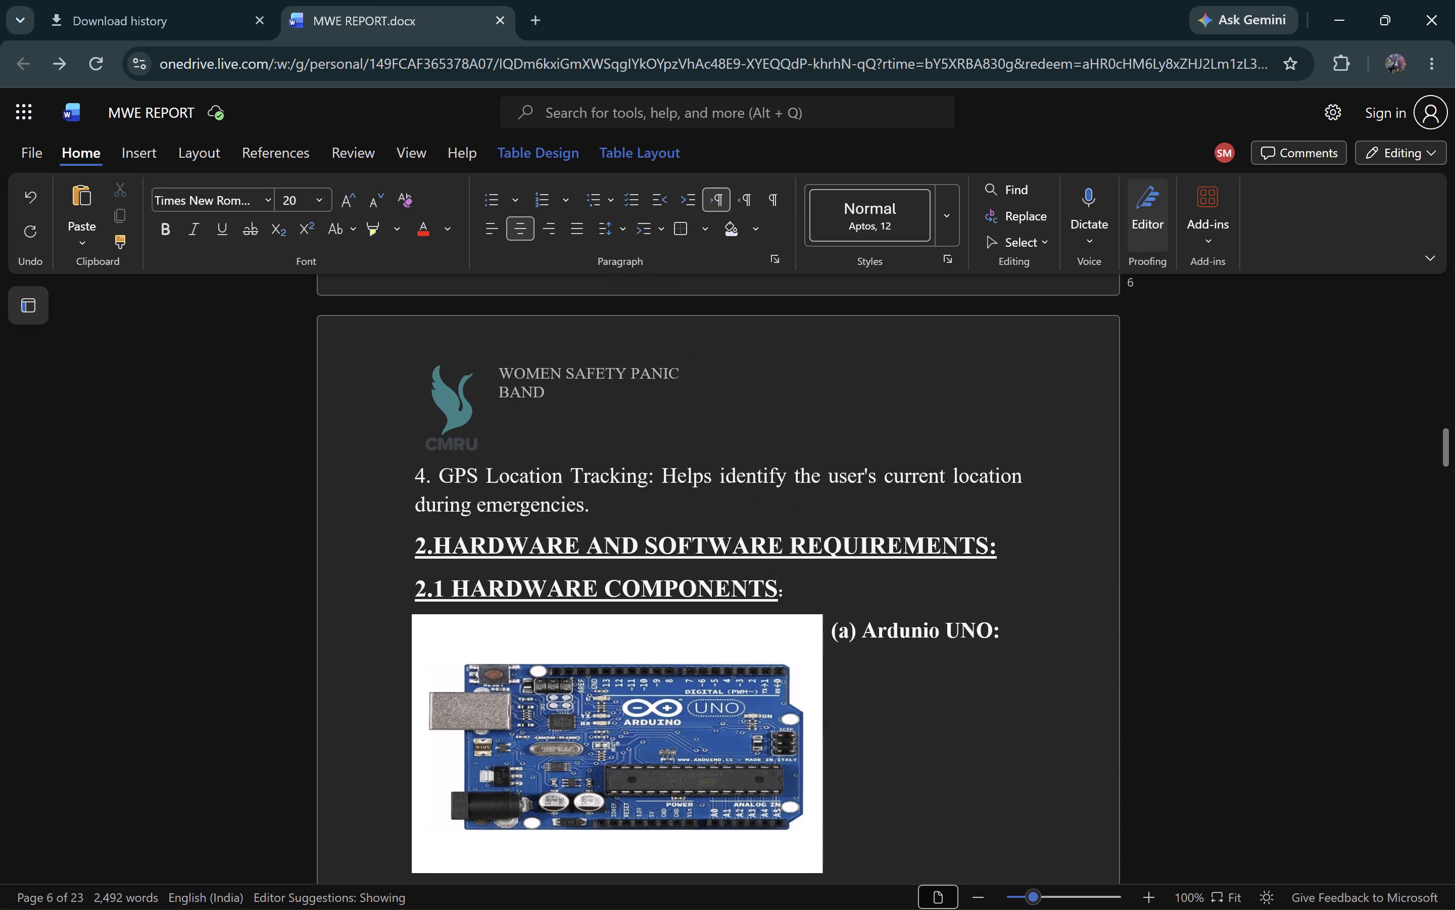
Close the Chrome window with the online MWE REPORT.docx.
{"action": "left_click", "coordinate": [1431, 27]}
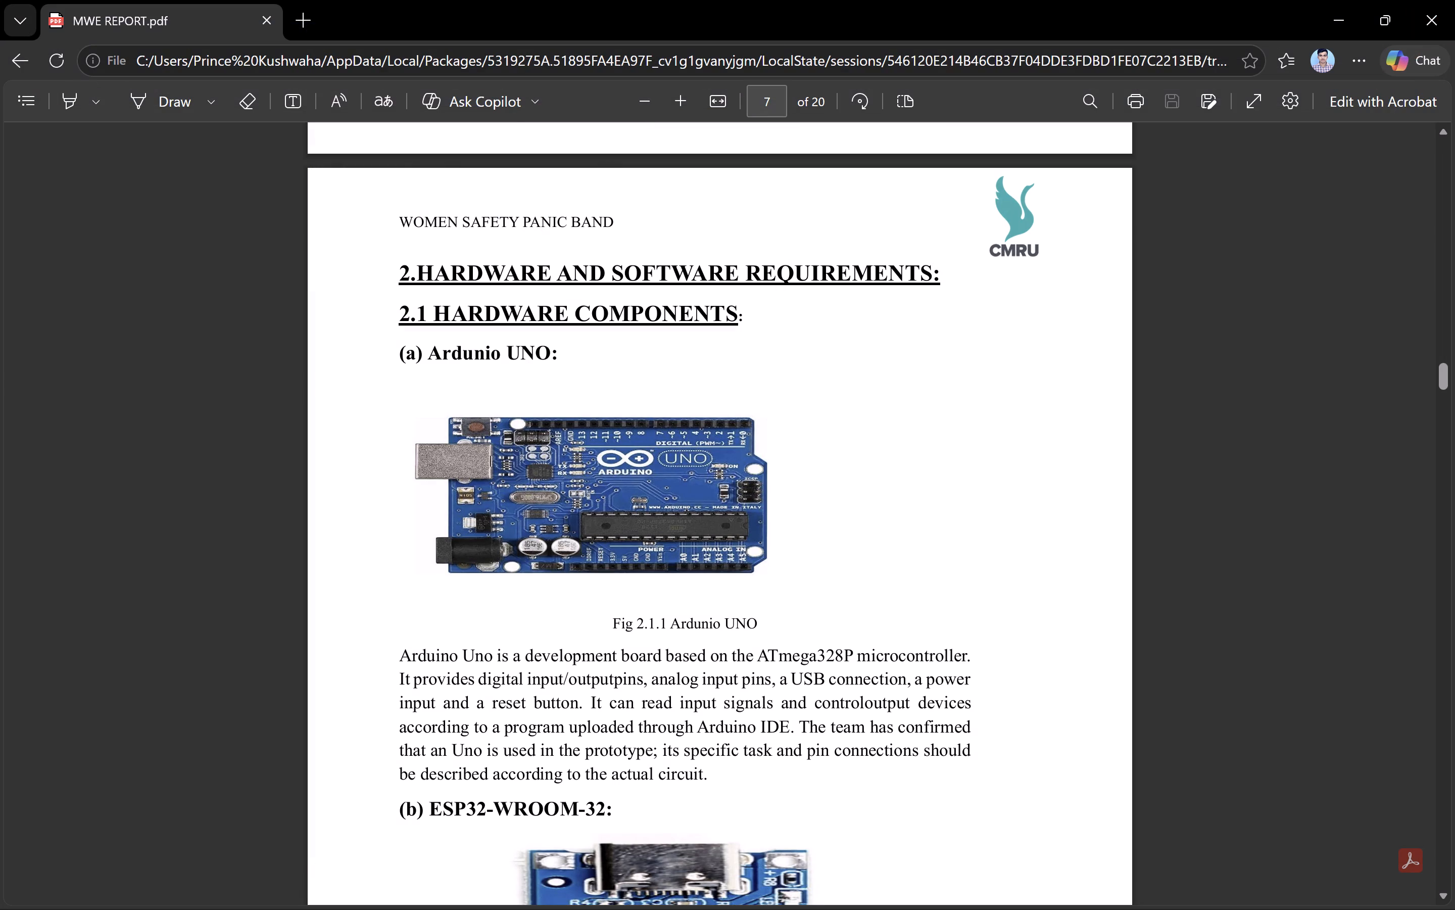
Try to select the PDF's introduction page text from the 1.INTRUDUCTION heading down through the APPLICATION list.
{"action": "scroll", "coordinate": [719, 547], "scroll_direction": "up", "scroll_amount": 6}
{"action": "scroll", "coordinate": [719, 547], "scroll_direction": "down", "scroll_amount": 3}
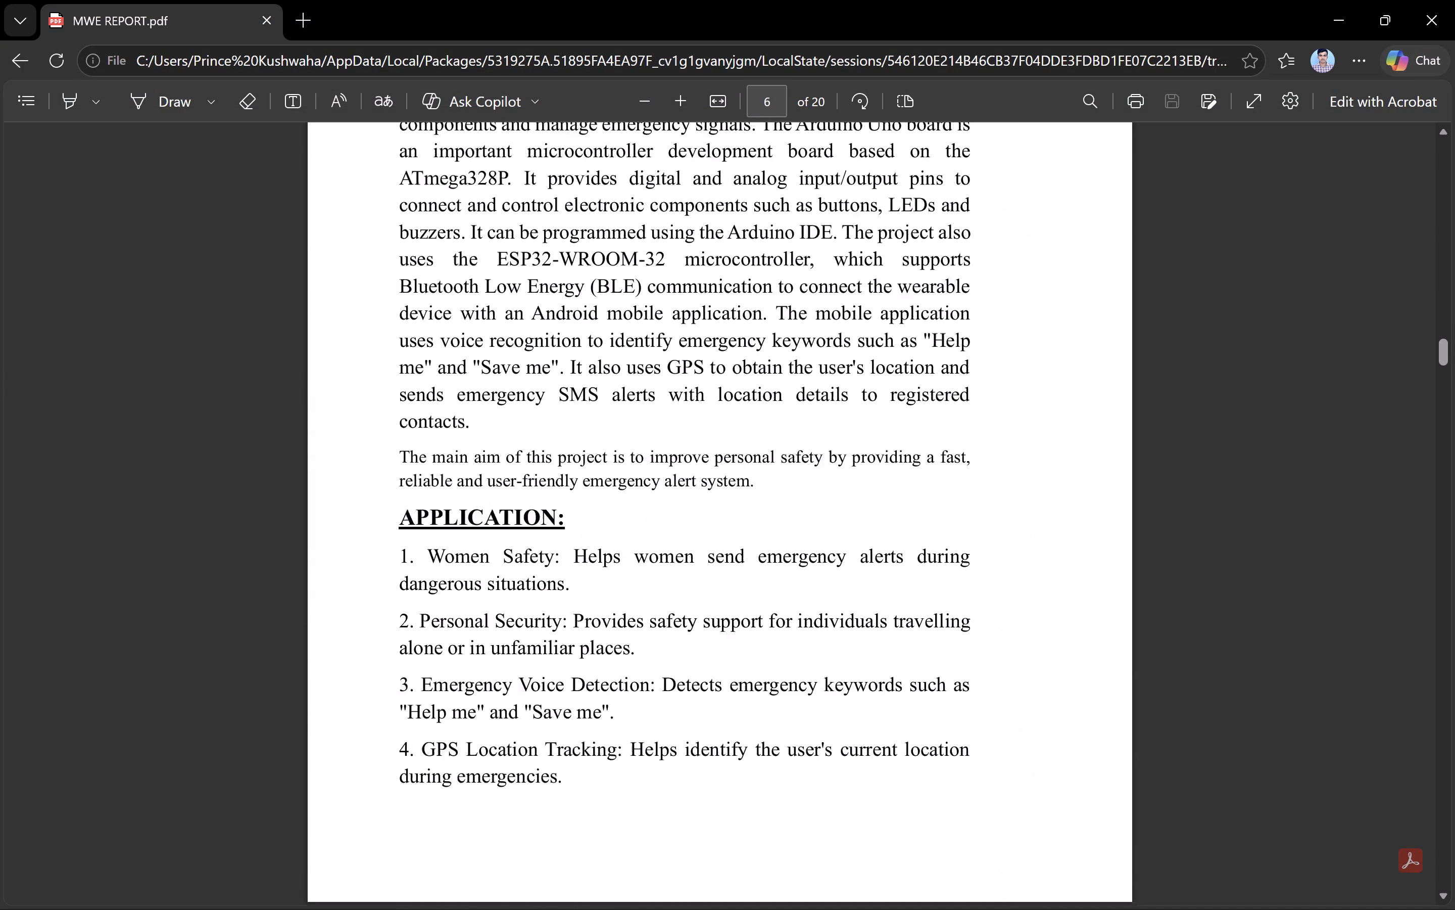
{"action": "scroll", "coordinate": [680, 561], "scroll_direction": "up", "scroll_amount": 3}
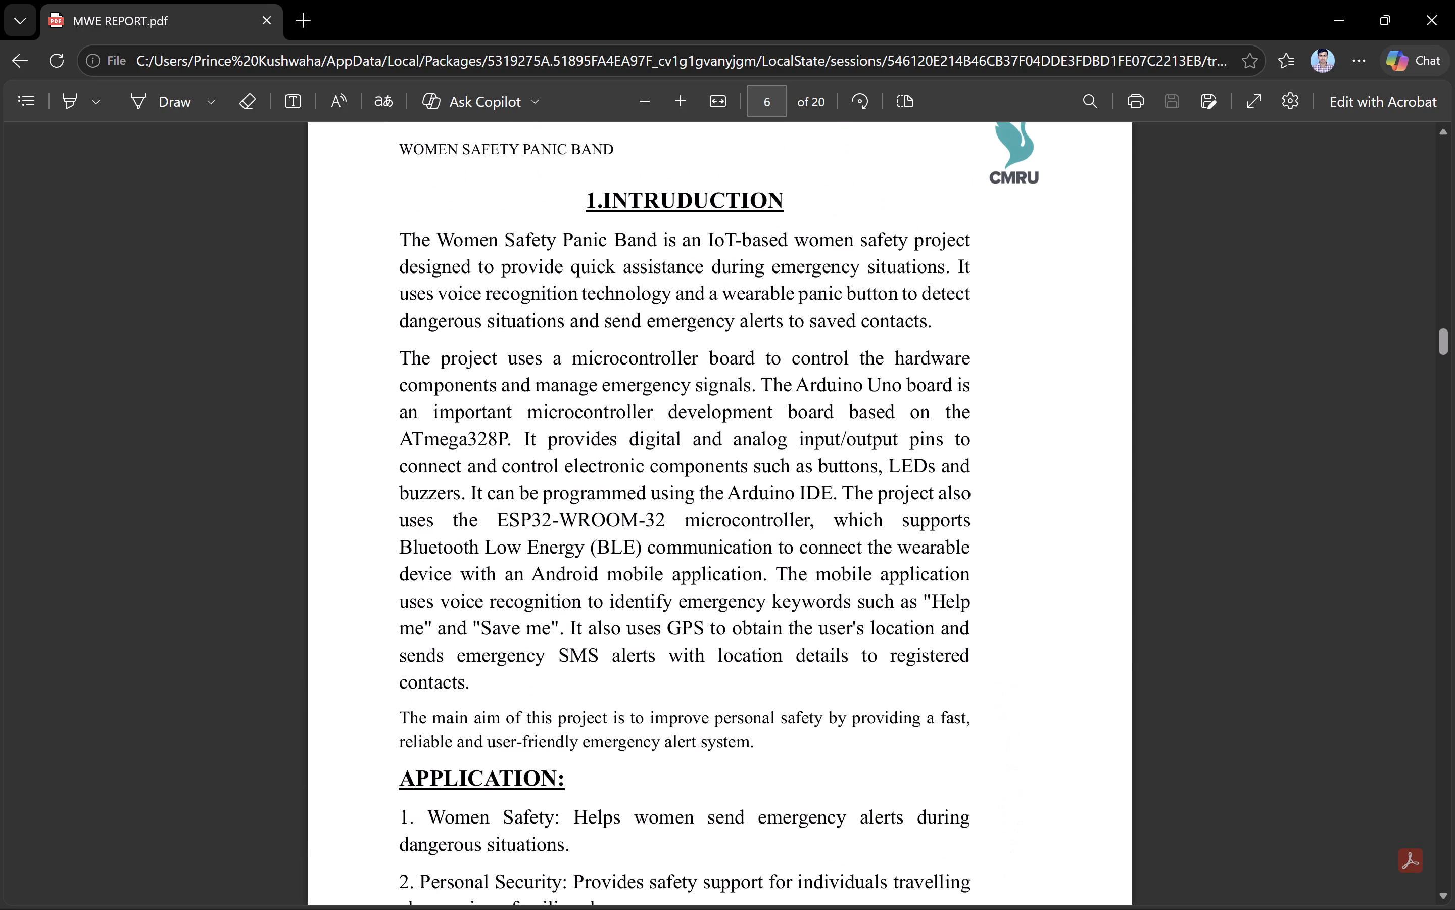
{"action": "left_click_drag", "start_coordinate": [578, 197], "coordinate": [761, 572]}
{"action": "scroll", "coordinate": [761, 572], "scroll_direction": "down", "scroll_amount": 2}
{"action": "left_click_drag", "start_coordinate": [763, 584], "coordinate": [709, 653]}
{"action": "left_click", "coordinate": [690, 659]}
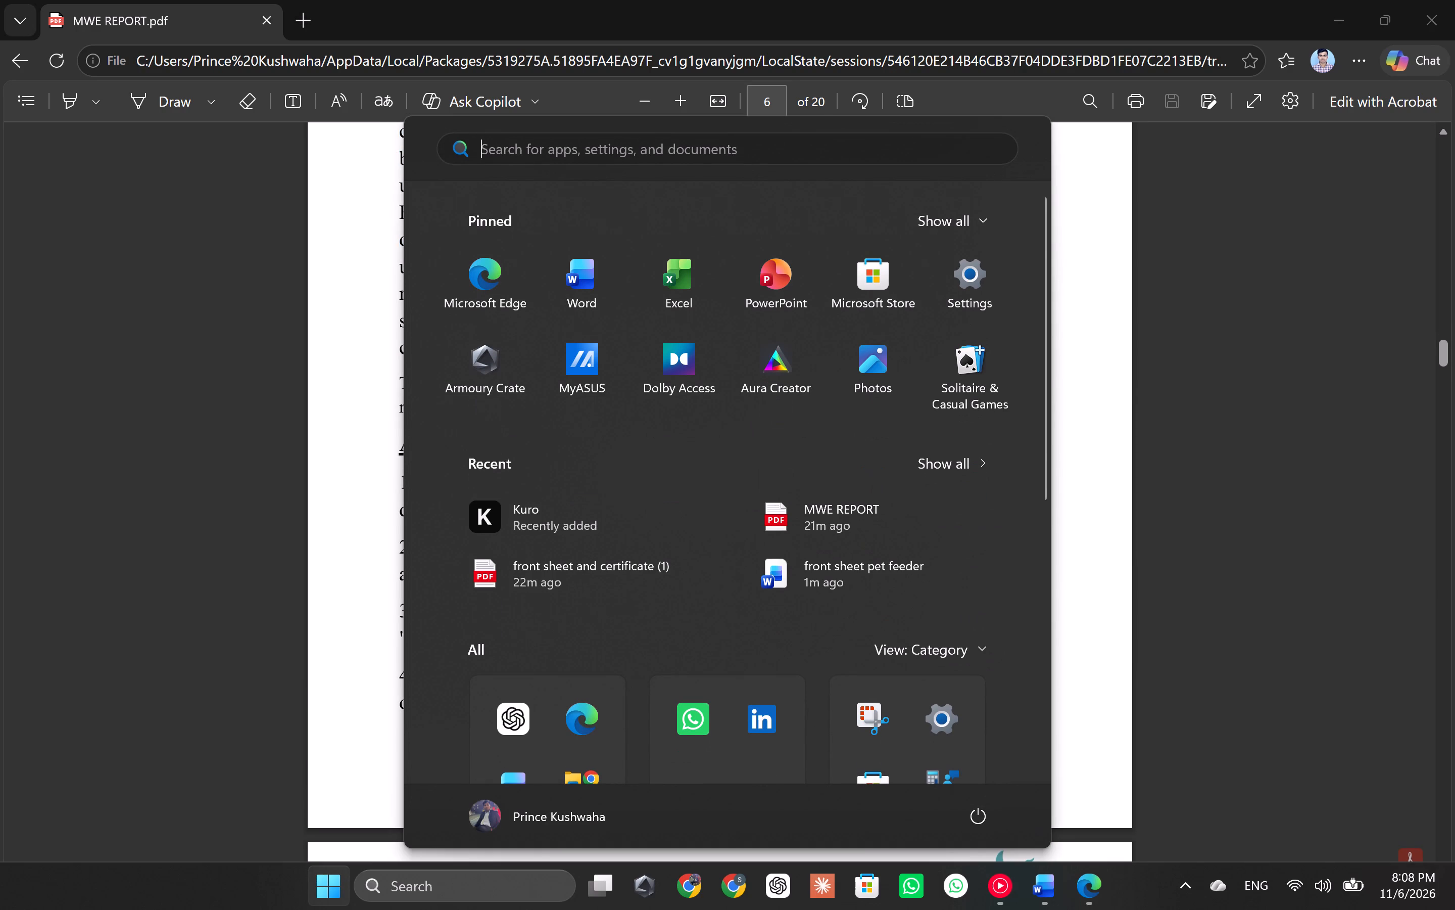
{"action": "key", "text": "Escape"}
Switch back to the new Word document, Document3, with the WOMEN SAFETY PANIC BAND header.
{"action": "key", "text": "alt+Tab"}
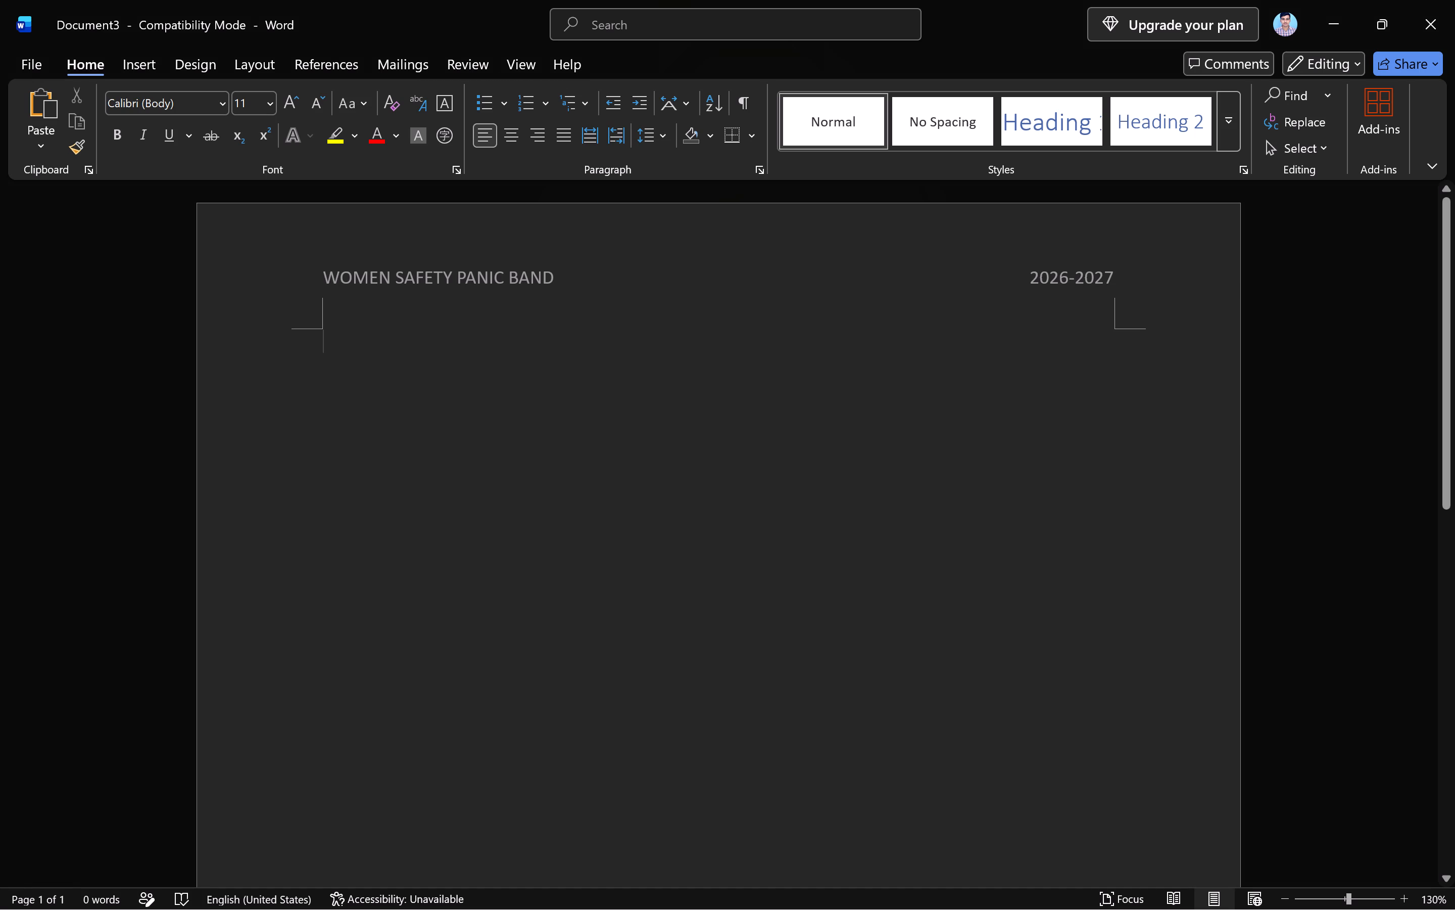
{"action": "key", "text": "alt+Tab"}
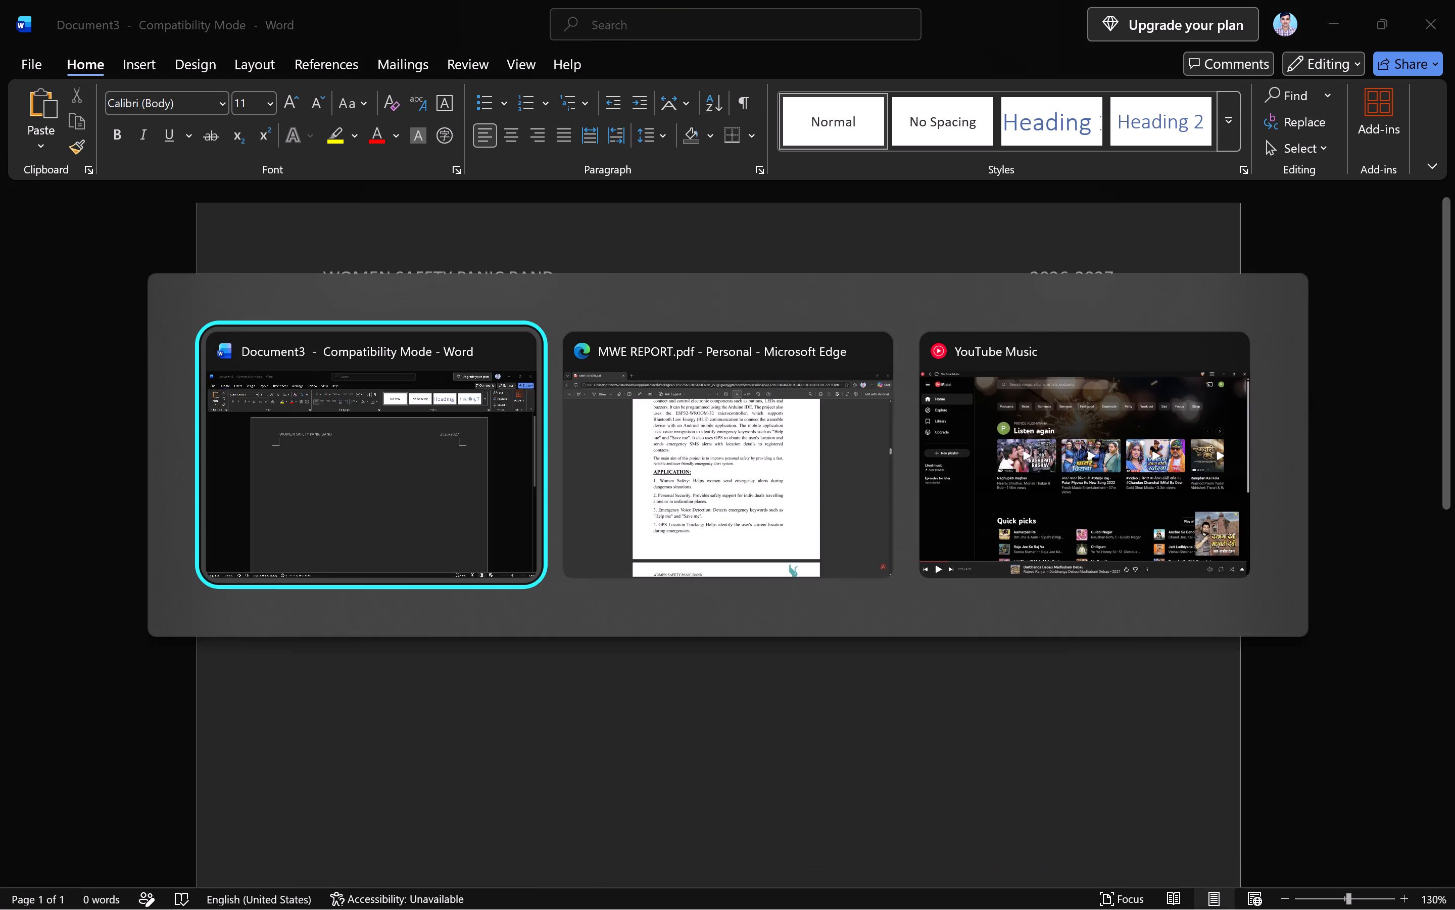
{"action": "key", "text": "alt+Escape"}
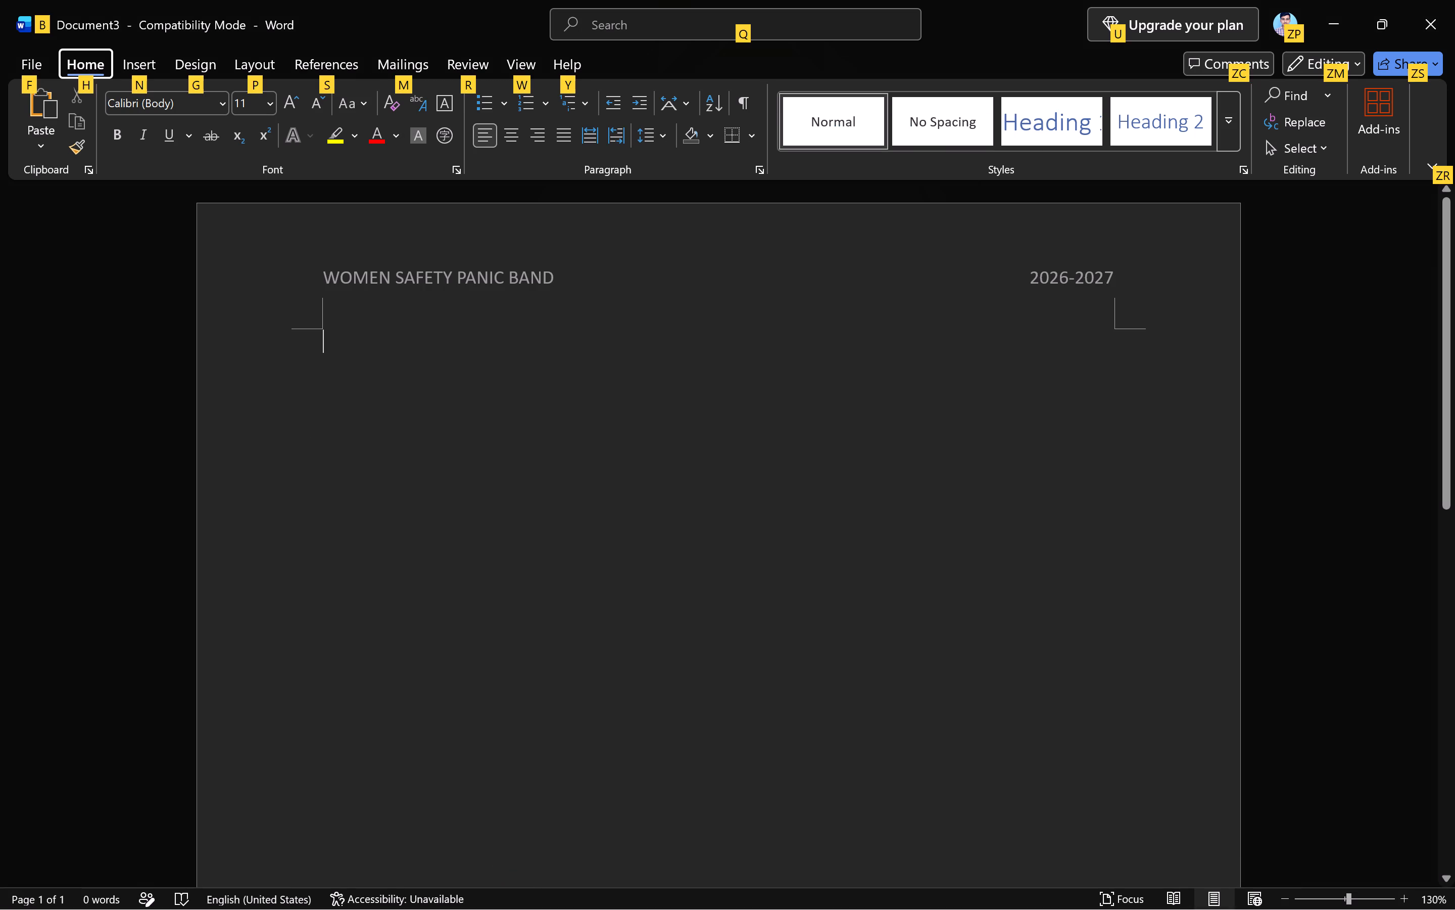
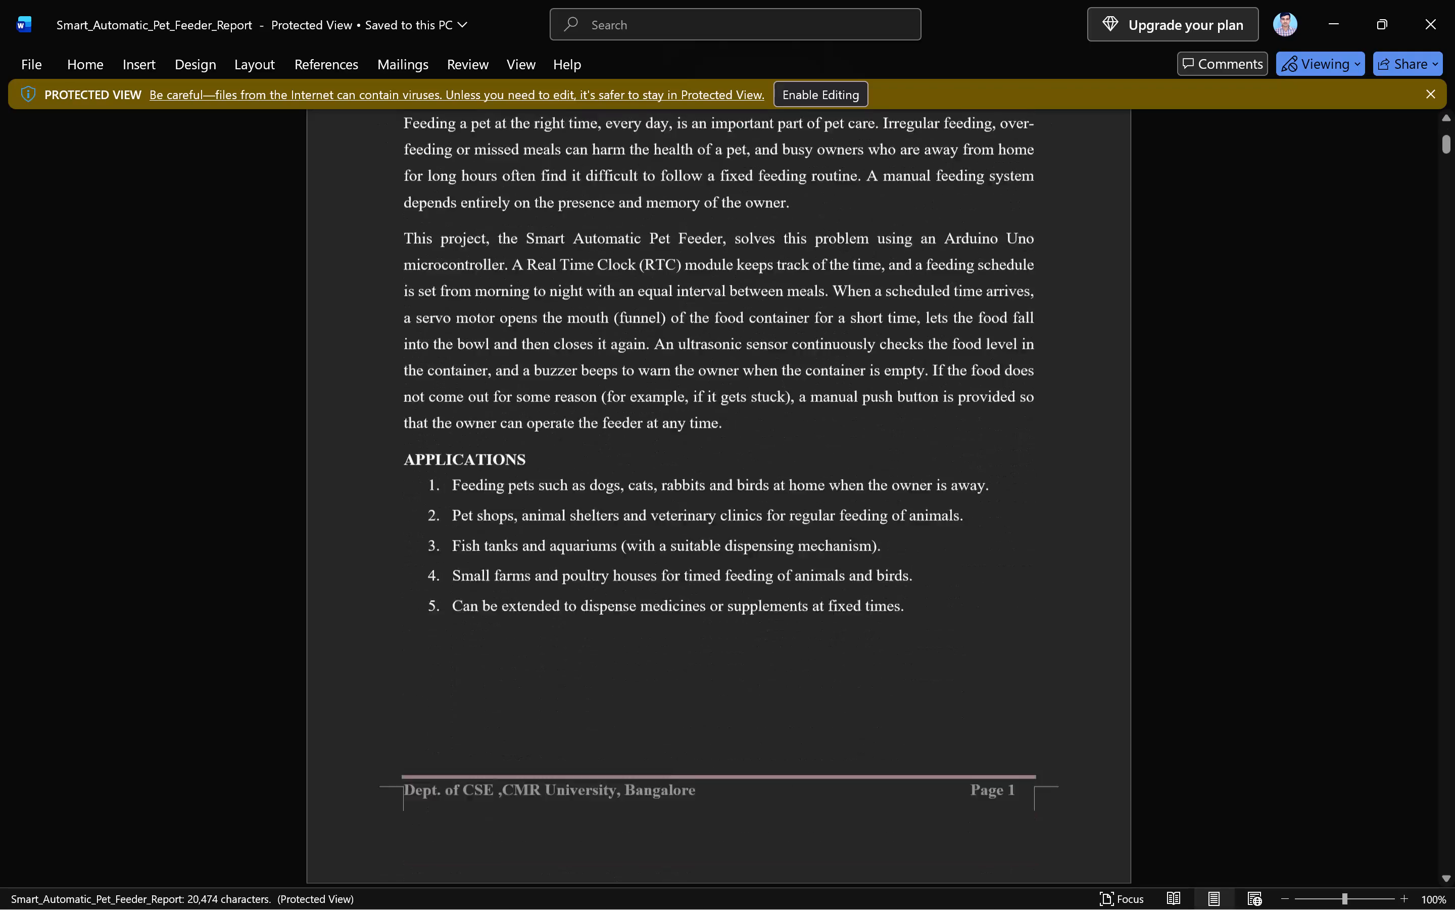
Enable editing for the protected Smart_Automatic_Pet_Feeder_Report document.
{"action": "scroll", "coordinate": [795, 617], "scroll_direction": "down", "scroll_amount": 1}
{"action": "triple_click", "coordinate": [646, 613]}
{"action": "left_click", "coordinate": [646, 613]}
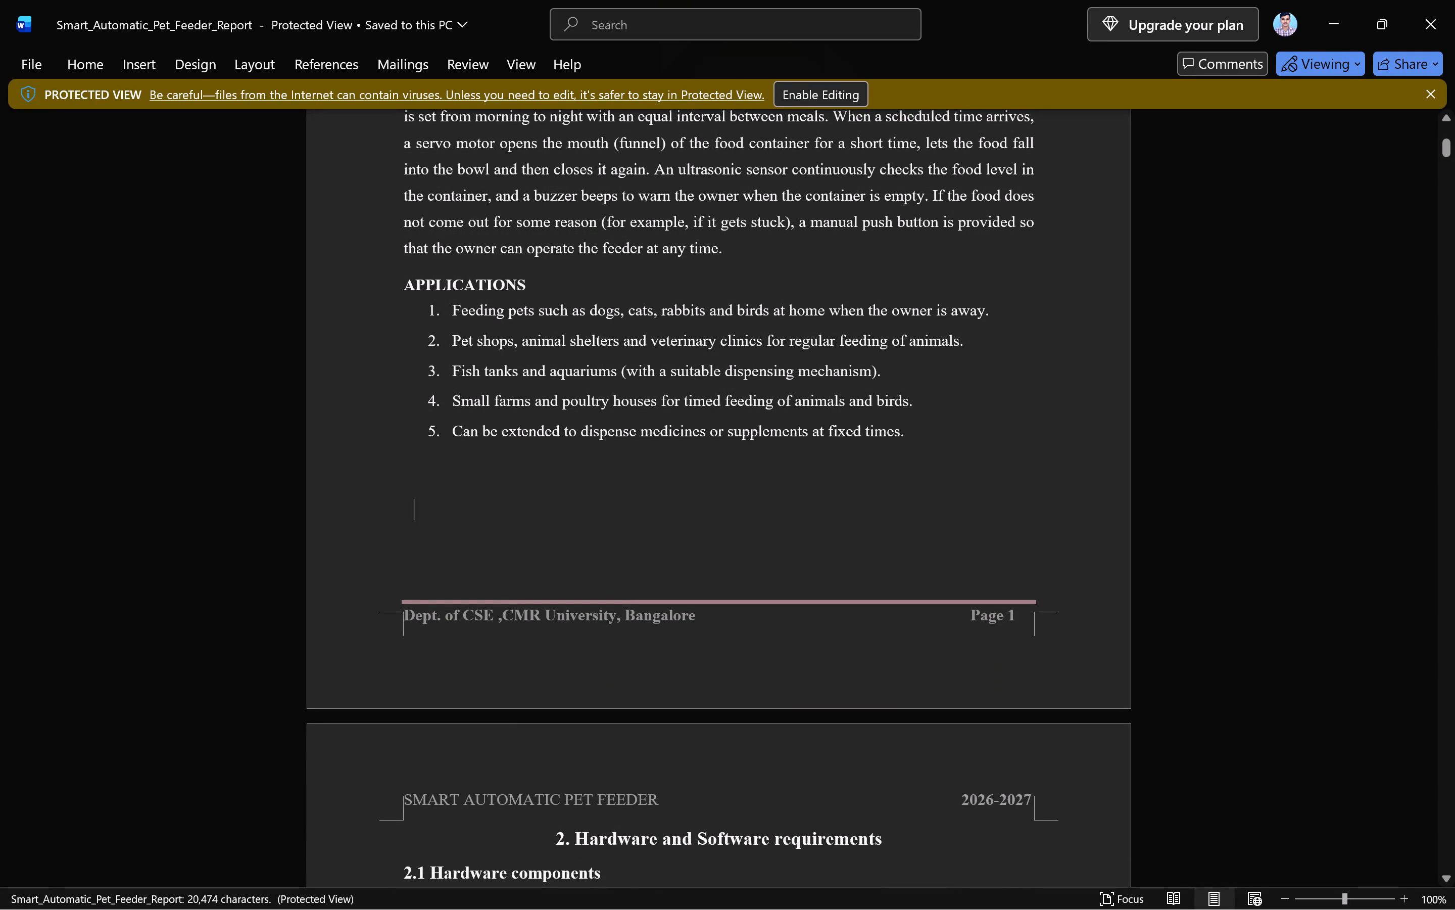
{"action": "left_click", "coordinate": [804, 96]}
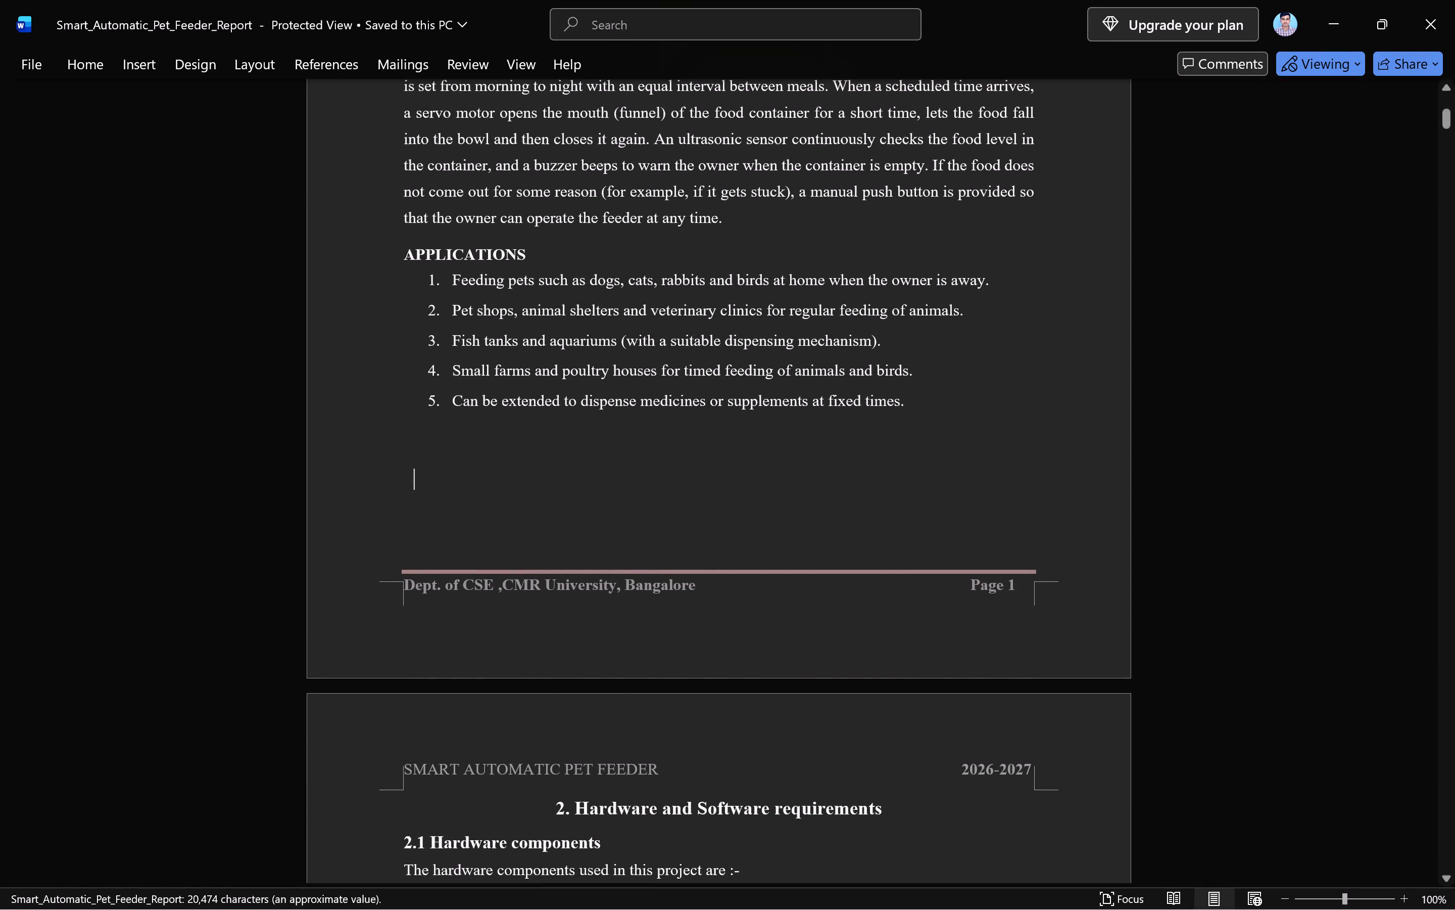
Copy the full page footer line "Dept. of CSE ,CMR University, Bangalore Page 1" from the pet feeder report and close that report.
{"action": "scroll", "coordinate": [675, 608], "scroll_direction": "down", "scroll_amount": 7}
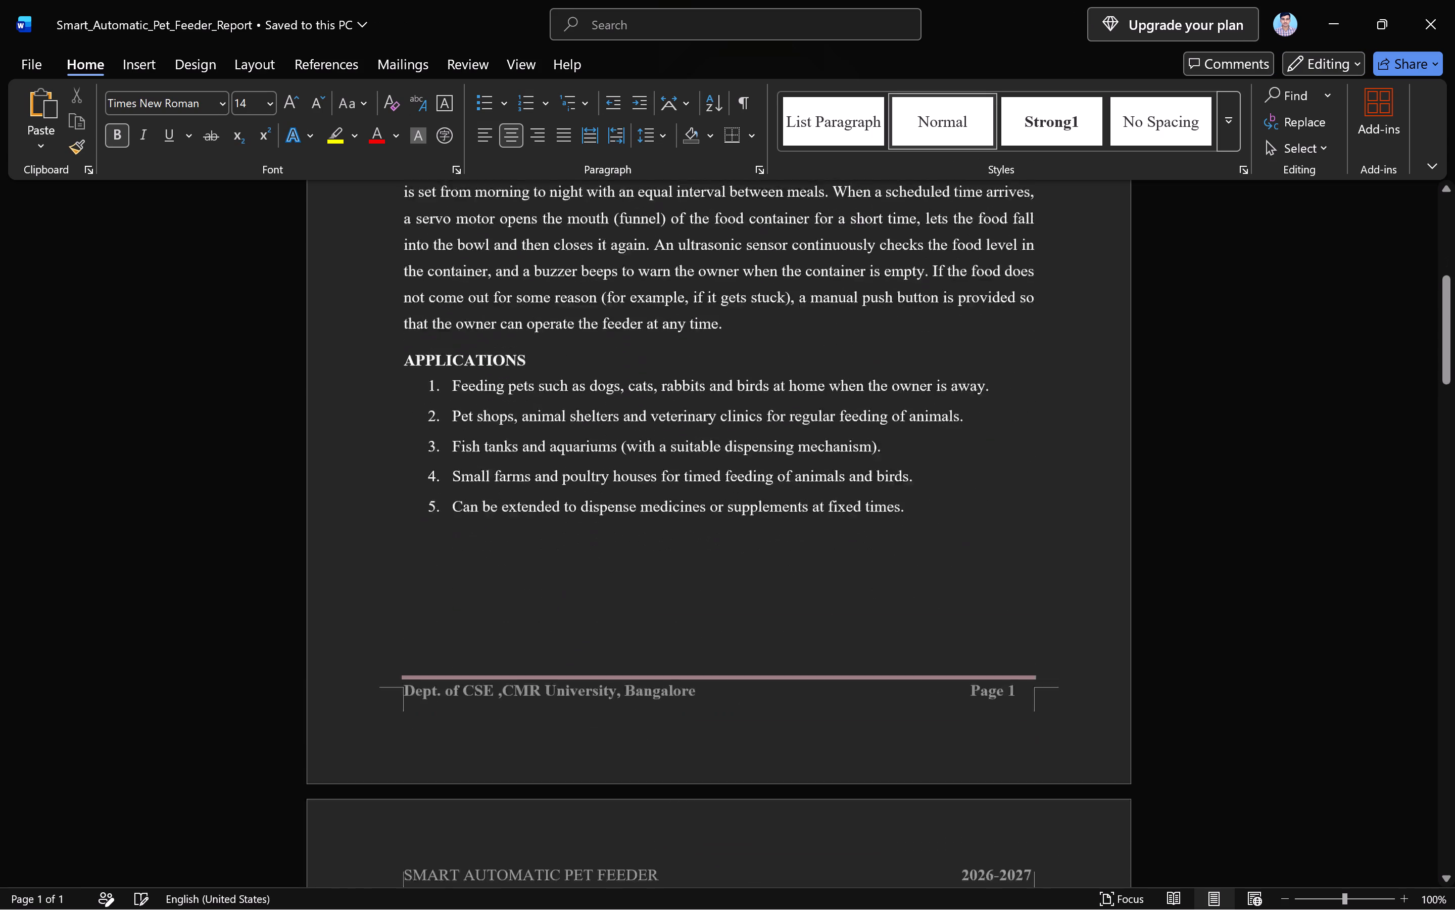
{"action": "triple_click", "coordinate": [673, 610]}
{"action": "left_click", "coordinate": [673, 610]}
{"action": "triple_click", "coordinate": [673, 610]}
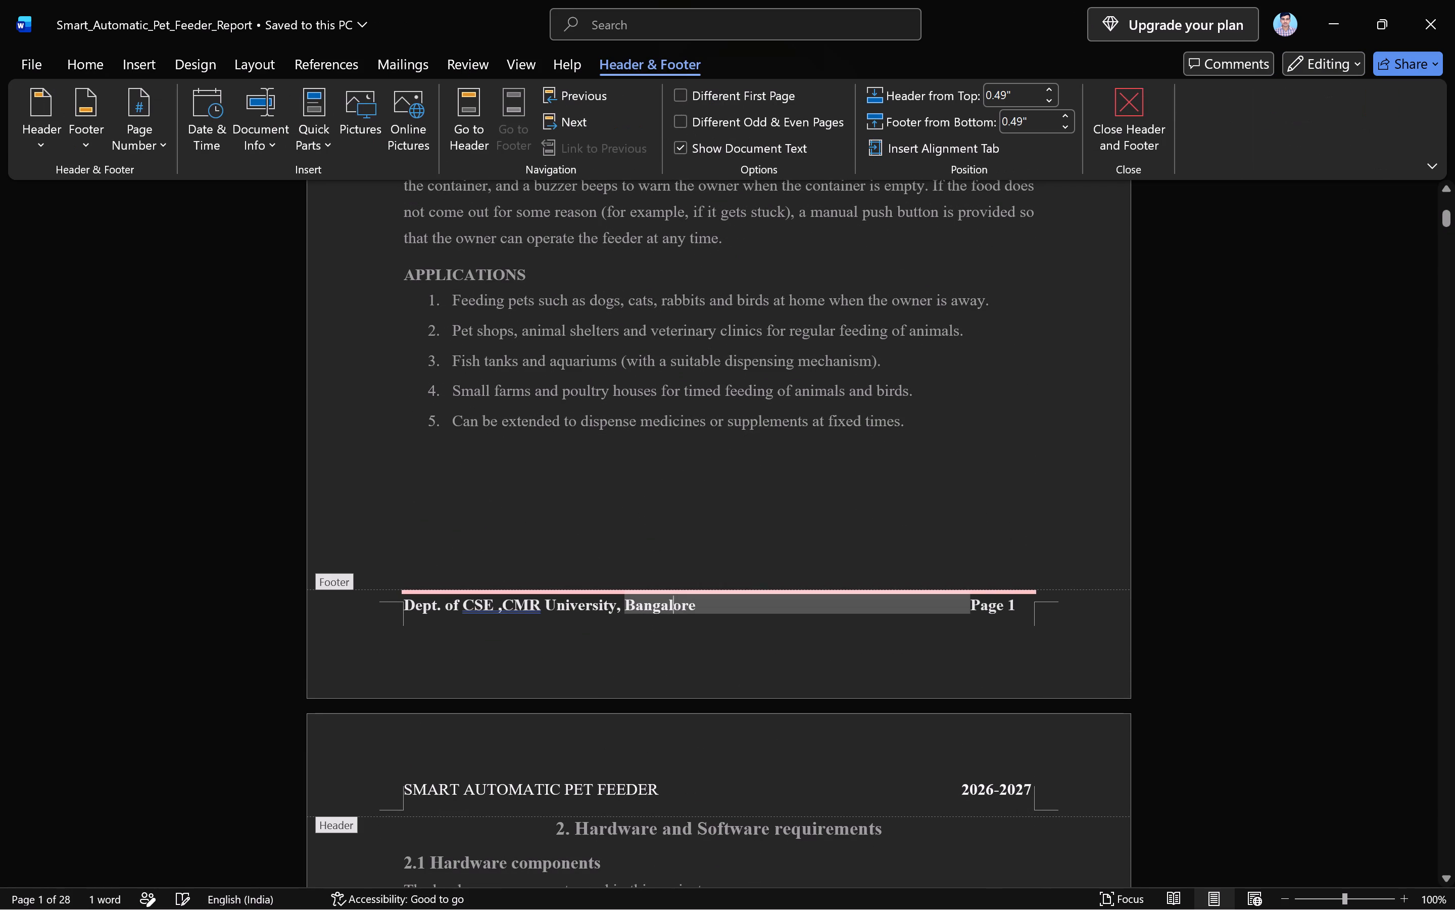
{"action": "key", "text": "ctrl+c"}
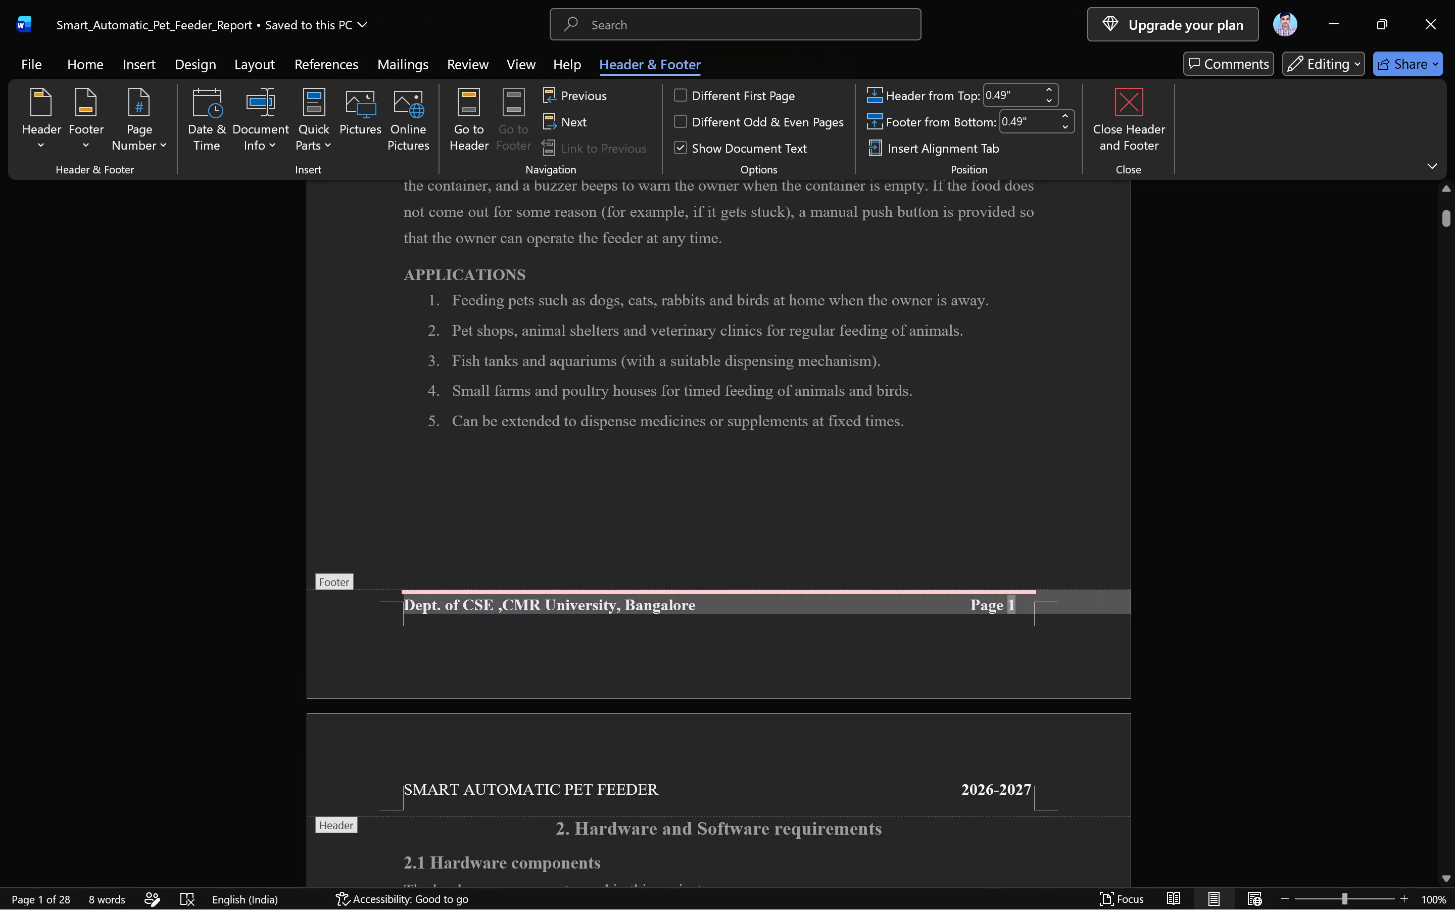
{"action": "left_click", "coordinate": [1435, 2]}
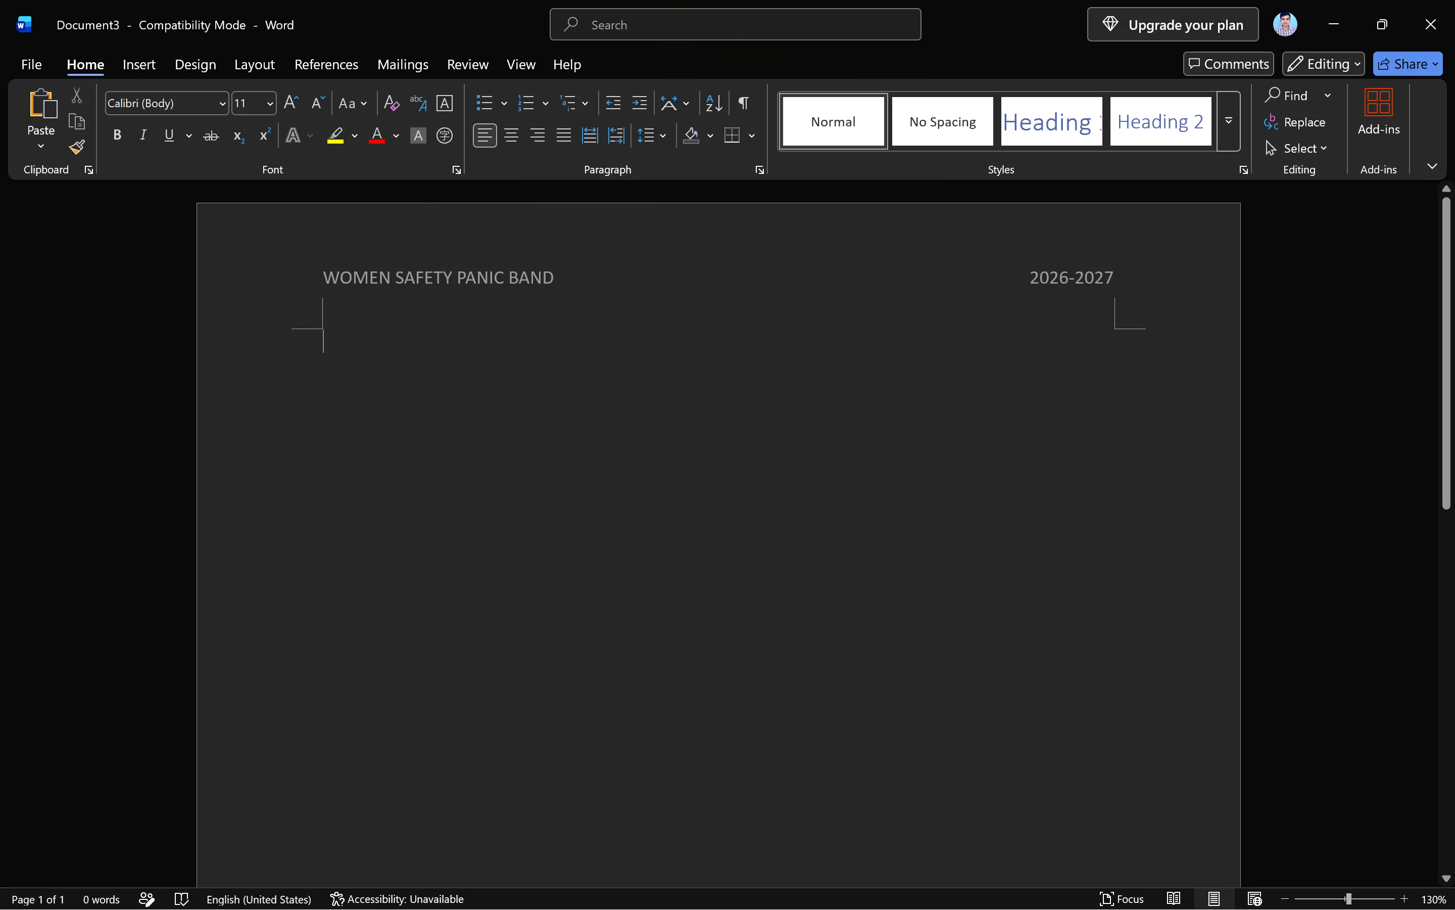
Paste the copied "Dept. of CSE ,CMR University, Bangalore Page 1" line into Document3's footer and return to the body.
{"action": "scroll", "coordinate": [633, 856], "scroll_direction": "down", "scroll_amount": 11}
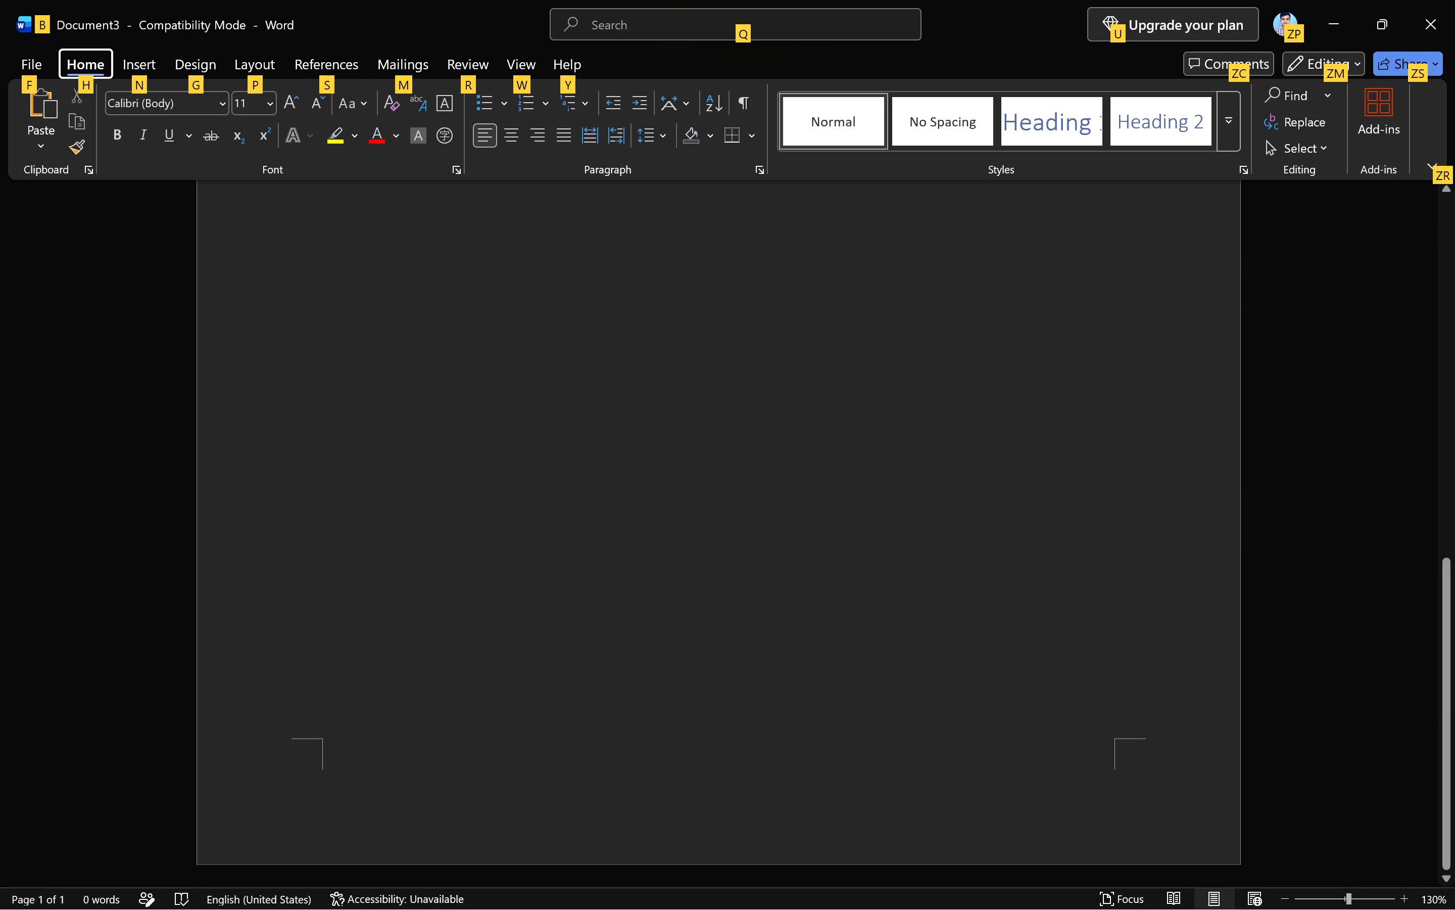
{"action": "left_click", "coordinate": [435, 839]}
{"action": "triple_click", "coordinate": [423, 813]}
{"action": "left_click", "coordinate": [423, 813]}
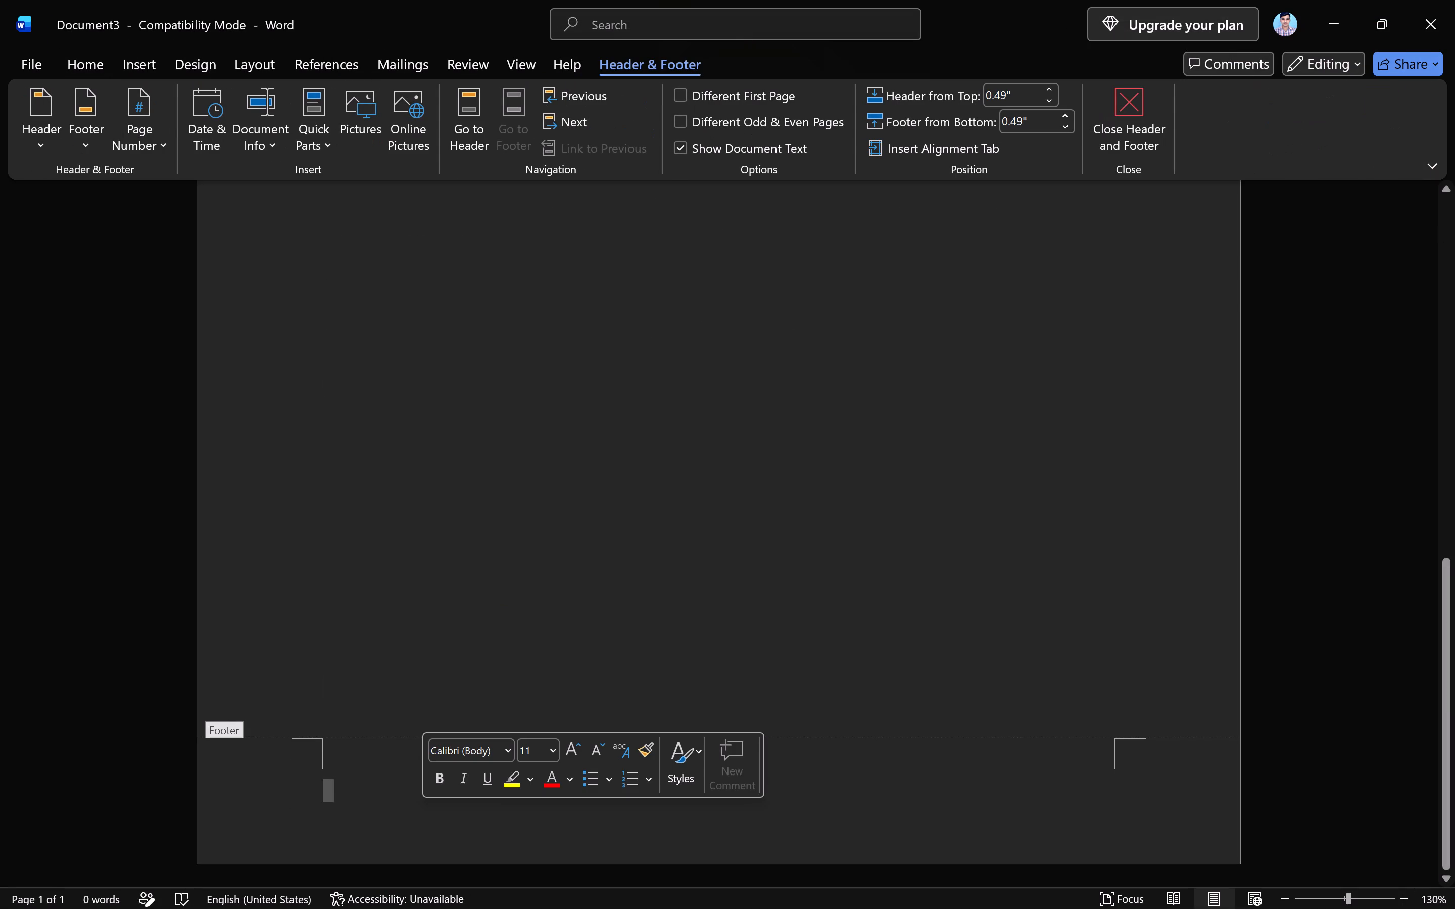
{"action": "left_click", "coordinate": [407, 764]}
{"action": "left_click", "coordinate": [349, 760]}
{"action": "double_click", "coordinate": [351, 762]}
{"action": "left_click", "coordinate": [409, 753]}
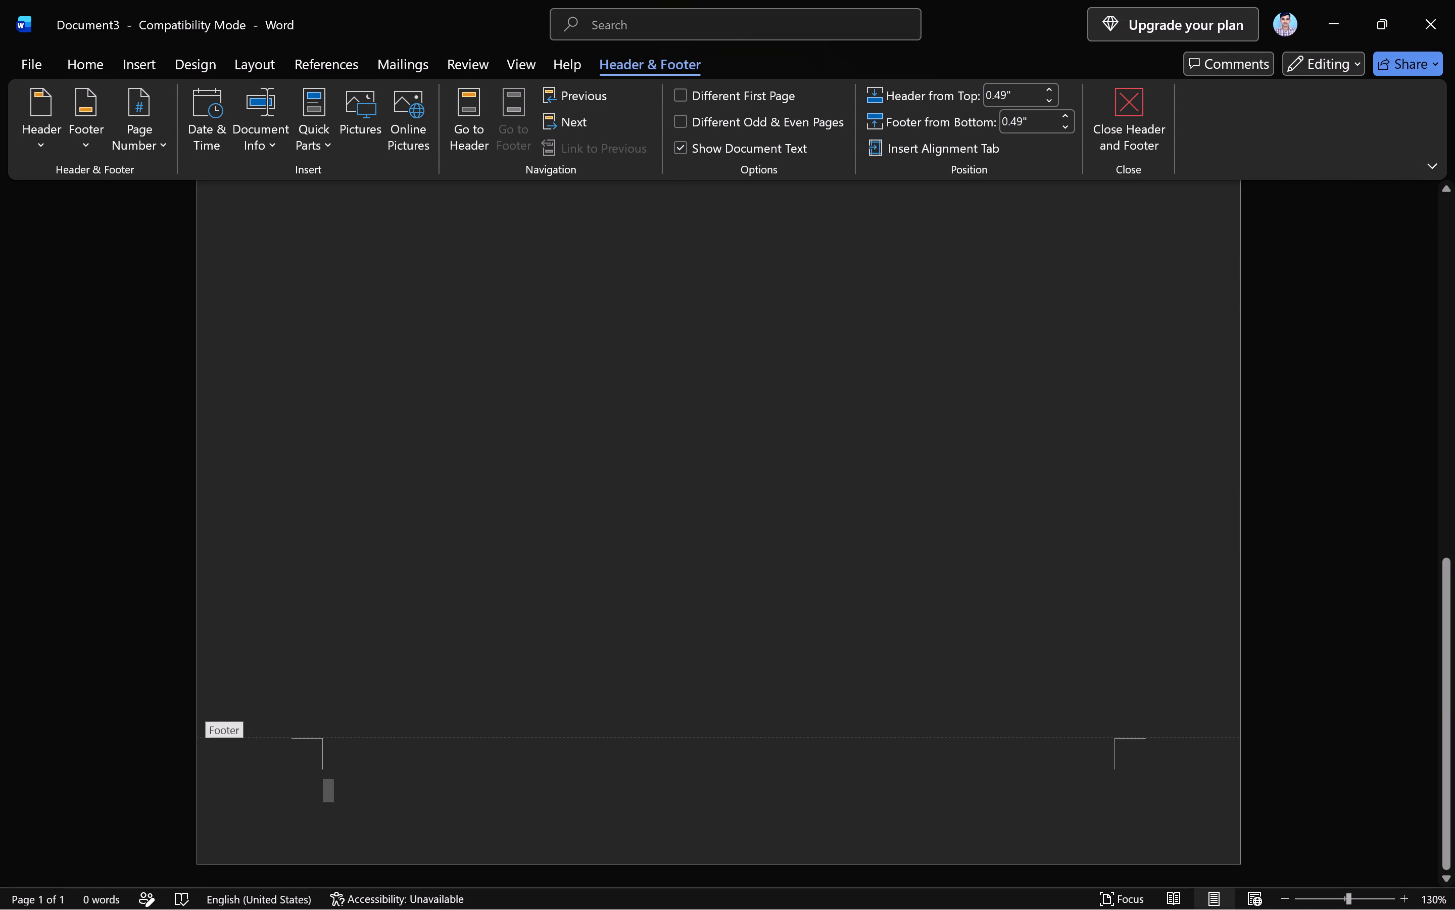
{"action": "type", "text": "jjj"}
{"action": "key", "text": "BackSpace"}
{"action": "key", "text": "BackSpace"}
{"action": "key", "text": "BackSpace"}
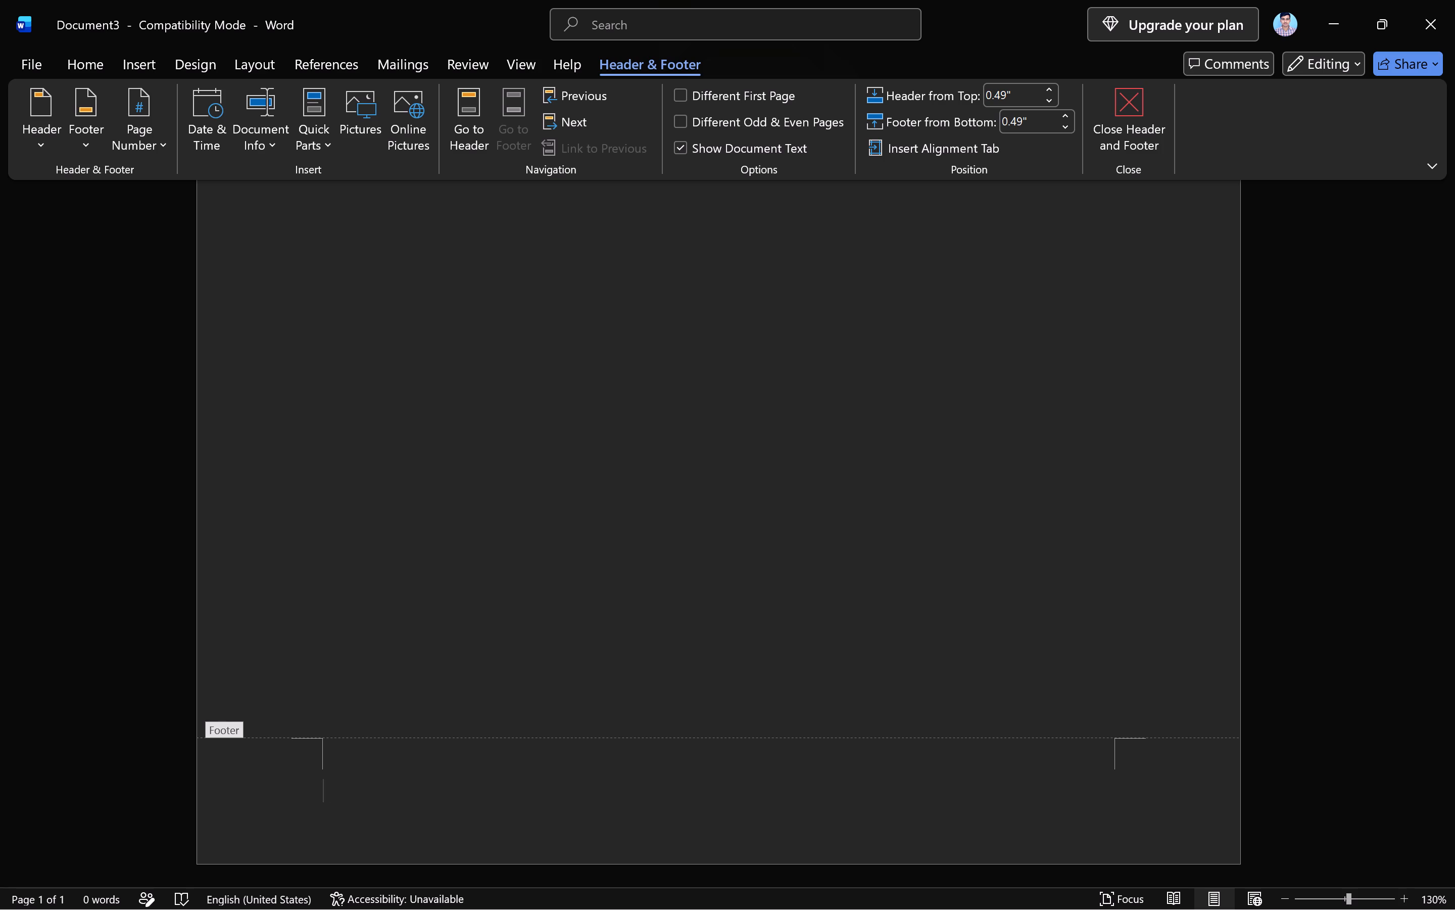
{"action": "key", "text": "ctrl+v"}
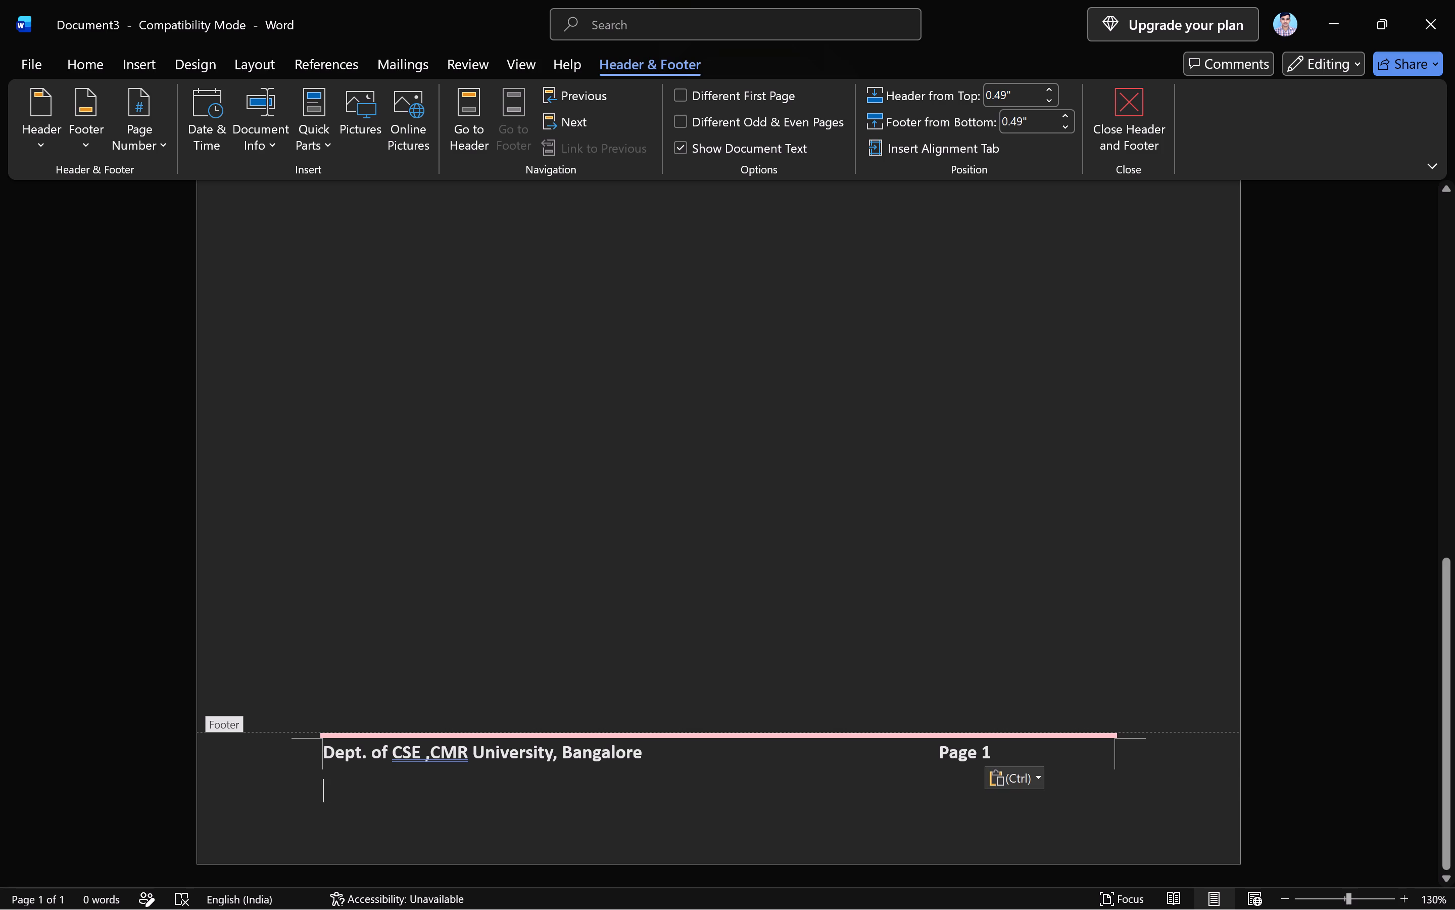
{"action": "double_click", "coordinate": [568, 587]}
Open the clipboard history at the start of Document3's body.
{"action": "scroll", "coordinate": [568, 600], "scroll_direction": "up", "scroll_amount": 3}
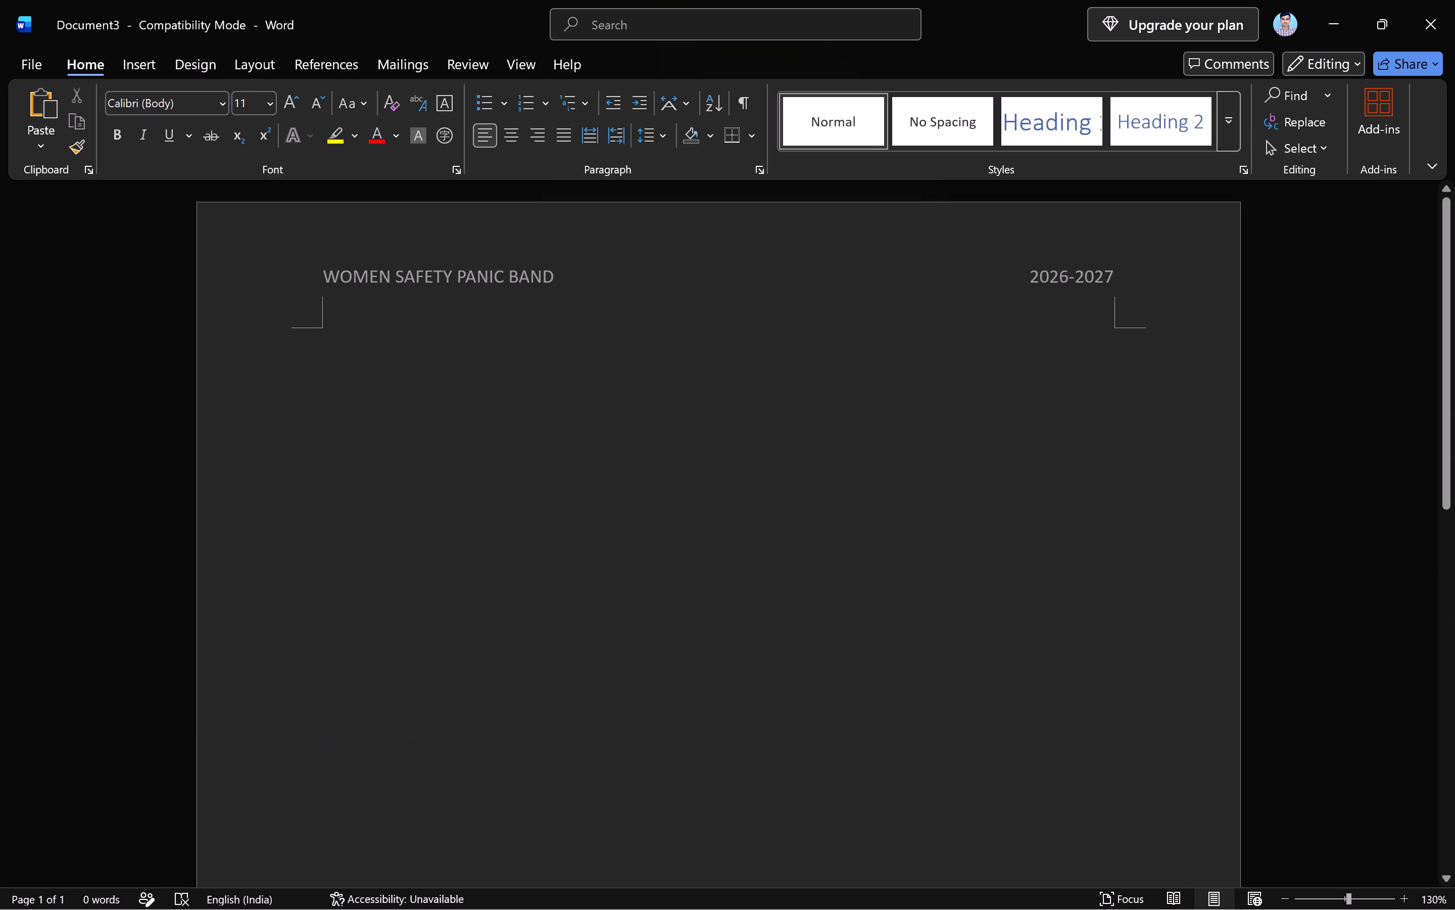
{"action": "scroll", "coordinate": [568, 601], "scroll_direction": "up", "scroll_amount": 2}
{"action": "key", "text": "super+v"}
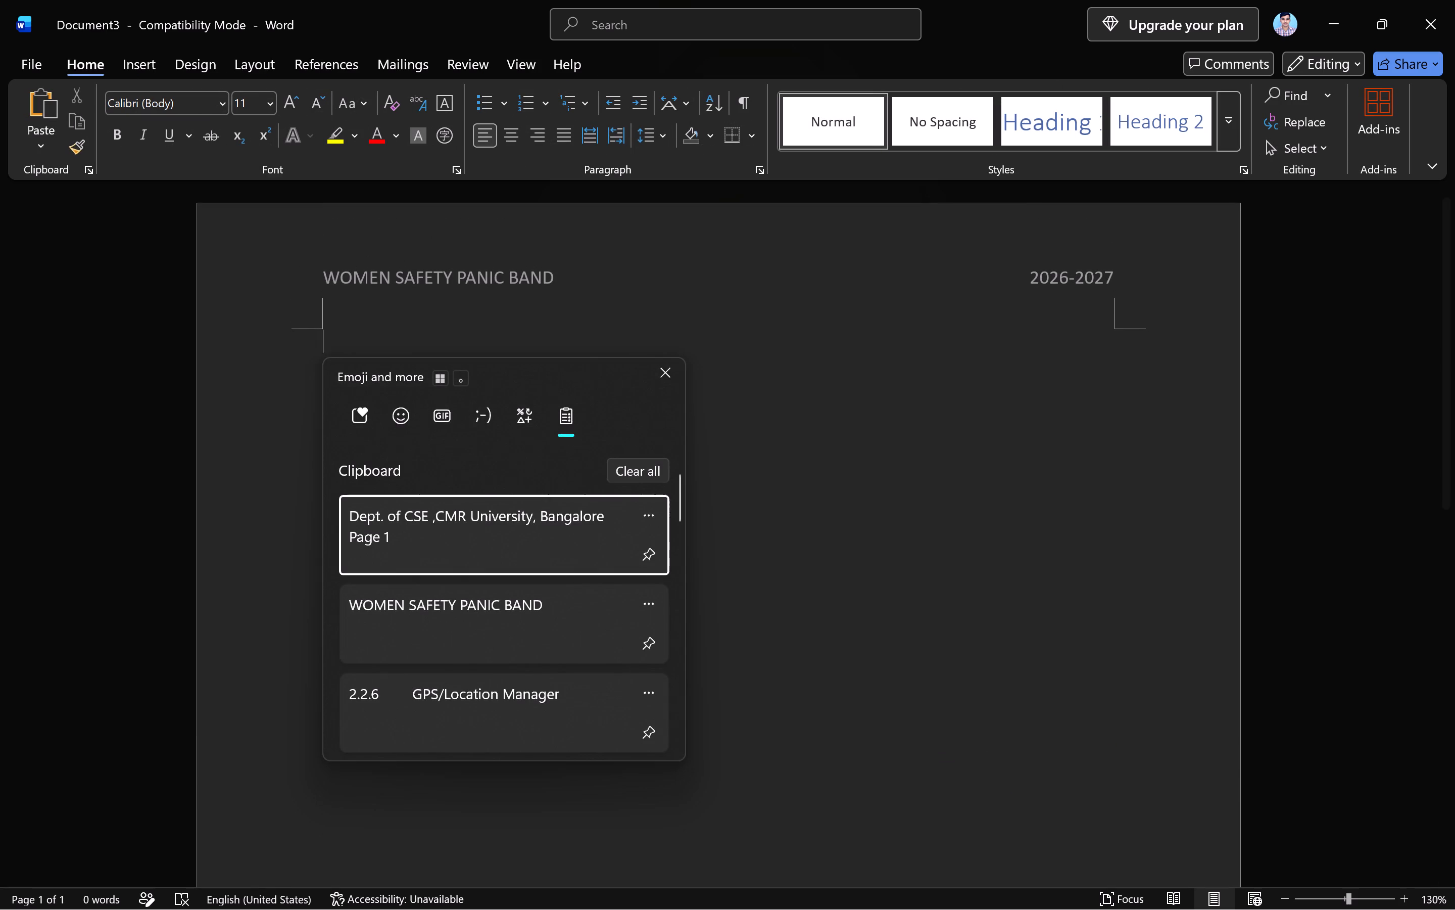
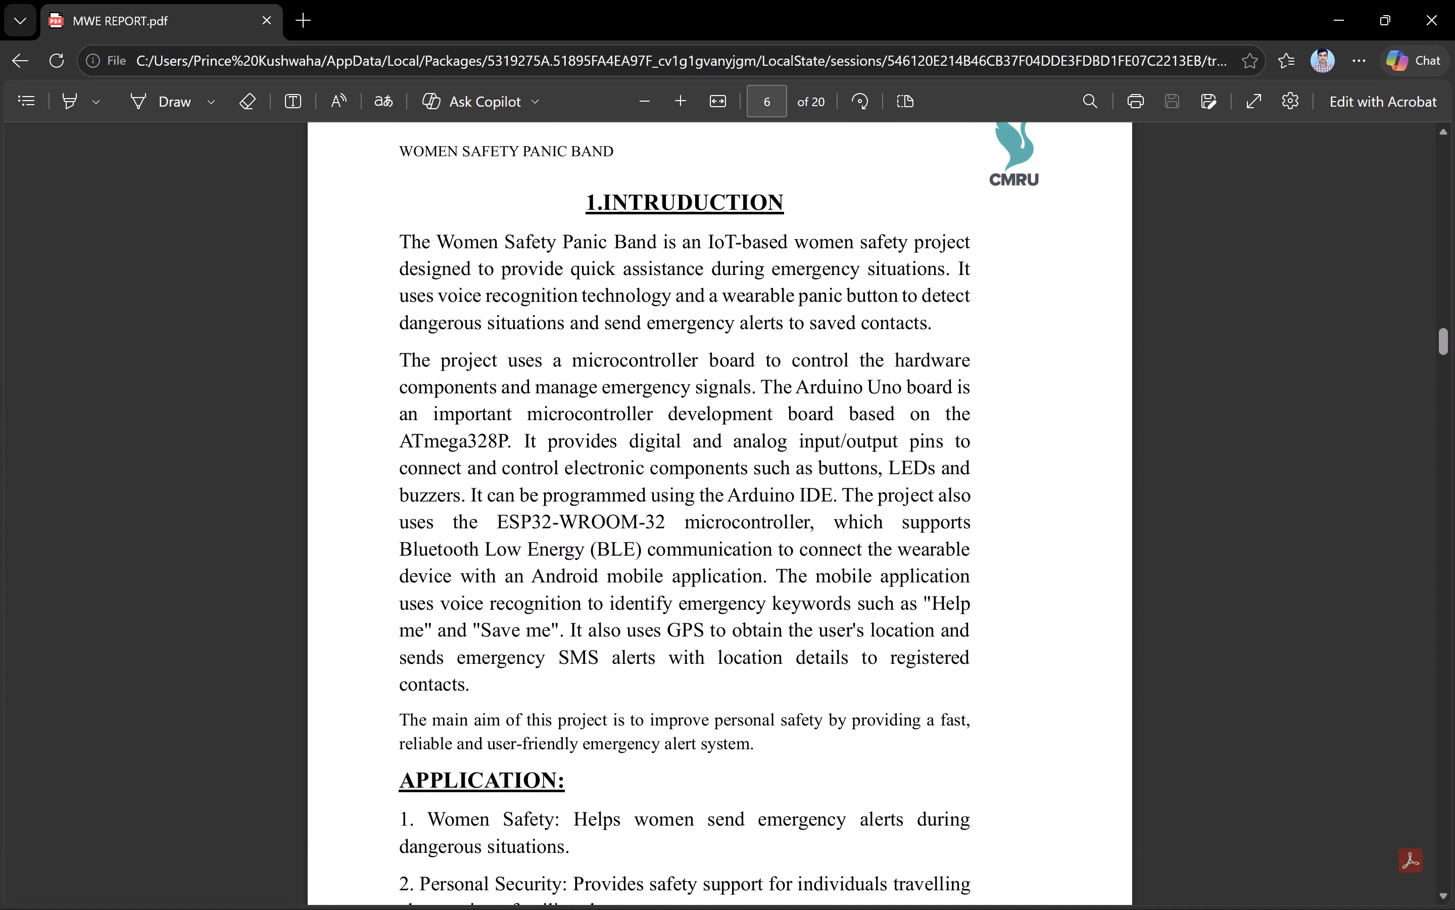
Copy the text from "1.INTRUDUCTION" through application item 4, GPS Location Tracking, in MWE REPORT.pdf and paste it into Document3's body in Word.
{"action": "left_click_drag", "start_coordinate": [586, 194], "coordinate": [603, 562]}
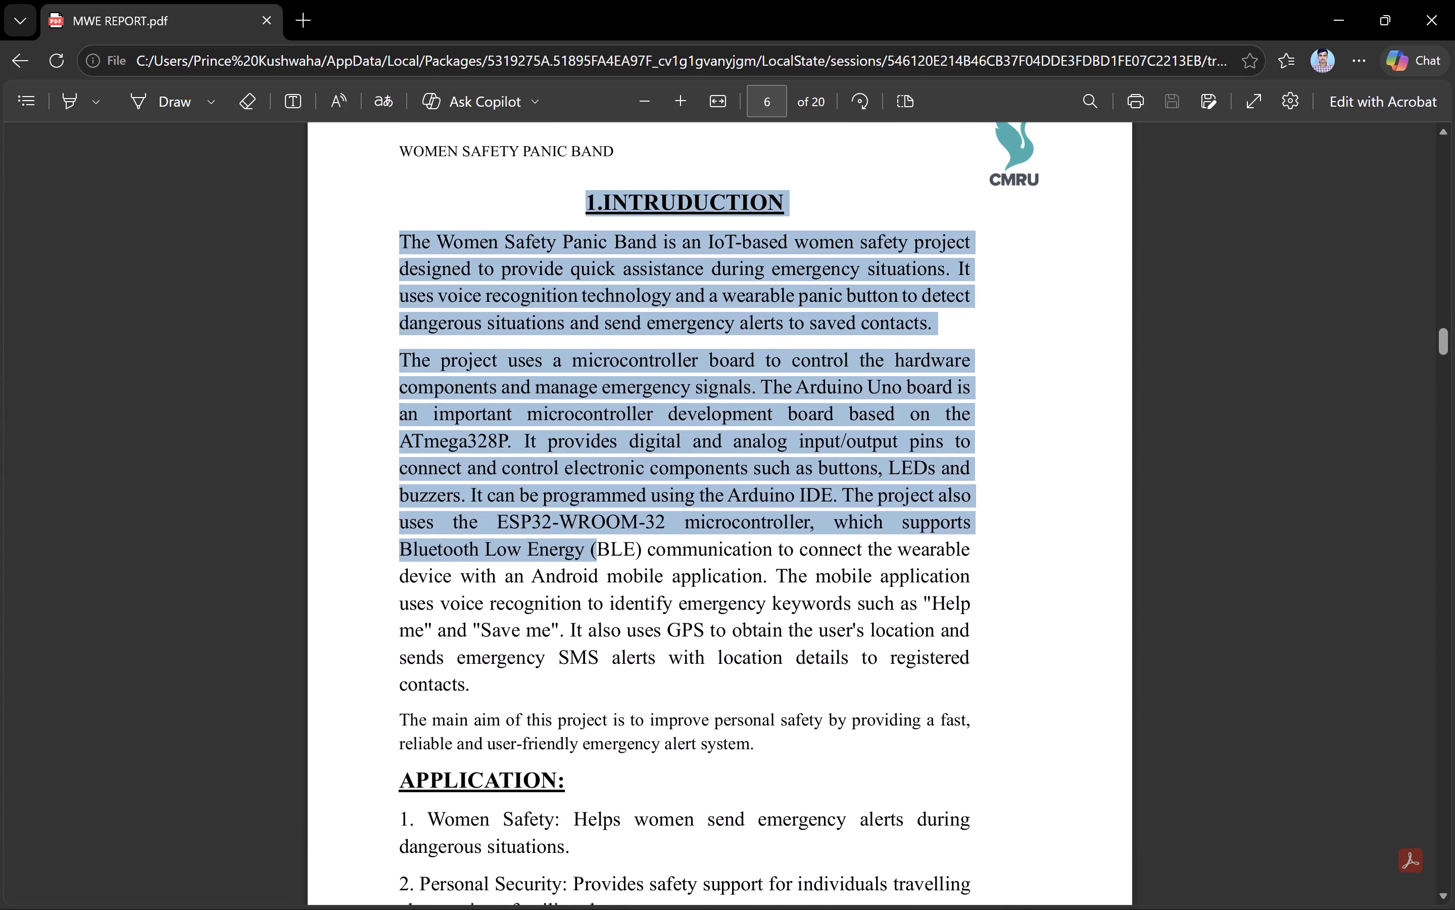
{"action": "left_click_drag", "start_coordinate": [603, 562], "coordinate": [578, 881]}
{"action": "scroll", "coordinate": [603, 562], "scroll_direction": "down", "scroll_amount": 1}
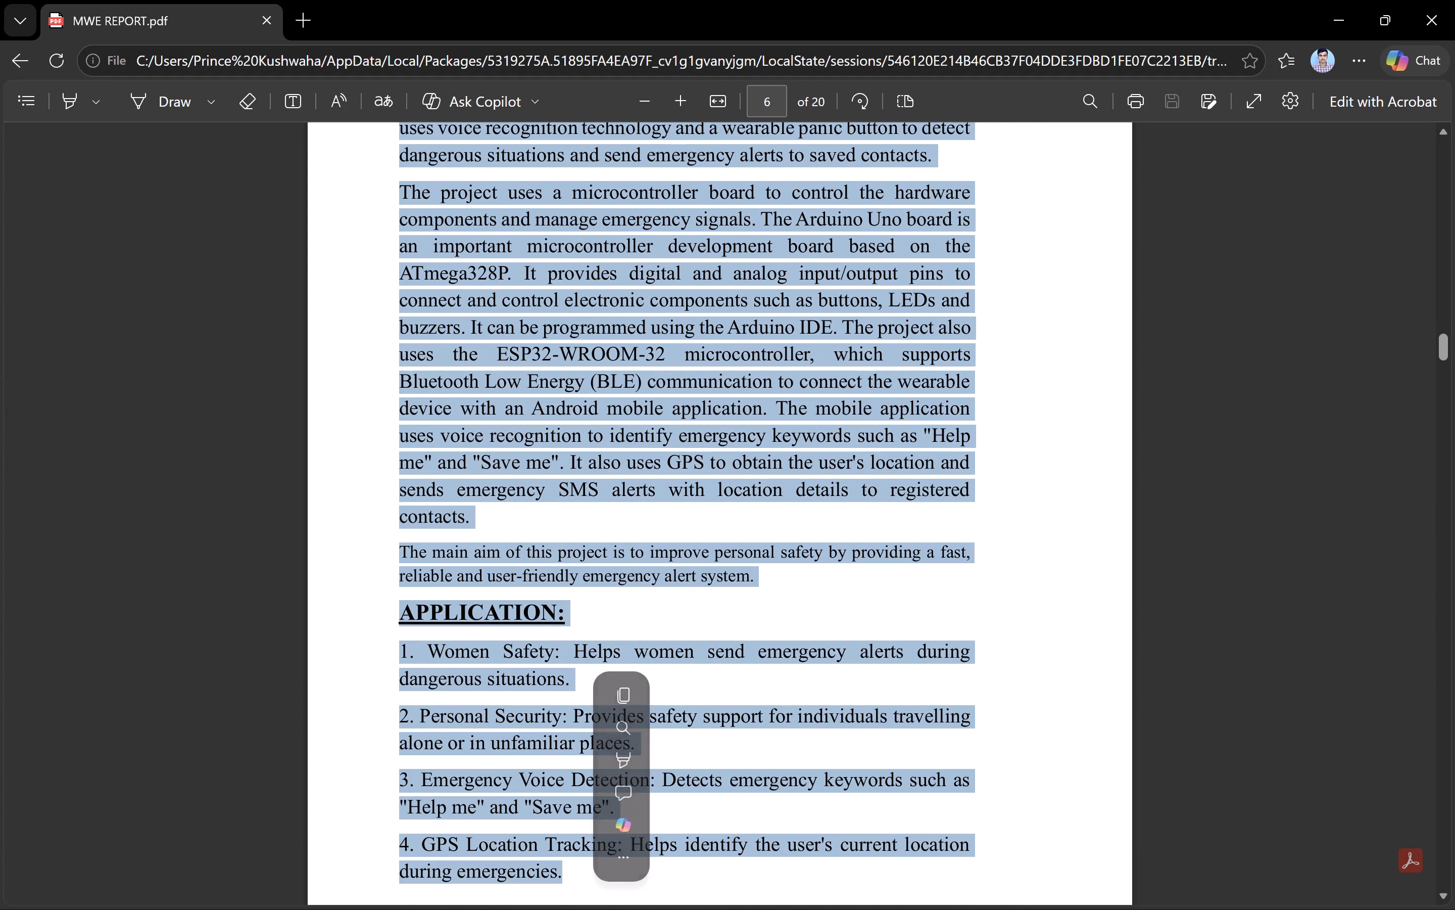
{"action": "key", "text": "ctrl+c"}
{"action": "key", "text": "alt+Tab"}
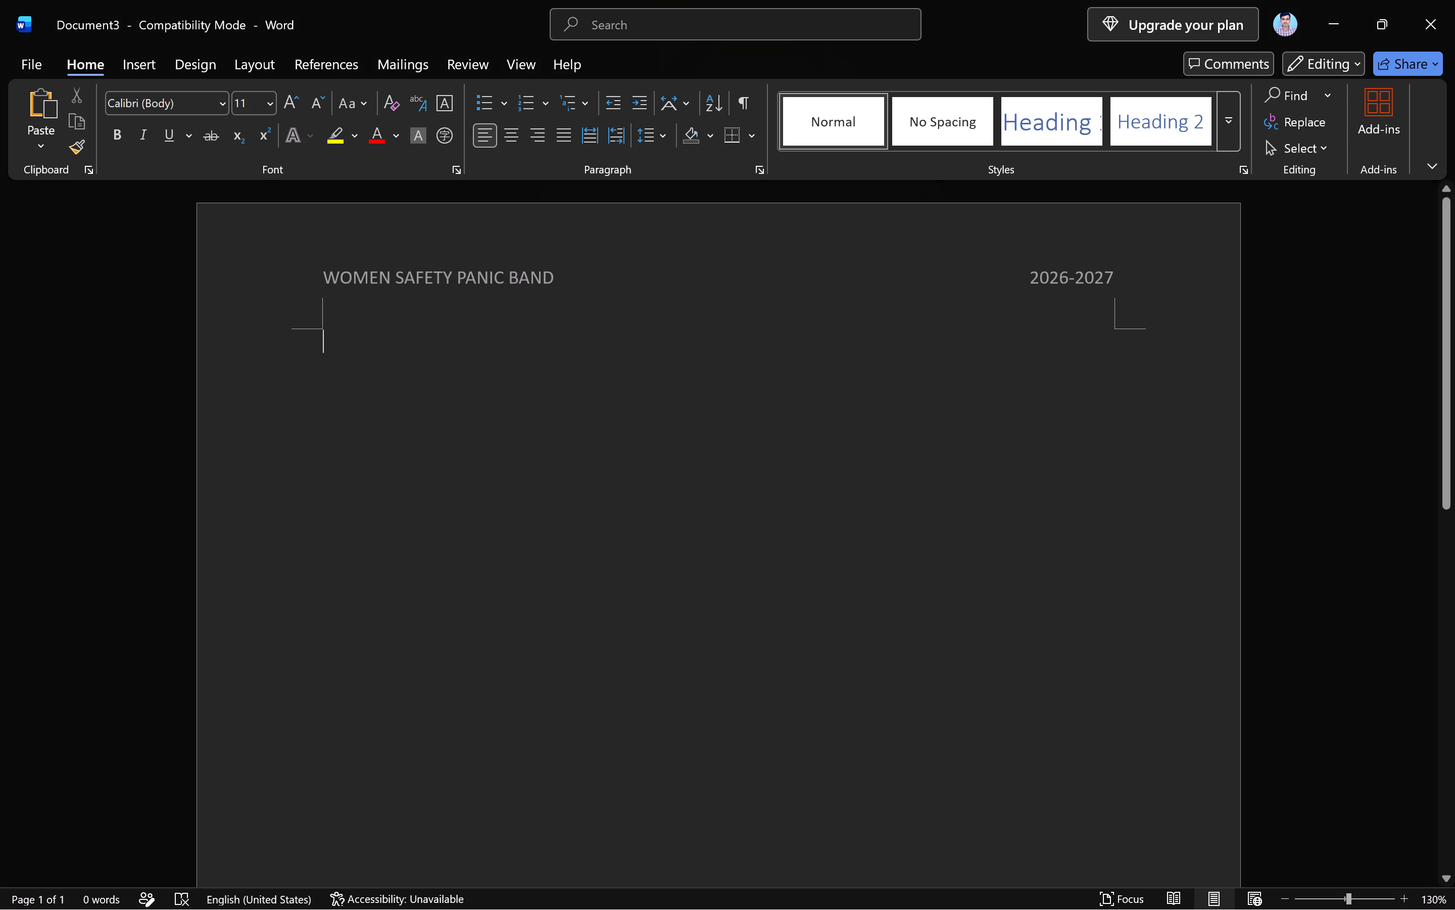
{"action": "key", "text": "ctrl+v"}
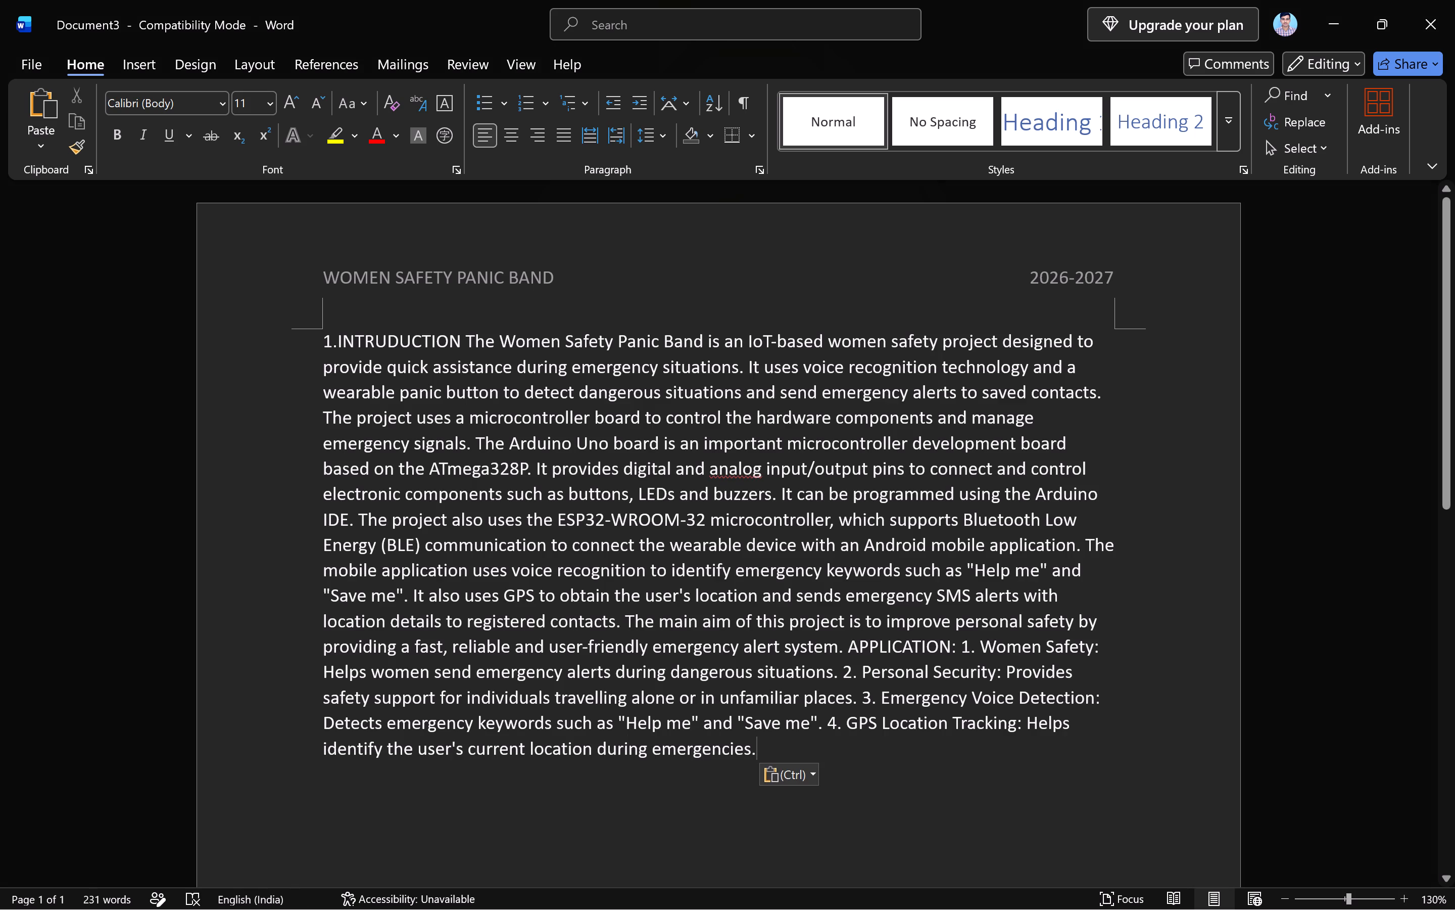
Format the "1.INTRUDUCTION" heading in Times New Roman at size 18.
{"action": "left_click_drag", "start_coordinate": [460, 338], "coordinate": [442, 339]}
{"action": "left_click_drag", "start_coordinate": [442, 339], "coordinate": [314, 345]}
{"action": "left_click", "coordinate": [226, 107]}
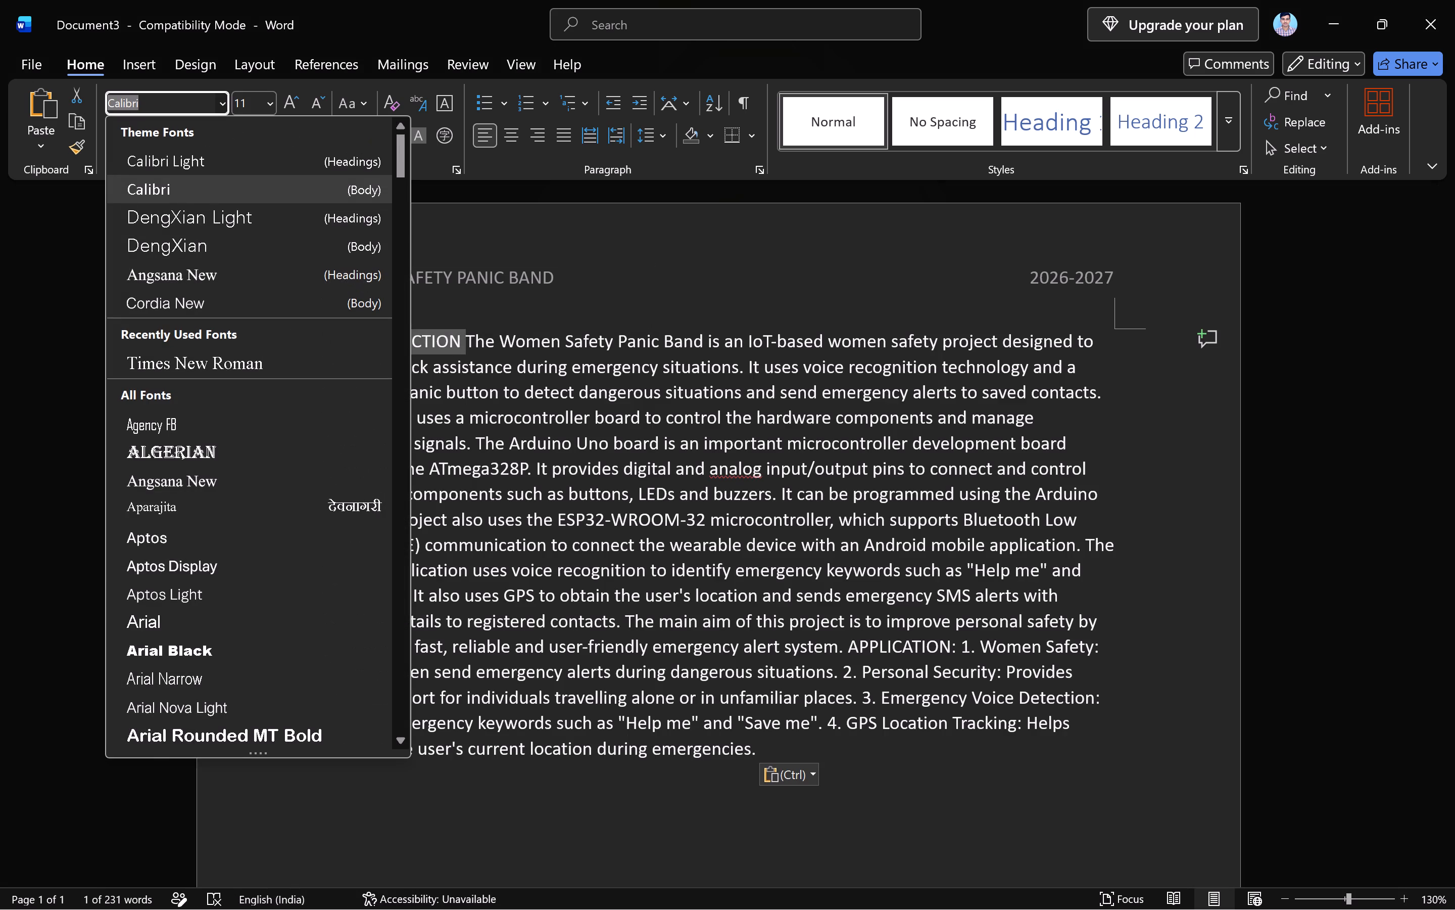
{"action": "left_click", "coordinate": [190, 365]}
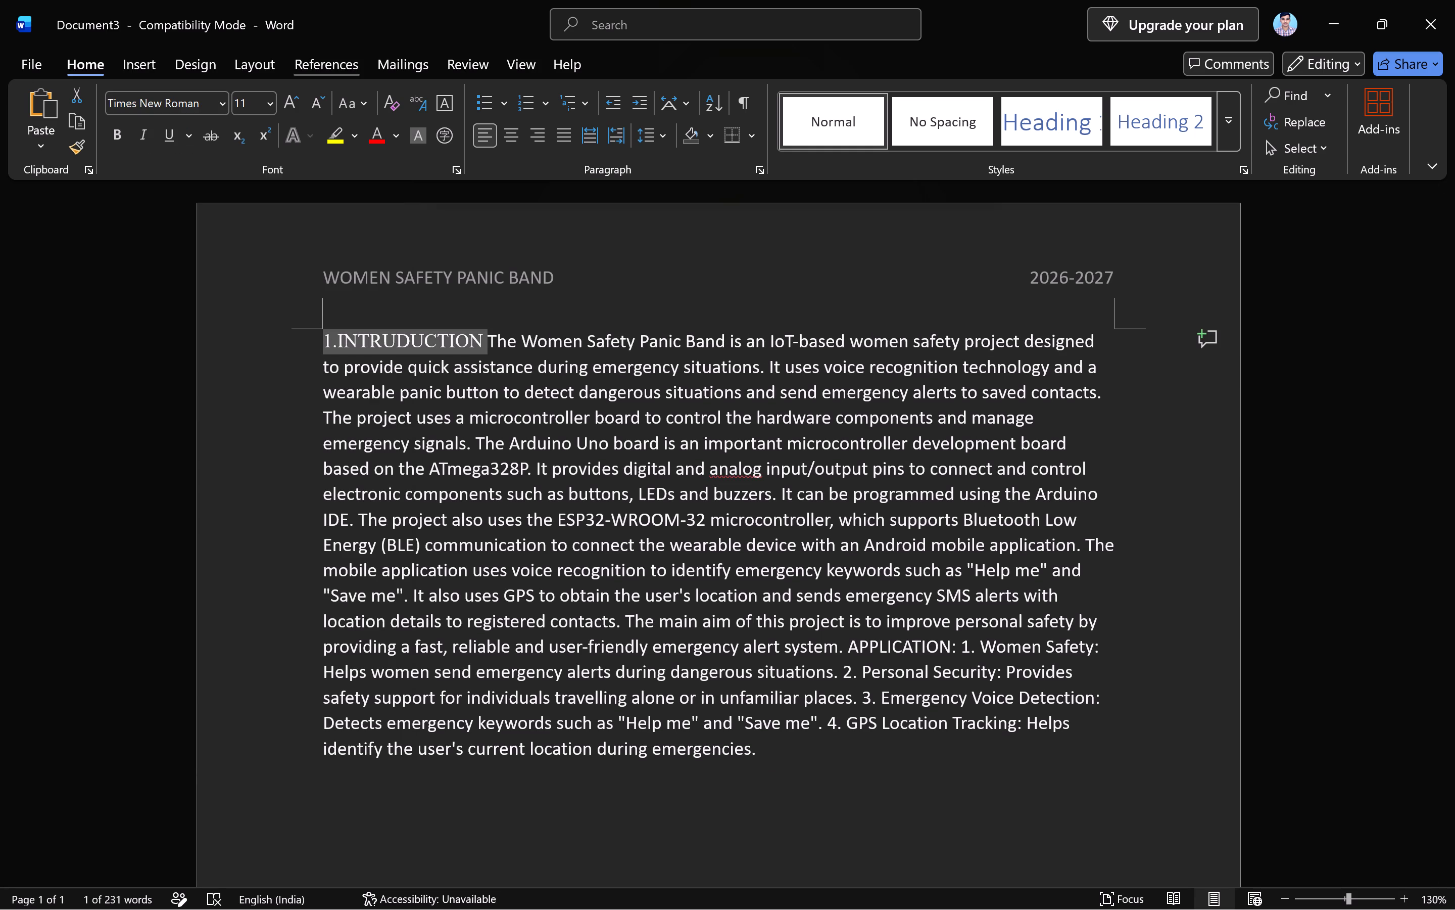
{"action": "triple_click", "coordinate": [296, 100]}
{"action": "double_click", "coordinate": [296, 100]}
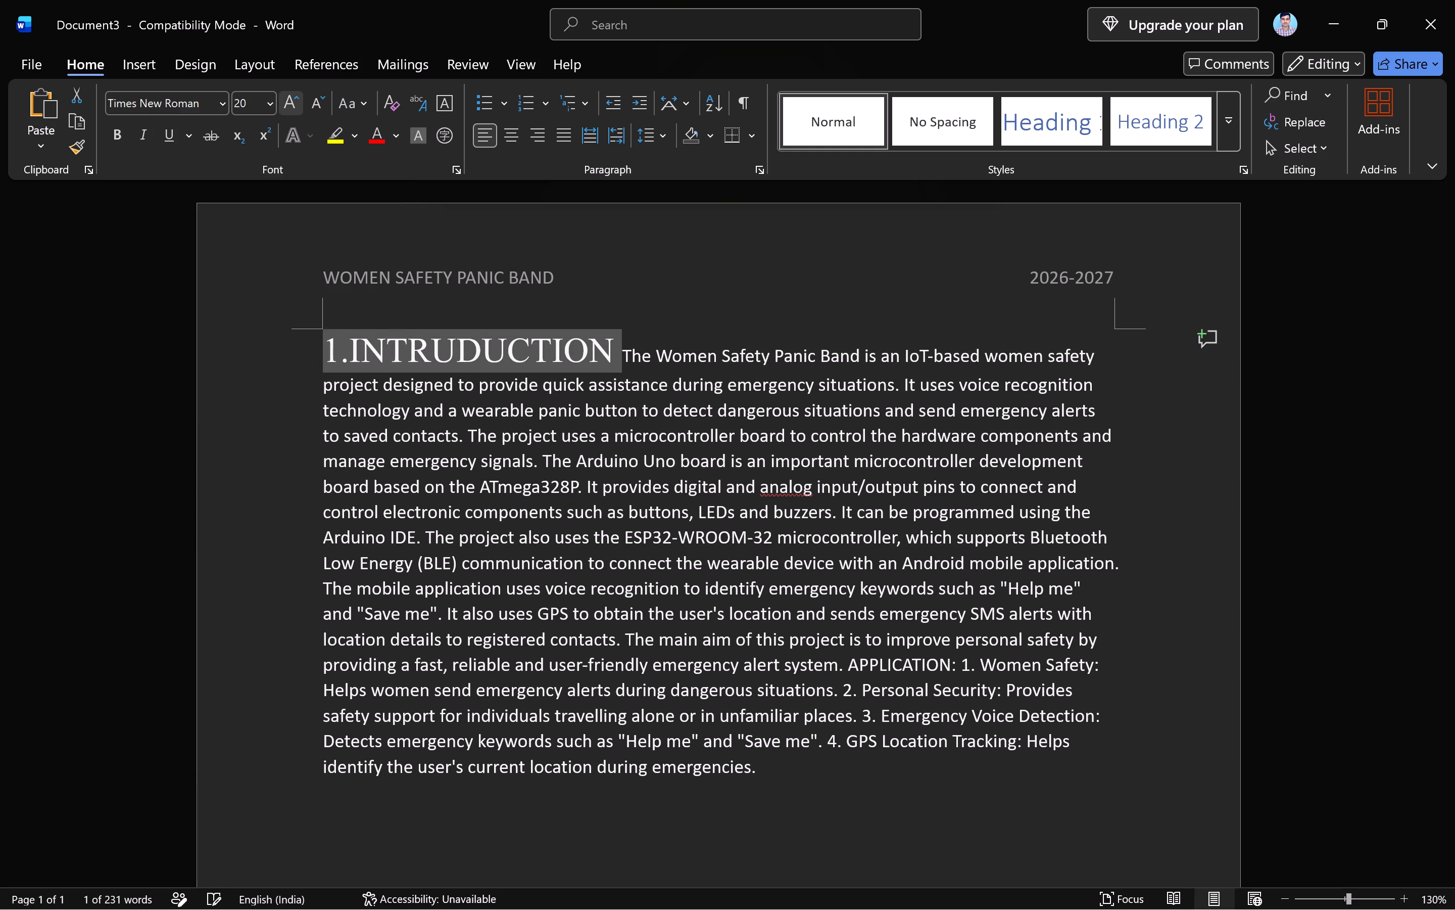
{"action": "left_click", "coordinate": [320, 99]}
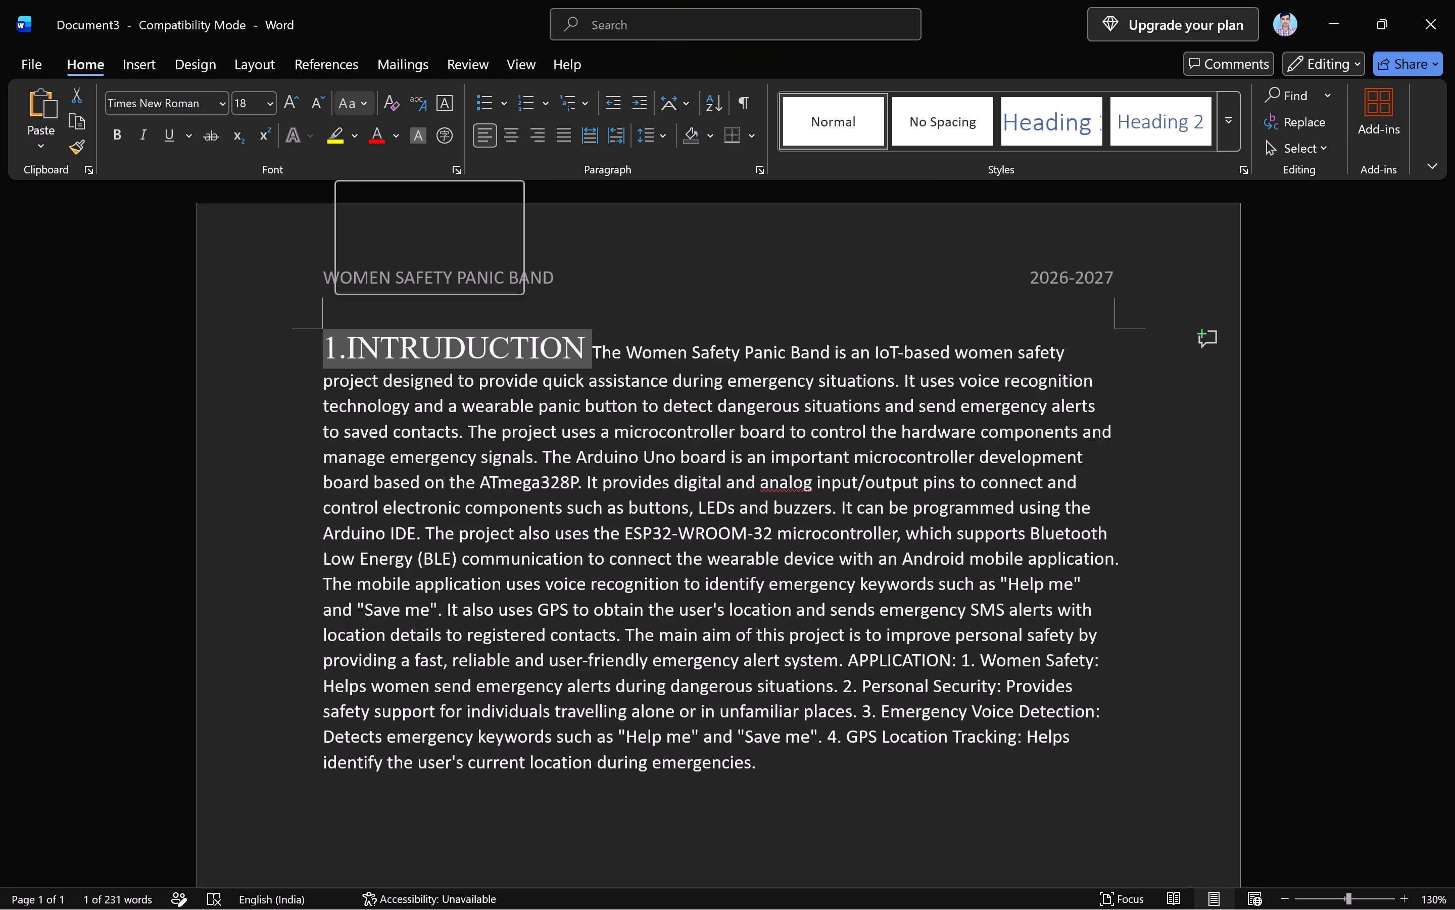
Centre the "1.INTRUDUCTION" heading on its own line, leaving the text below as an unnumbered, unindented, left-aligned paragraph.
{"action": "key", "text": "ctrl+e"}
{"action": "key", "text": "Return"}
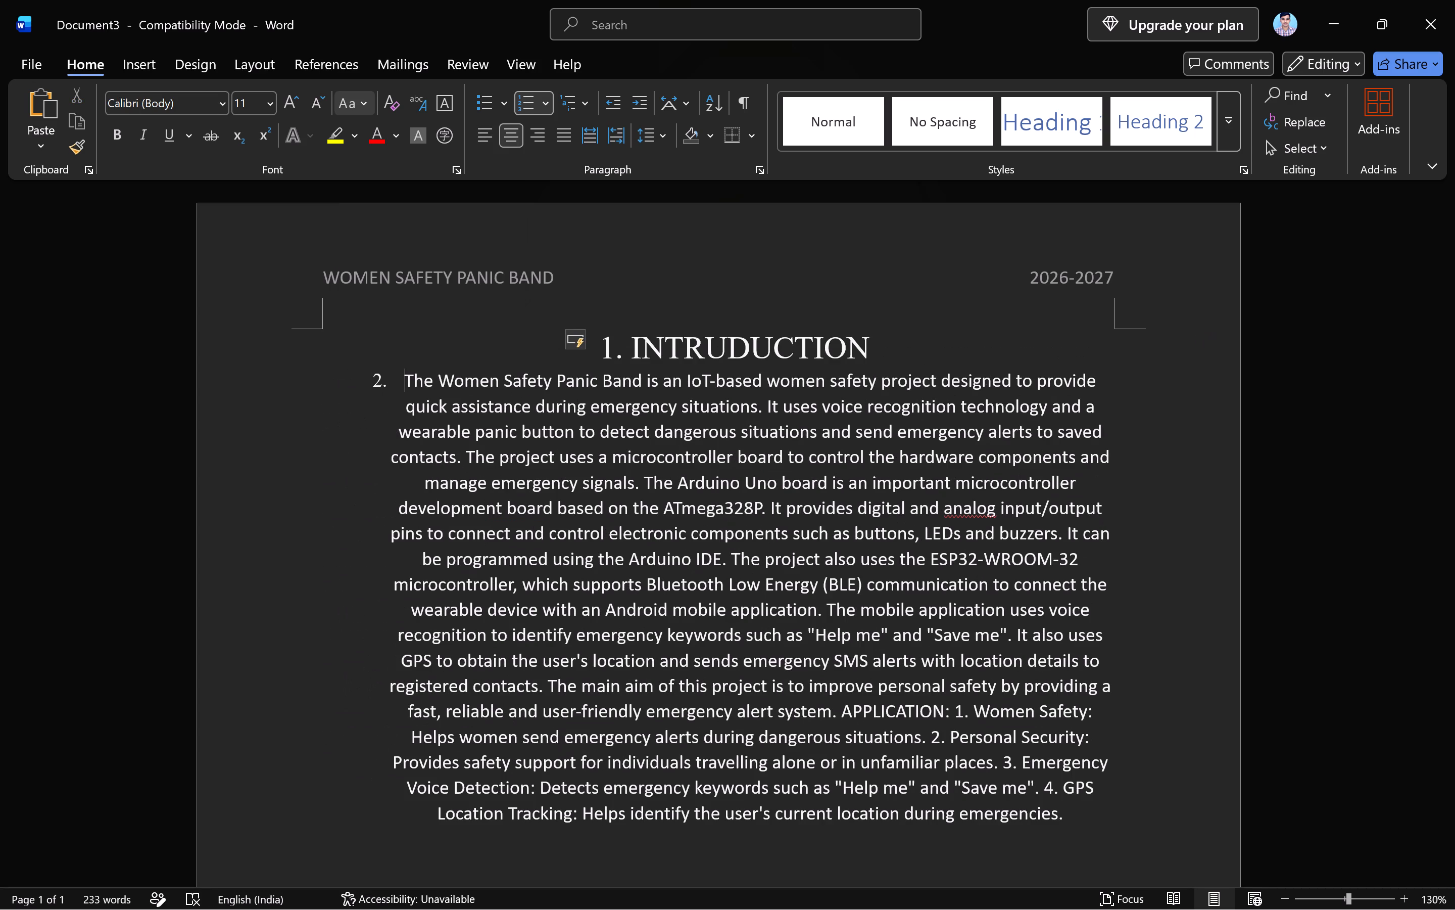
{"action": "key", "text": "BackSpace"}
{"action": "key", "text": "BackSpace"}
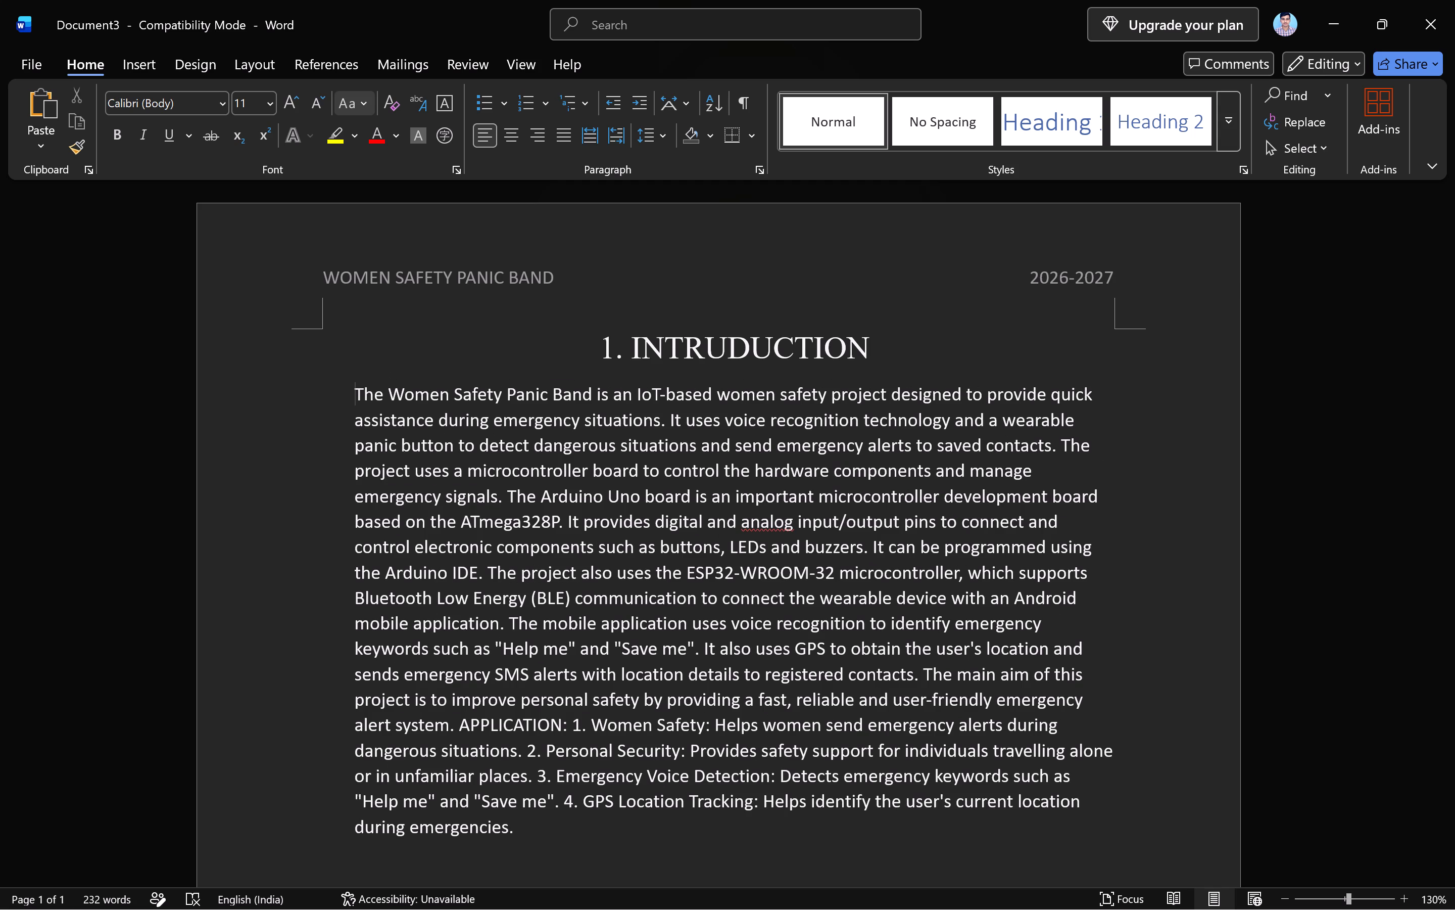
{"action": "key", "text": "BackSpace"}
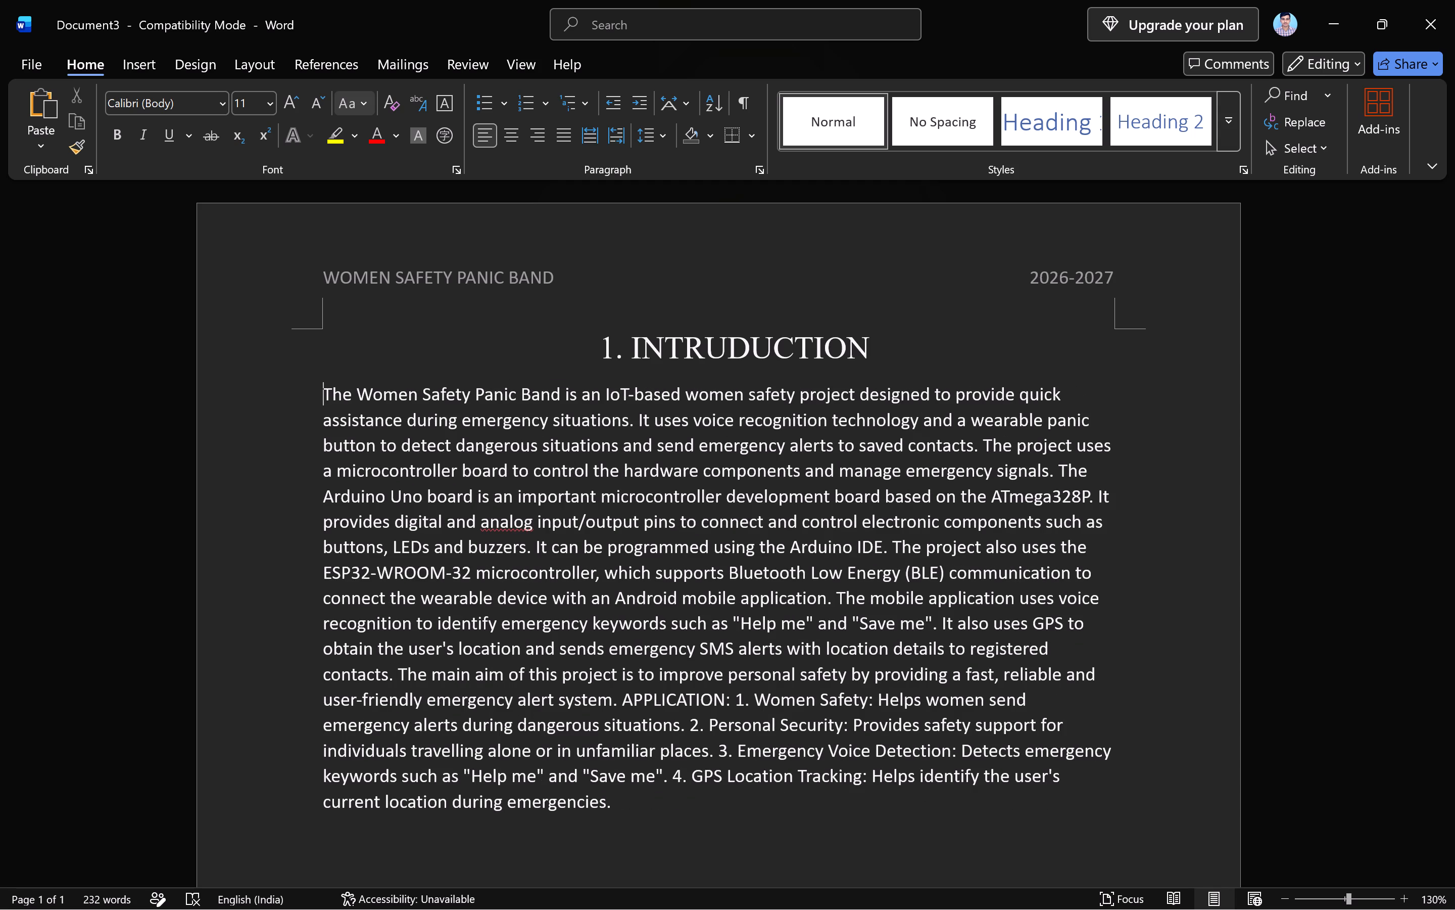
Set all the body text below the introduction heading to Times New Roman.
{"action": "key", "text": "shift+Down"}
{"action": "key", "text": "shift+Down"}
{"action": "key", "text": "shift+Down"}
{"action": "key", "text": "shift+Down"}
{"action": "key", "text": "shift+Down"}
{"action": "key", "text": "shift+Down"}
{"action": "key", "text": "shift+Down"}
{"action": "key", "text": "shift+Down"}
{"action": "key", "text": "shift+Down"}
{"action": "key", "text": "shift+Down"}
{"action": "key", "text": "shift+Down"}
{"action": "key", "text": "shift+Down"}
{"action": "key", "text": "shift+Down"}
{"action": "key", "text": "shift+Down"}
{"action": "key", "text": "shift+Down"}
{"action": "key", "text": "shift+Down"}
{"action": "key", "text": "shift+Down"}
{"action": "key", "text": "shift+Down"}
{"action": "key", "text": "shift+Down"}
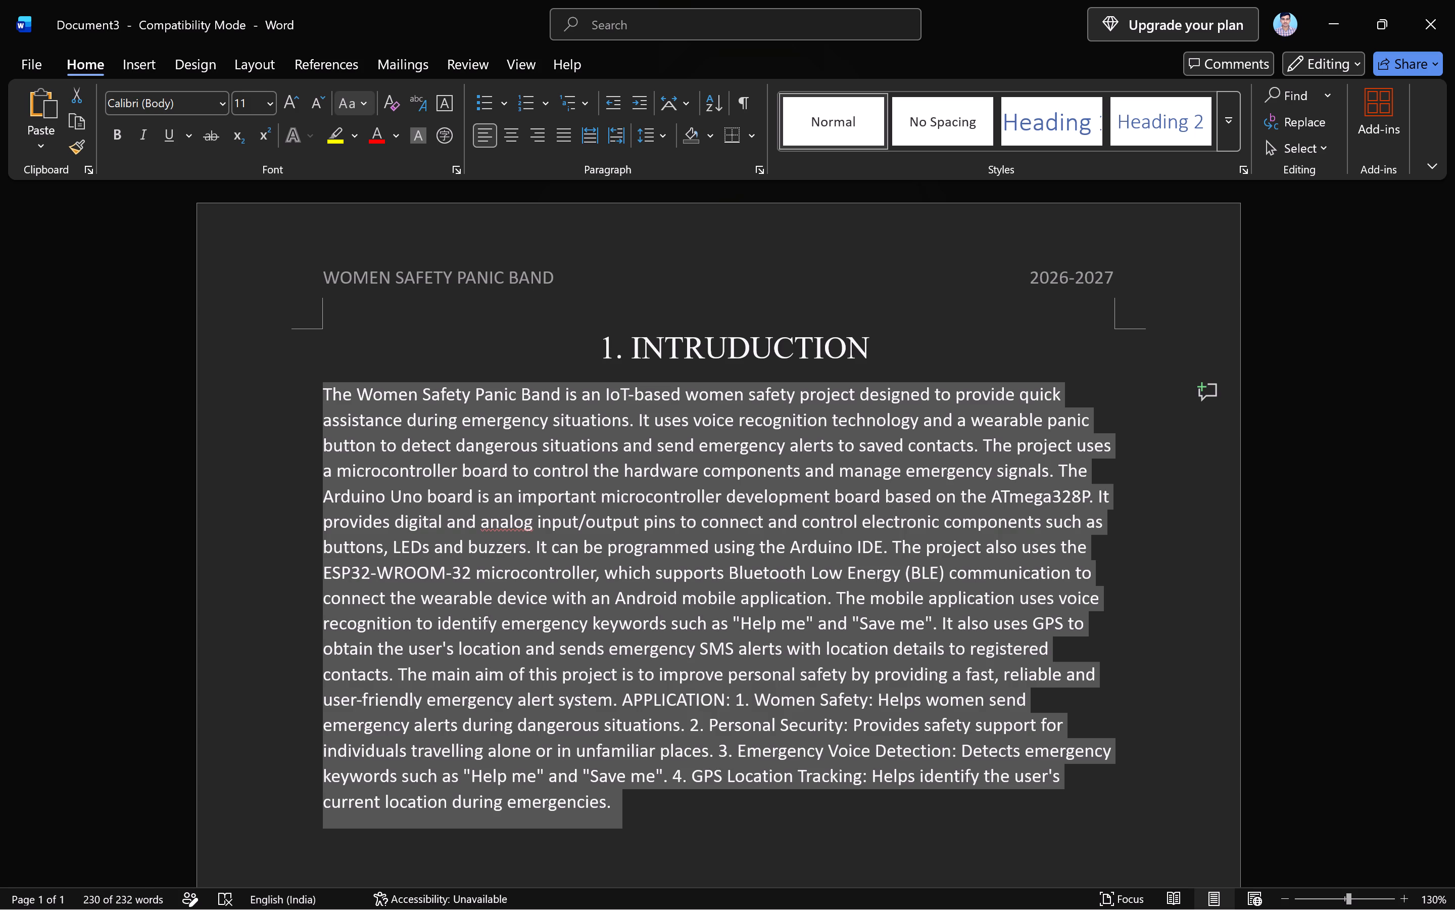
{"action": "left_click", "coordinate": [184, 108]}
{"action": "type", "text": "time"}
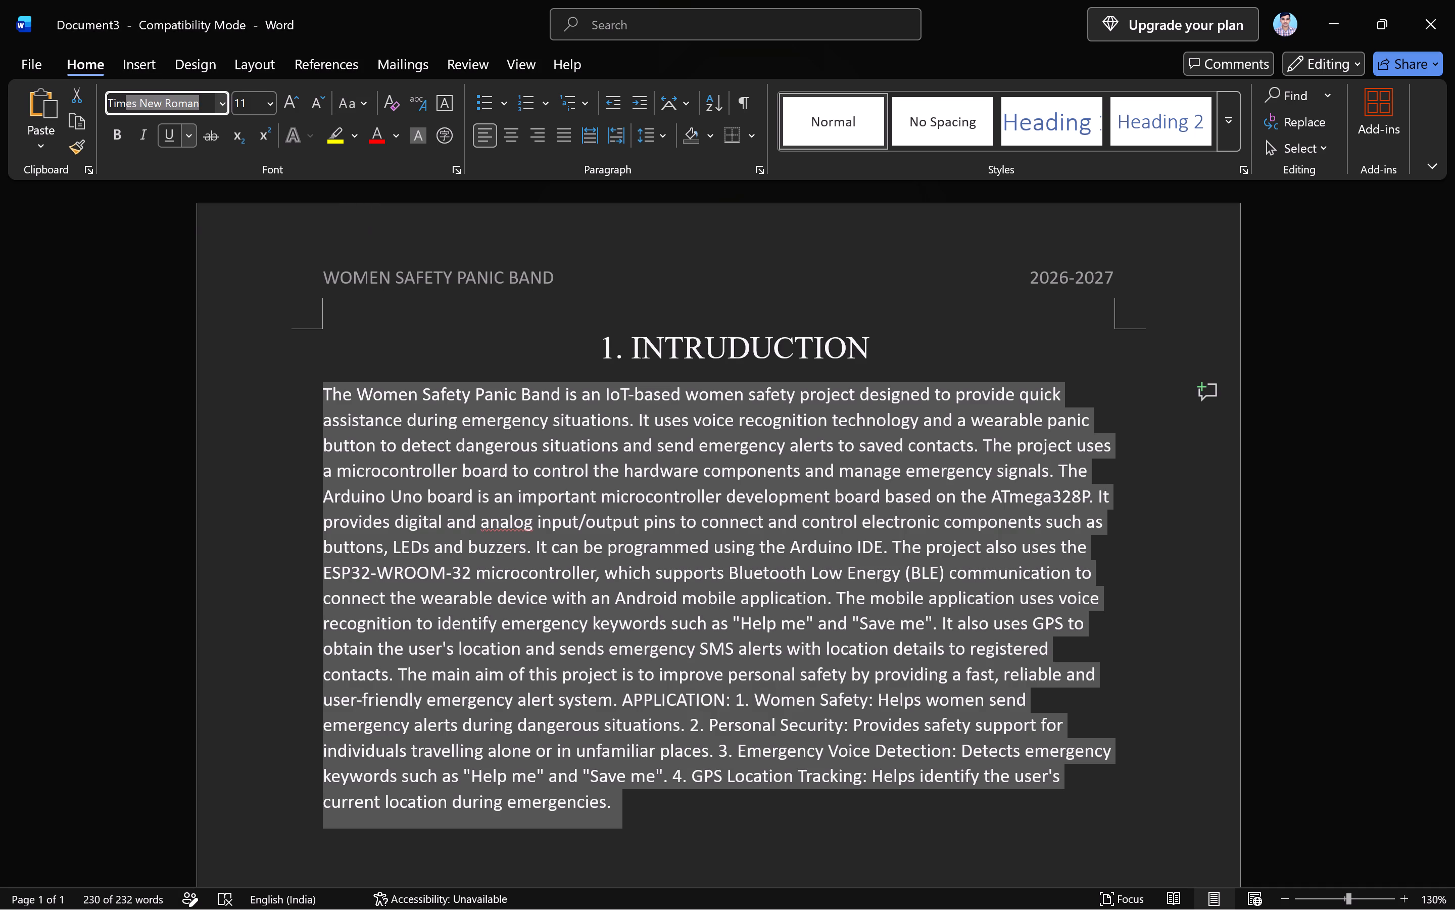
{"action": "key", "text": "Return"}
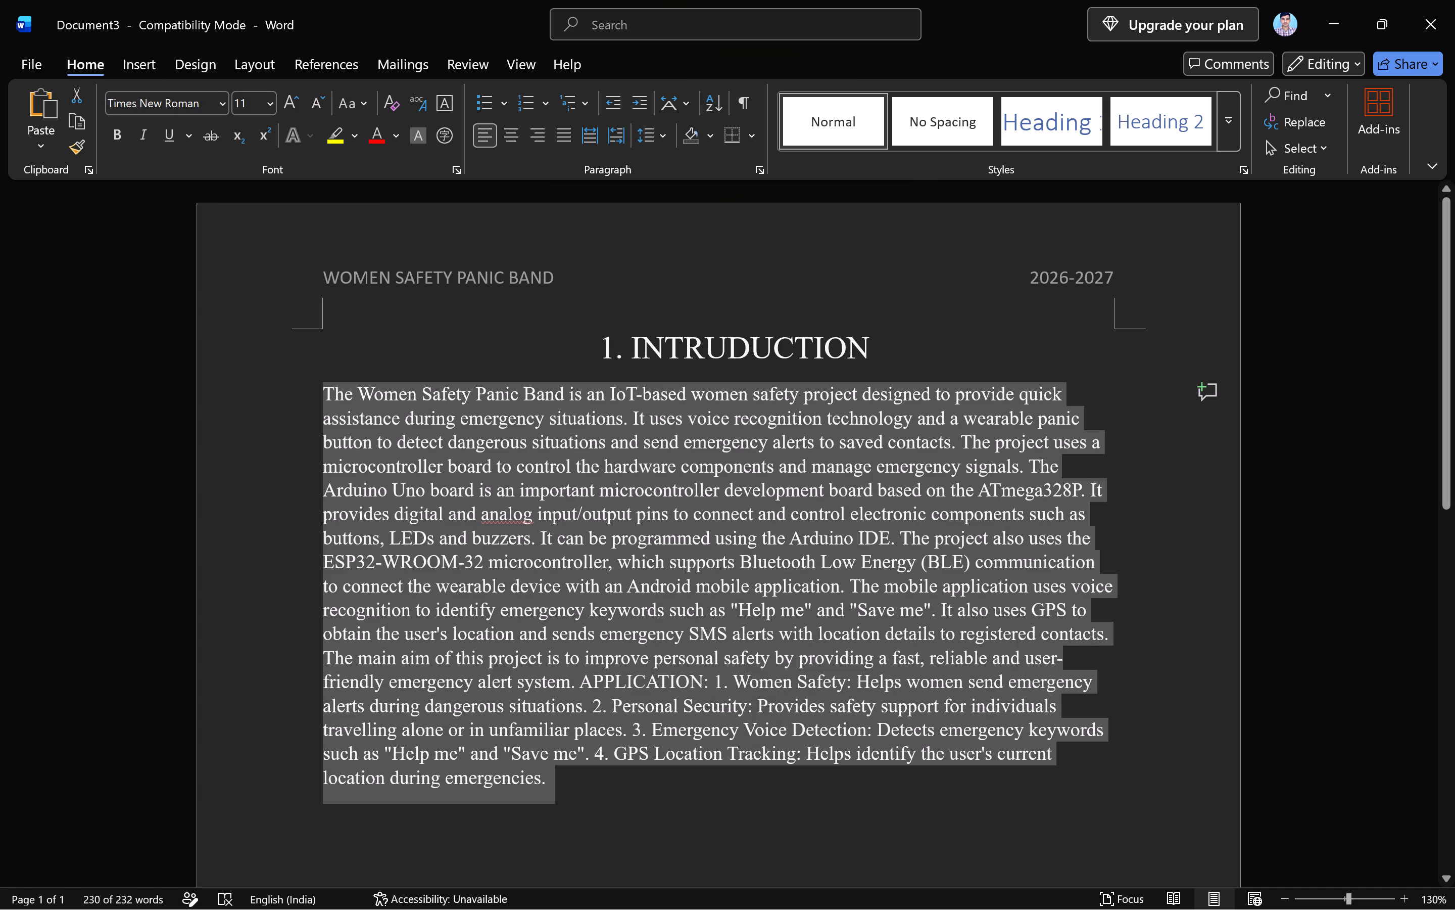
Separate "APPLICATION:" onto its own line between the introduction paragraph and the numbered applications.
{"action": "left_click", "coordinate": [580, 674]}
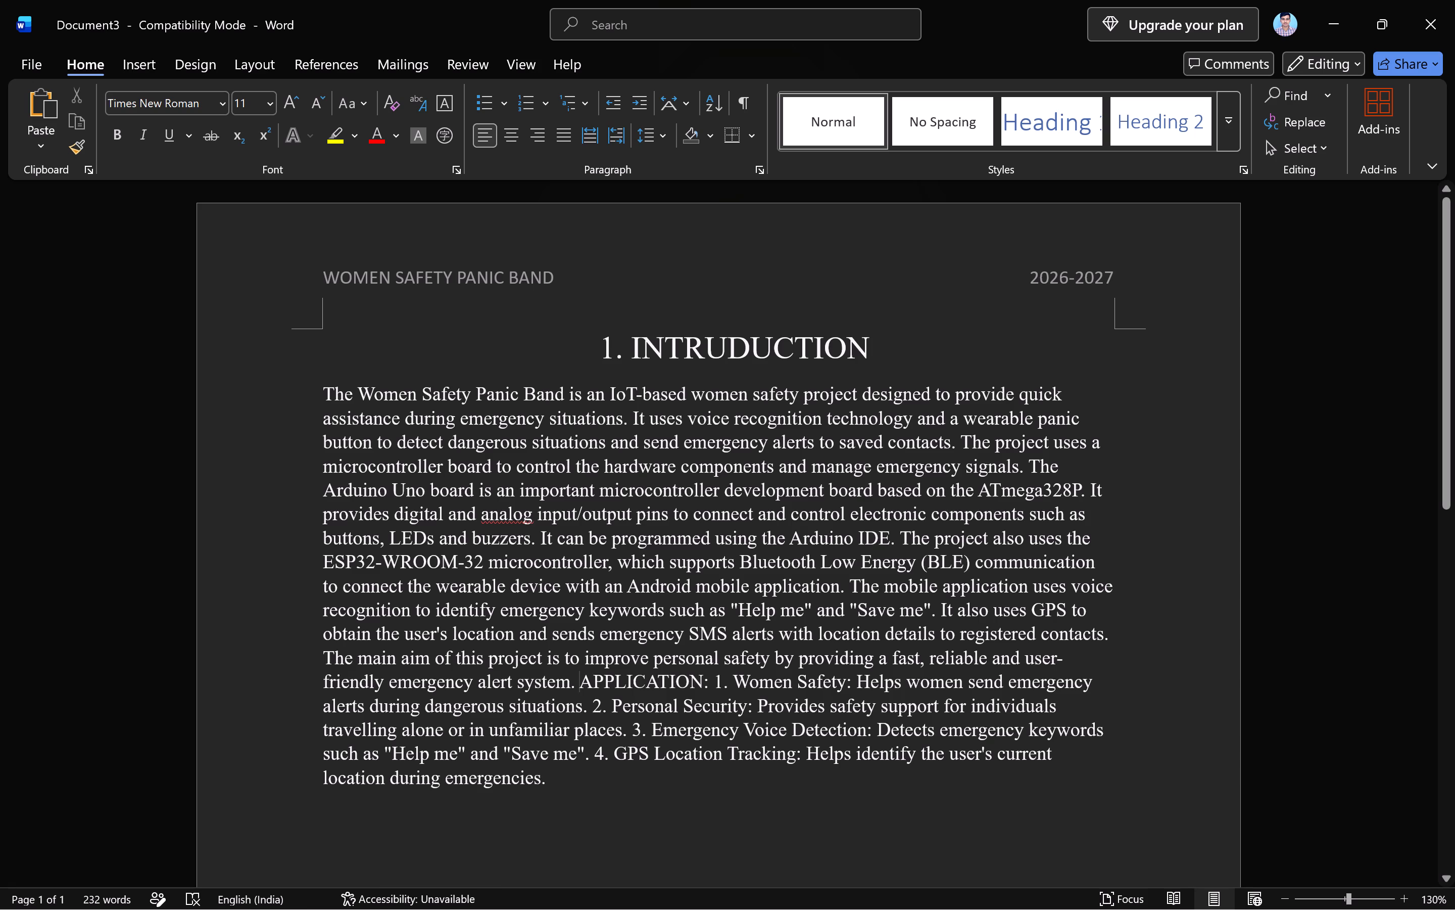
{"action": "key", "text": "Return"}
{"action": "key", "text": "Right"}
{"action": "key", "text": "Right"}
{"action": "key", "text": "Right"}
{"action": "key", "text": "Right"}
{"action": "key", "text": "Right"}
{"action": "key", "text": "Right"}
{"action": "key", "text": "Right"}
{"action": "key", "text": "Right"}
{"action": "key", "text": "Right"}
{"action": "key", "text": "Right"}
{"action": "key", "text": "Right"}
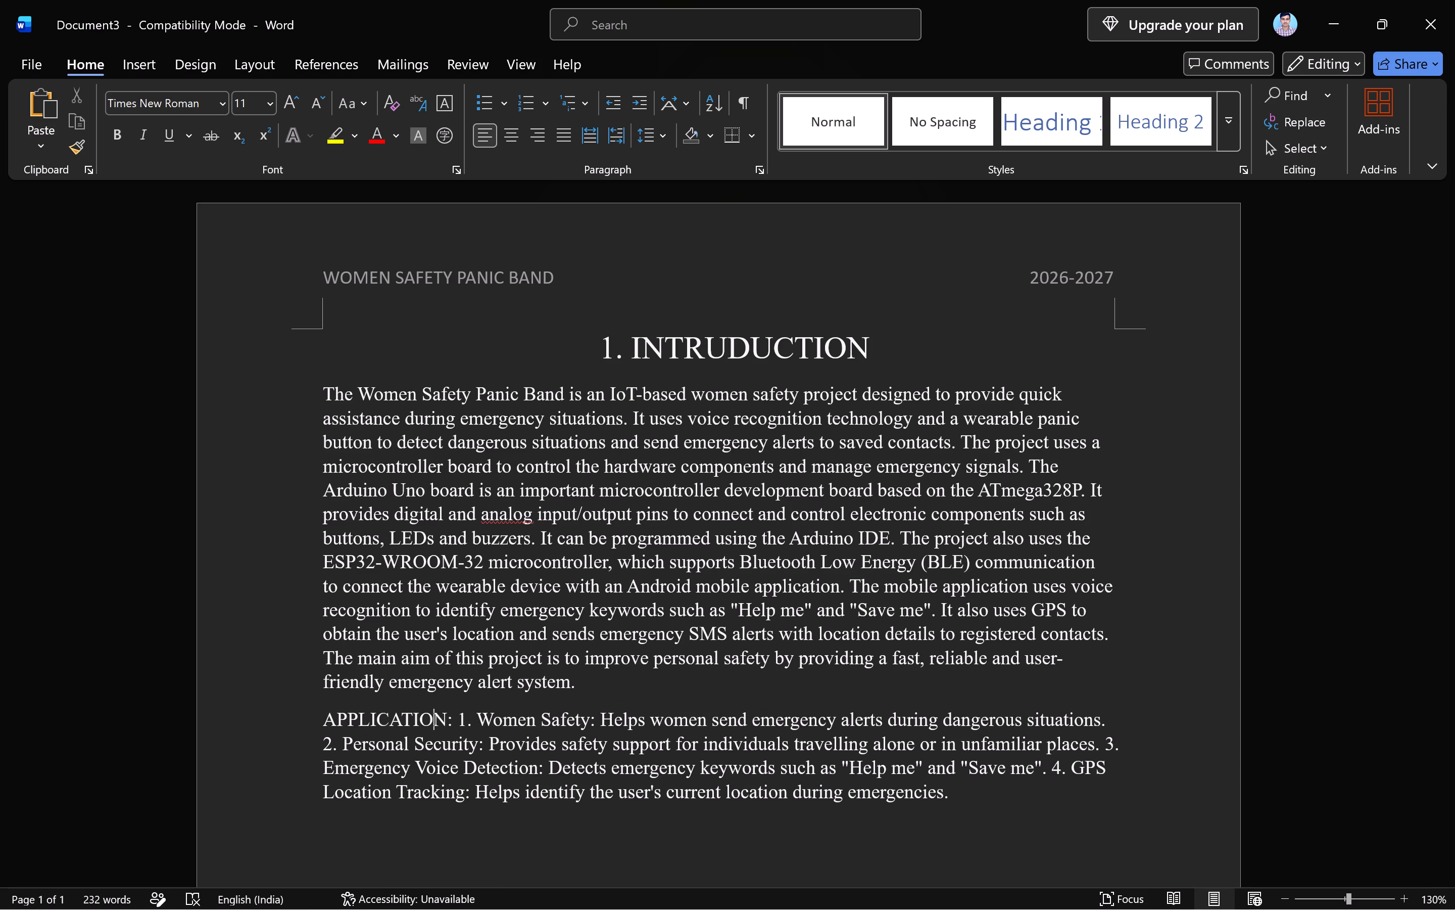
{"action": "key", "text": "Right"}
{"action": "key", "text": "Return"}
Start application item "2. Personal Security" as a new paragraph after the Women Safety item.
{"action": "key", "text": "Right"}
{"action": "key", "text": "Right"}
{"action": "key", "text": "Right"}
{"action": "key", "text": "Right"}
{"action": "key", "text": "Right"}
{"action": "key", "text": "Right"}
{"action": "key", "text": "Right"}
{"action": "key", "text": "Right"}
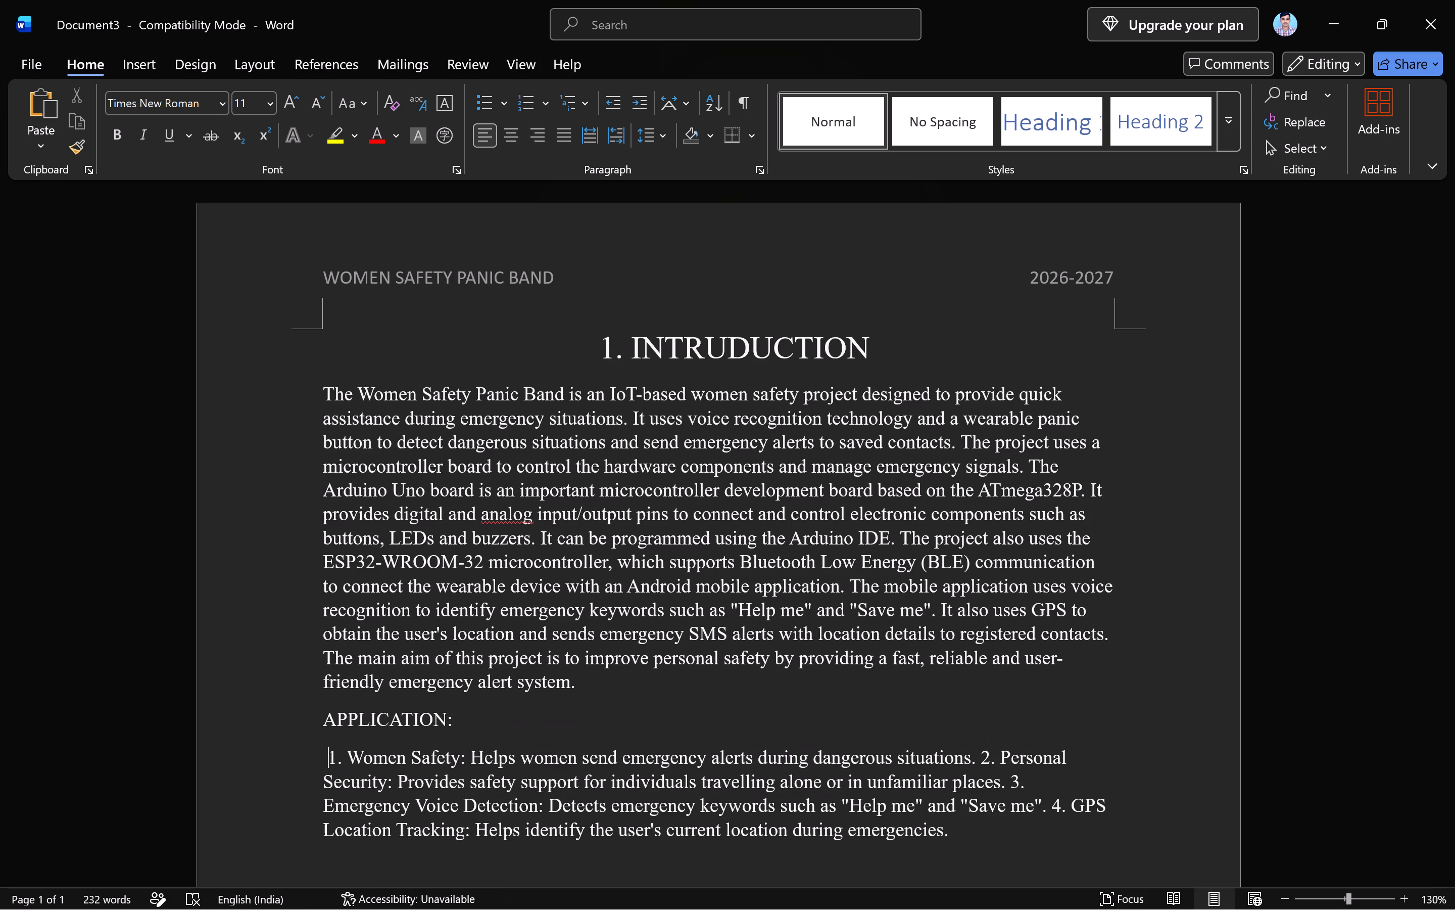
{"action": "key", "text": "Right"}
{"action": "key", "text": "Right"}
{"action": "key", "text": "Right"}
{"action": "key", "text": "Right"}
{"action": "key", "text": "Right"}
{"action": "key", "text": "Right"}
{"action": "key", "text": "Right"}
{"action": "key", "text": "Right"}
{"action": "key", "text": "Right"}
{"action": "key", "text": "Right"}
{"action": "key", "text": "Right"}
{"action": "key", "text": "Right"}
{"action": "key", "text": "Right"}
{"action": "key", "text": "Right"}
{"action": "key", "text": "Right"}
{"action": "key", "text": "Right"}
{"action": "key", "text": "Right"}
{"action": "key", "text": "Right"}
{"action": "key", "text": "Right"}
{"action": "key", "text": "Right"}
{"action": "key", "text": "Right"}
{"action": "key", "text": "Return"}
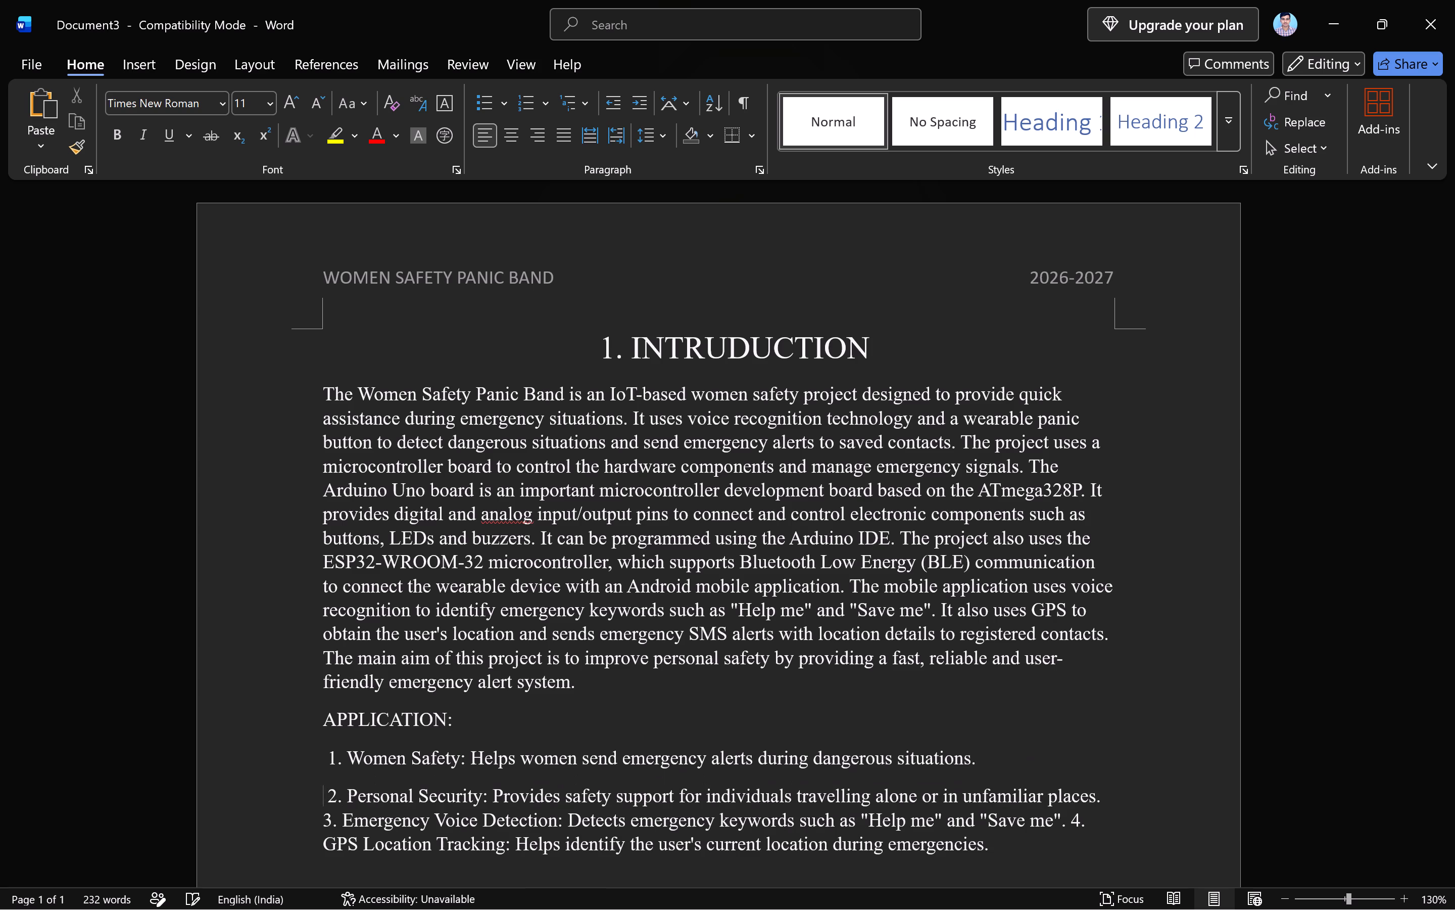
Start application item "4. GPS Location Tracking" as a new paragraph after the Emergency Voice Detection item.
{"action": "key", "text": "Down"}
{"action": "key", "text": "Right"}
{"action": "key", "text": "Right"}
{"action": "key", "text": "Right"}
{"action": "key", "text": "Right"}
{"action": "key", "text": "Right"}
{"action": "key", "text": "Right"}
{"action": "key", "text": "Right"}
{"action": "key", "text": "Down"}
{"action": "key", "text": "Left"}
{"action": "key", "text": "Left"}
{"action": "key", "text": "Left"}
{"action": "key", "text": "Left"}
{"action": "key", "text": "Left"}
{"action": "key", "text": "Left"}
{"action": "key", "text": "Left"}
{"action": "key", "text": "Left"}
{"action": "key", "text": "Left"}
{"action": "key", "text": "Return"}
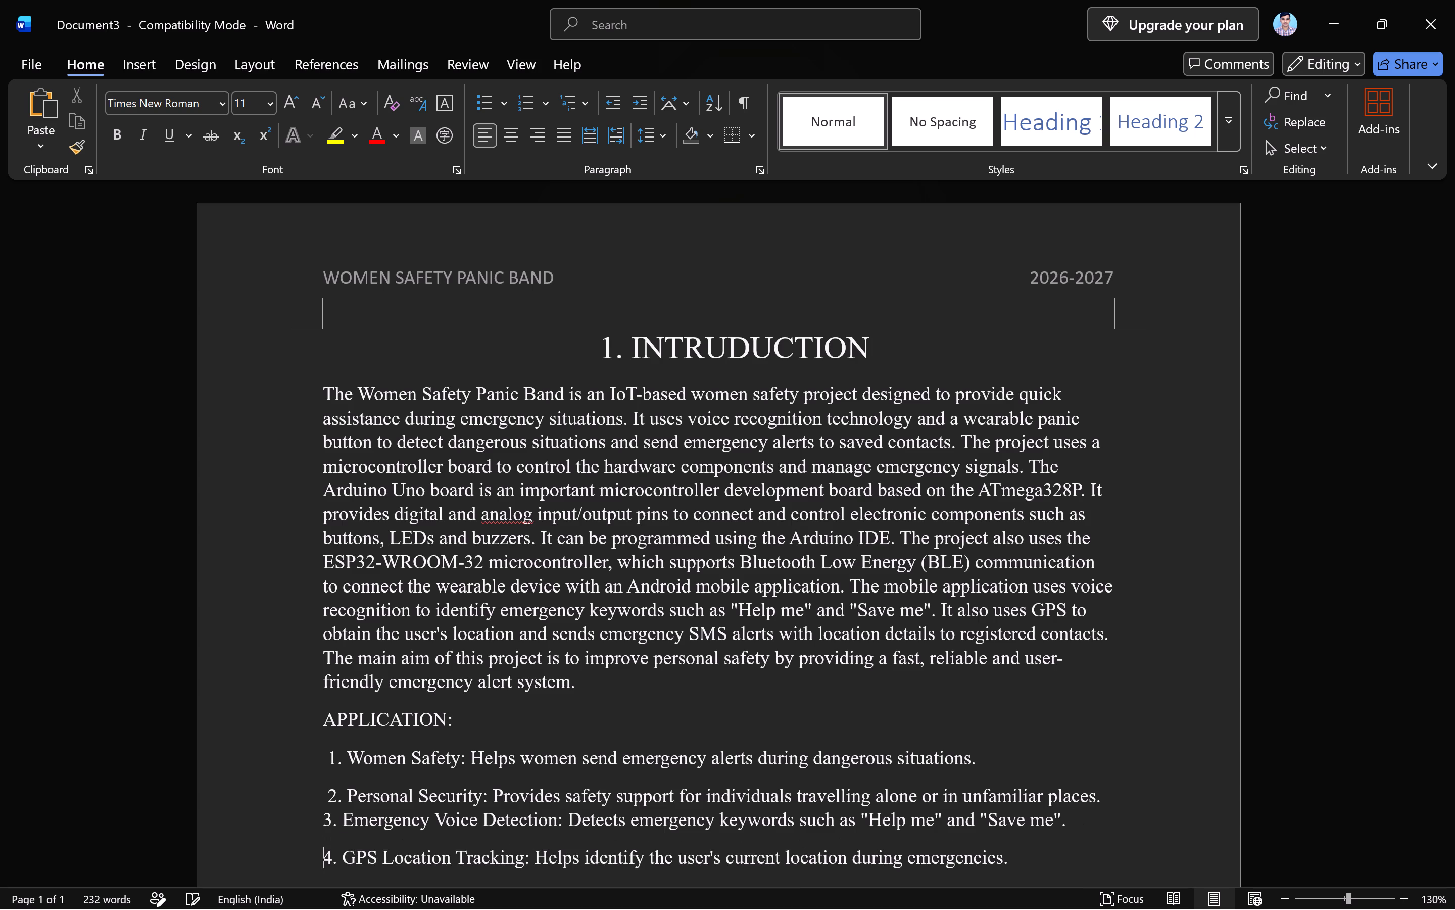
Remove the space after paragraphs throughout the four numbered application items.
{"action": "scroll", "coordinate": [828, 642], "scroll_direction": "down", "scroll_amount": 4}
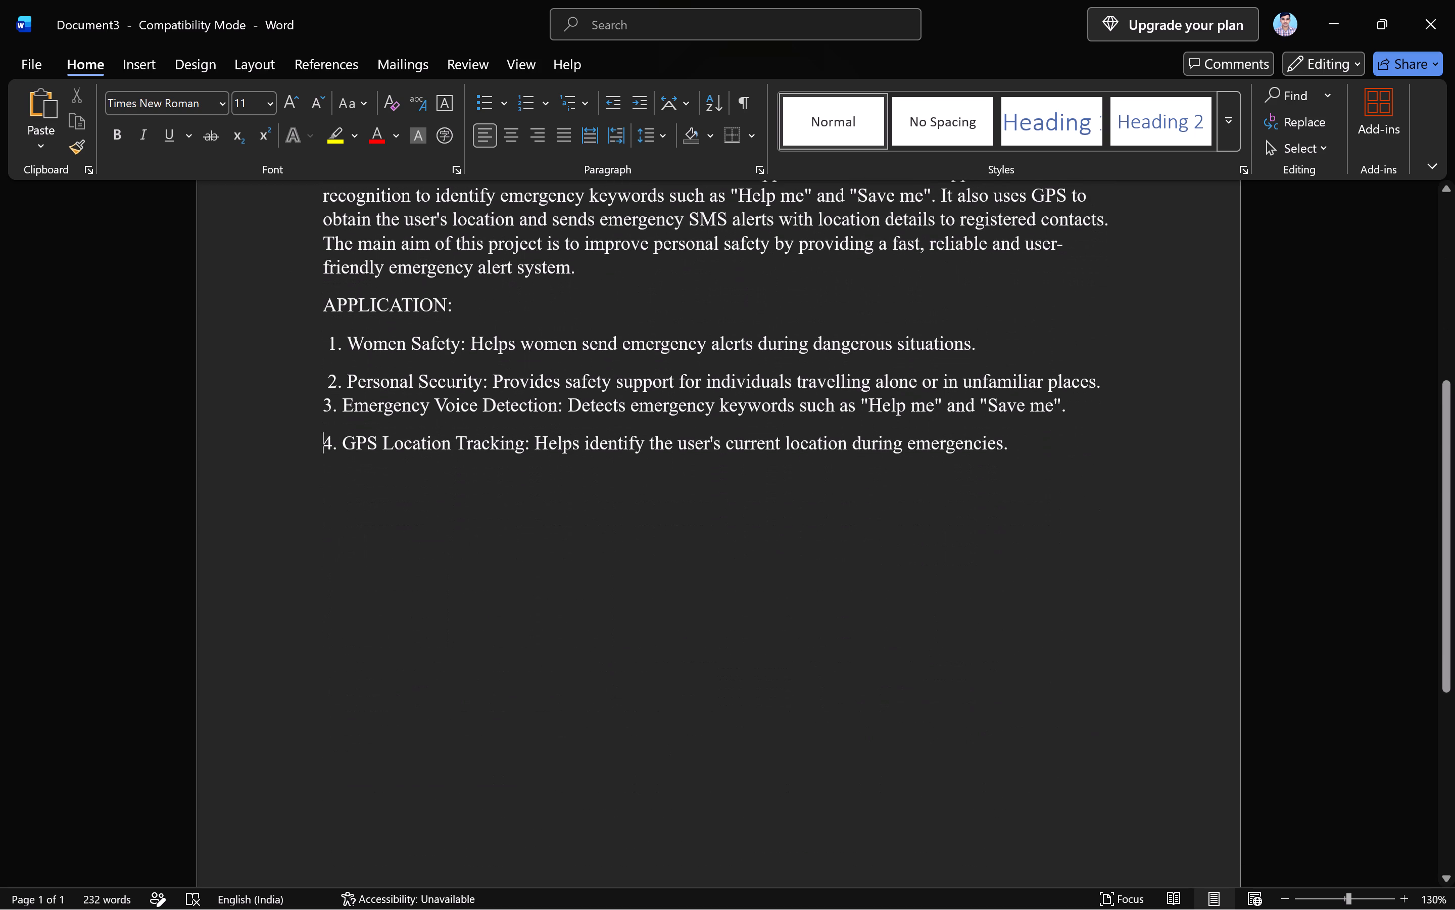
{"action": "scroll", "coordinate": [787, 641], "scroll_direction": "up", "scroll_amount": 1}
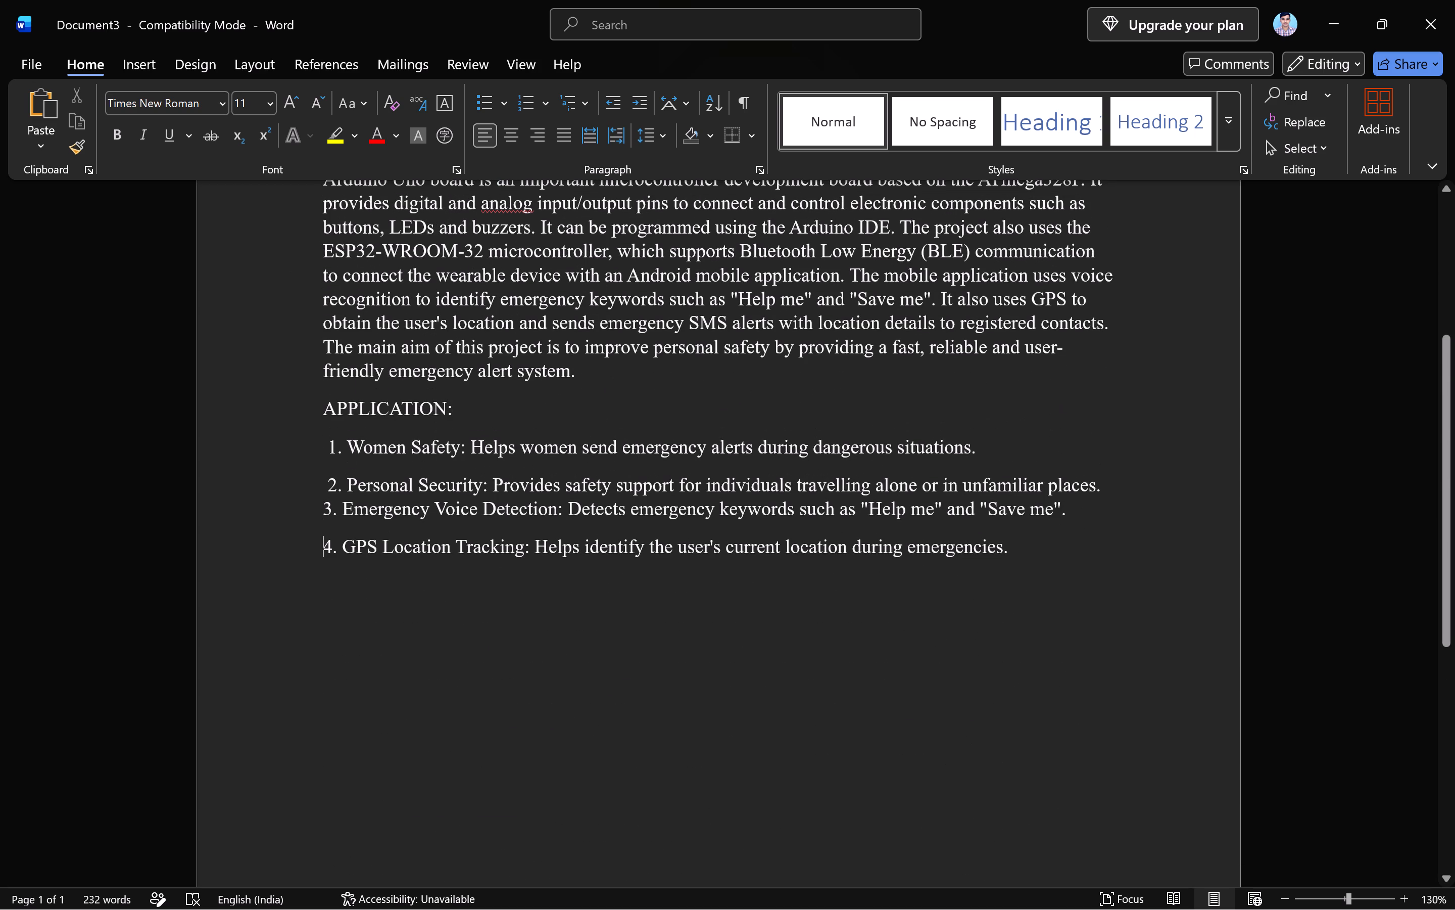
{"action": "left_click_drag", "start_coordinate": [1027, 560], "coordinate": [667, 521]}
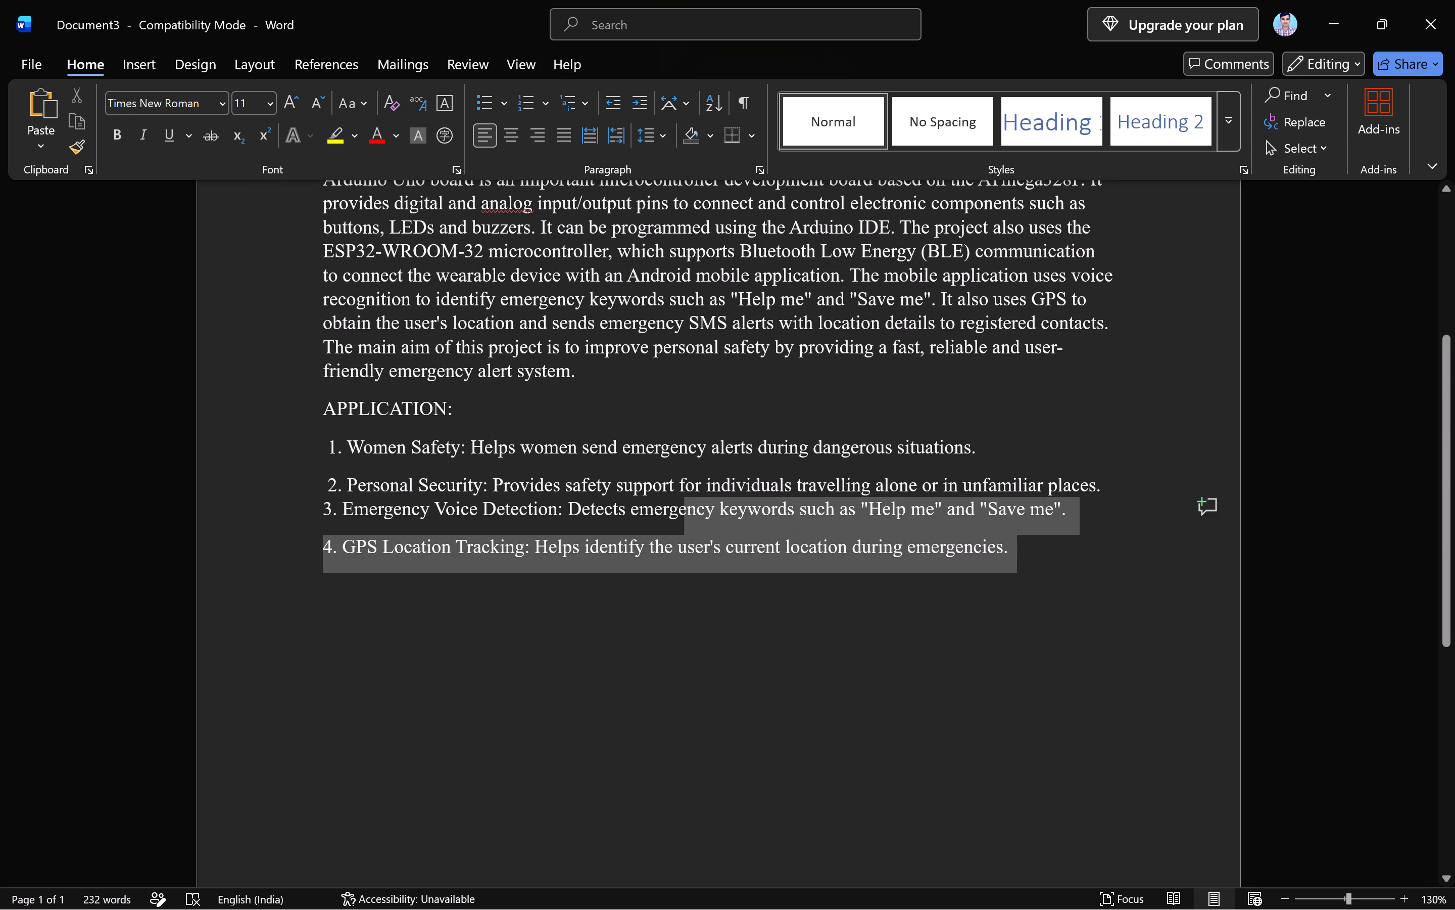
{"action": "left_click_drag", "start_coordinate": [667, 521], "coordinate": [315, 444]}
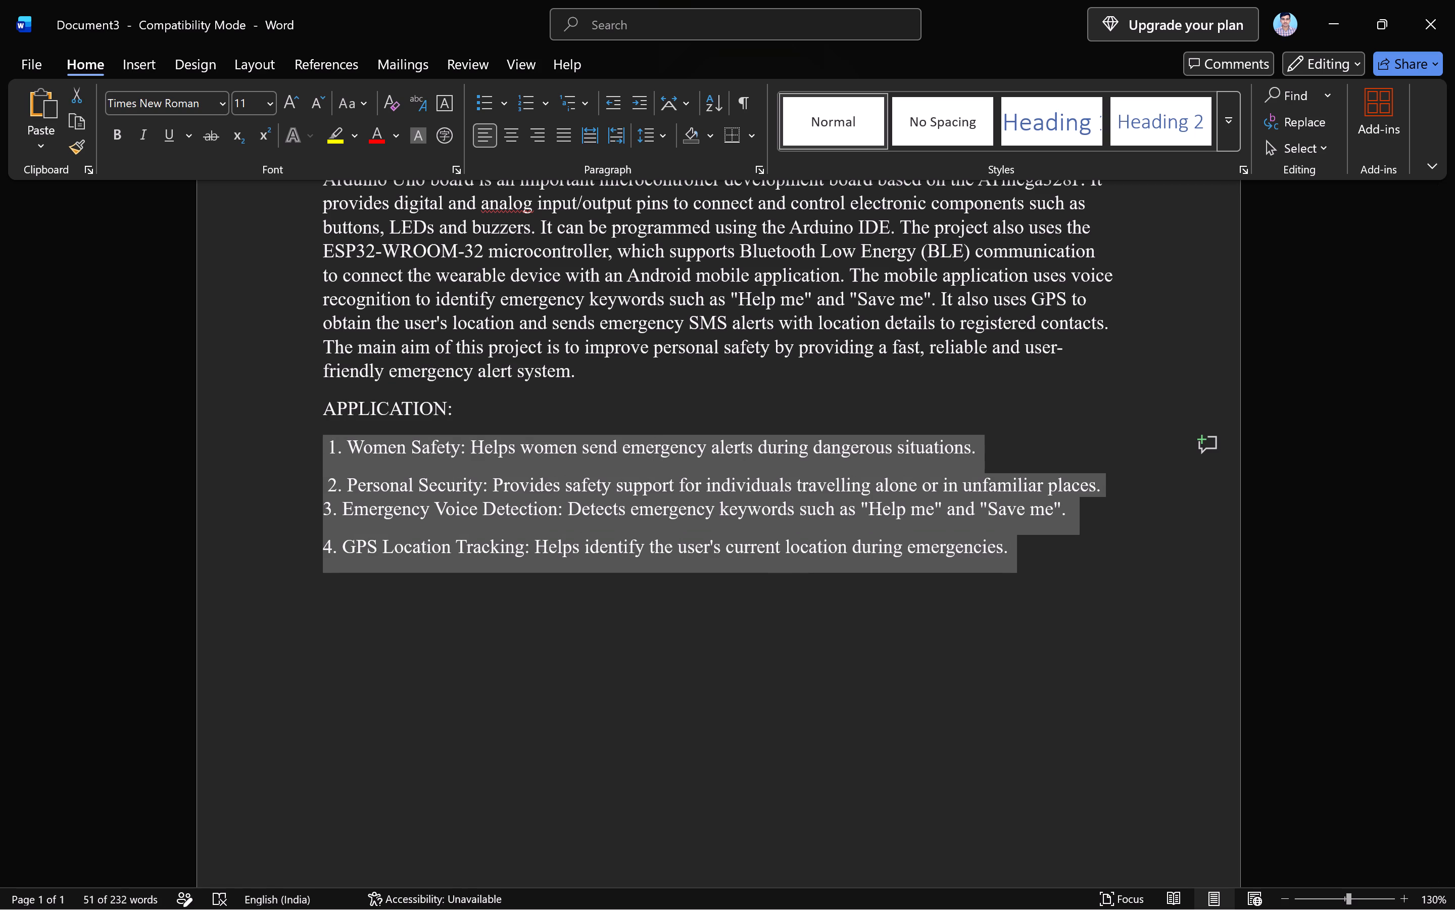
{"action": "left_click", "coordinate": [656, 128]}
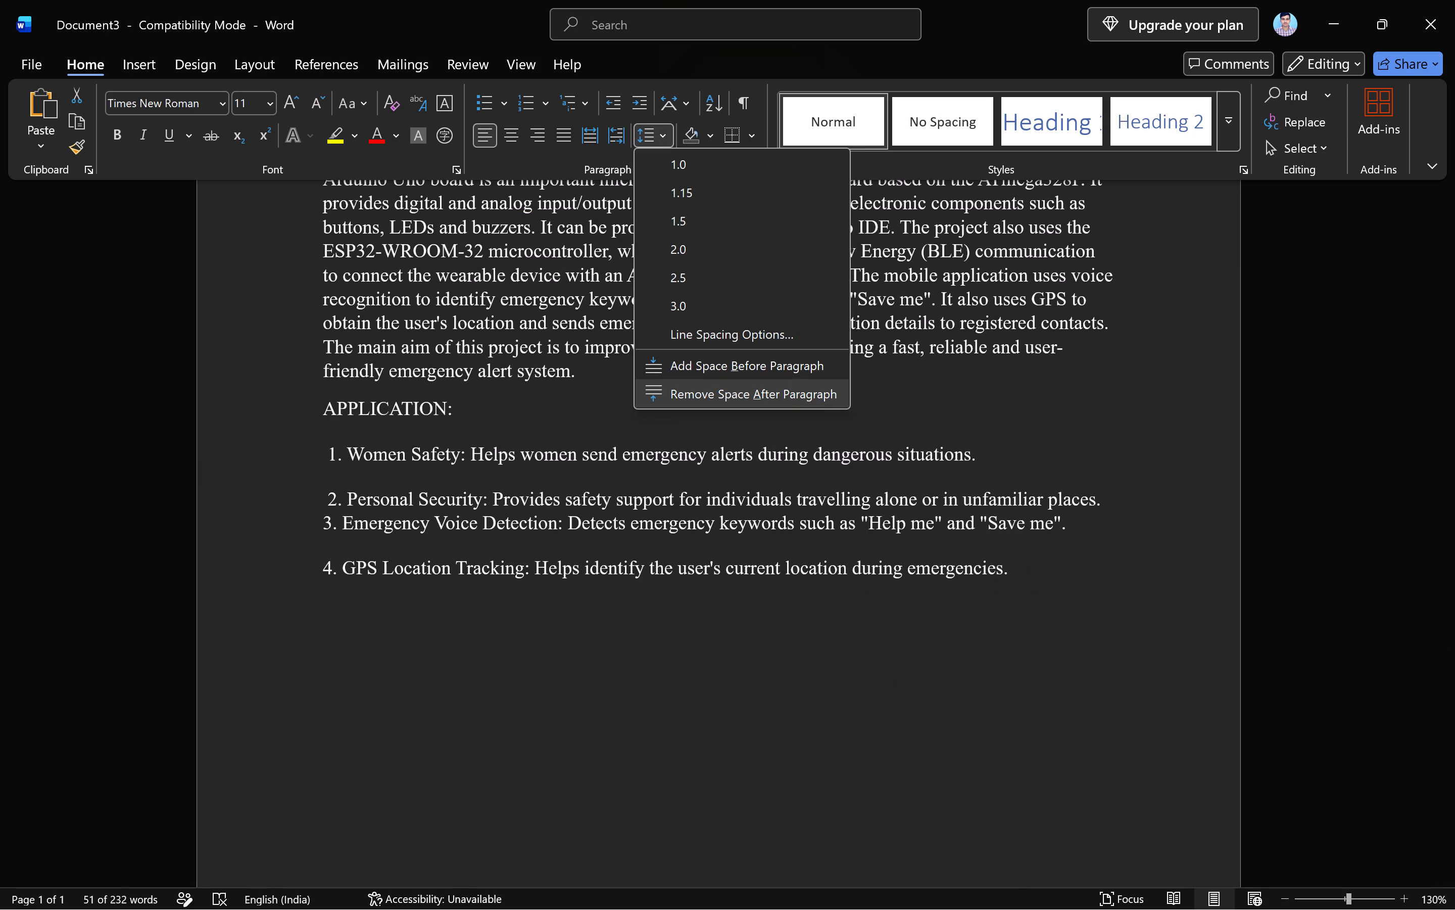
{"action": "left_click", "coordinate": [718, 385]}
{"action": "left_click", "coordinate": [662, 480]}
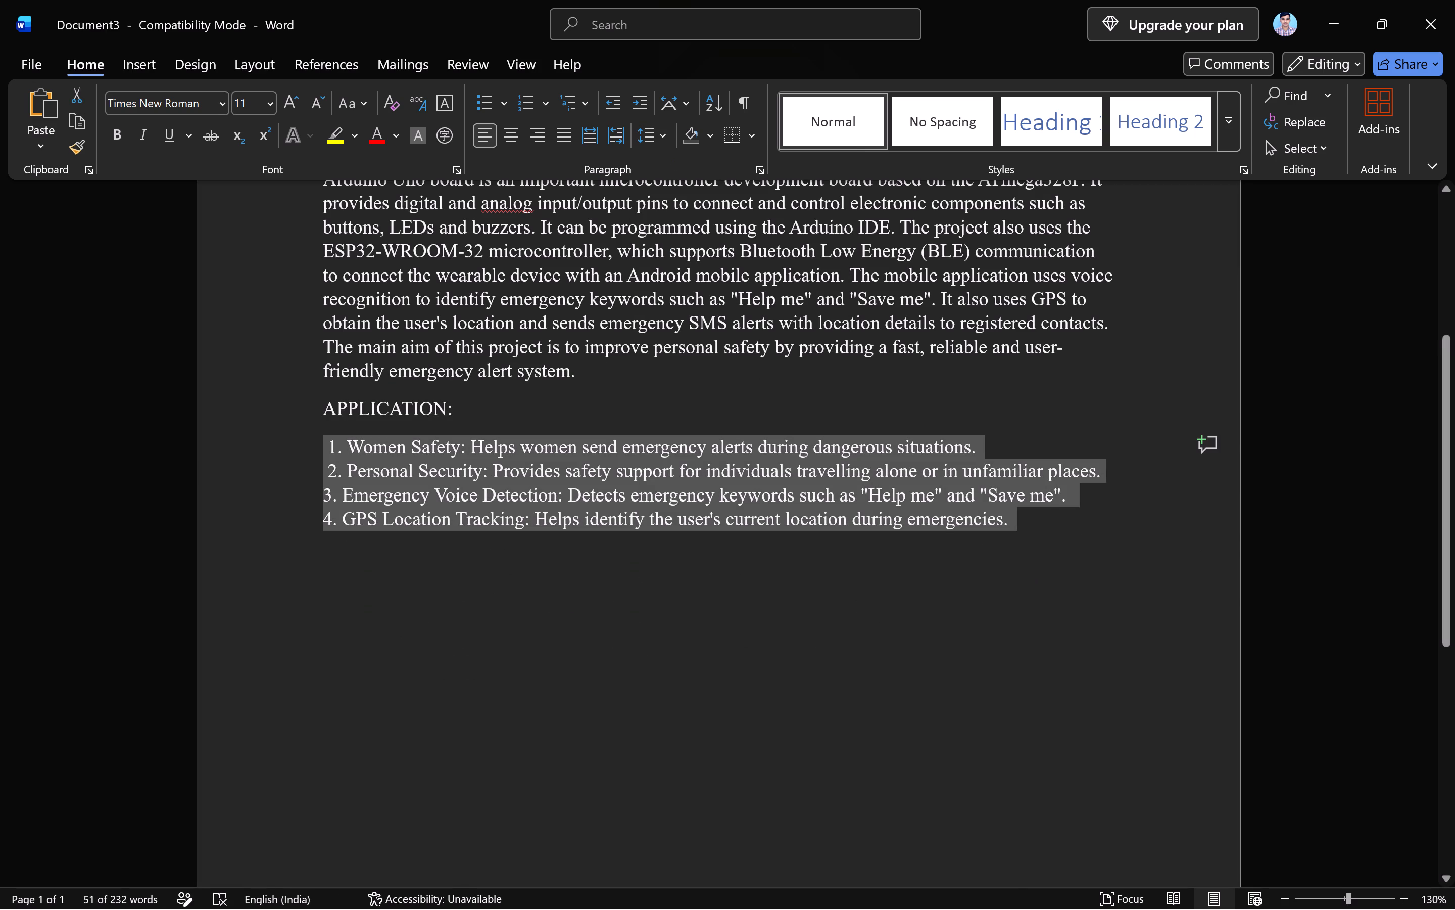
Set the introduction paragraph between its heading and "APPLICATION:" to font size 12.
{"action": "scroll", "coordinate": [512, 411], "scroll_direction": "up", "scroll_amount": 3}
{"action": "left_click", "coordinate": [567, 630]}
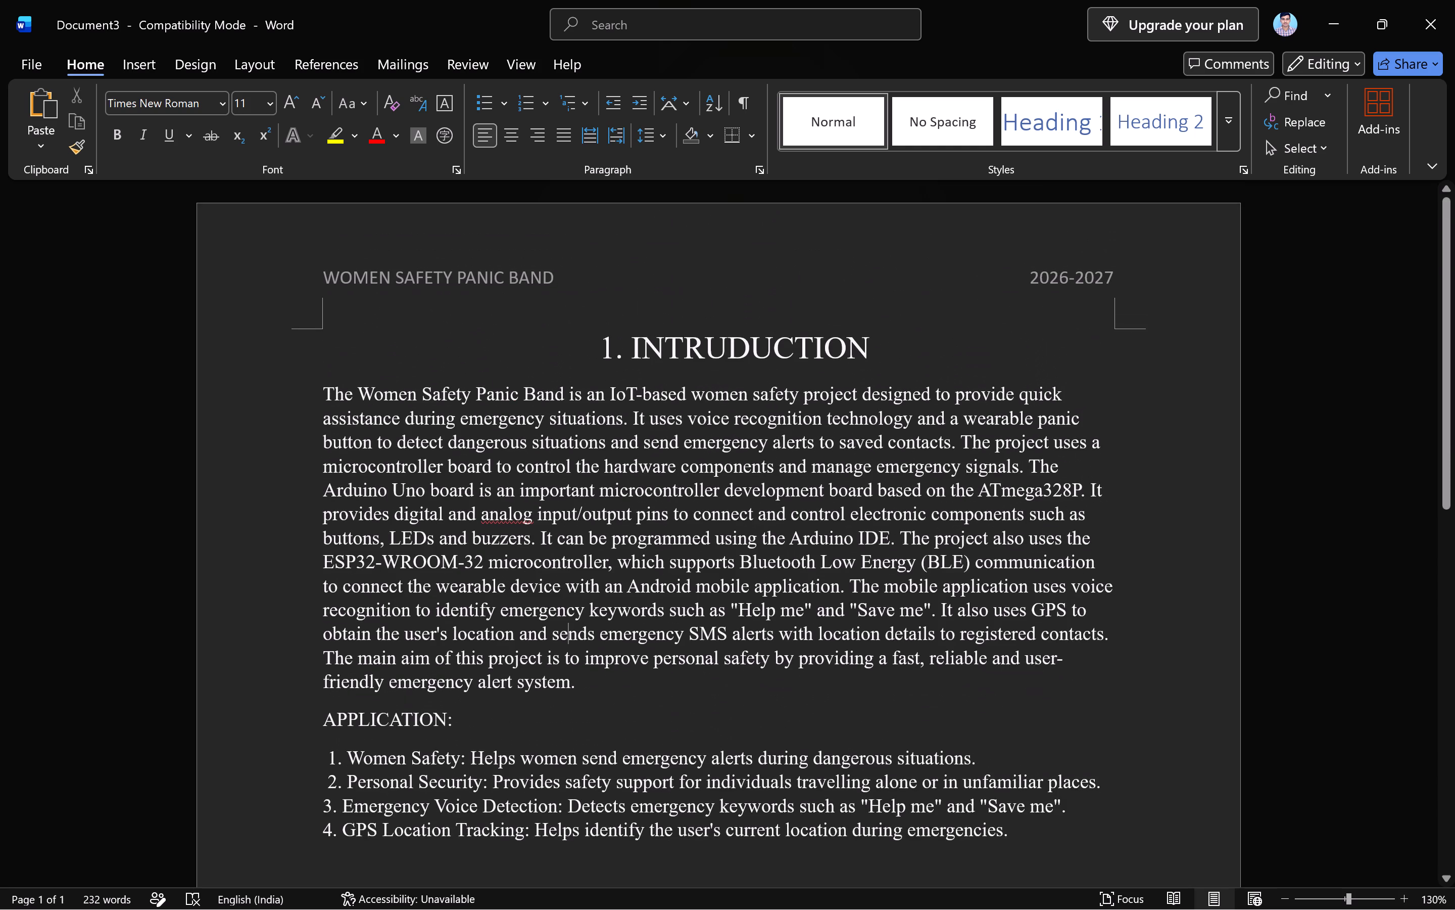
{"action": "left_click_drag", "start_coordinate": [575, 684], "coordinate": [327, 398]}
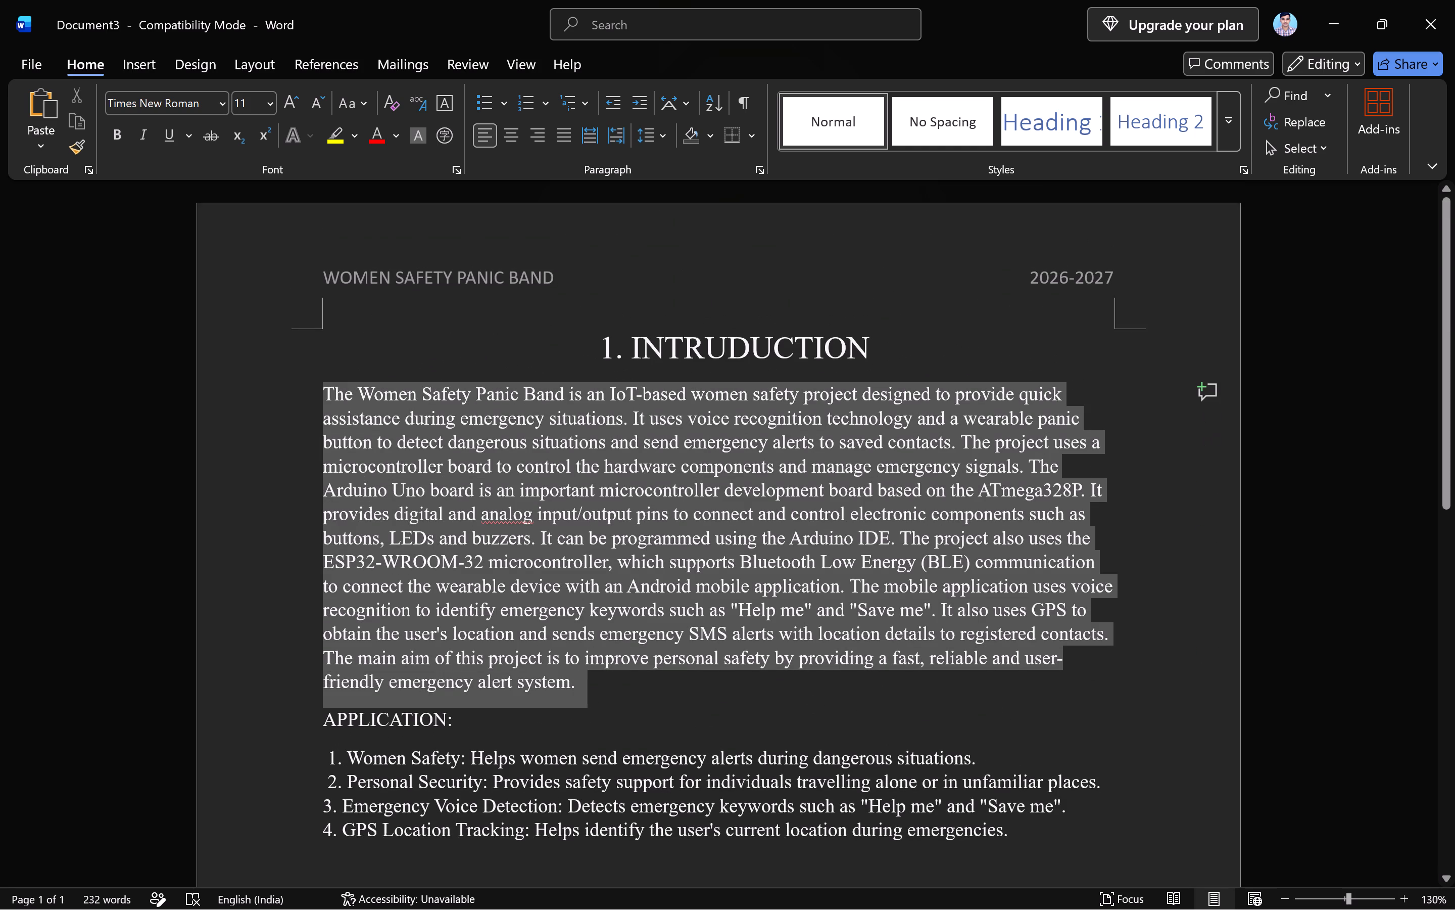
{"action": "left_click_drag", "start_coordinate": [327, 398], "coordinate": [327, 397]}
{"action": "left_click", "coordinate": [267, 95]}
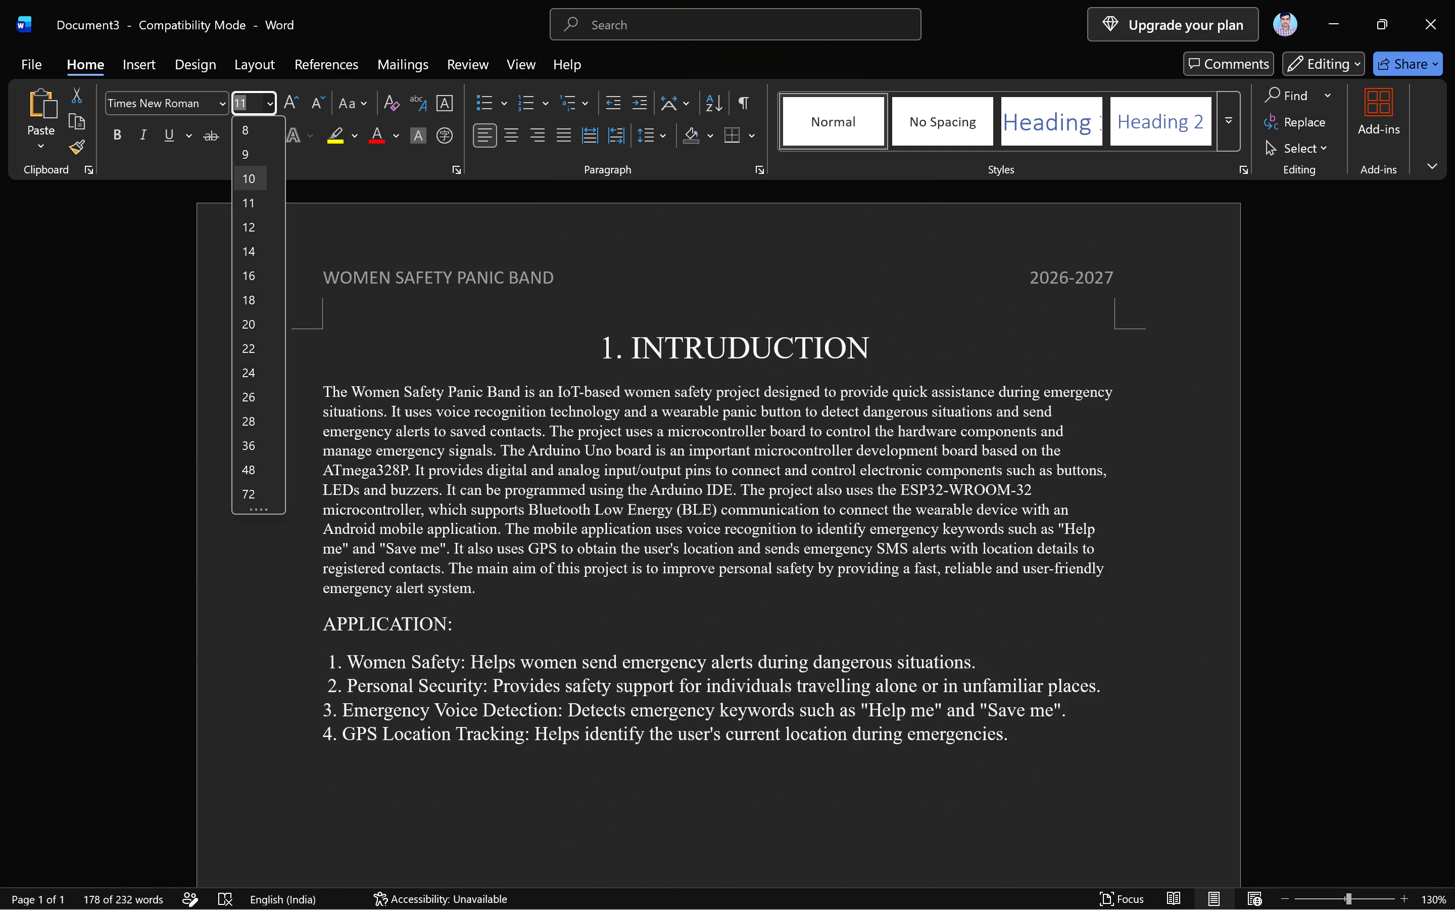
{"action": "left_click", "coordinate": [255, 233]}
{"action": "scroll", "coordinate": [568, 325], "scroll_direction": "down", "scroll_amount": 4}
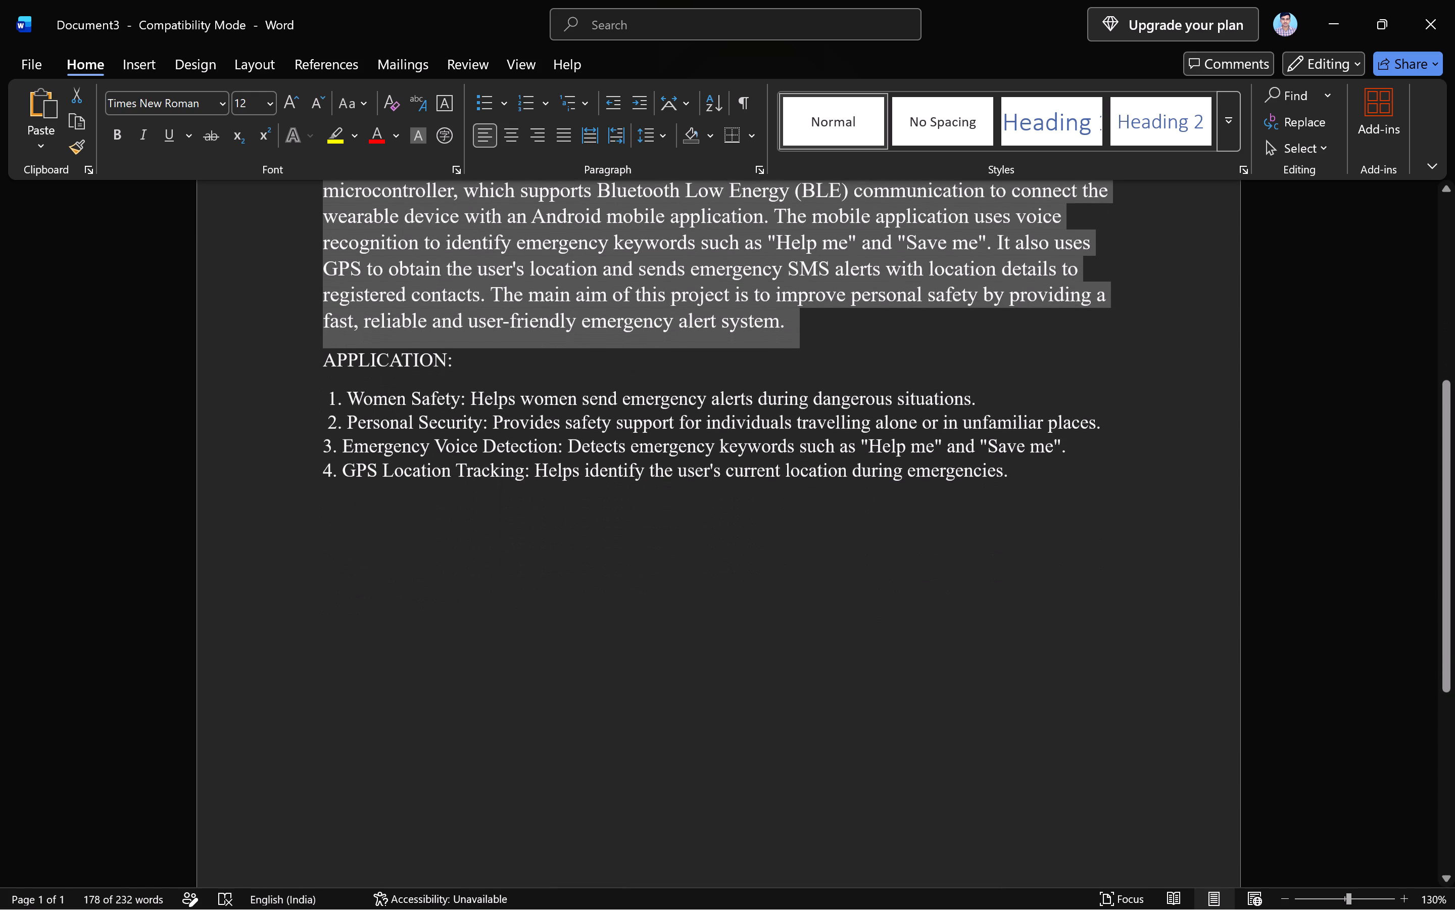
Set the "APPLICATION:" heading and the four application items below it to font size 12.
{"action": "left_click", "coordinate": [1003, 485]}
{"action": "left_click_drag", "start_coordinate": [1024, 483], "coordinate": [420, 411]}
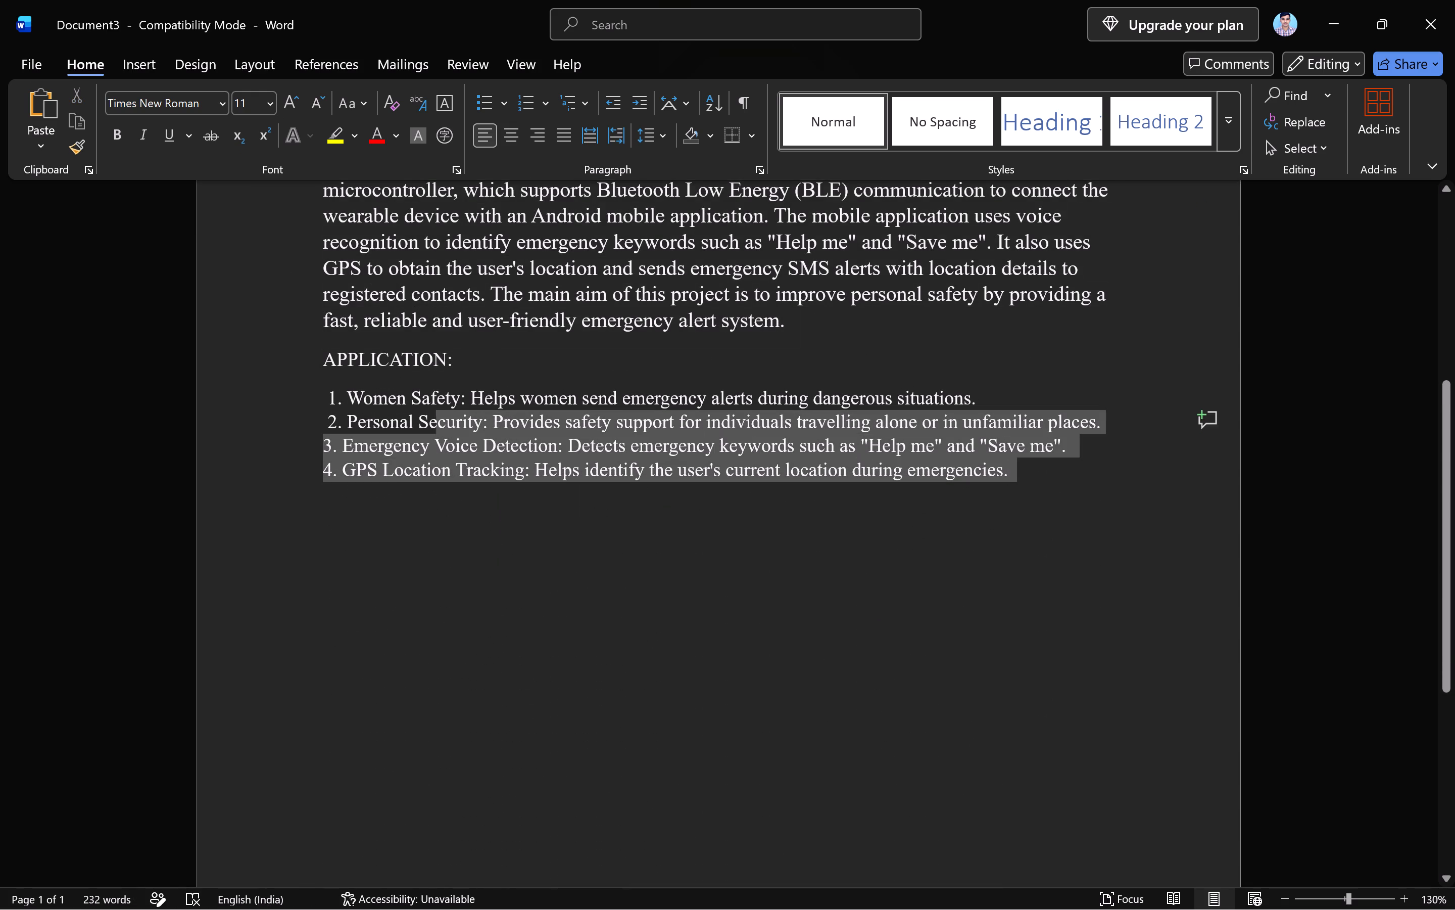
{"action": "left_click_drag", "start_coordinate": [420, 411], "coordinate": [318, 363]}
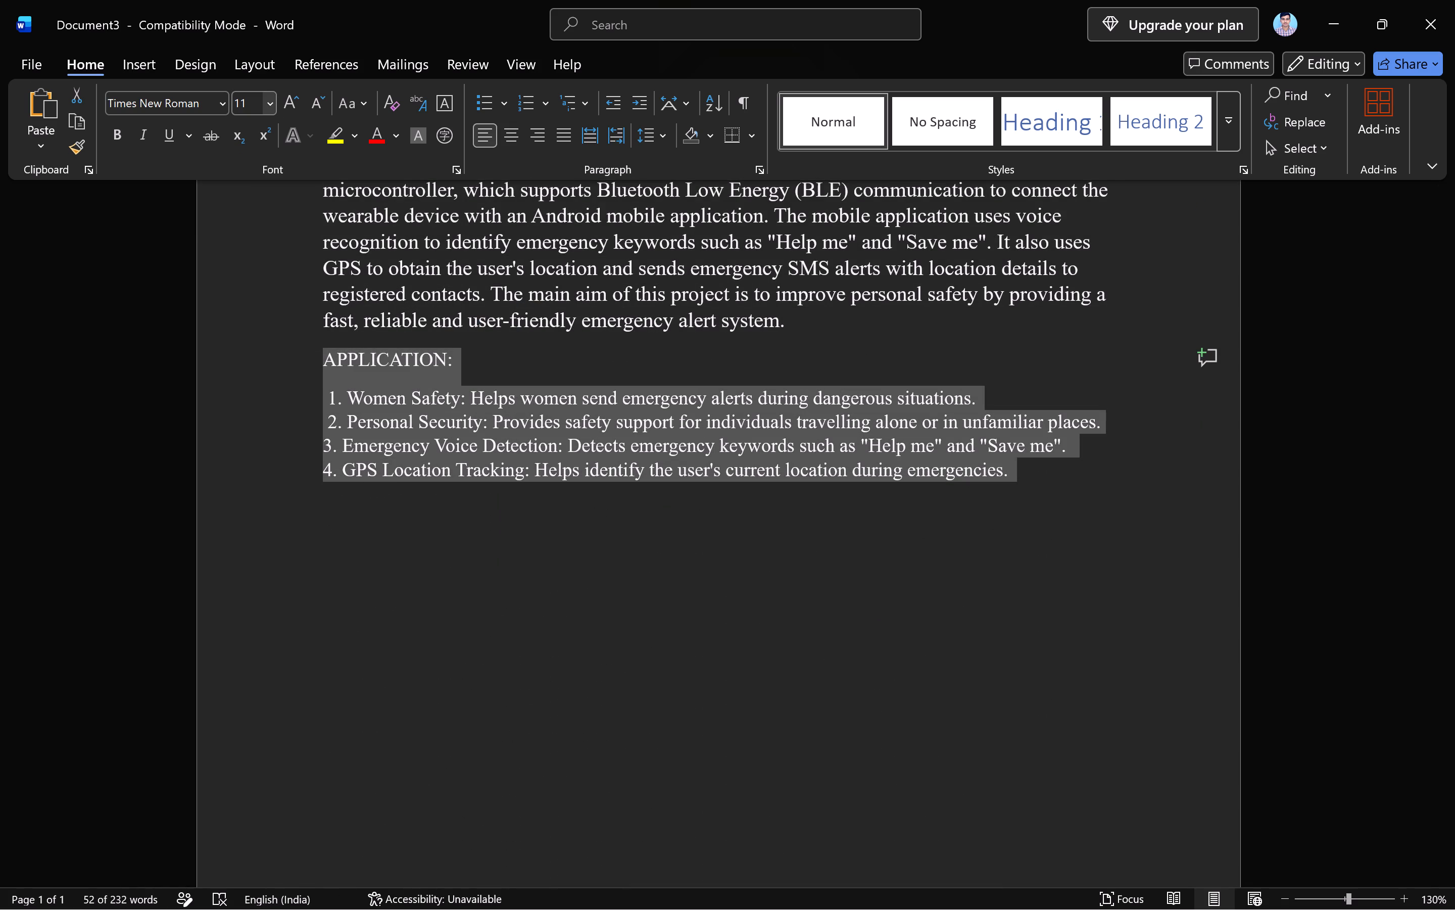
{"action": "left_click", "coordinate": [269, 102]}
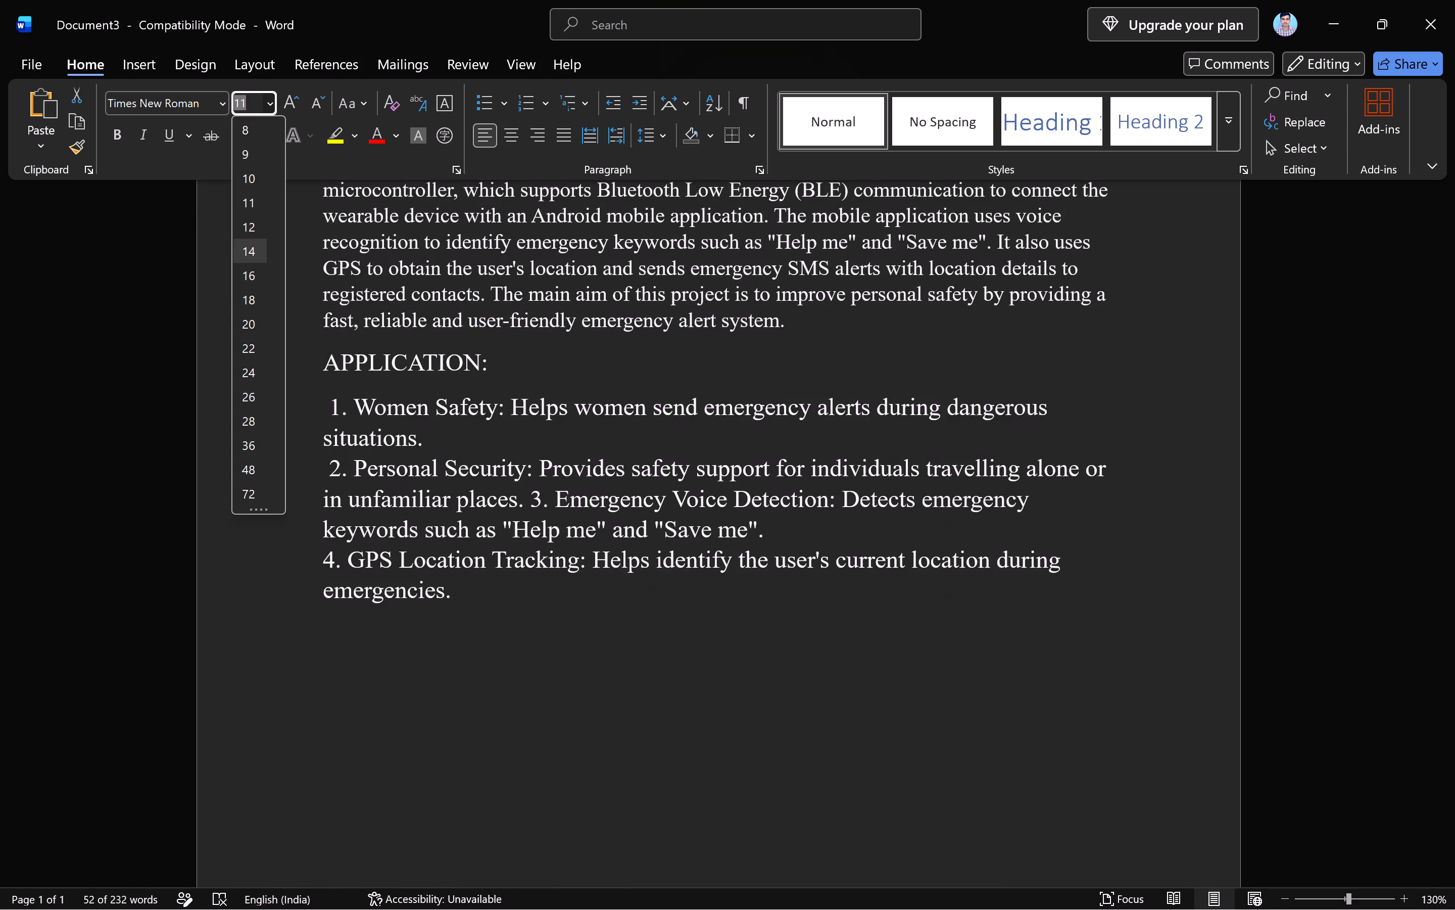
{"action": "left_click", "coordinate": [255, 223]}
{"action": "left_click", "coordinate": [374, 366]}
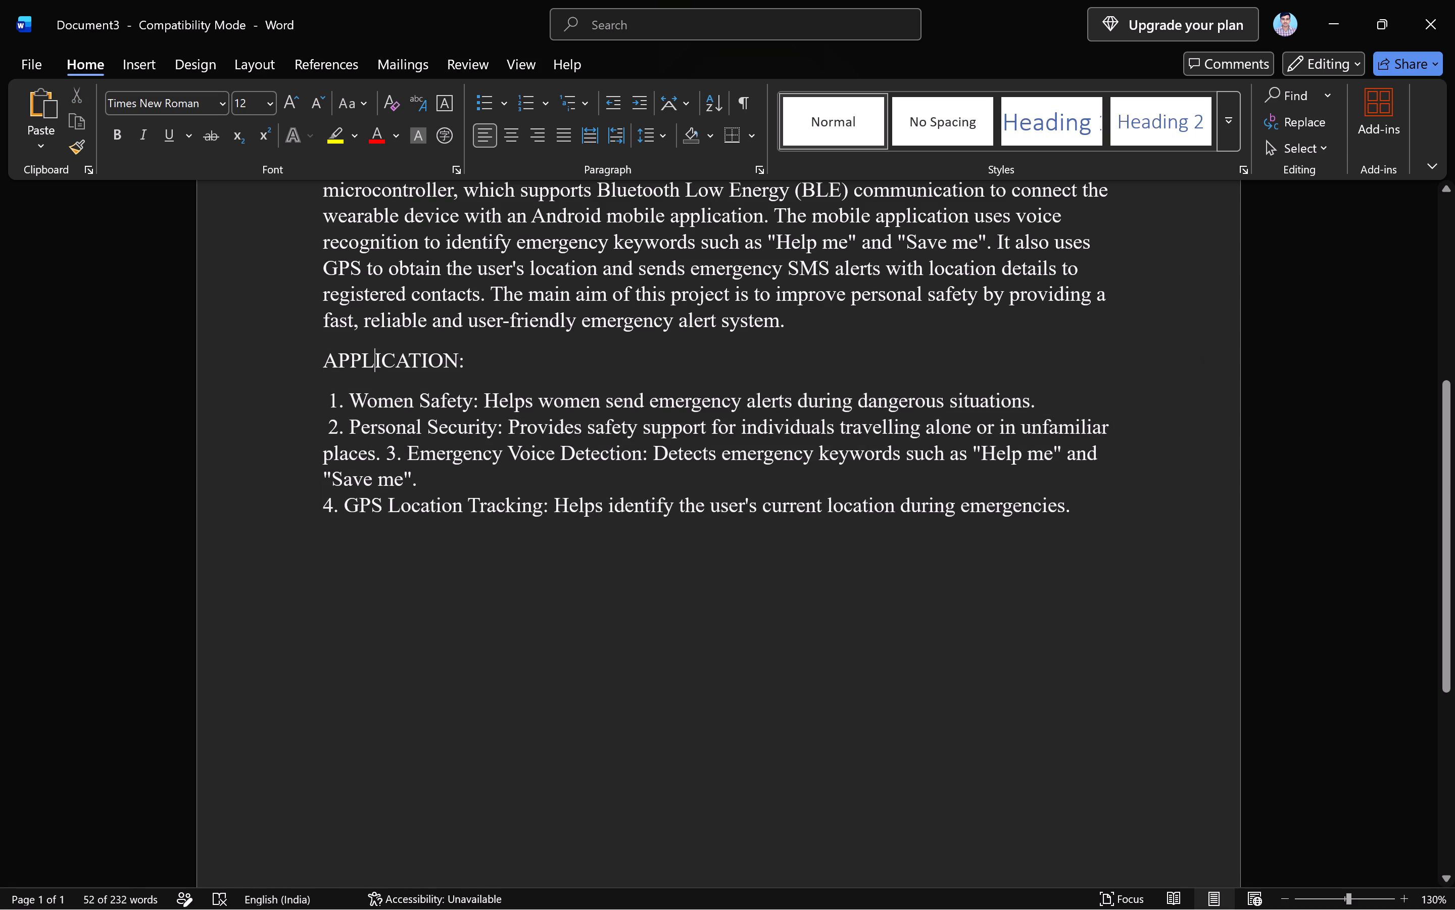
Start application item "3. Emergency Voice Detection" as a new paragraph after the Personal Security item.
{"action": "left_click", "coordinate": [380, 446]}
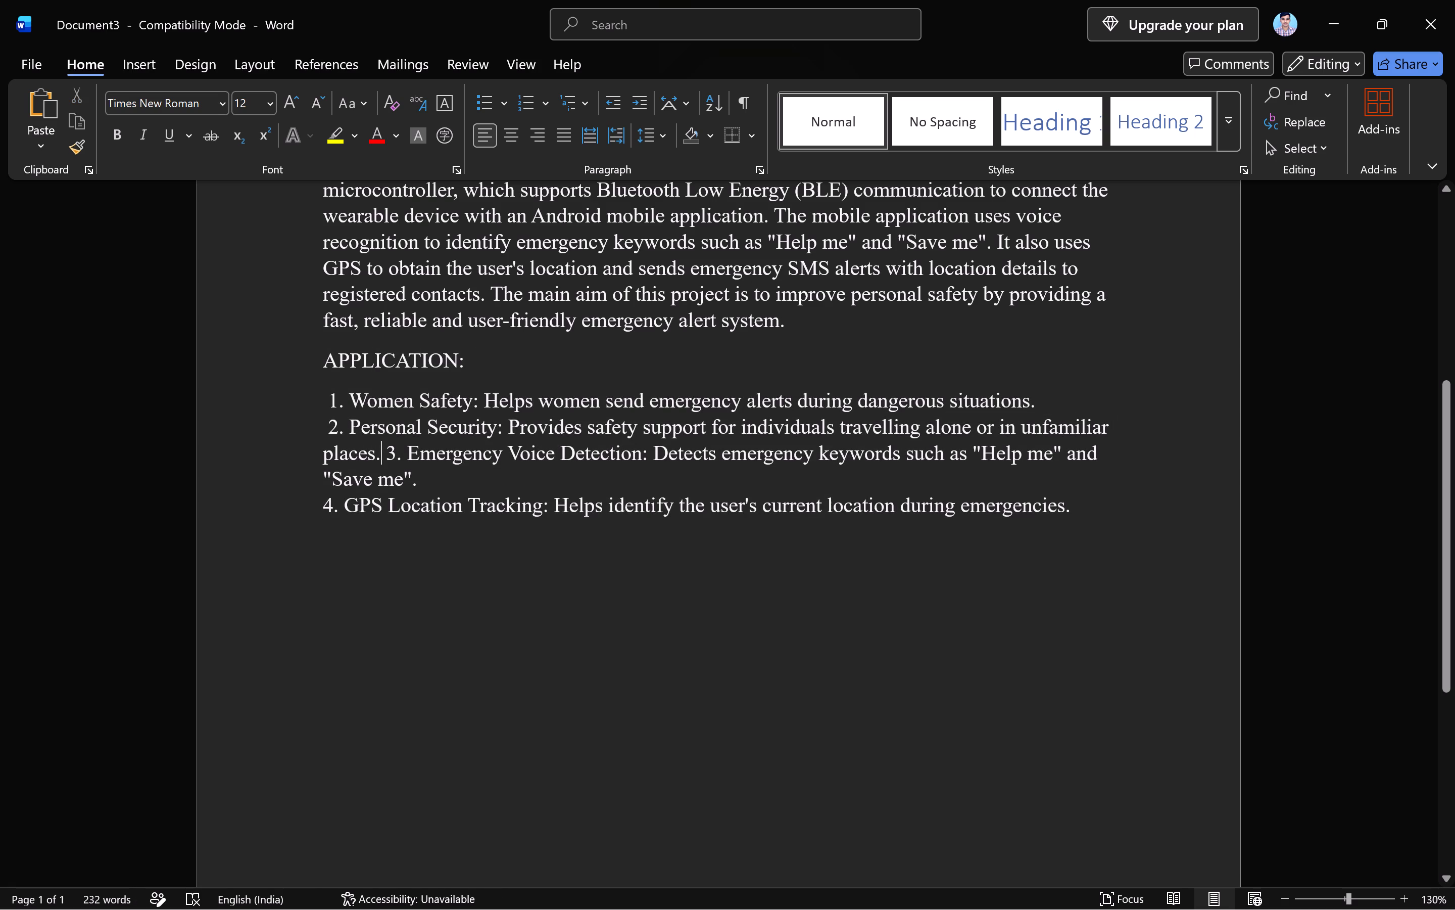
{"action": "key", "text": "Return"}
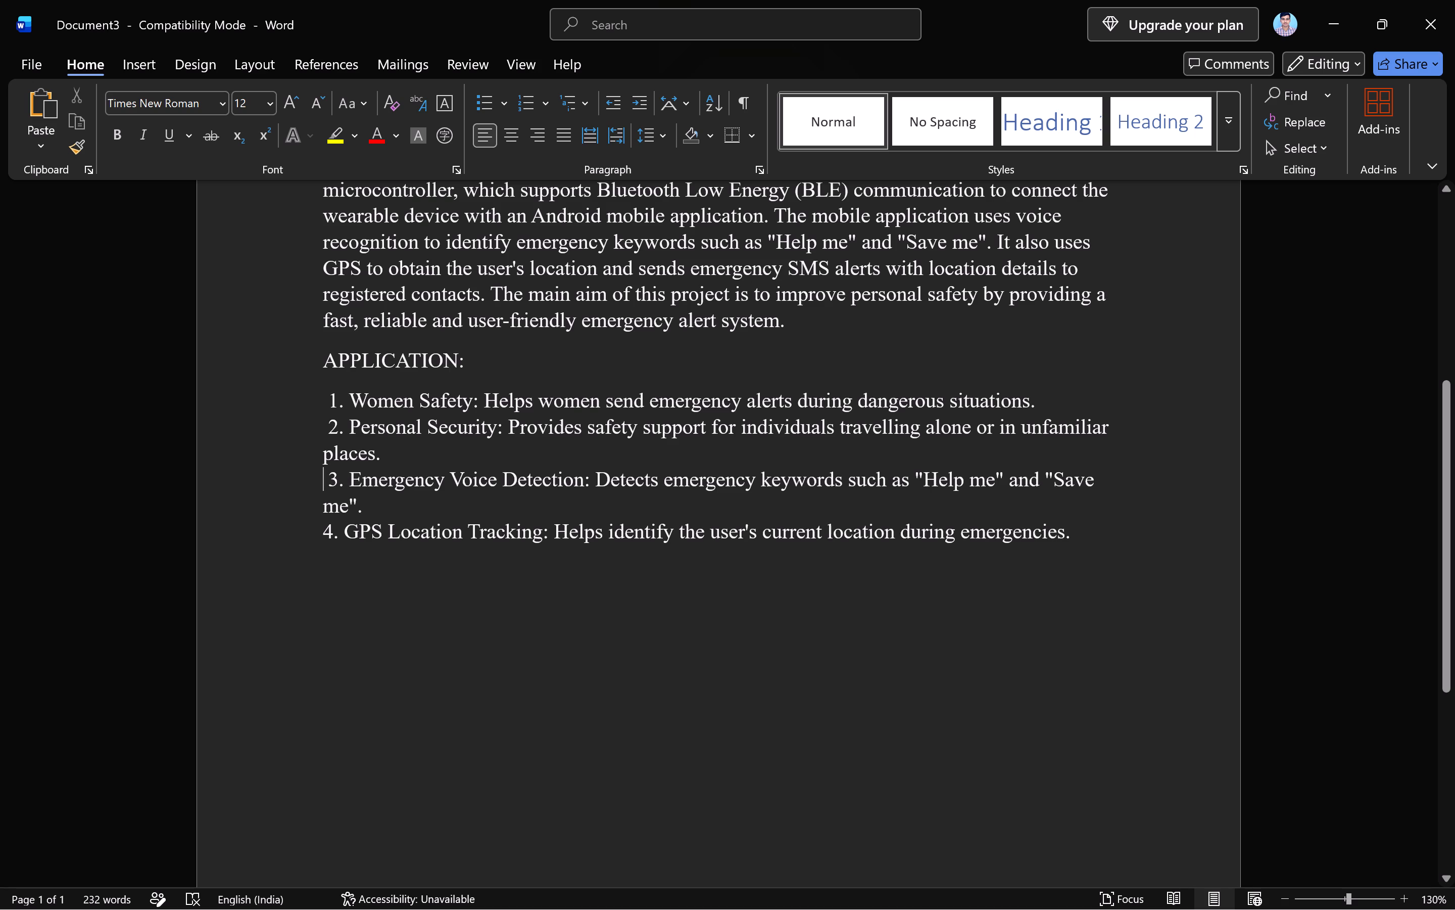
Format the four application items, from Women Safety to GPS Location Tracking, as an automatic numbered list.
{"action": "left_click_drag", "start_coordinate": [1080, 551], "coordinate": [323, 420]}
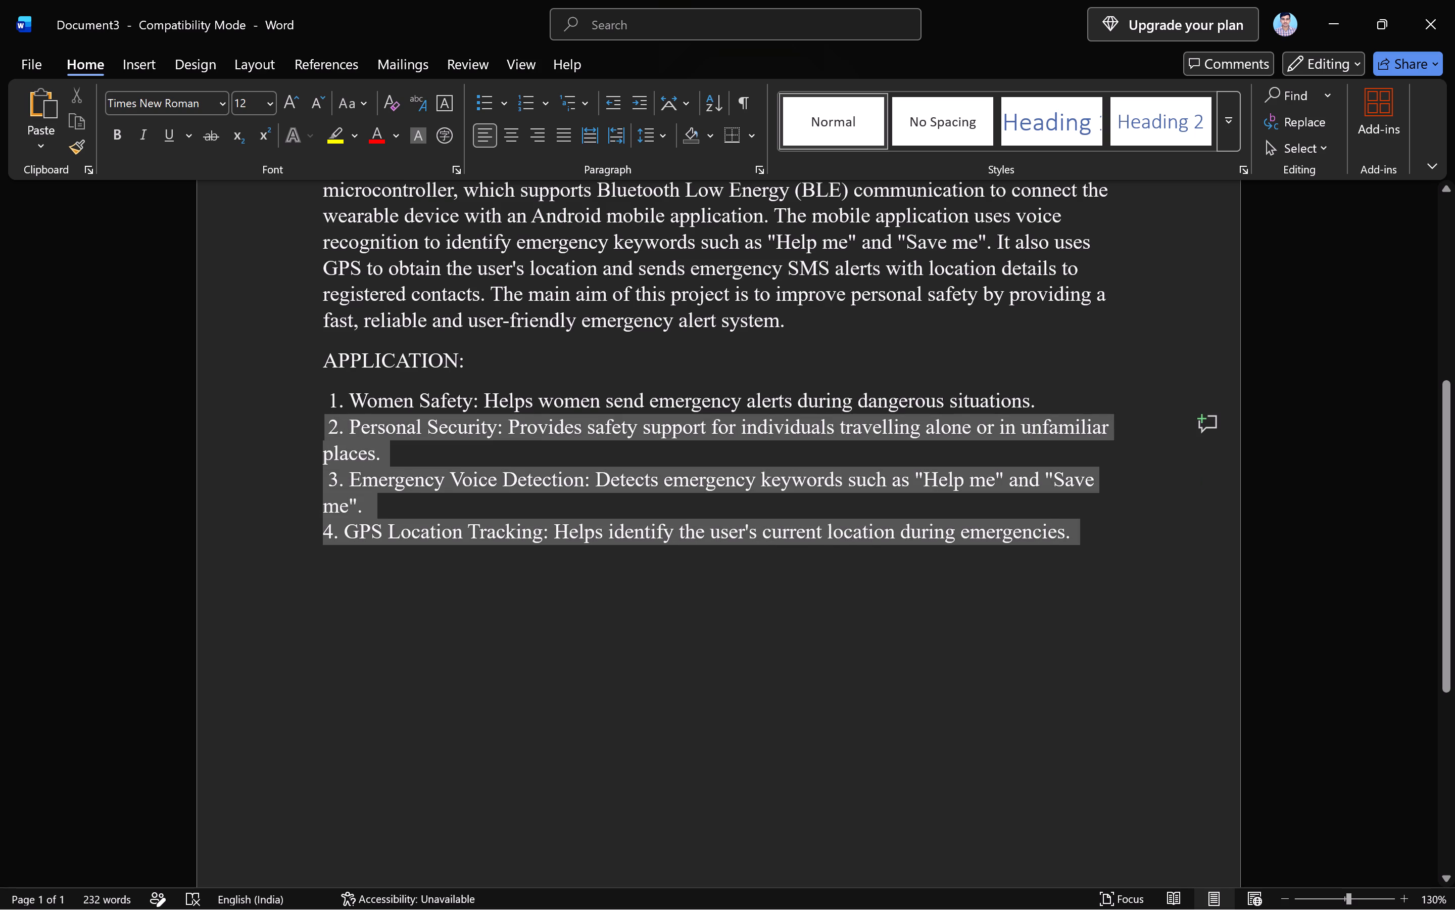
{"action": "left_click_drag", "start_coordinate": [323, 420], "coordinate": [321, 403]}
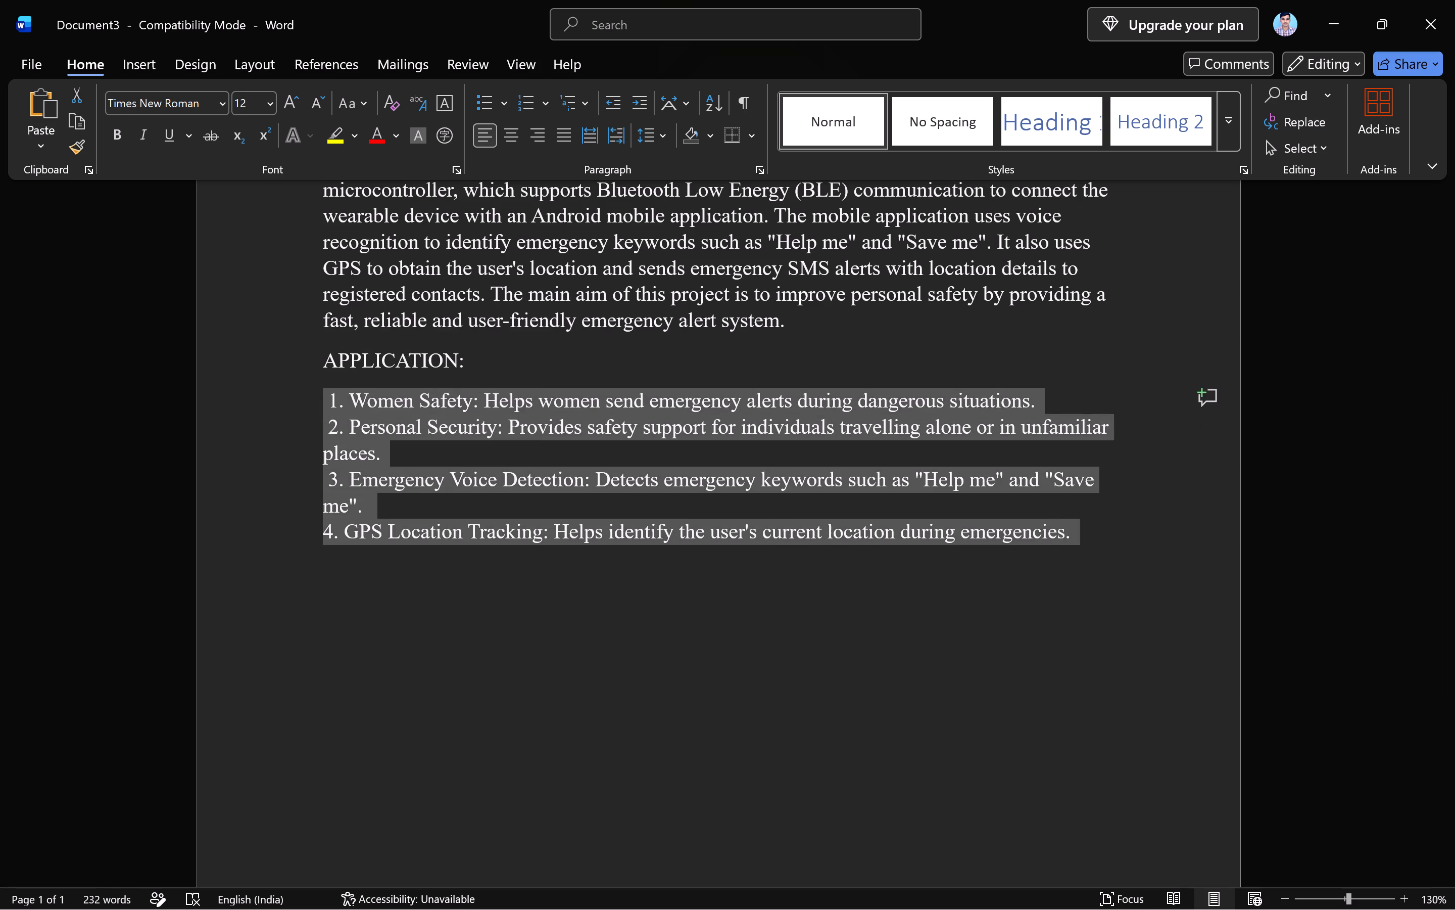
{"action": "left_click", "coordinate": [519, 101]}
{"action": "left_click", "coordinate": [544, 790]}
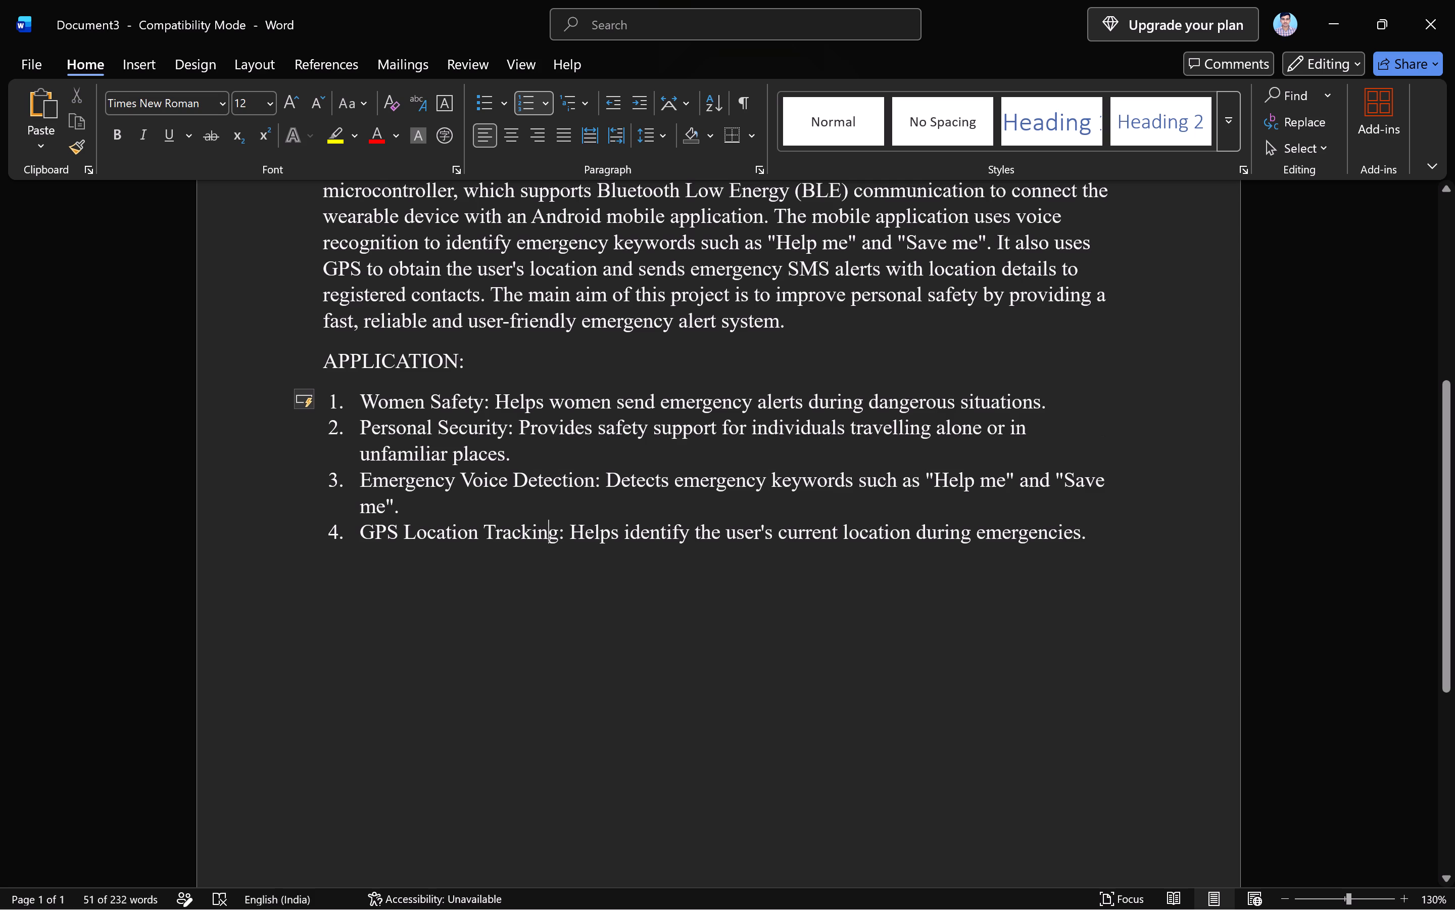
{"action": "left_click", "coordinate": [512, 653]}
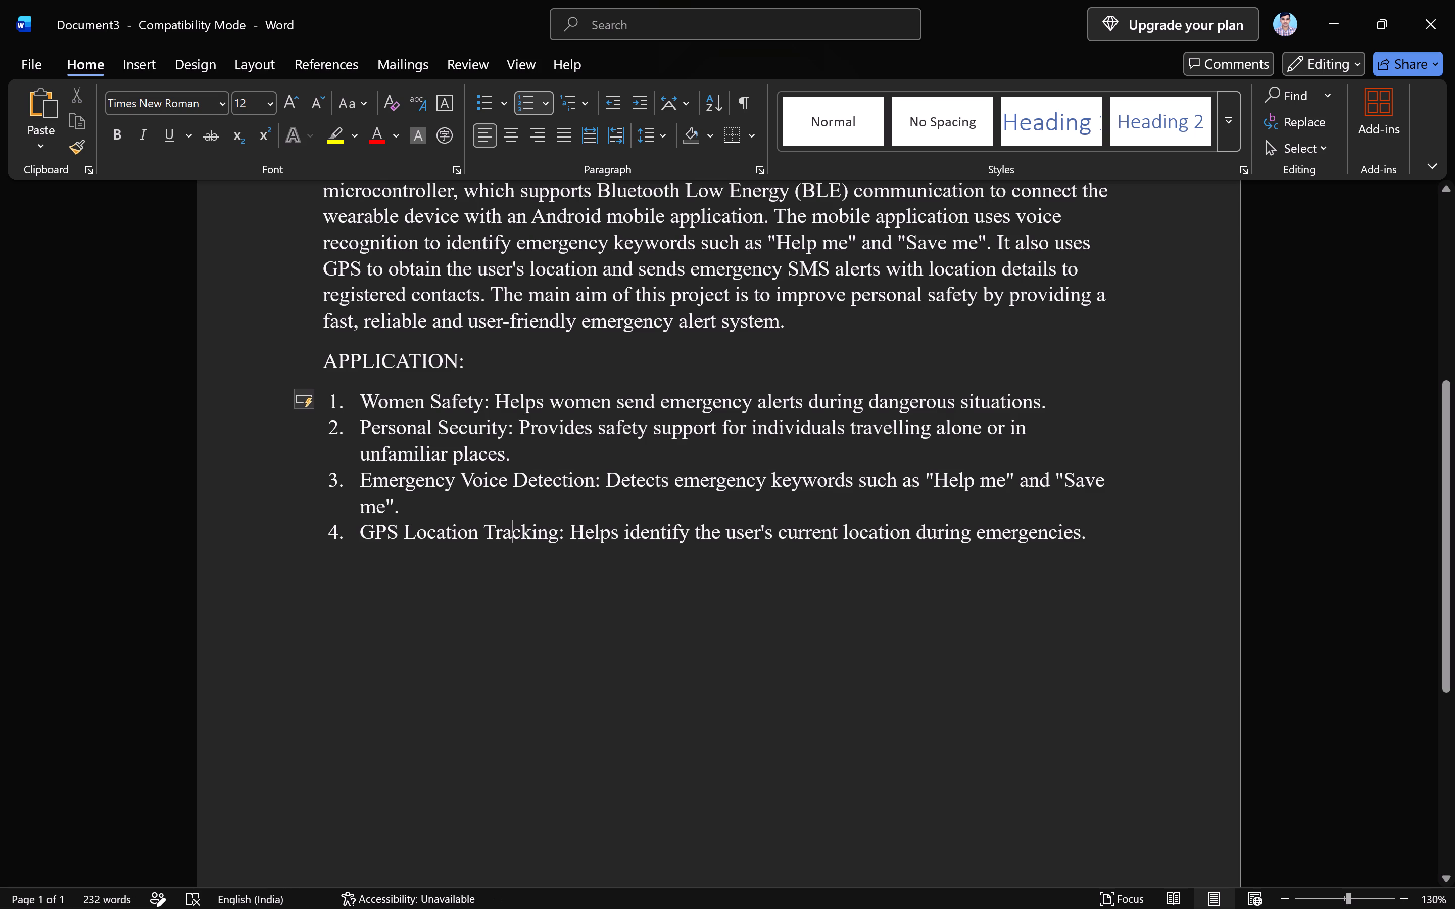
Split the introduction into separate paragraphs before "The project uses a microcontroller board" and before "The project also uses the ESP32-WROOM-32".
{"action": "scroll", "coordinate": [766, 405], "scroll_direction": "up", "scroll_amount": 2}
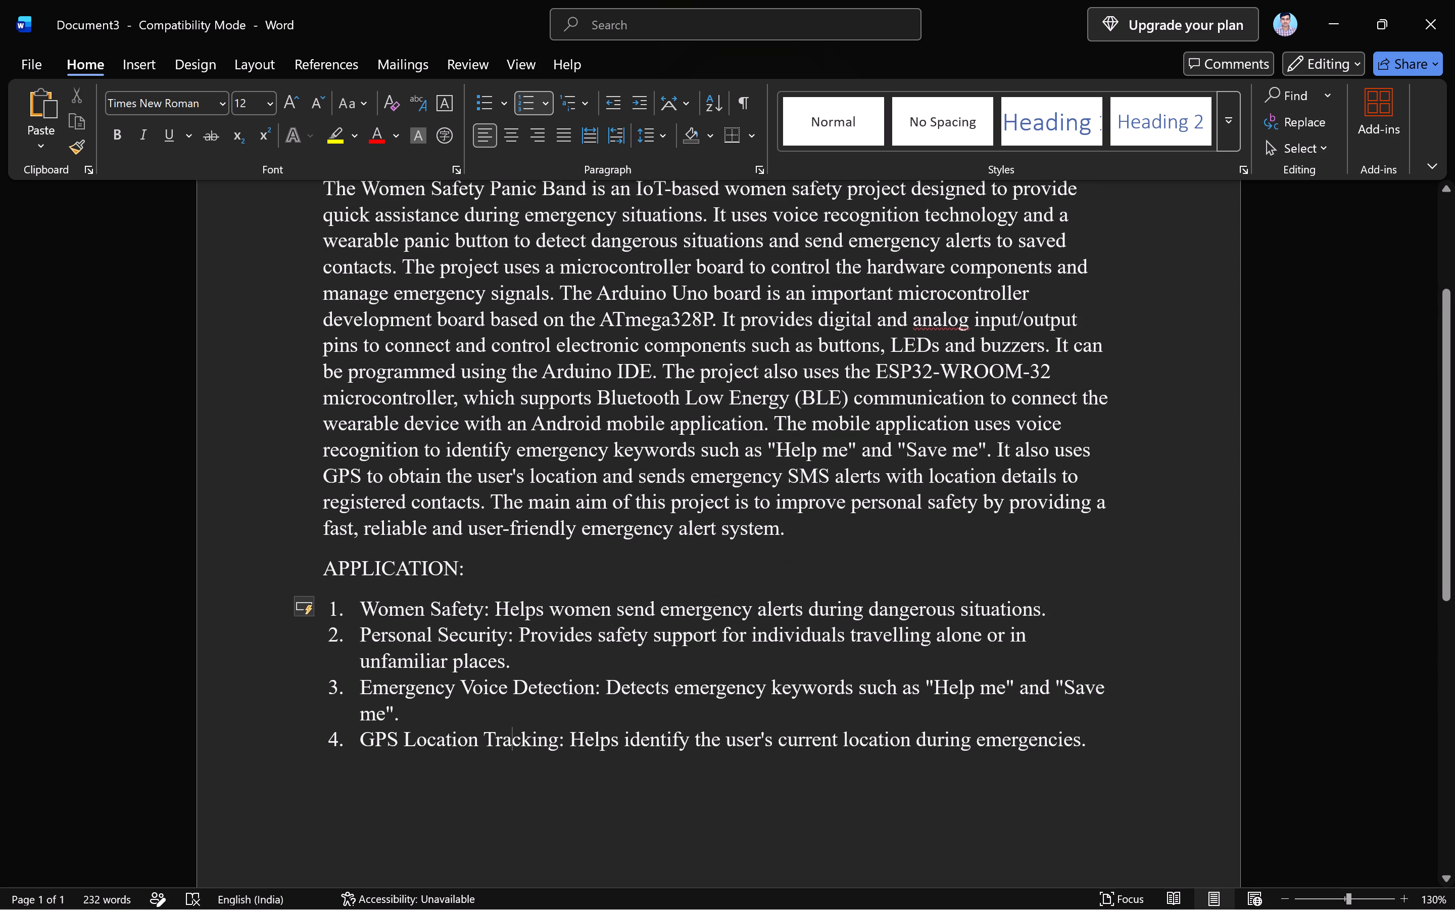
{"action": "left_click", "coordinate": [403, 259]}
{"action": "key", "text": "Return"}
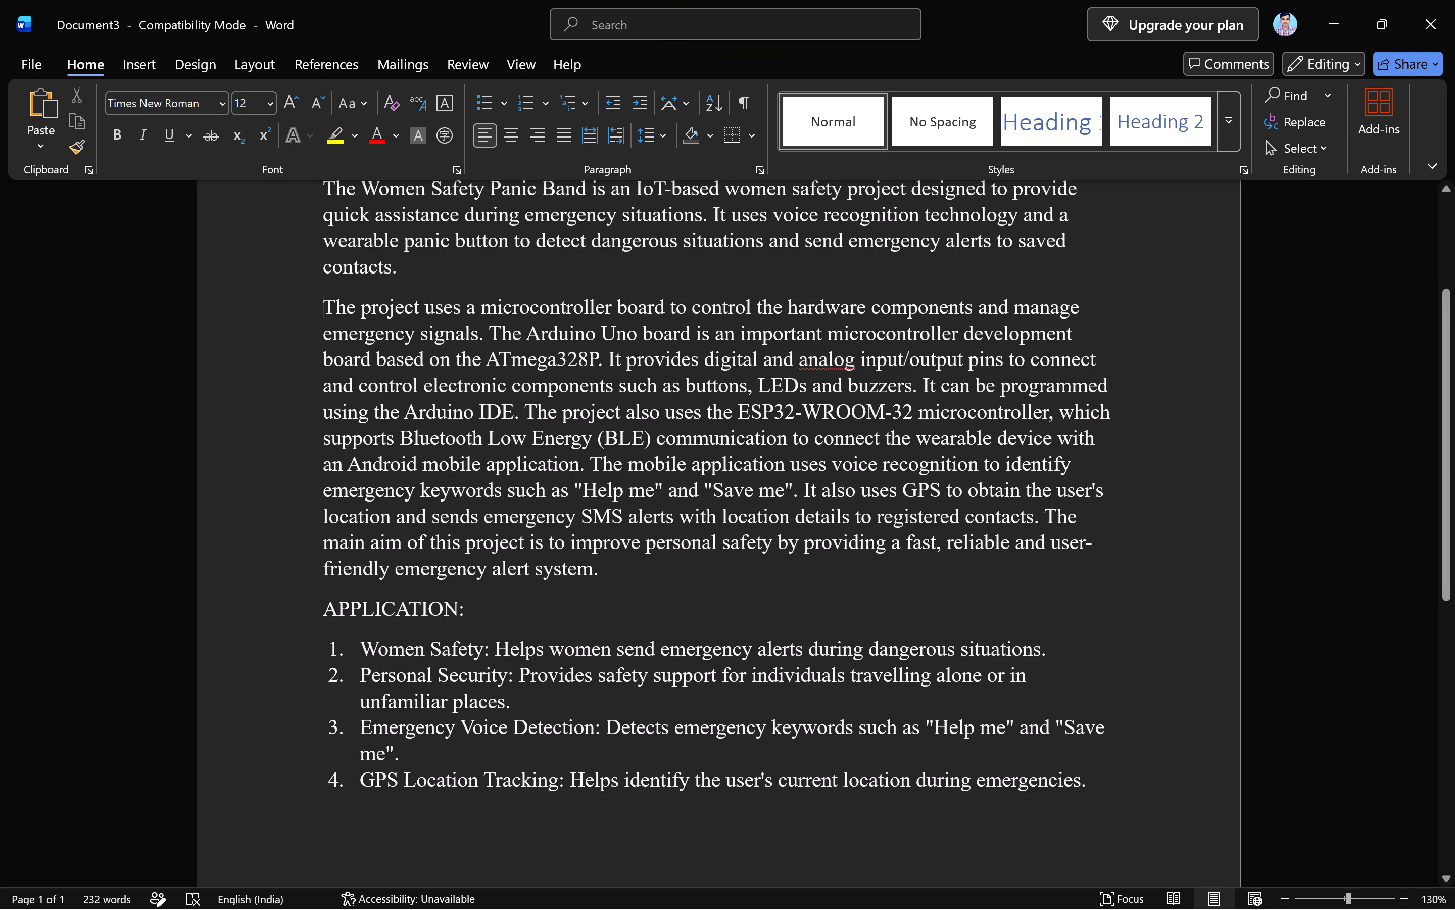
{"action": "left_click", "coordinate": [525, 416]}
{"action": "key", "text": "Return"}
{"action": "scroll", "coordinate": [719, 416], "scroll_direction": "down", "scroll_amount": 4}
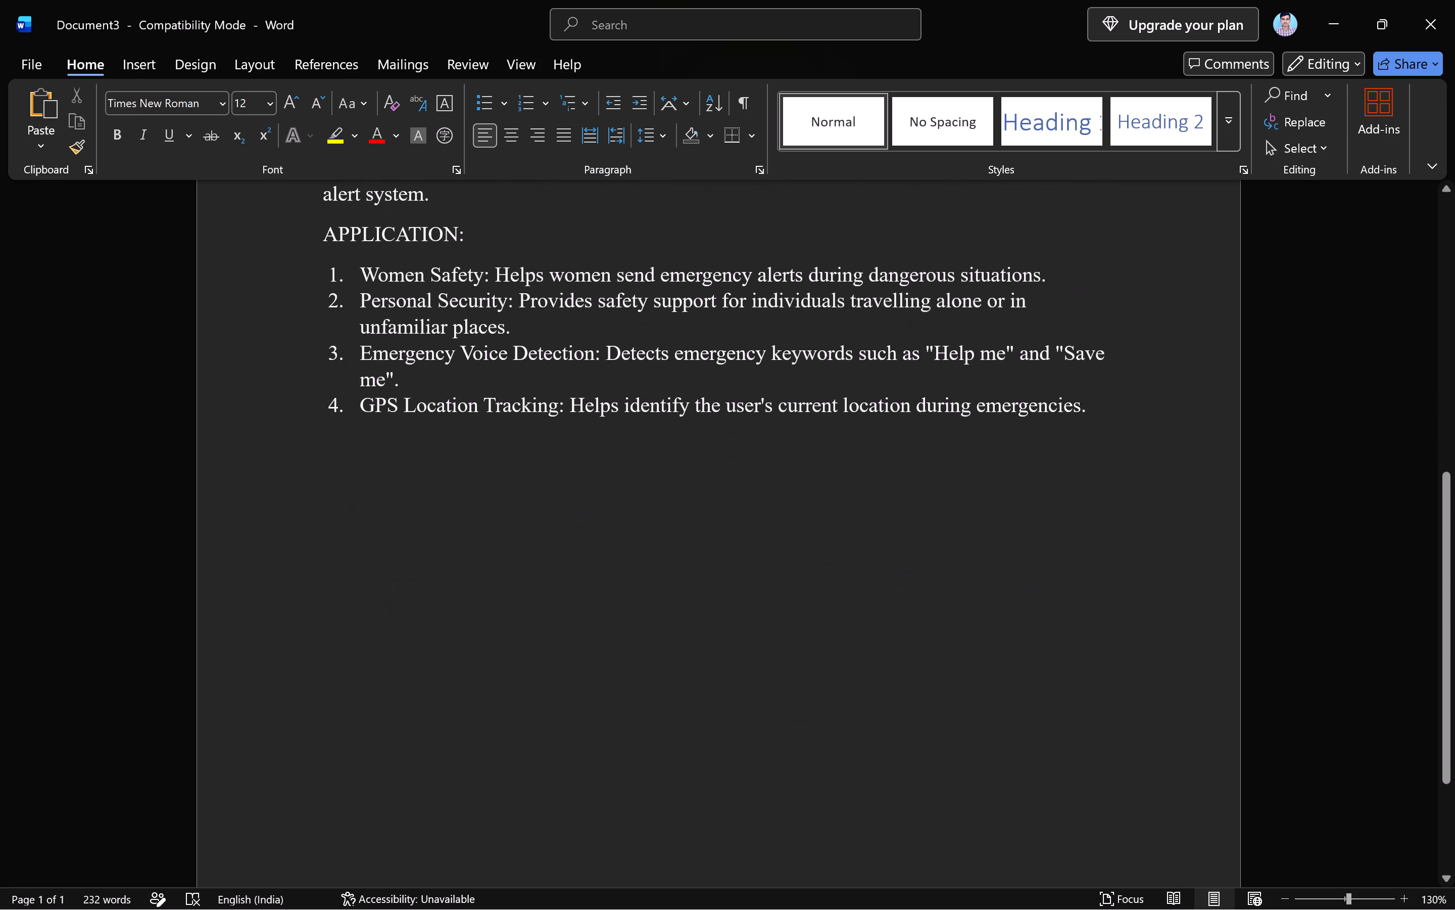
{"action": "scroll", "coordinate": [755, 654], "scroll_direction": "up", "scroll_amount": 7}
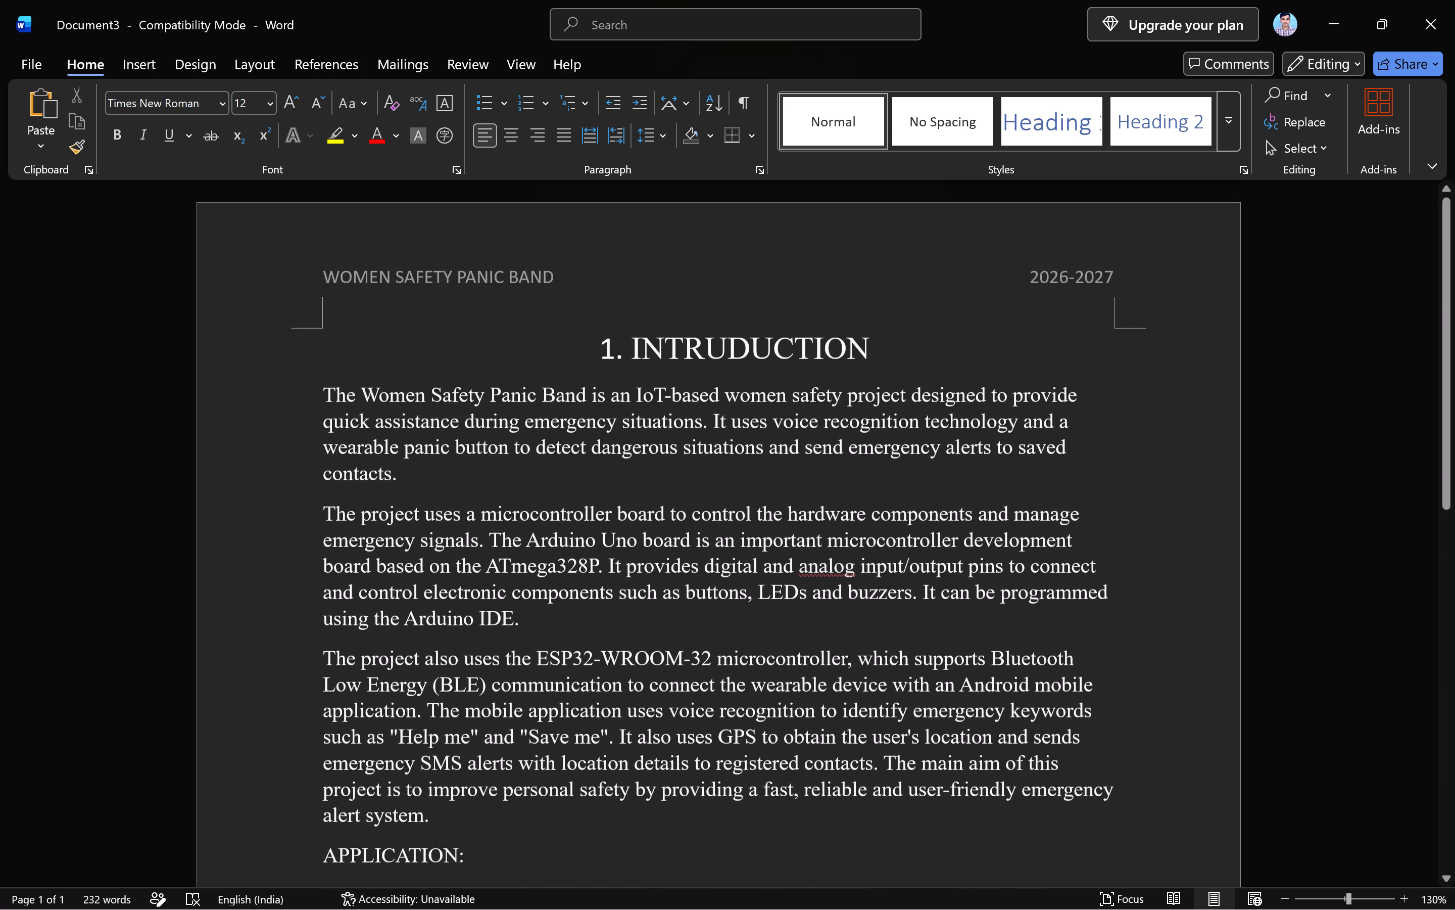
Check the paragraph breaks in MWE REPORT.pdf, and in the Word document start "The main aim of this project" as a new paragraph.
{"action": "key", "text": "alt+Tab"}
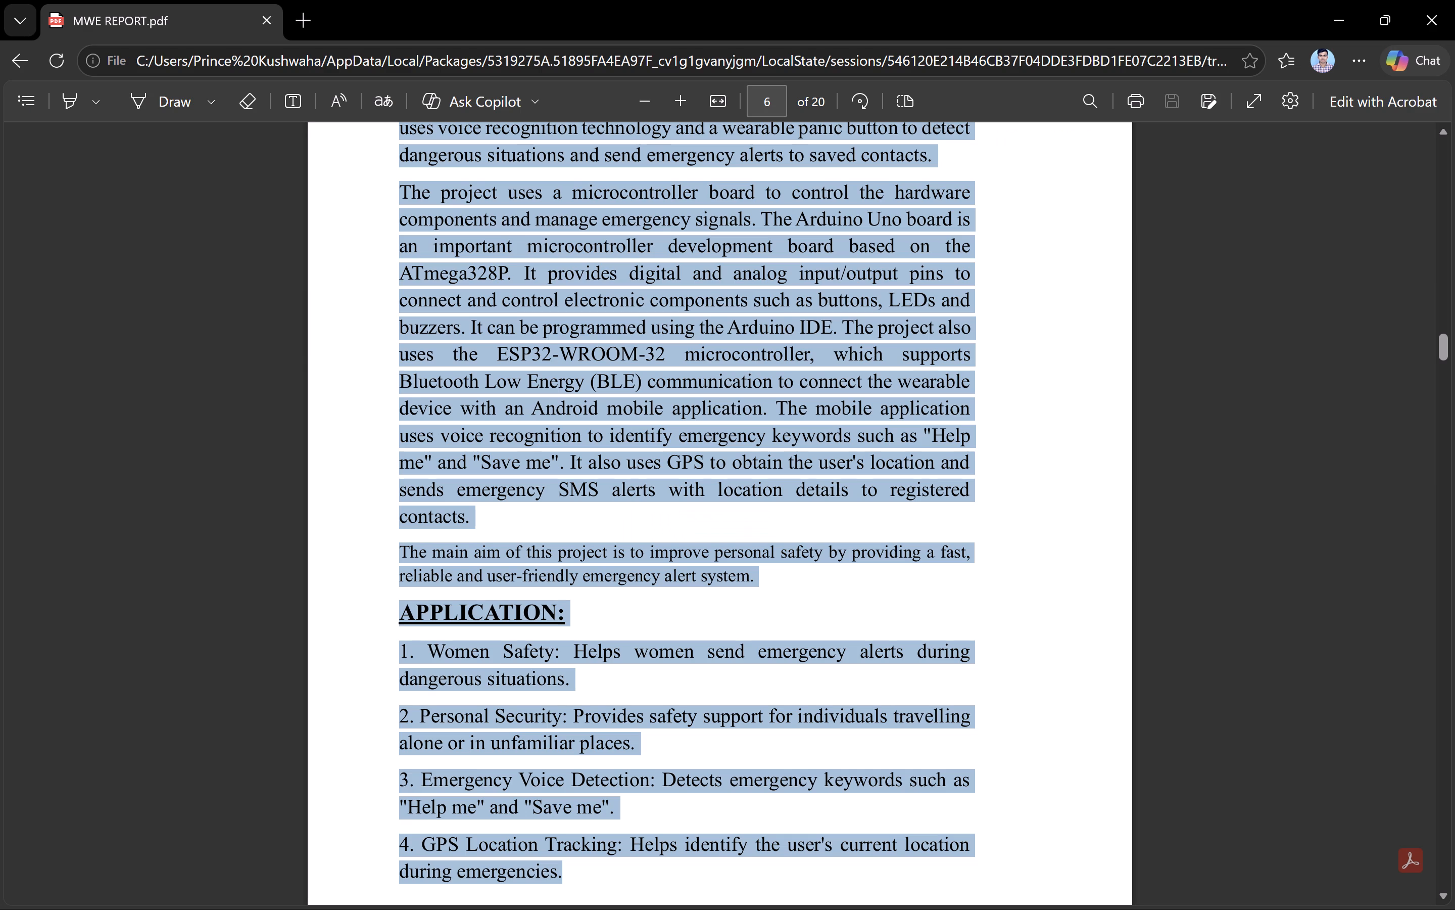
{"action": "scroll", "coordinate": [696, 562], "scroll_direction": "up", "scroll_amount": 2}
{"action": "scroll", "coordinate": [696, 562], "scroll_direction": "down", "scroll_amount": 2}
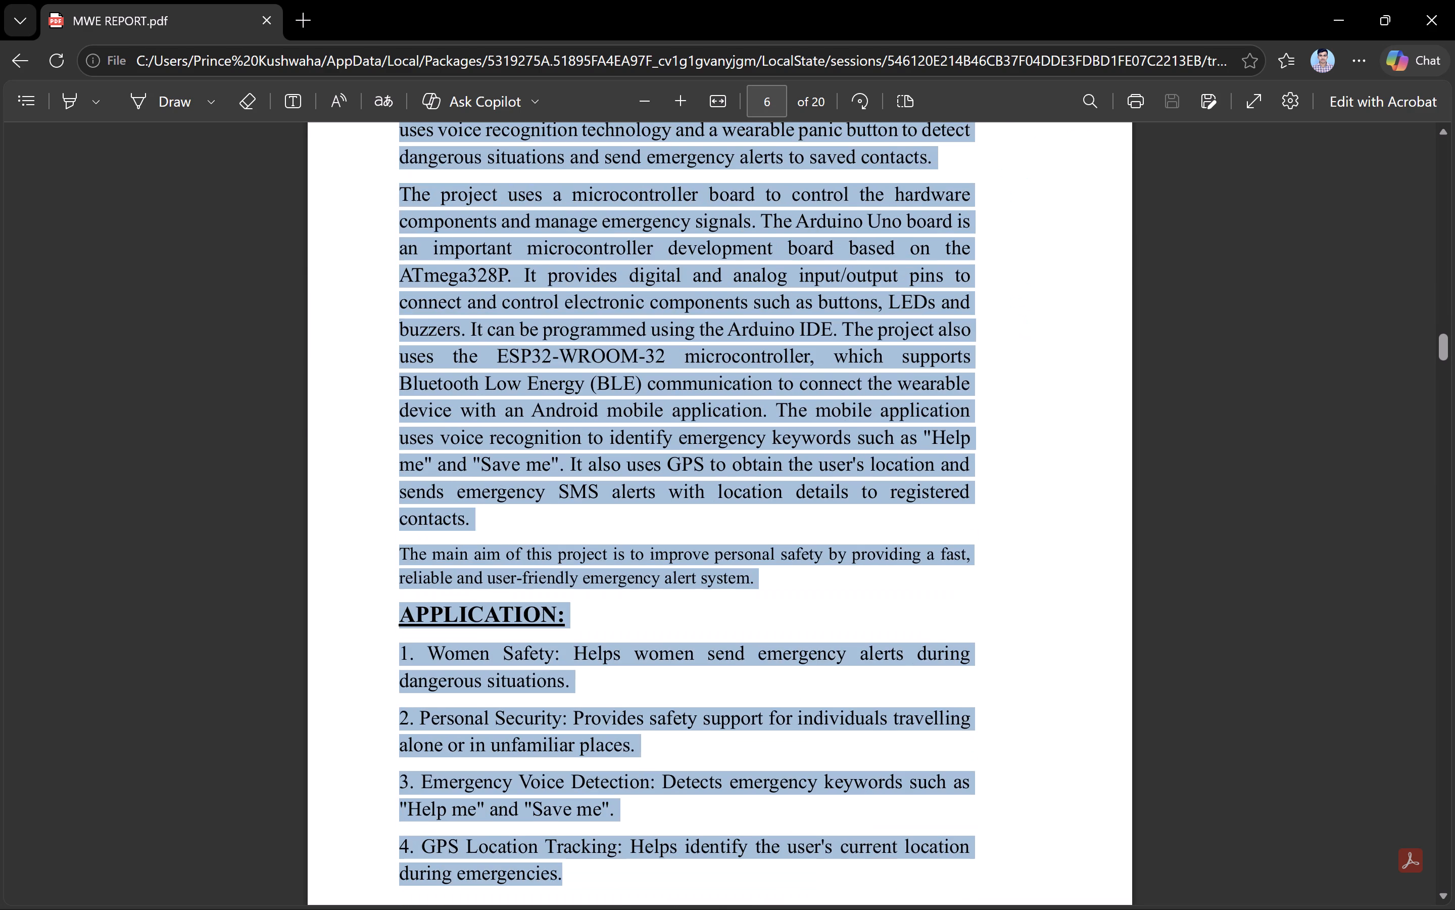
{"action": "key", "text": "alt+Tab"}
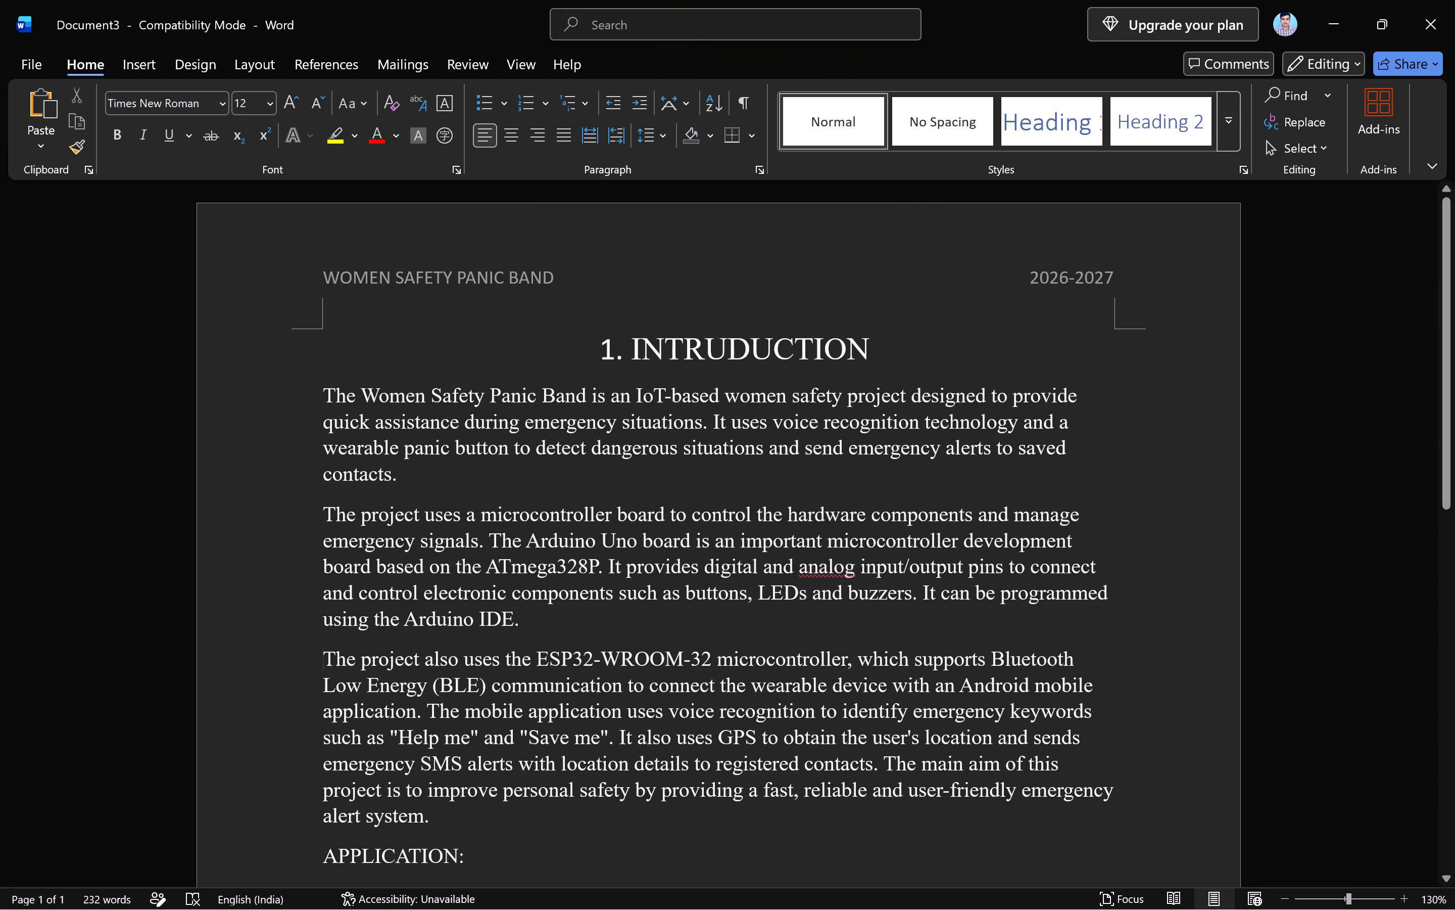
{"action": "left_click", "coordinate": [882, 768]}
{"action": "key", "text": "Return"}
Add an unnumbered line after the GPS Location Tracking item and insert a blank page there.
{"action": "scroll", "coordinate": [1176, 756], "scroll_direction": "down", "scroll_amount": 2}
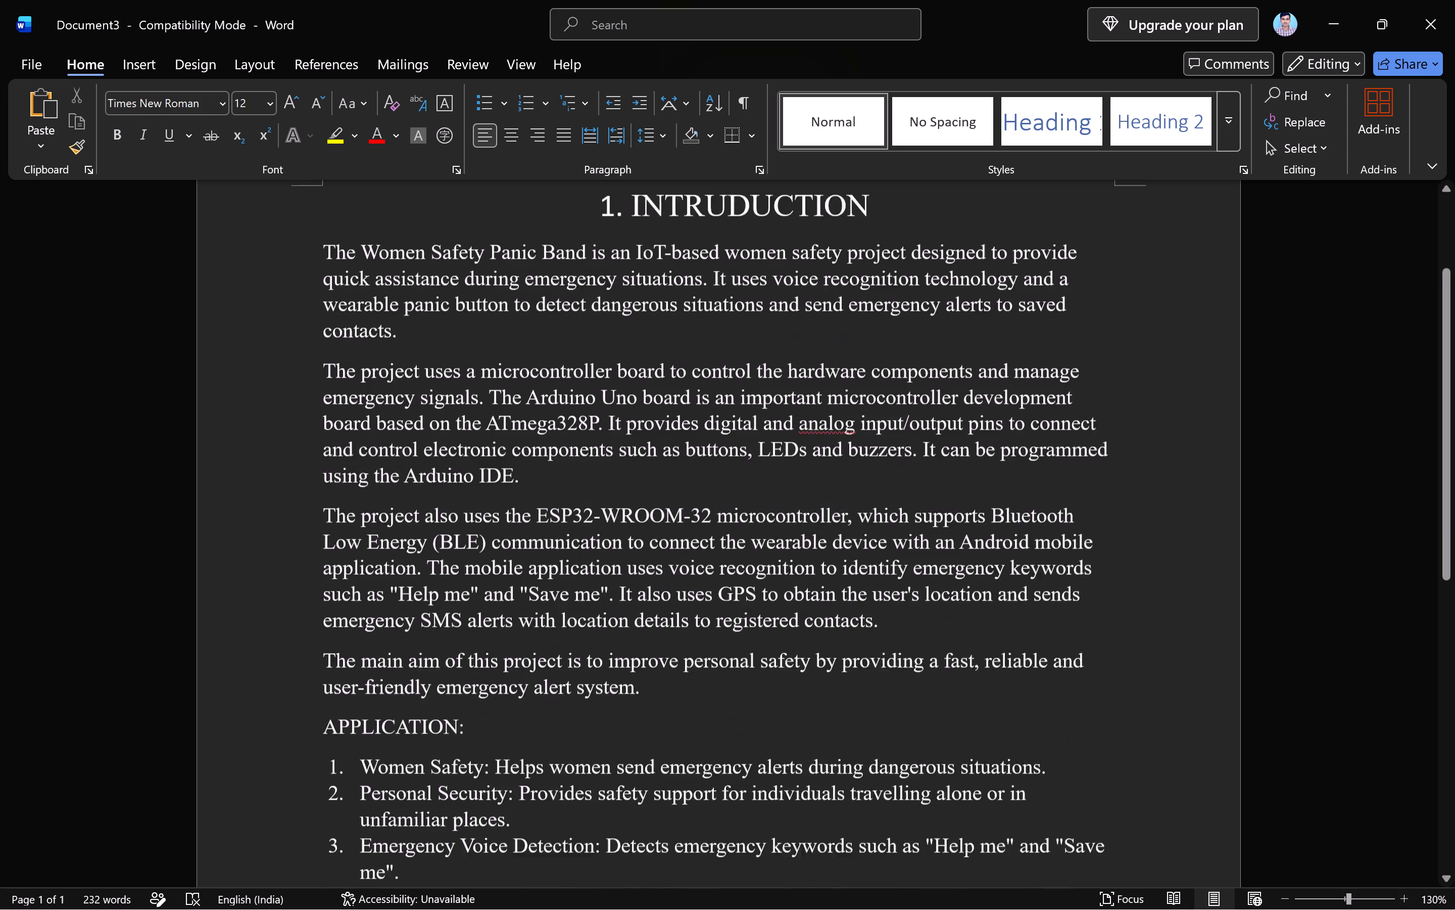
{"action": "scroll", "coordinate": [1178, 757], "scroll_direction": "down", "scroll_amount": 4}
{"action": "left_click", "coordinate": [645, 649]}
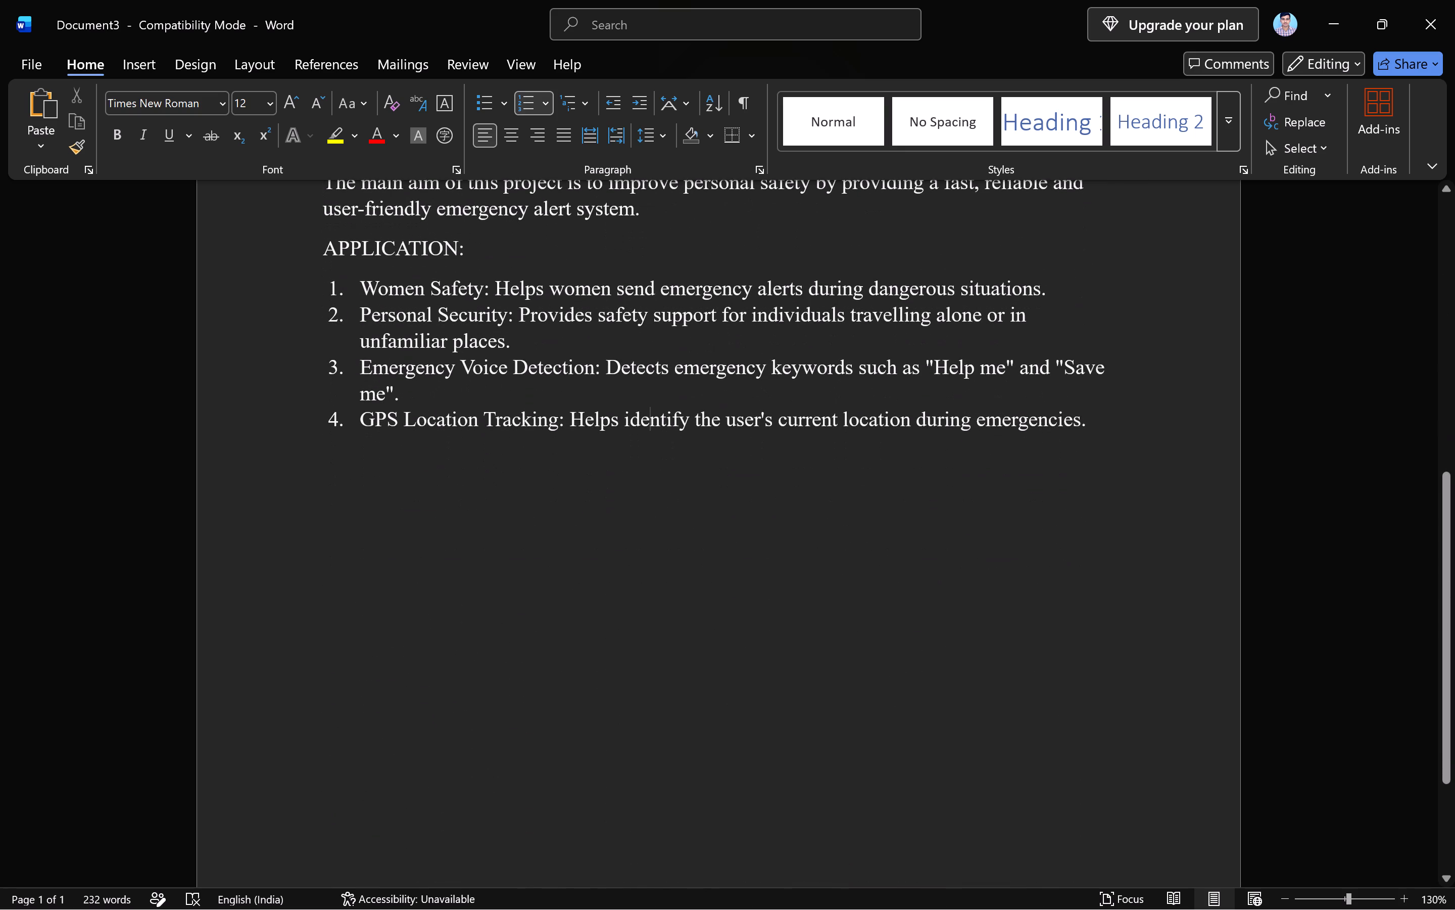
{"action": "left_click", "coordinate": [1111, 440]}
{"action": "key", "text": "Return"}
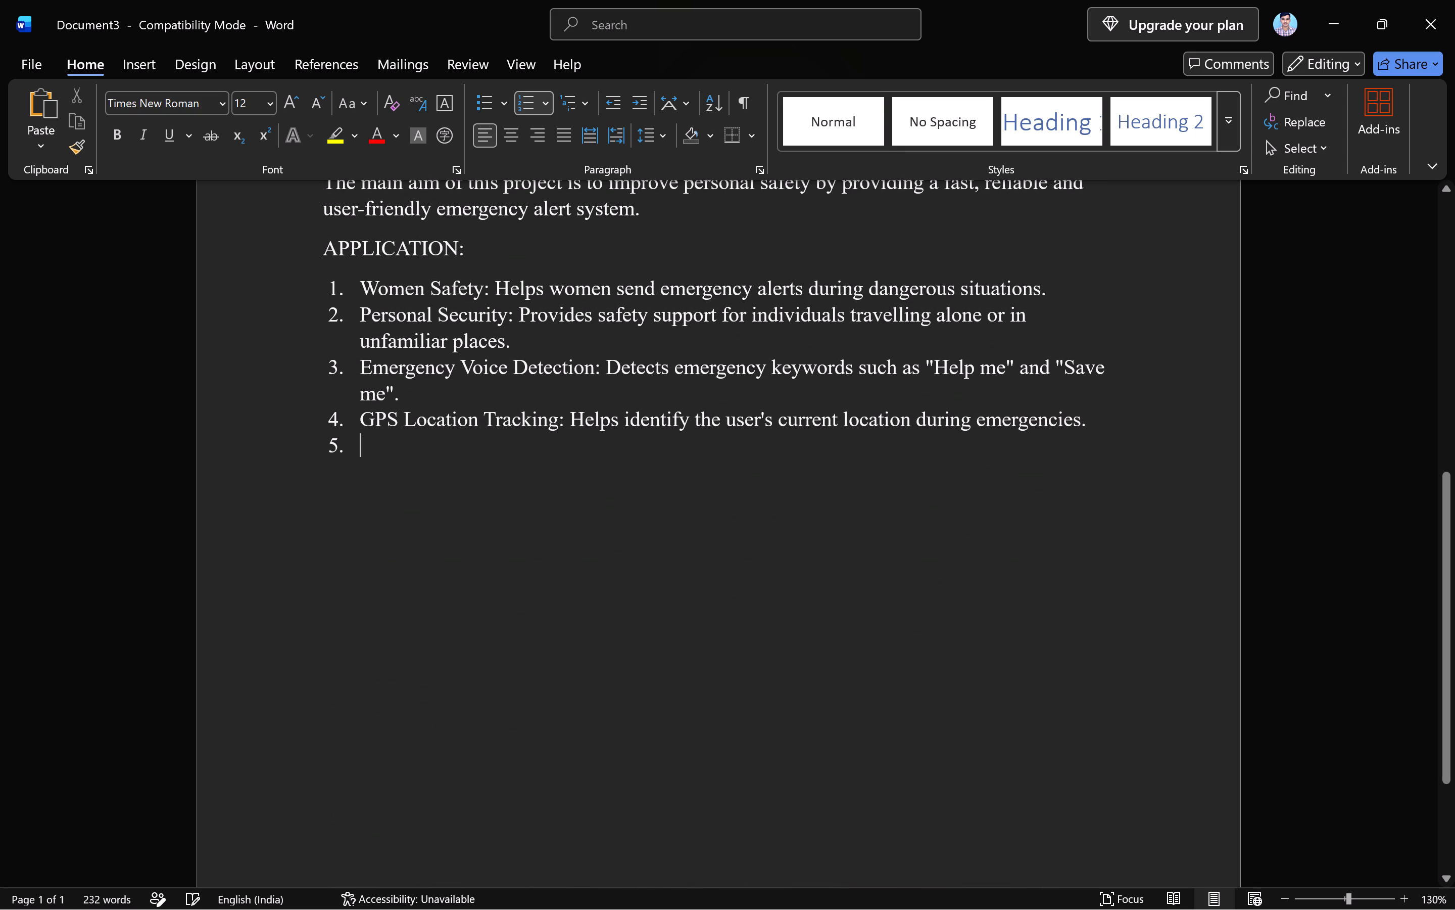
{"action": "key", "text": "BackSpace"}
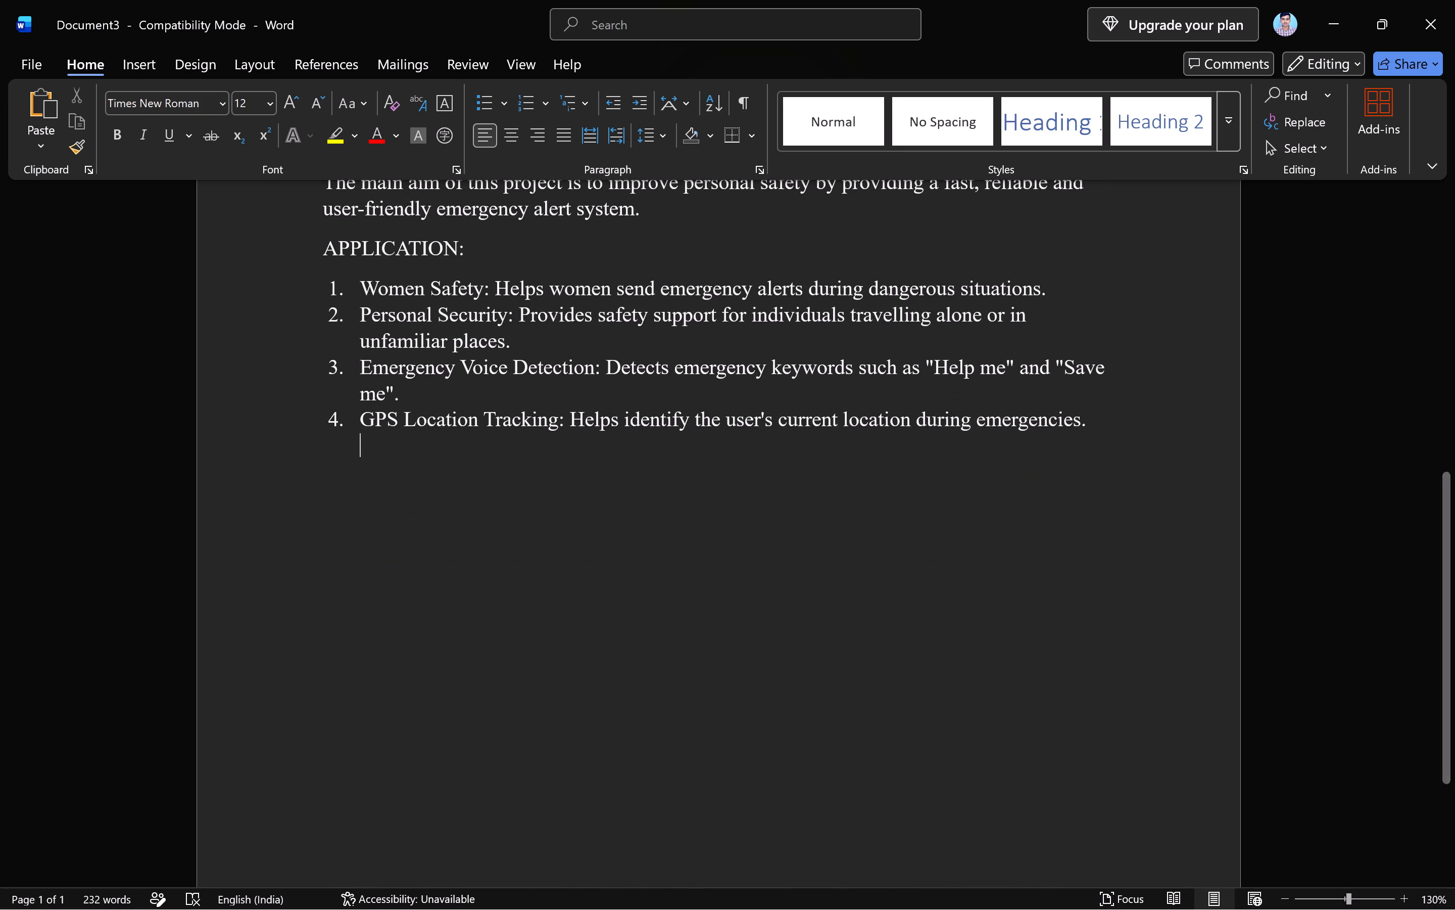
{"action": "left_click", "coordinate": [143, 58]}
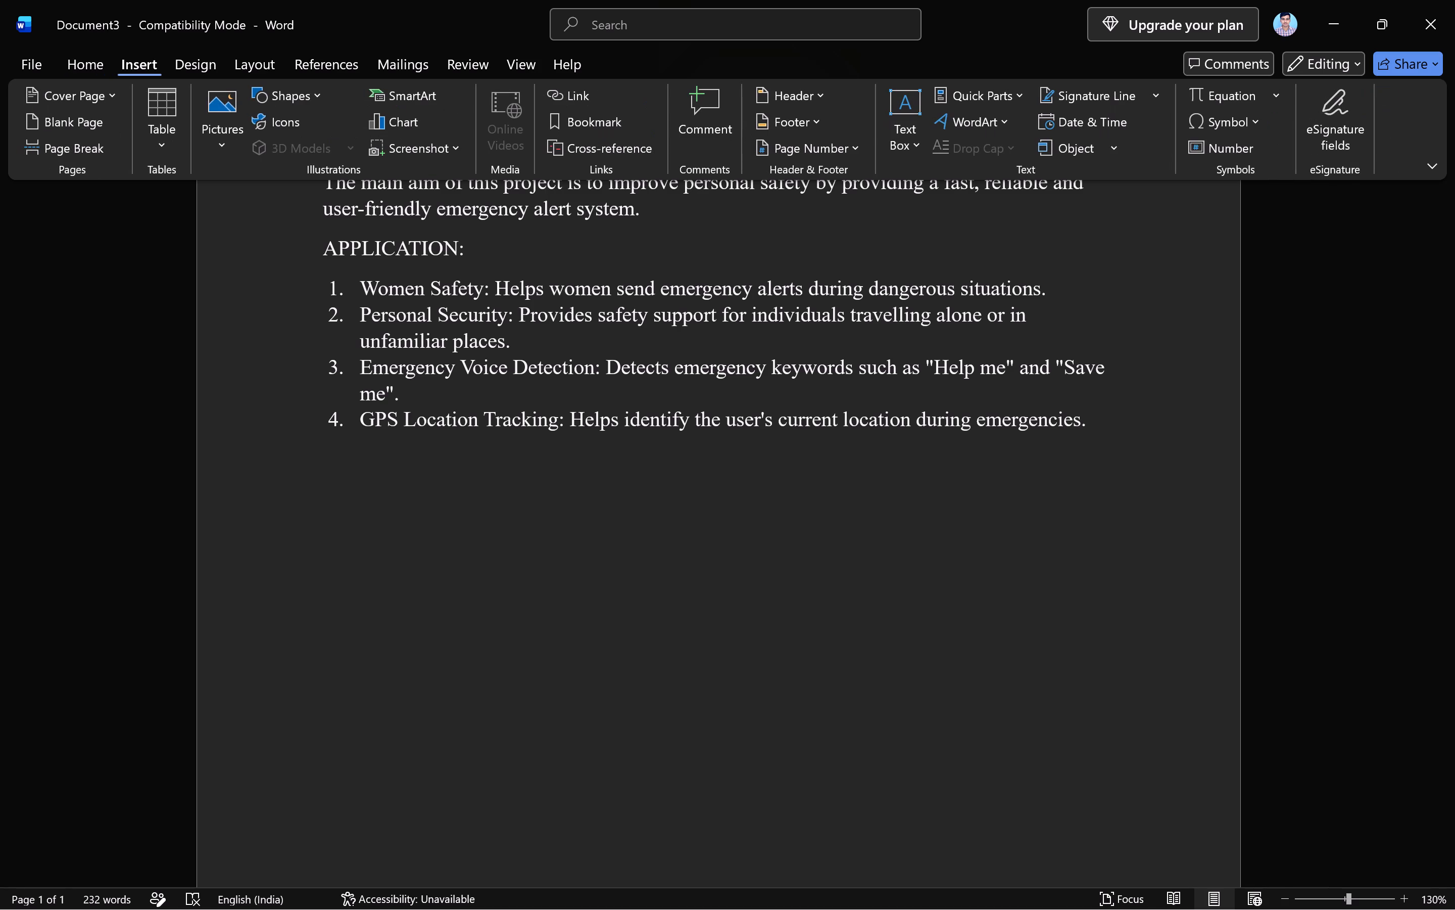
{"action": "left_click", "coordinate": [62, 115]}
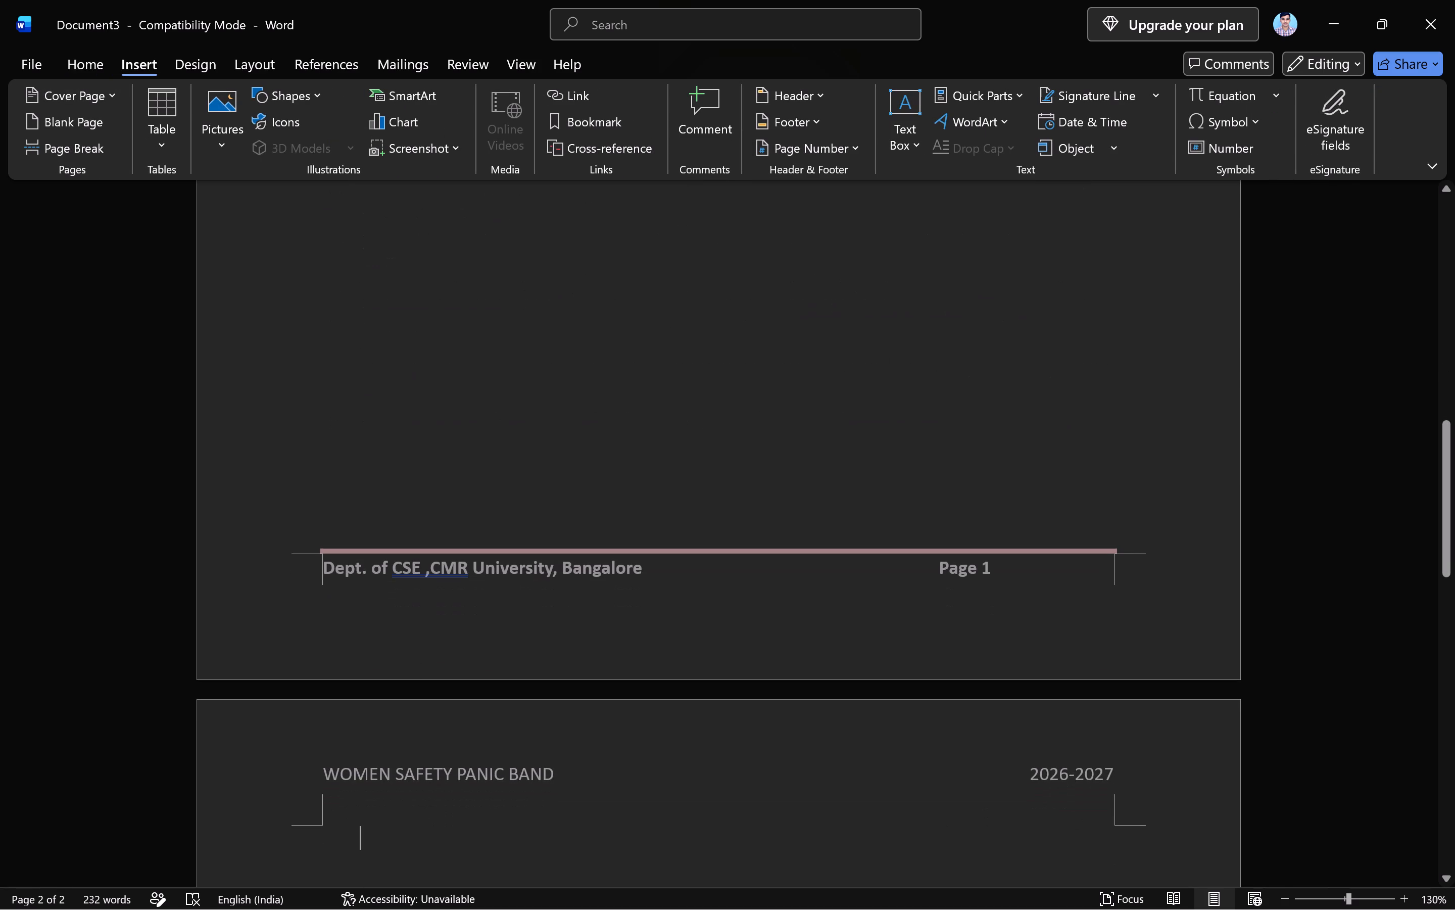
Switch to MWE REPORT.pdf and select the section starting at 2.HARDWARE AND SOFTWARE REQUIREMENTS, including the Ardunio UNO and ESP32-WROOM-32 component entries.
{"action": "key", "text": "BackSpace"}
{"action": "key", "text": "alt+Tab"}
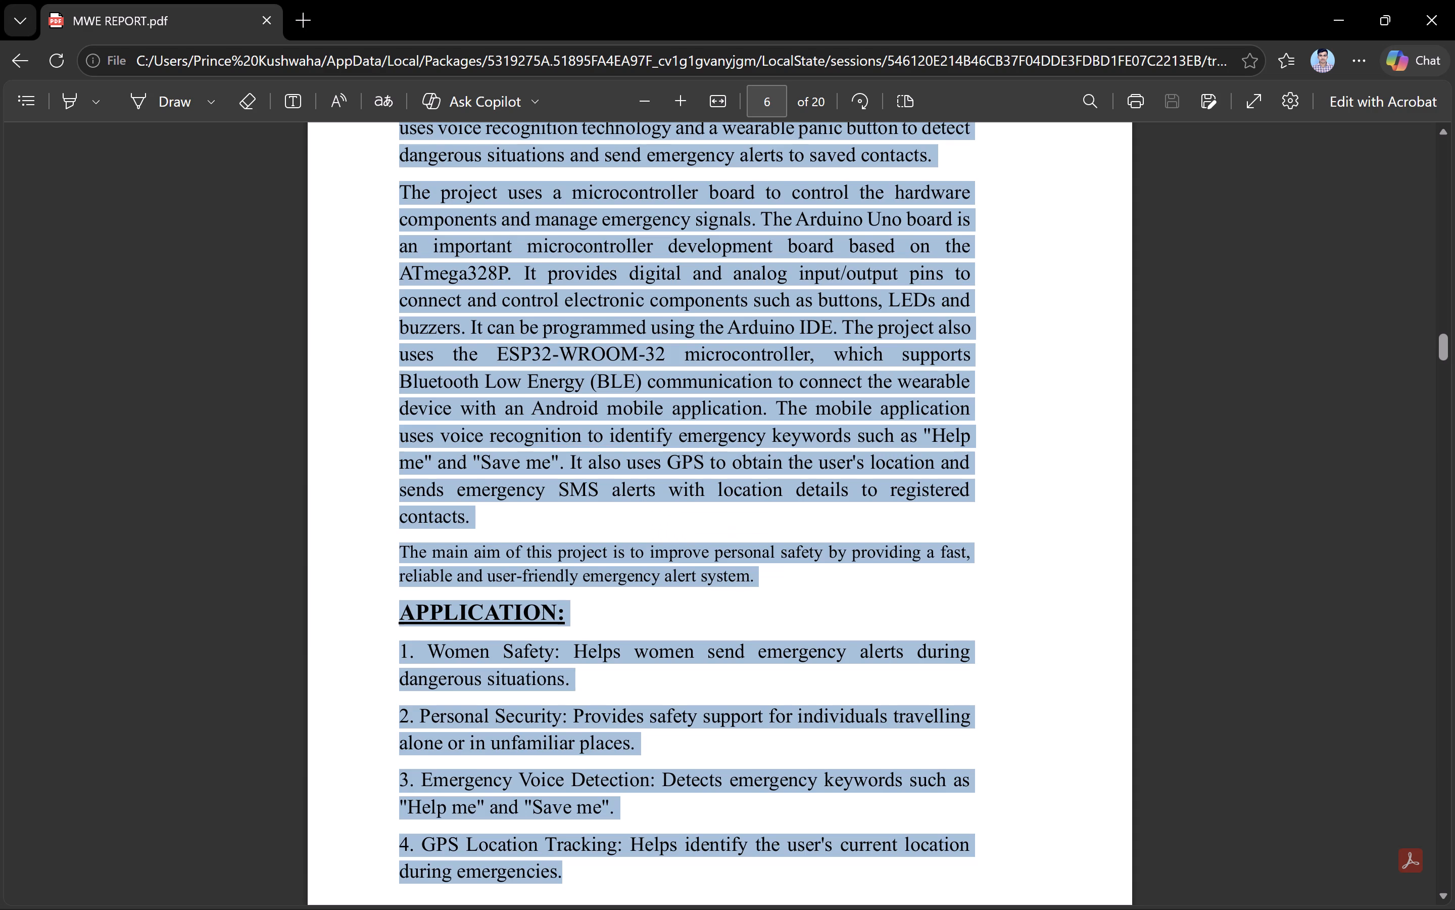
{"action": "scroll", "coordinate": [658, 358], "scroll_direction": "down", "scroll_amount": 4}
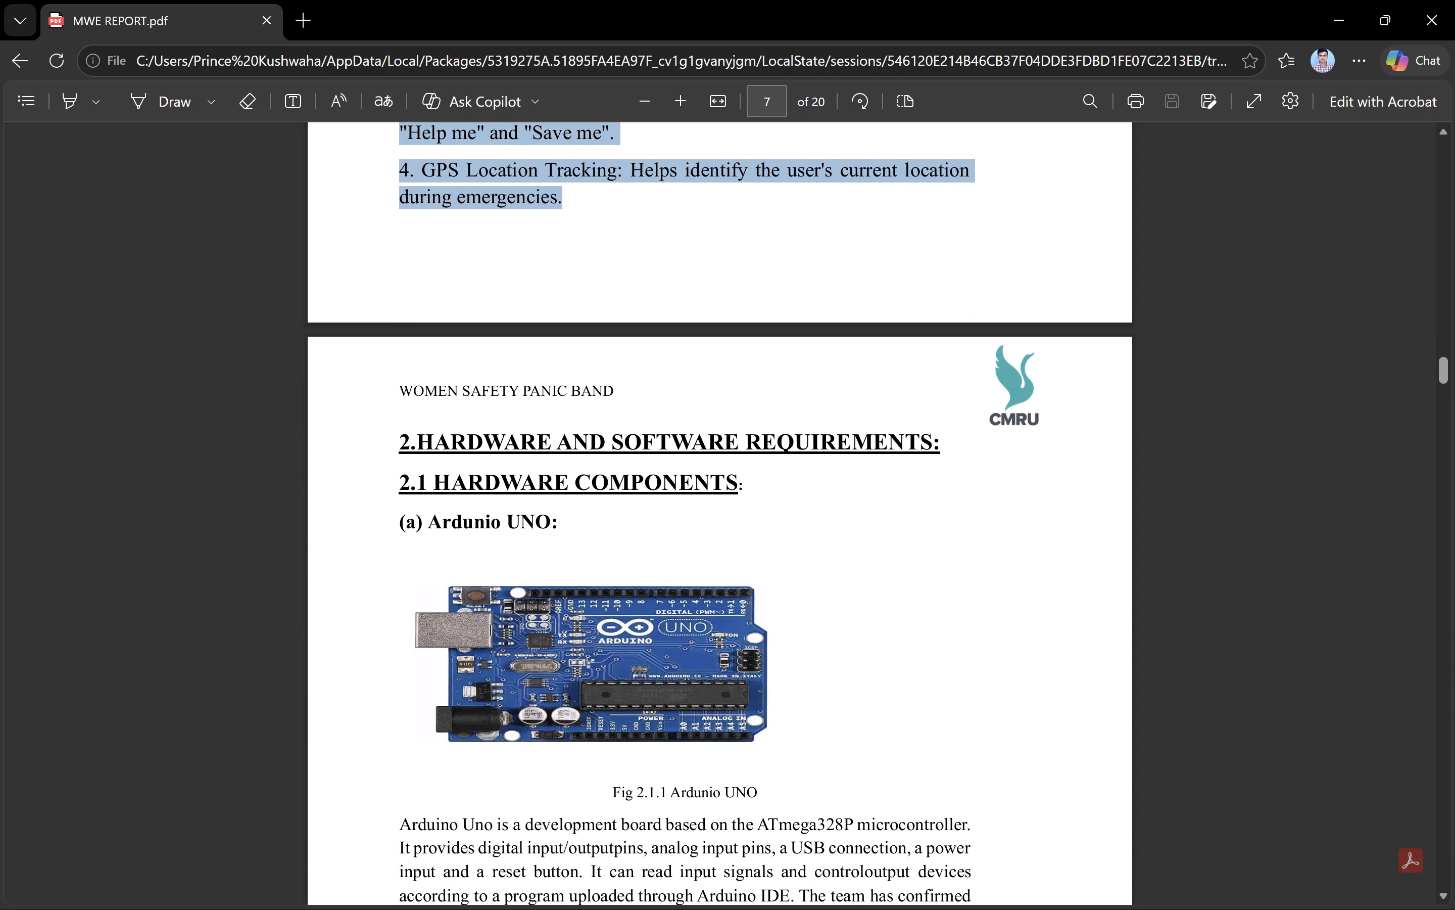
{"action": "left_click_drag", "start_coordinate": [393, 448], "coordinate": [710, 865]}
{"action": "scroll", "coordinate": [710, 865], "scroll_direction": "down", "scroll_amount": 11}
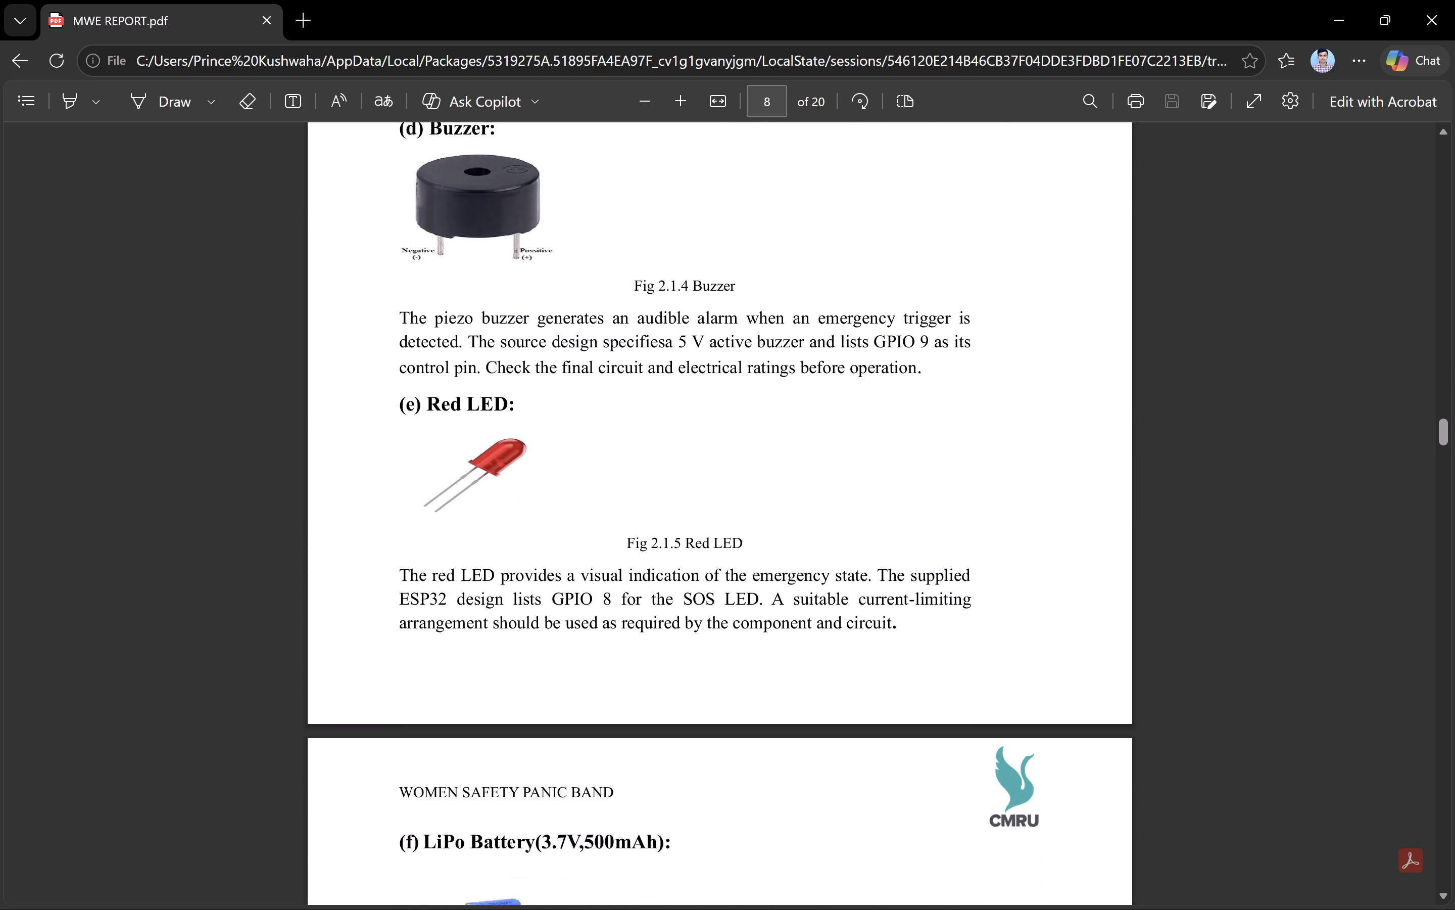
{"action": "left_click_drag", "start_coordinate": [710, 865], "coordinate": [710, 875]}
{"action": "scroll", "coordinate": [710, 865], "scroll_direction": "down", "scroll_amount": 7}
{"action": "scroll", "coordinate": [710, 875], "scroll_direction": "up", "scroll_amount": 16}
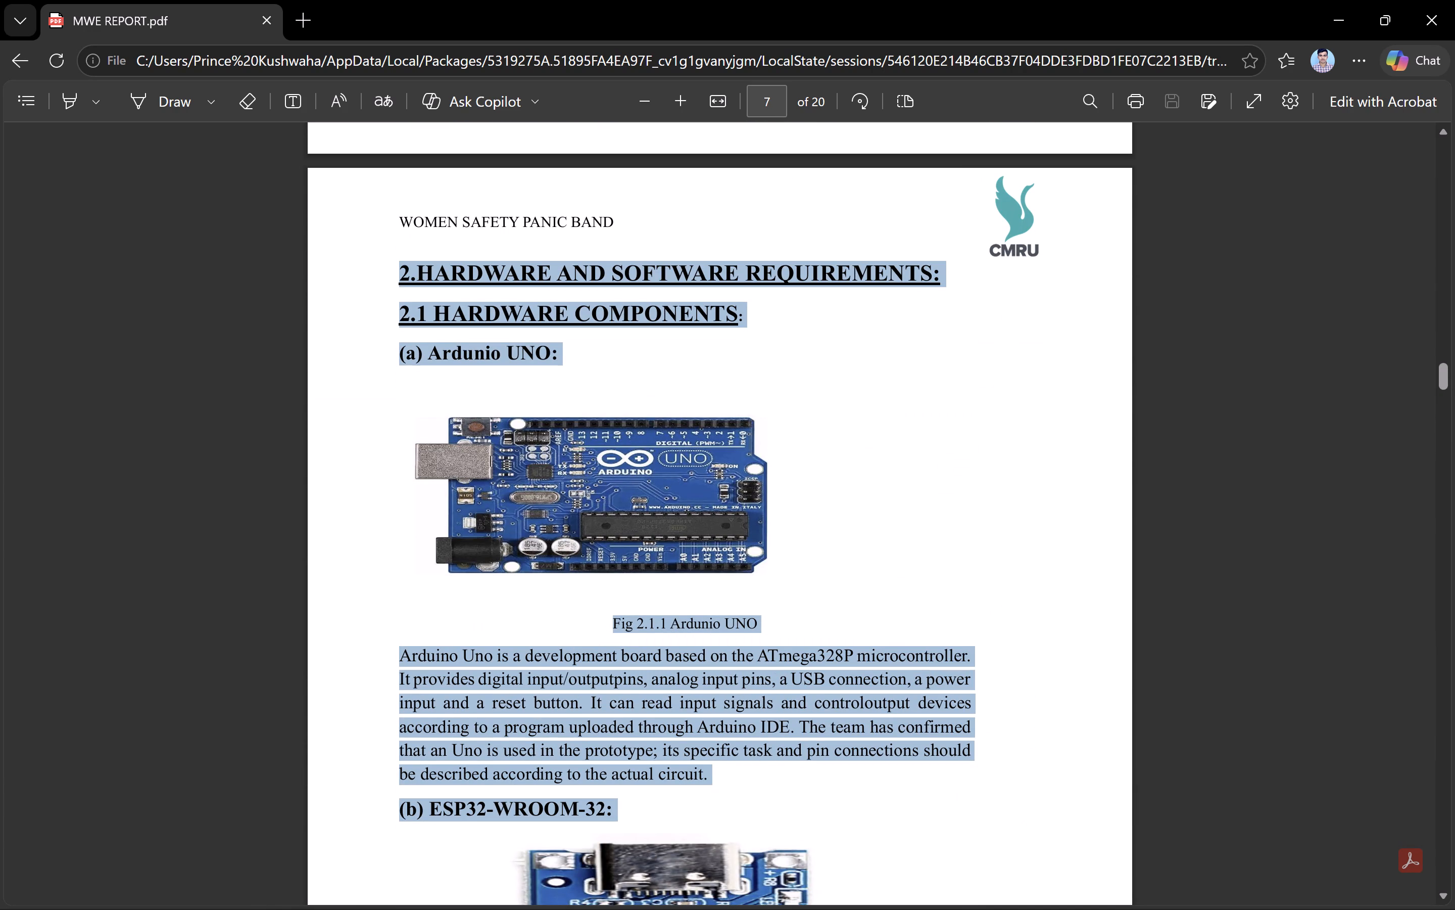